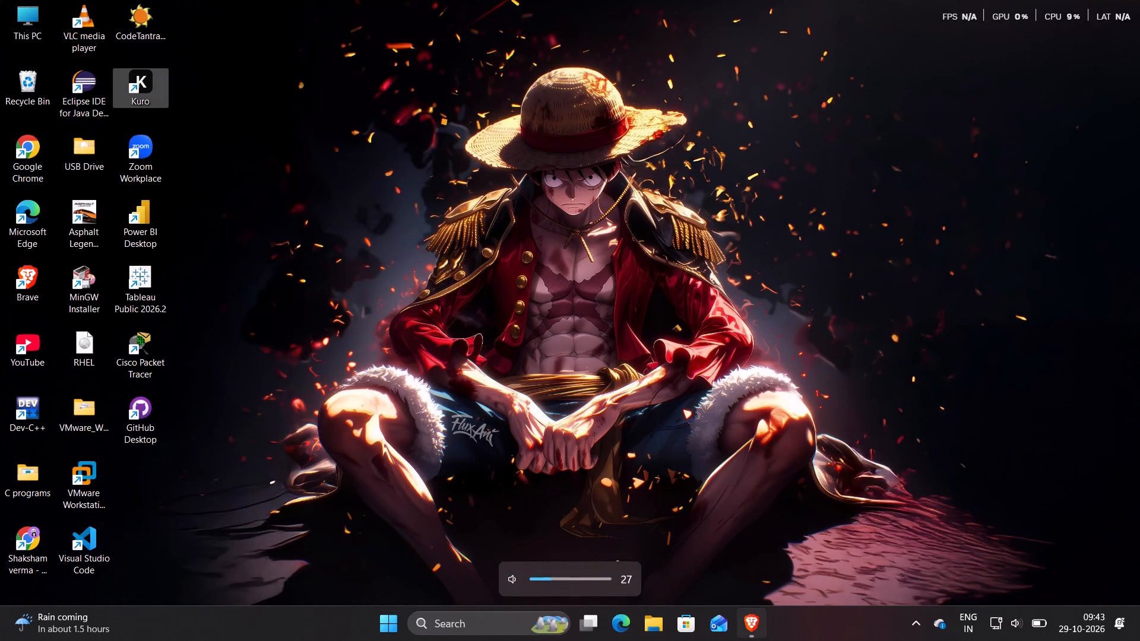
Open a new Brave browser window and maximize it.
right_click(753, 628)
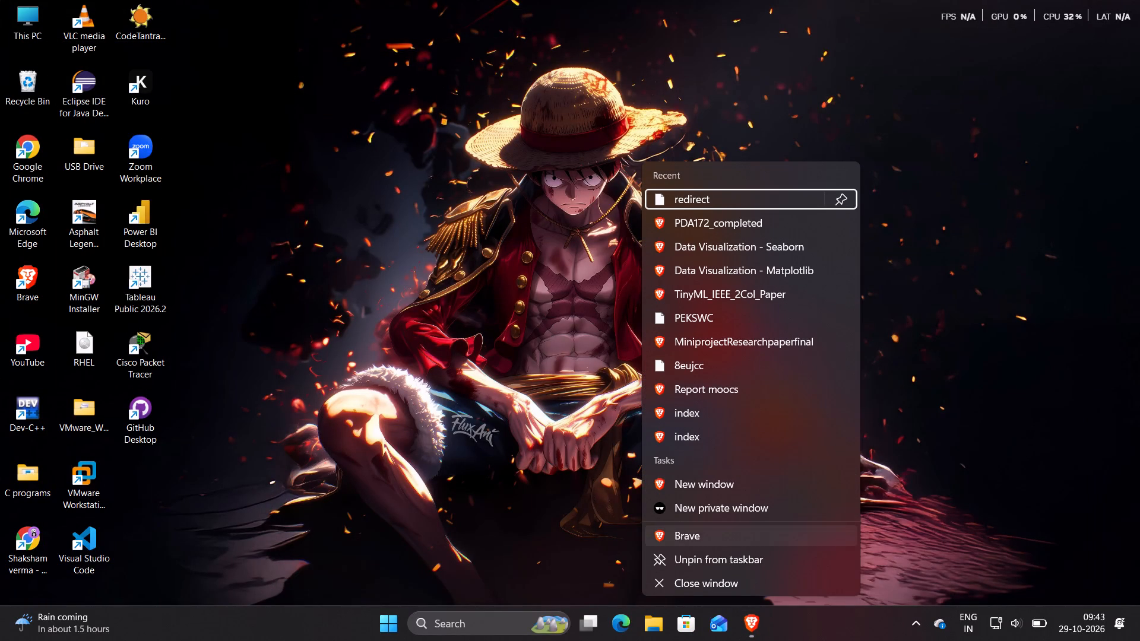
left_click(767, 543)
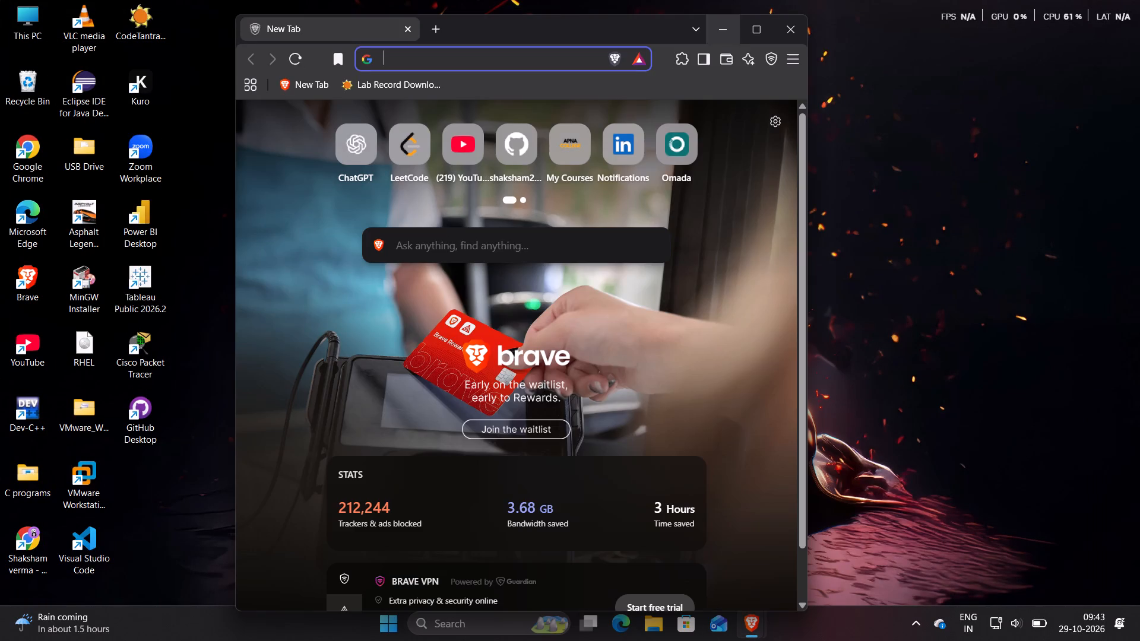
left_click(759, 32)
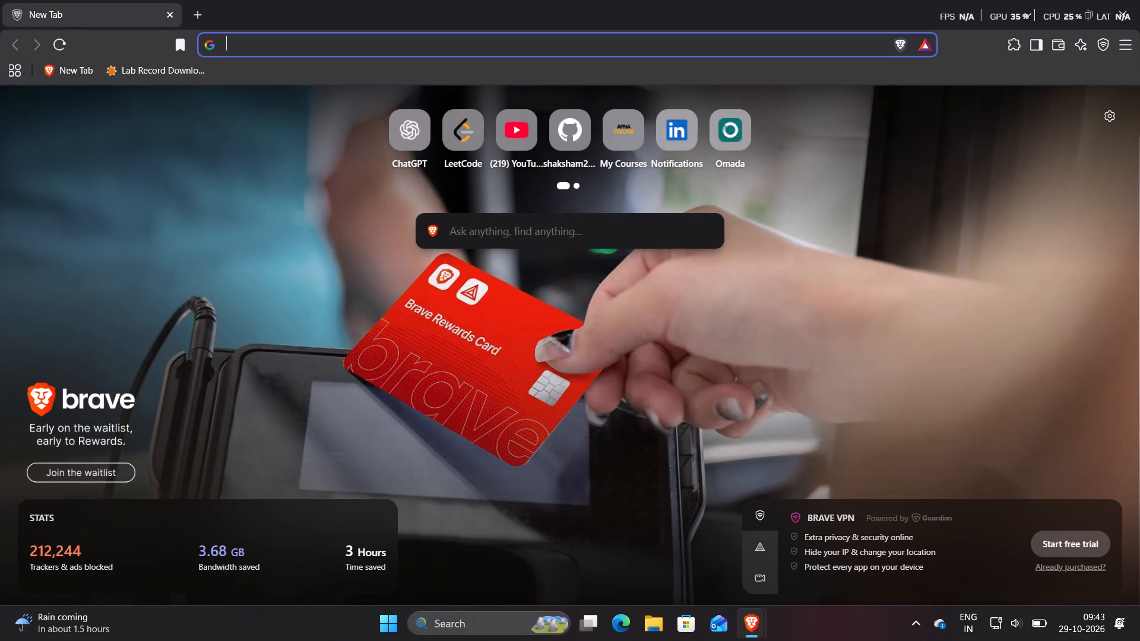
Search the computer for whatsapp and launch the WhatsApp app.
left_click(501, 623)
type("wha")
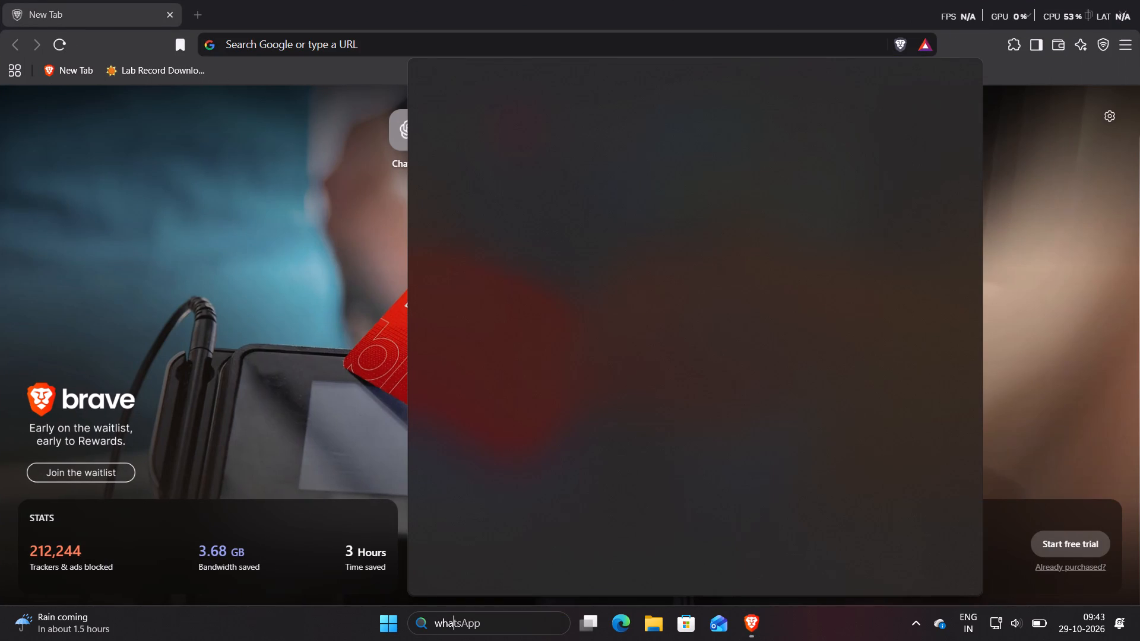
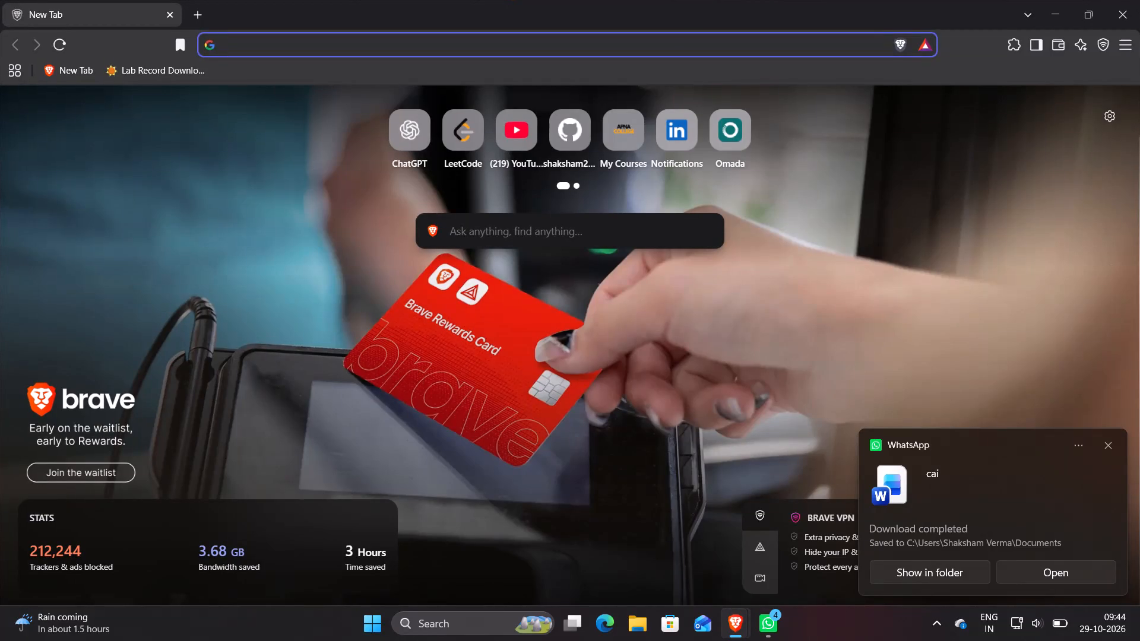
Search the web for word to ppt and open the Online2PDF page for converting Word to PPT.
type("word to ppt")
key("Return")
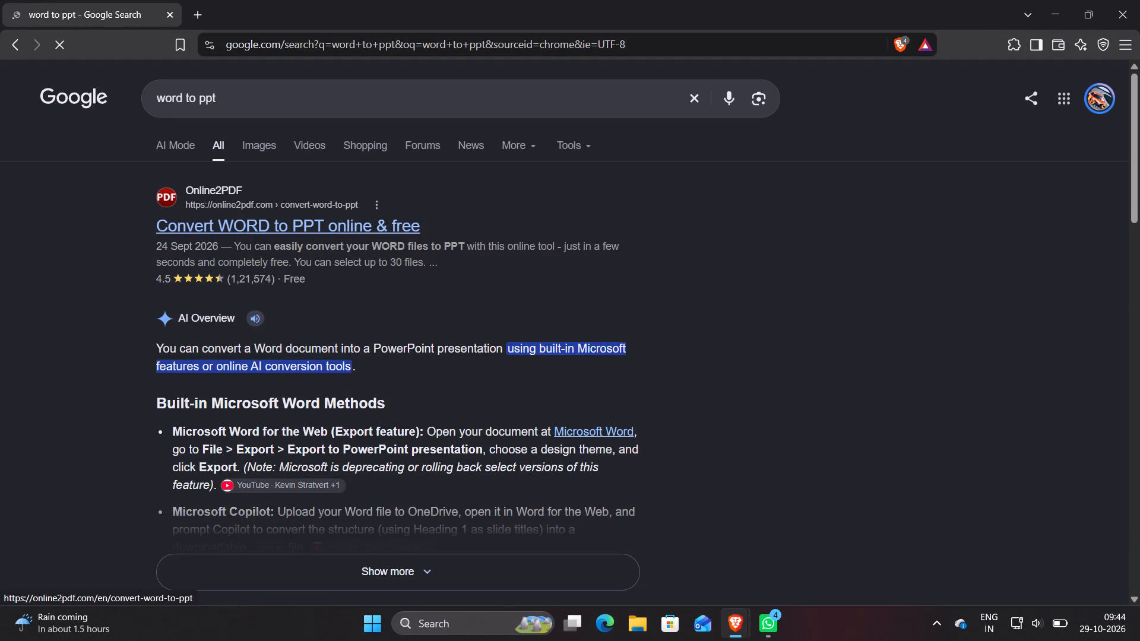
left_click(268, 235)
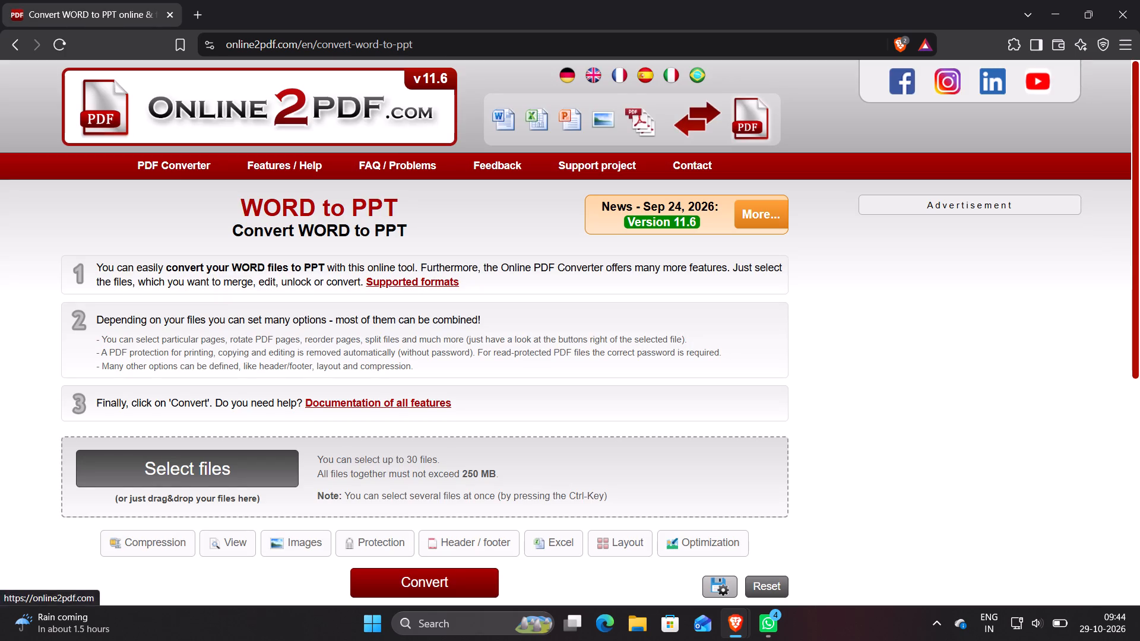
Replace the Online2PDF page with a new tab, search the web for "i love pdf" and open the iLovePDF site.
left_click(192, 11)
left_click(169, 17)
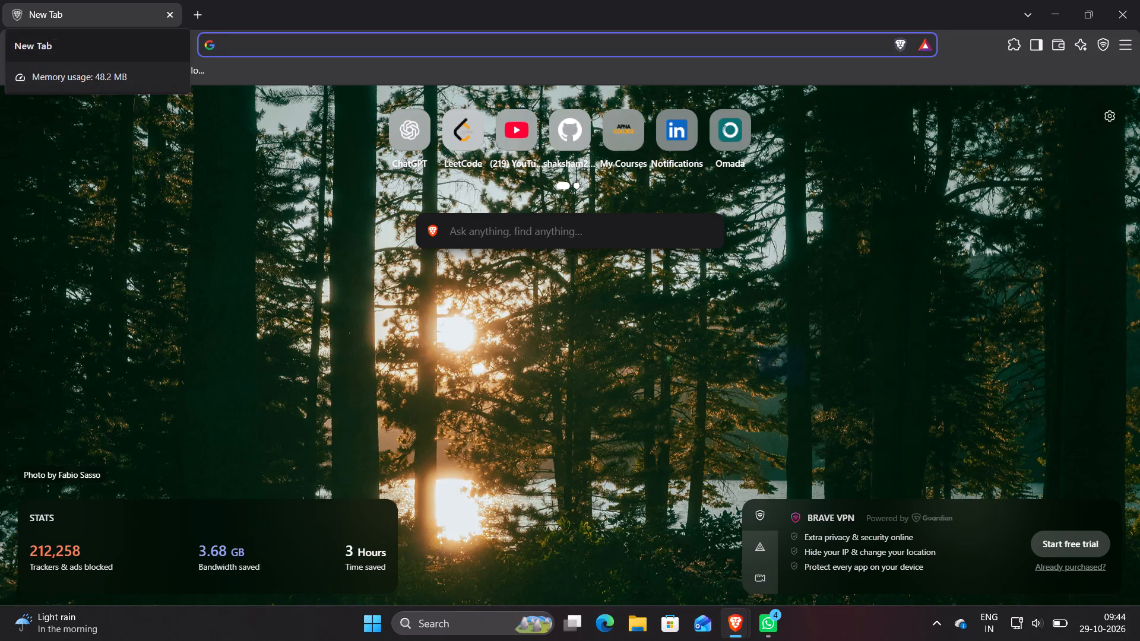
type("i love pdf")
key("Return")
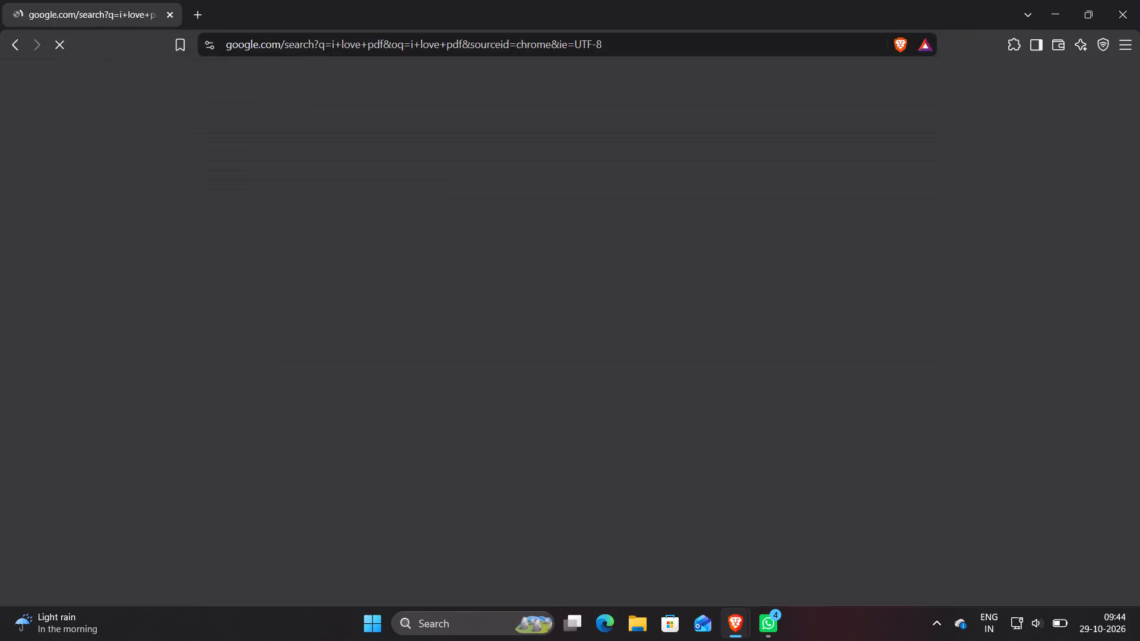
left_click(292, 221)
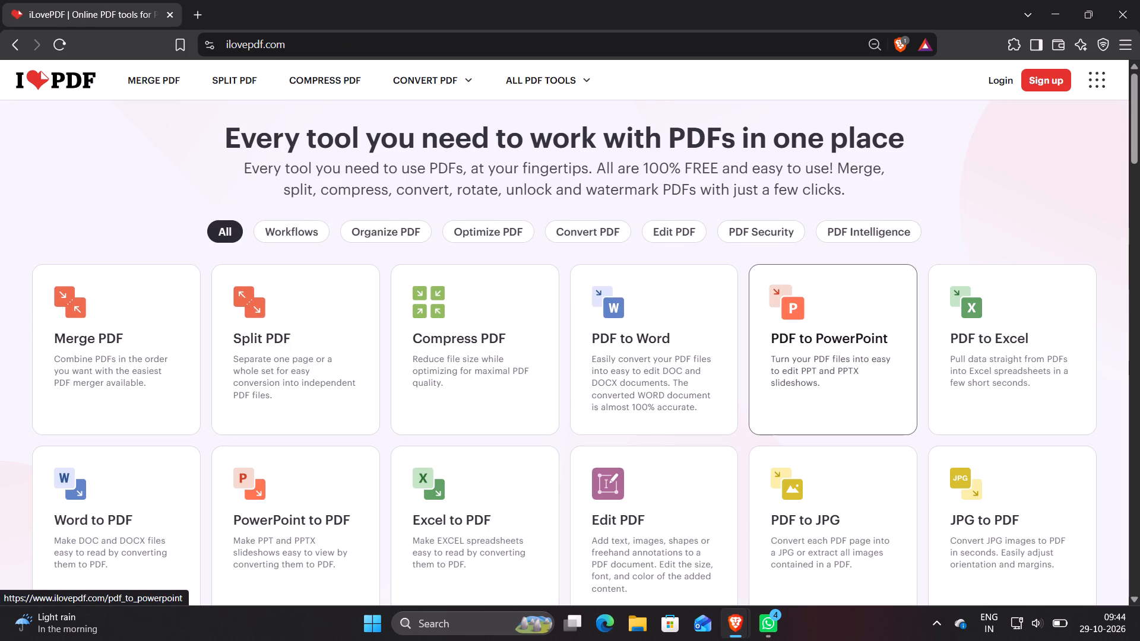
Look through the full iLovePDF tool list for a Word to PowerPoint converter.
scroll(240, 426, "down", 1)
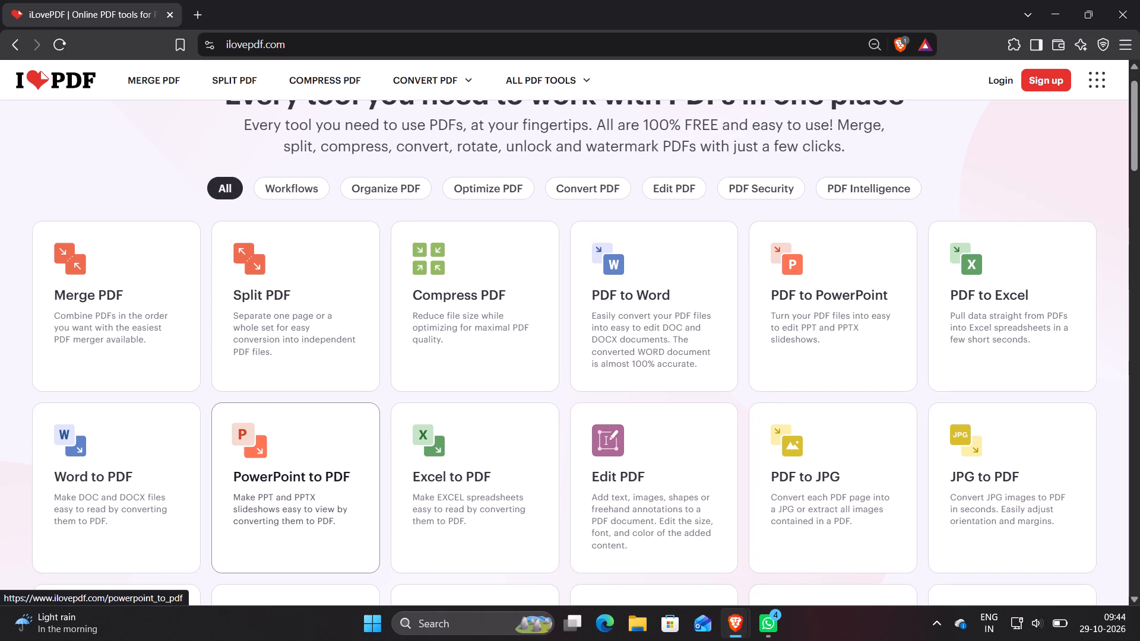
scroll(240, 426, "down", 3)
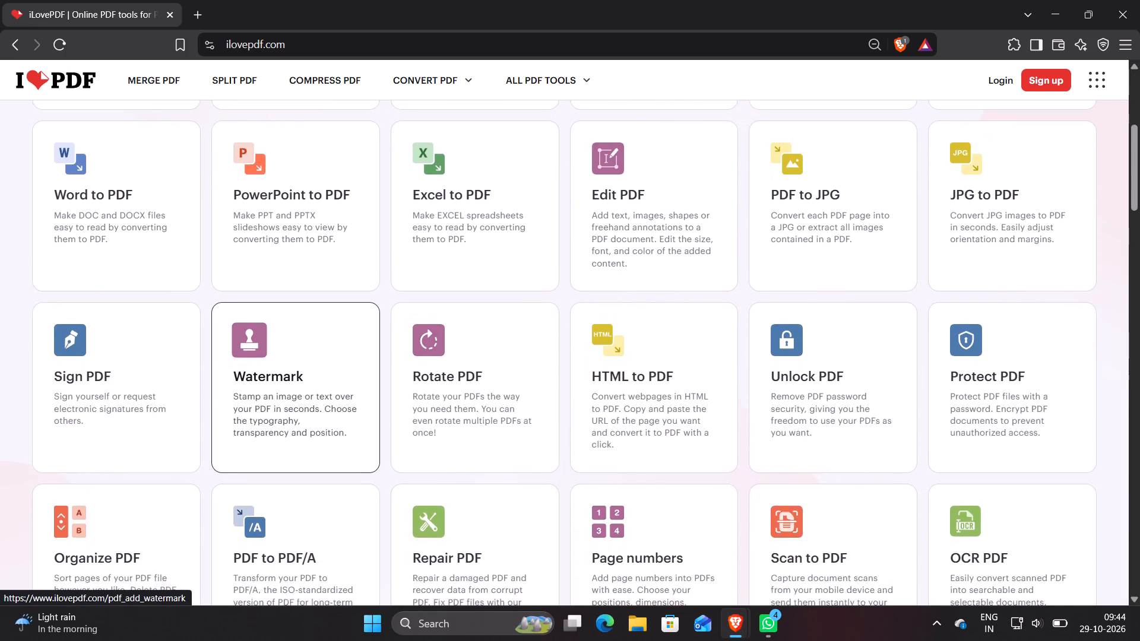
scroll(240, 426, "down", 3)
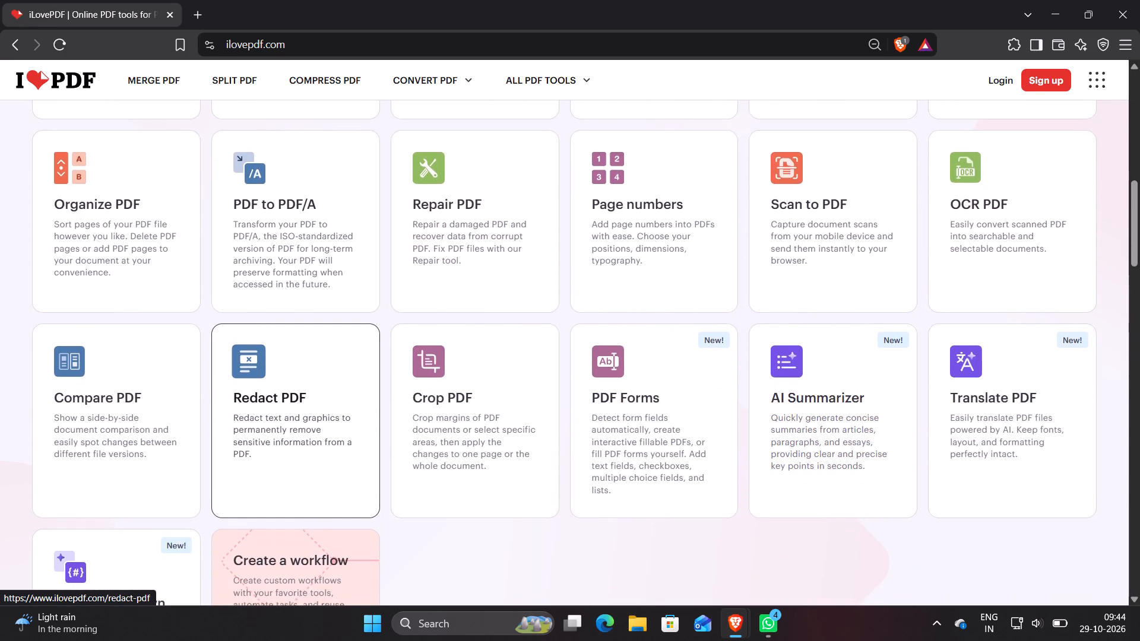
scroll(240, 426, "down", 1)
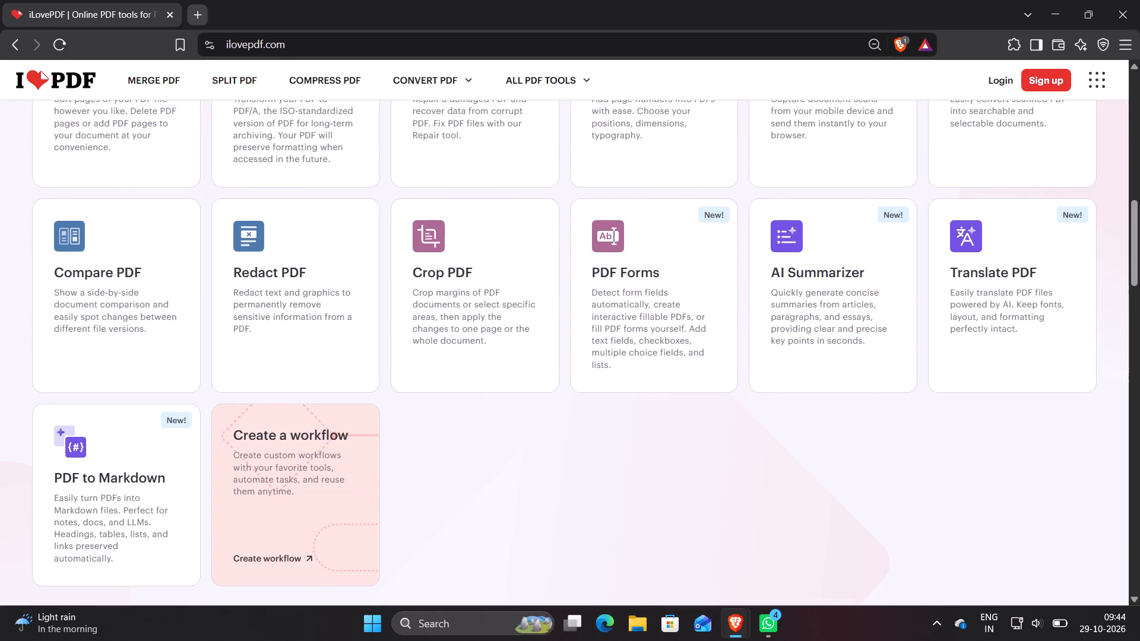
Search for "word to ppt" in a new tab and open Online2PDF's Convert WORD to PPT page.
left_click(201, 18)
type("word to")
key("space")
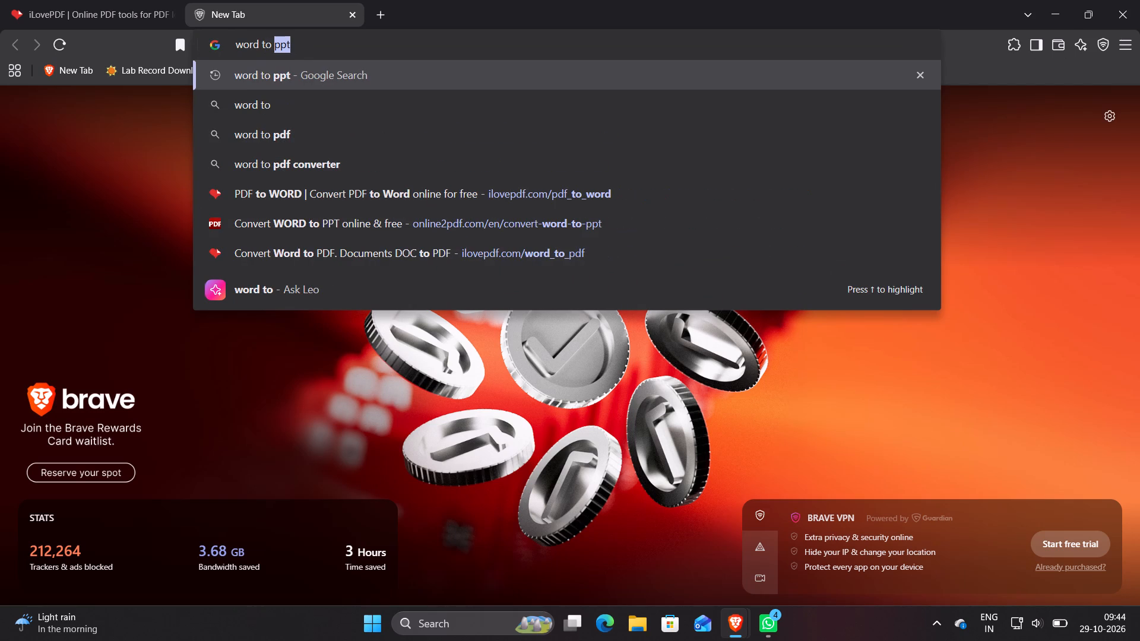
type("ppt")
key("Return")
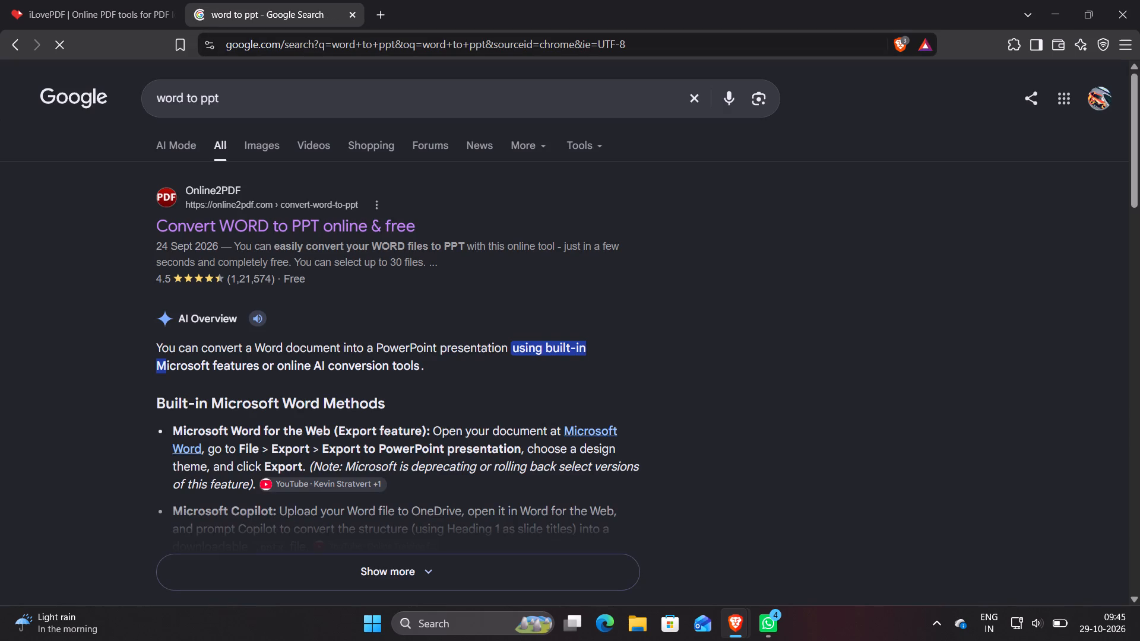
left_click(261, 226)
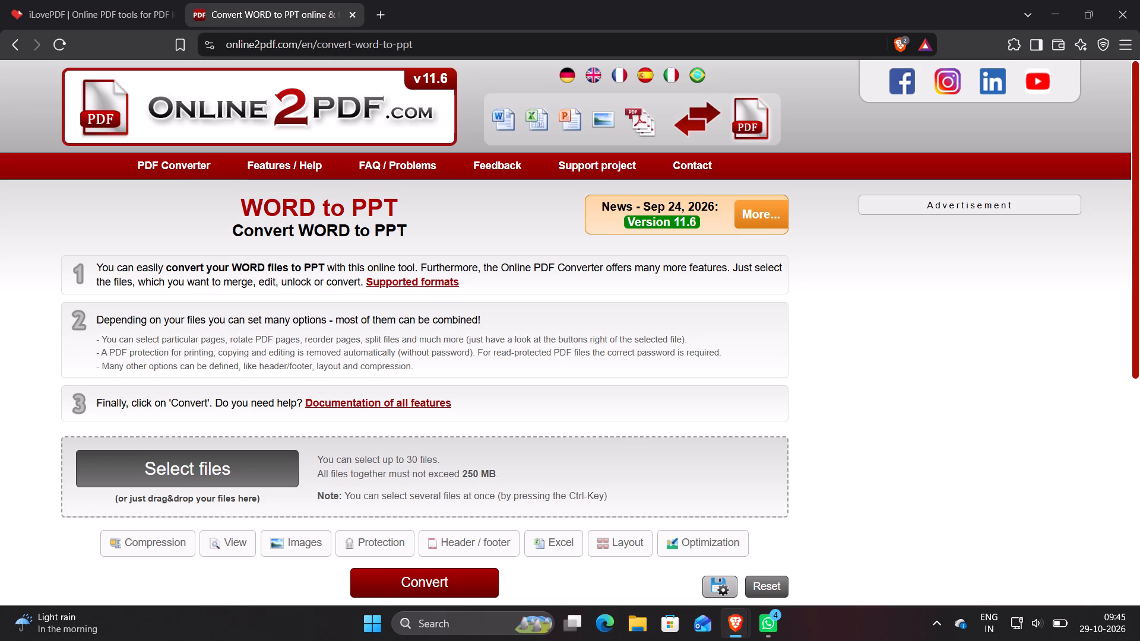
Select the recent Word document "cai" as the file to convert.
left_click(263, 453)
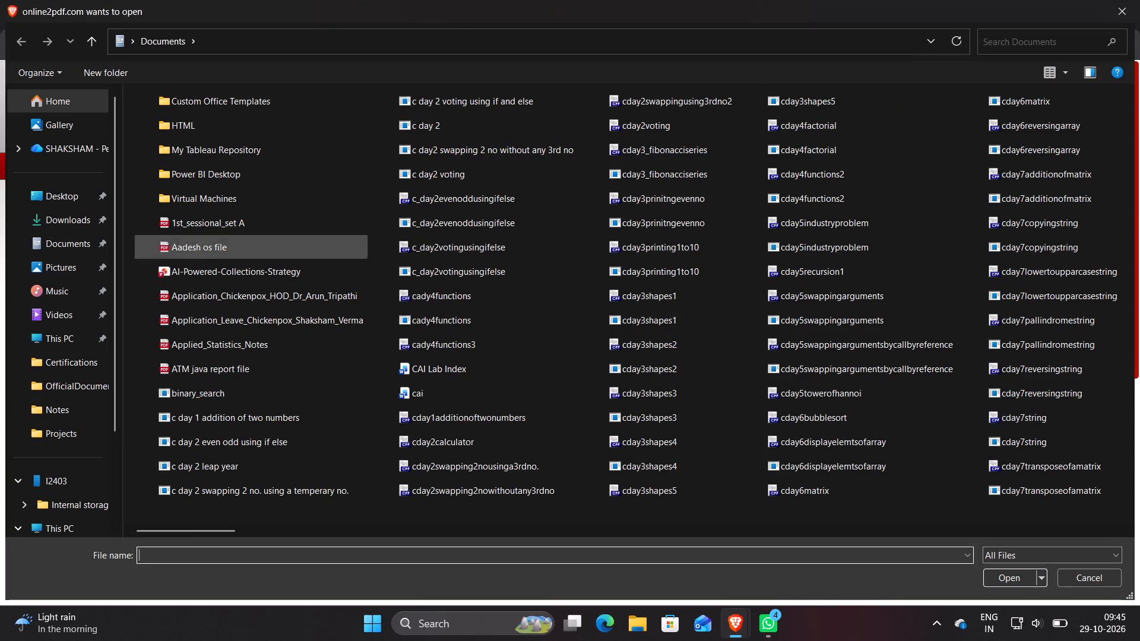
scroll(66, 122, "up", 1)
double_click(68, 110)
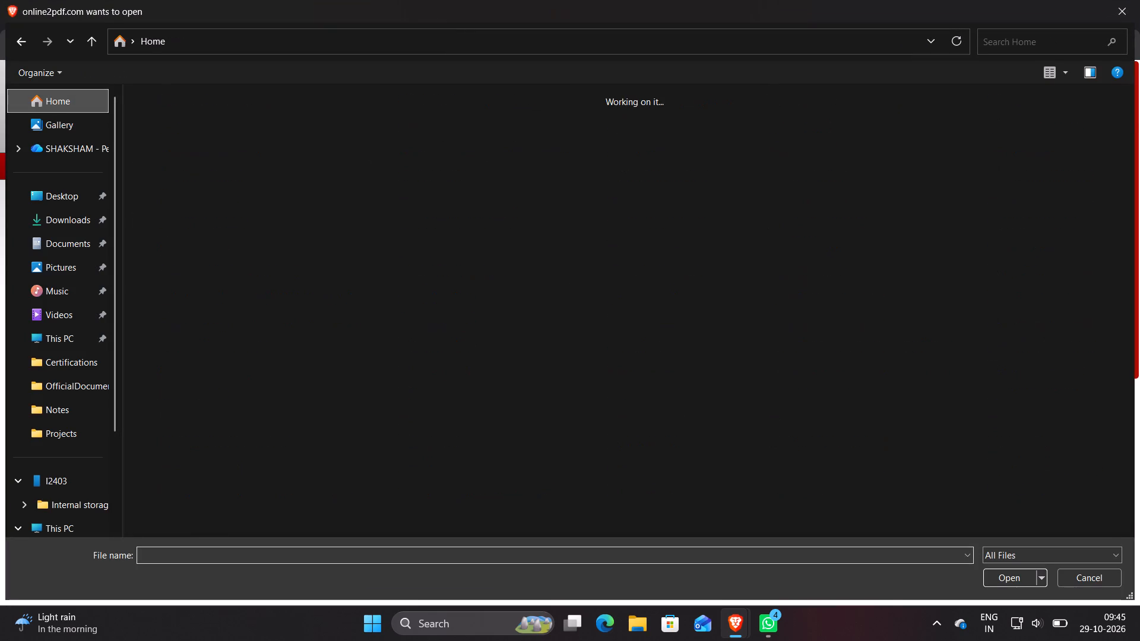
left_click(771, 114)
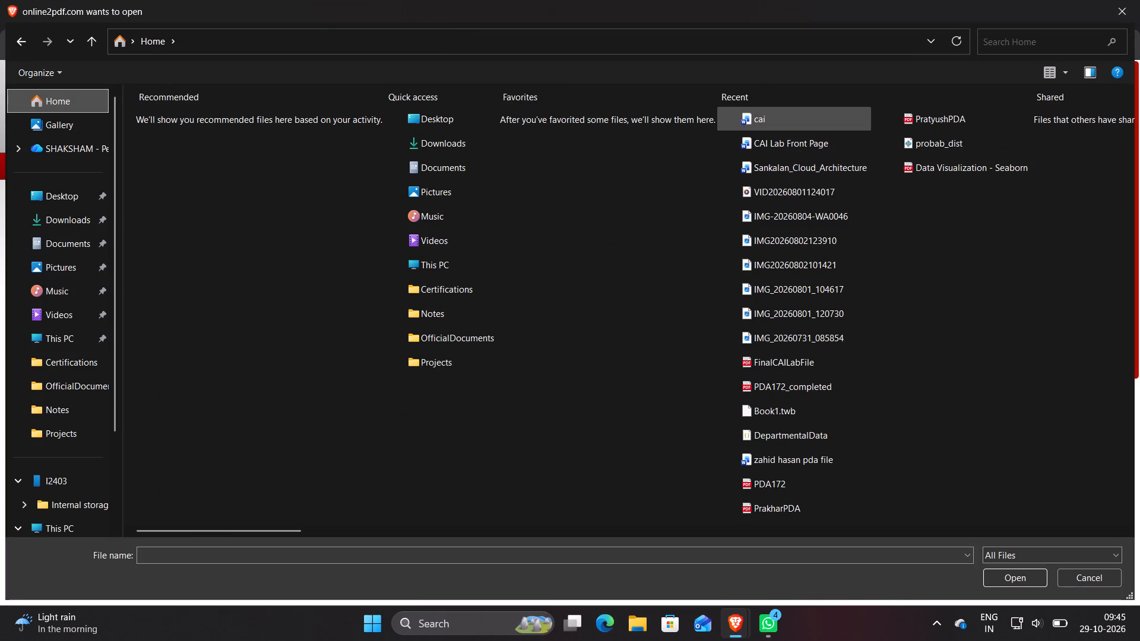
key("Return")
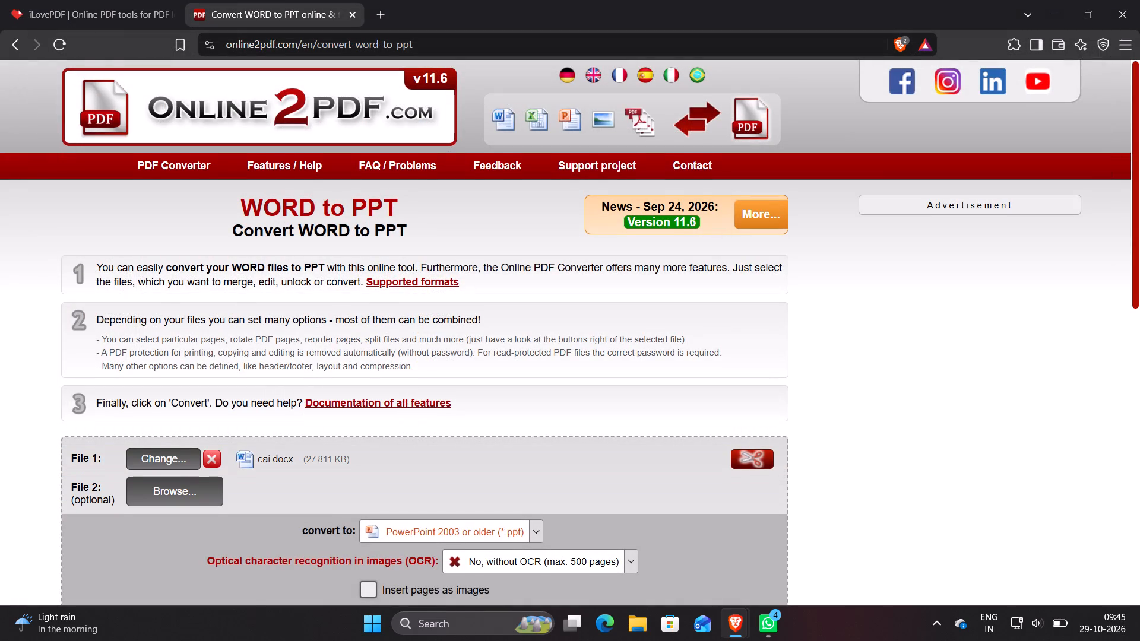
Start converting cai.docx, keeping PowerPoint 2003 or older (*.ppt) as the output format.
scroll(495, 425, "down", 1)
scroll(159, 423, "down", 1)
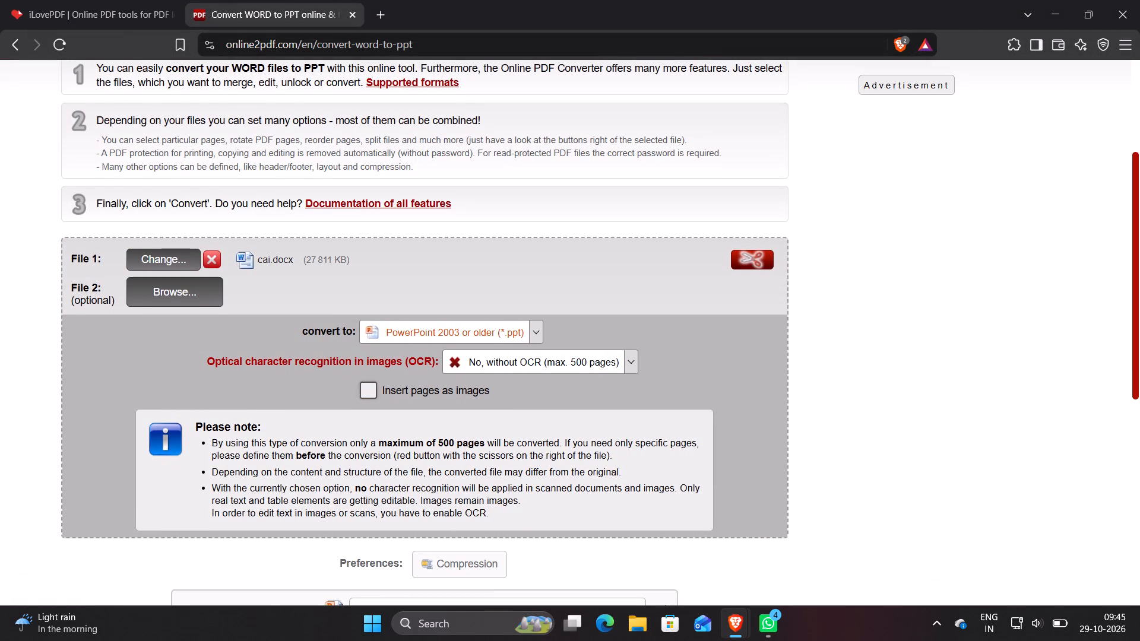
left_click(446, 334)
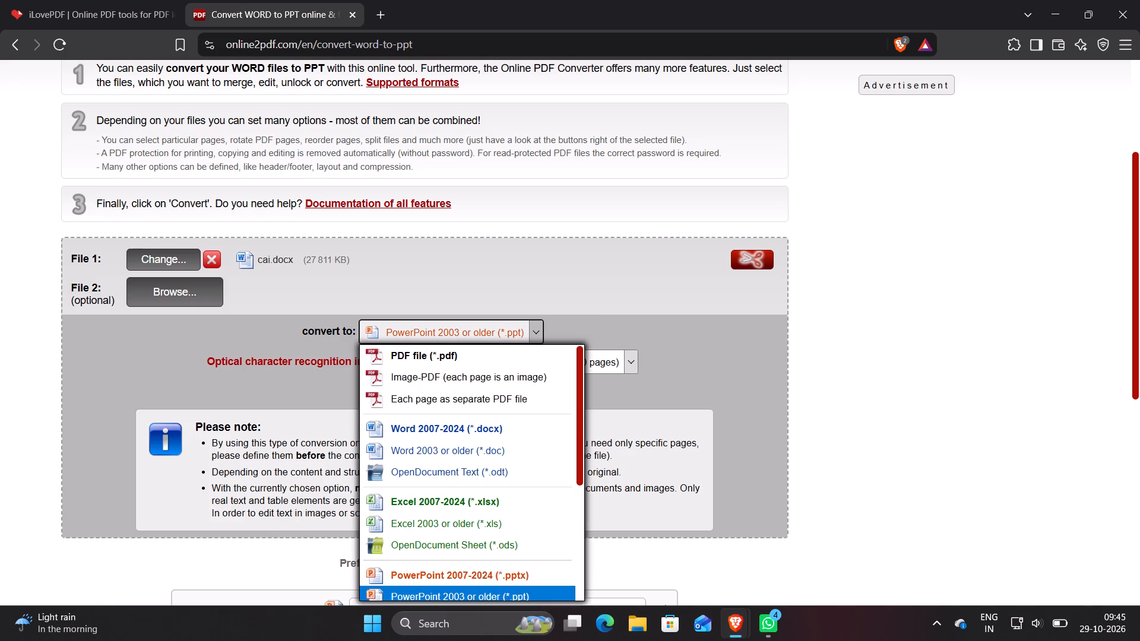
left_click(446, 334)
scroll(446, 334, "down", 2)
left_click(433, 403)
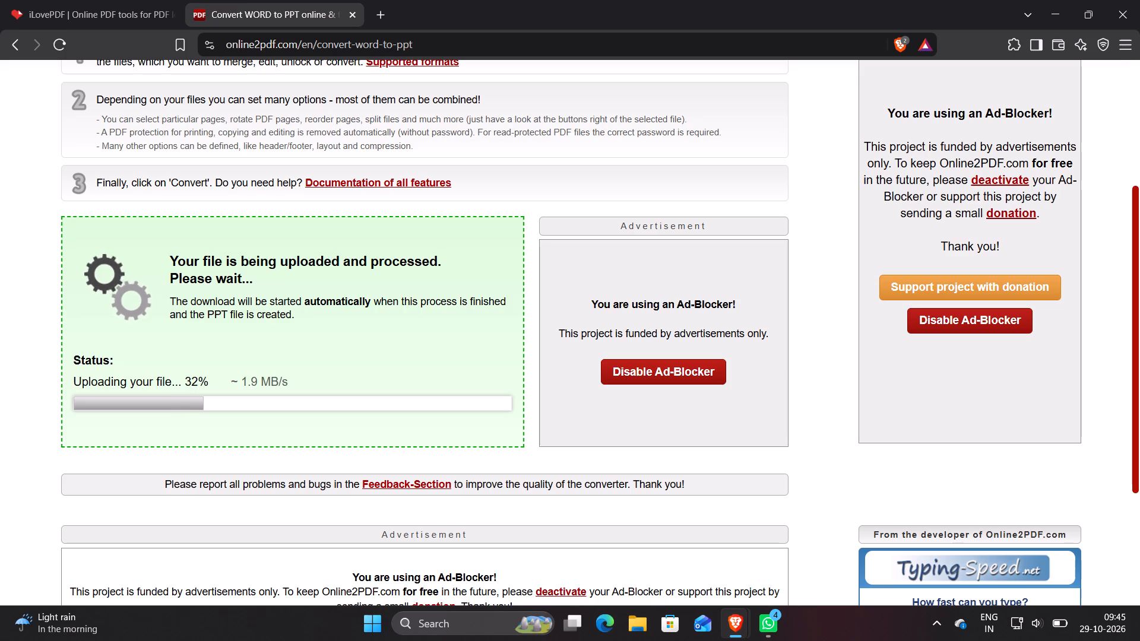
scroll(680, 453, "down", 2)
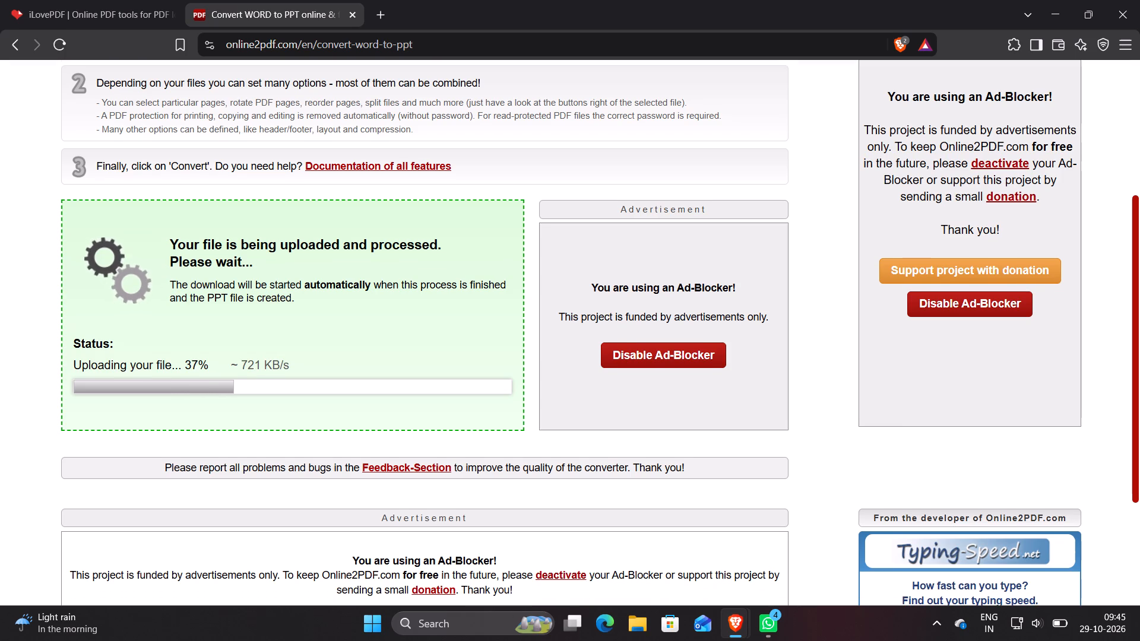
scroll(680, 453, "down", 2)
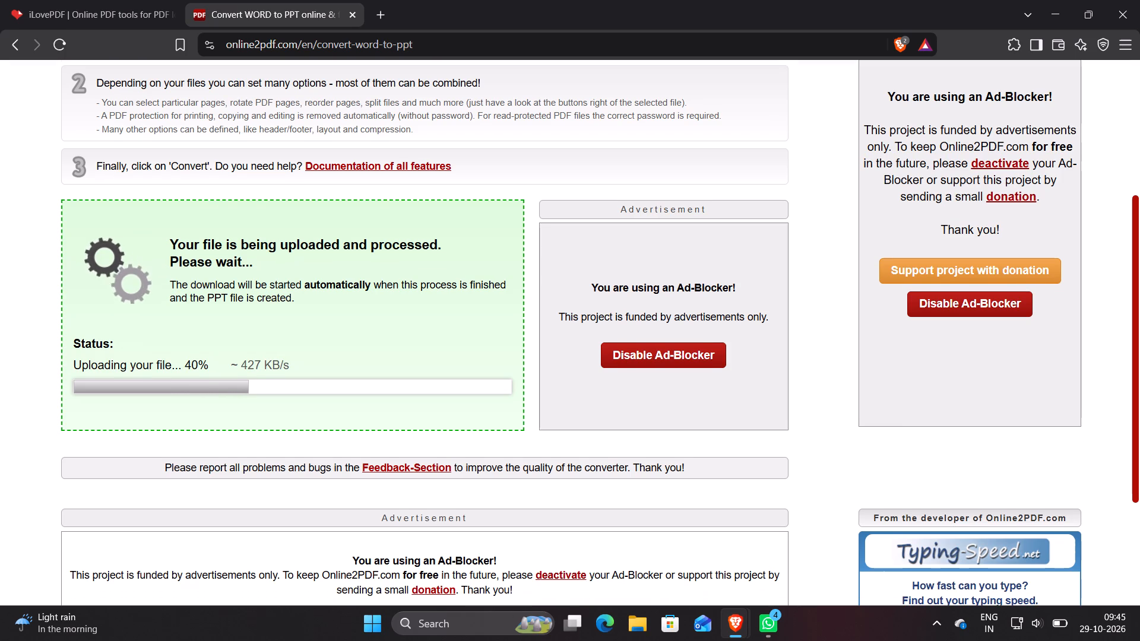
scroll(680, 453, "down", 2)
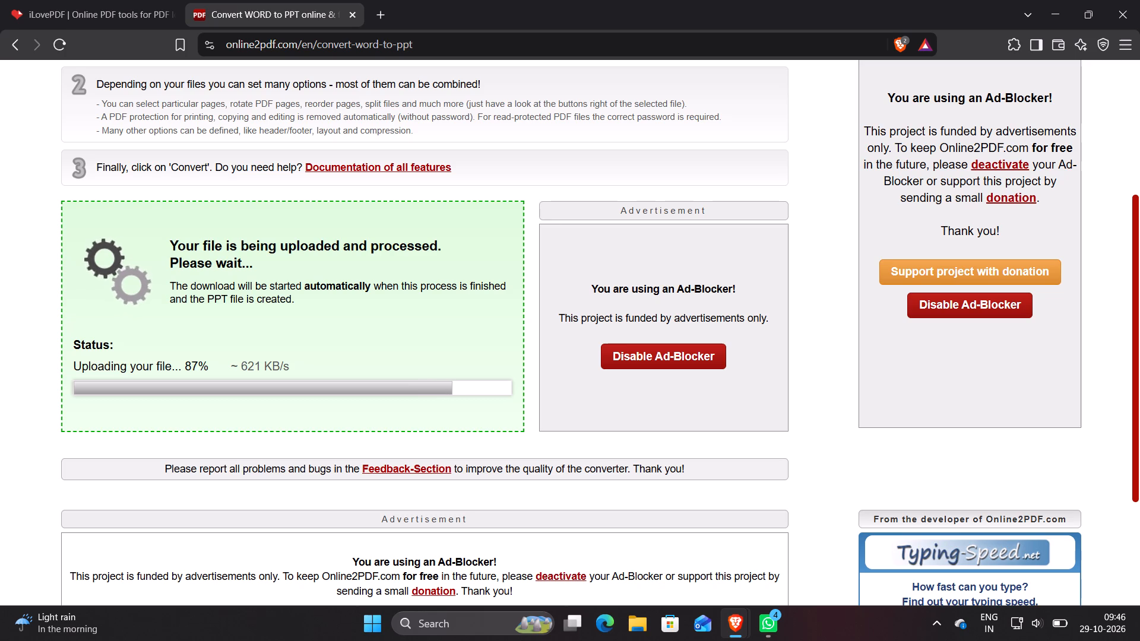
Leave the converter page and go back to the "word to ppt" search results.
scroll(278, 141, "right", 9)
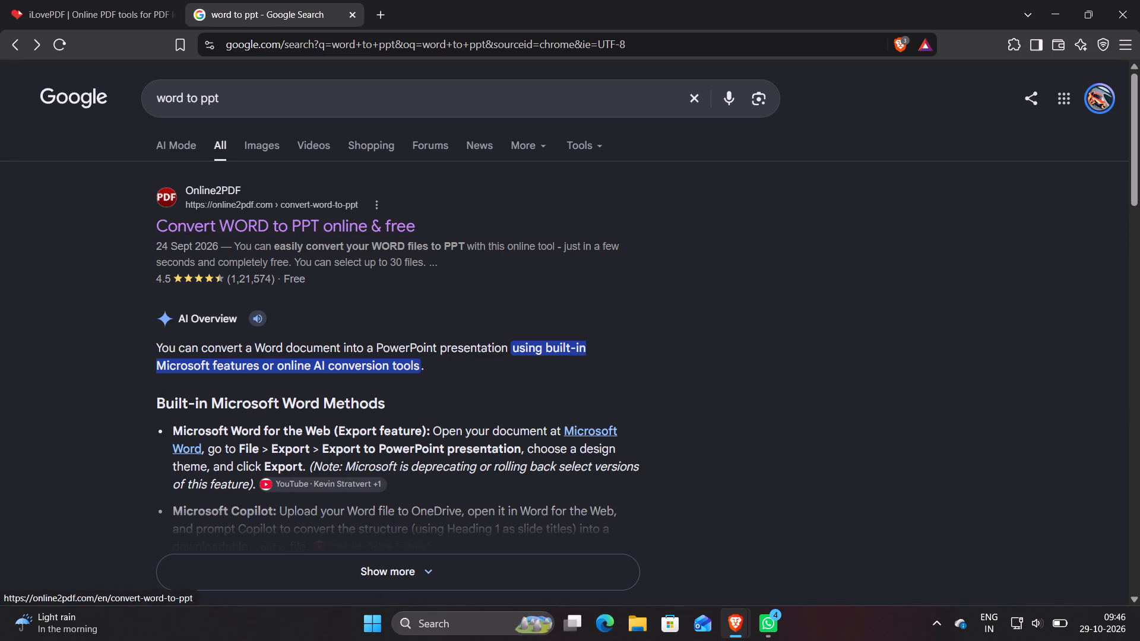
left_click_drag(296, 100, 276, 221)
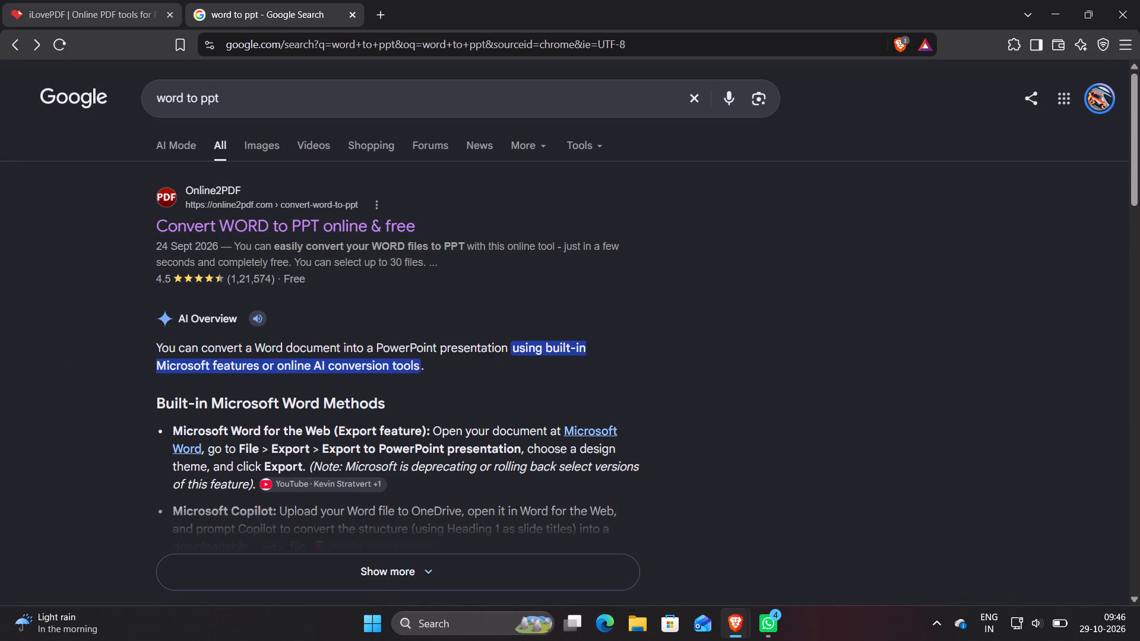
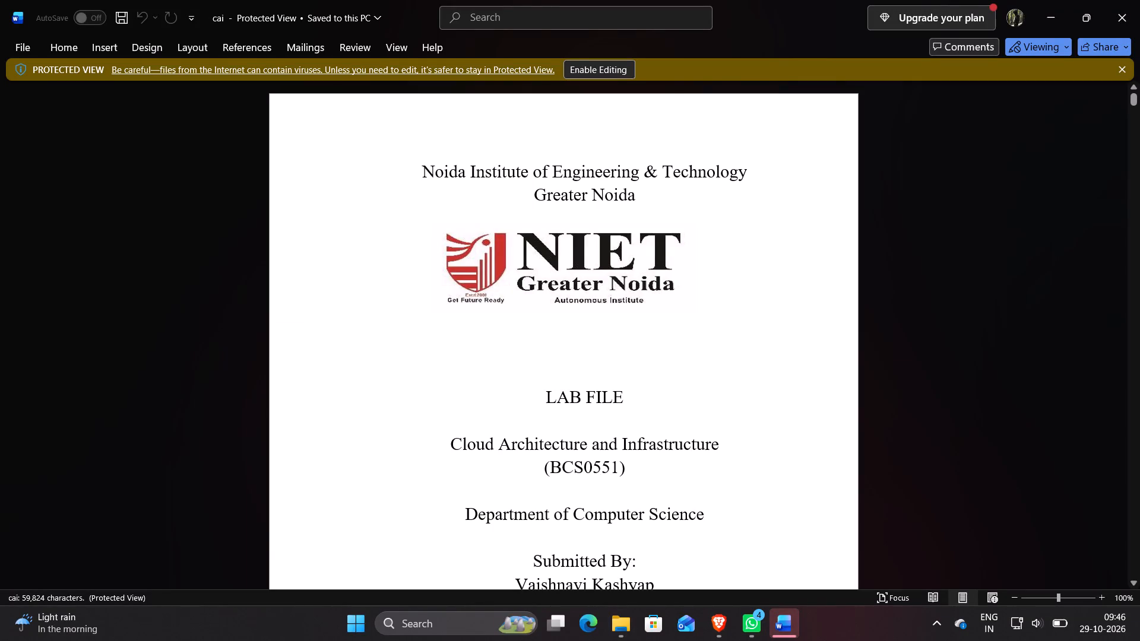
Skim the cai document from its cover page through to the AWS Academy certificate near the end.
scroll(502, 393, "down", 2)
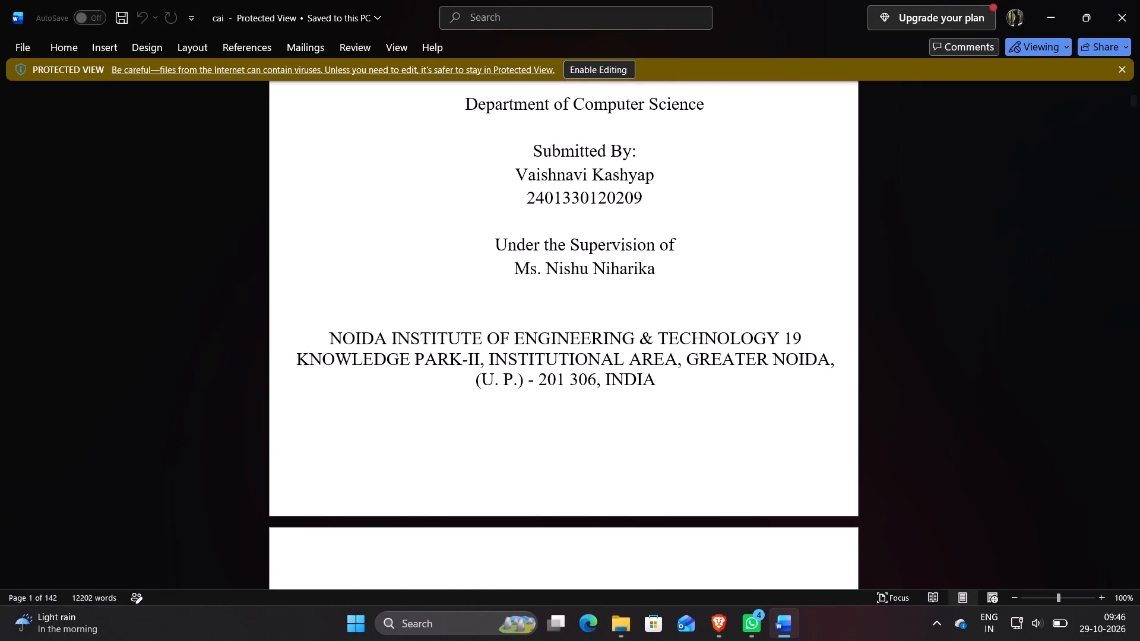
scroll(502, 393, "down", 17)
scroll(502, 393, "down", 20)
scroll(502, 393, "down", 9)
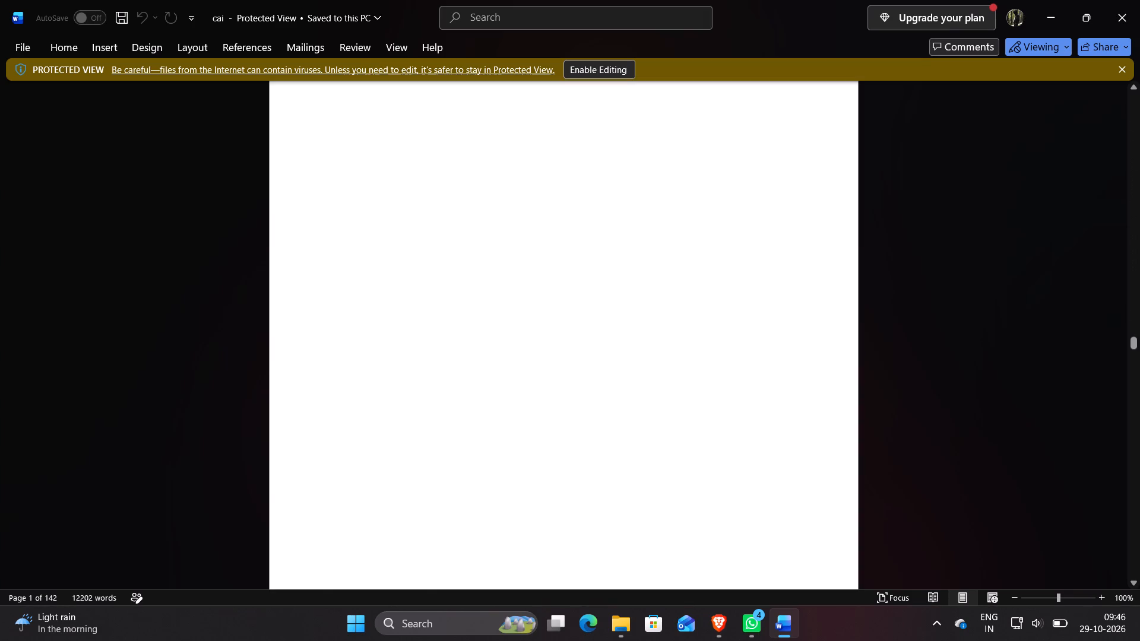
scroll(502, 393, "down", 15)
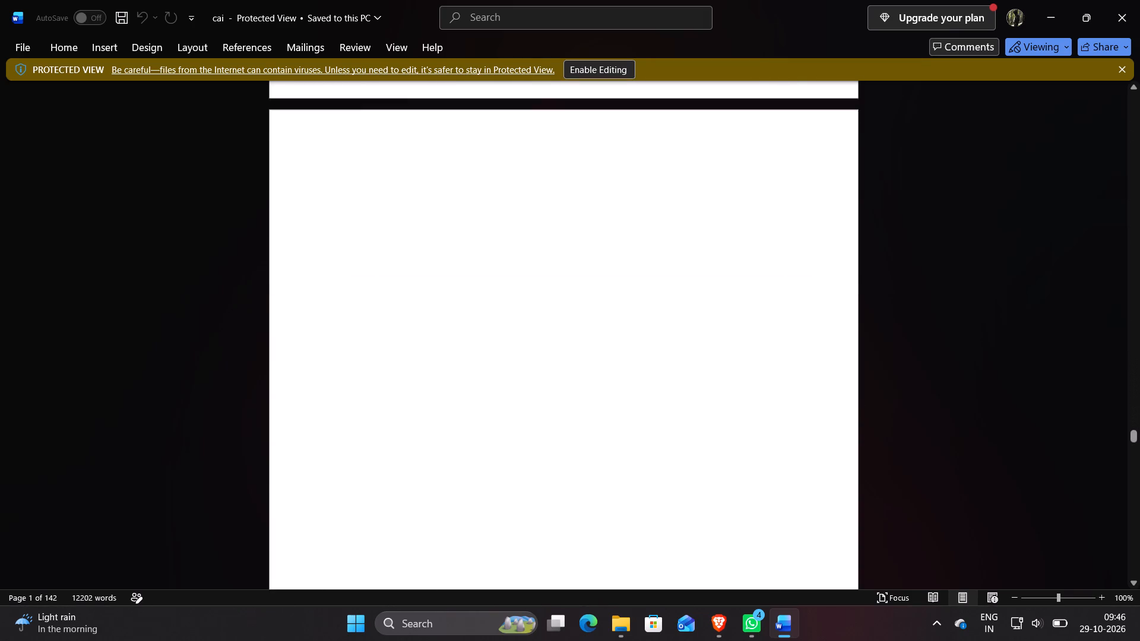
scroll(502, 393, "down", 14)
scroll(502, 393, "down", 14)
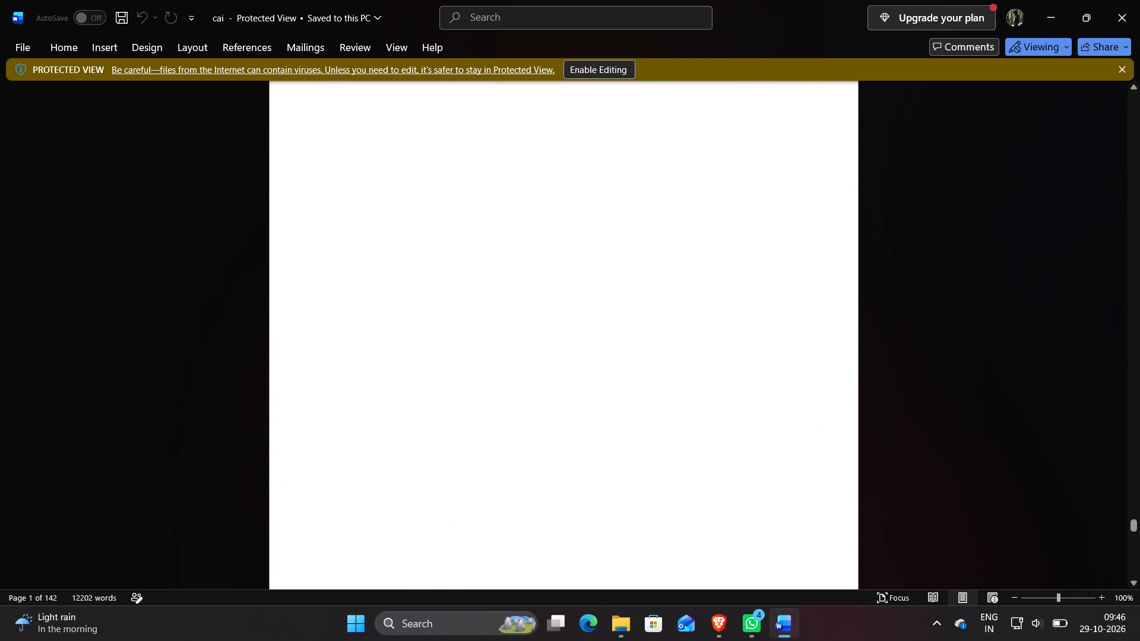
scroll(502, 393, "down", 20)
scroll(502, 393, "down", 1)
scroll(502, 393, "up", 7)
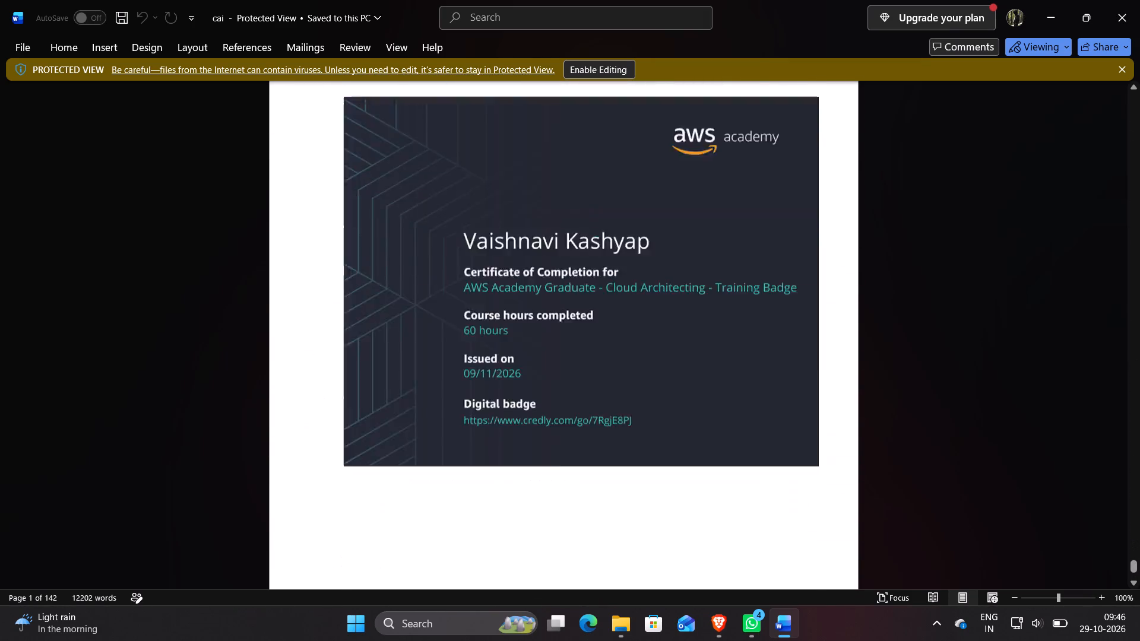
scroll(502, 393, "down", 6)
scroll(502, 393, "up", 5)
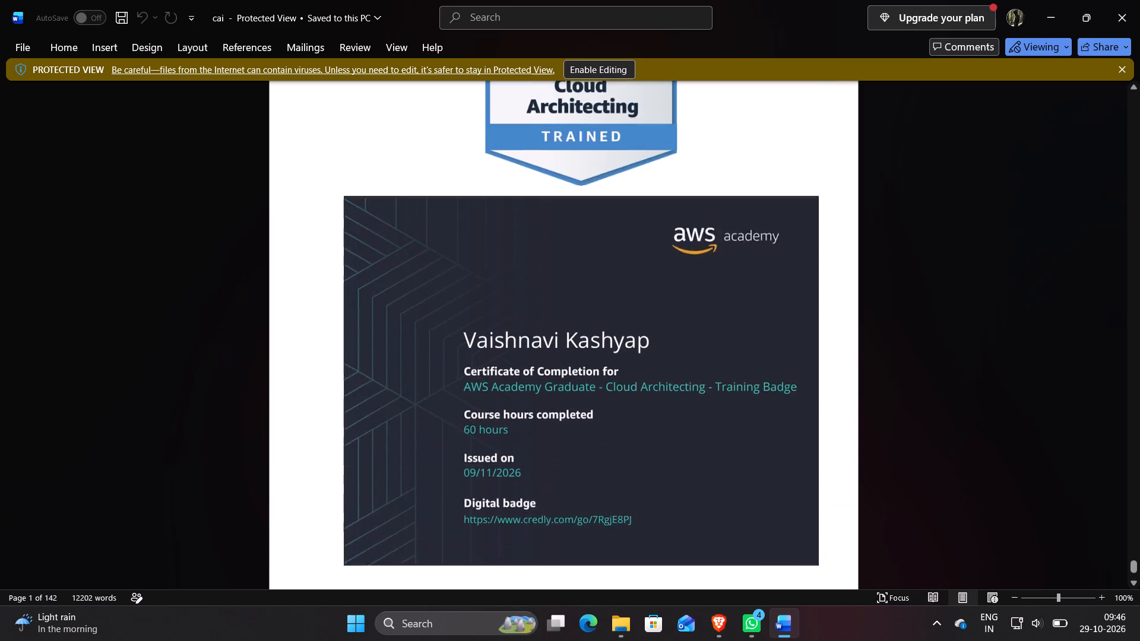
Review the lab tasks on containerizing the monolithic application and refactoring it into microservices.
scroll(502, 393, "up", 4)
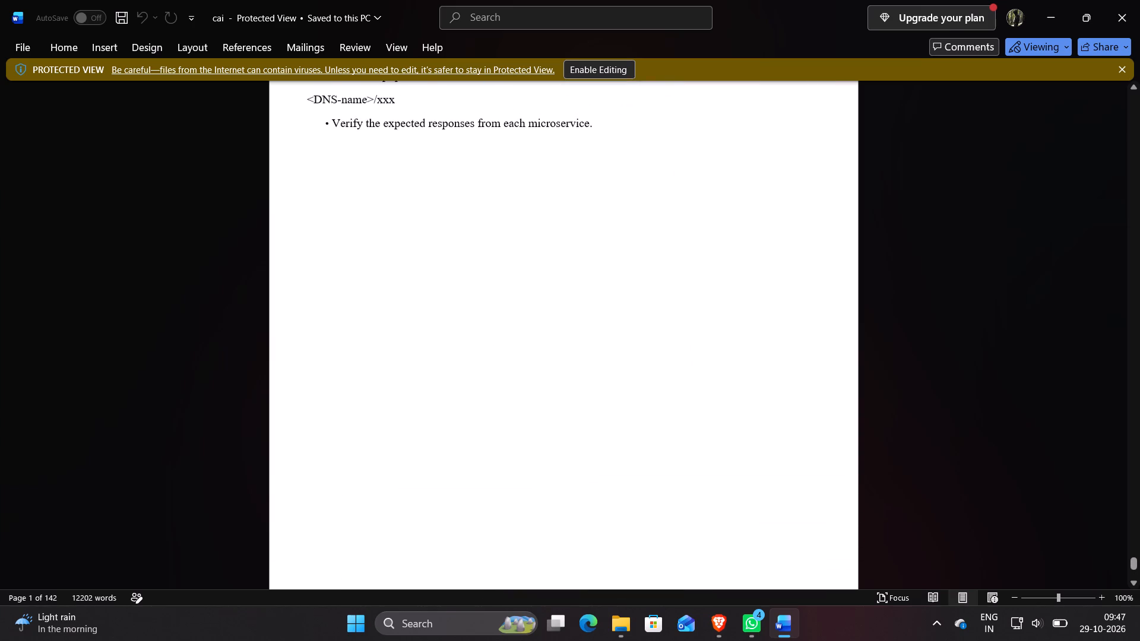
scroll(502, 393, "up", 11)
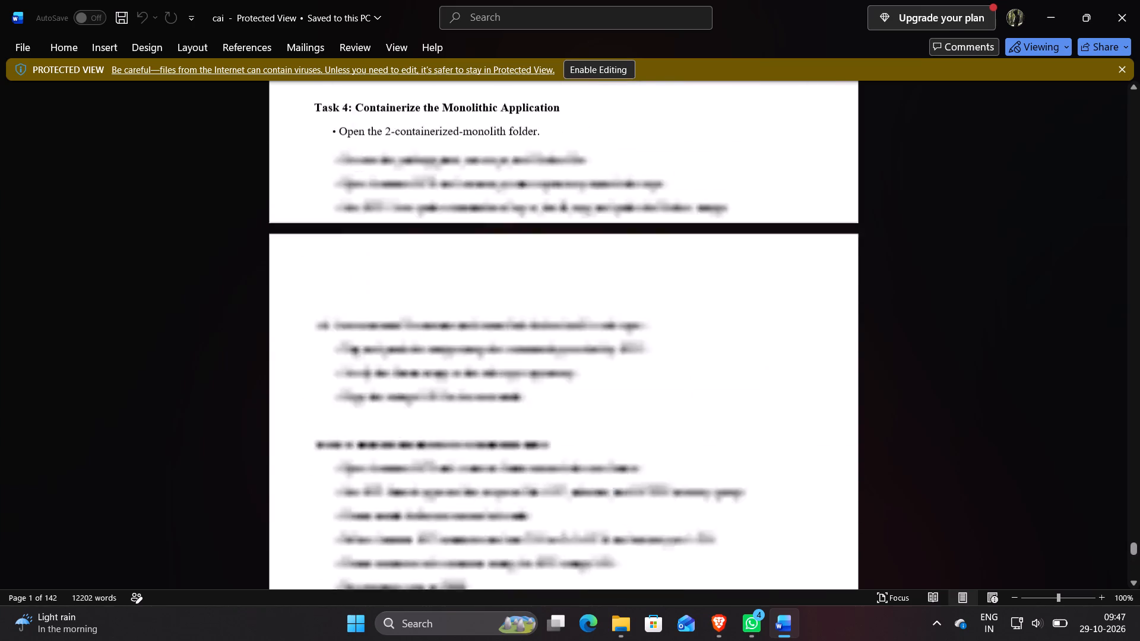
scroll(502, 393, "down", 7)
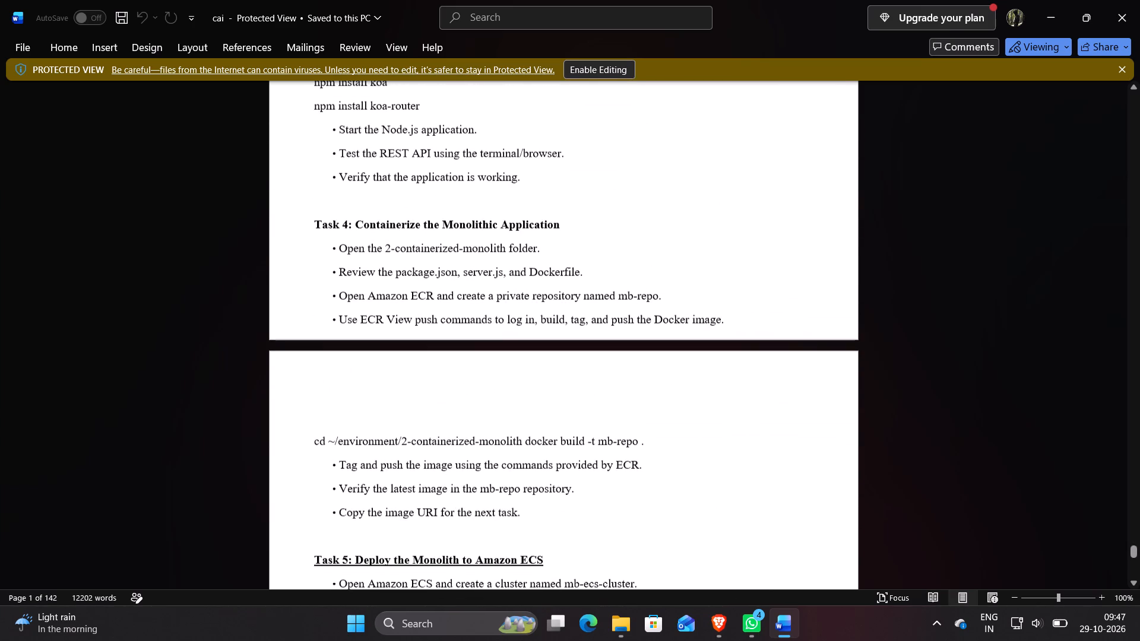
scroll(502, 393, "up", 1)
scroll(502, 393, "down", 1)
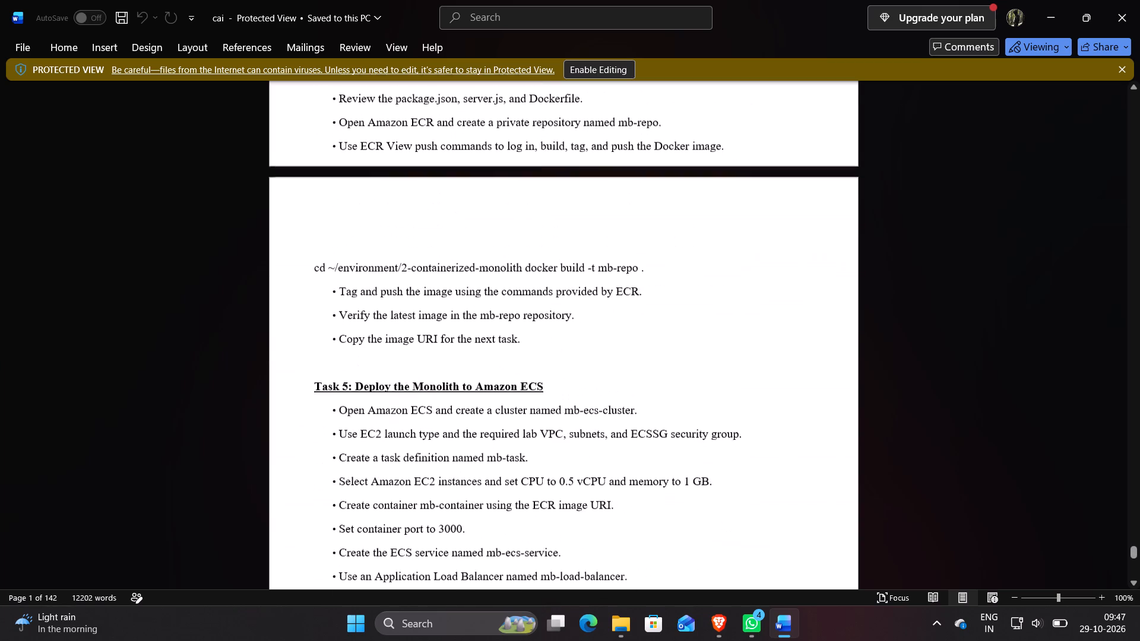
scroll(502, 393, "down", 1)
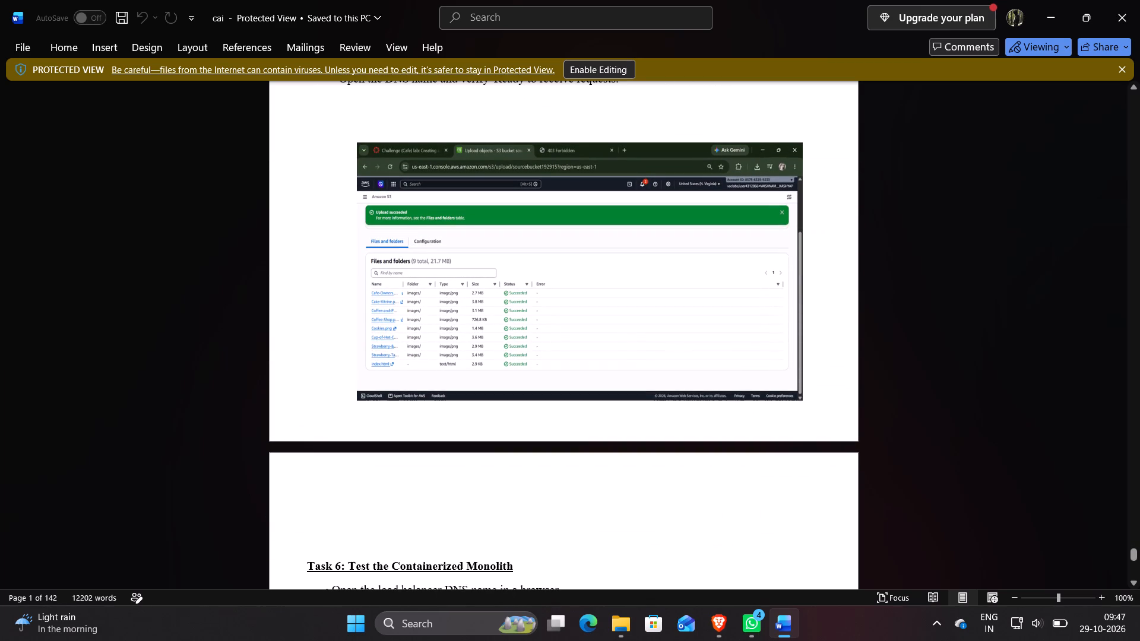
scroll(490, 332, "down", 2)
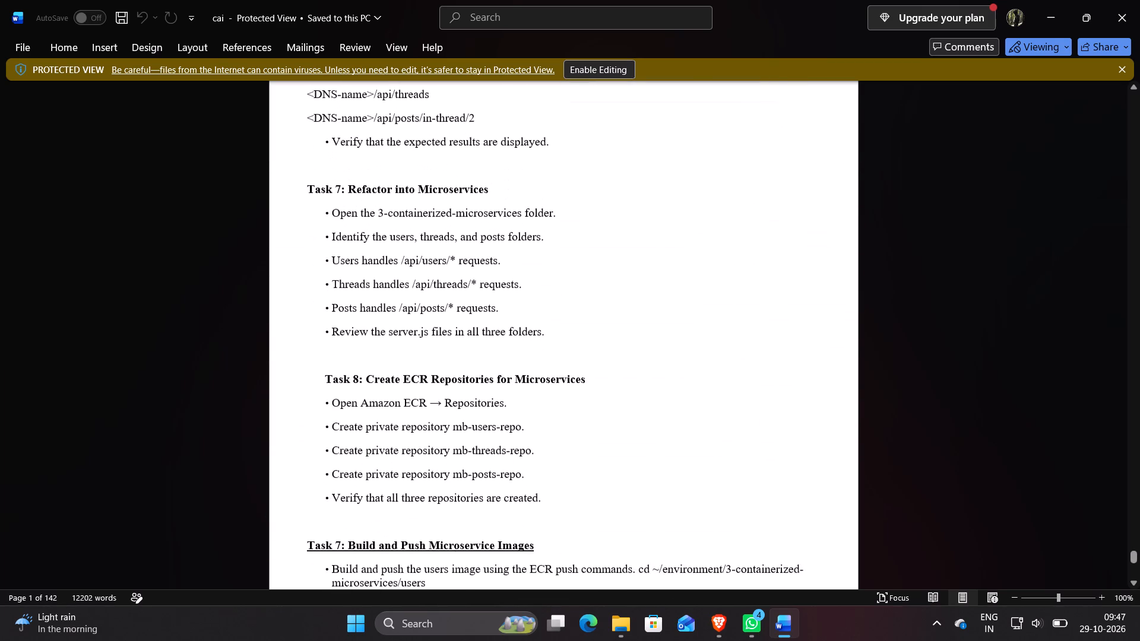
scroll(490, 332, "down", 3)
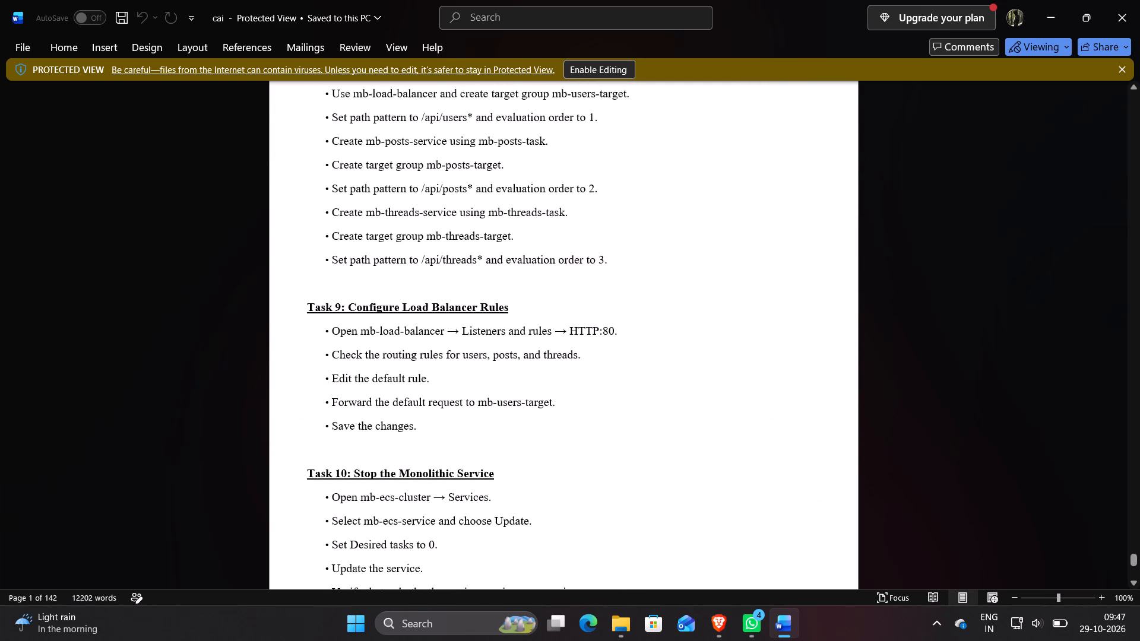
scroll(490, 332, "down", 2)
Look through Lab 19 on hybrid storage and data migration with the Storage Gateway S3 File Gateway.
scroll(490, 332, "up", 12)
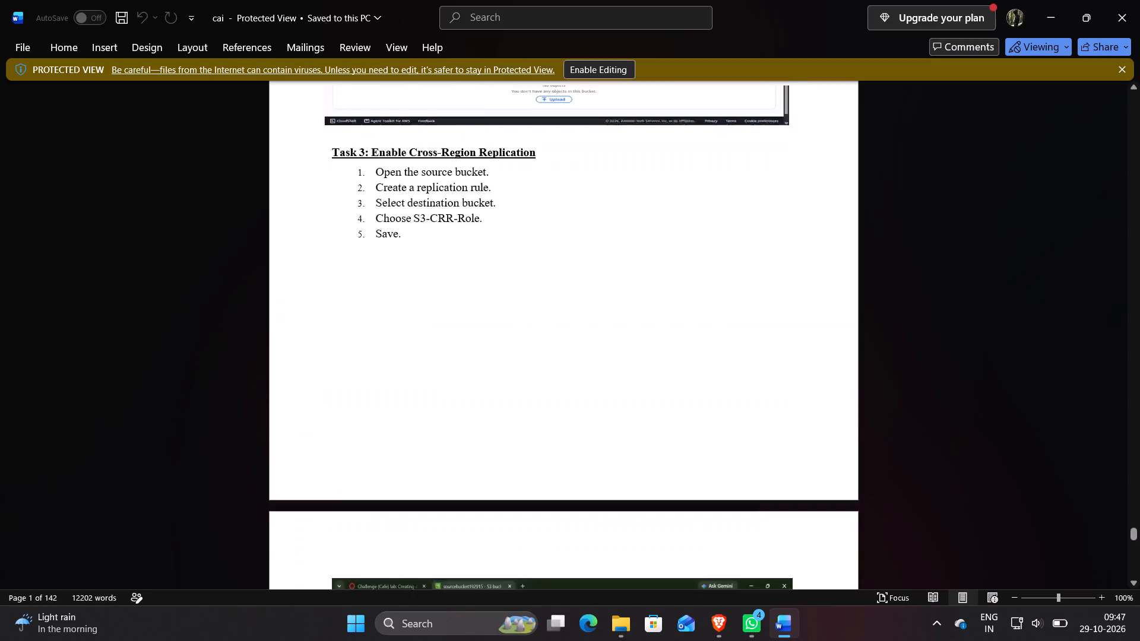
scroll(490, 332, "down", 5)
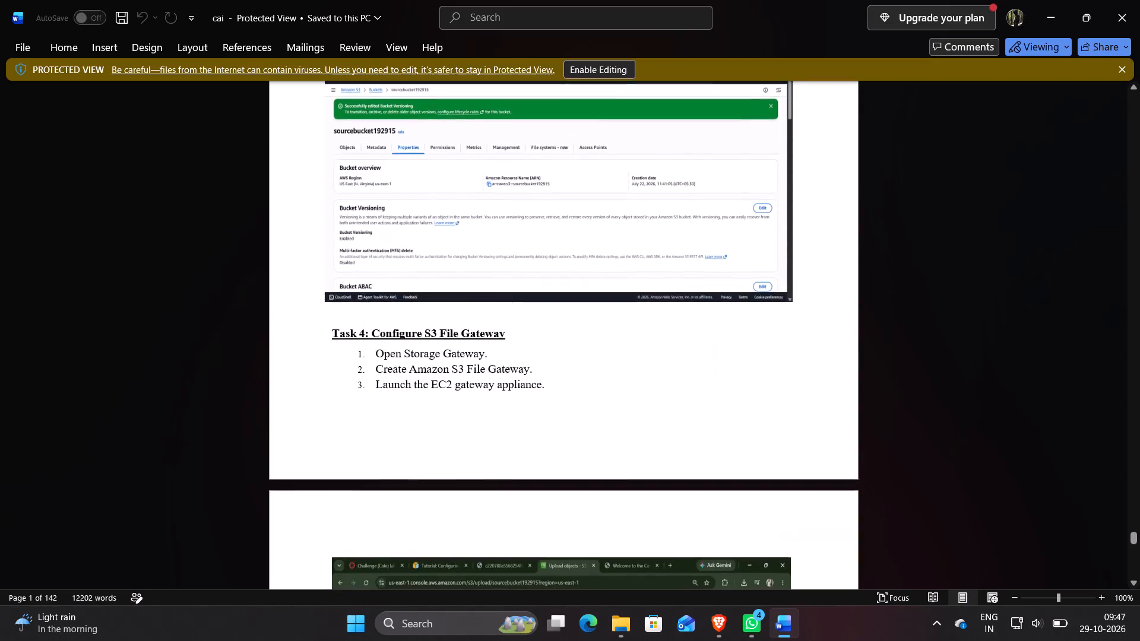
scroll(490, 332, "down", 4)
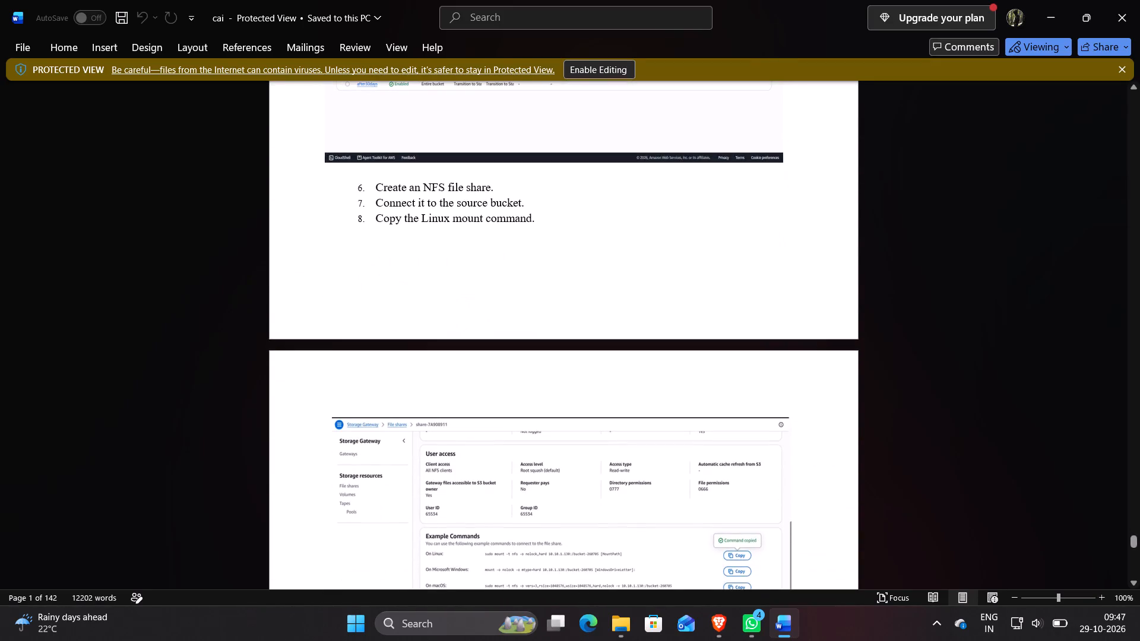
scroll(490, 332, "down", 2)
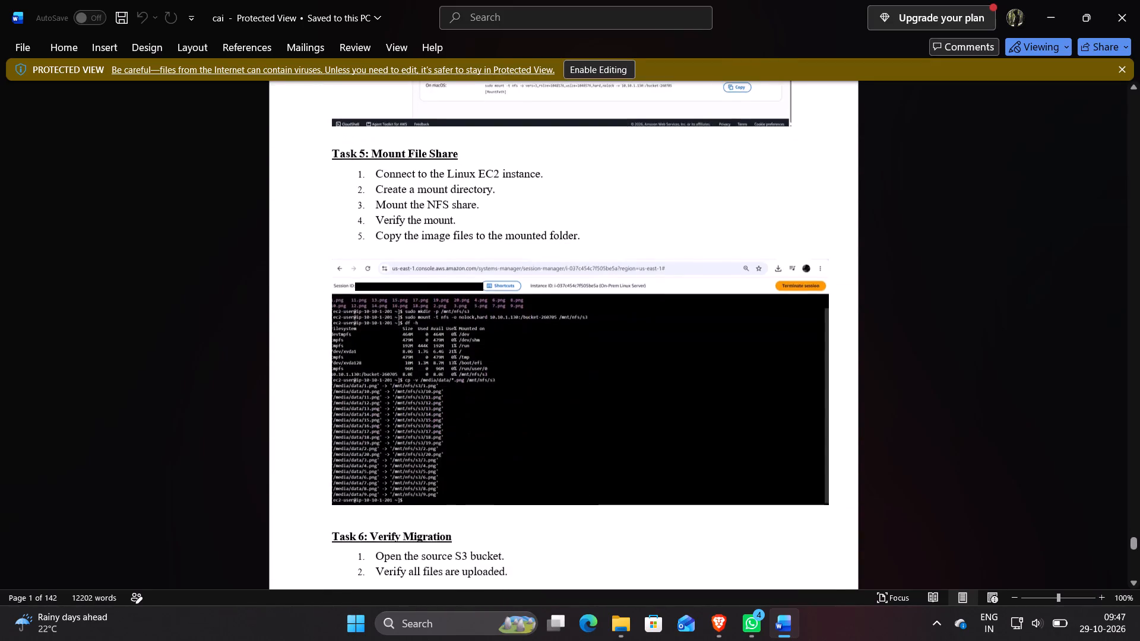
scroll(490, 332, "up", 3)
scroll(490, 332, "down", 1)
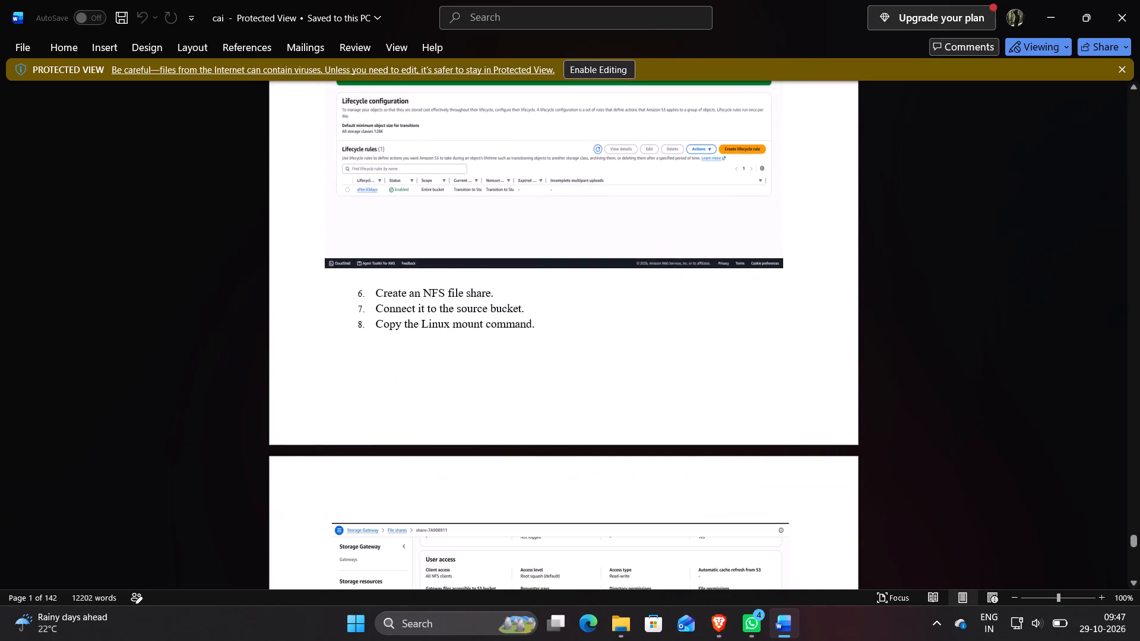
scroll(451, 339, "down", 2)
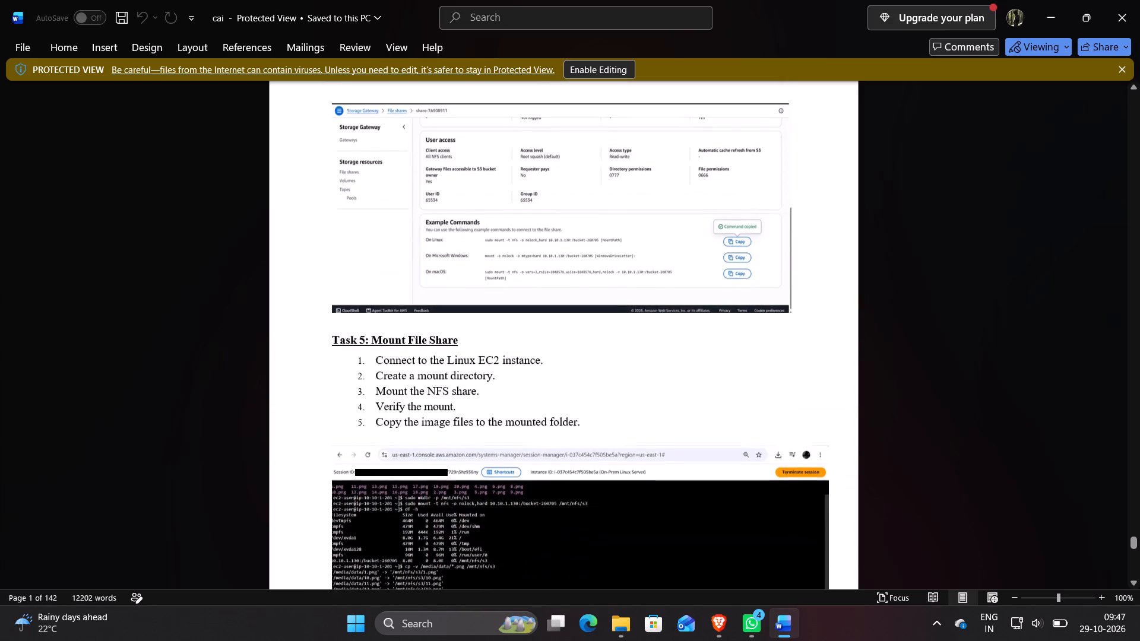
scroll(451, 339, "up", 9)
scroll(451, 339, "down", 1)
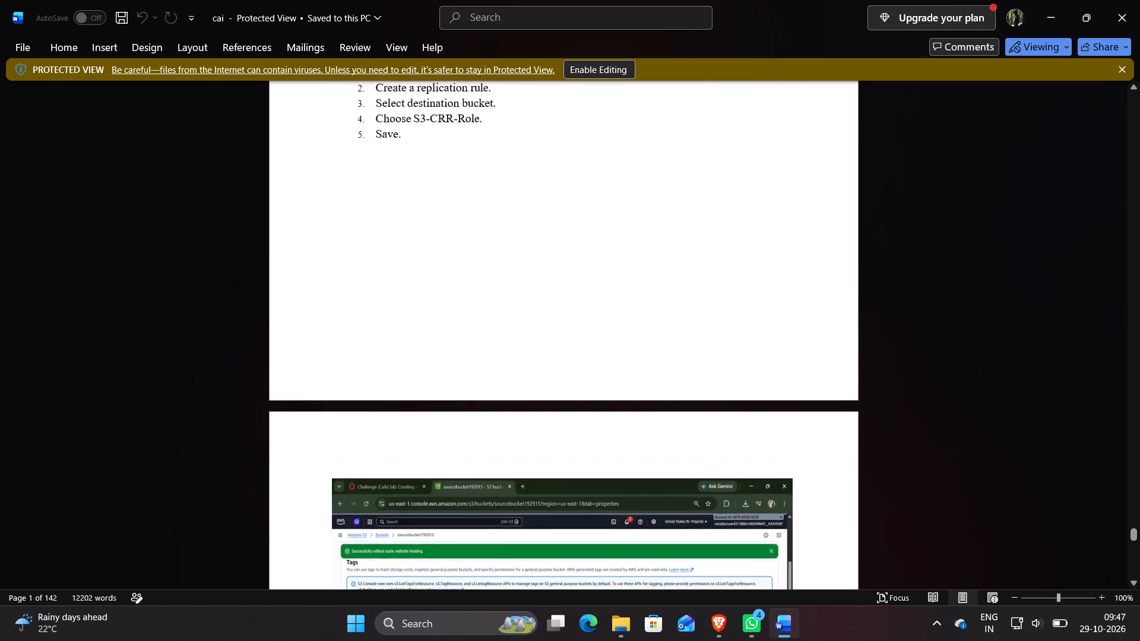
scroll(451, 339, "down", 1)
scroll(451, 339, "up", 5)
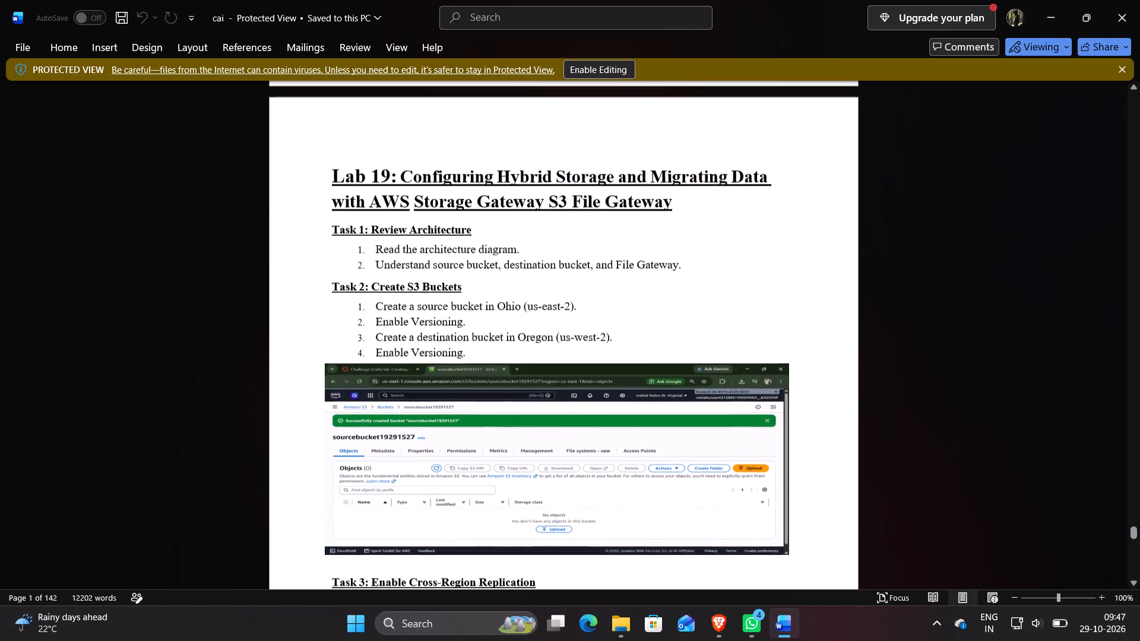
Look back through Labs 18 and 17 to the start of Lab 16 on decoupled applications with Amazon SQS.
scroll(451, 339, "up", 7)
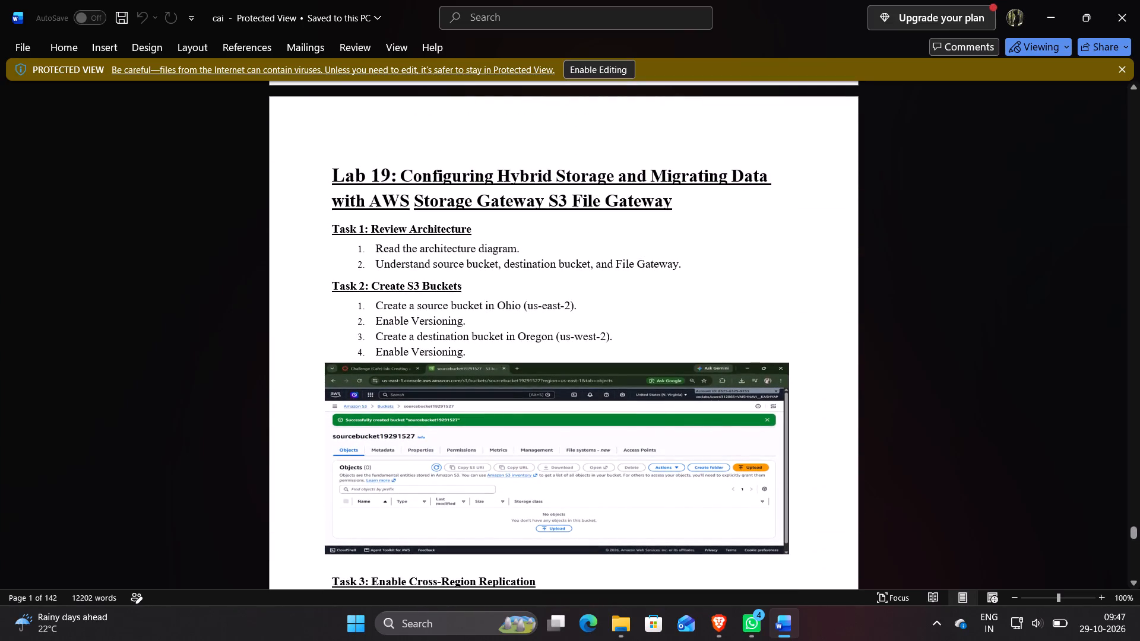
scroll(451, 339, "up", 8)
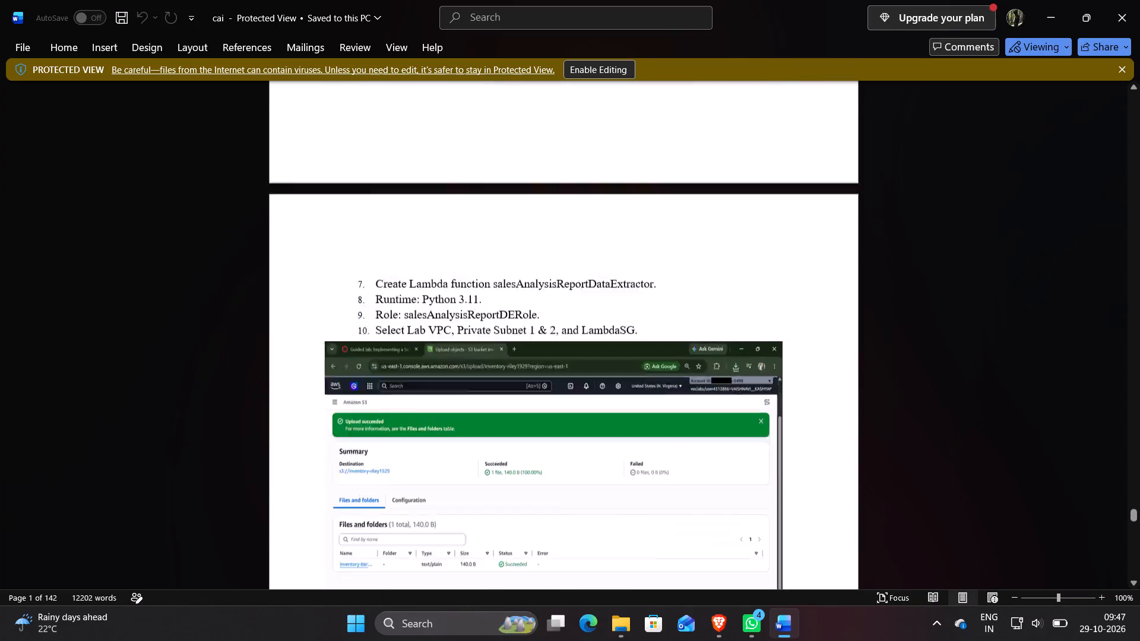
scroll(451, 339, "up", 5)
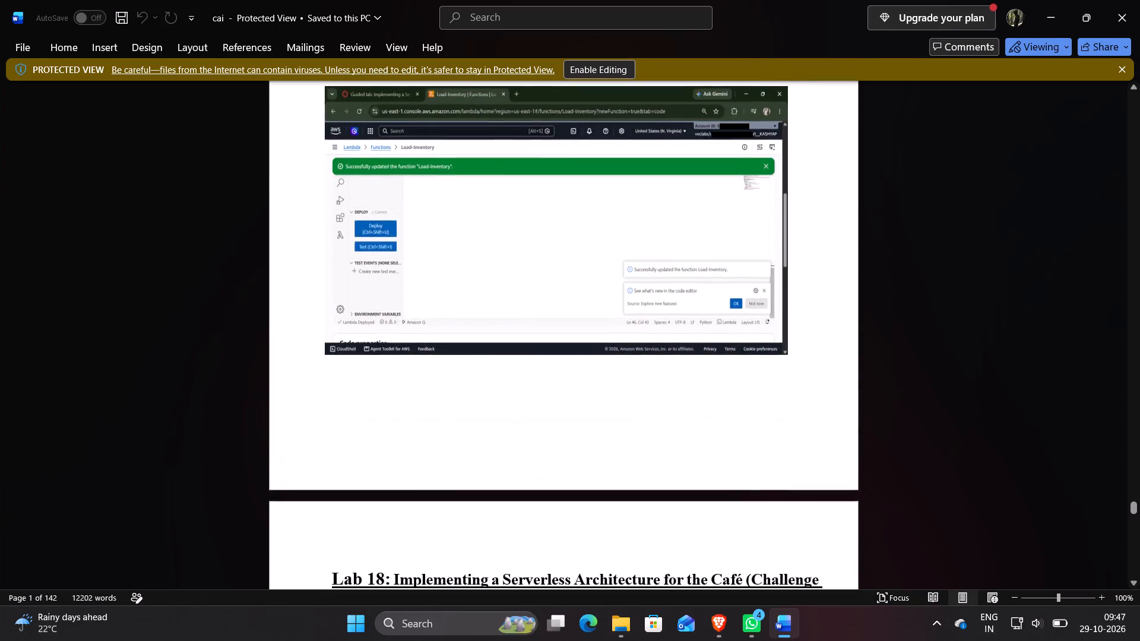
scroll(451, 339, "up", 4)
scroll(451, 339, "down", 1)
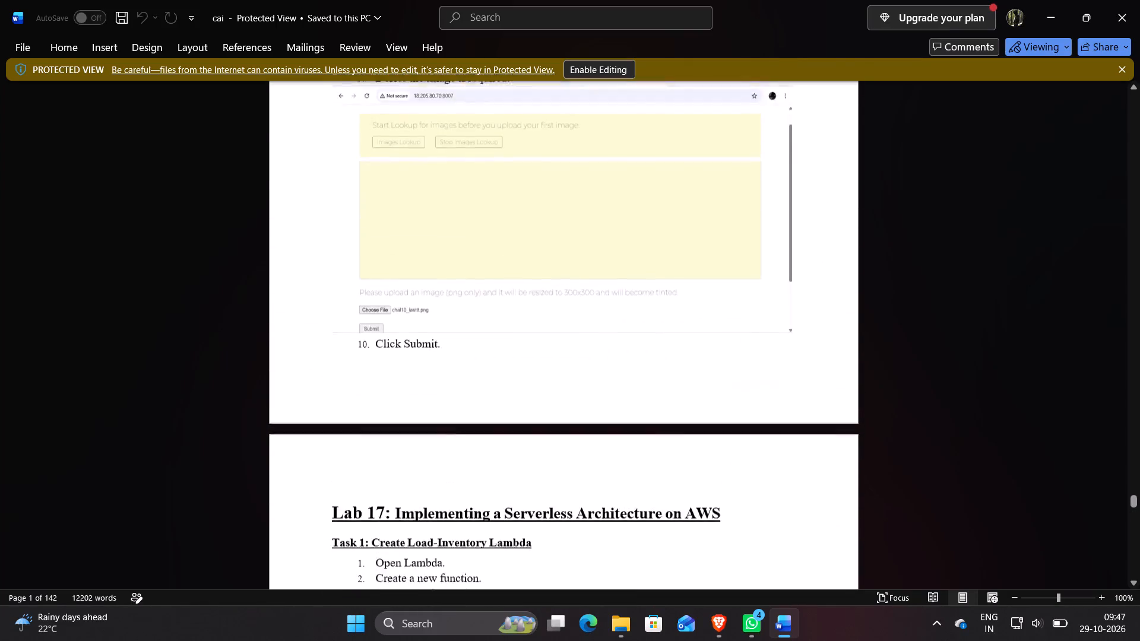
scroll(451, 339, "down", 1)
scroll(451, 339, "up", 10)
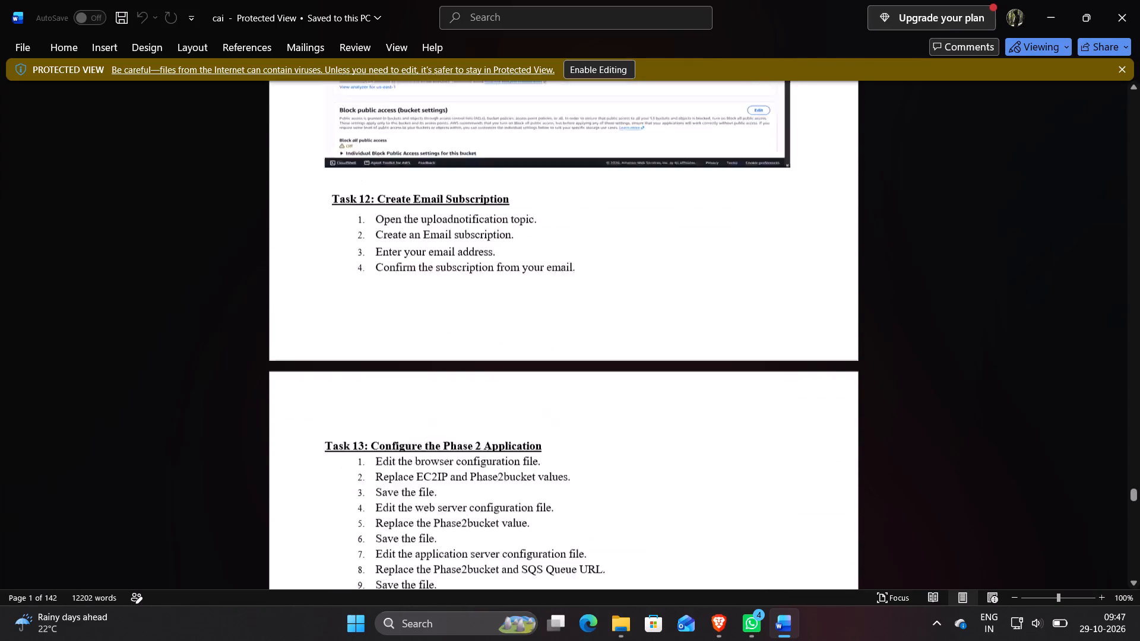
scroll(451, 339, "up", 6)
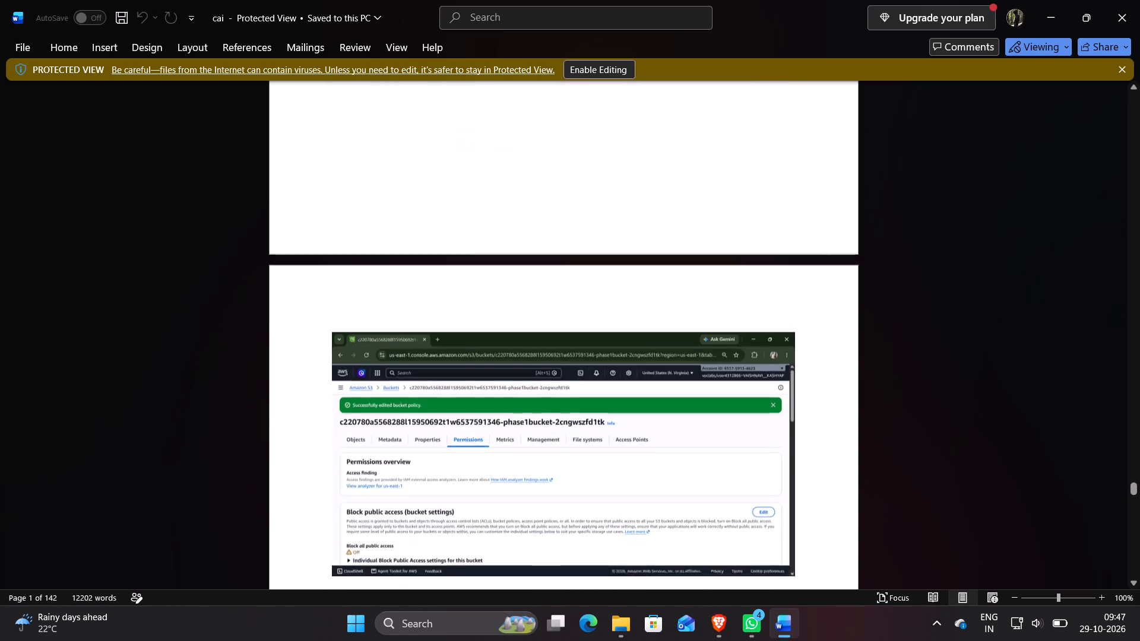
scroll(451, 339, "up", 8)
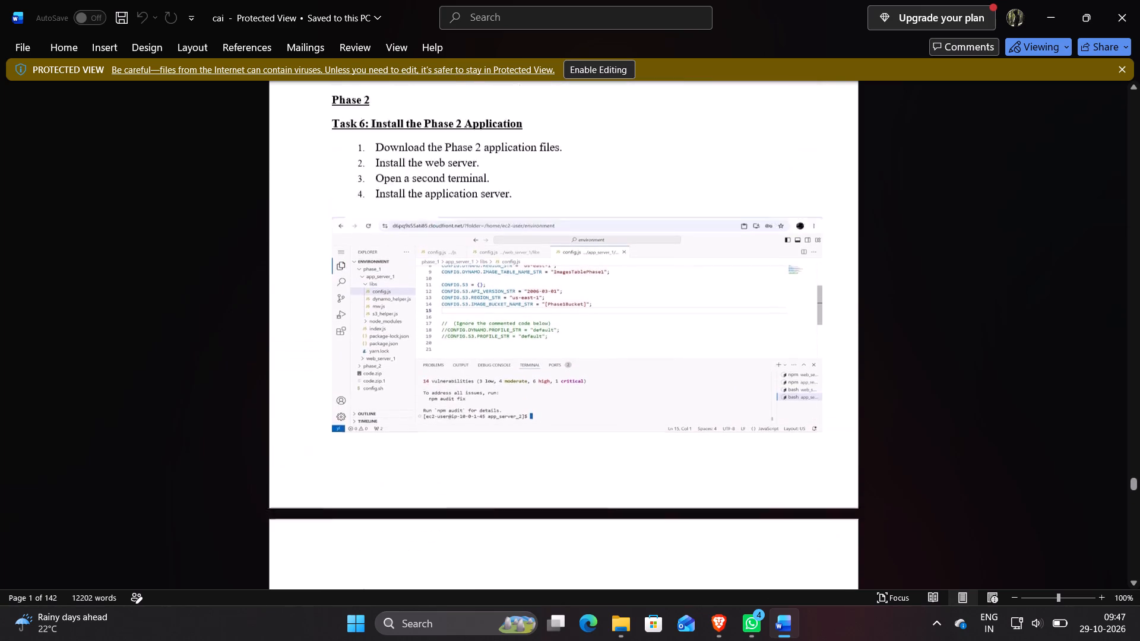
scroll(451, 339, "up", 4)
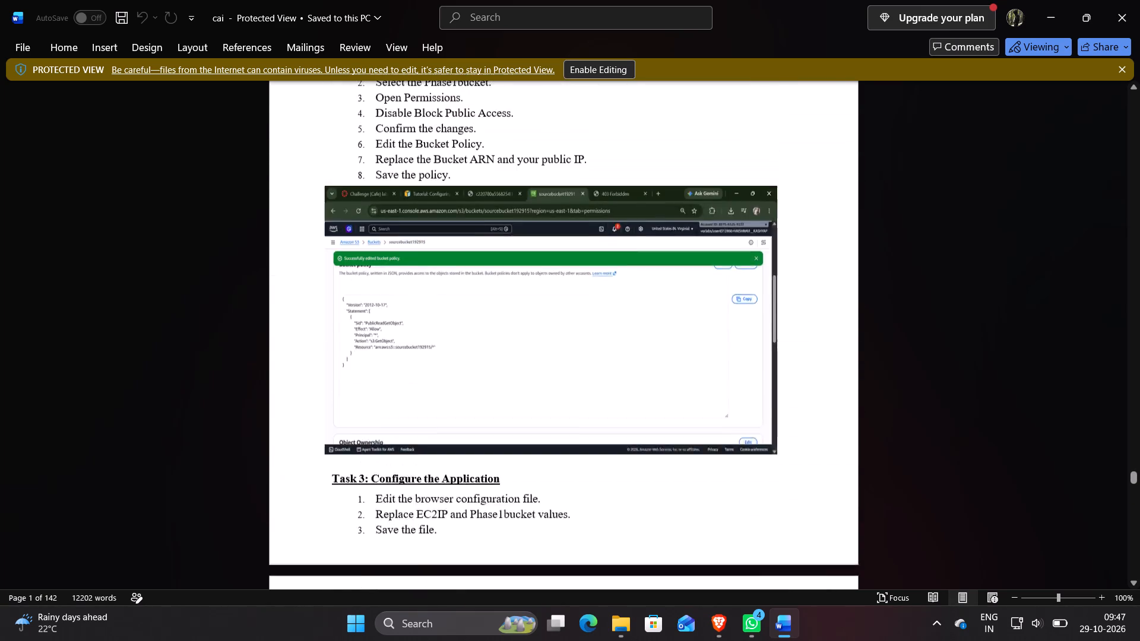
scroll(451, 339, "up", 2)
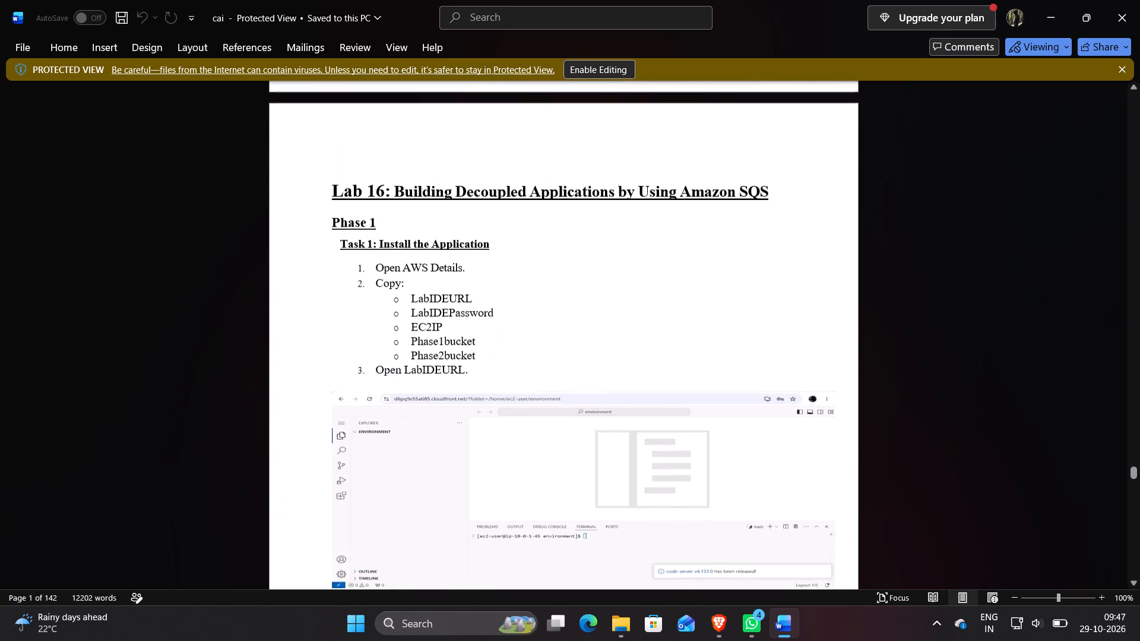
scroll(451, 339, "up", 1)
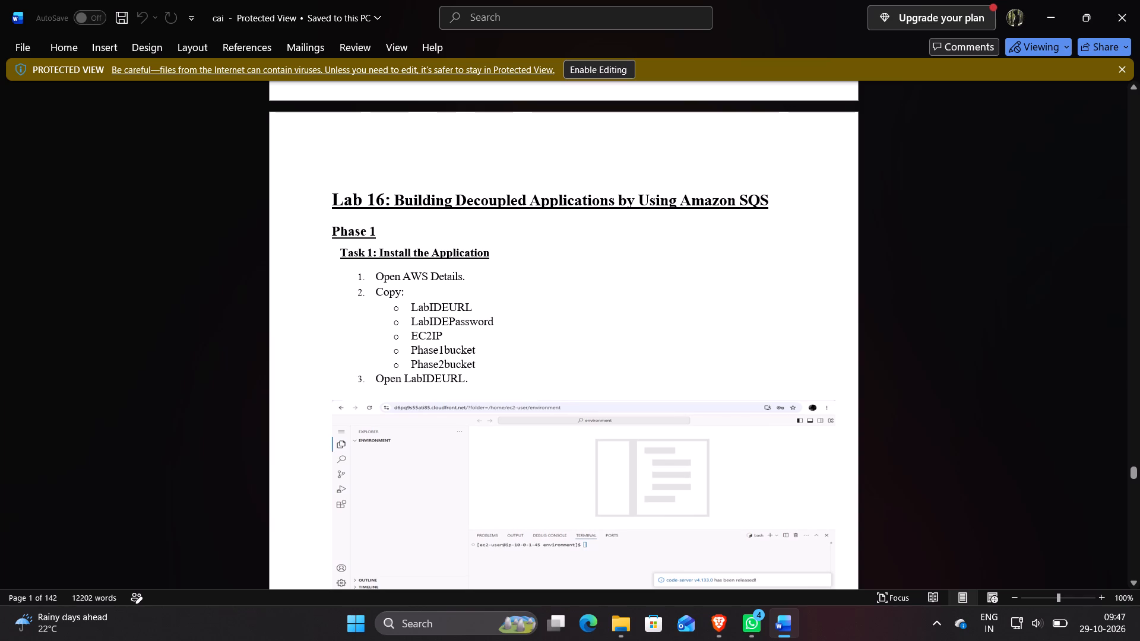
Take the cai document out of Protected View by enabling editing.
left_click(588, 70)
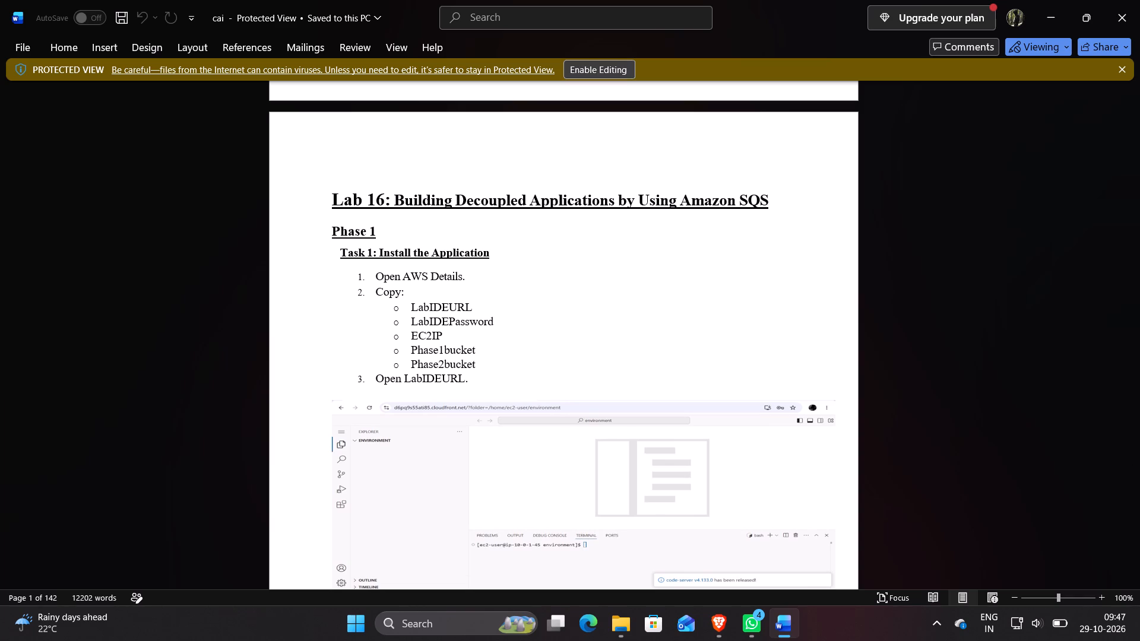
Select the document's content from the college name on the cover page down to the Birds application home page screenshot.
scroll(572, 132, "up", 2)
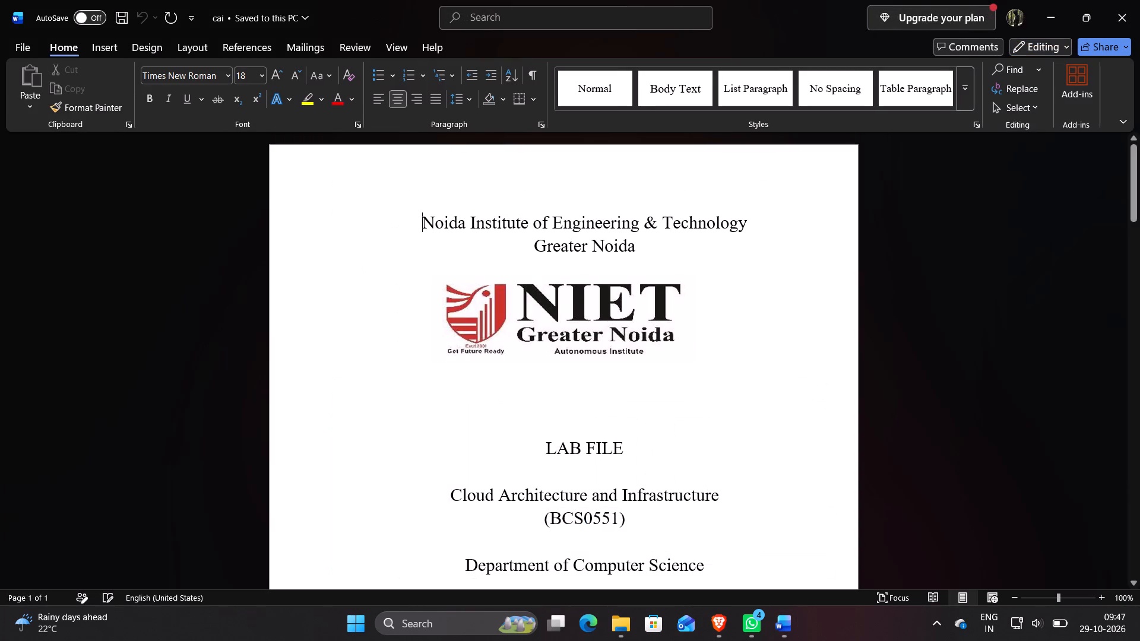
scroll(572, 132, "up", 1)
scroll(477, 200, "down", 20)
scroll(477, 200, "down", 19)
scroll(477, 200, "up", 7)
left_click_drag(286, 147, 517, 357)
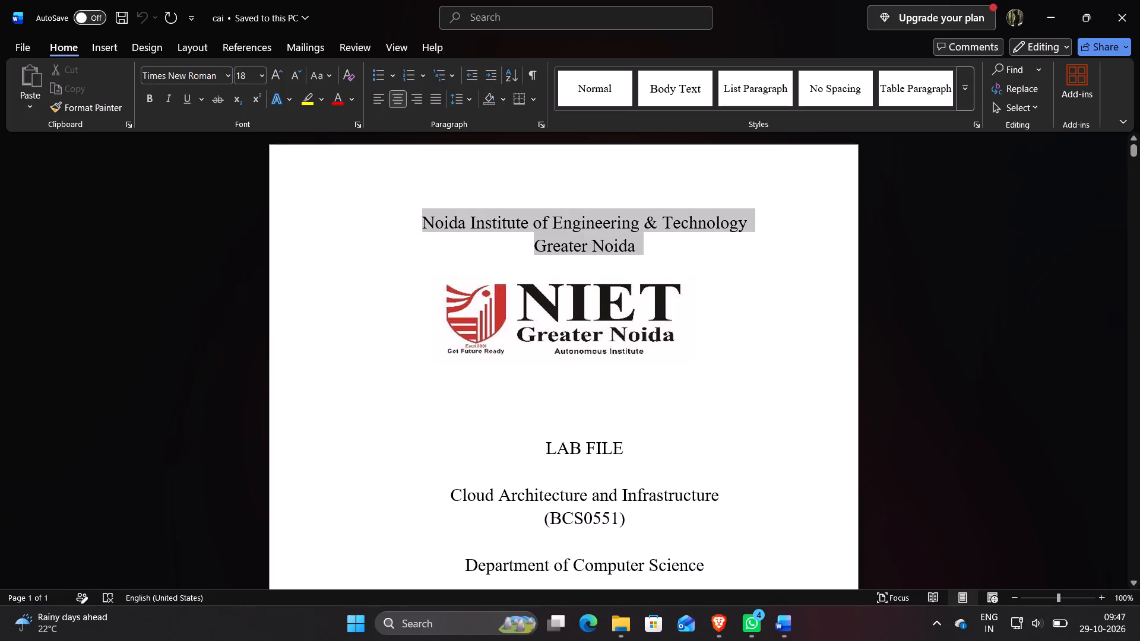
left_click_drag(517, 357, 541, 640)
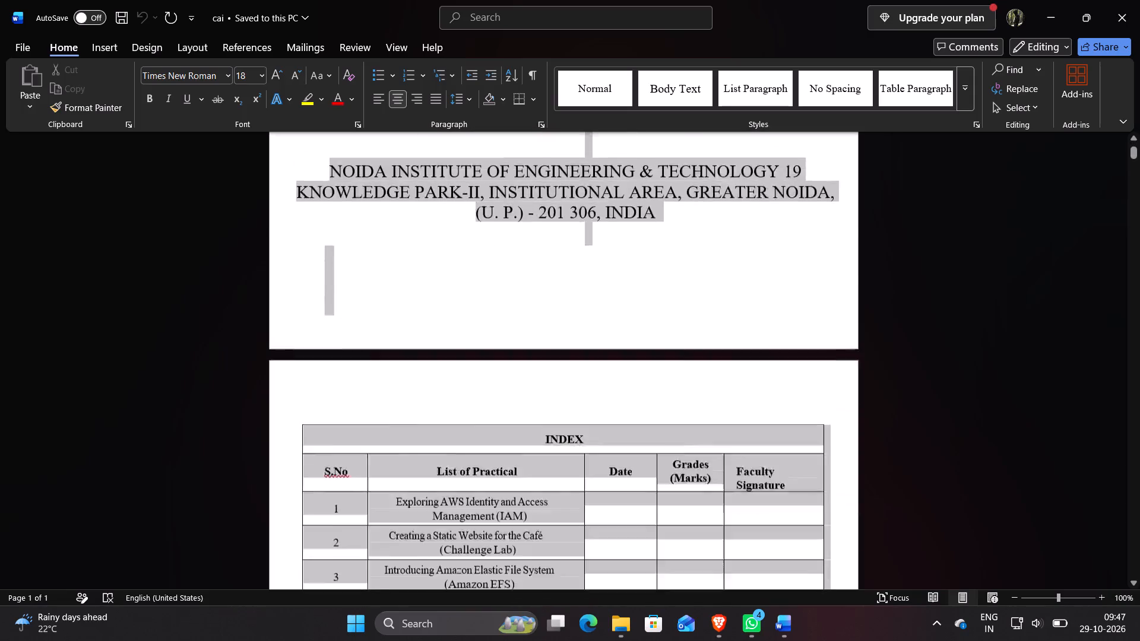
left_click_drag(541, 640, 541, 640)
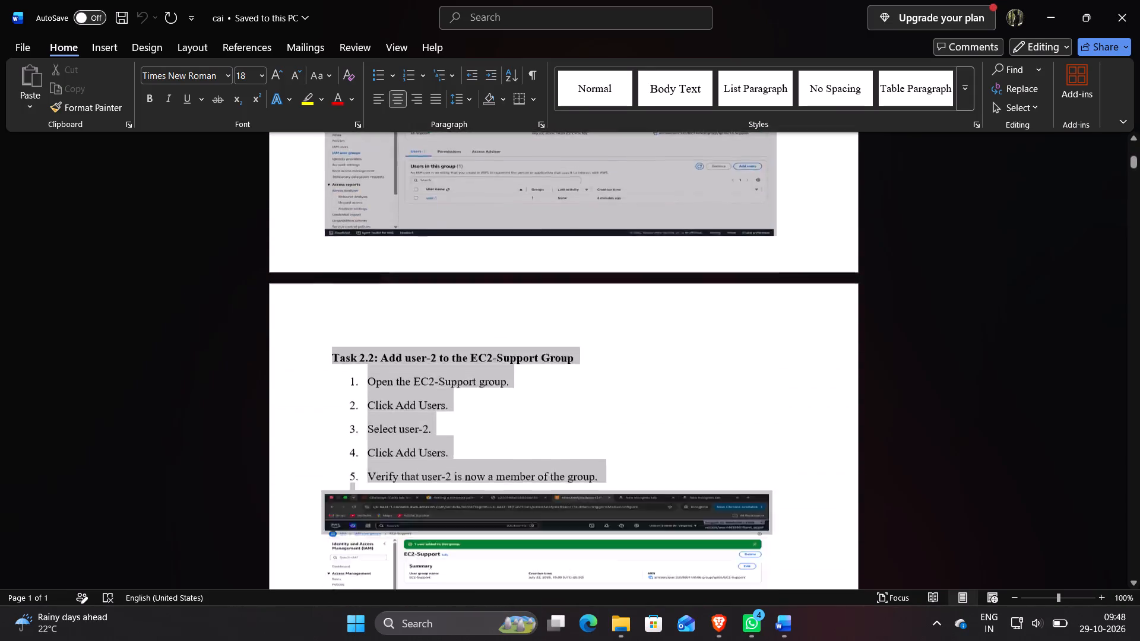
left_click_drag(541, 640, 541, 640)
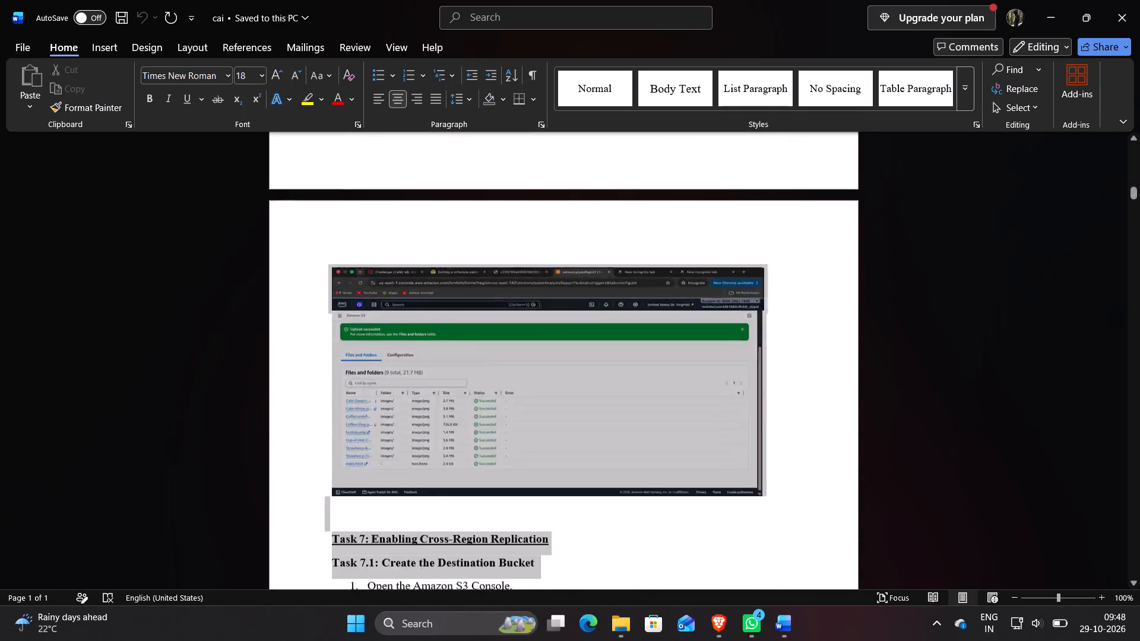
left_click_drag(541, 640, 495, 372)
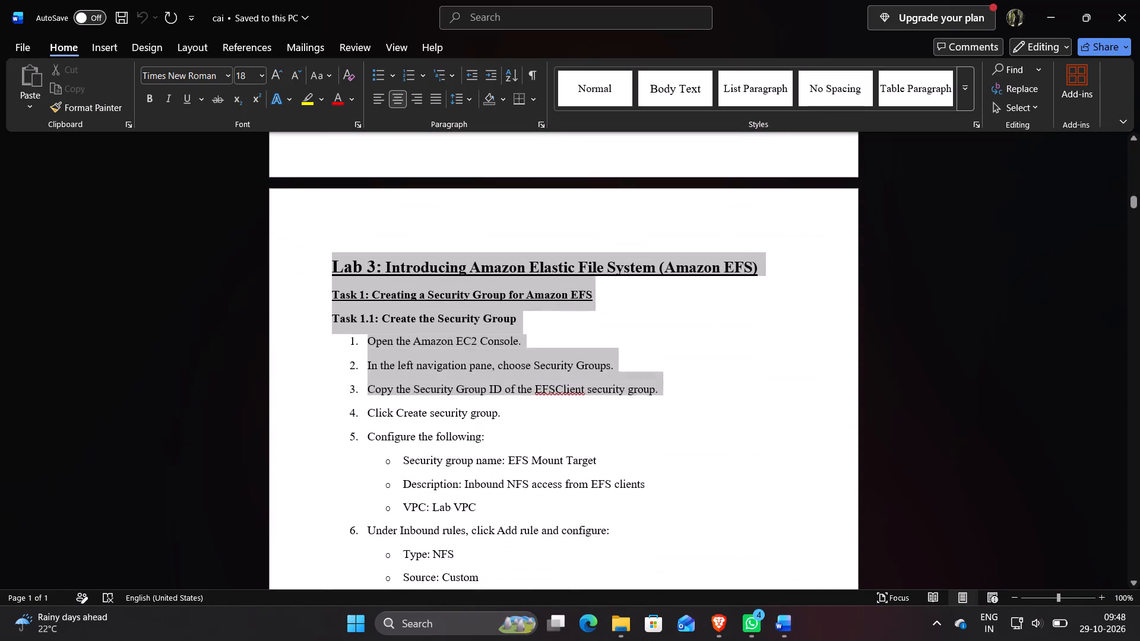
left_click_drag(495, 372, 546, 640)
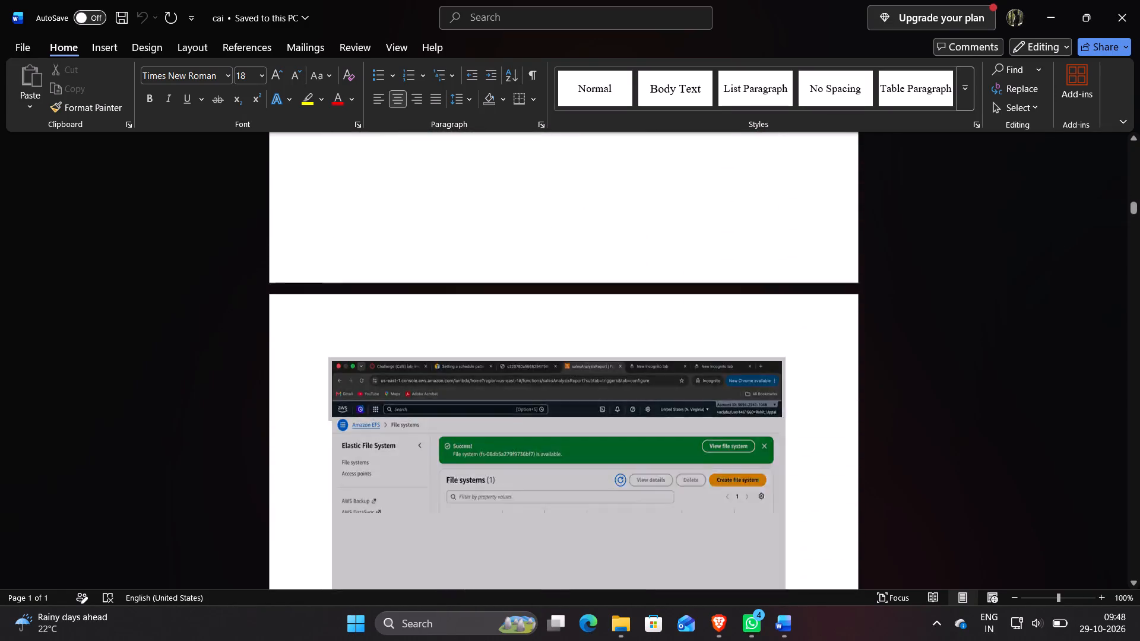
left_click_drag(546, 640, 545, 640)
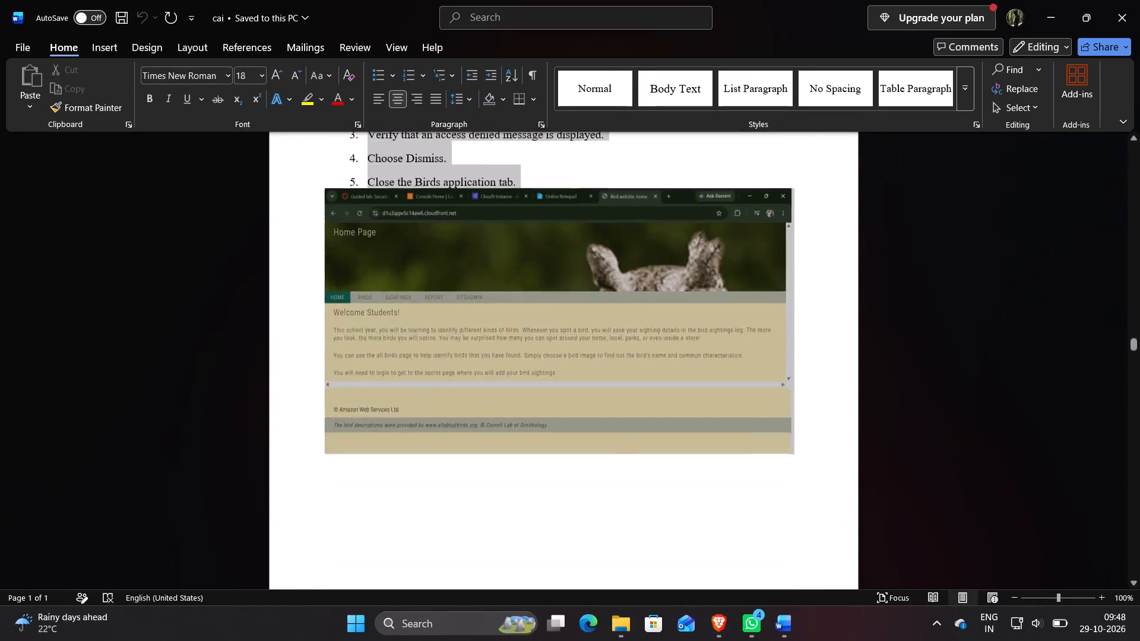
Extend the selection through the Birds application and KMS key labs to Task 3.1: Create an AMI in the load balancer lab.
left_click_drag(545, 640, 535, 510)
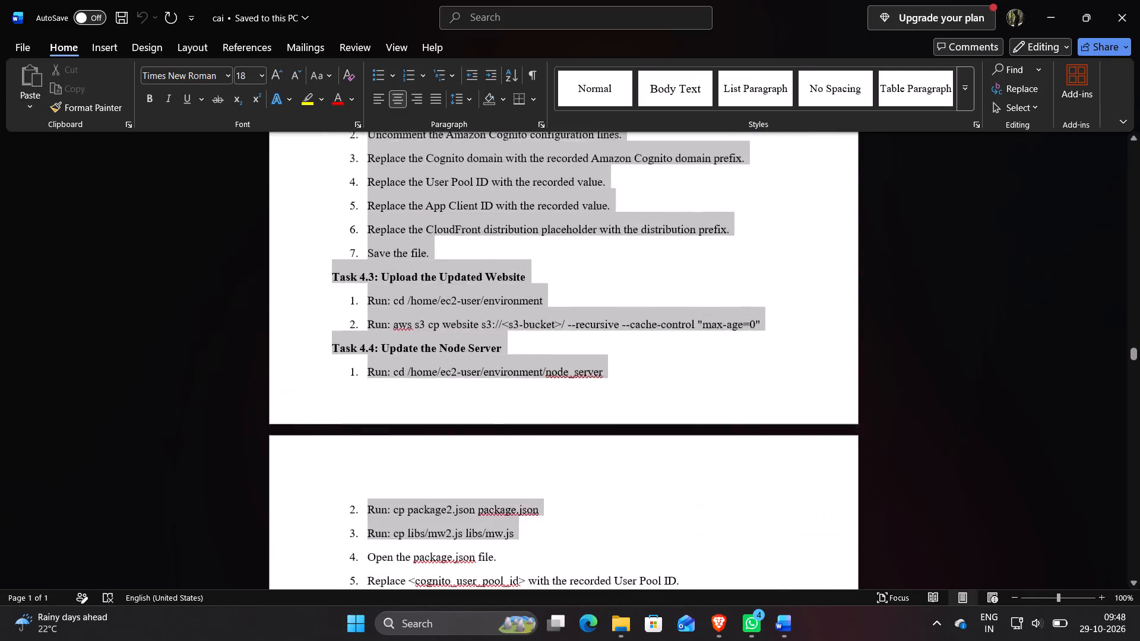
left_click_drag(535, 510, 544, 640)
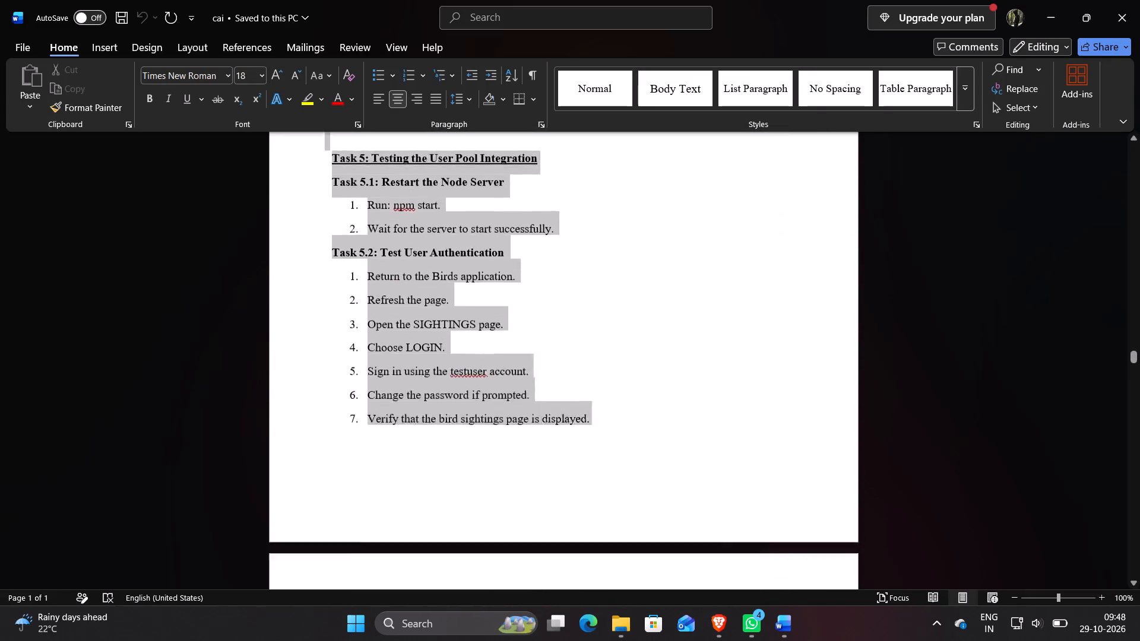
left_click_drag(544, 640, 541, 621)
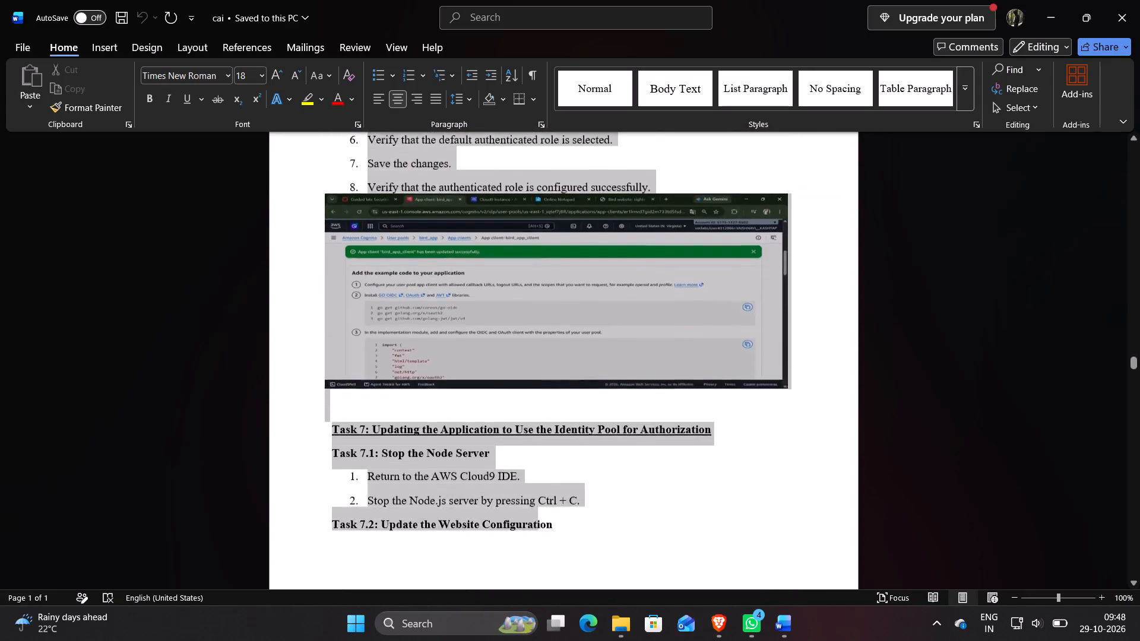
left_click_drag(541, 621, 547, 640)
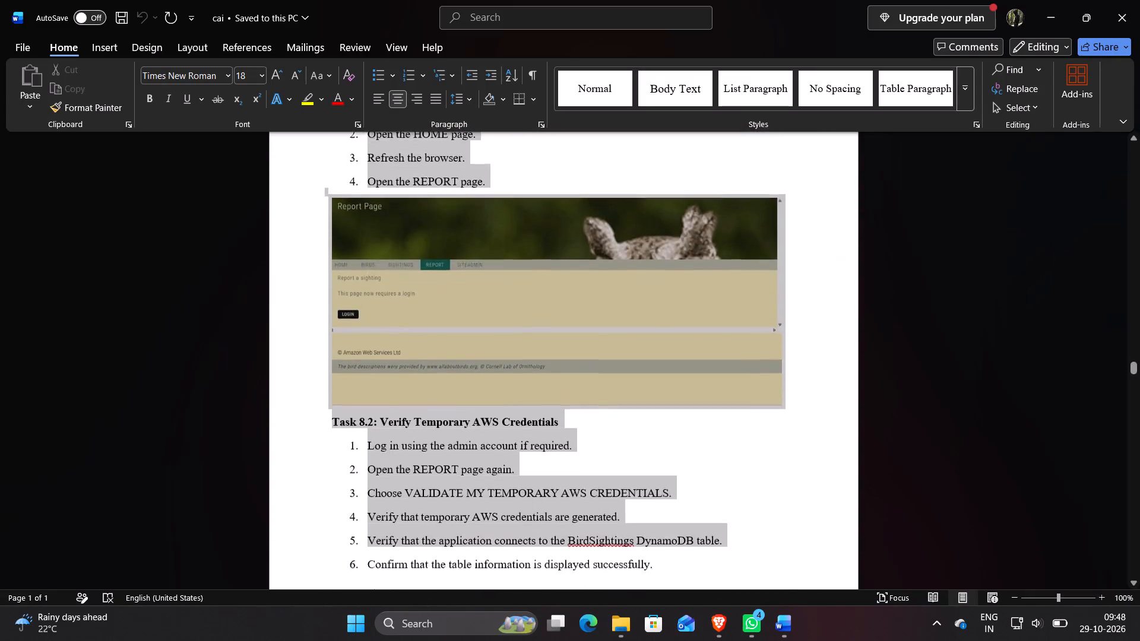
left_click_drag(547, 640, 557, 640)
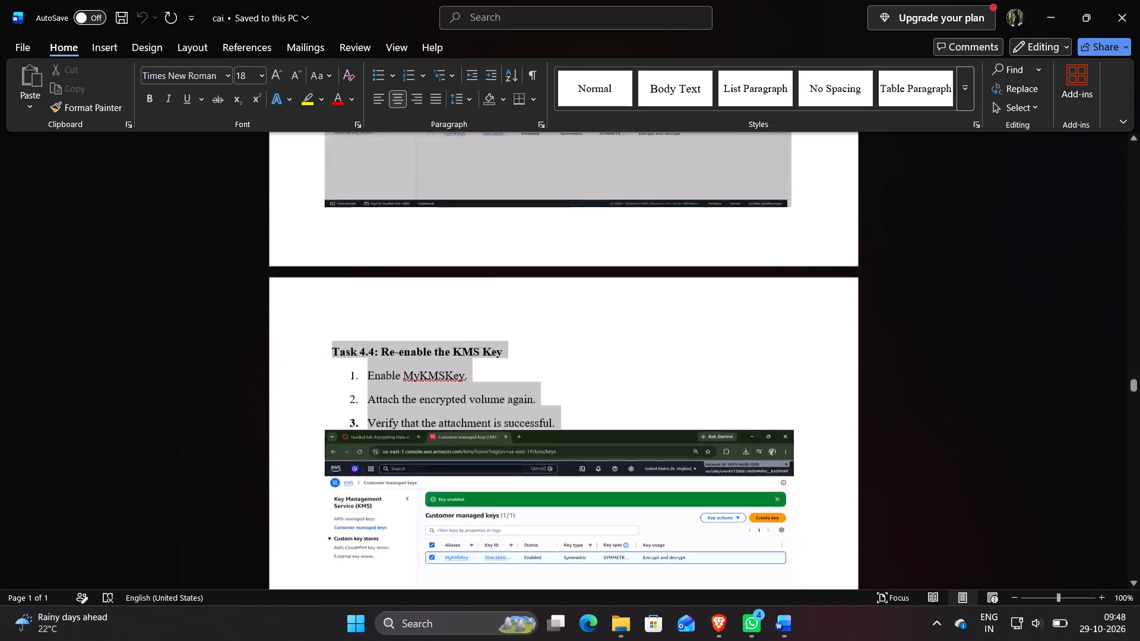
left_click_drag(557, 640, 556, 640)
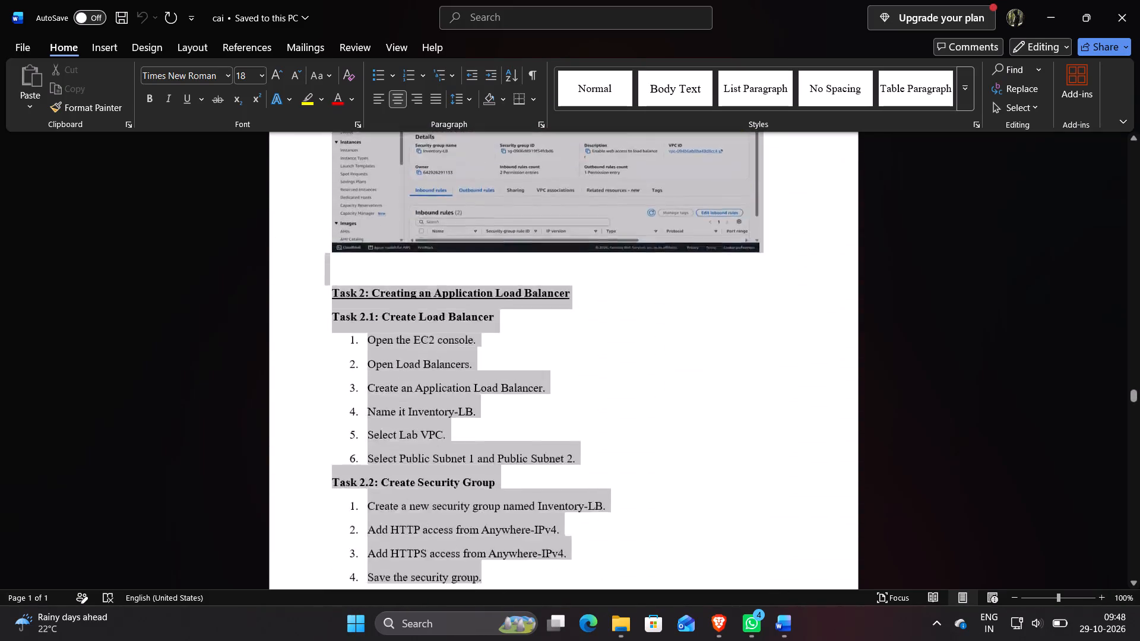
left_click_drag(556, 640, 523, 502)
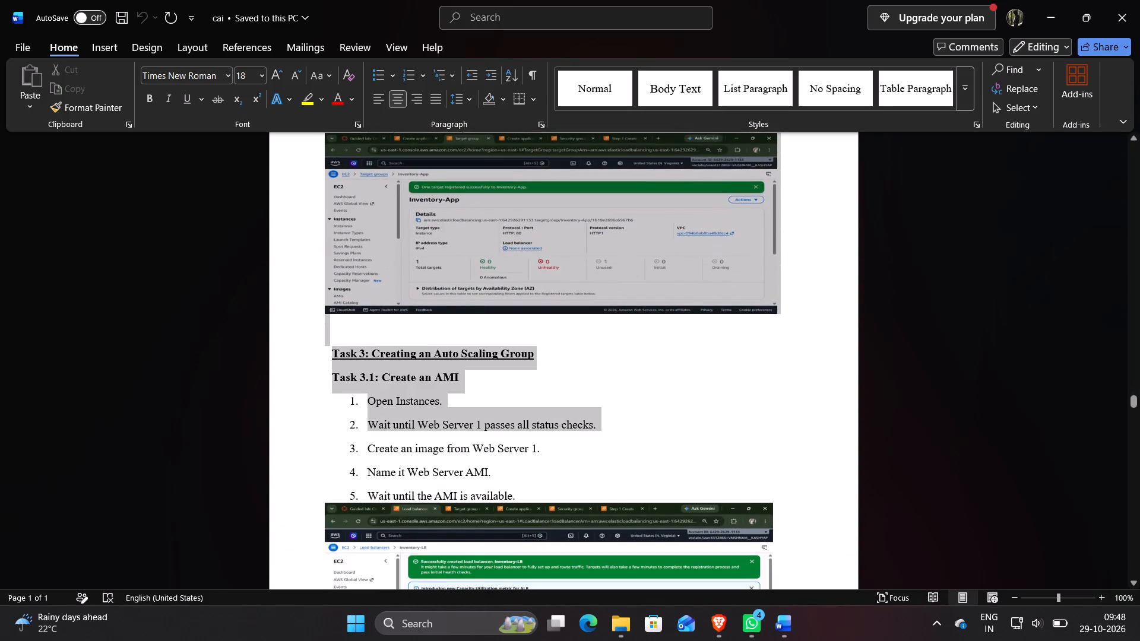
Extend the selection past the load balancer labs and Lab 14 on CloudFormation to the start of Lab 15: Automating Infrastructure Deployment.
left_click_drag(523, 502, 496, 145)
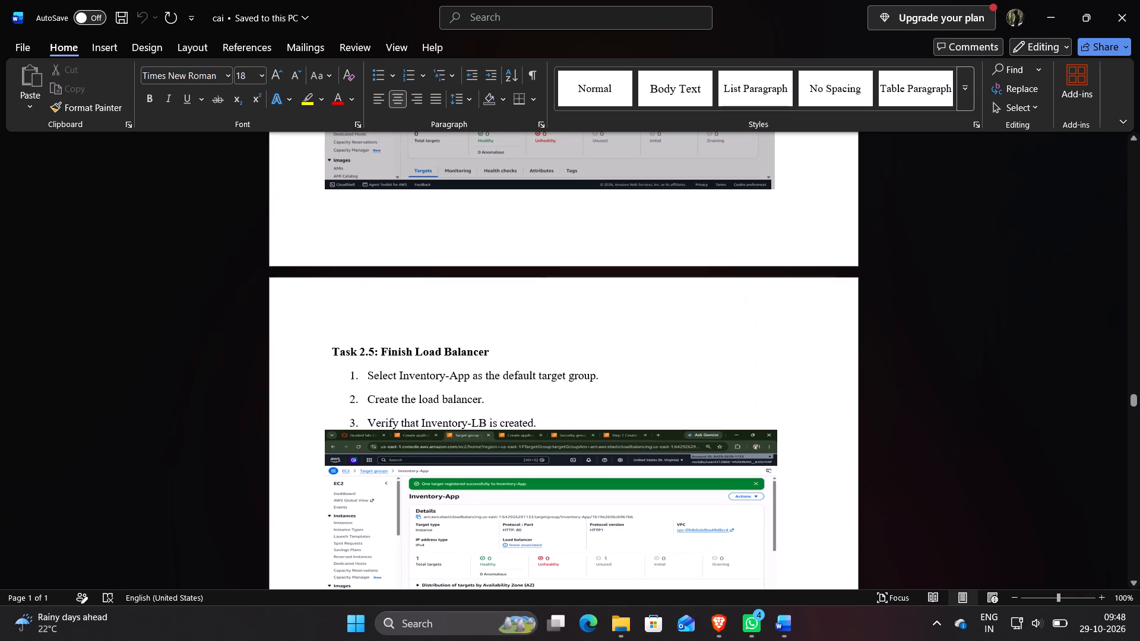
left_click_drag(496, 145, 503, 137)
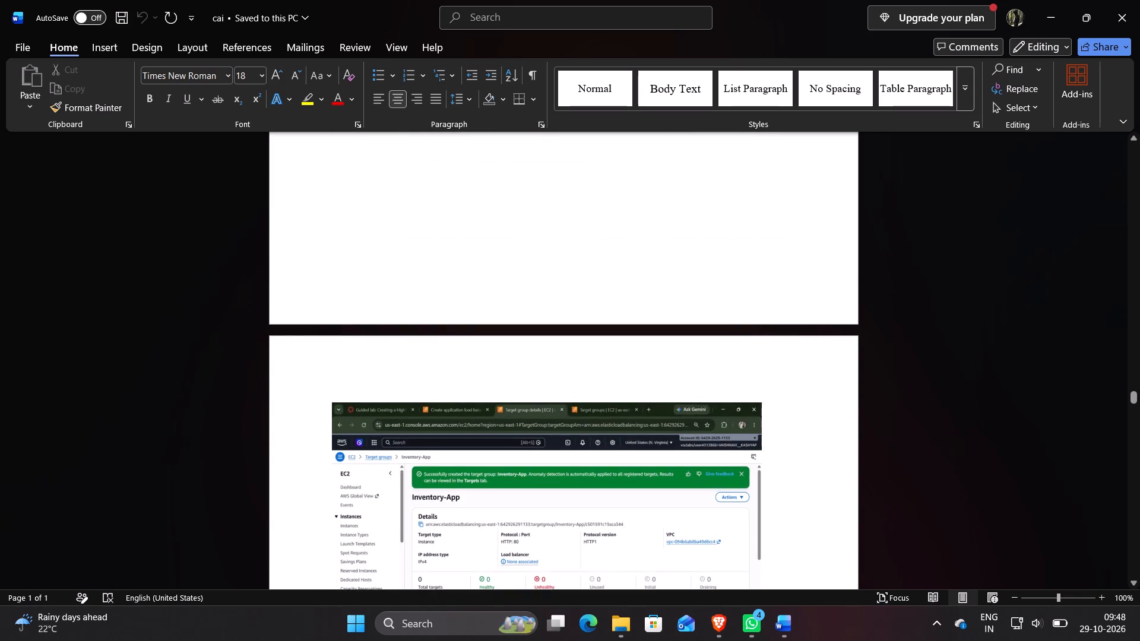
left_click_drag(503, 137, 502, 115)
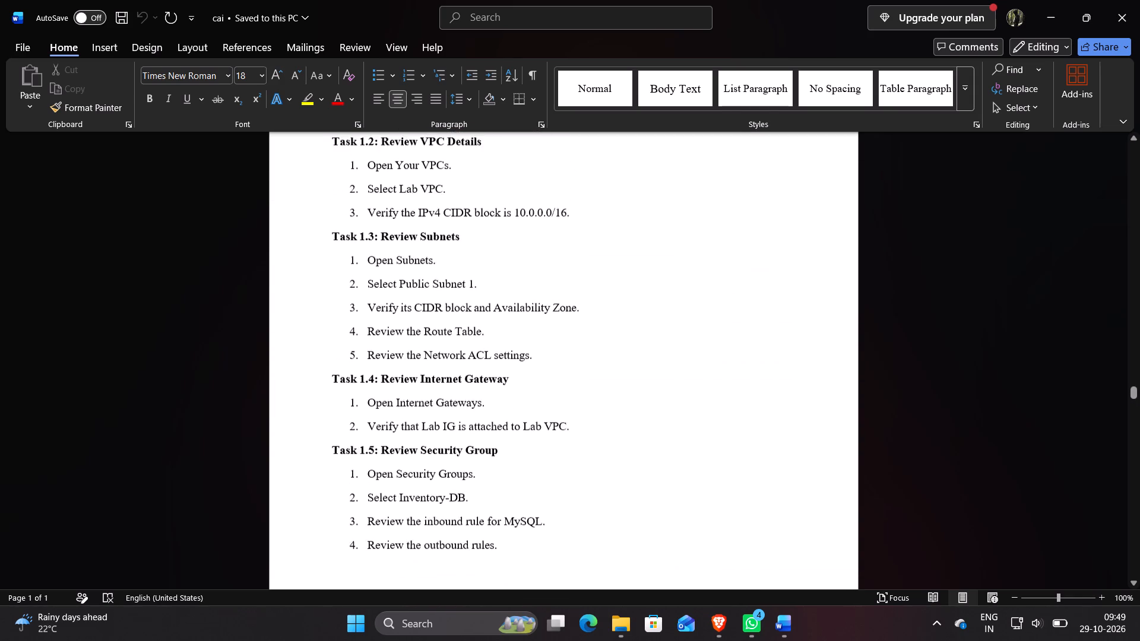
left_click_drag(502, 115, 547, 640)
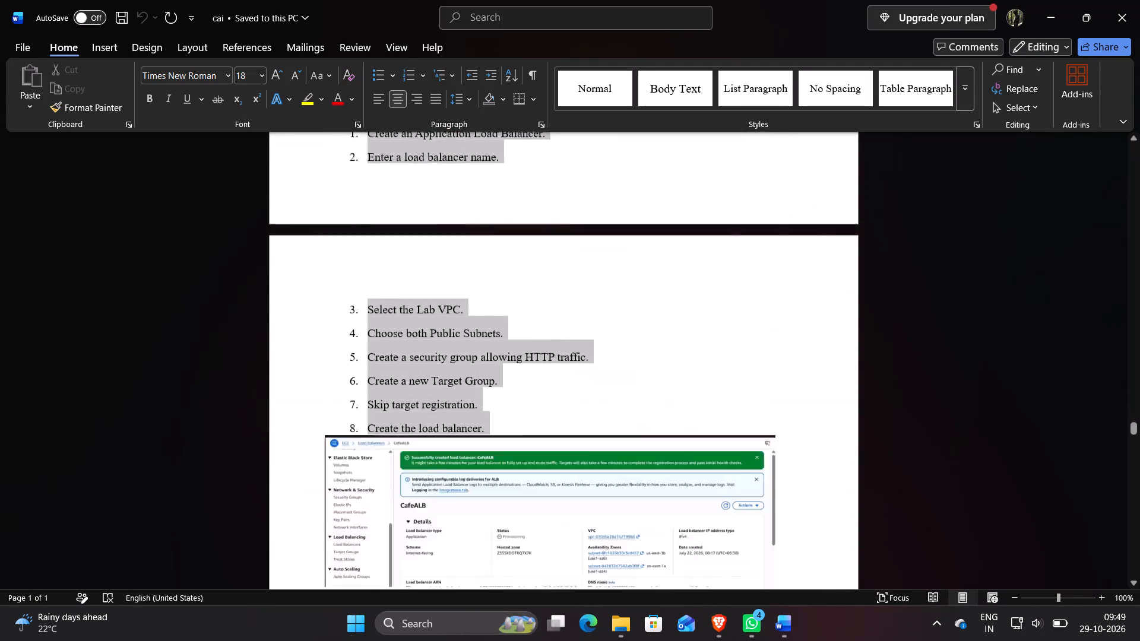
left_click_drag(547, 640, 521, 537)
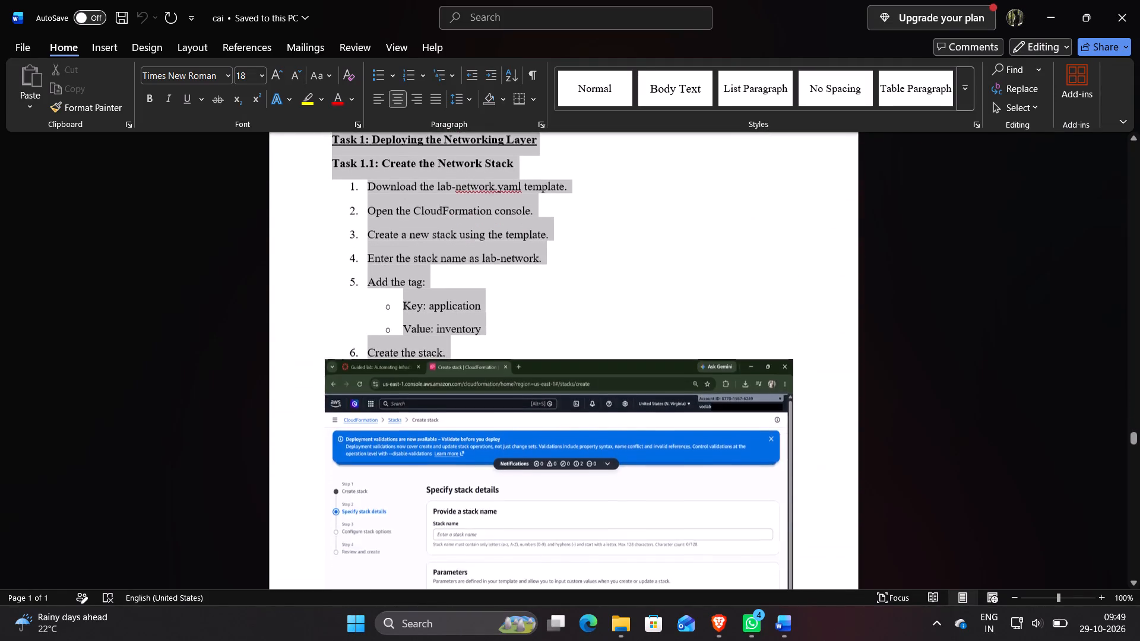
left_click_drag(521, 537, 507, 608)
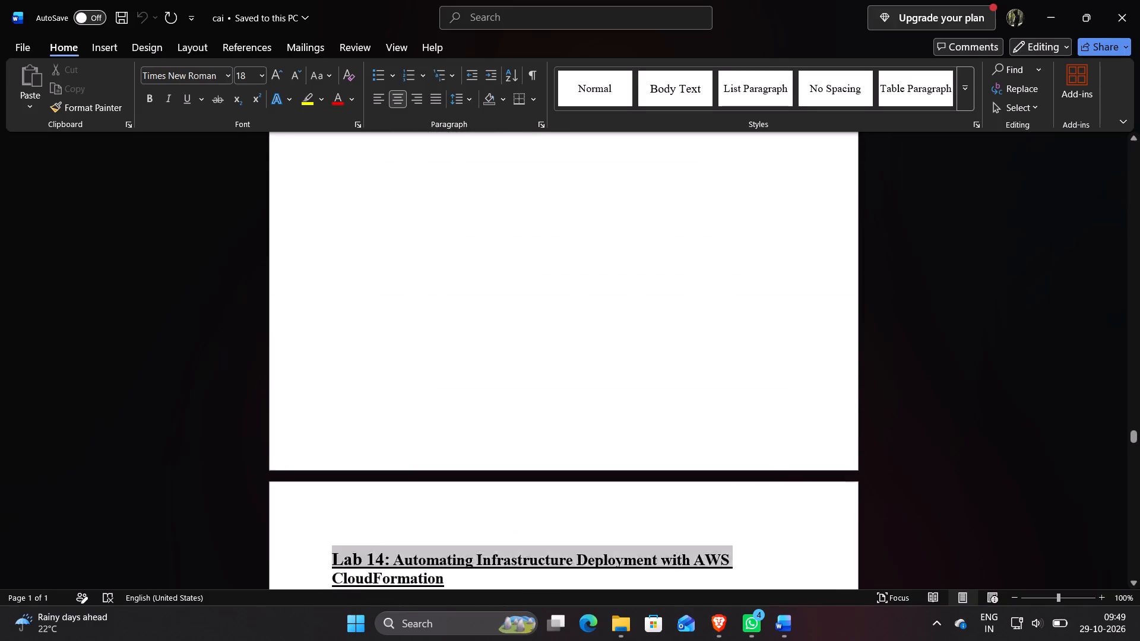
left_click_drag(507, 608, 512, 640)
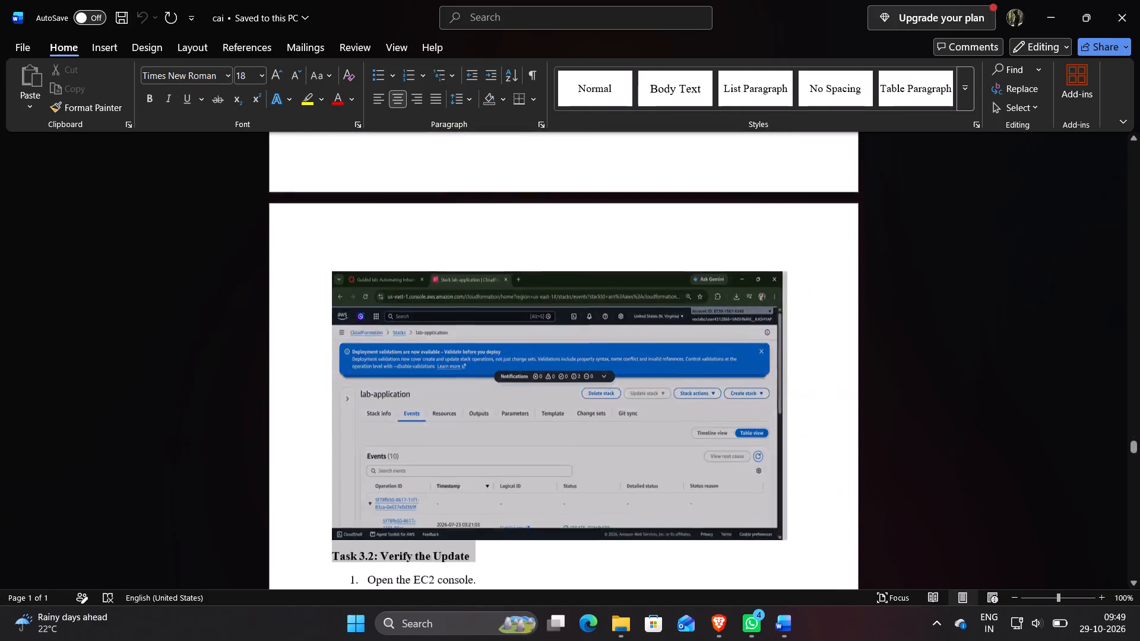
left_click_drag(512, 640, 501, 586)
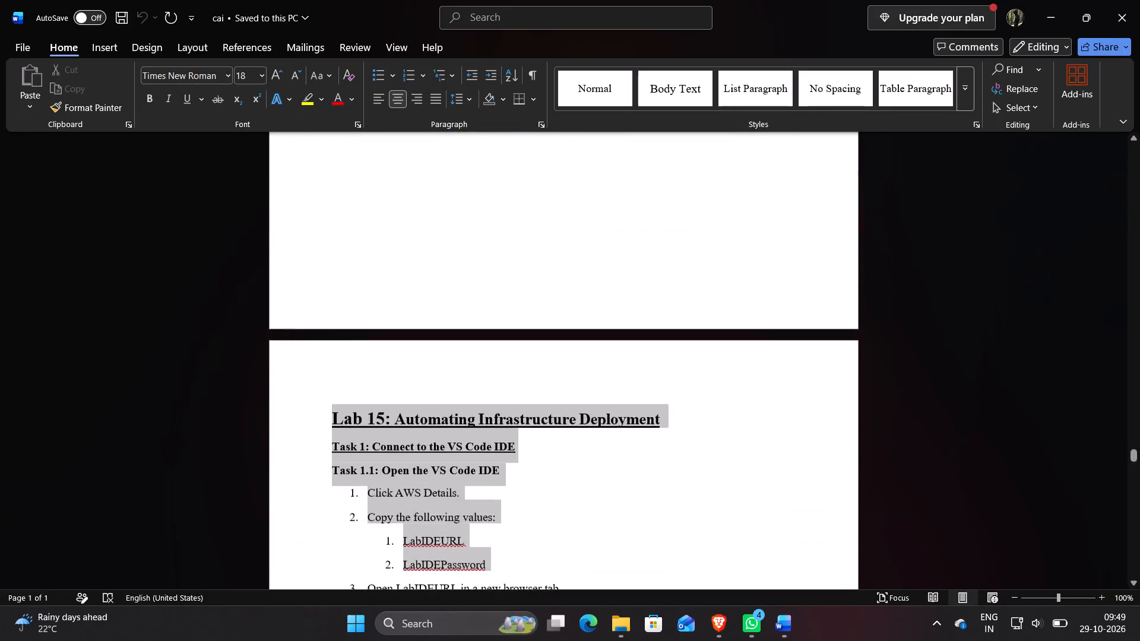
Extend the selection through all of Lab 15 to the end of Task 9: Submit the Lab, and delete everything before Lab 16.
left_click_drag(501, 586, 501, 552)
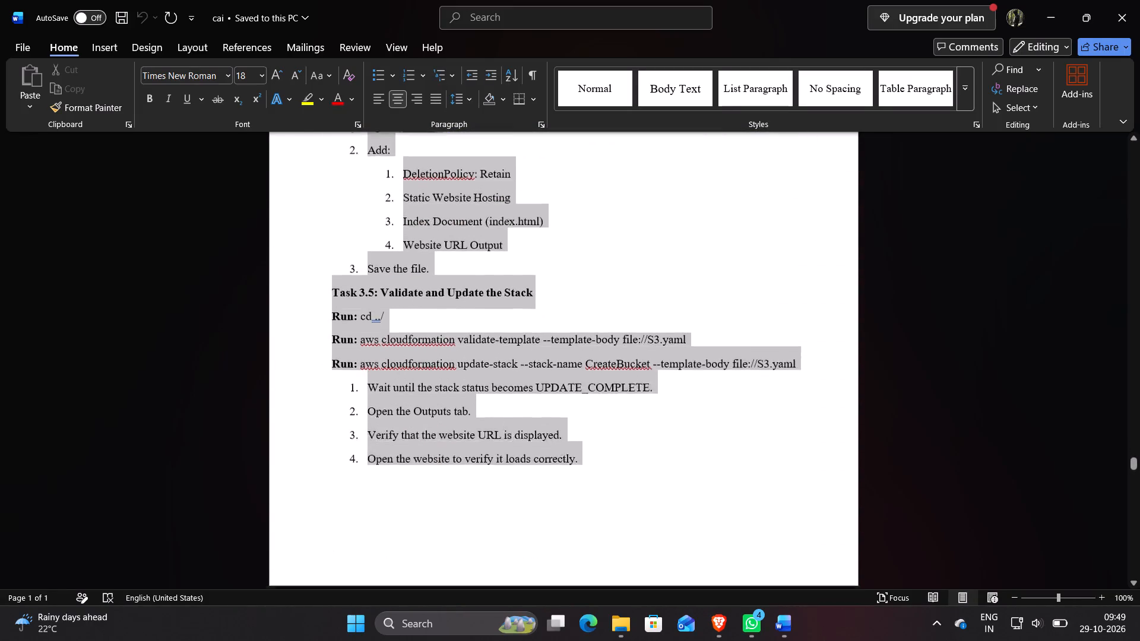
left_click_drag(501, 552, 502, 510)
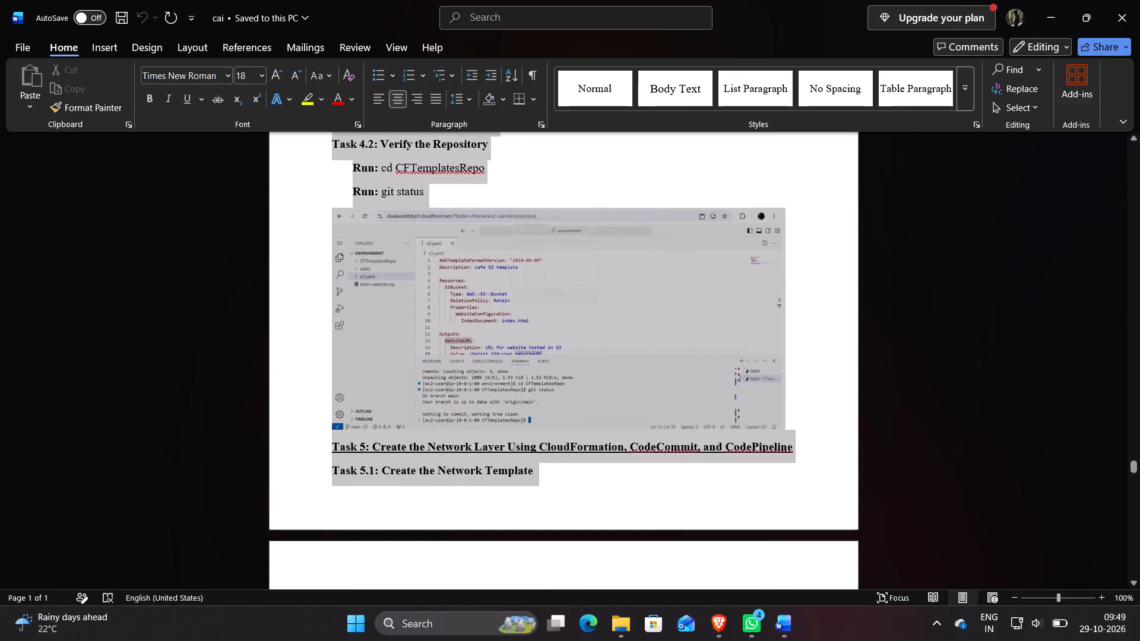
left_click_drag(502, 510, 509, 611)
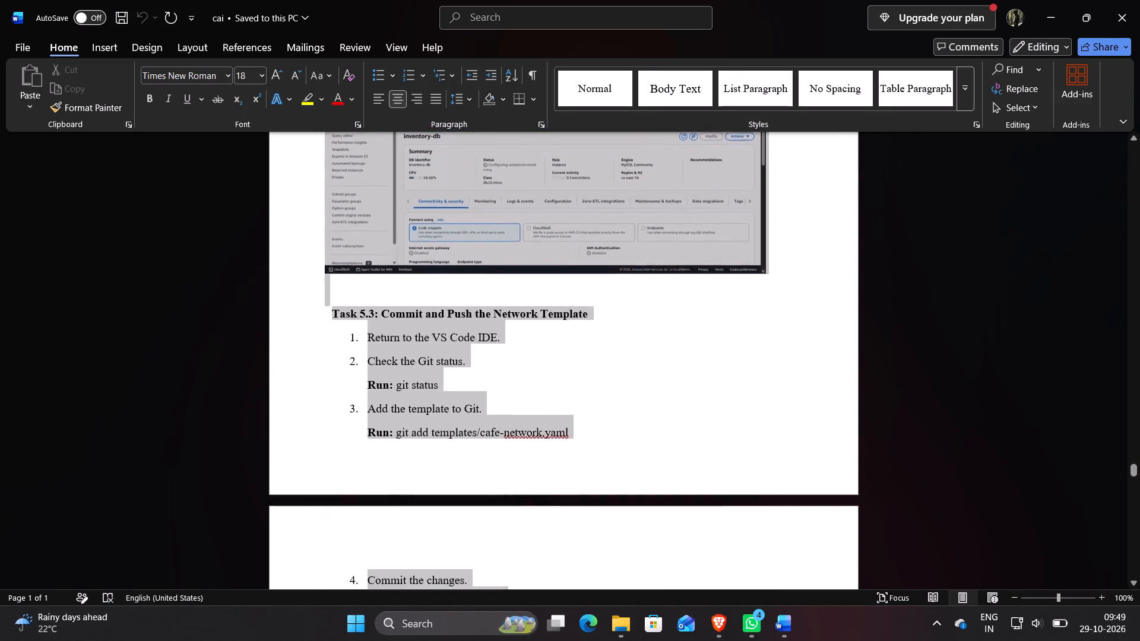
left_click_drag(509, 611, 499, 622)
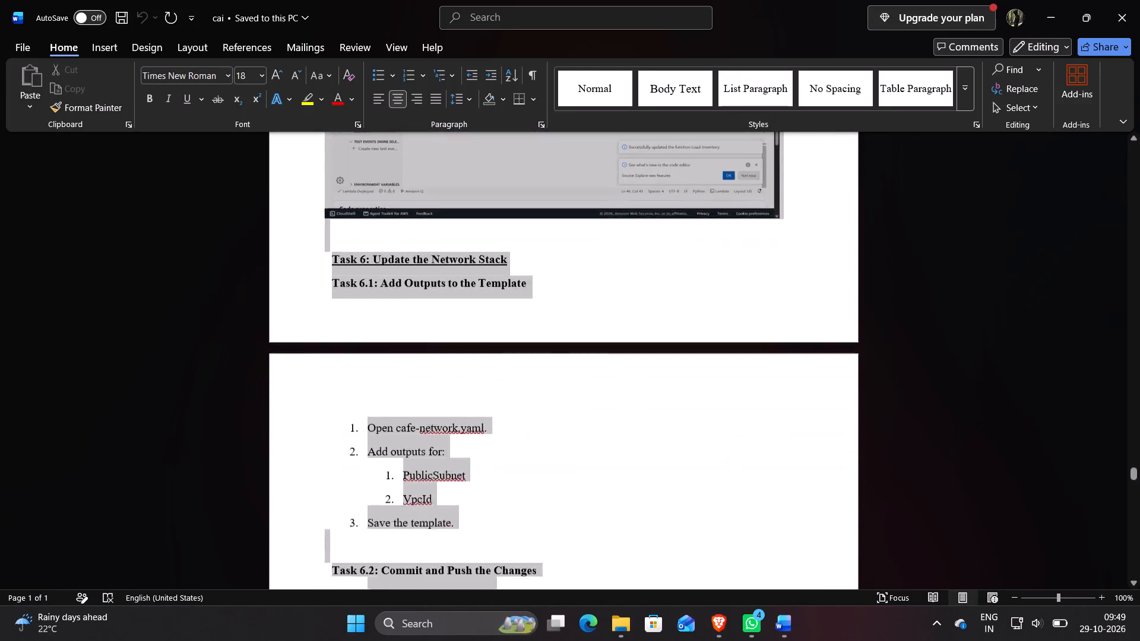
left_click_drag(499, 622, 490, 604)
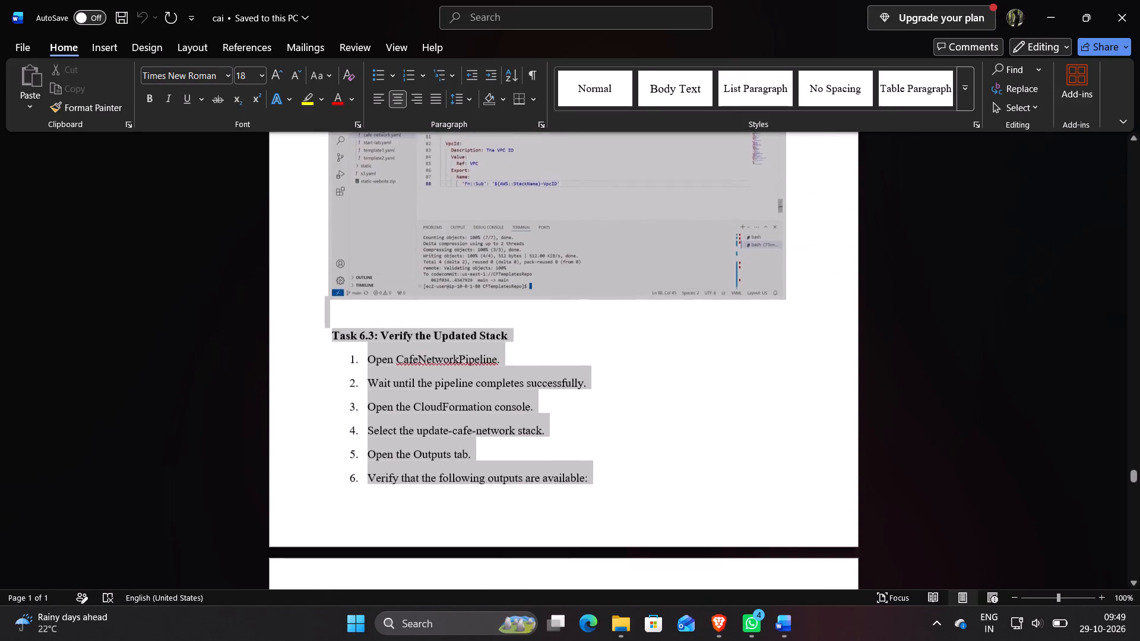
left_click_drag(490, 604, 478, 521)
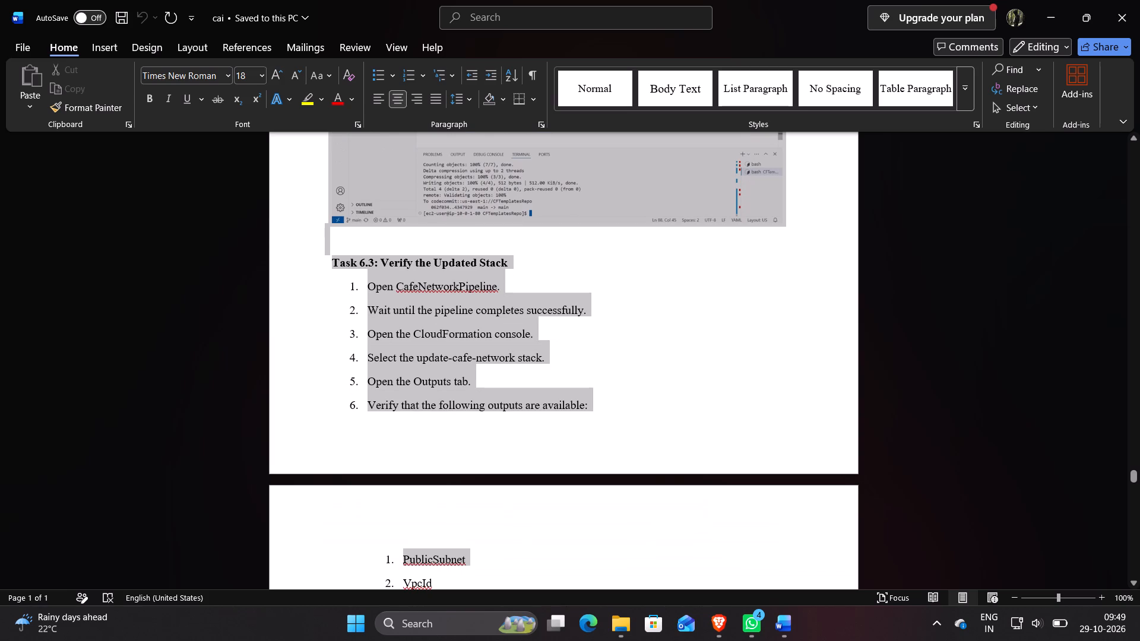
left_click_drag(478, 521, 498, 533)
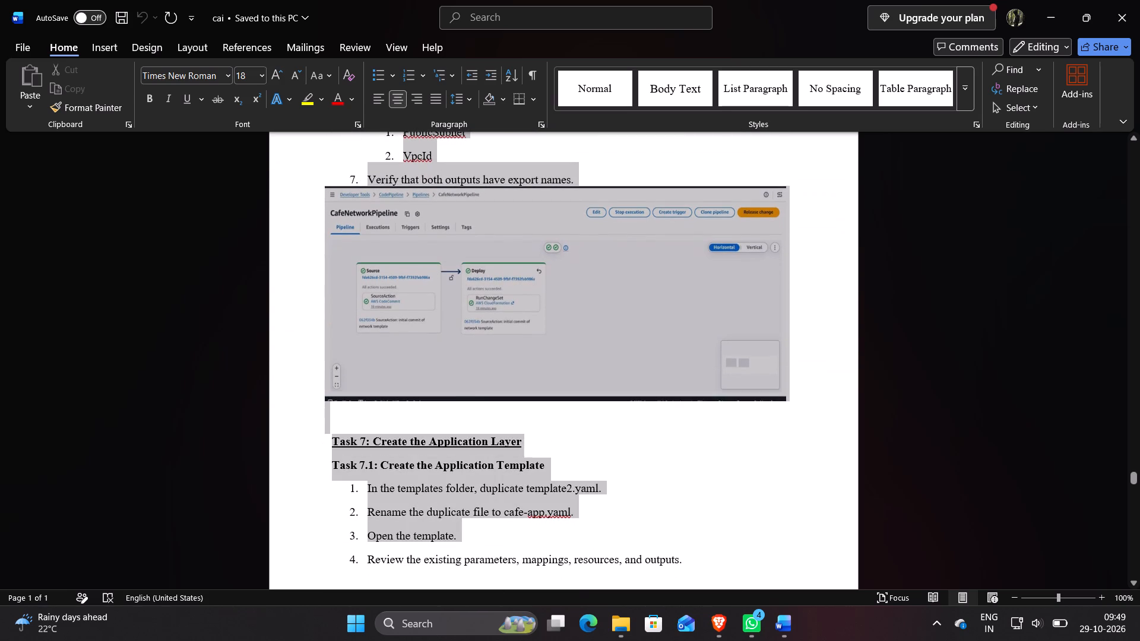
left_click_drag(498, 533, 454, 558)
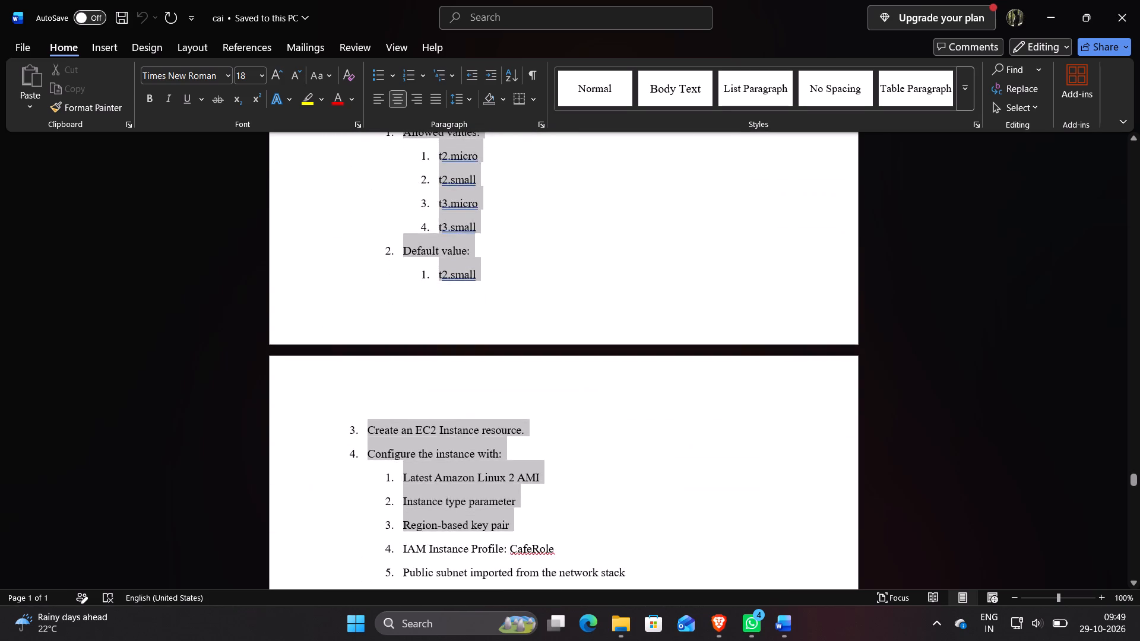
left_click_drag(454, 558, 457, 544)
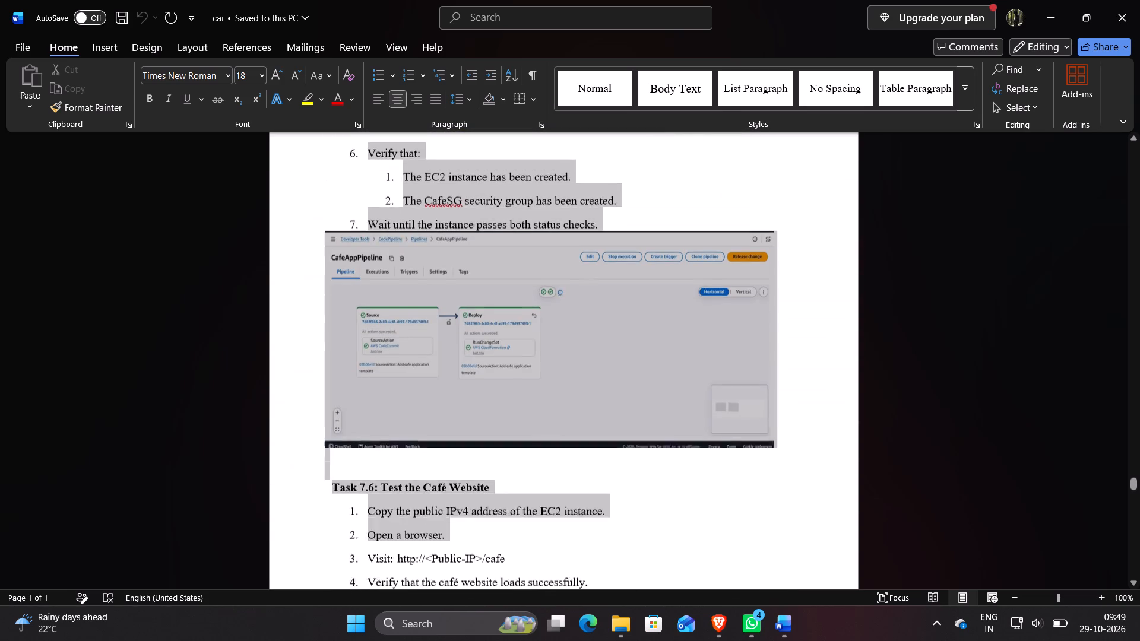
left_click_drag(457, 544, 457, 483)
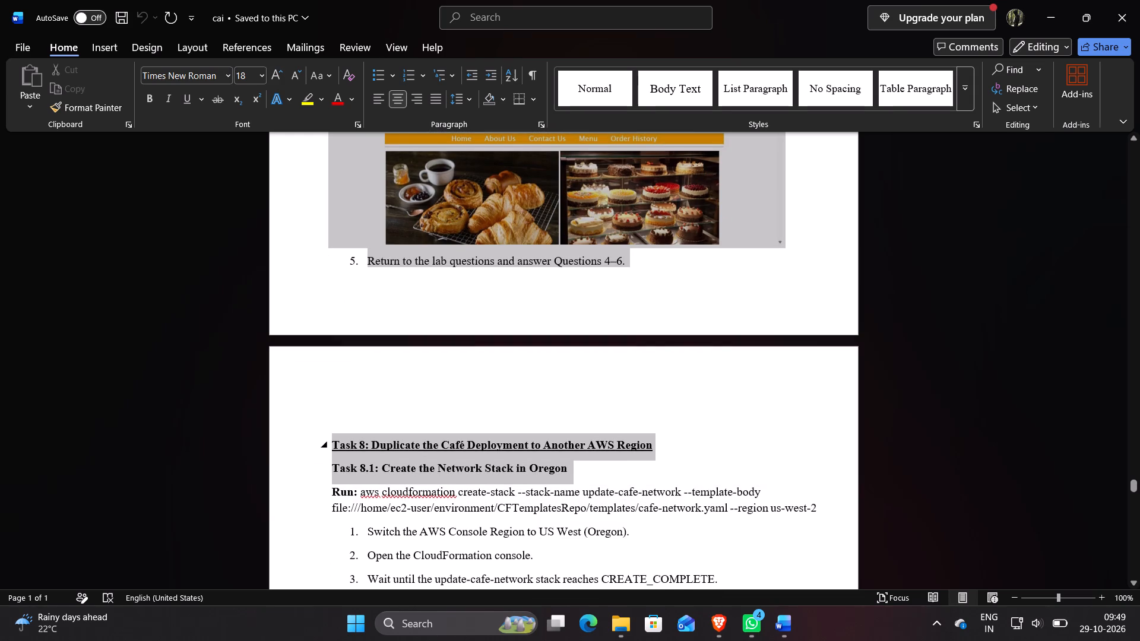
left_click_drag(457, 483, 473, 577)
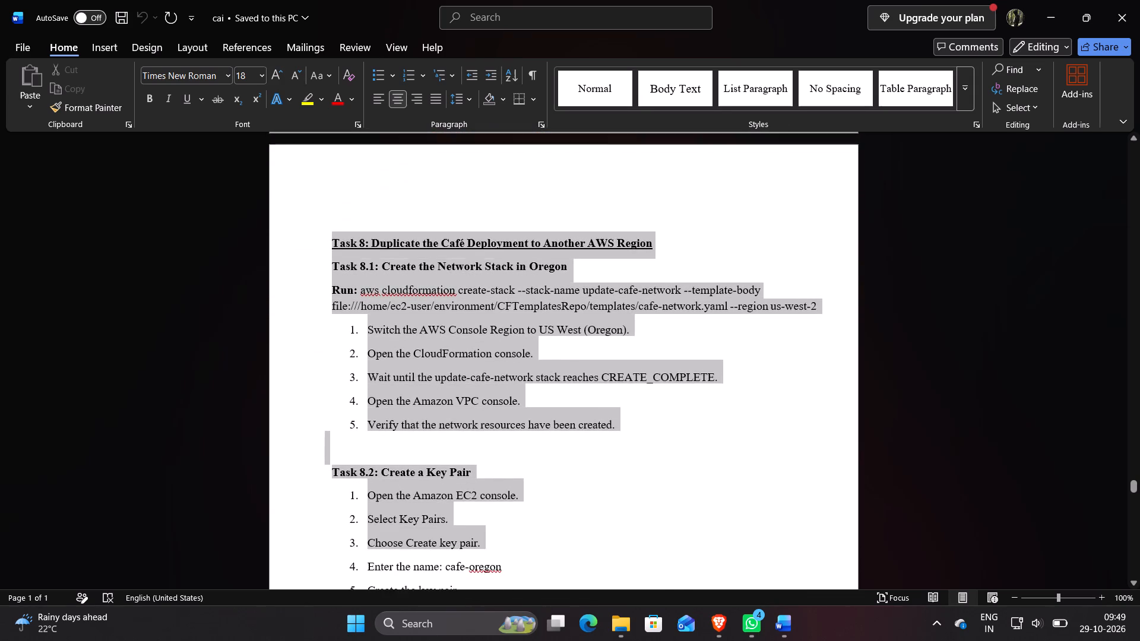
left_click_drag(473, 577, 477, 583)
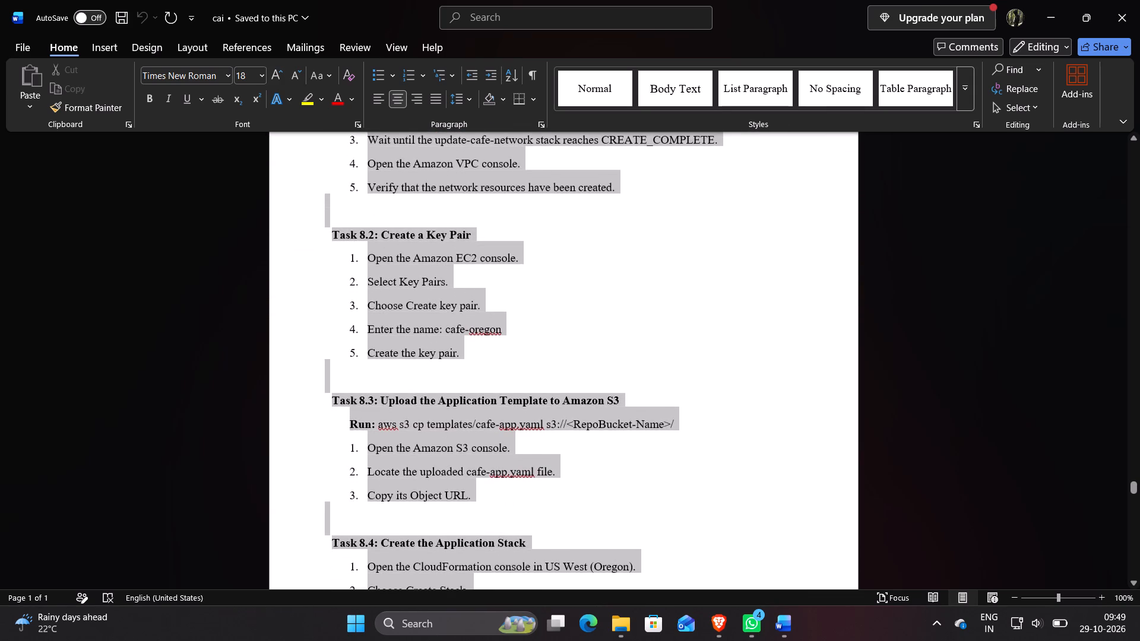
left_click_drag(477, 583, 456, 429)
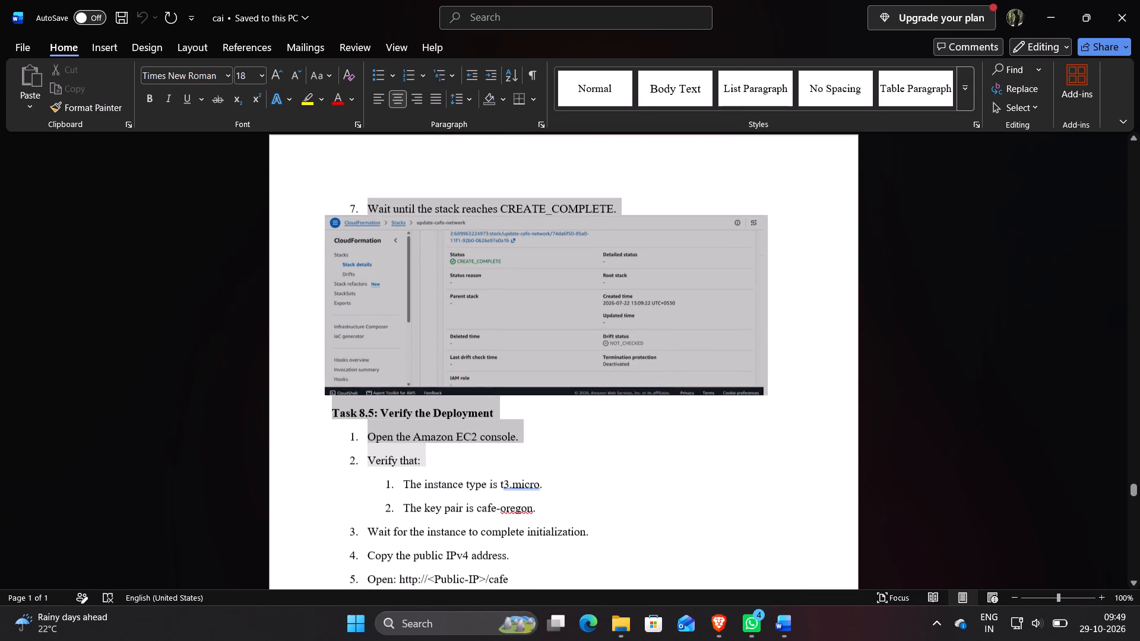
left_click_drag(456, 429, 467, 507)
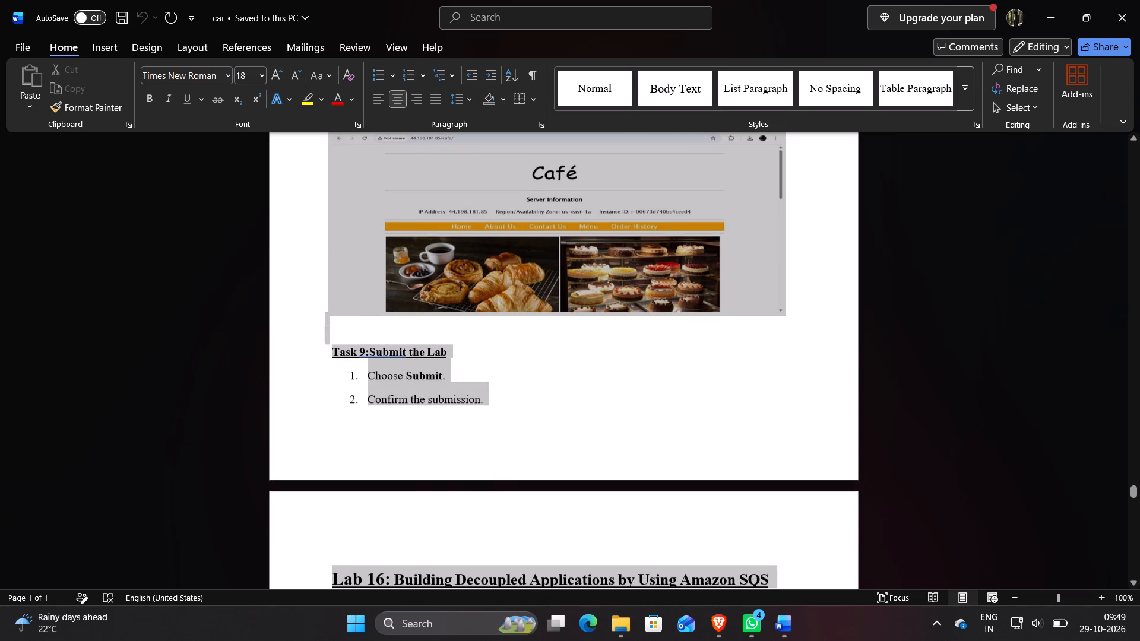
left_click_drag(467, 507, 434, 475)
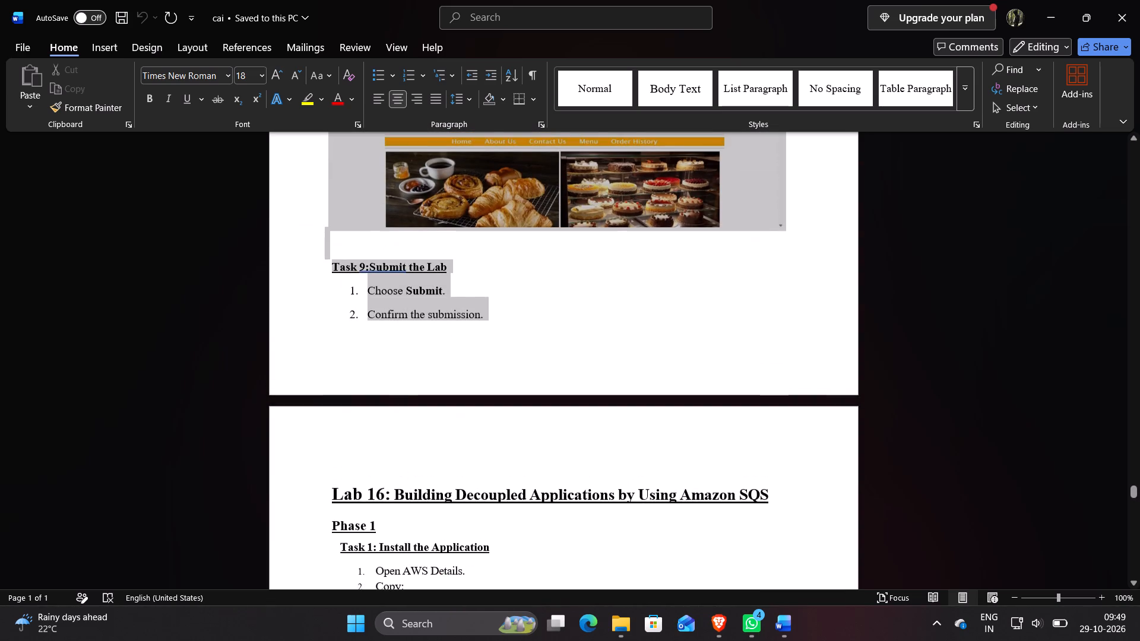
left_click_drag(434, 475, 470, 331)
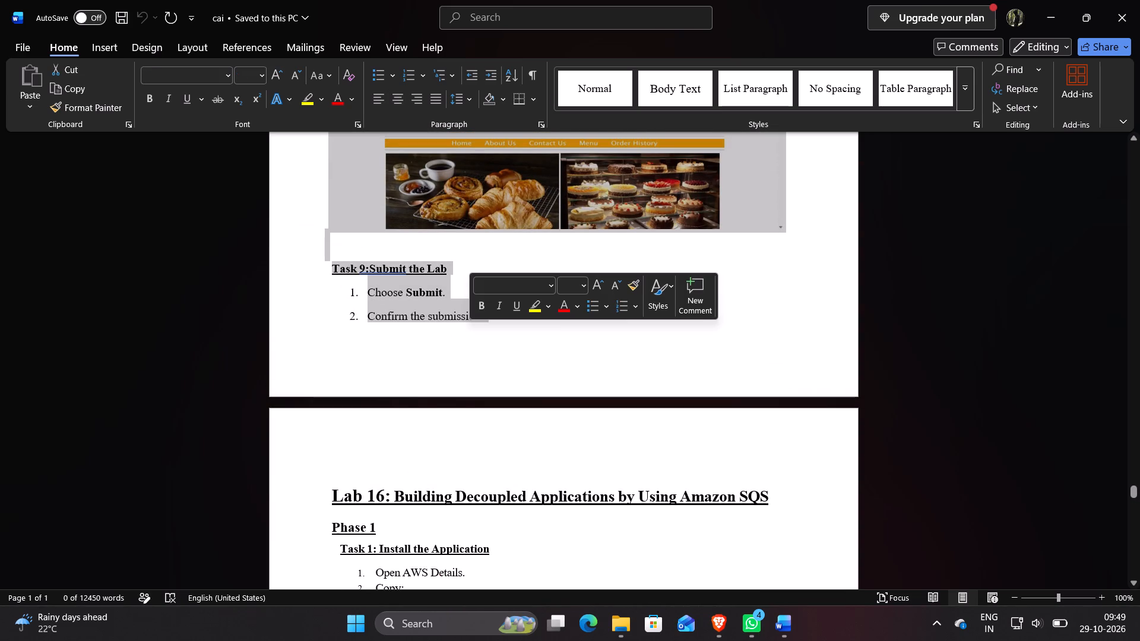
key("BackSpace")
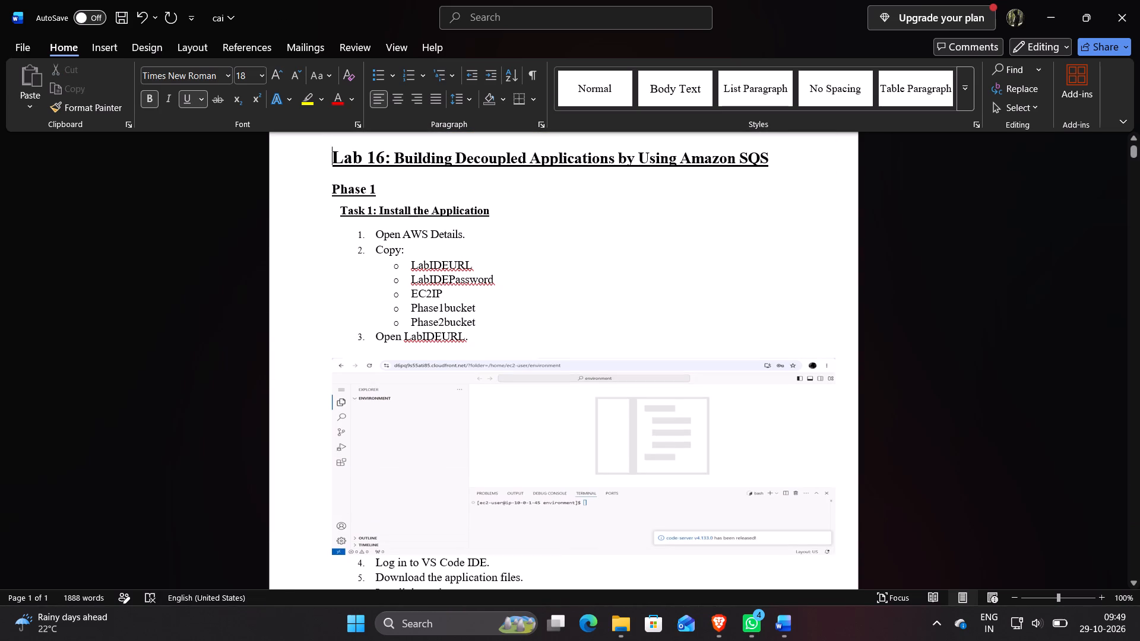
Remove the left indent of the Lab 16: Building Decoupled Applications by Using Amazon SQS heading at the document's start.
scroll(470, 331, "up", 1)
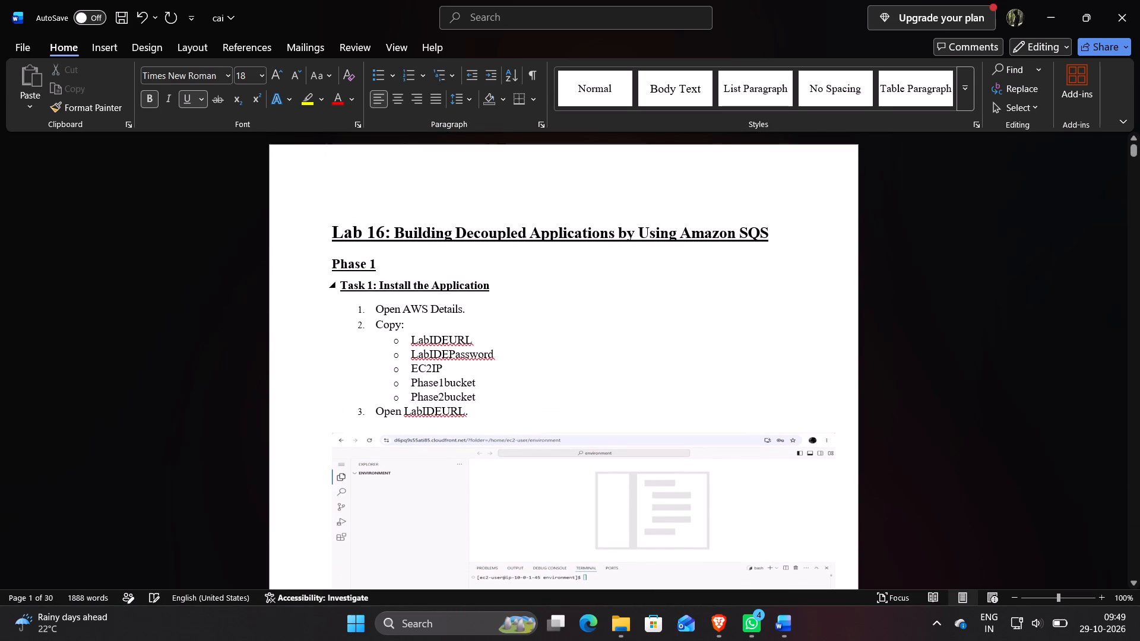
key("BackSpace")
key("BackSpace")
key("BackSpace")
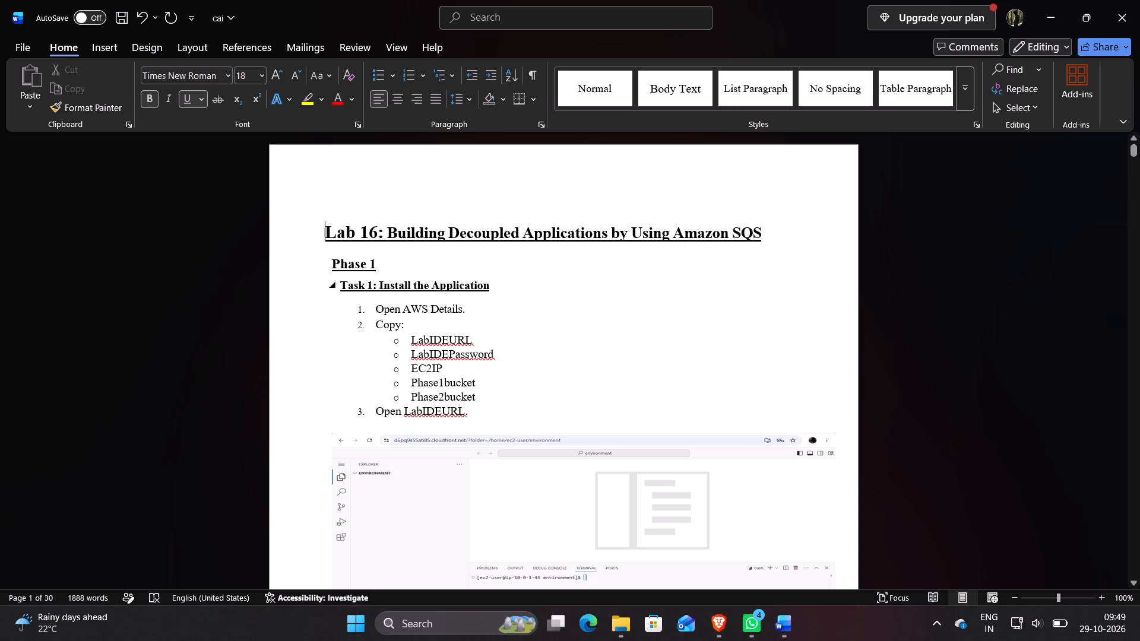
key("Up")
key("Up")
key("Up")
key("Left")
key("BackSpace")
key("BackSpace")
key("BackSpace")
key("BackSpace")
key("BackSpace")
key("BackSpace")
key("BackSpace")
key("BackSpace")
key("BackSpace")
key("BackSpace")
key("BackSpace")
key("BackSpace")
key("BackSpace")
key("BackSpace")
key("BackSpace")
Review the remaining Lab 16 pages from Task 1: Install the Application to Task 2: Configure Phase 1 S3 Bucket.
scroll(410, 167, "down", 3)
scroll(410, 167, "right", 1)
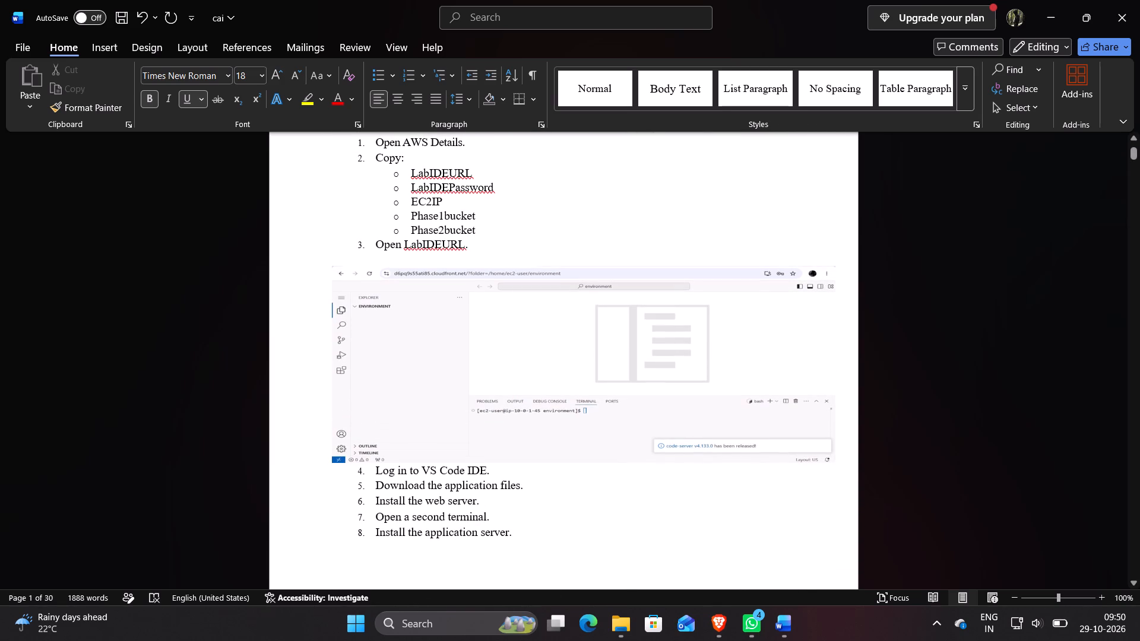
scroll(410, 167, "right", 2)
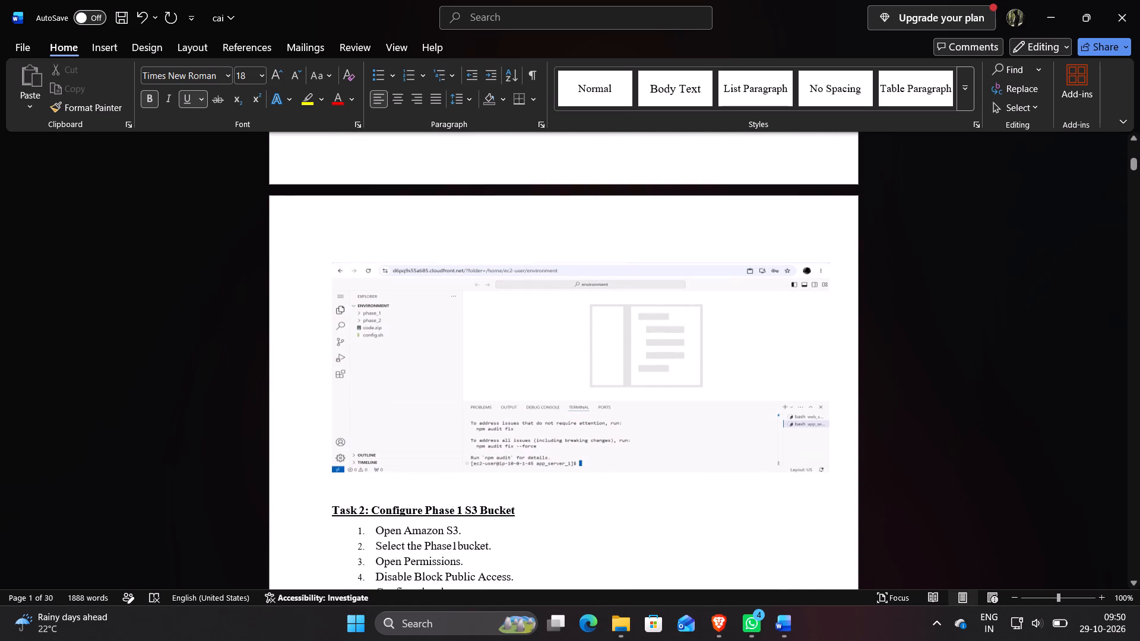
scroll(410, 167, "down", 2)
scroll(410, 167, "up", 2)
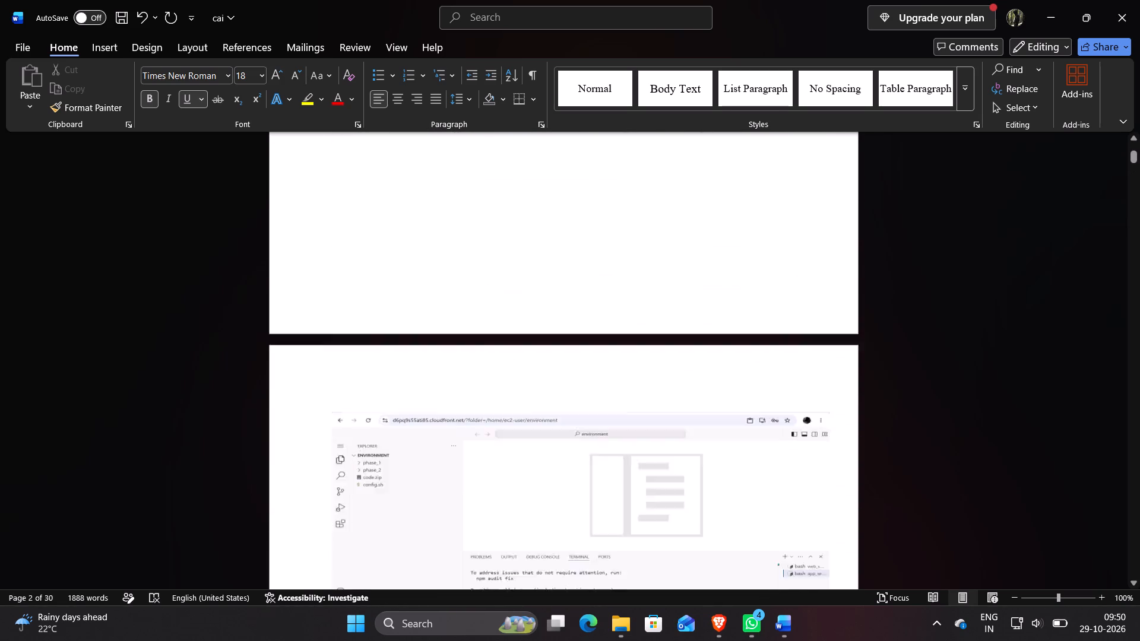
scroll(410, 167, "up", 2)
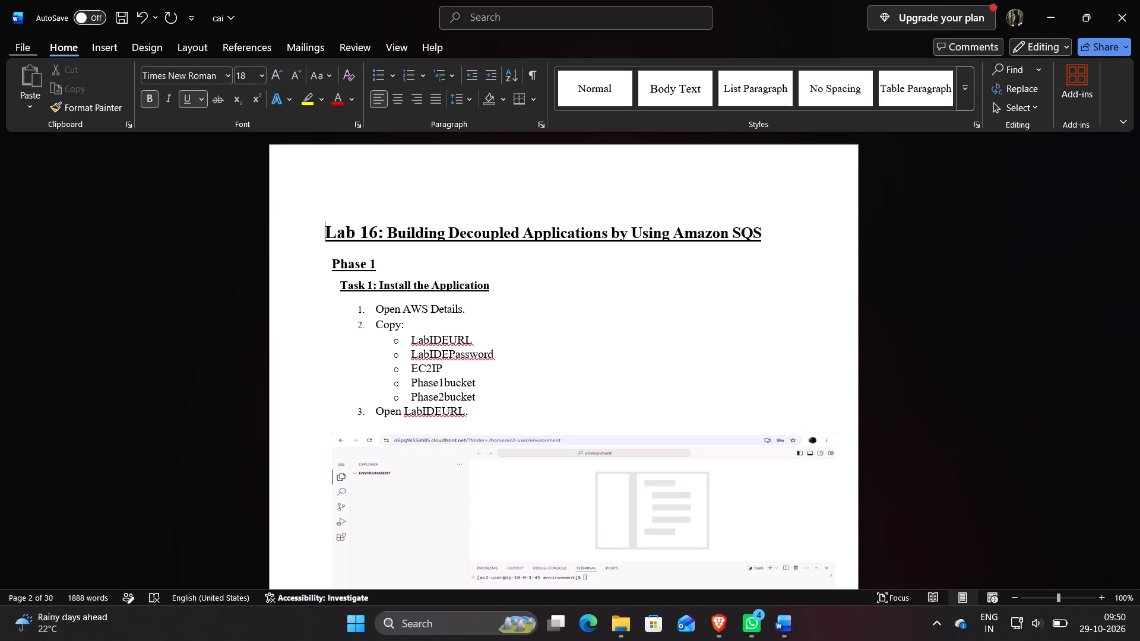
Start saving a copy of the trimmed cai document in the Documents folder and open the choice of file types.
left_click(11, 38)
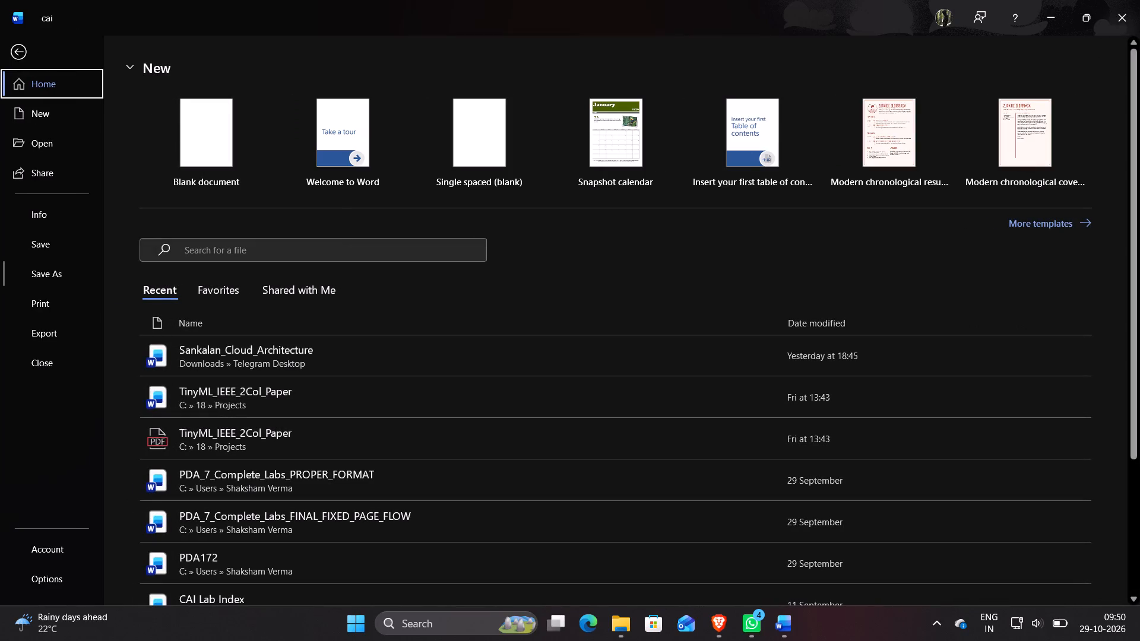
left_click(61, 277)
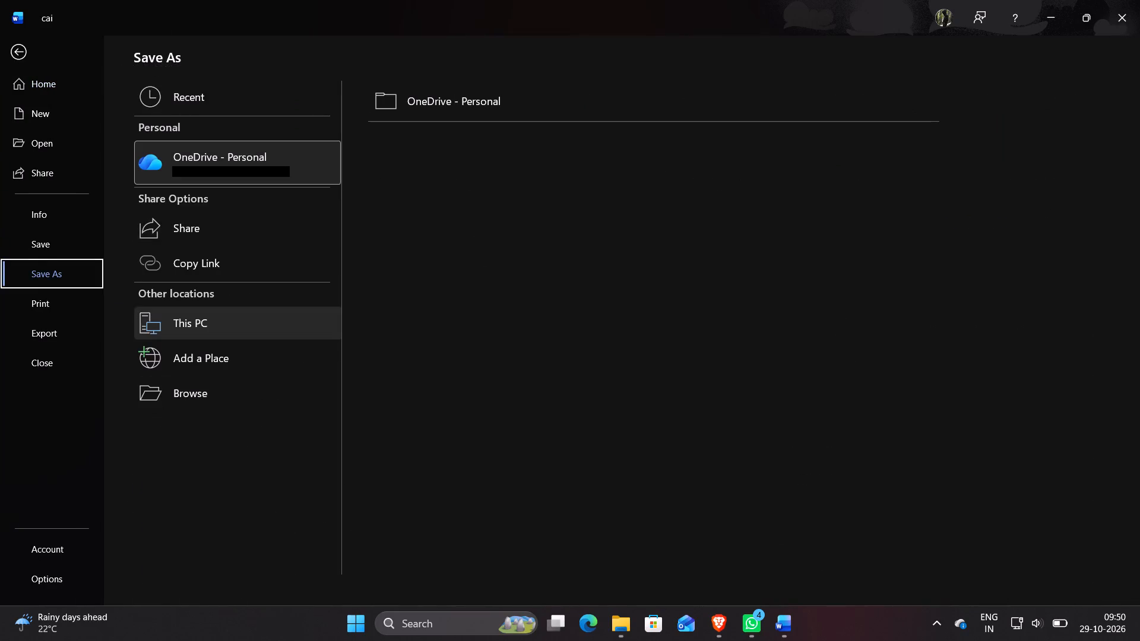
double_click(218, 313)
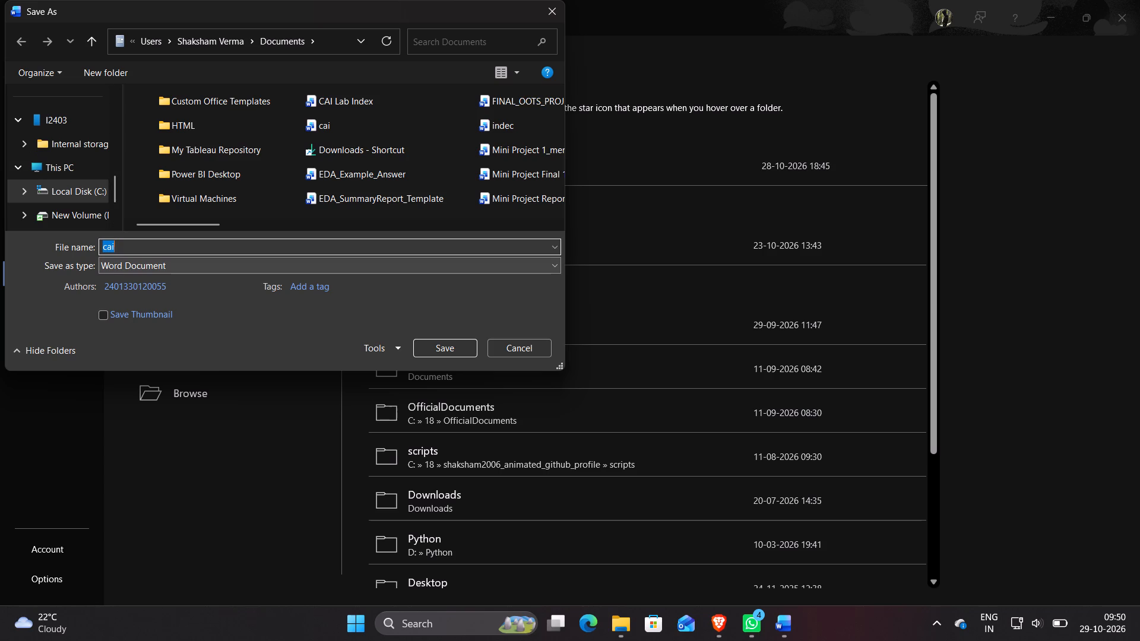
left_click(197, 265)
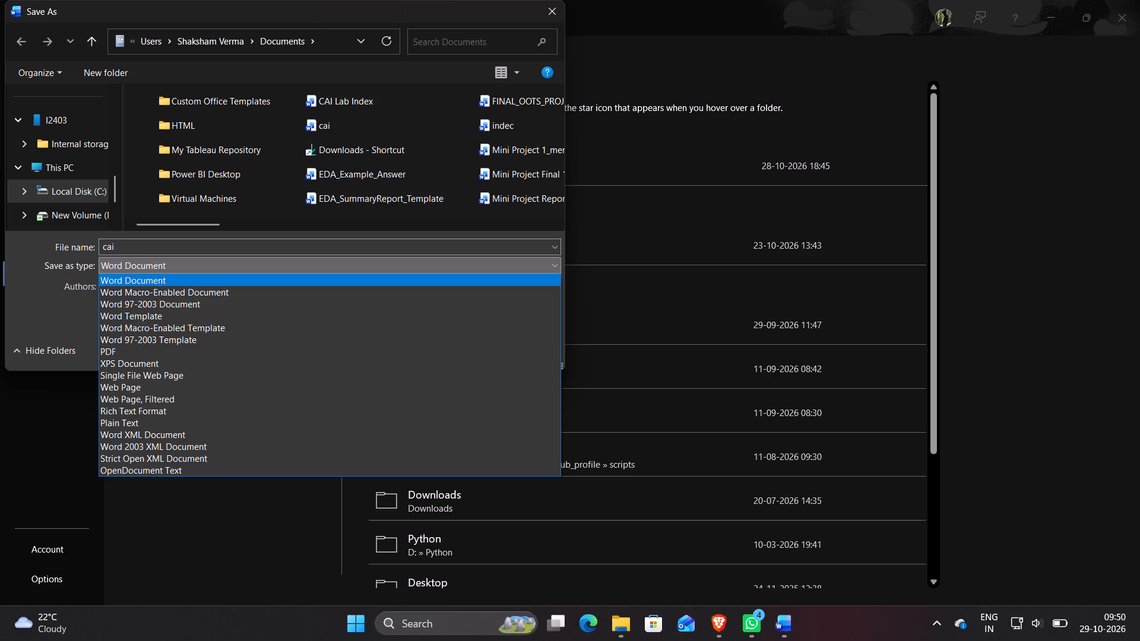
Choose PDF as the file type and save the trimmed document as cai in the Documents folder.
scroll(182, 360, "down", 1)
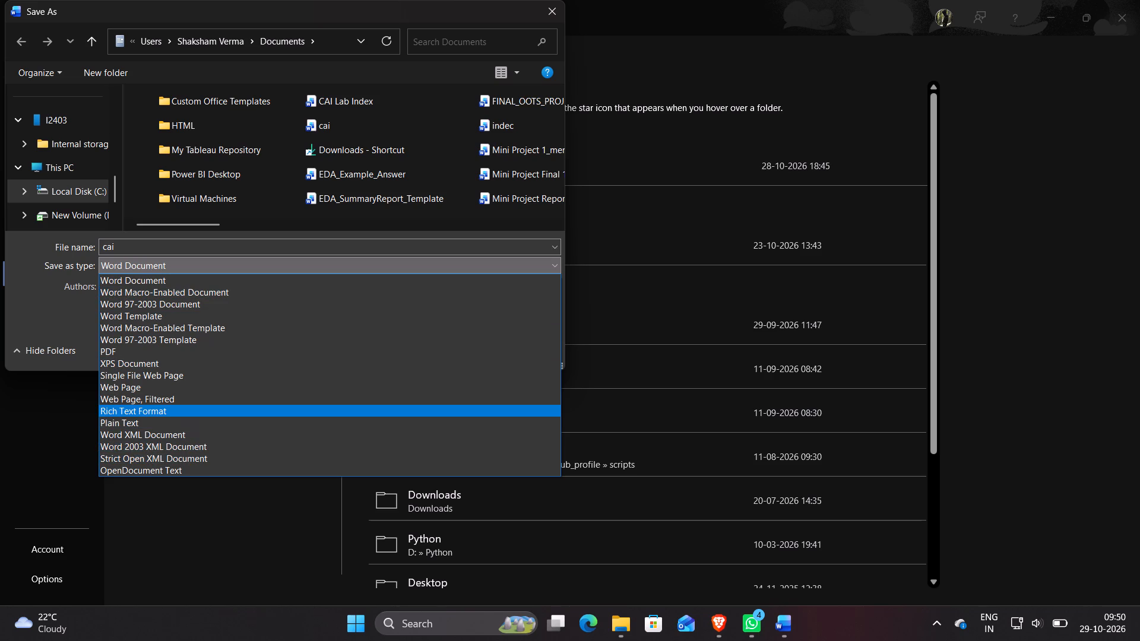
left_click(170, 354)
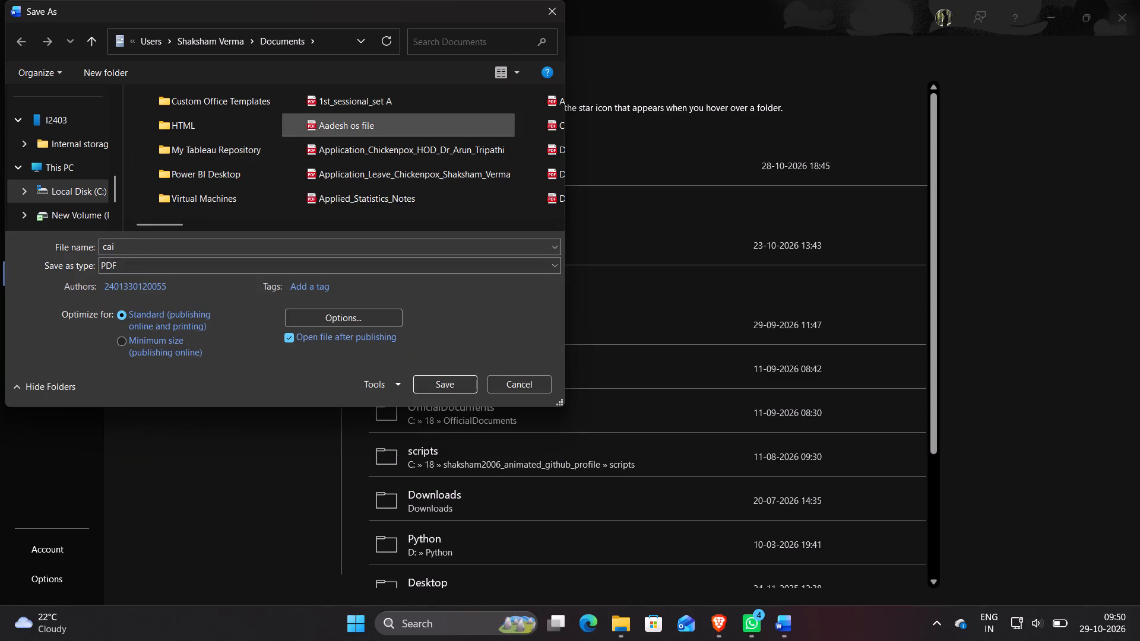
scroll(88, 170, "up", 1)
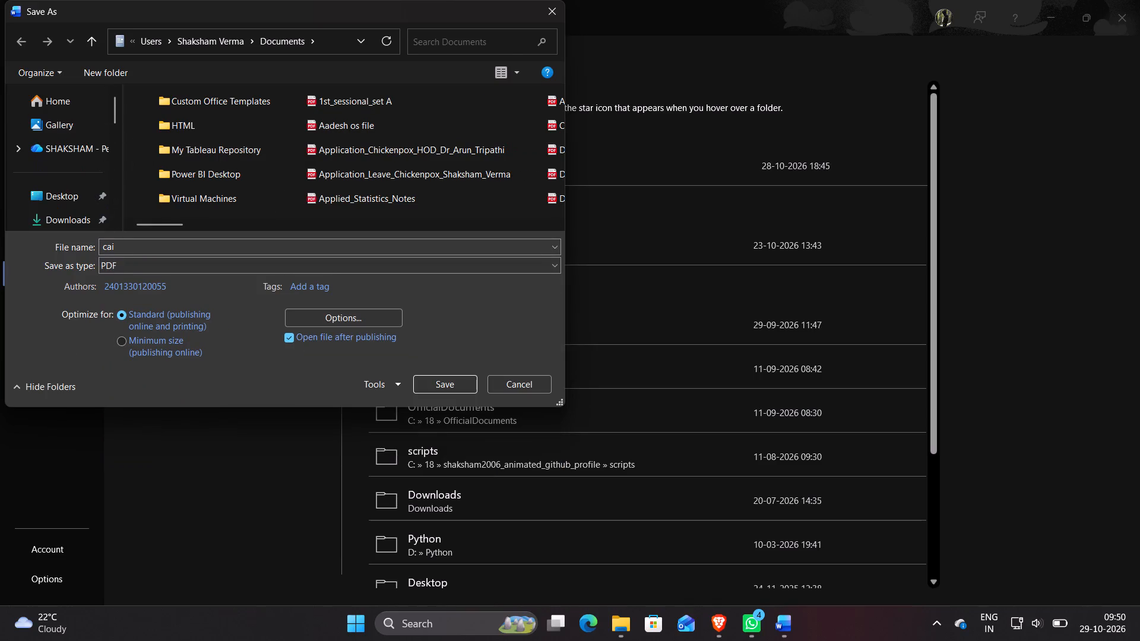
left_click(454, 386)
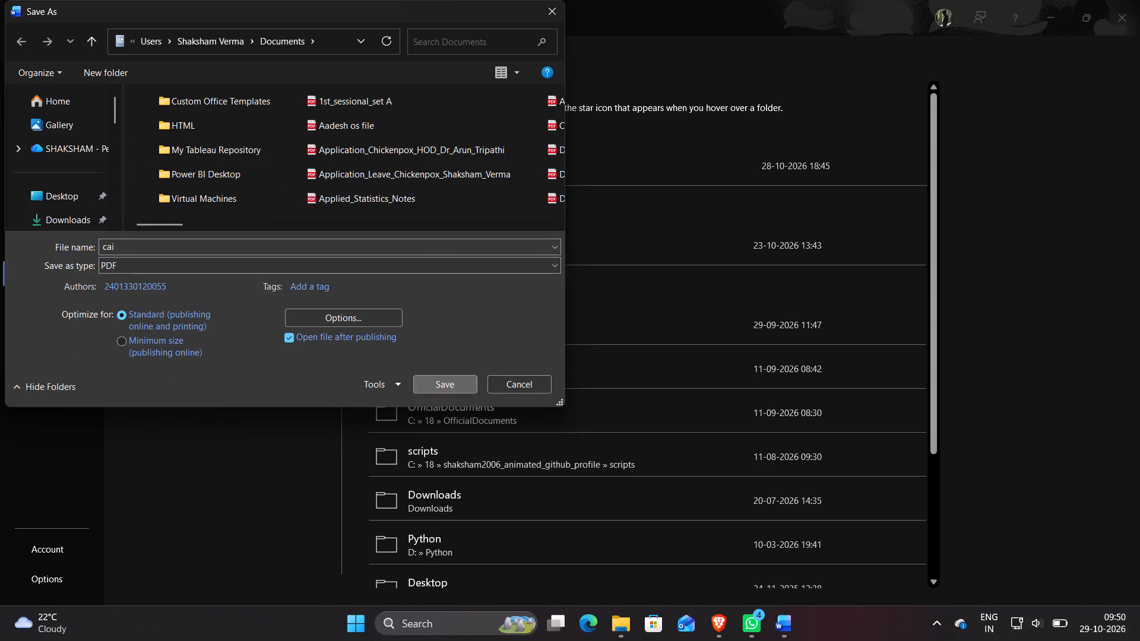
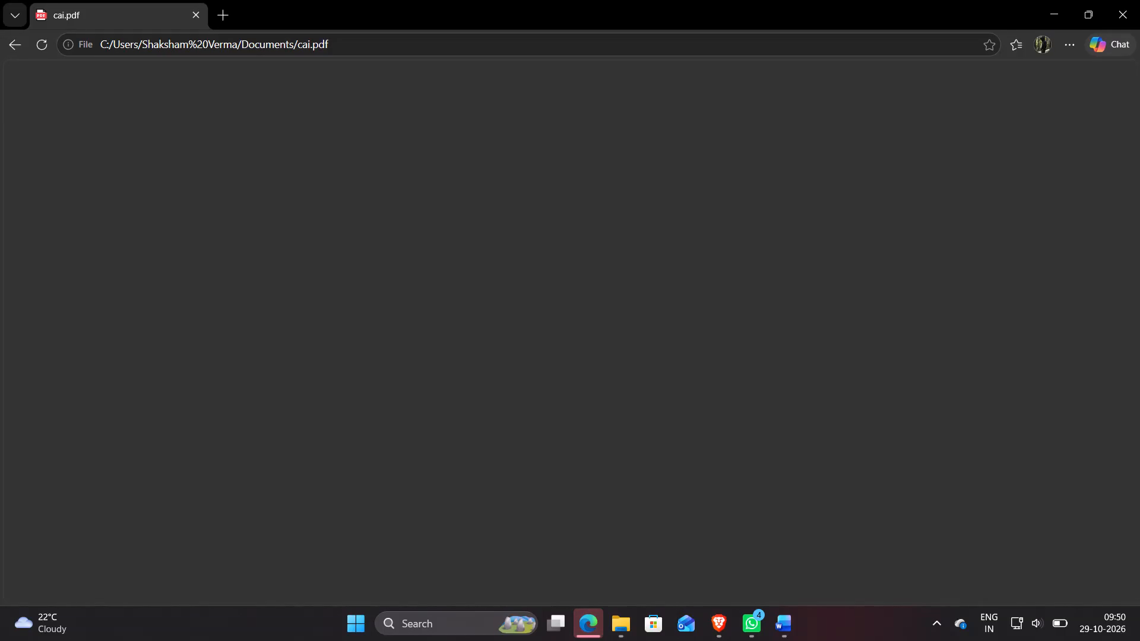
Reload the blank cai.pdf so that its pages display.
scroll(521, 281, "up", 4)
scroll(521, 281, "down", 1)
scroll(521, 281, "up", 5)
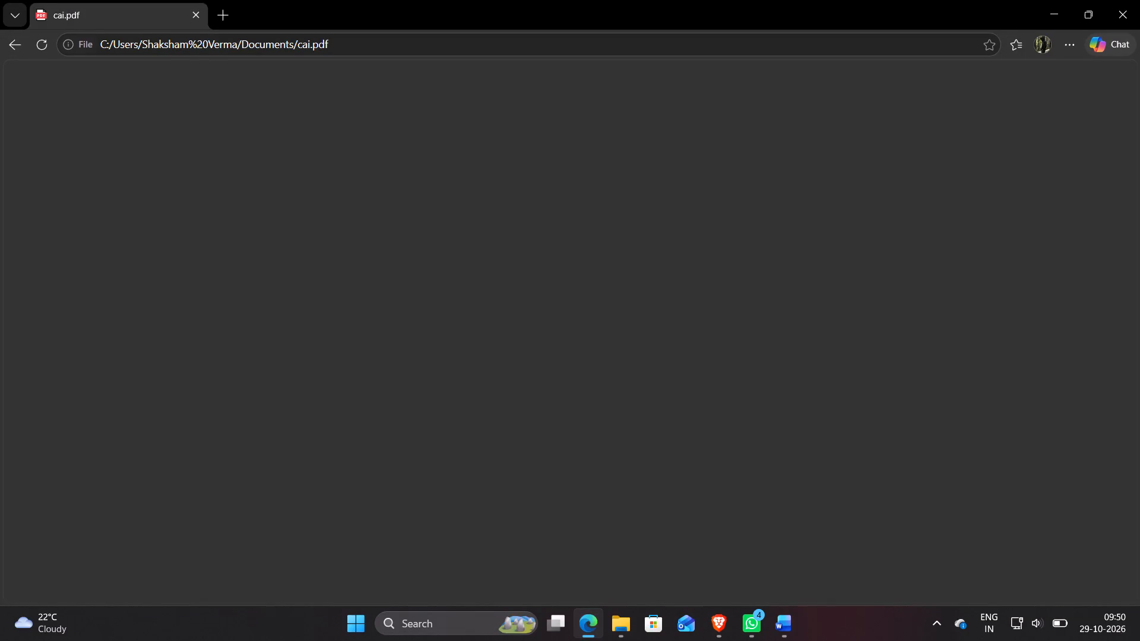
left_click(47, 45)
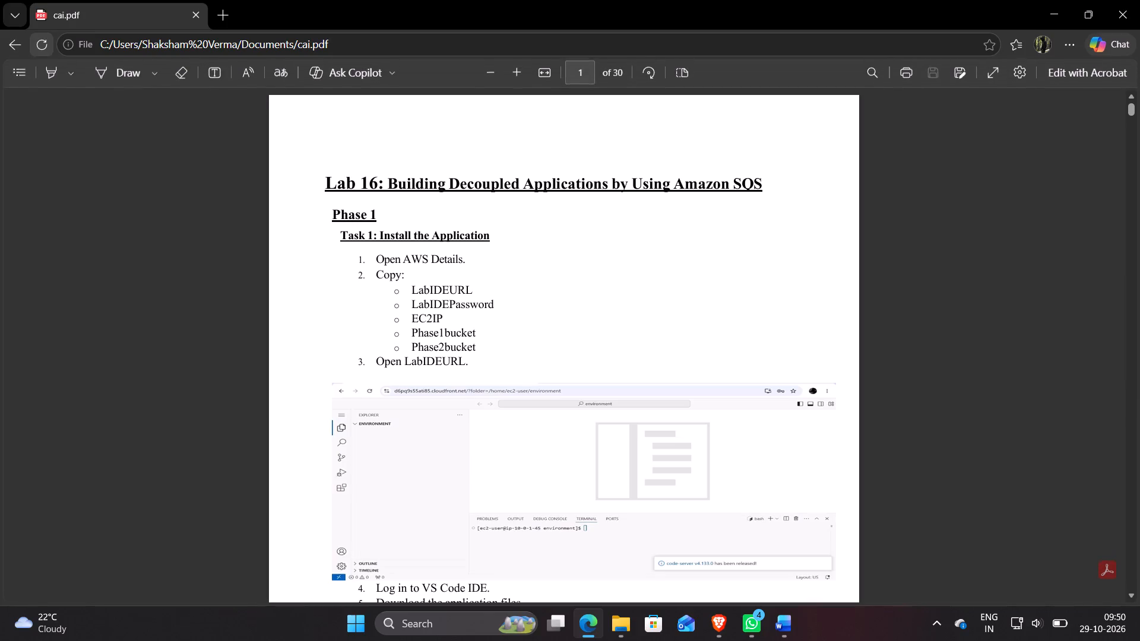
Review the exported cai.pdf from the Lab 16 heading on page 1 through Task 6: Verify Migration on page 22.
scroll(432, 362, "down", 12)
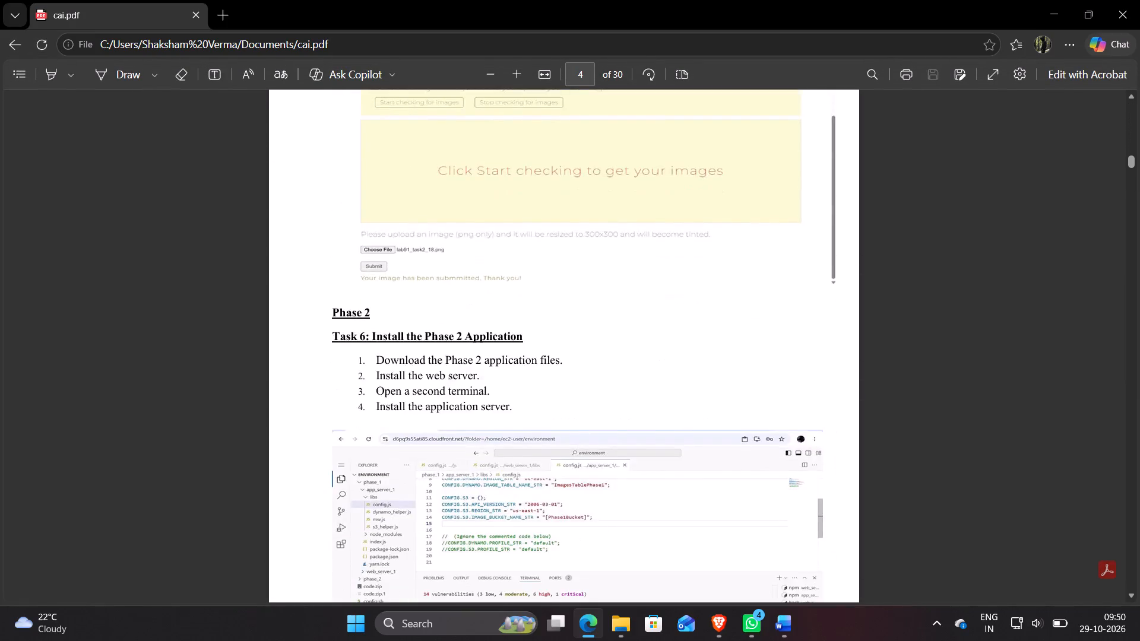
scroll(432, 362, "down", 12)
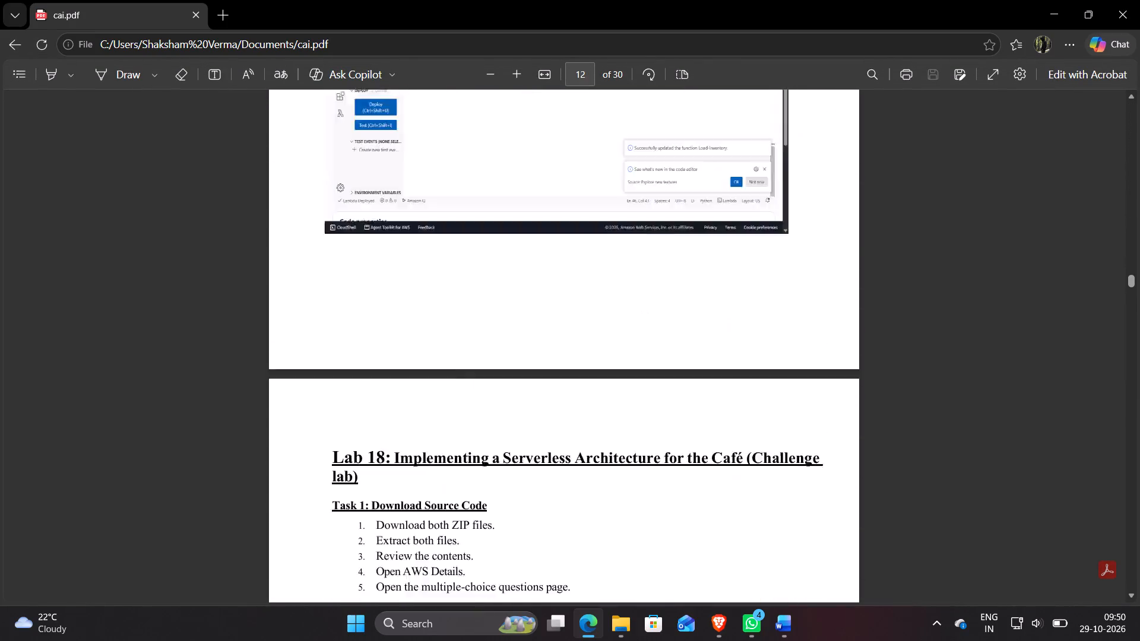
scroll(432, 362, "down", 8)
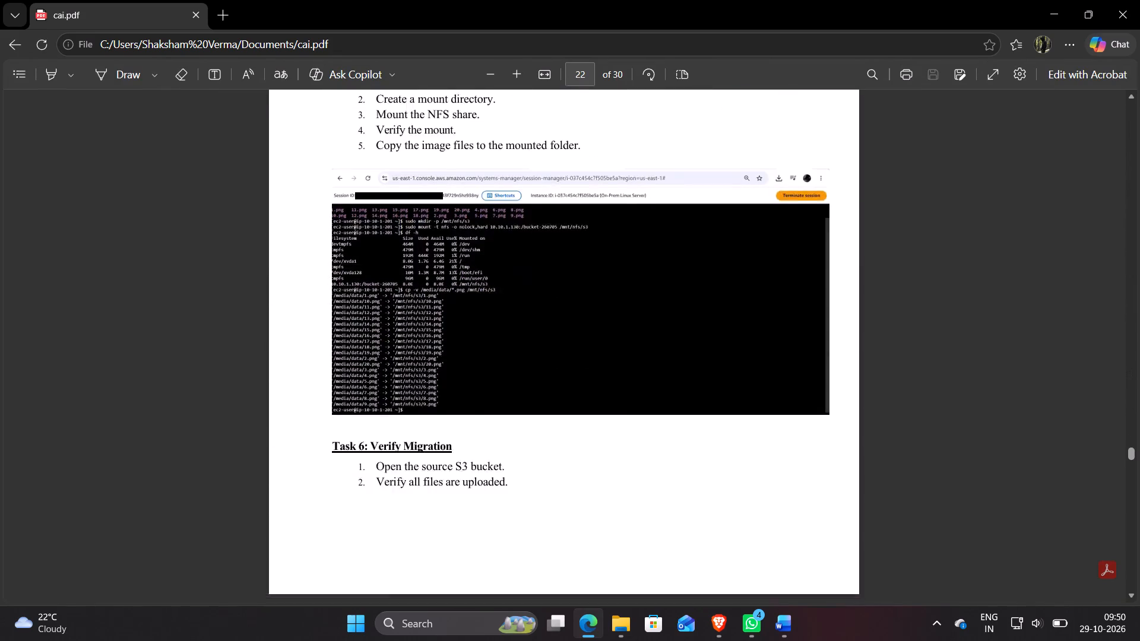
scroll(432, 362, "up", 1)
scroll(432, 362, "right", 1)
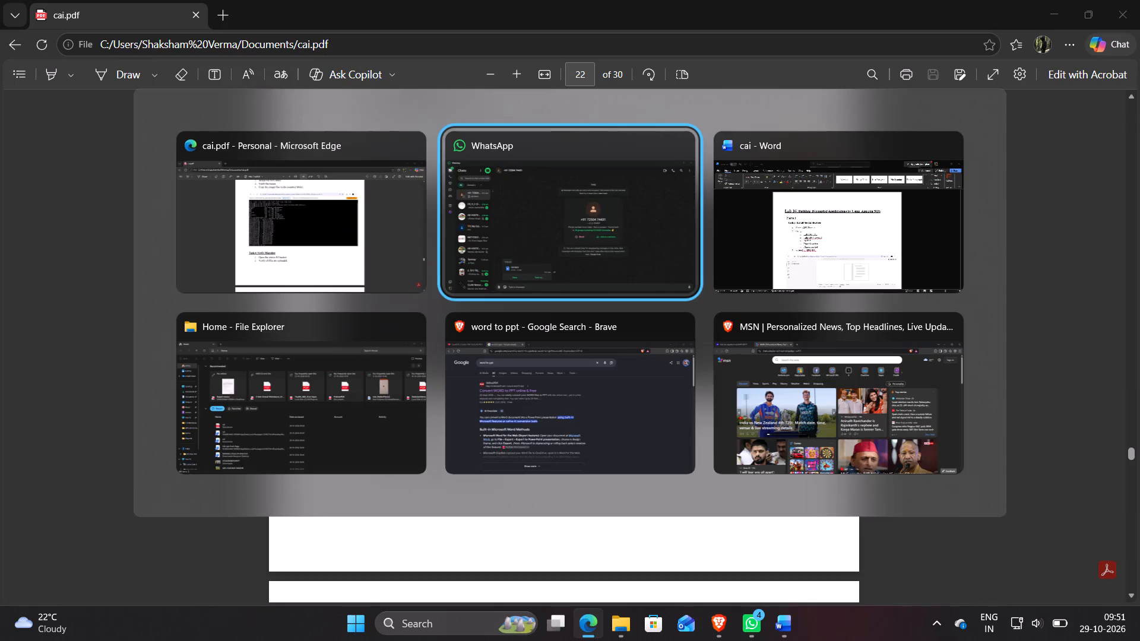
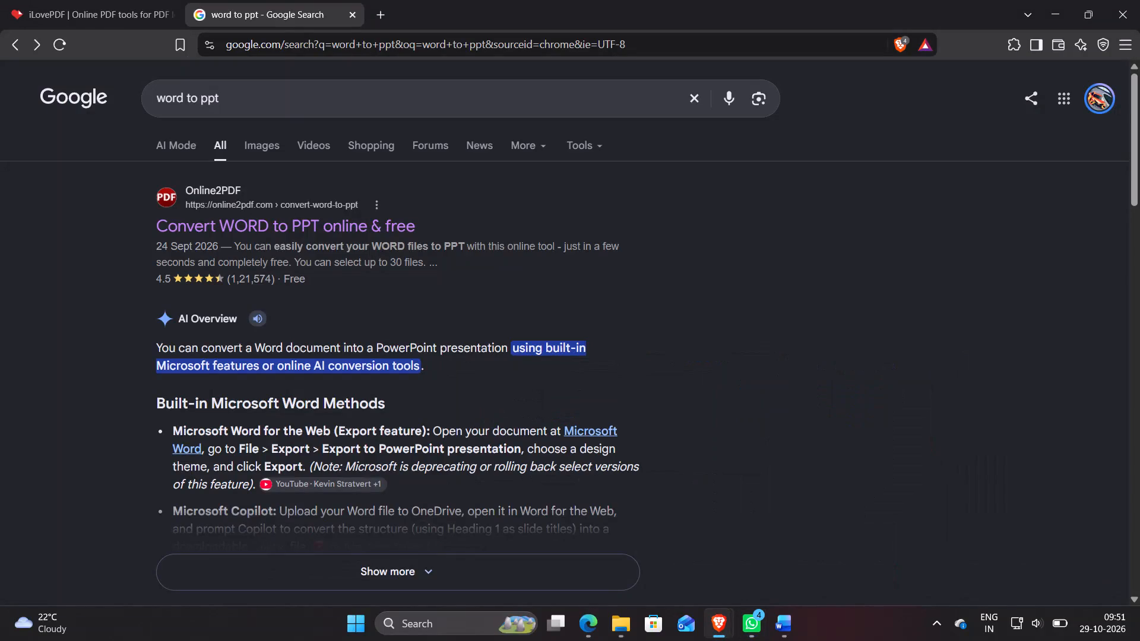
Close the word to ppt search results and open iLovePDF's PDF to PowerPoint converter.
key("ctrl+w")
scroll(284, 216, "up", 2)
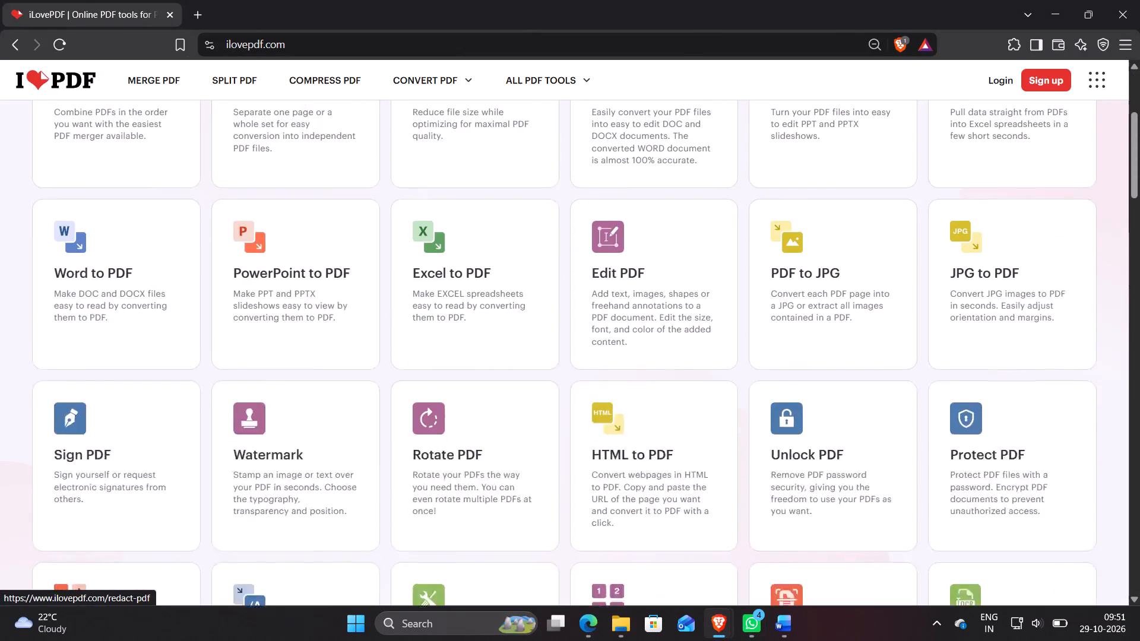
scroll(284, 216, "up", 1)
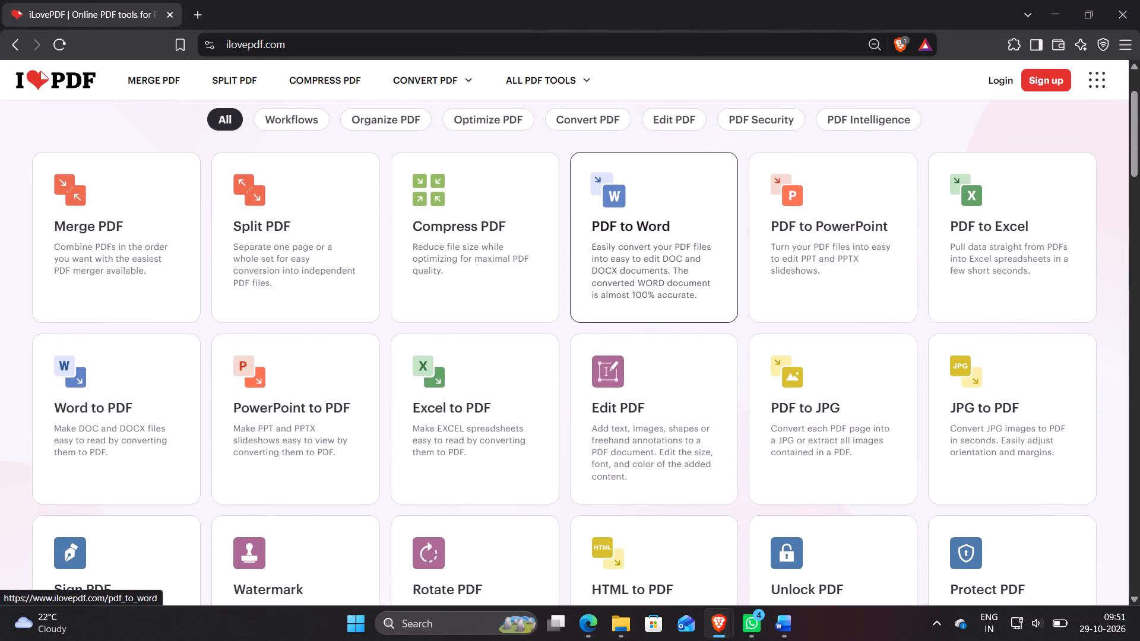
left_click(856, 247)
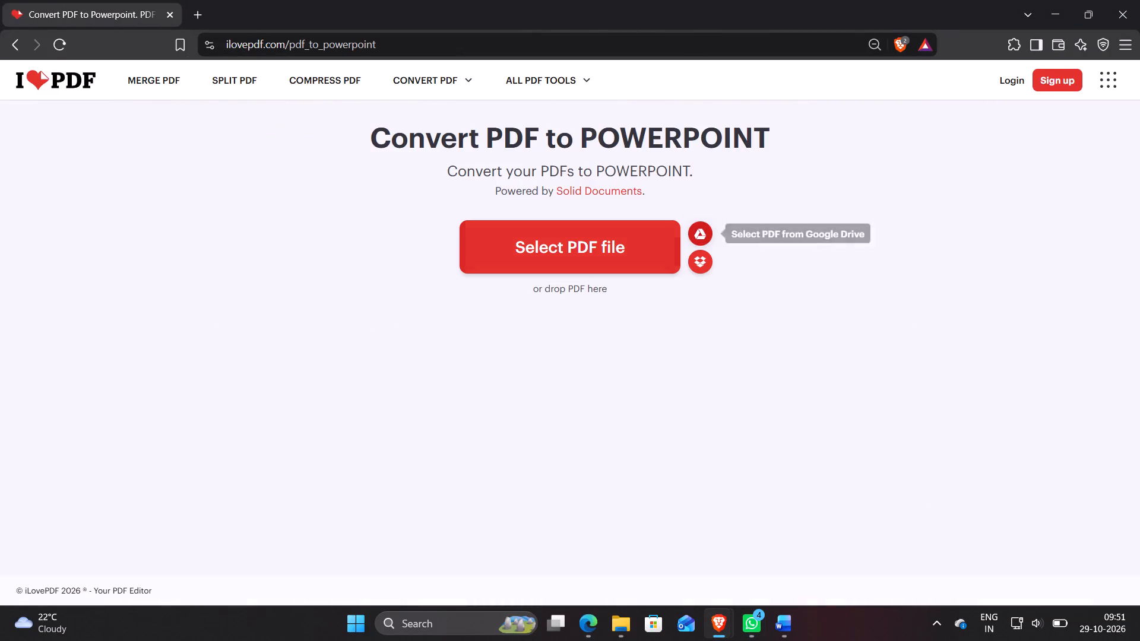
Open the file selection for the PDF to convert to PowerPoint.
left_click(603, 242)
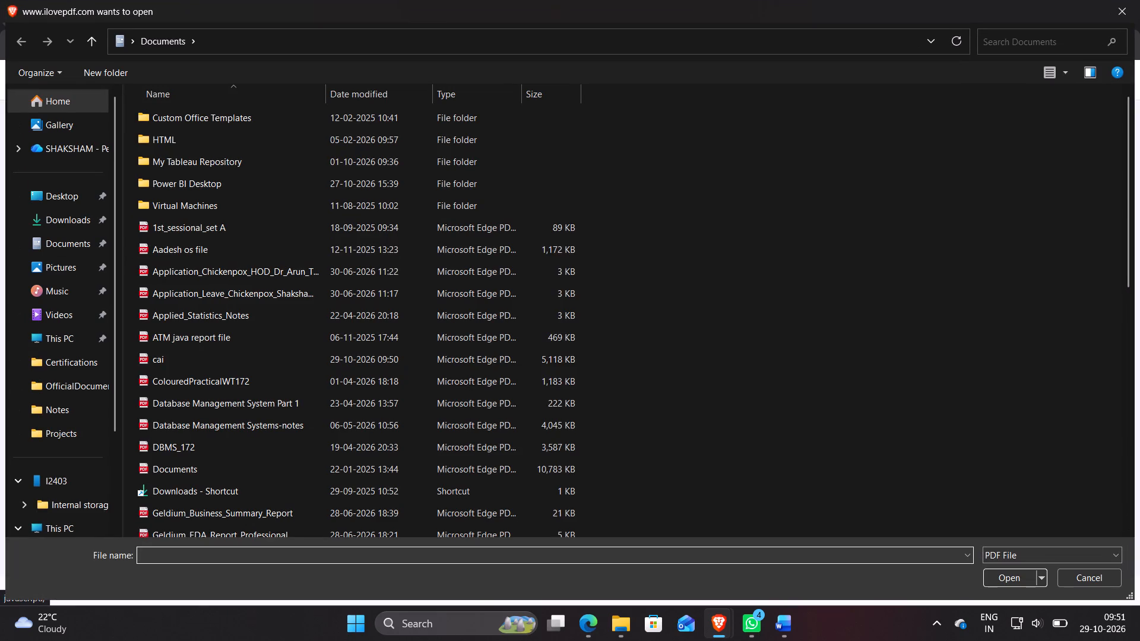
Load the cai PDF from the Documents folder into iLovePDF's PDF to PowerPoint converter and convert it to PPTX without OCR.
left_click(57, 234)
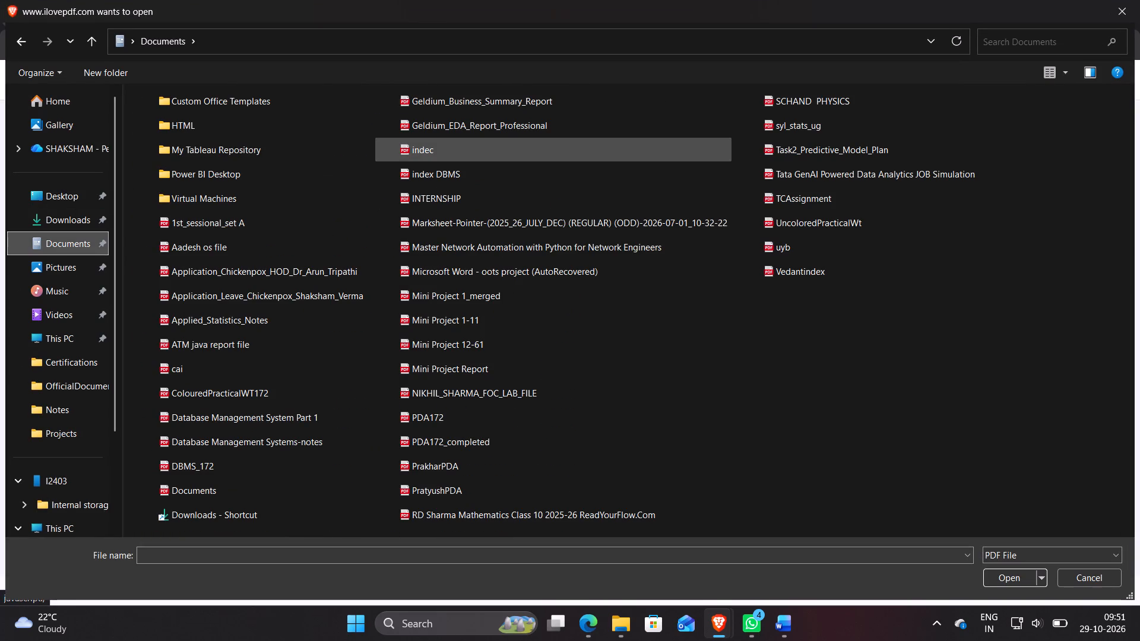
left_click(271, 369)
key("Return")
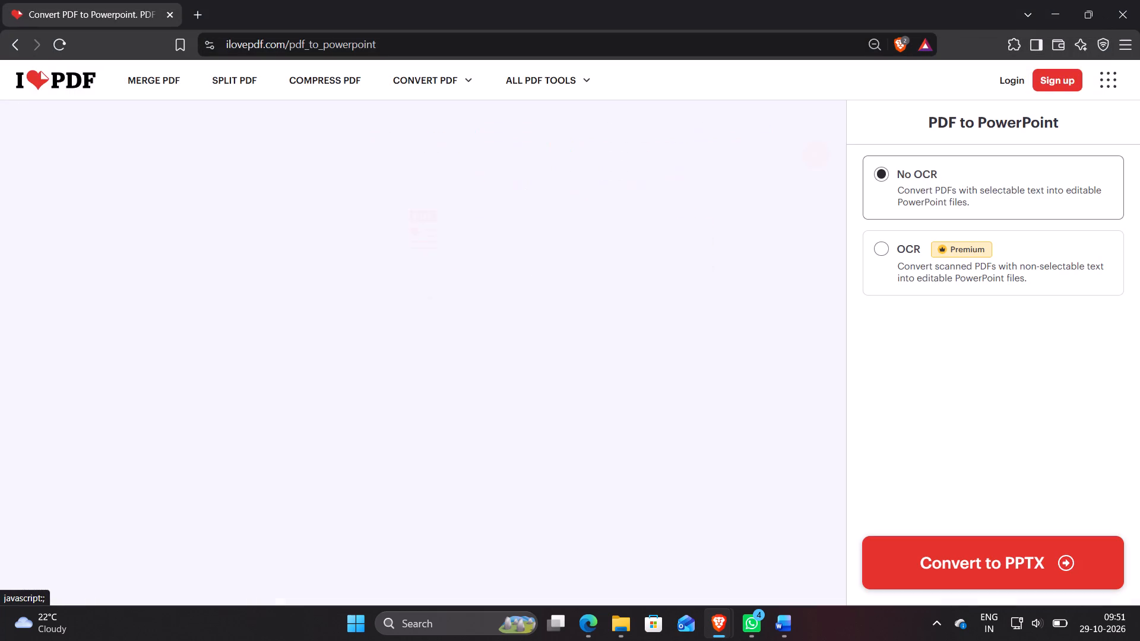
left_click(897, 553)
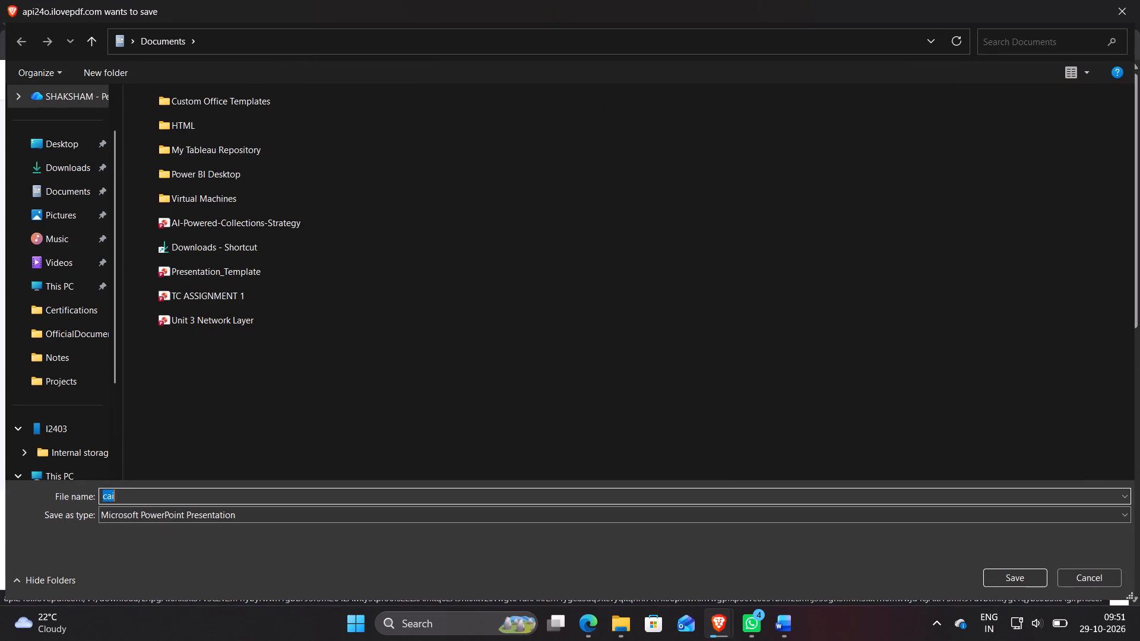
Save the converted presentation as cai in the Documents folder.
double_click(64, 181)
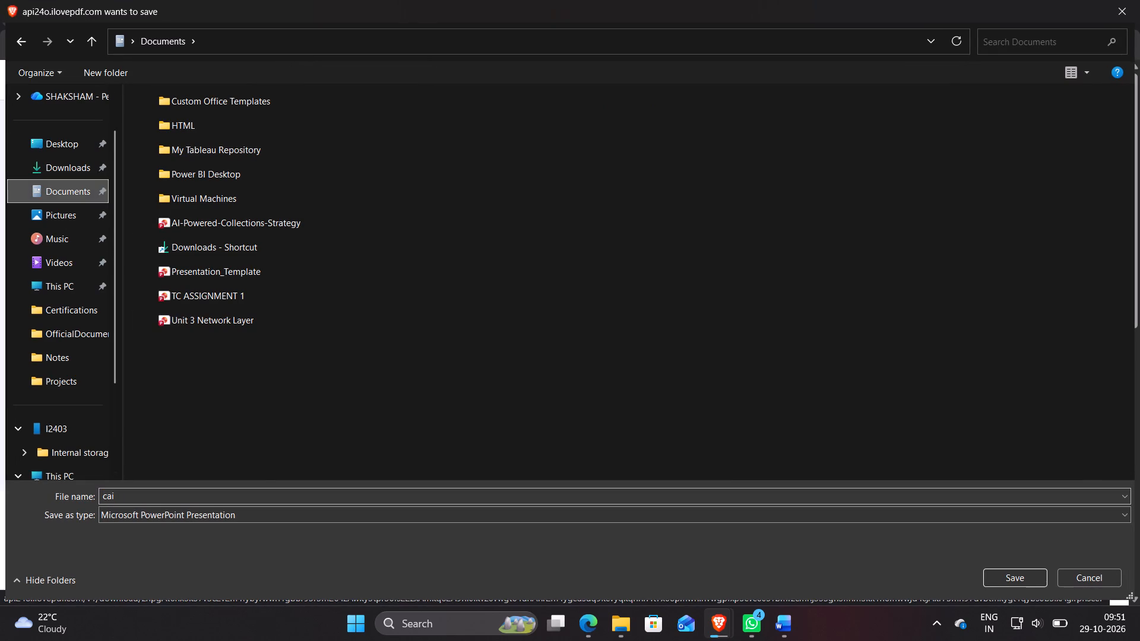
key("Return")
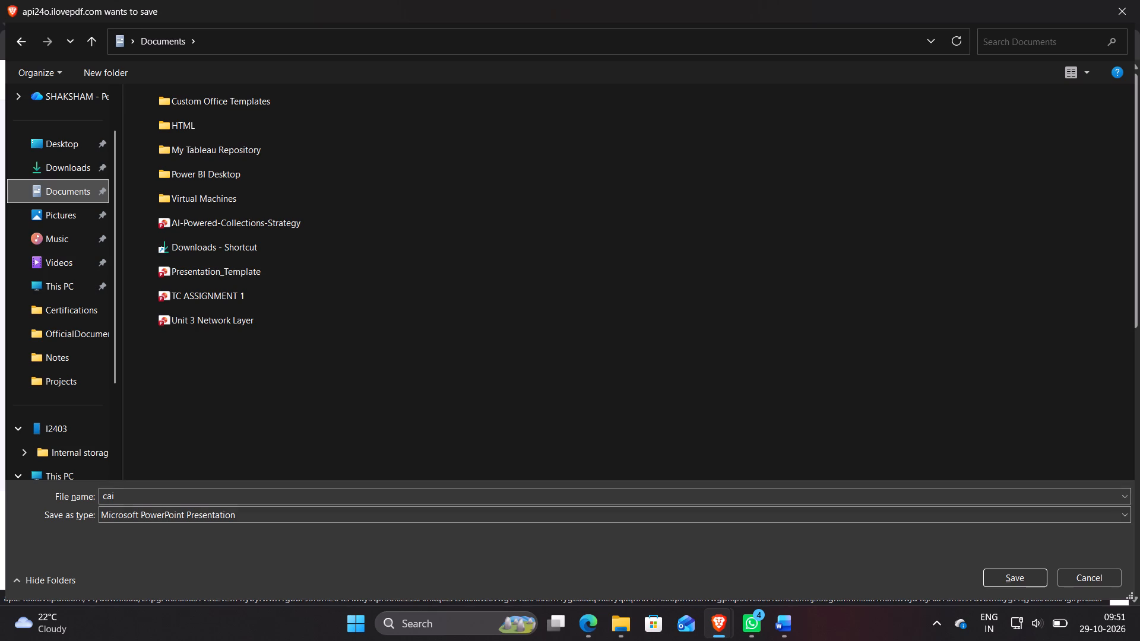
left_click(996, 574)
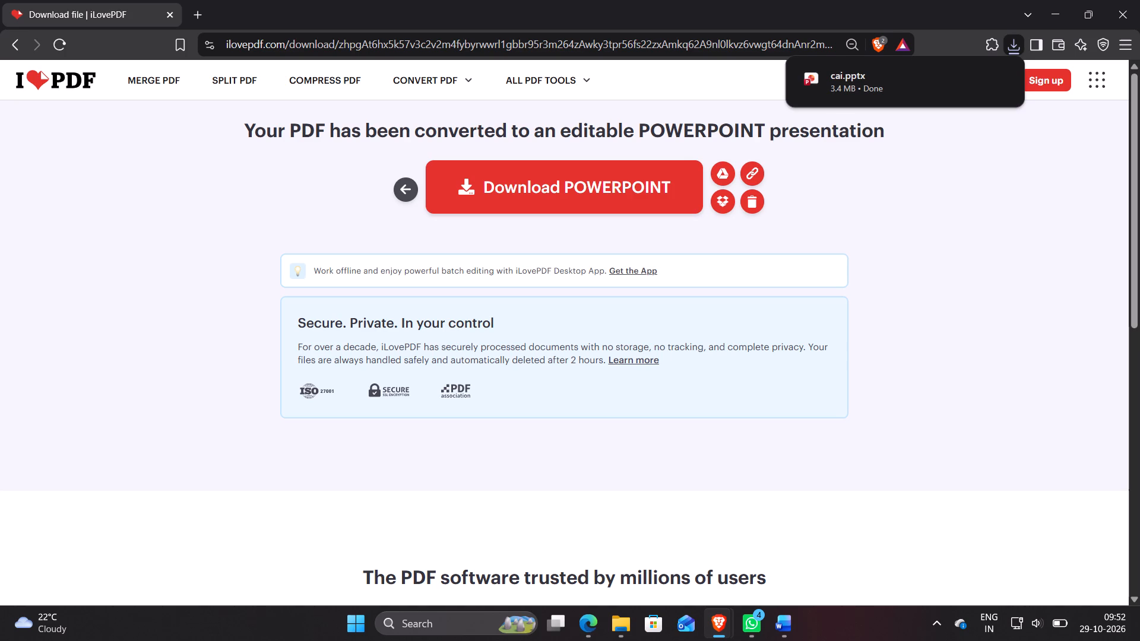
Open the downloaded cai.pptx in PowerPoint and enable editing.
left_click(895, 81)
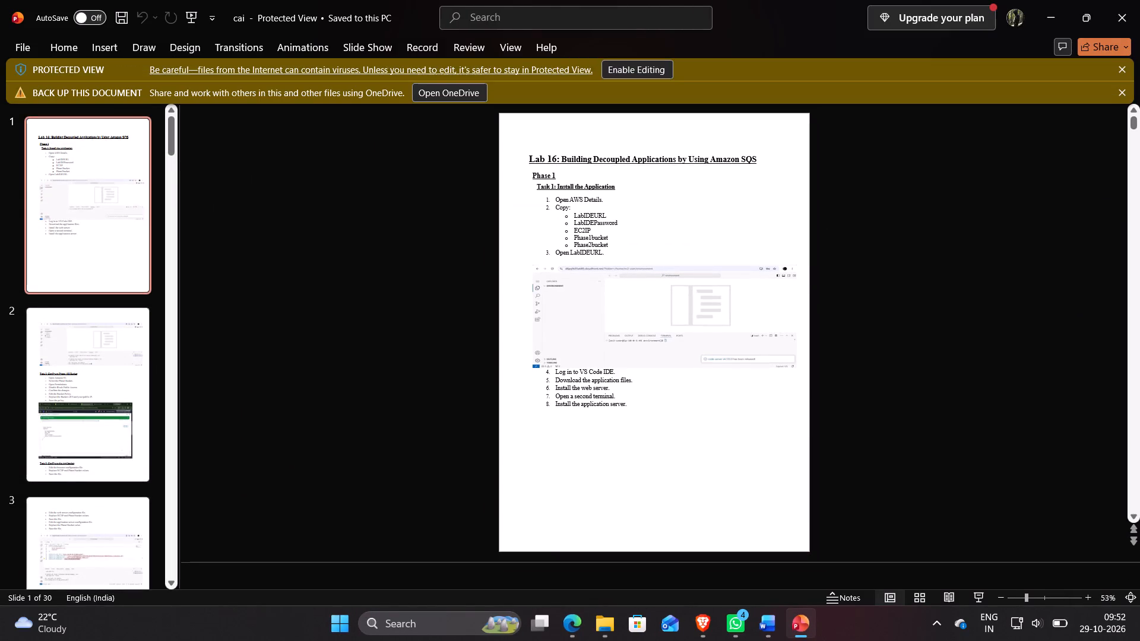
left_click(661, 72)
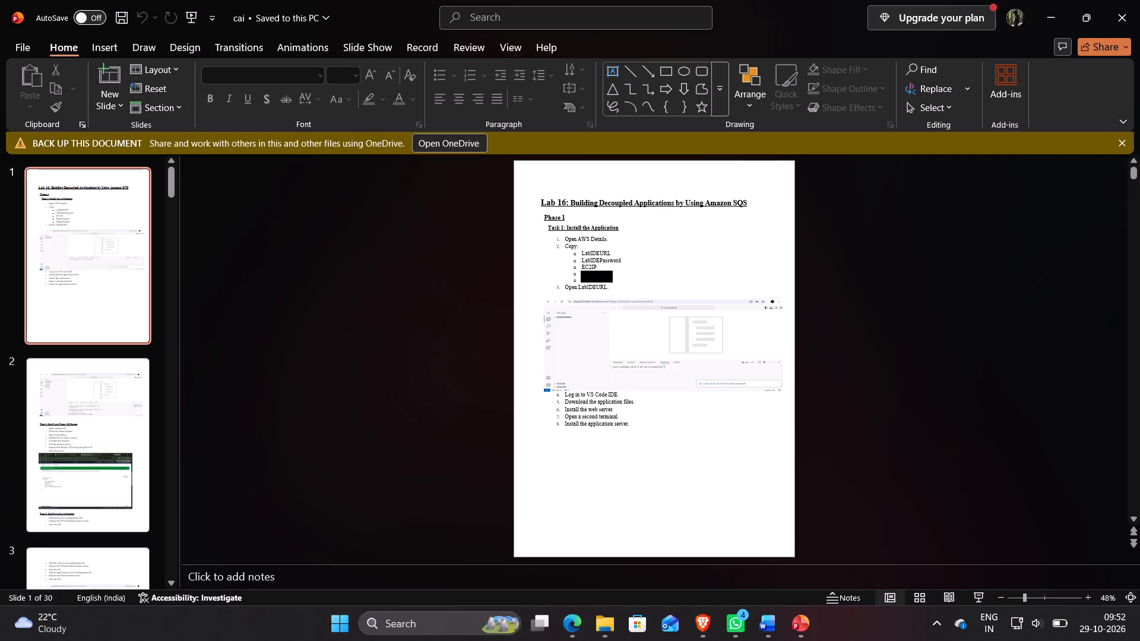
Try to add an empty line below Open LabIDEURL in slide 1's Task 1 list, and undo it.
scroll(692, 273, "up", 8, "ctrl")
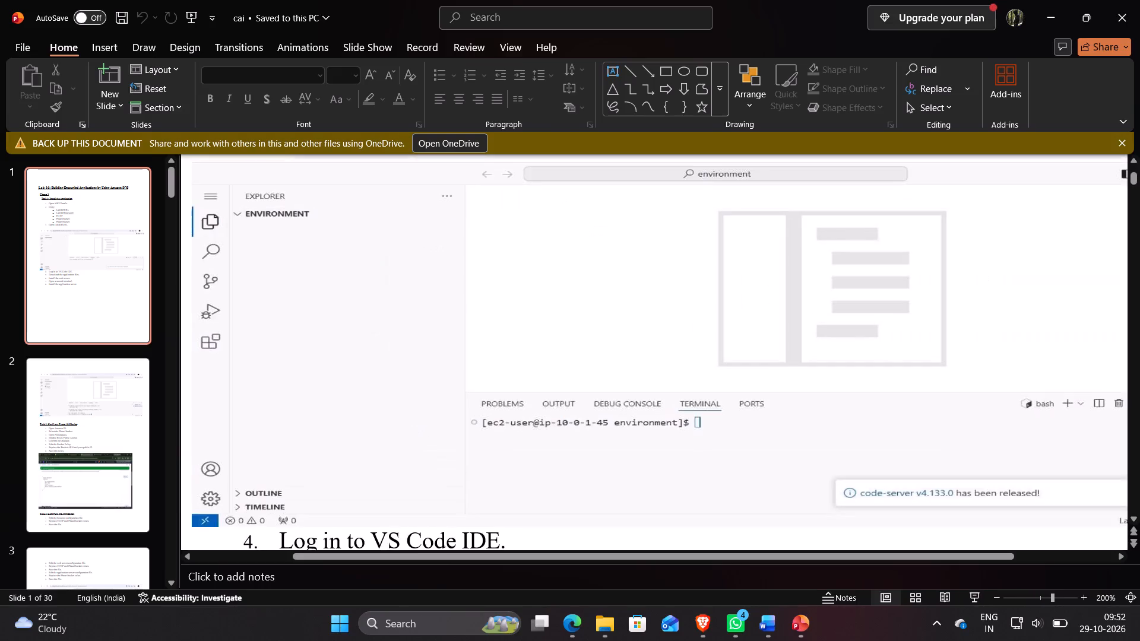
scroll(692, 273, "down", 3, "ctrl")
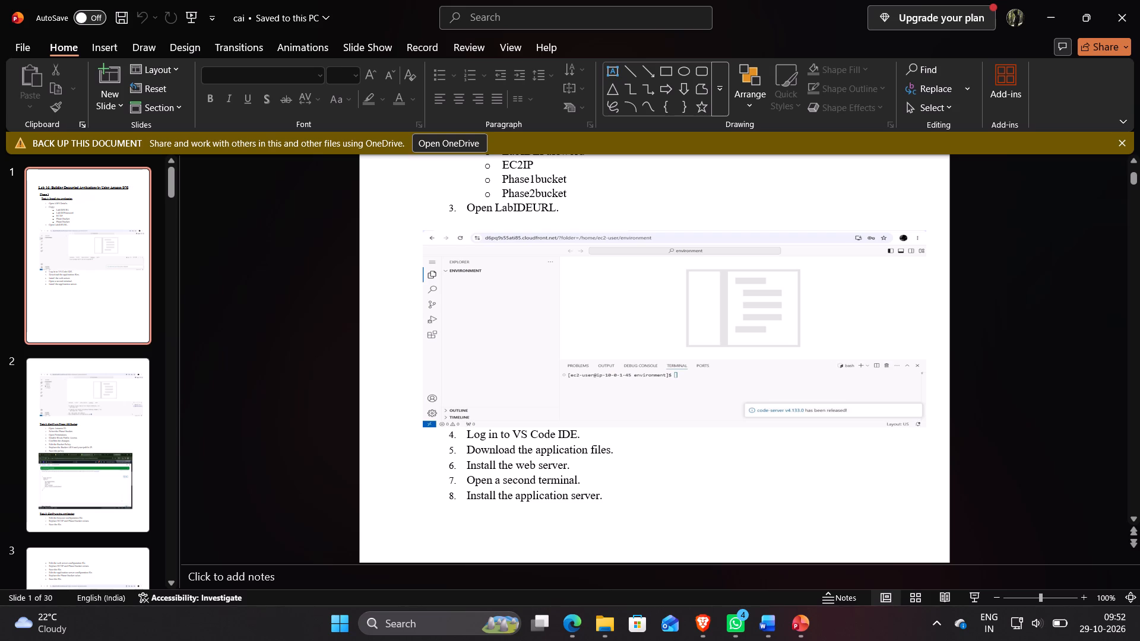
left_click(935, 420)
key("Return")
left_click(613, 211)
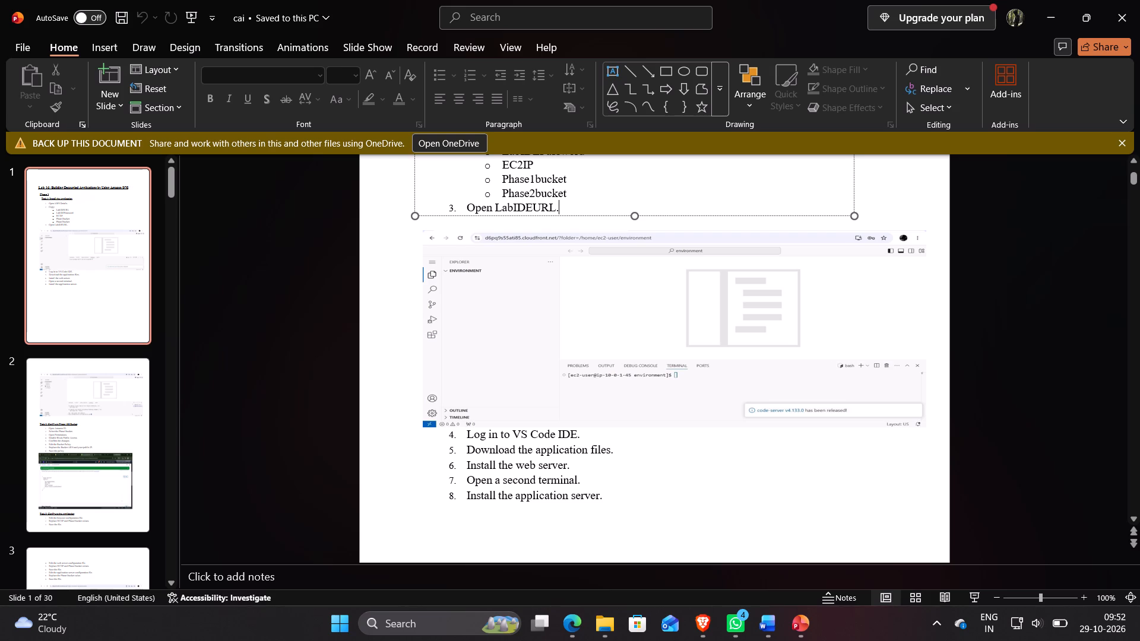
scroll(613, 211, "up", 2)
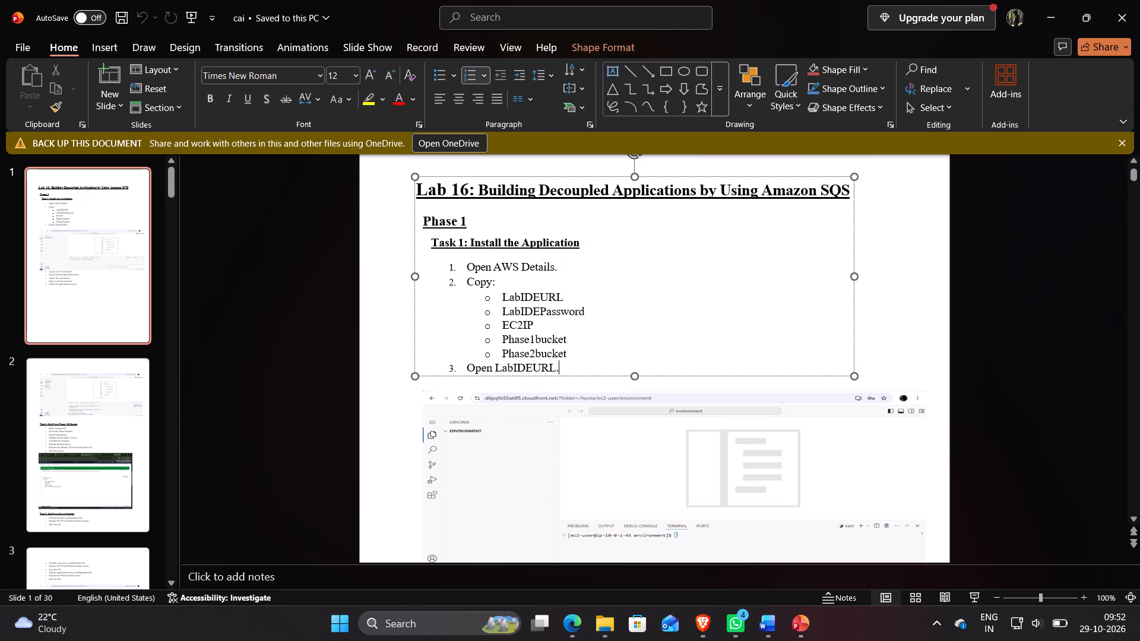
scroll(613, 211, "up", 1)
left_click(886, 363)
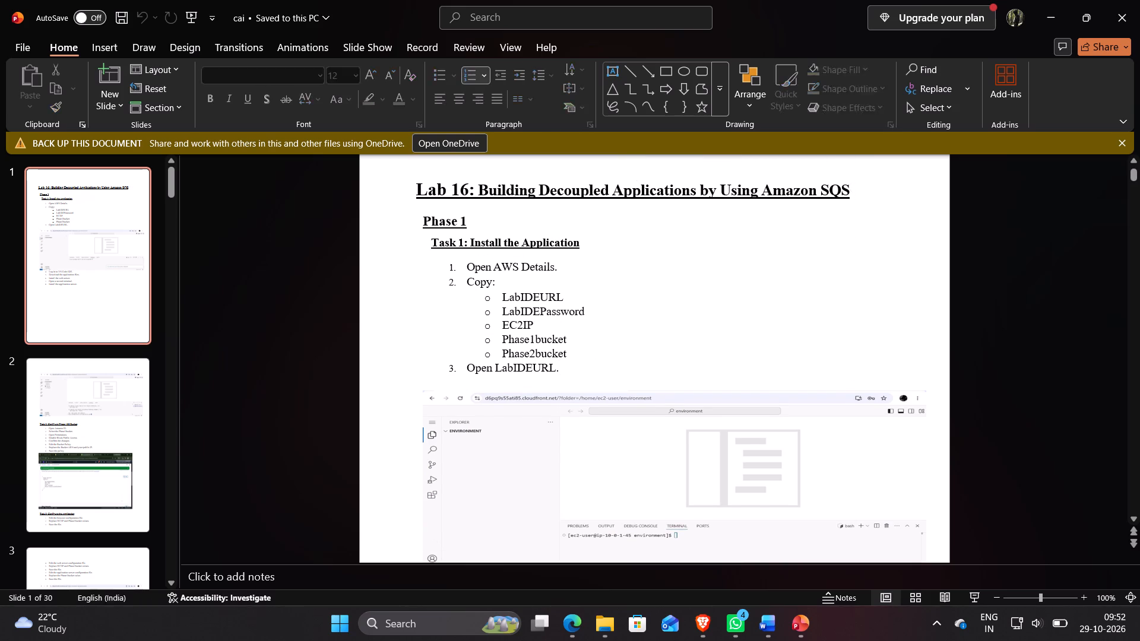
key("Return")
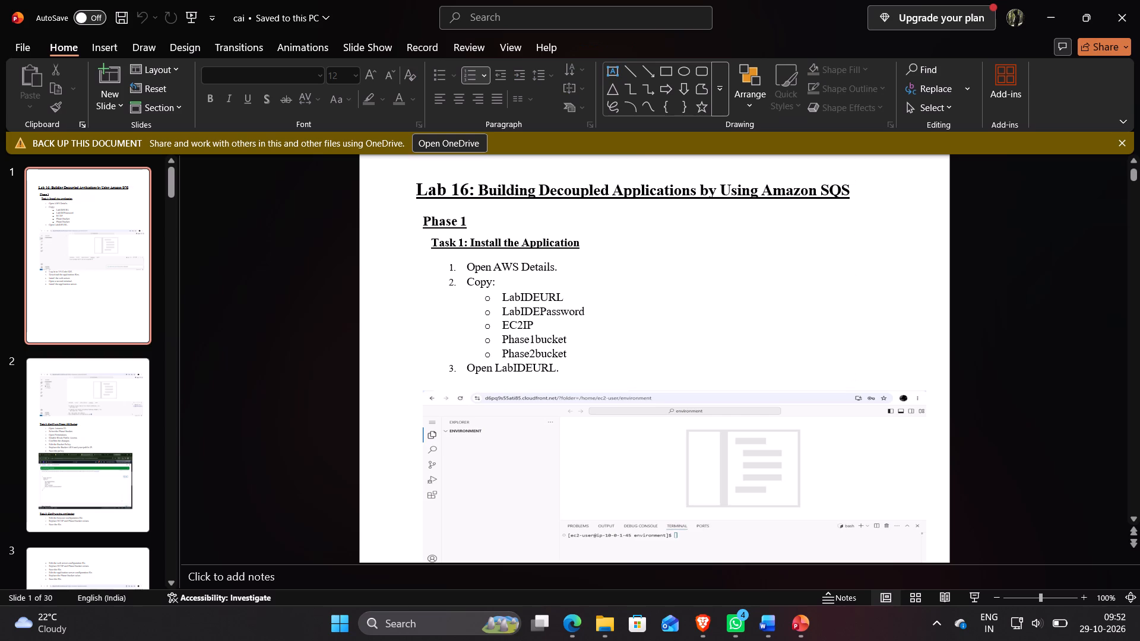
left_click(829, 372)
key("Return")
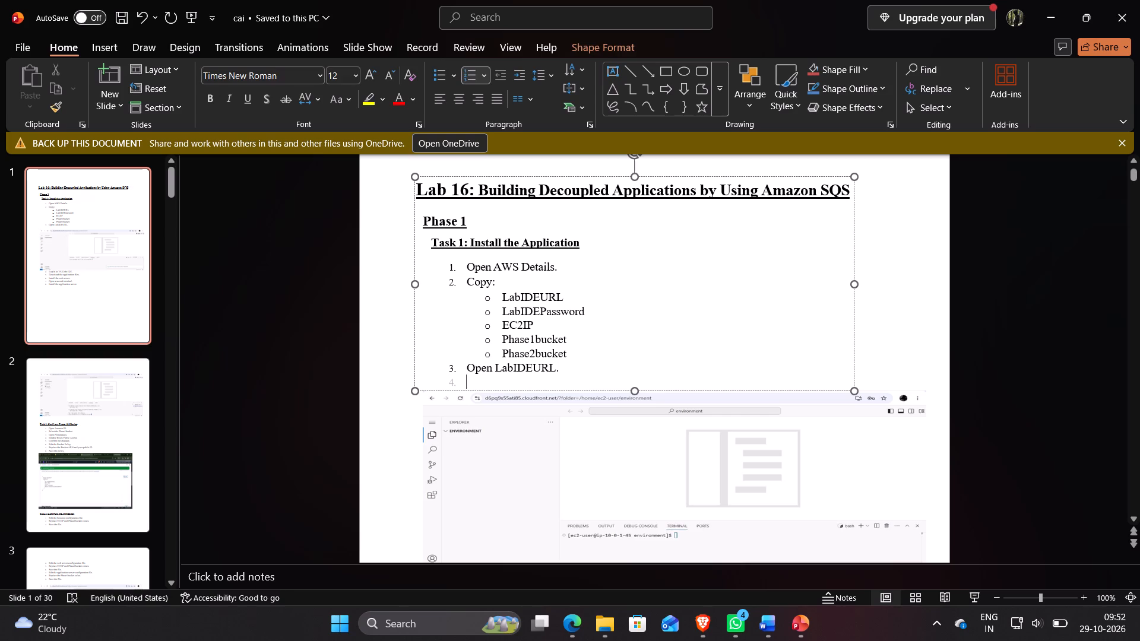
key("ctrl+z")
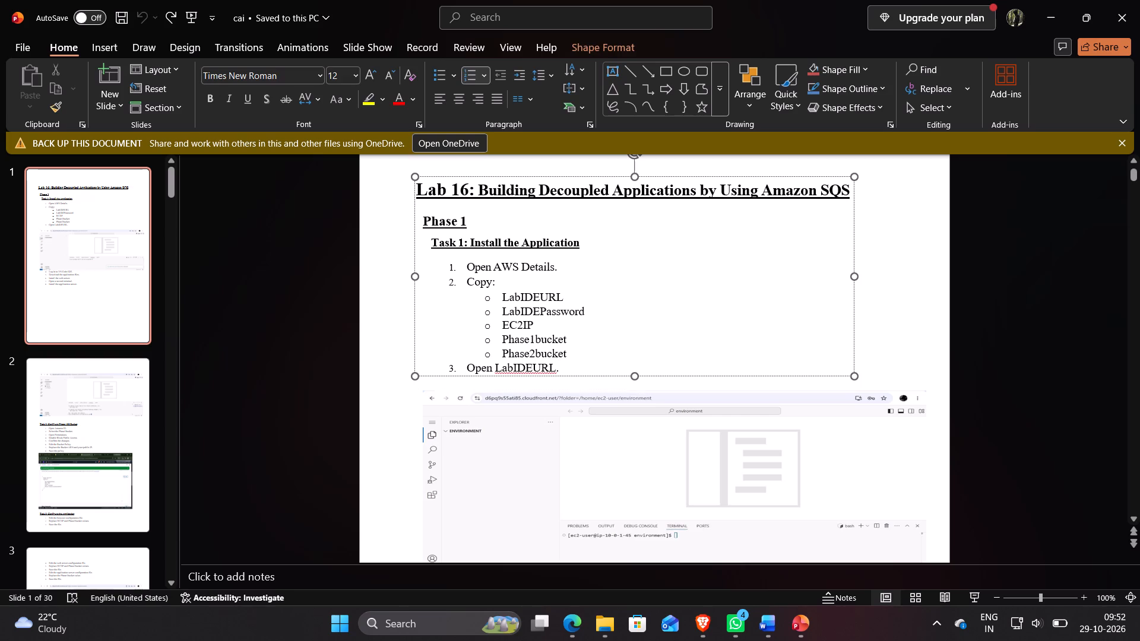
Move slide 1's VS Code screenshot down over the lower list items to clear the space below Open LabIDEURL.
left_click(472, 470)
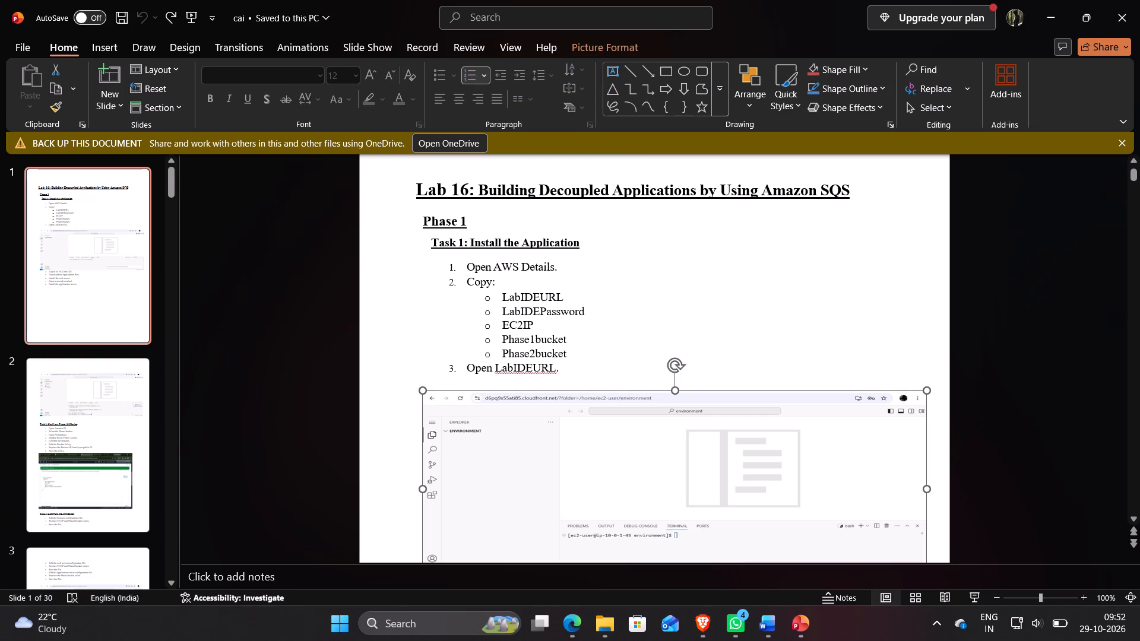
scroll(514, 474, "down", 2)
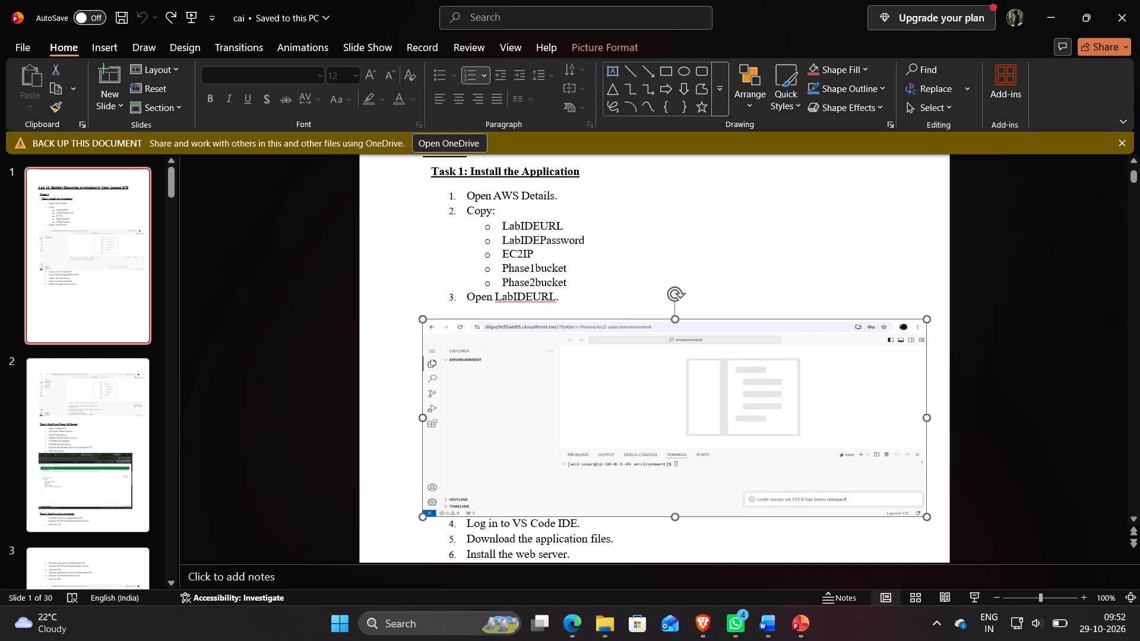
left_click(935, 505)
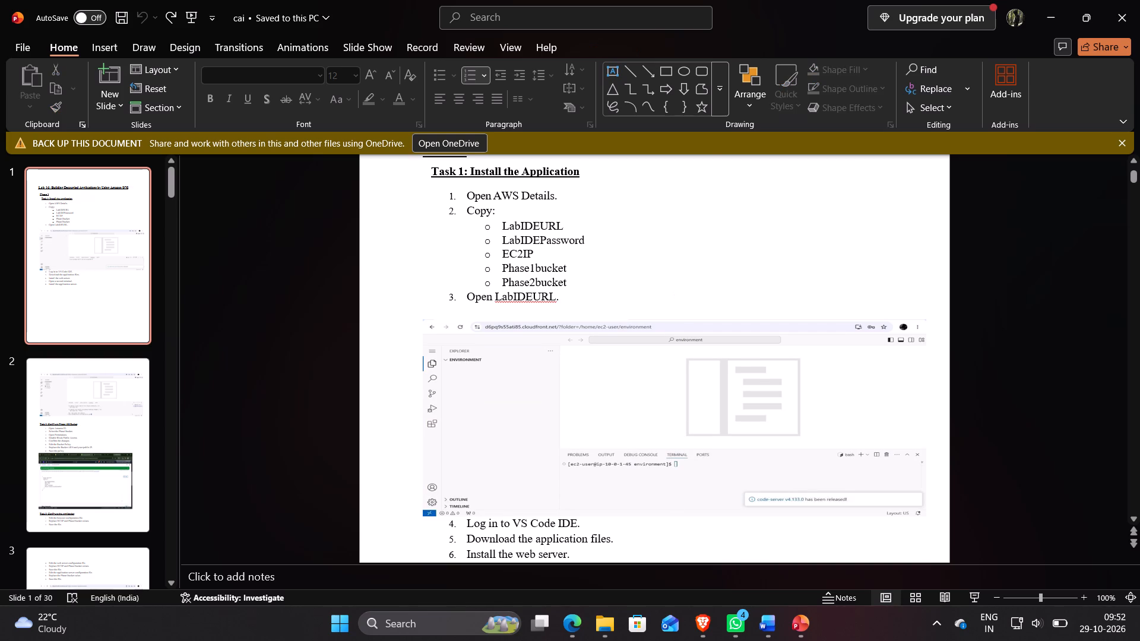
scroll(637, 373, "down", 2)
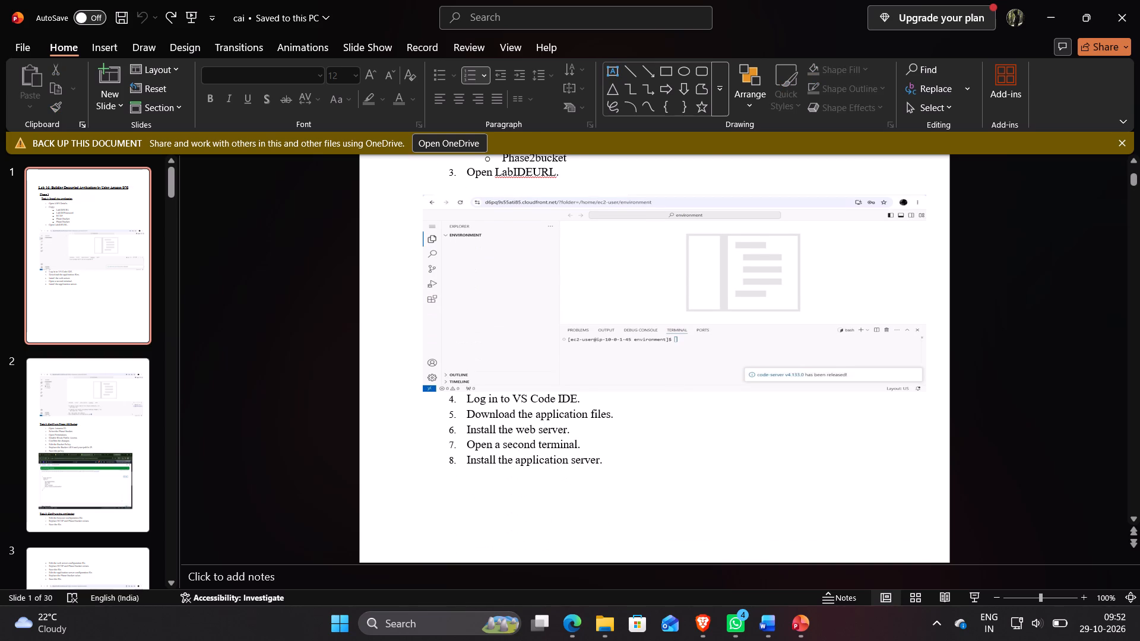
left_click_drag(630, 315, 636, 541)
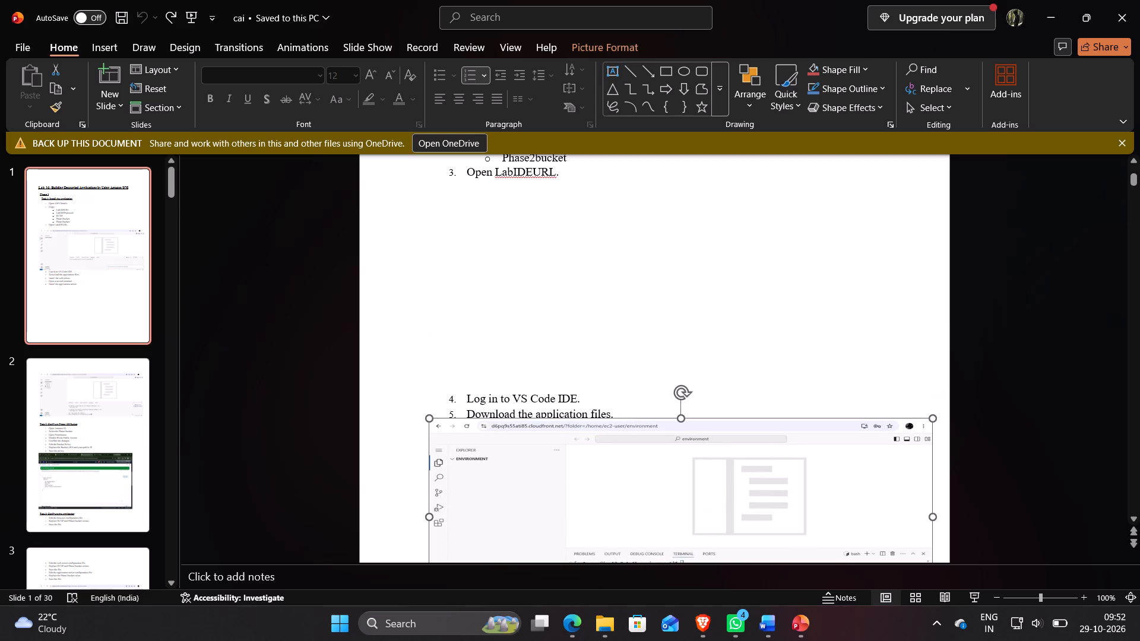
left_click(489, 341)
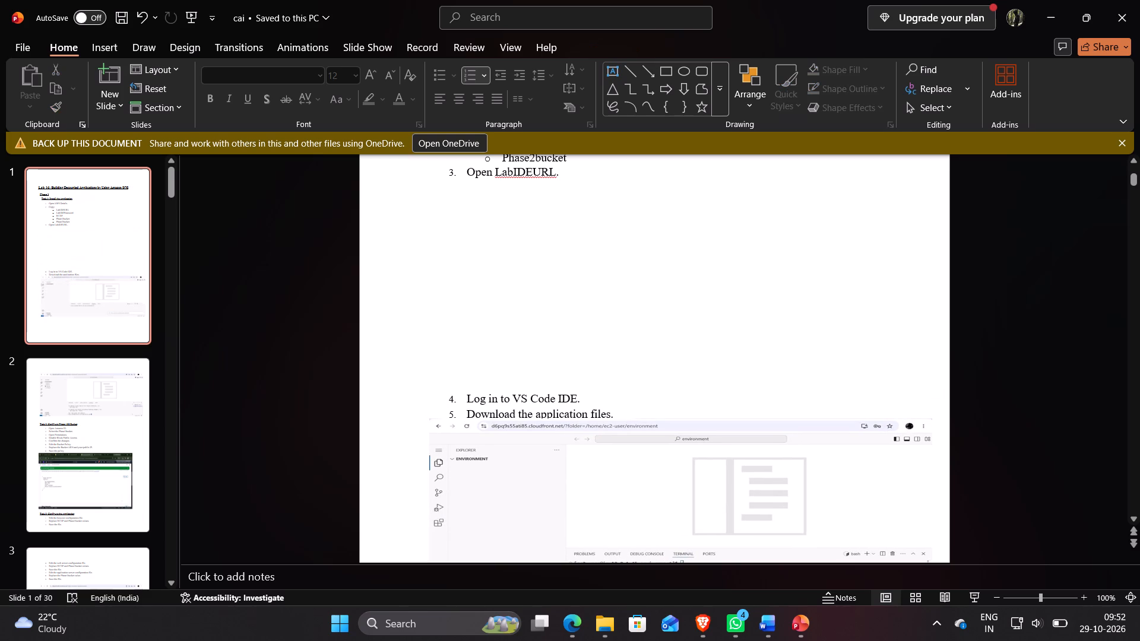
Move the text box with list items 4 to 8 up directly below item 3, Open LabIDEURL, aligning the numbering.
left_click(473, 347)
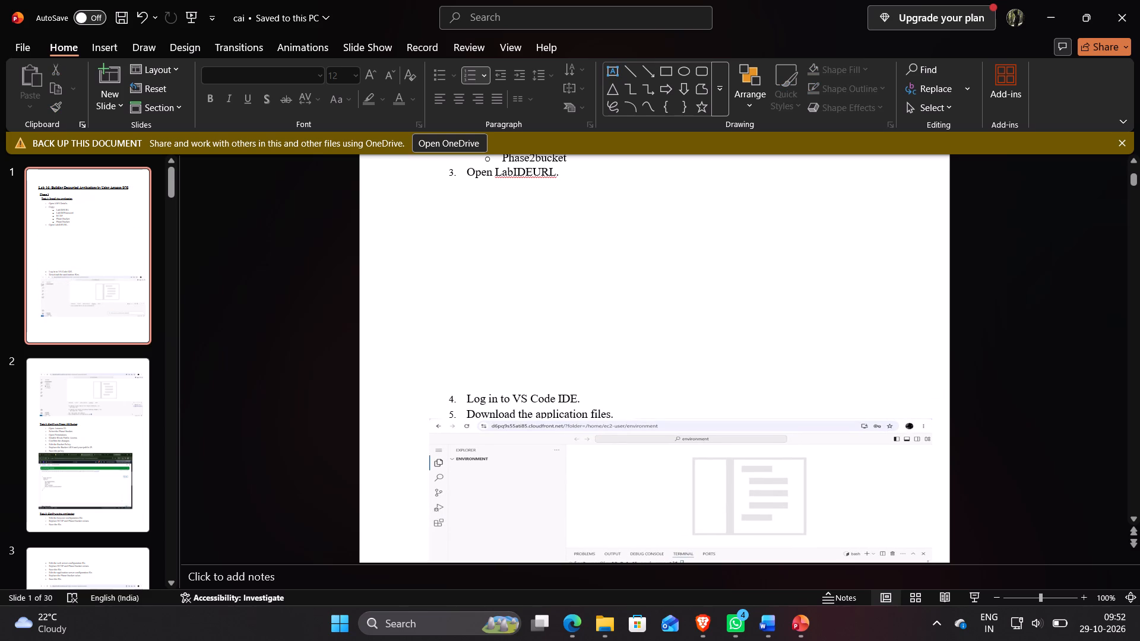
left_click(449, 385)
left_click_drag(444, 382, 465, 212)
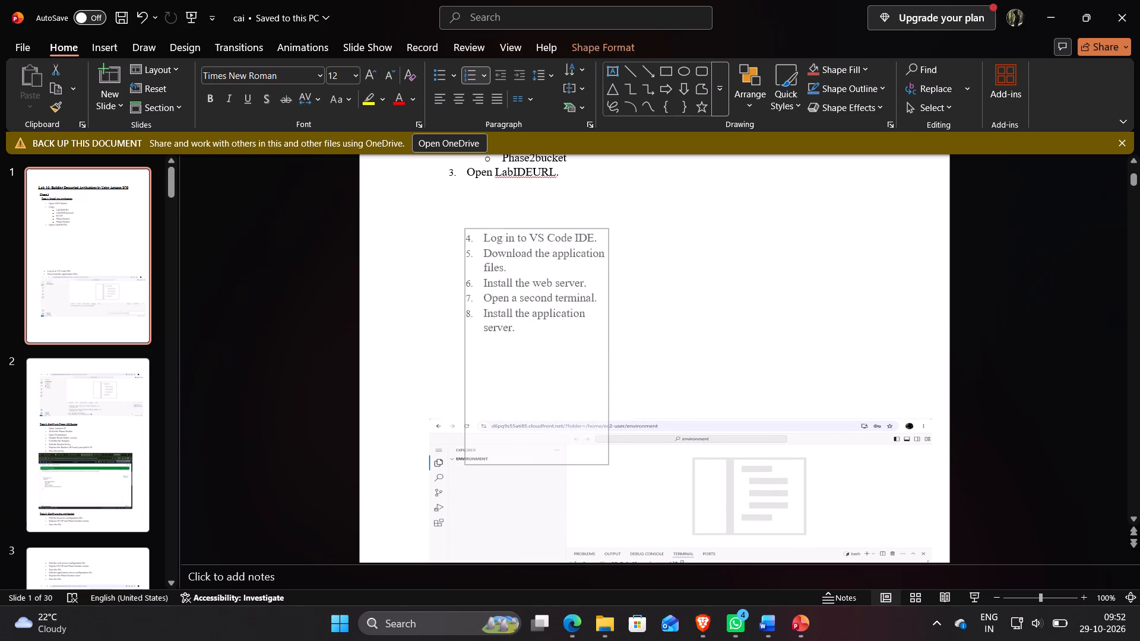
left_click_drag(465, 212, 447, 183)
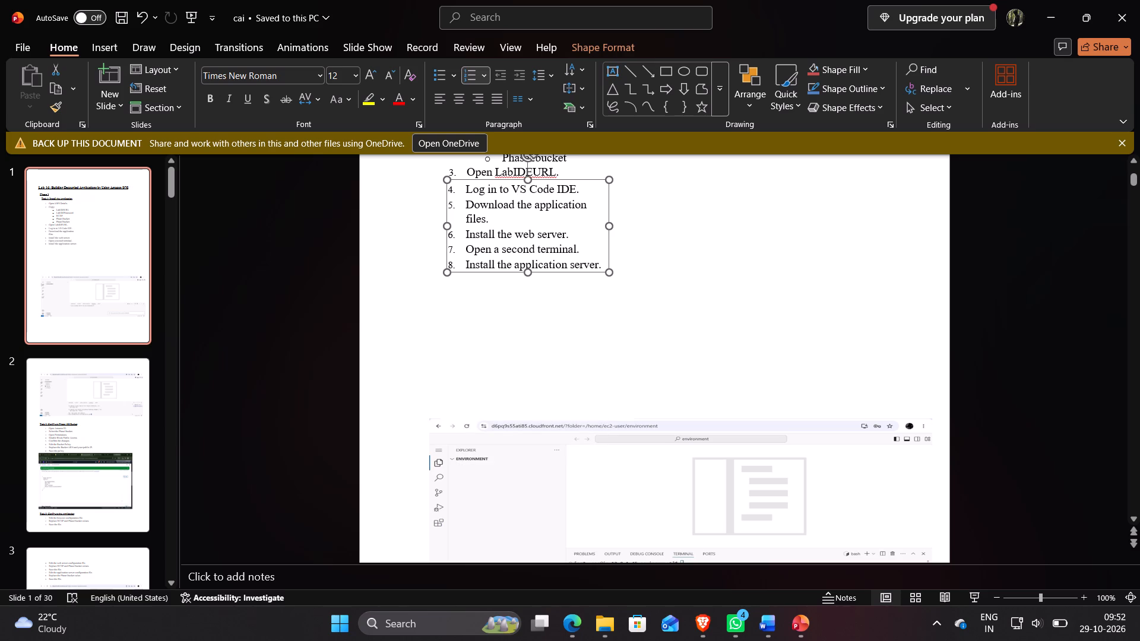
left_click(713, 294)
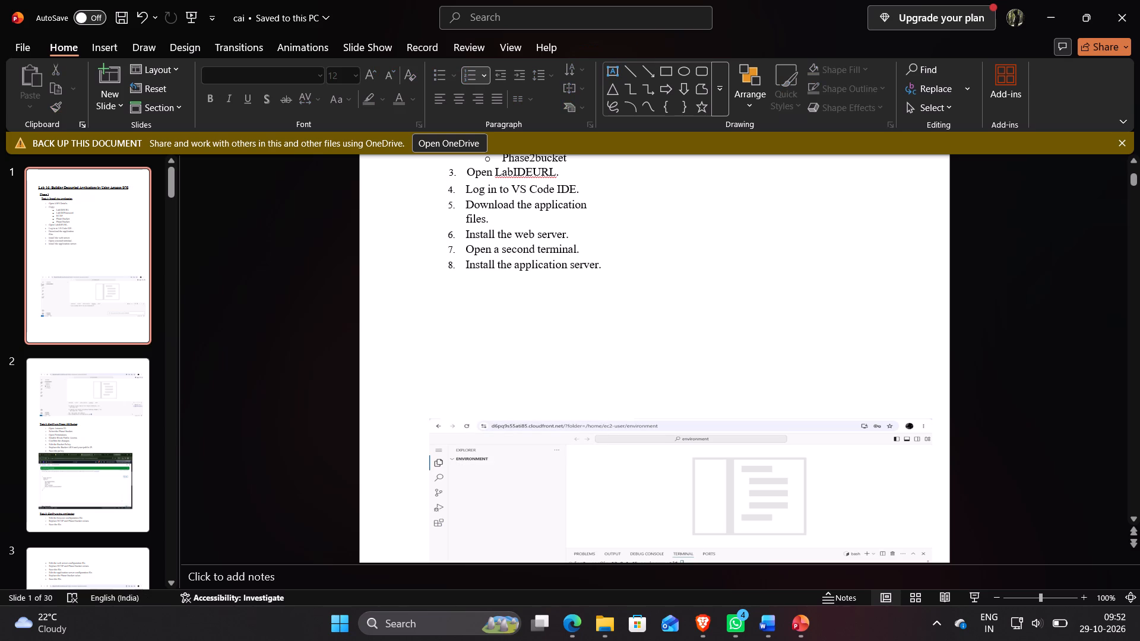
Move the VS Code screenshot up beneath item 8, Install the application server, and centre it horizontally on slide 1.
scroll(628, 291, "up", 4)
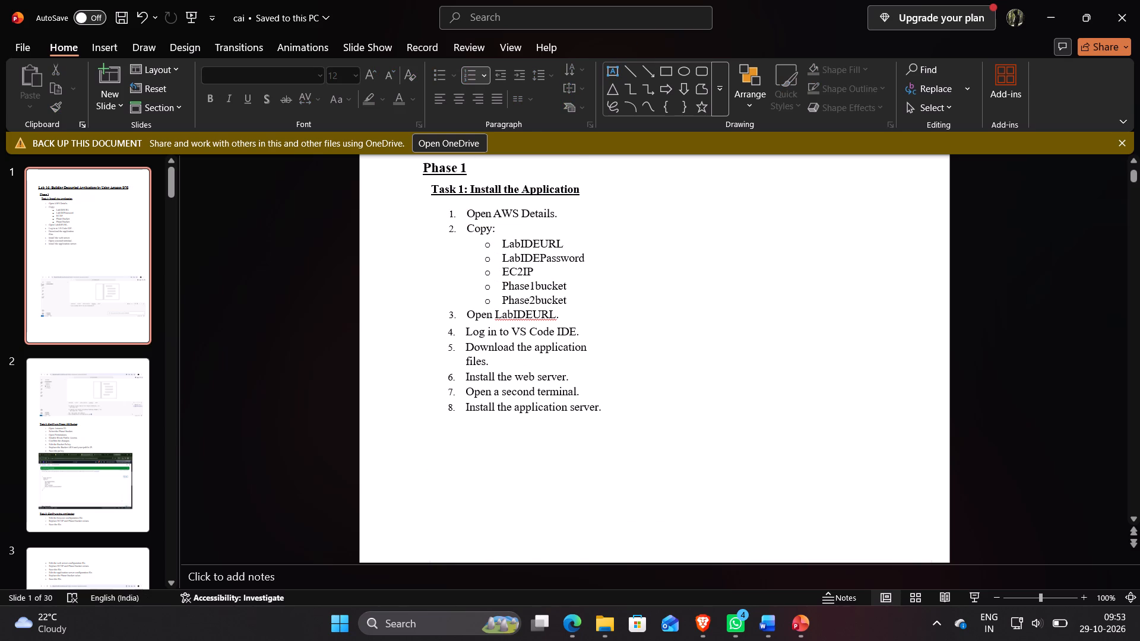
scroll(611, 300, "down", 2)
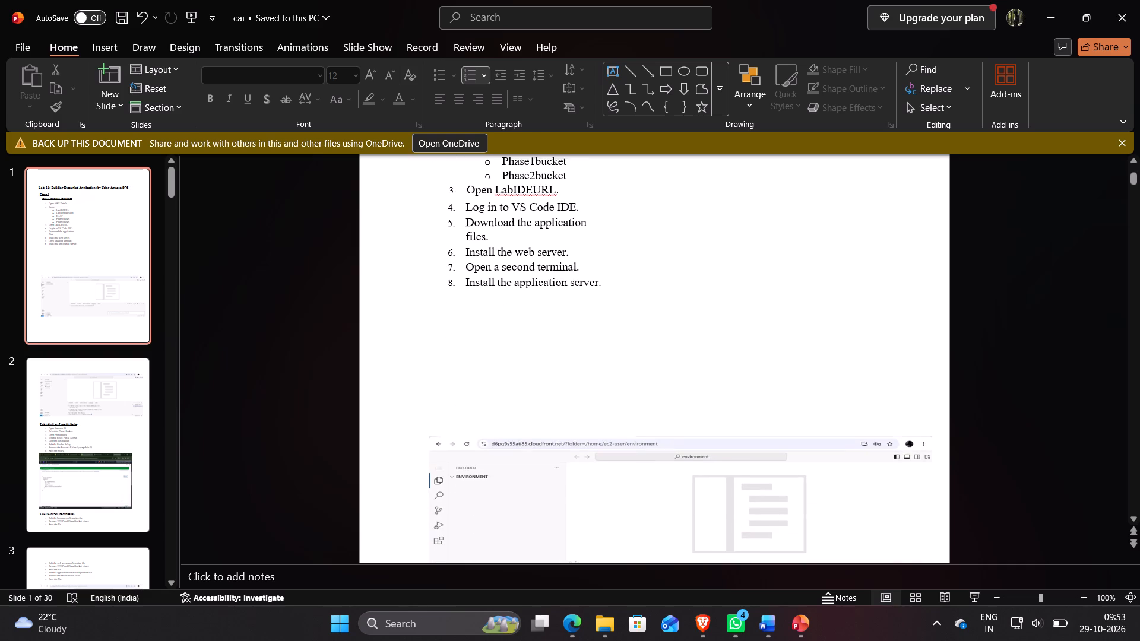
scroll(611, 300, "down", 1)
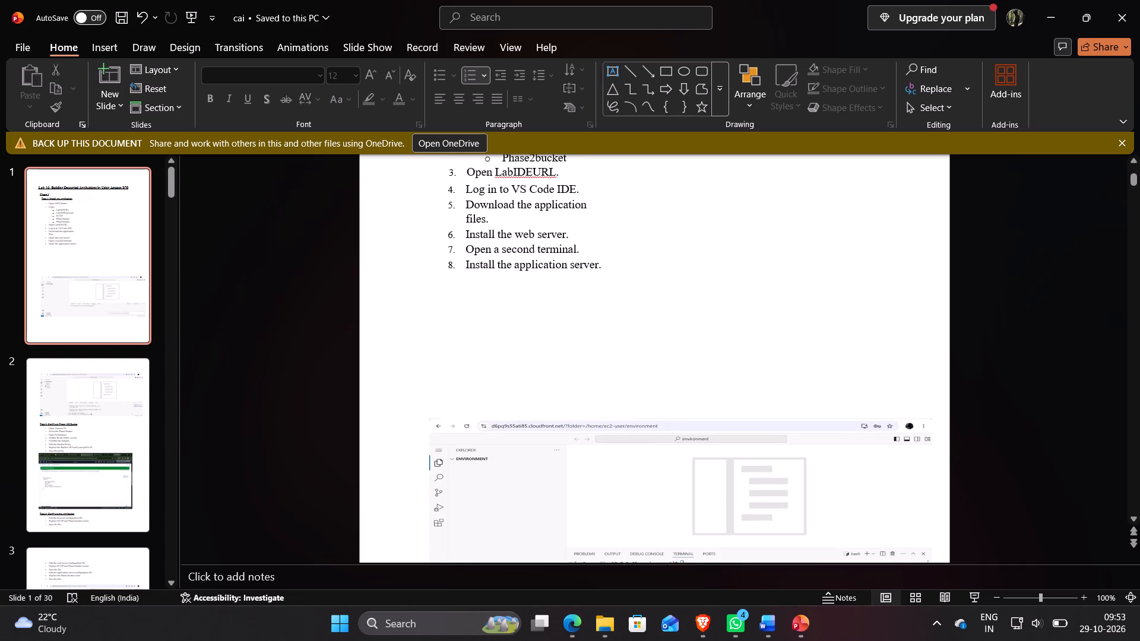
left_click_drag(594, 484, 569, 372)
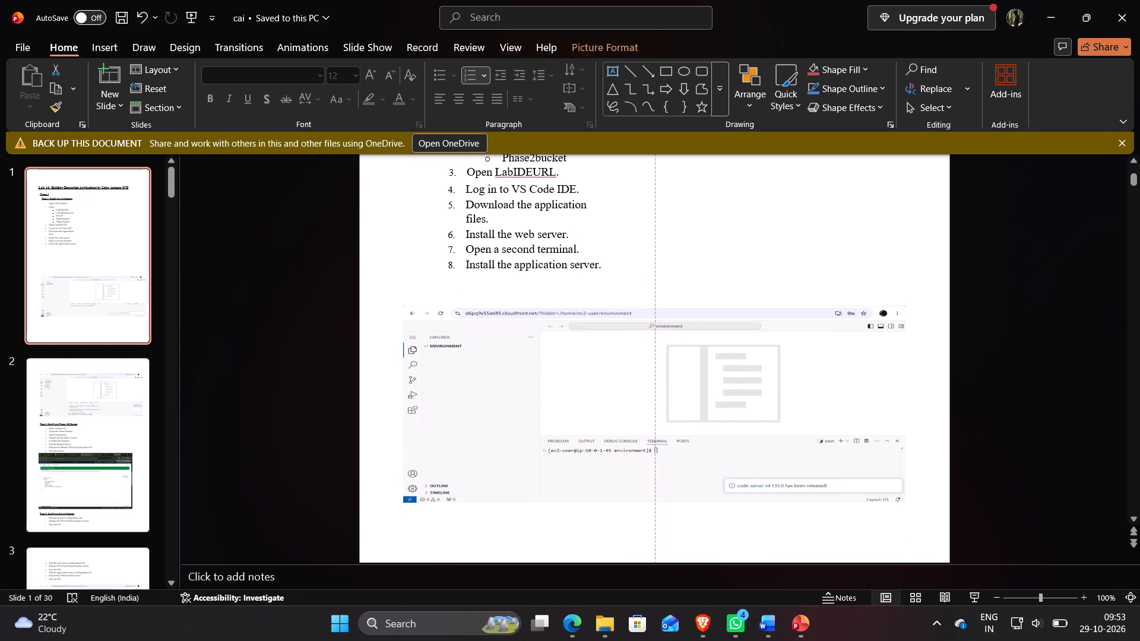
left_click_drag(569, 372, 571, 370)
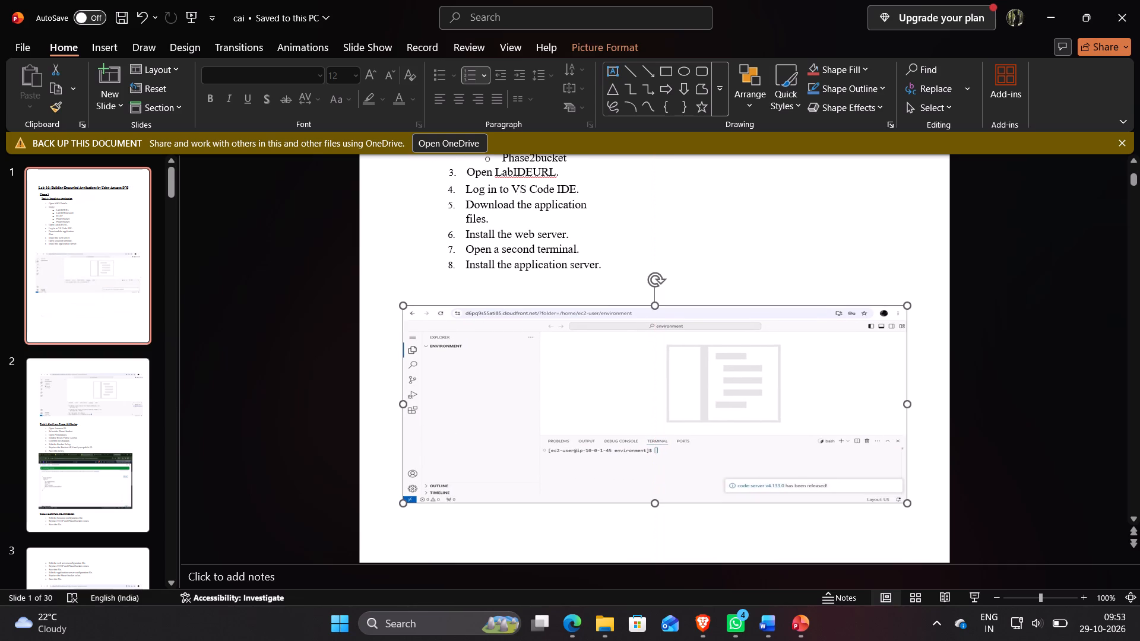
left_click(714, 268)
Review slides 1 and 2, checking the Task 1 and Task 2 lists and the layout of their screenshots.
scroll(714, 268, "up", 2)
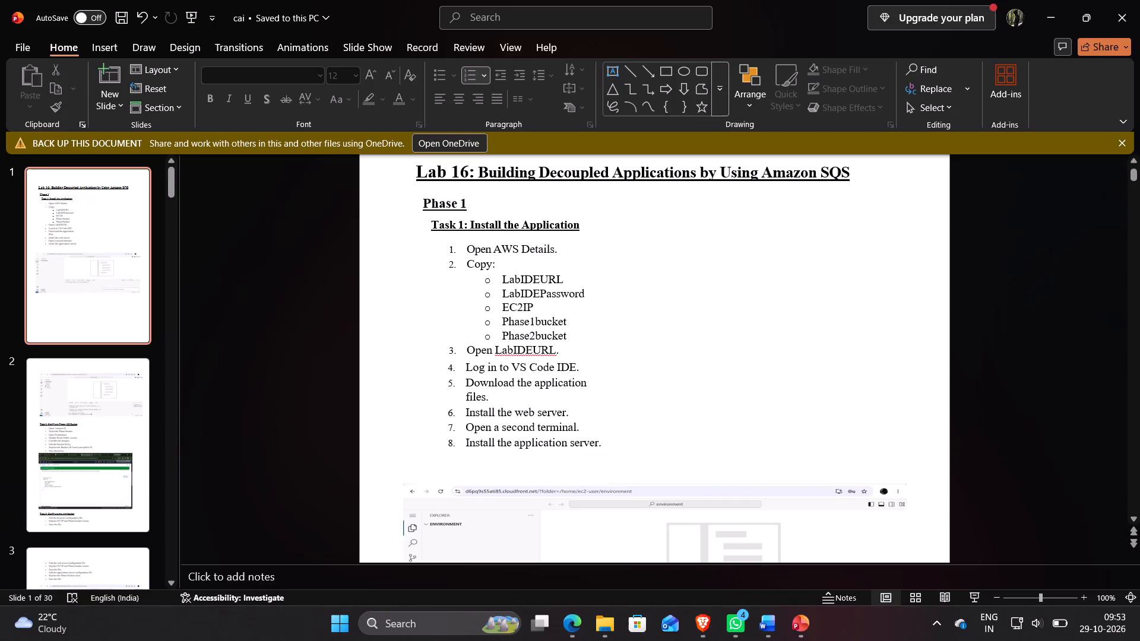
scroll(714, 268, "down", 3)
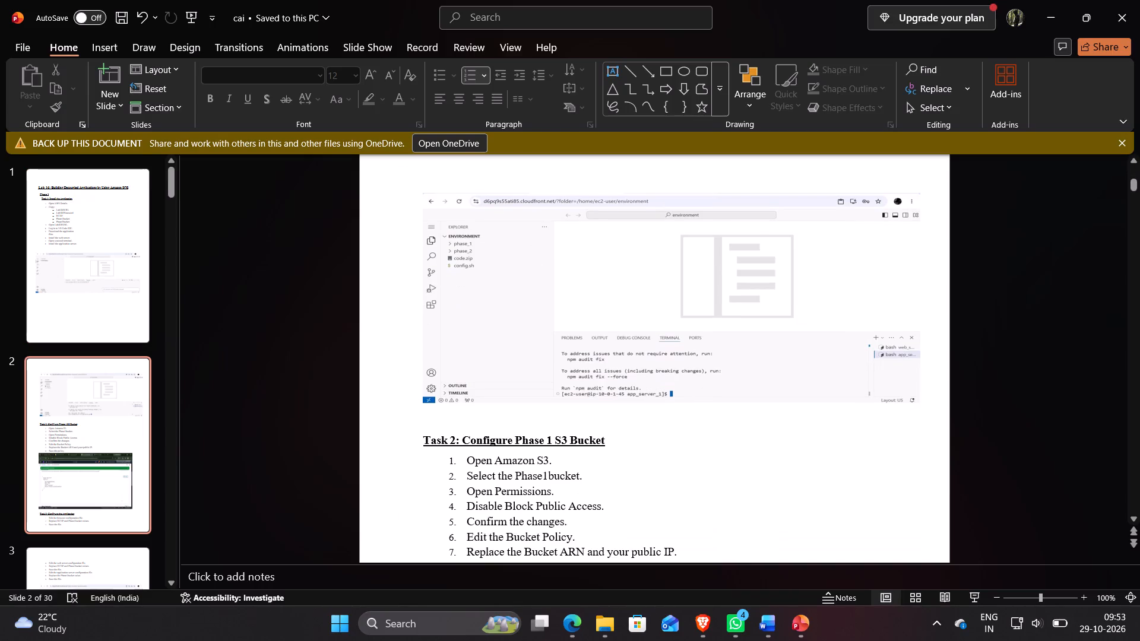
scroll(714, 268, "up", 2, "ctrl")
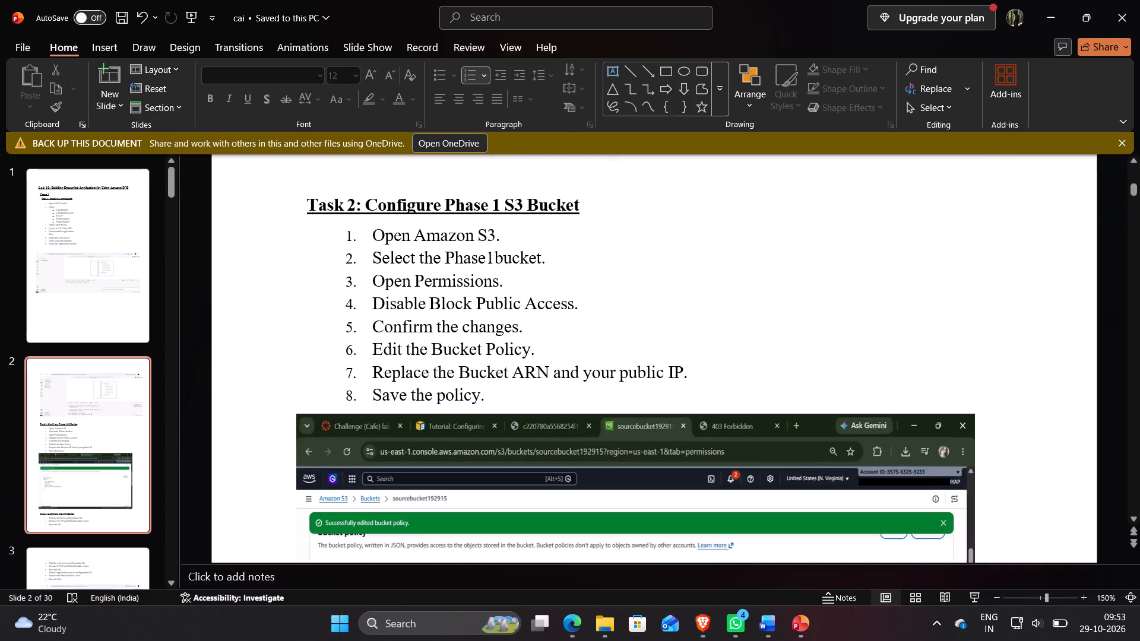
scroll(714, 268, "up", 4)
scroll(714, 268, "down", 1)
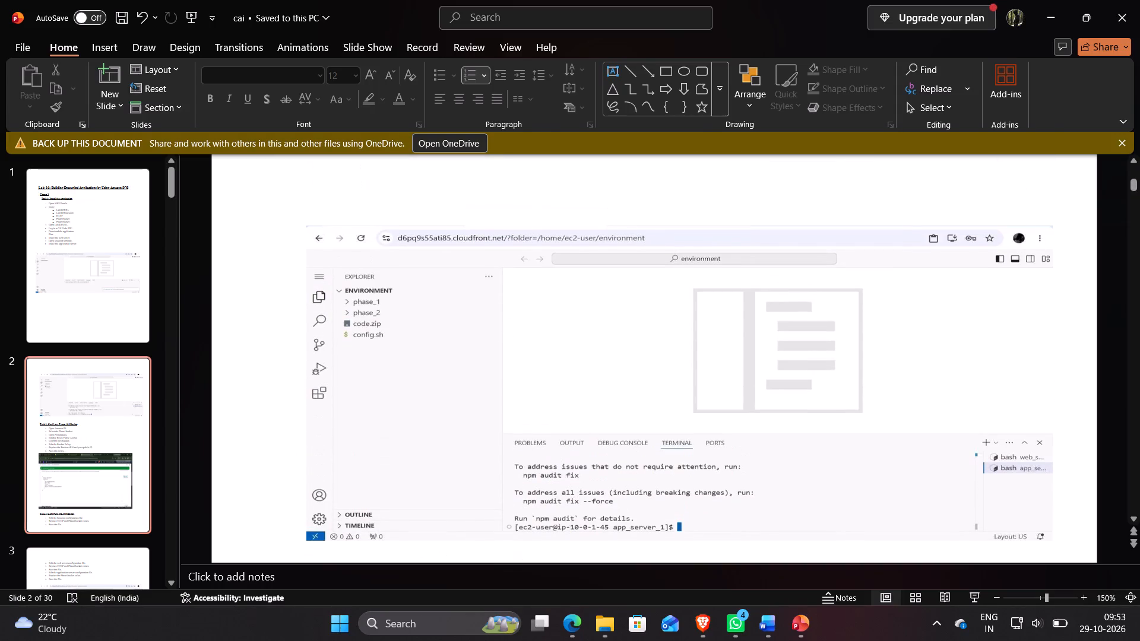
scroll(714, 268, "down", 3)
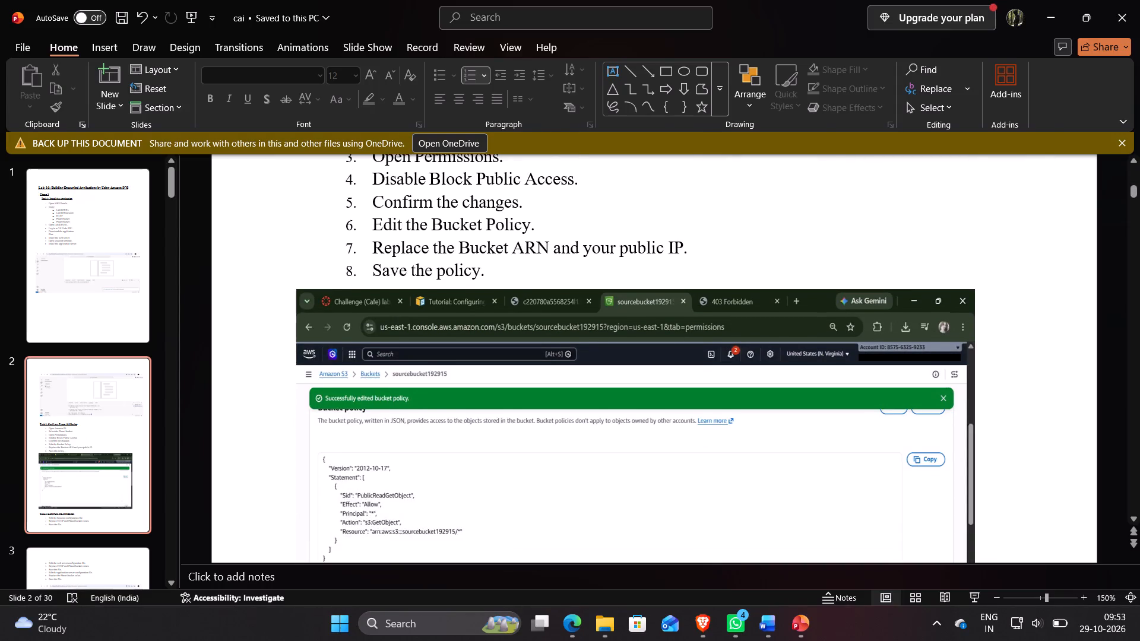
left_click(104, 50)
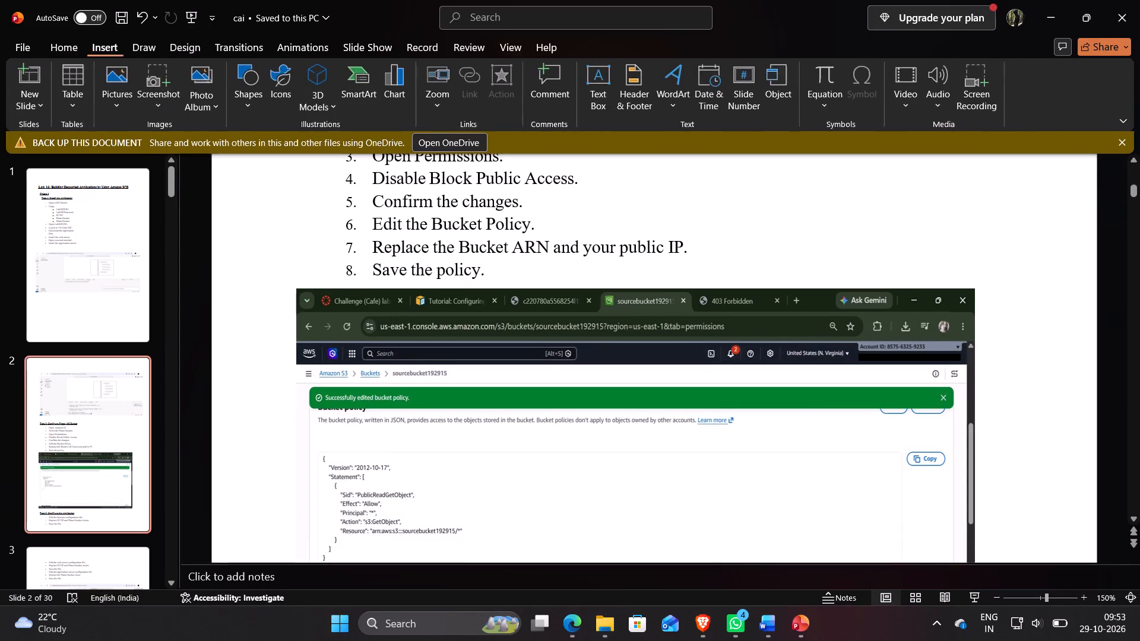
left_click(118, 109)
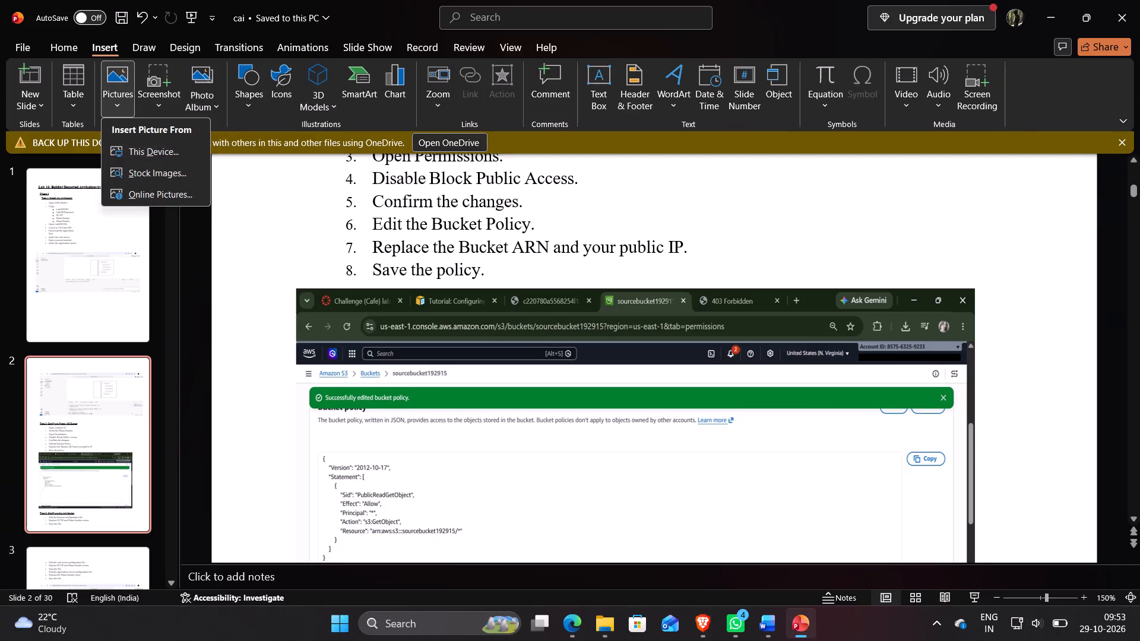
double_click(142, 146)
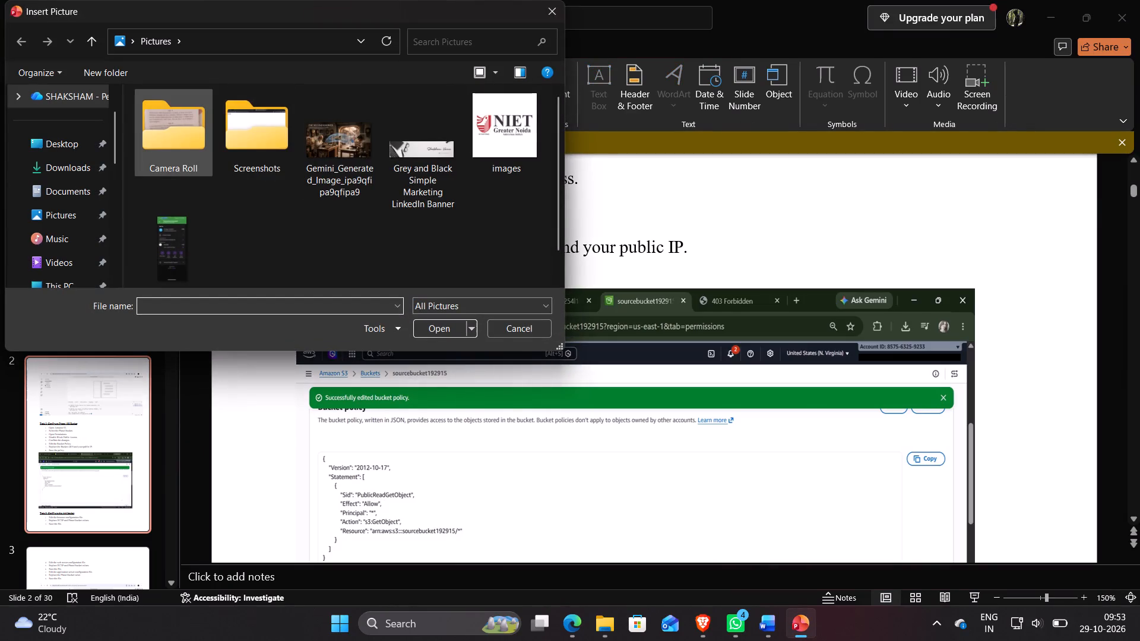
double_click(245, 150)
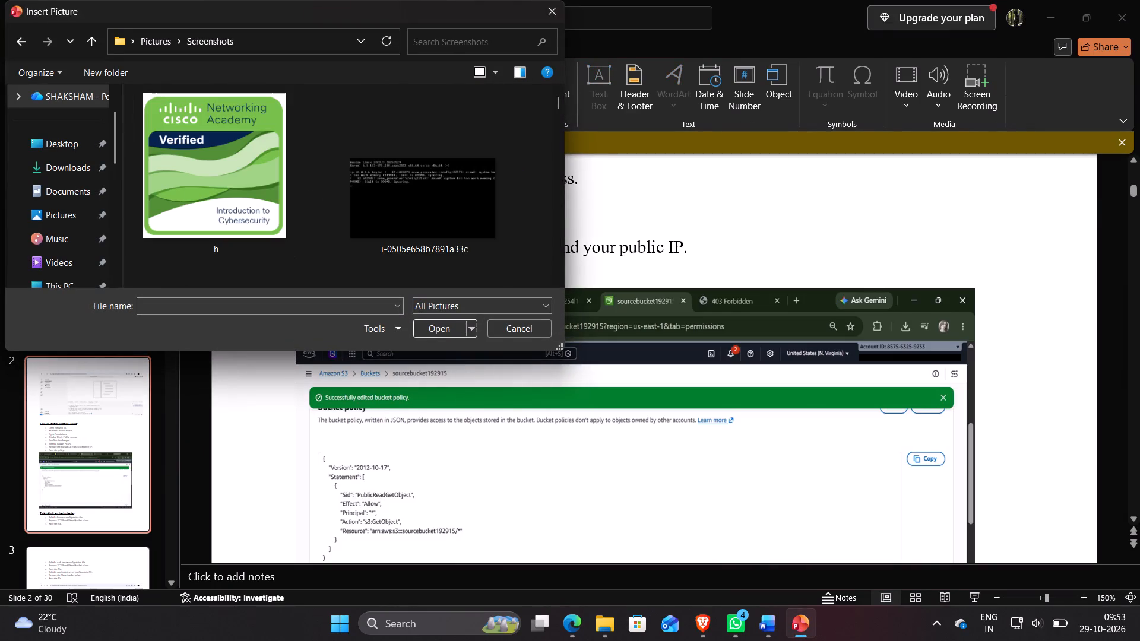
scroll(444, 180, "down", 3)
scroll(444, 180, "down", 9, "ctrl")
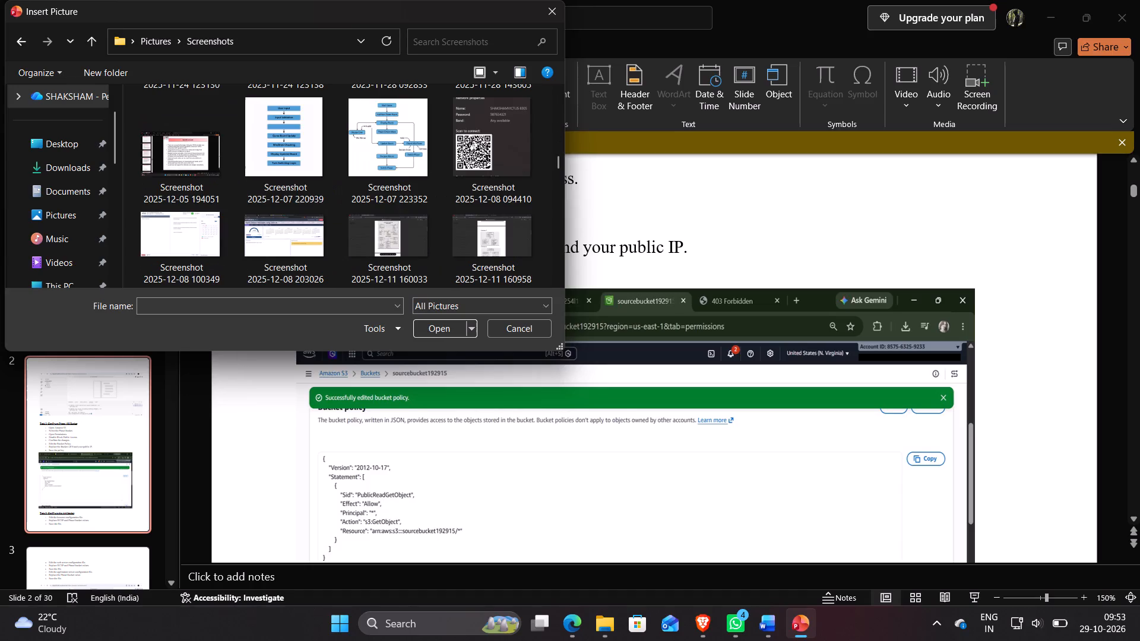
scroll(444, 180, "down", 6)
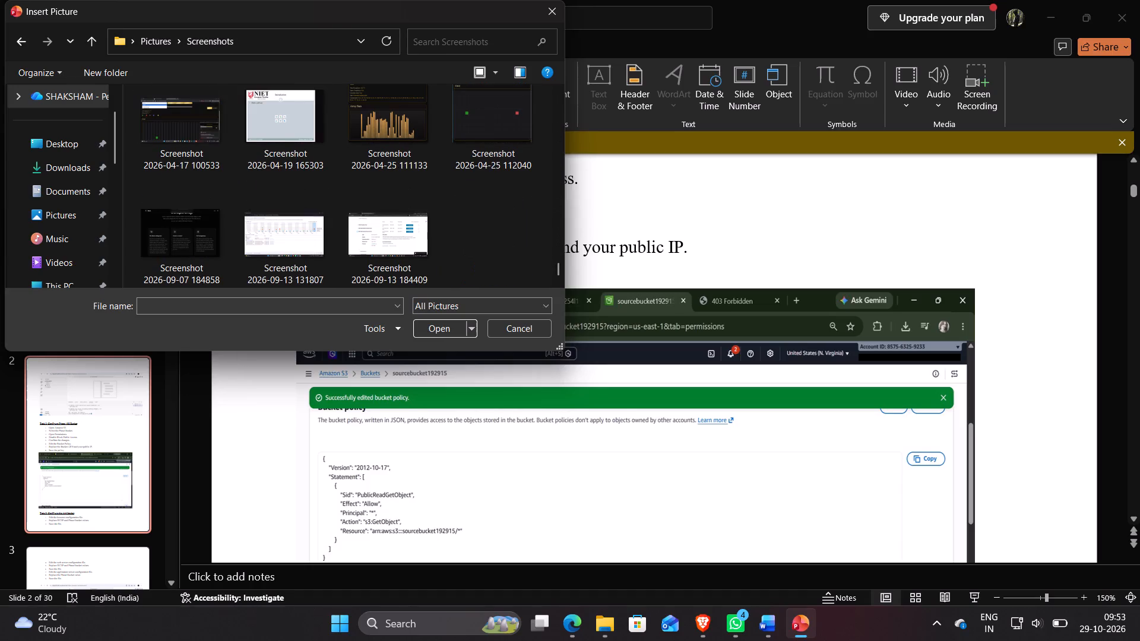
scroll(444, 180, "up", 4)
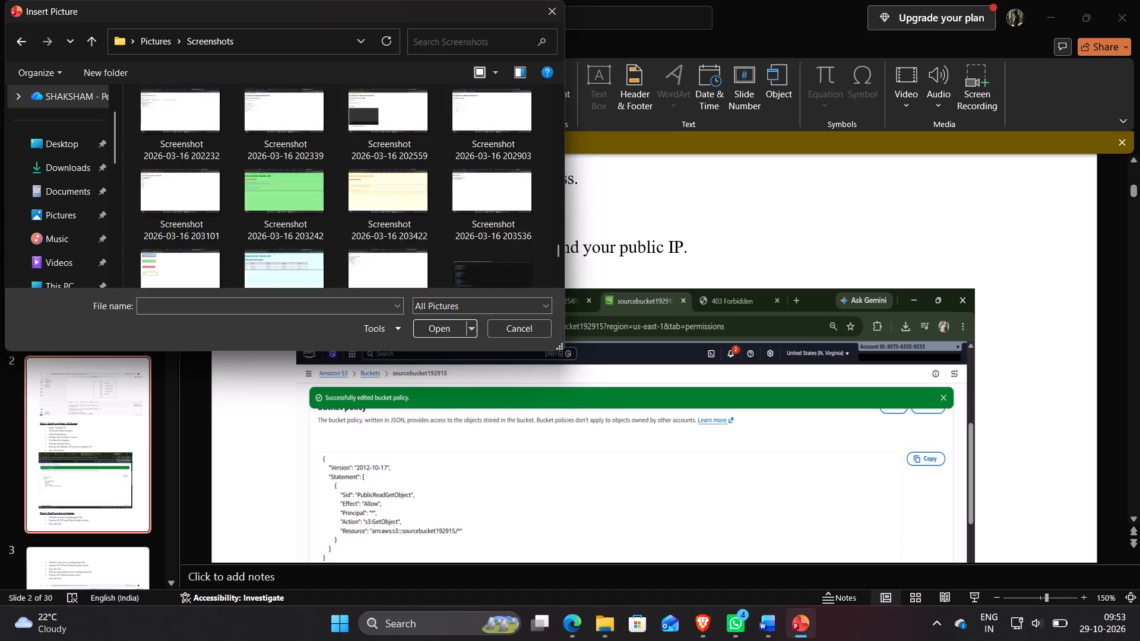
scroll(444, 180, "up", 2)
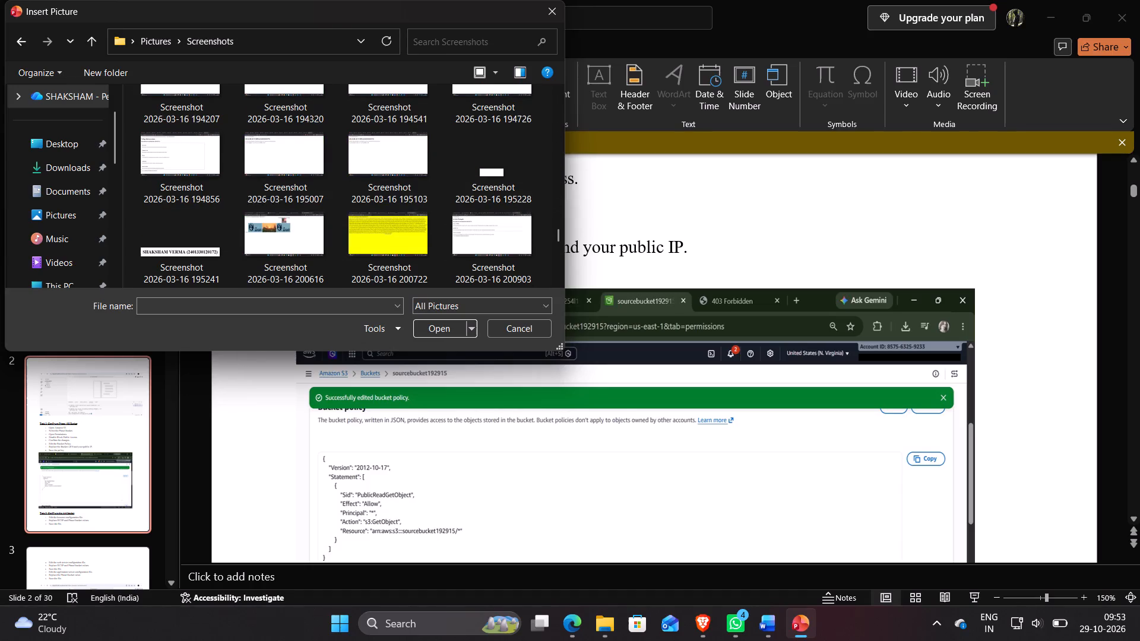
scroll(444, 180, "up", 2)
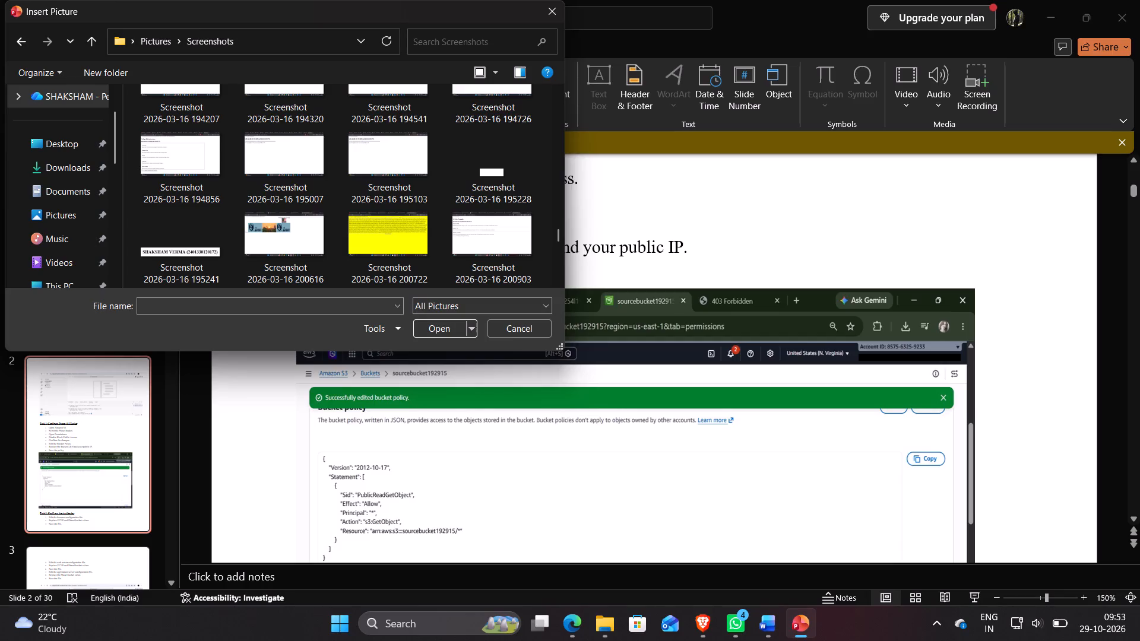
scroll(444, 180, "up", 3)
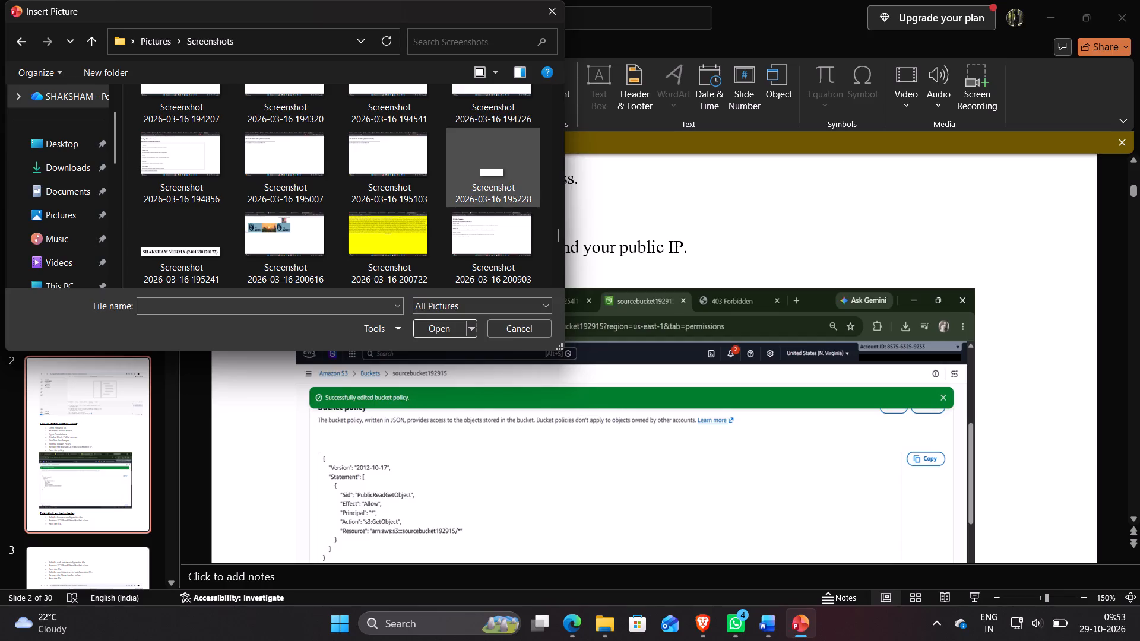
scroll(489, 180, "up", 2)
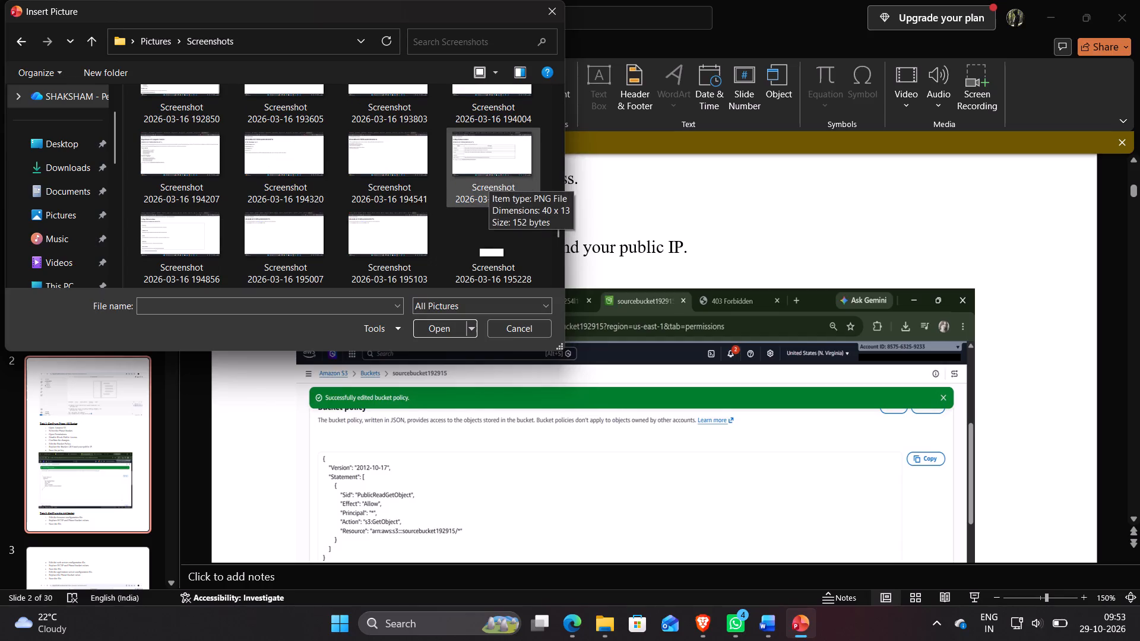
scroll(489, 180, "up", 1)
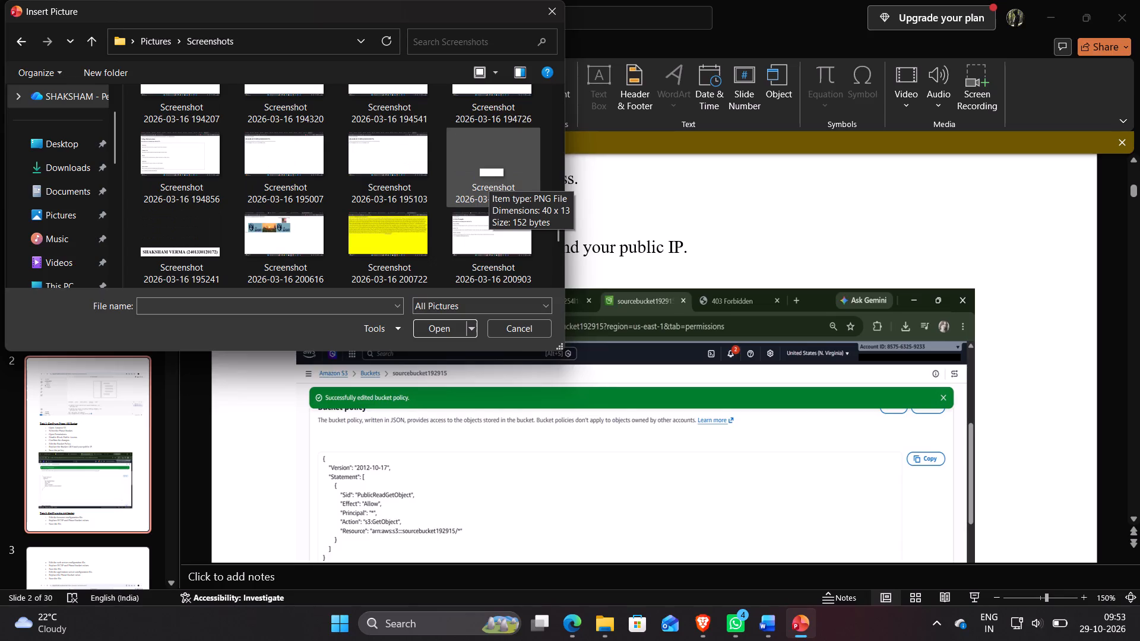
scroll(489, 180, "up", 1)
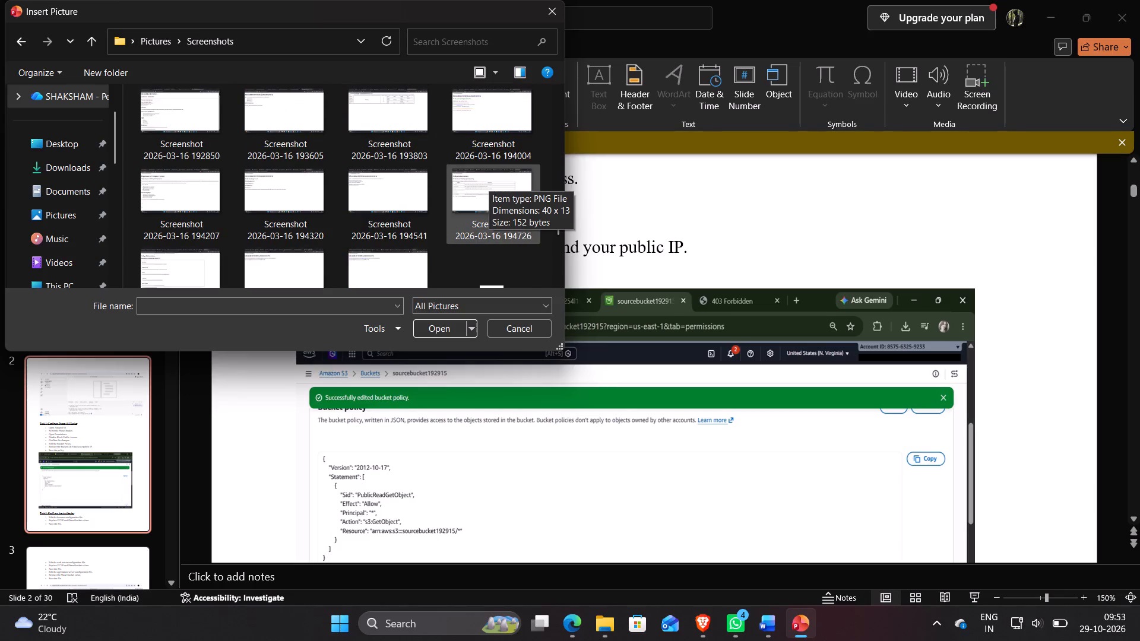
scroll(489, 180, "up", 1)
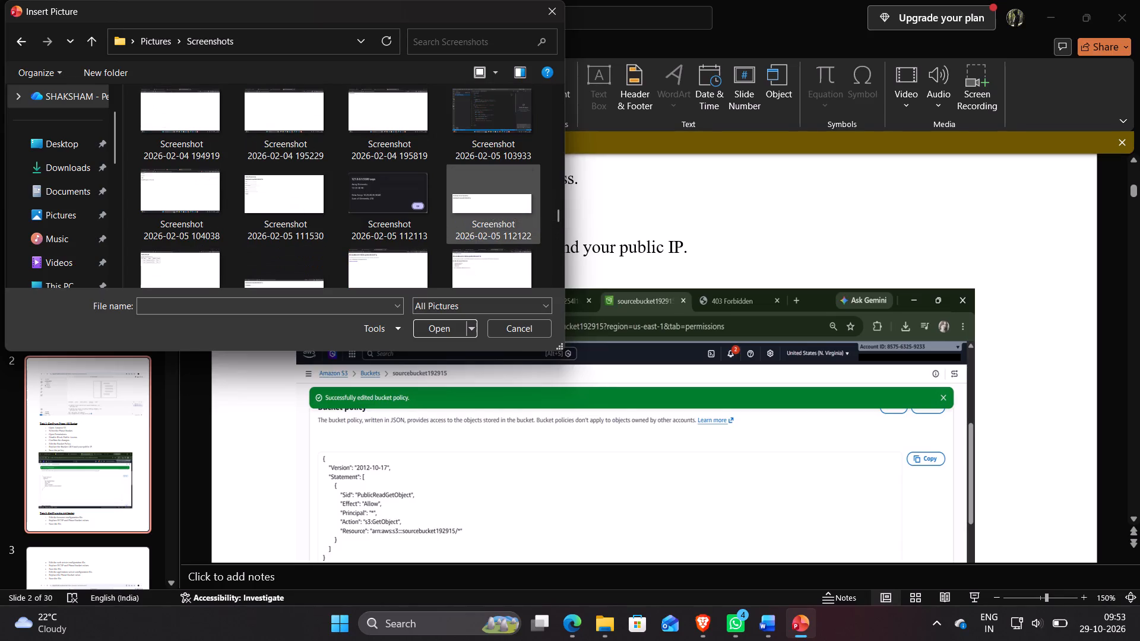
scroll(489, 180, "up", 1)
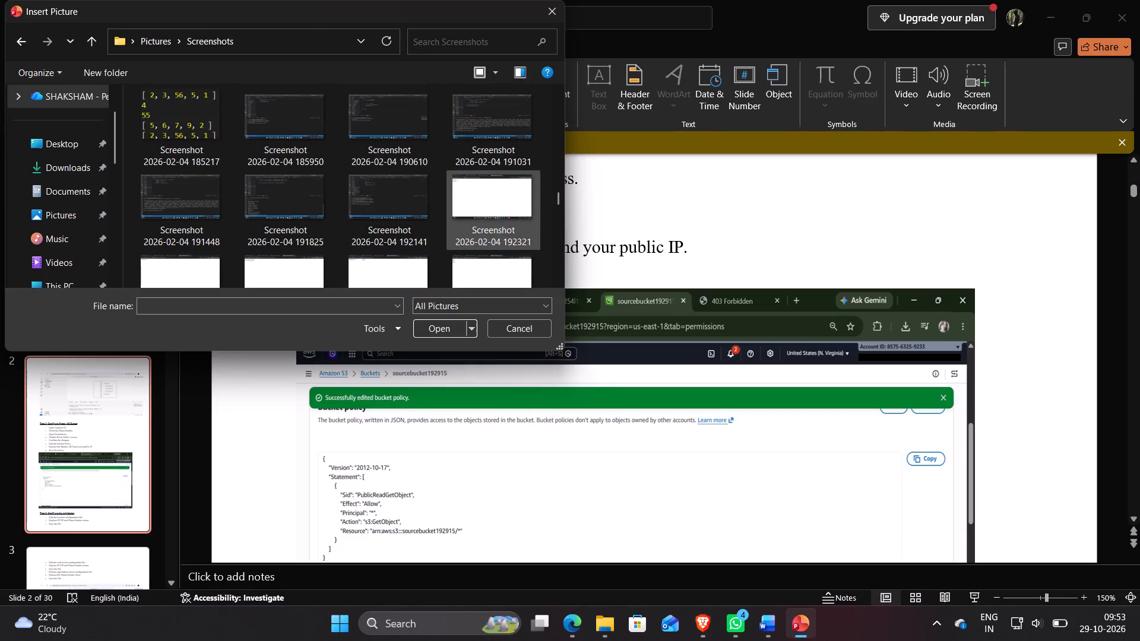
scroll(489, 180, "up", 2)
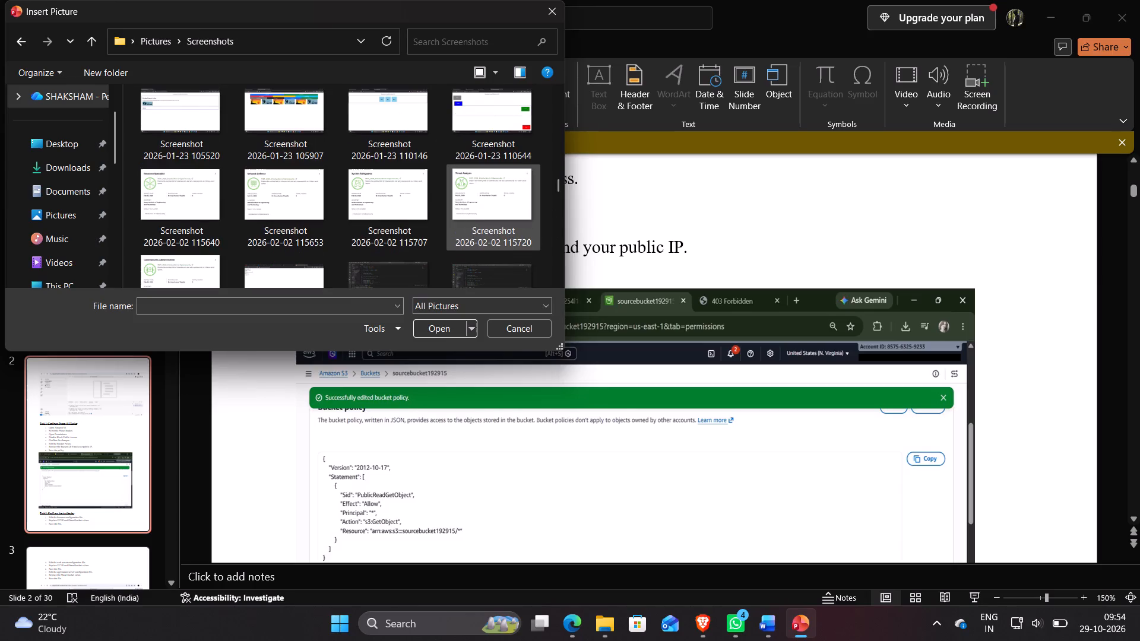
scroll(489, 180, "up", 3)
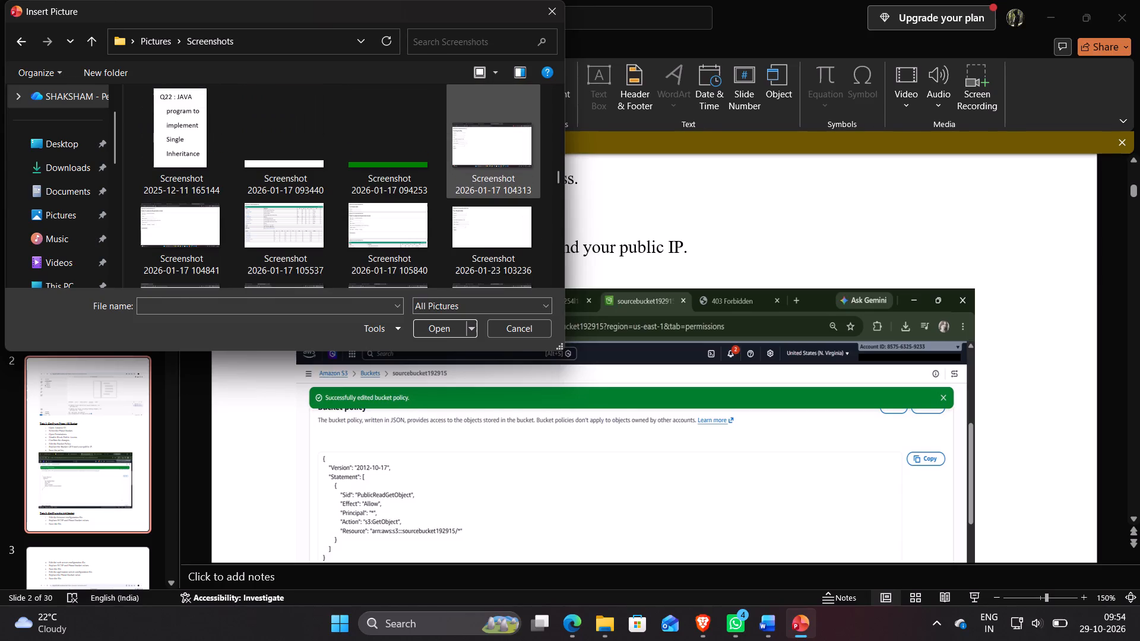
scroll(489, 180, "up", 2)
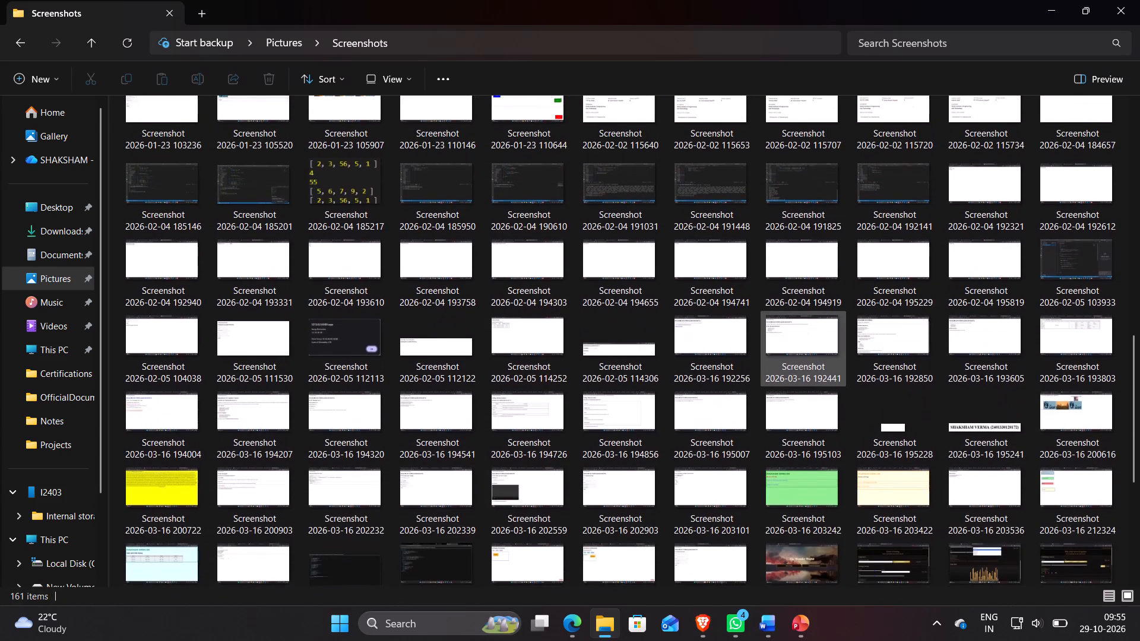
scroll(775, 344, "down", 4)
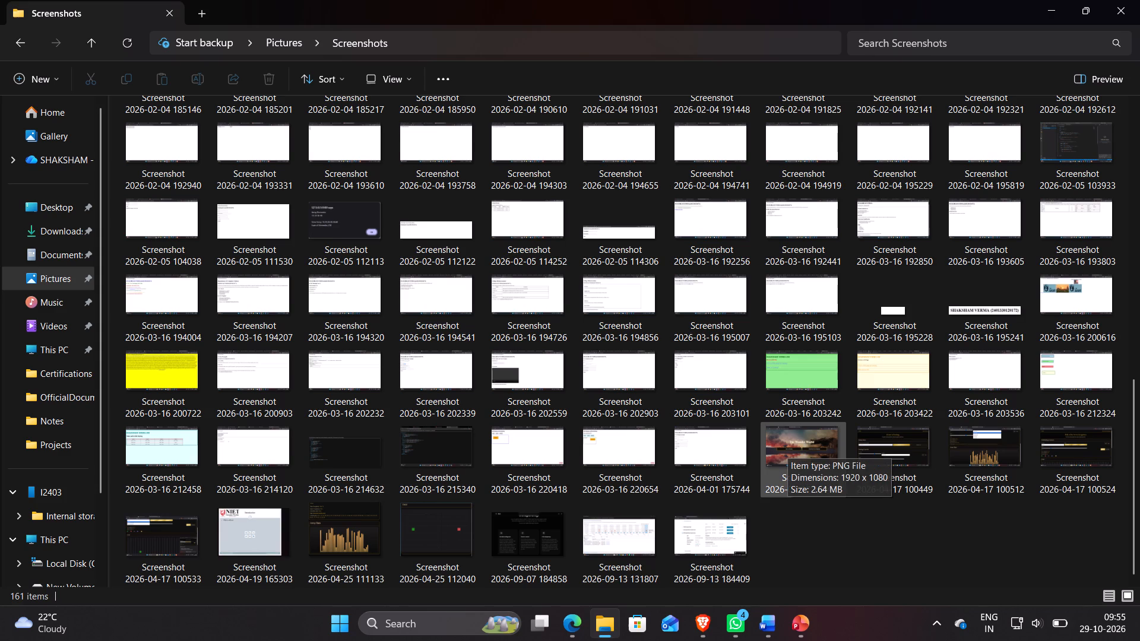
scroll(787, 448, "up", 4)
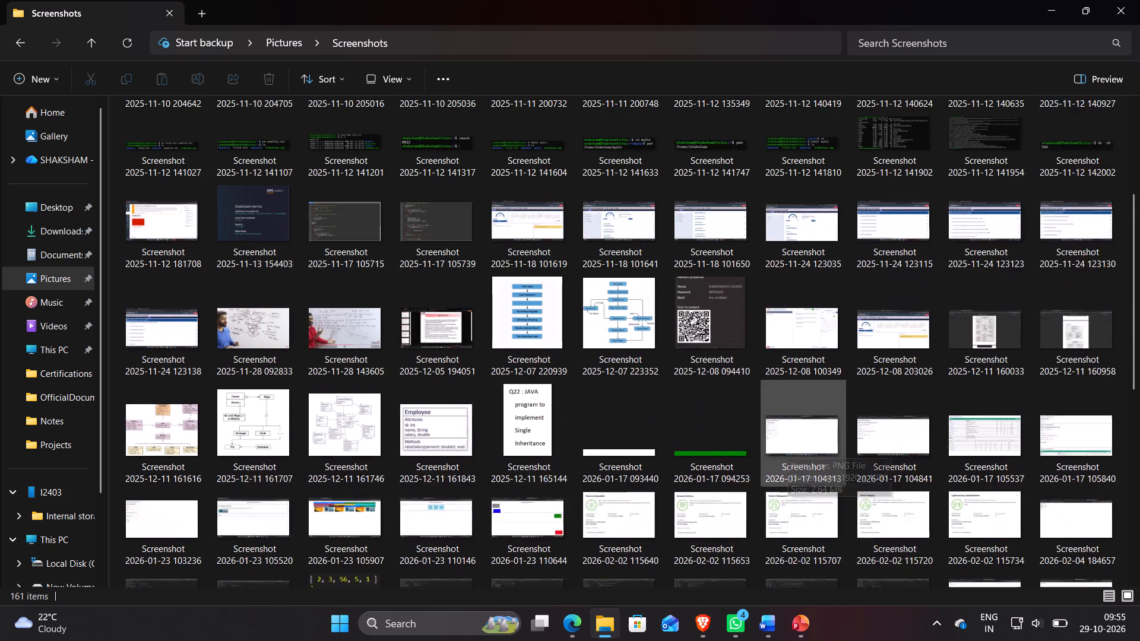
left_click(1127, 14)
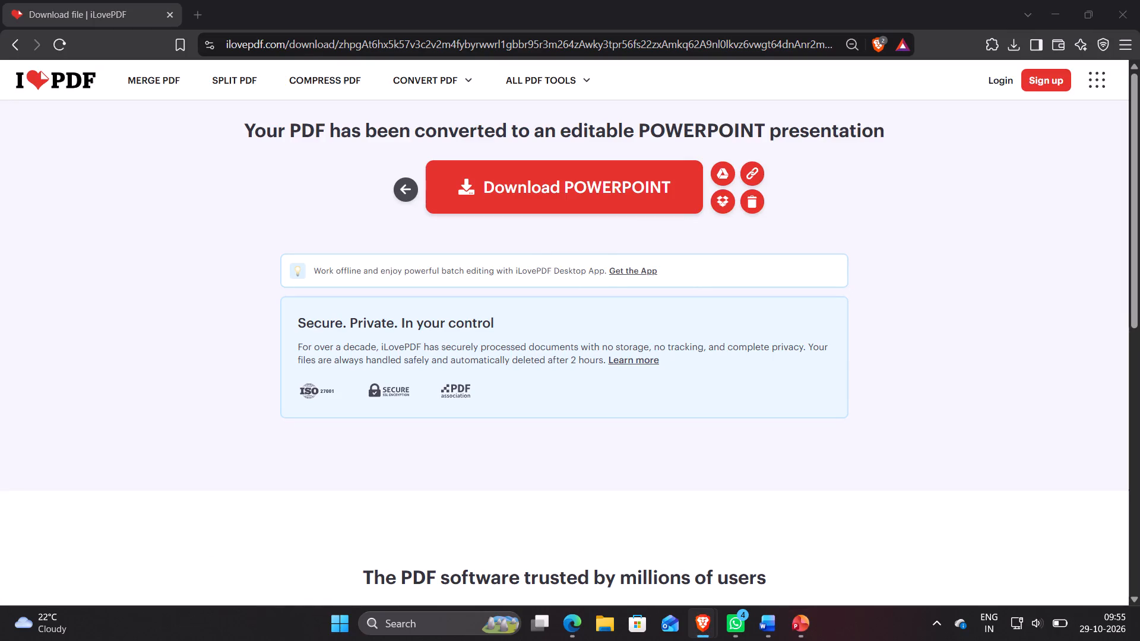
Open the AWS Academy Canvas dashboard at awsacademy.instructure.com in a new Brave browser tab.
left_click(197, 14)
type("awsacademy")
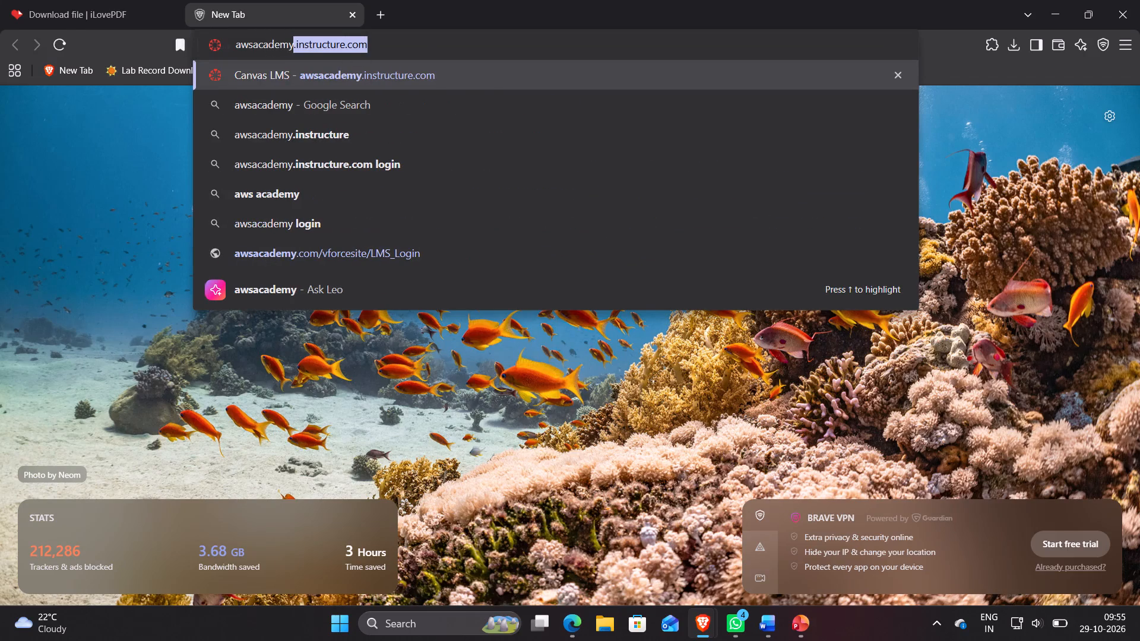
key("Return")
scroll(197, 14, "left", 3)
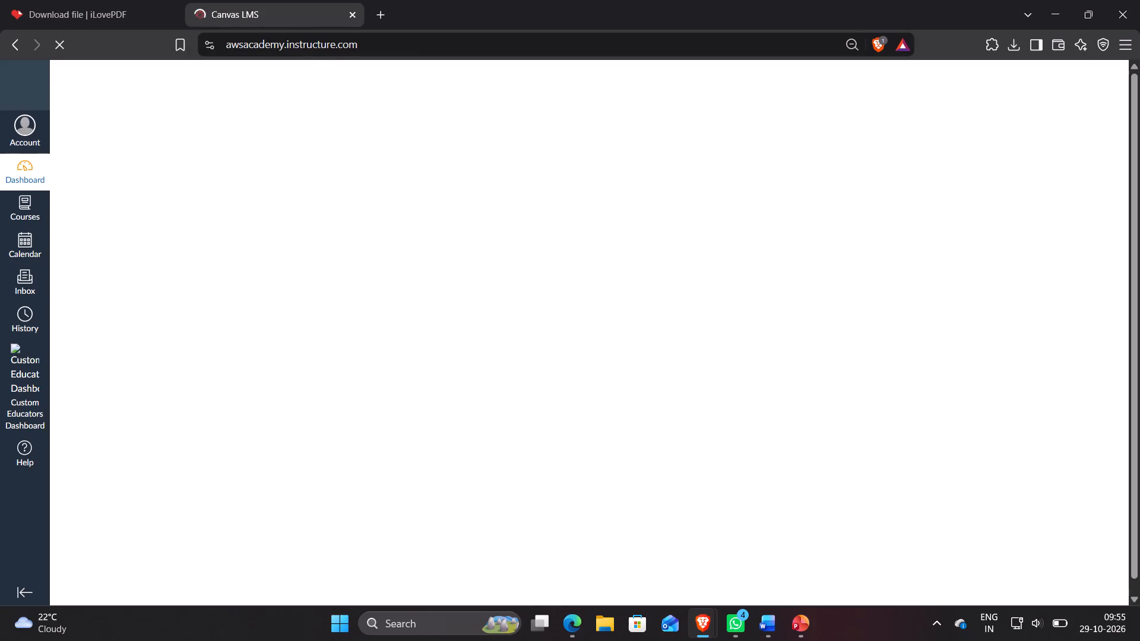
scroll(197, 14, "left", 6)
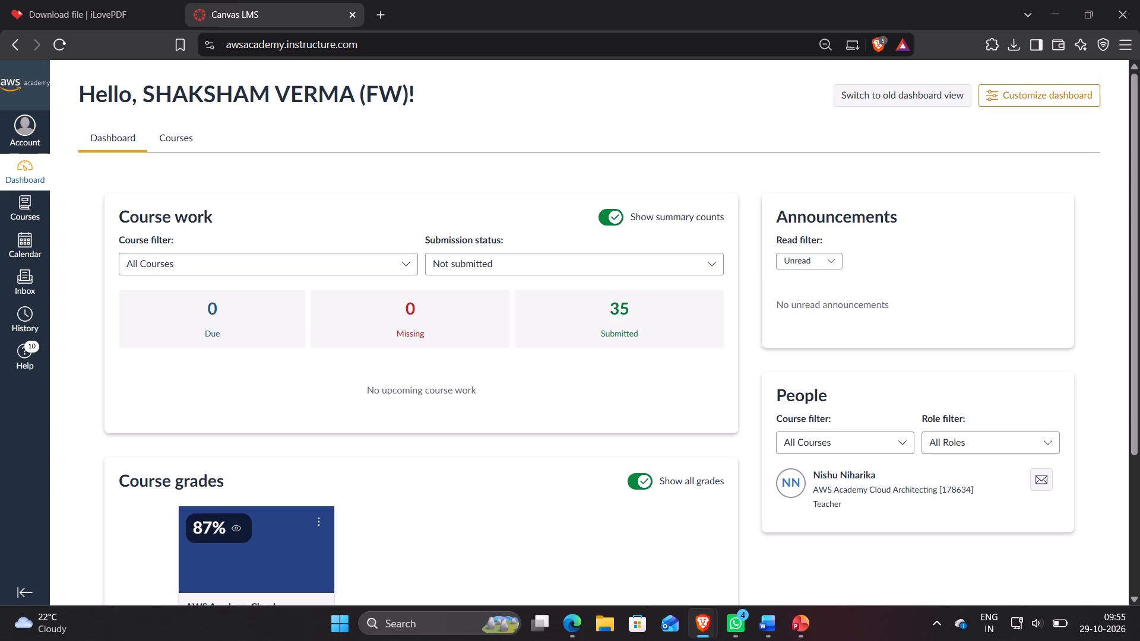
scroll(411, 357, "right", 1)
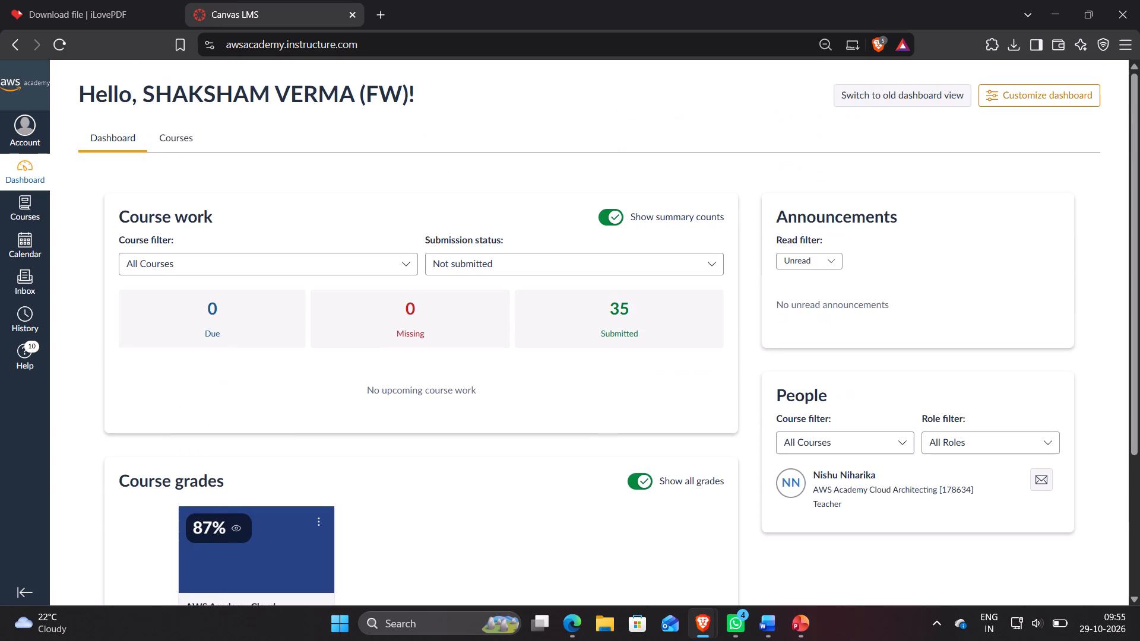
Open the AWS Academy Cloud Architecting course from its Course grades card on the dashboard.
scroll(221, 473, "down", 1)
left_click(34, 204)
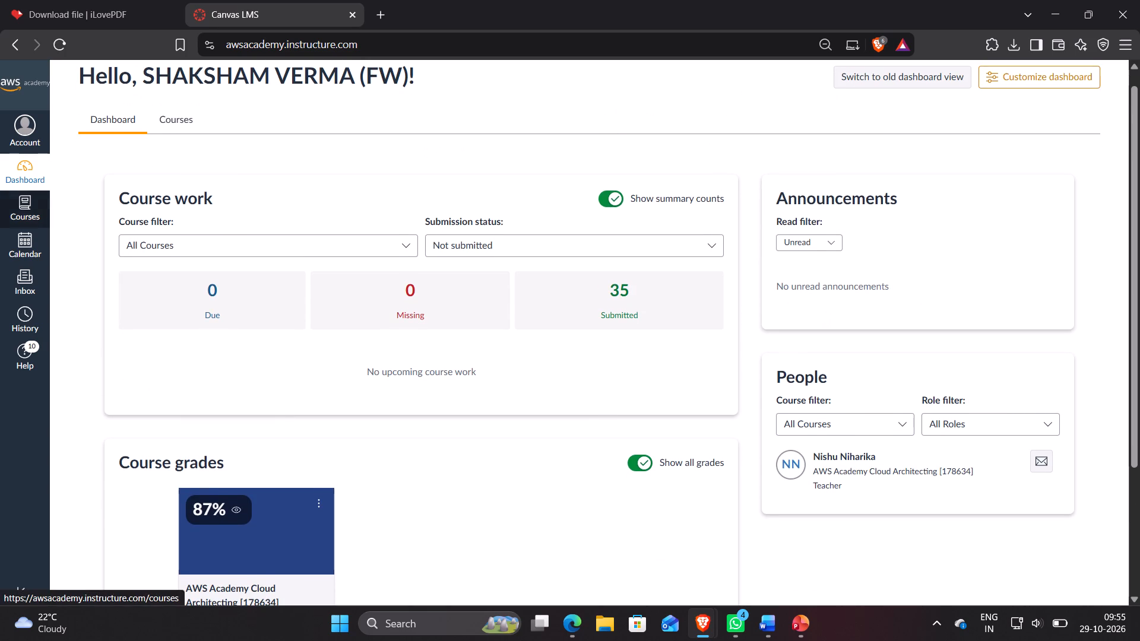
left_click(11, 170)
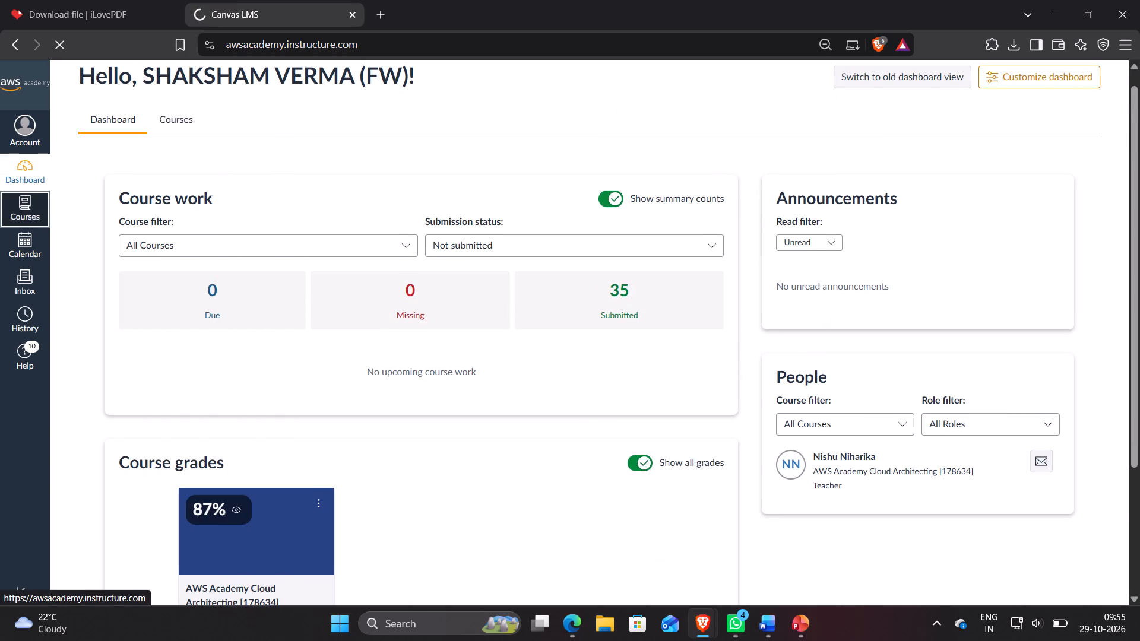
scroll(244, 507, "down", 1)
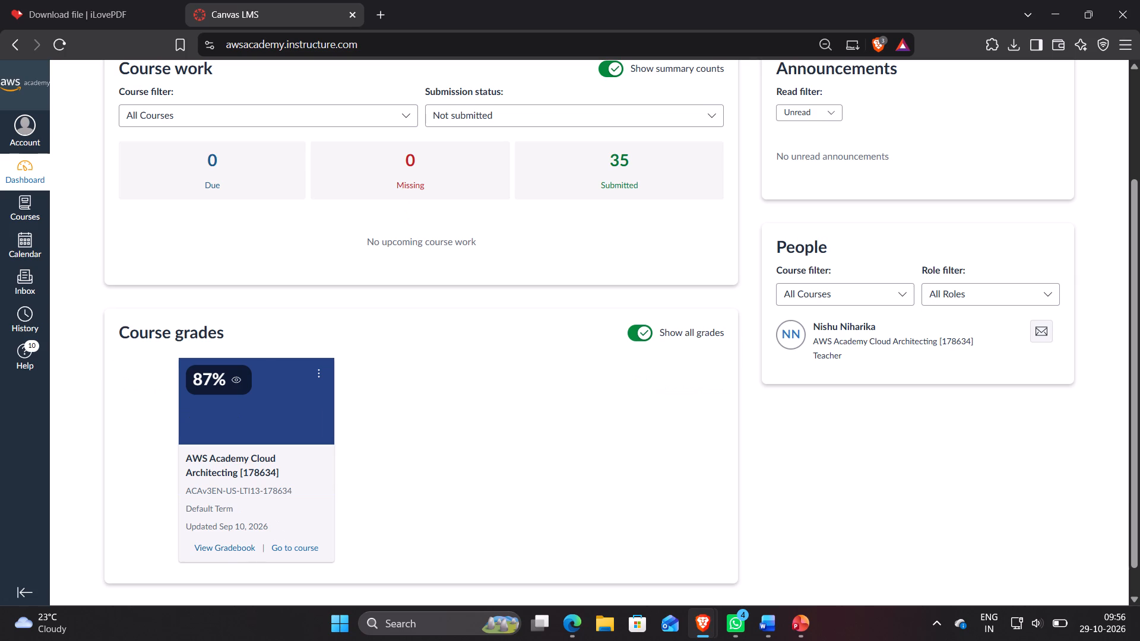
left_click(297, 551)
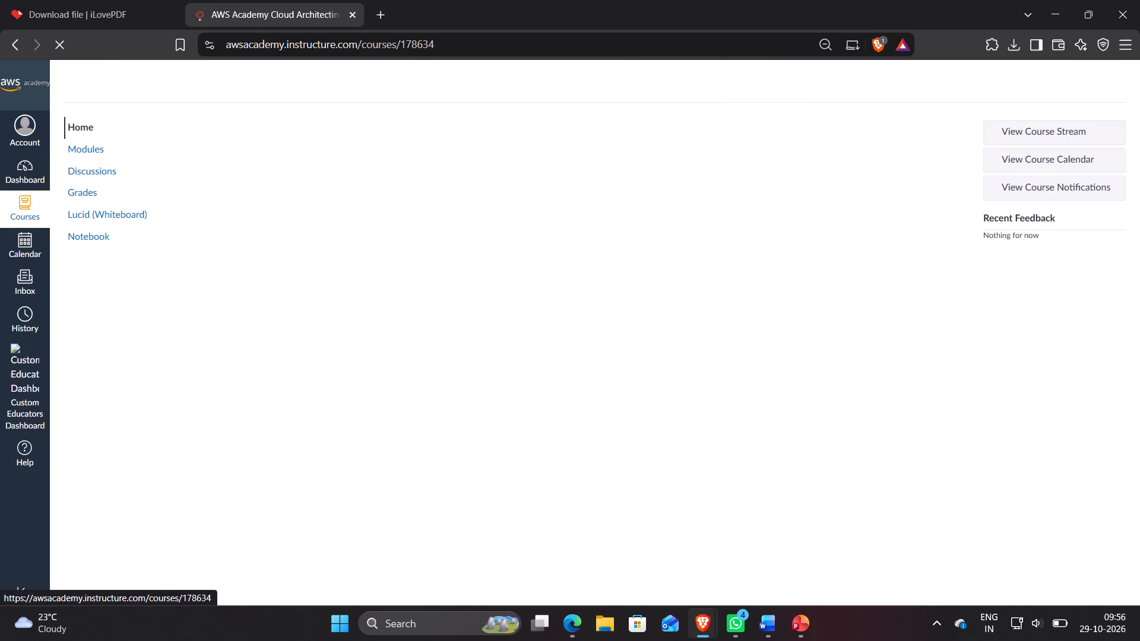
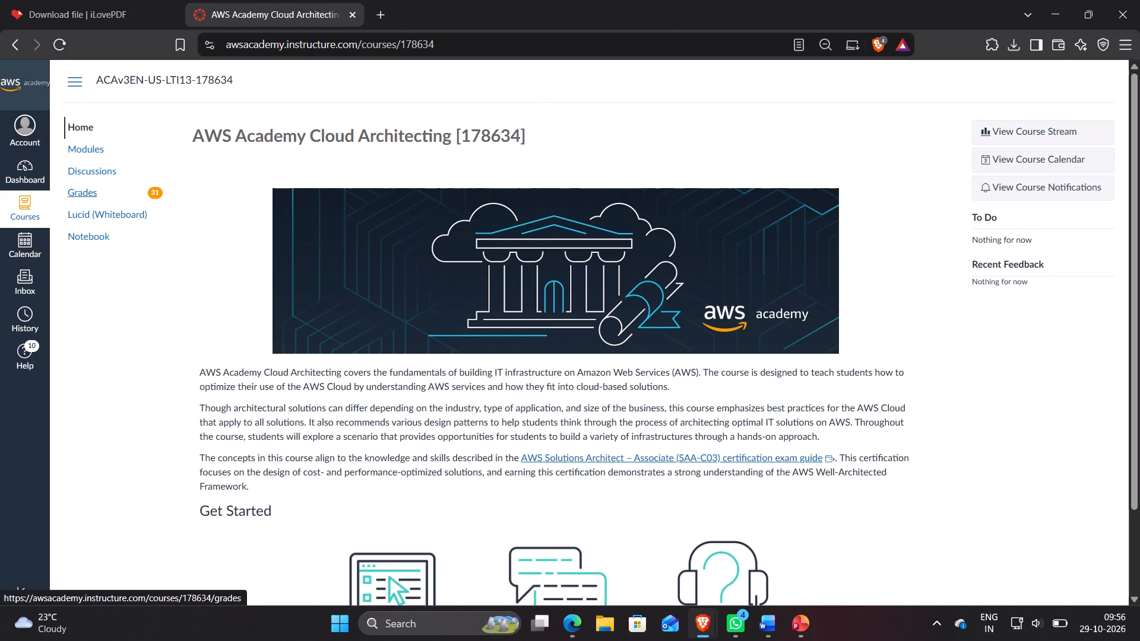
Open the Challenge (Cafe) lab: Creating a Static Website for the Cafe submission from the course grades.
left_click(97, 190)
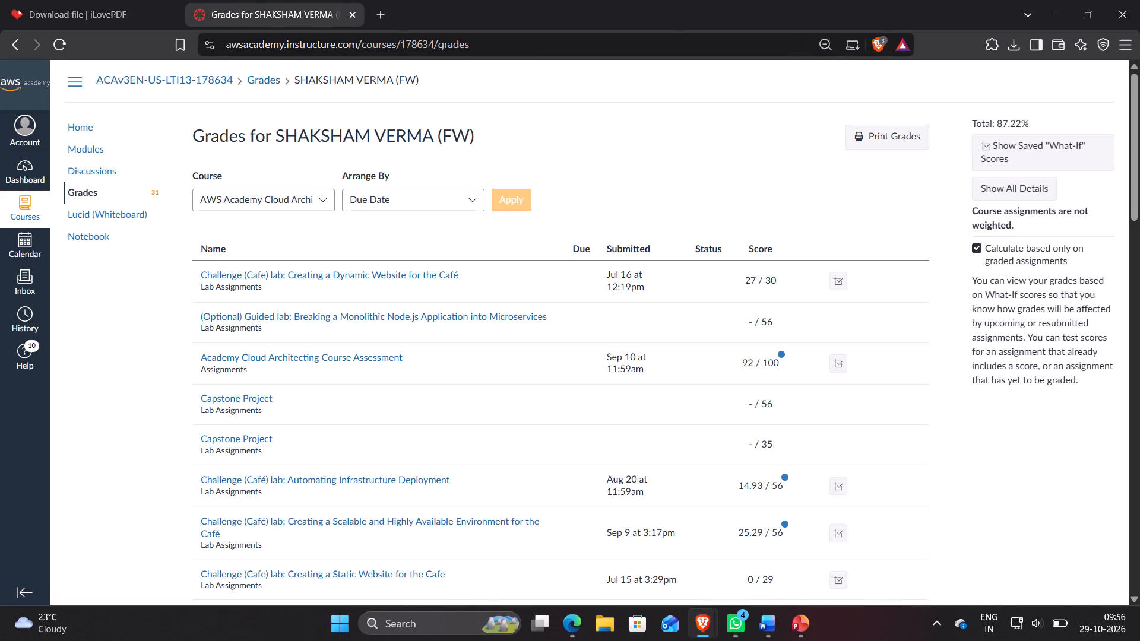
scroll(785, 204, "down", 1)
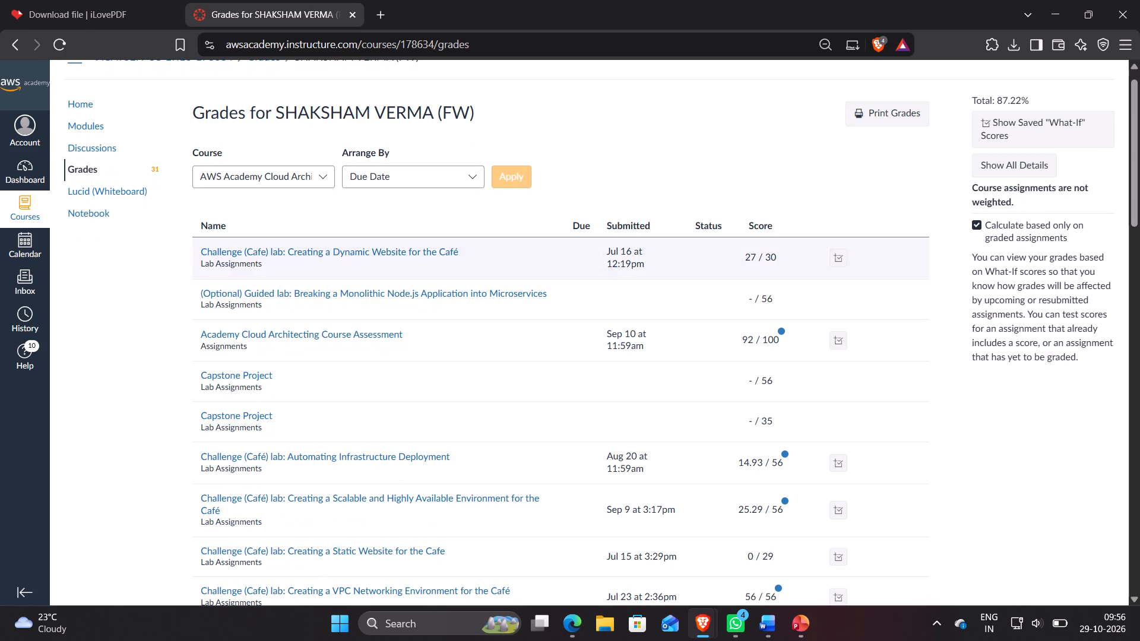
scroll(379, 309, "down", 2)
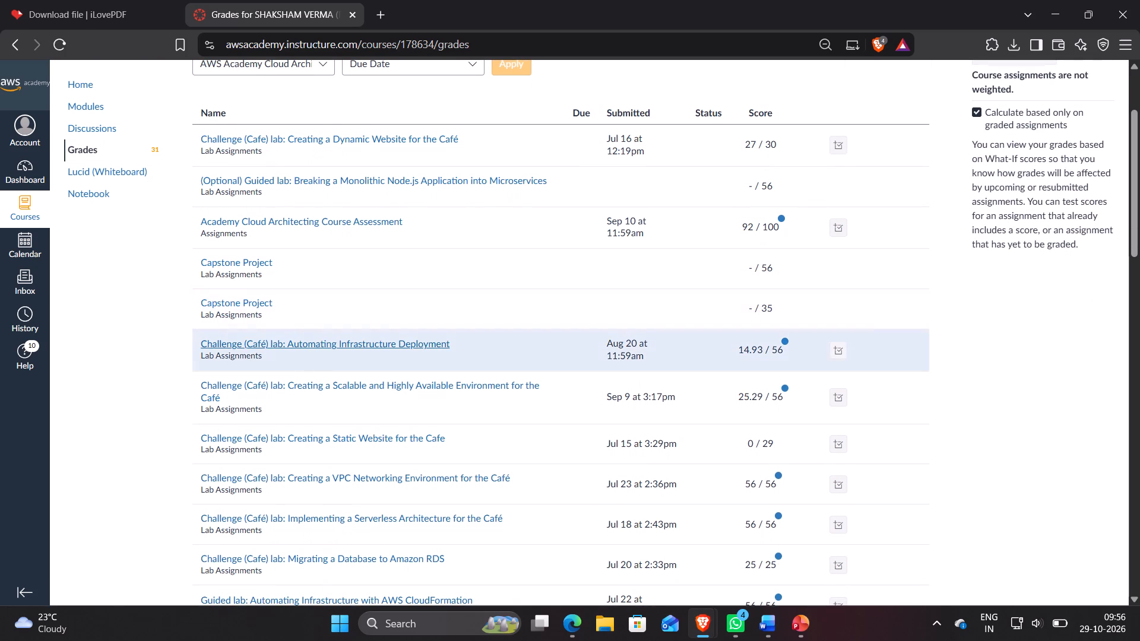
scroll(291, 346, "down", 1)
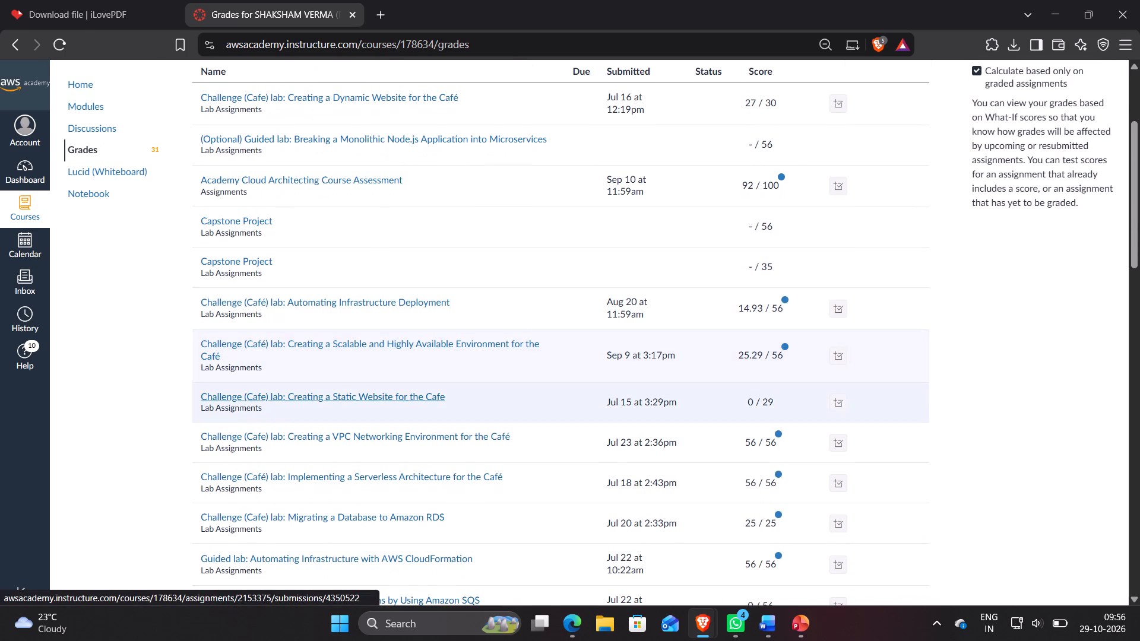
left_click(288, 392)
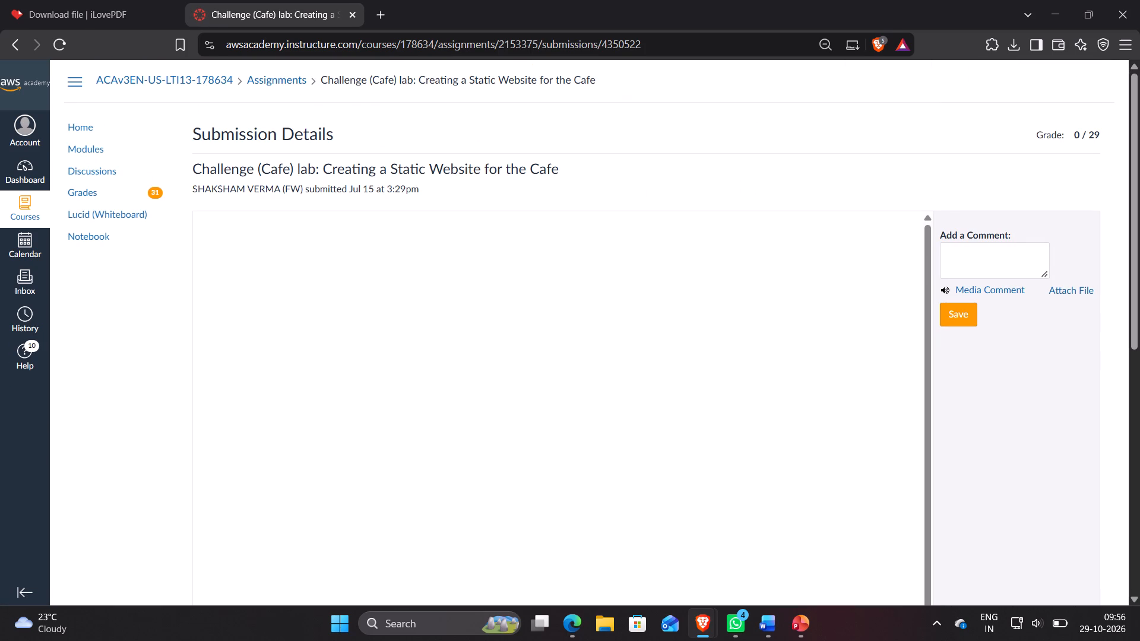
Return to the course grades and open the Guided lab: Introducing Amazon Elastic File System (Amazon EFS) submission.
left_click(88, 186)
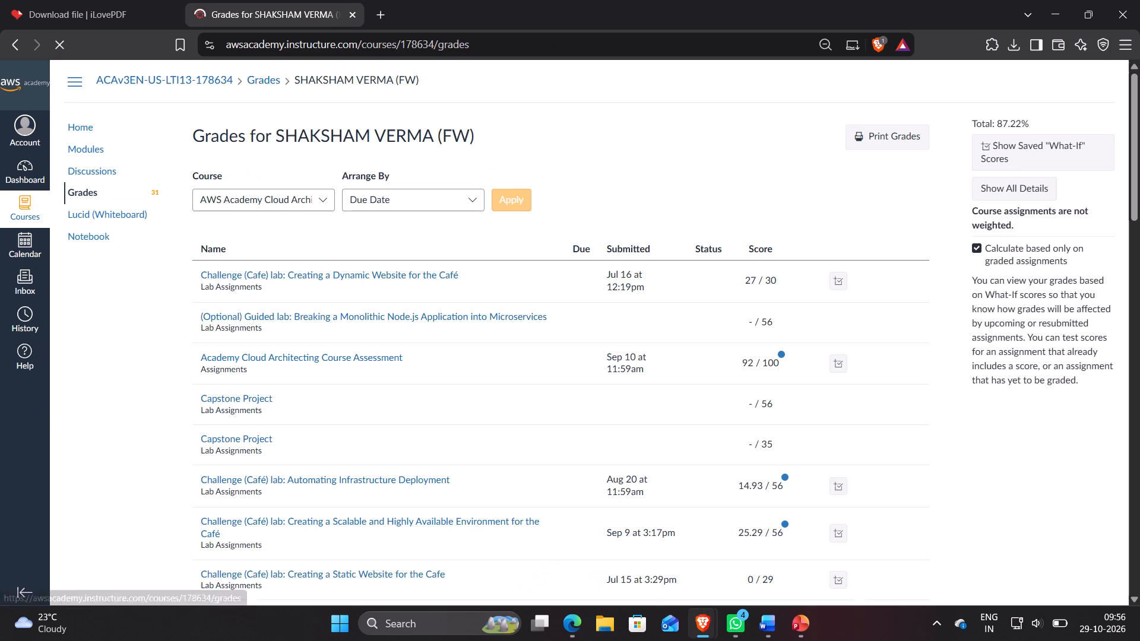
scroll(506, 219, "down", 2)
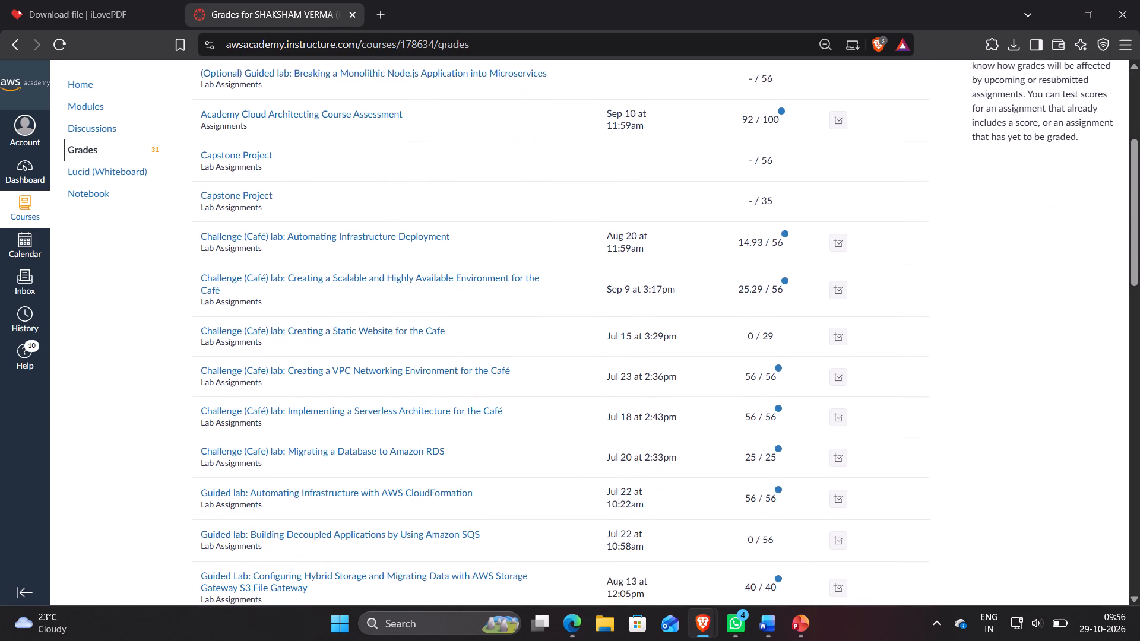
scroll(507, 212, "down", 1)
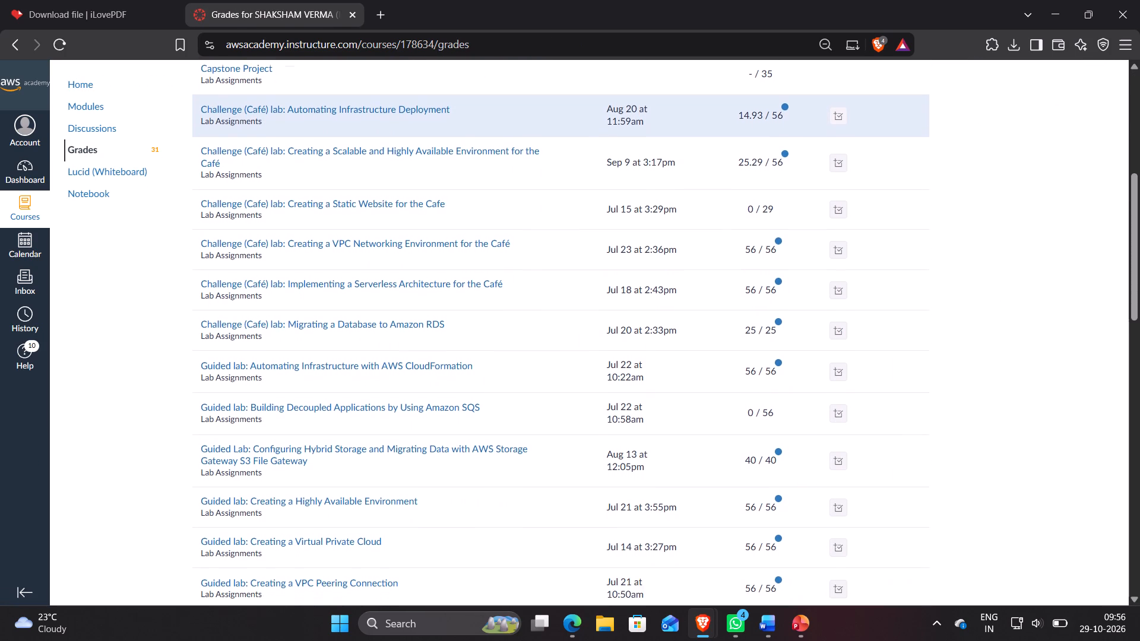
scroll(507, 212, "down", 2)
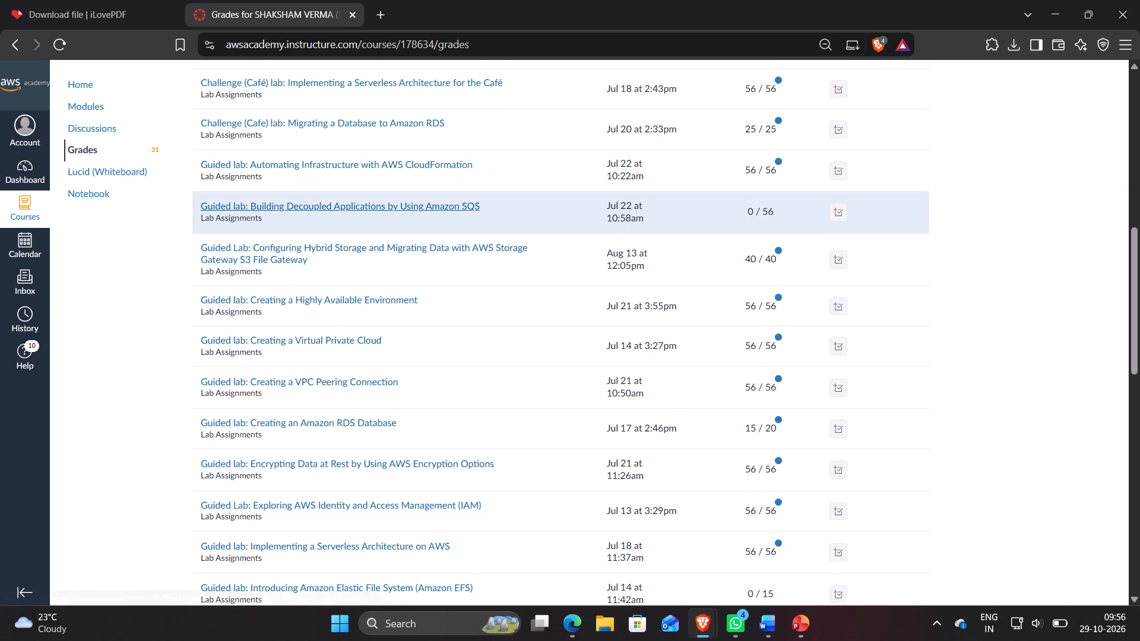
scroll(383, 205, "down", 2)
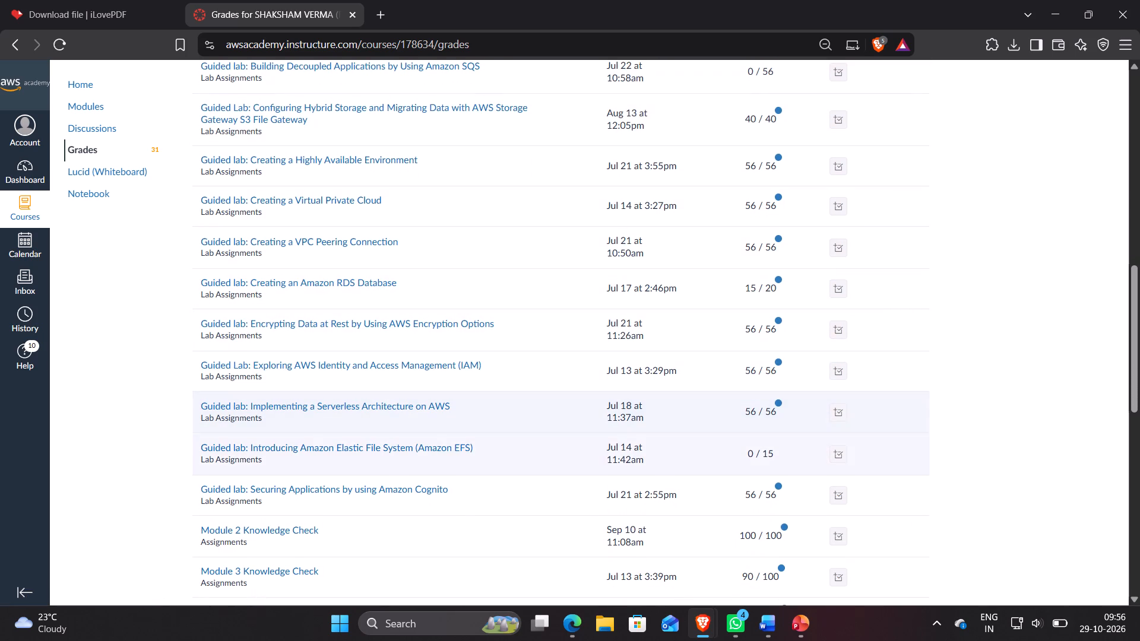
left_click(350, 445)
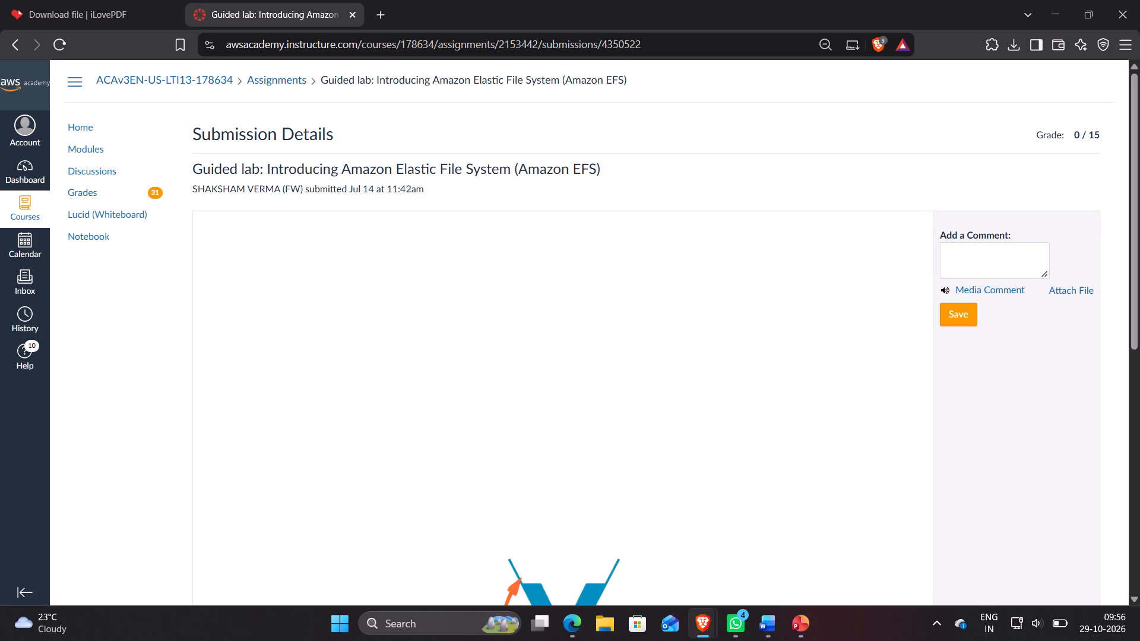
Look over the Amazon EFS guided lab instructions and start the lab session.
scroll(574, 319, "down", 1)
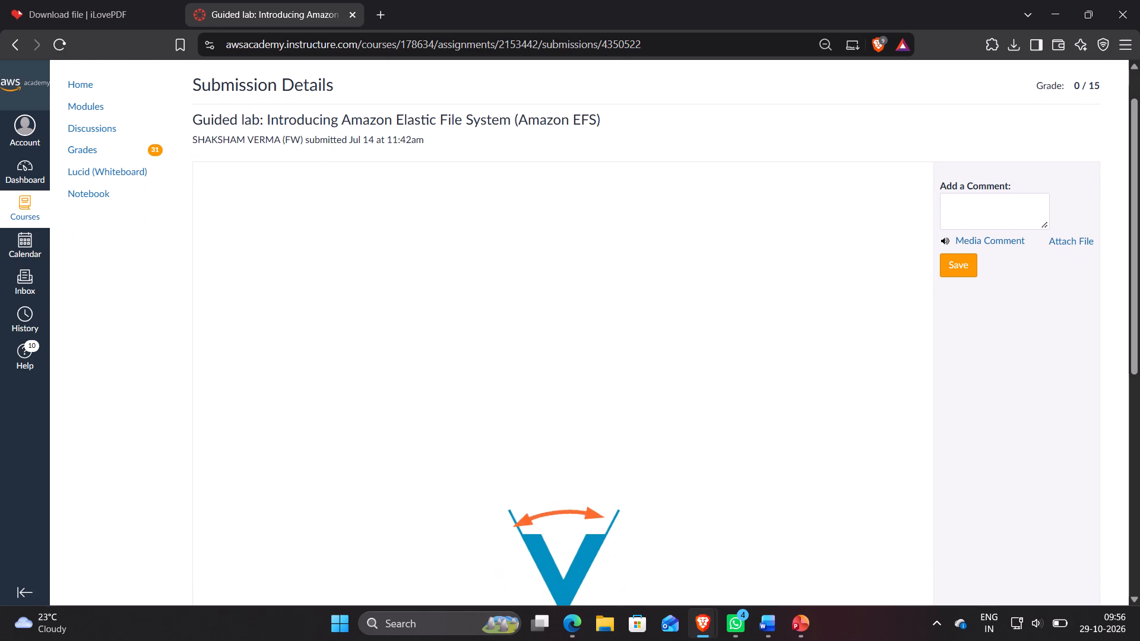
scroll(574, 319, "down", 1)
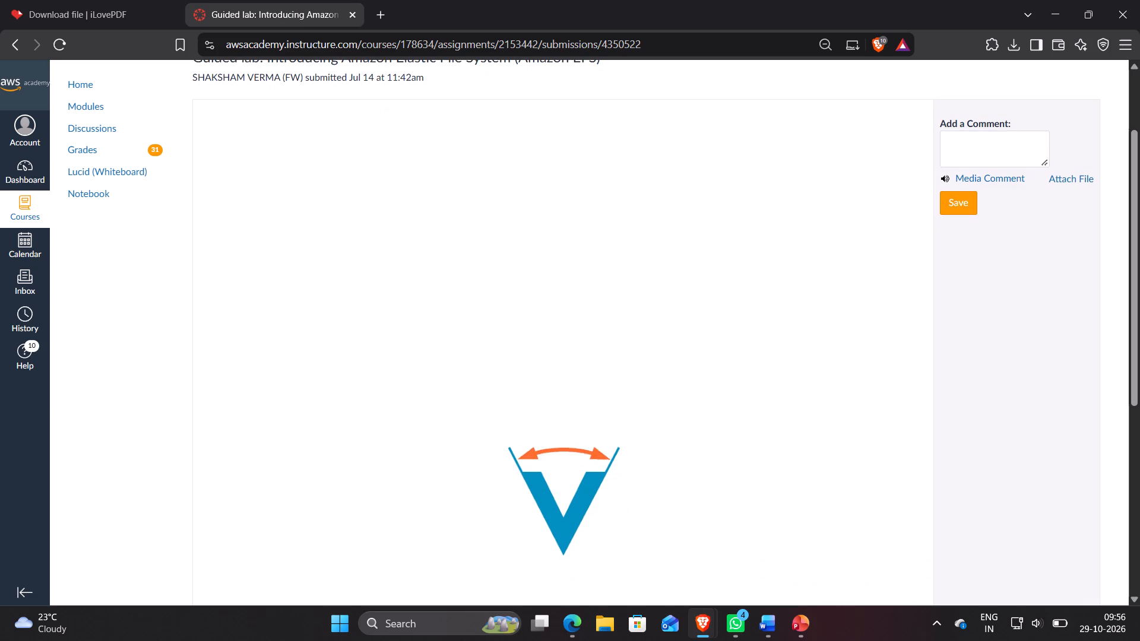
scroll(574, 319, "down", 6)
scroll(574, 319, "up", 2)
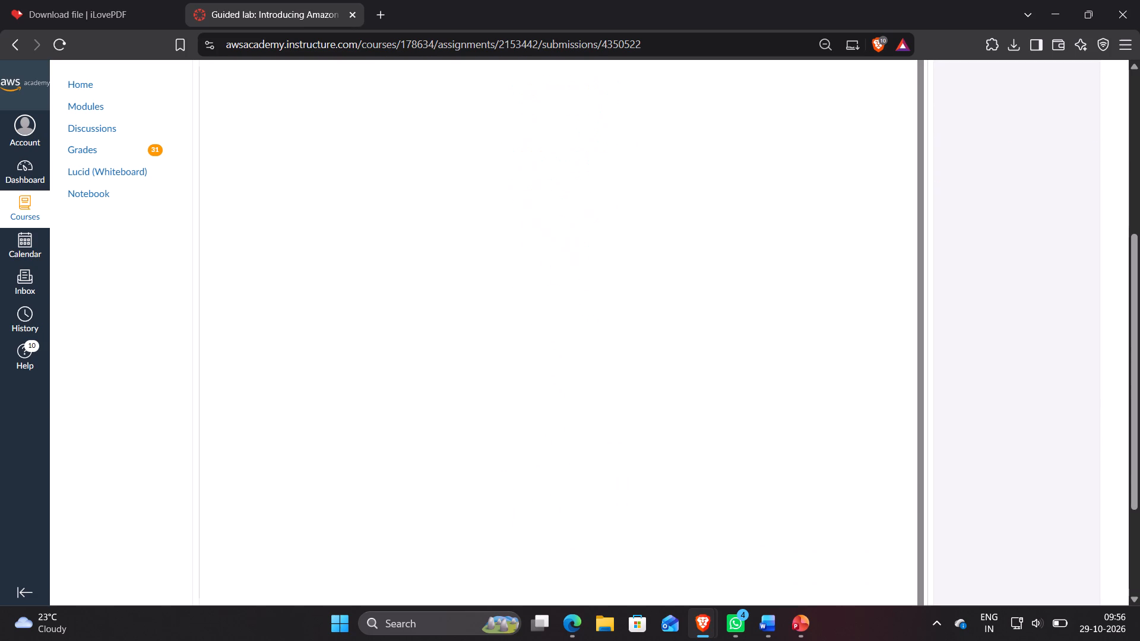
scroll(574, 319, "up", 1)
scroll(574, 319, "down", 1)
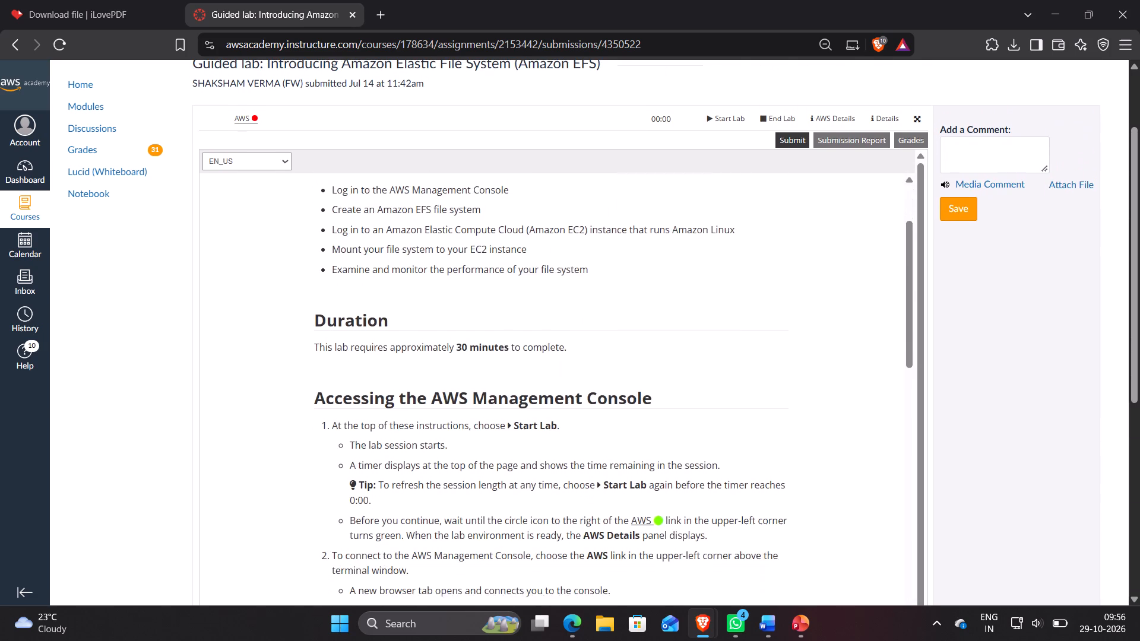
scroll(574, 319, "up", 2)
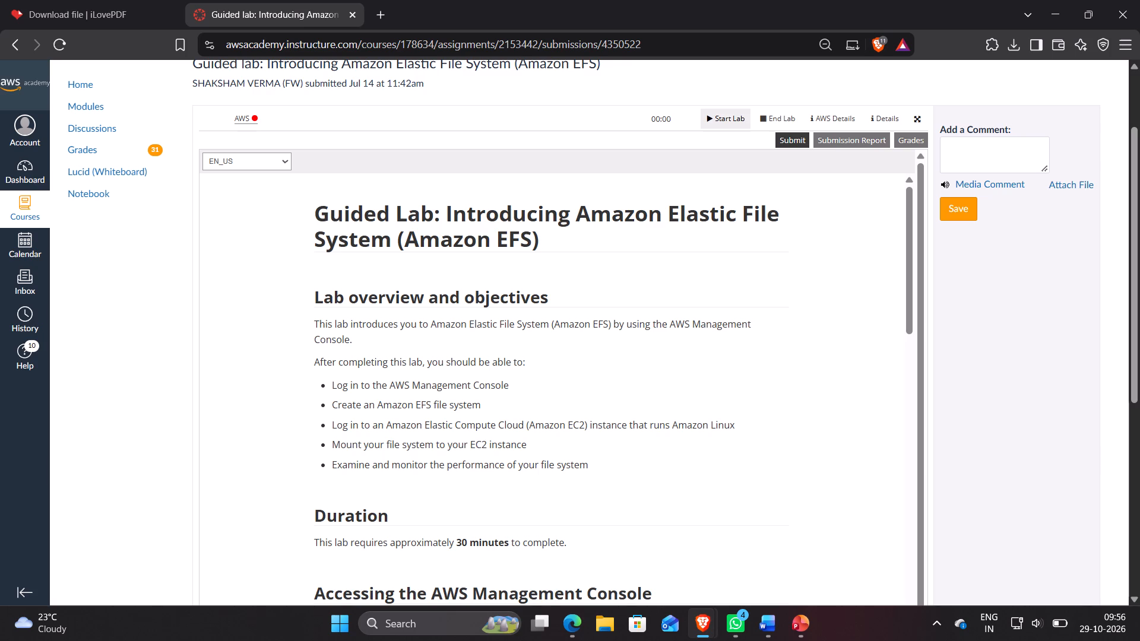
scroll(727, 120, "up", 3)
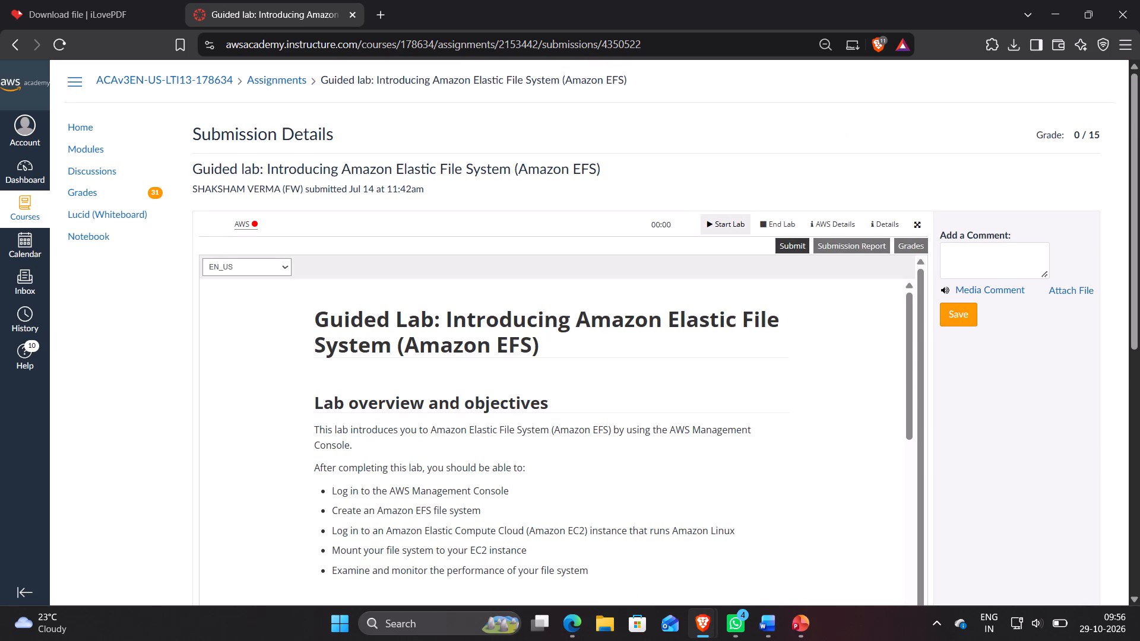
left_click(717, 227)
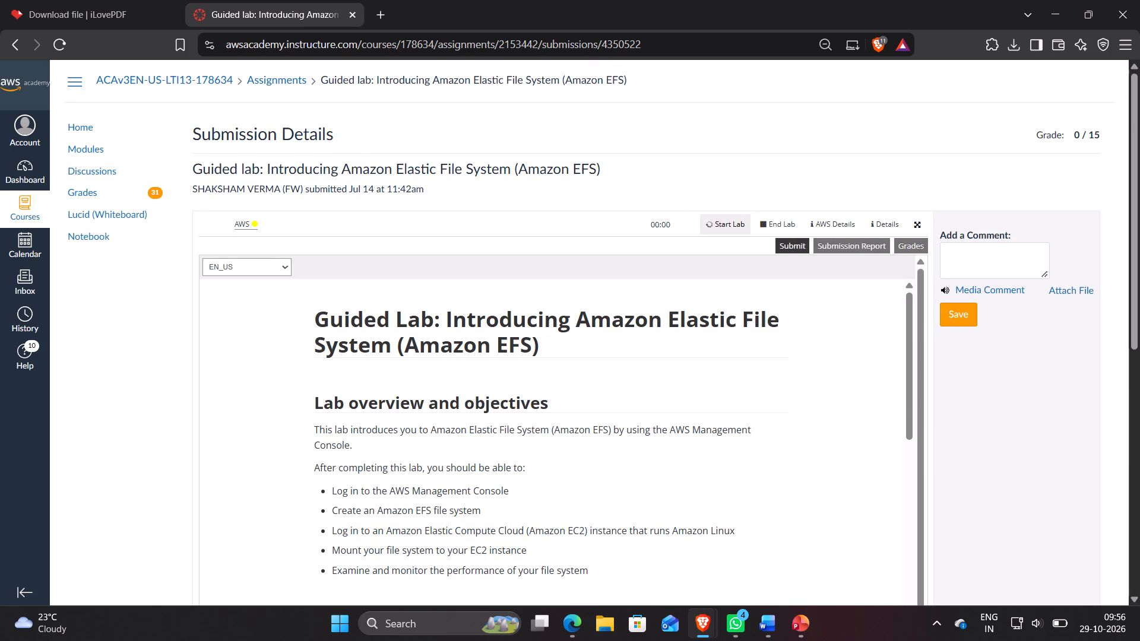
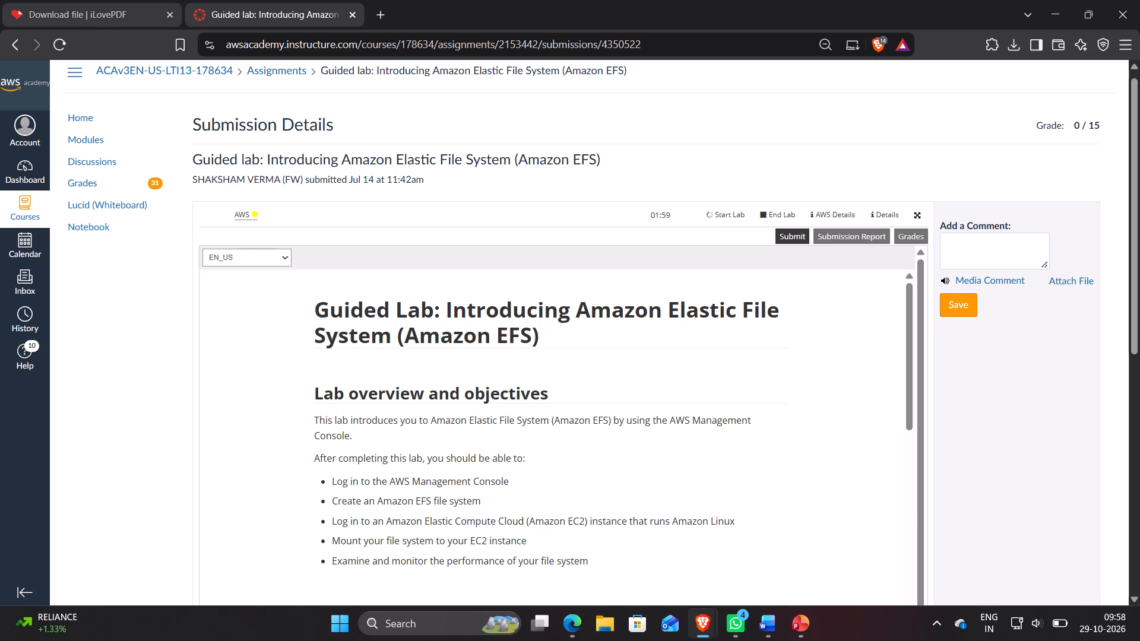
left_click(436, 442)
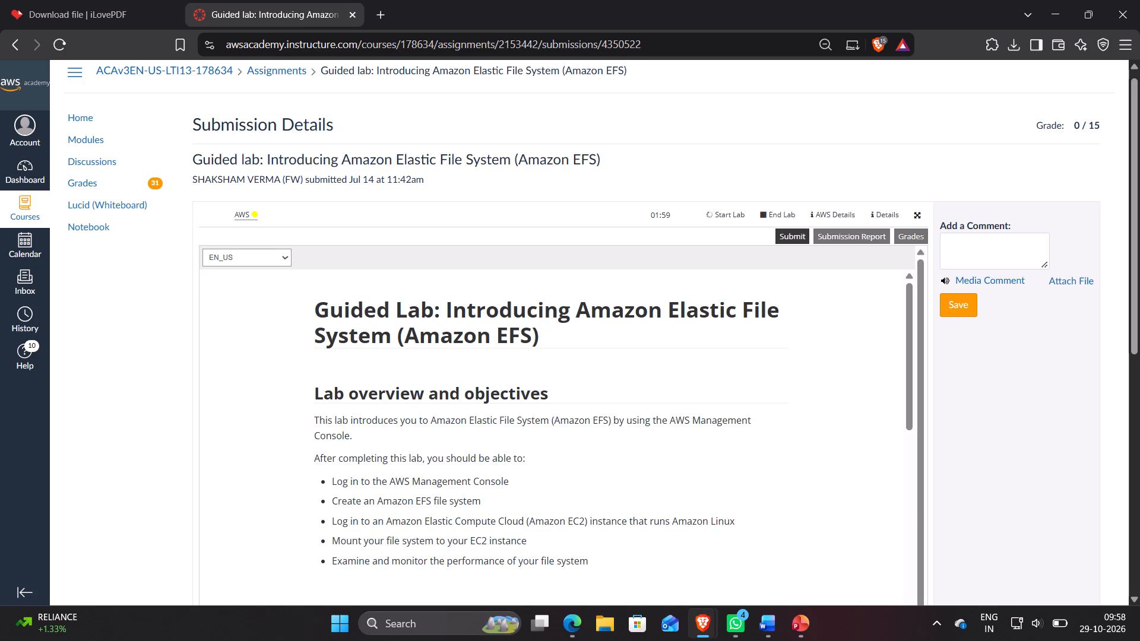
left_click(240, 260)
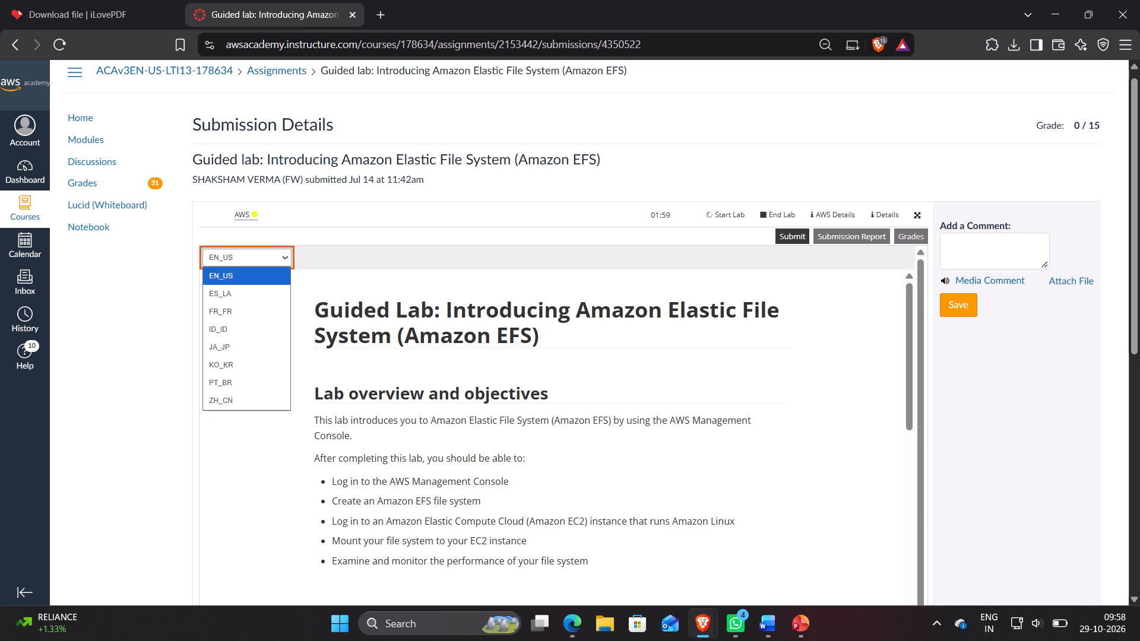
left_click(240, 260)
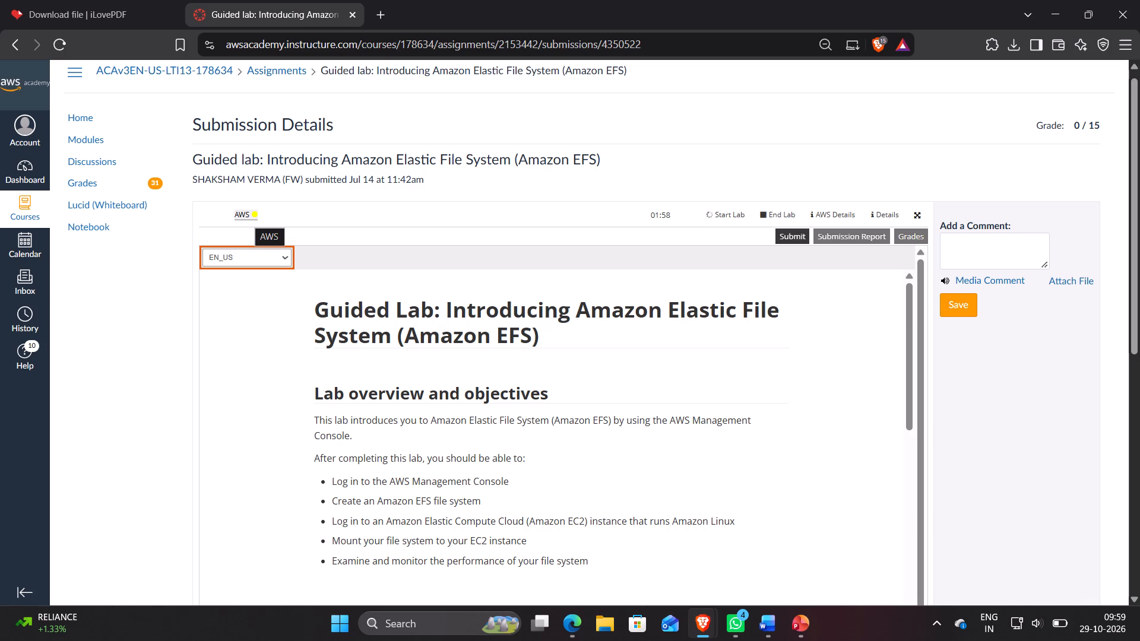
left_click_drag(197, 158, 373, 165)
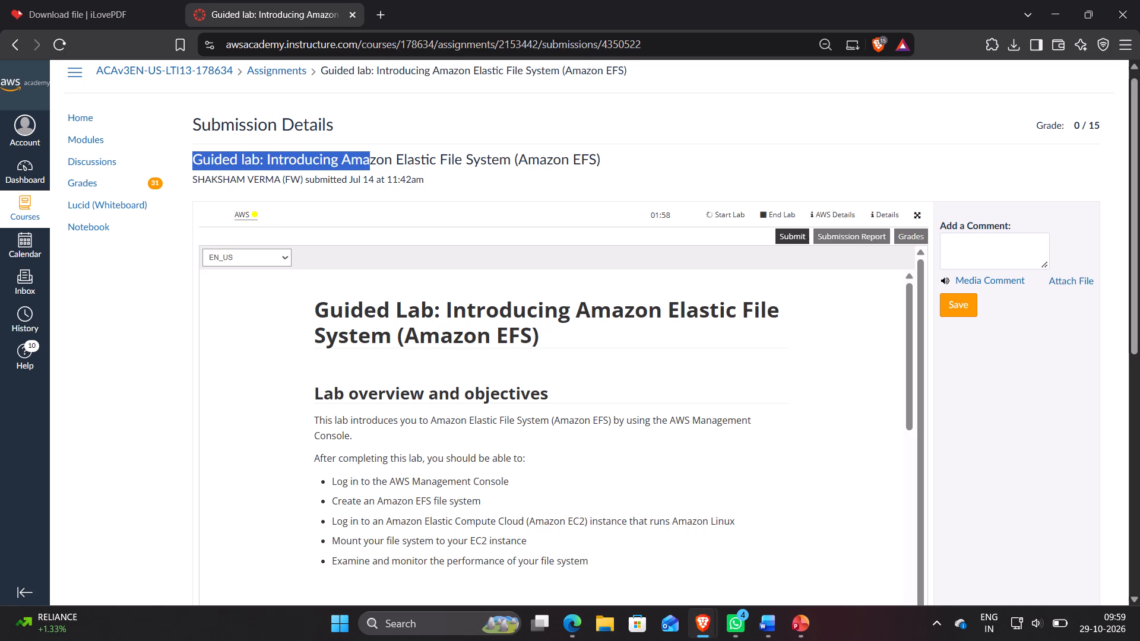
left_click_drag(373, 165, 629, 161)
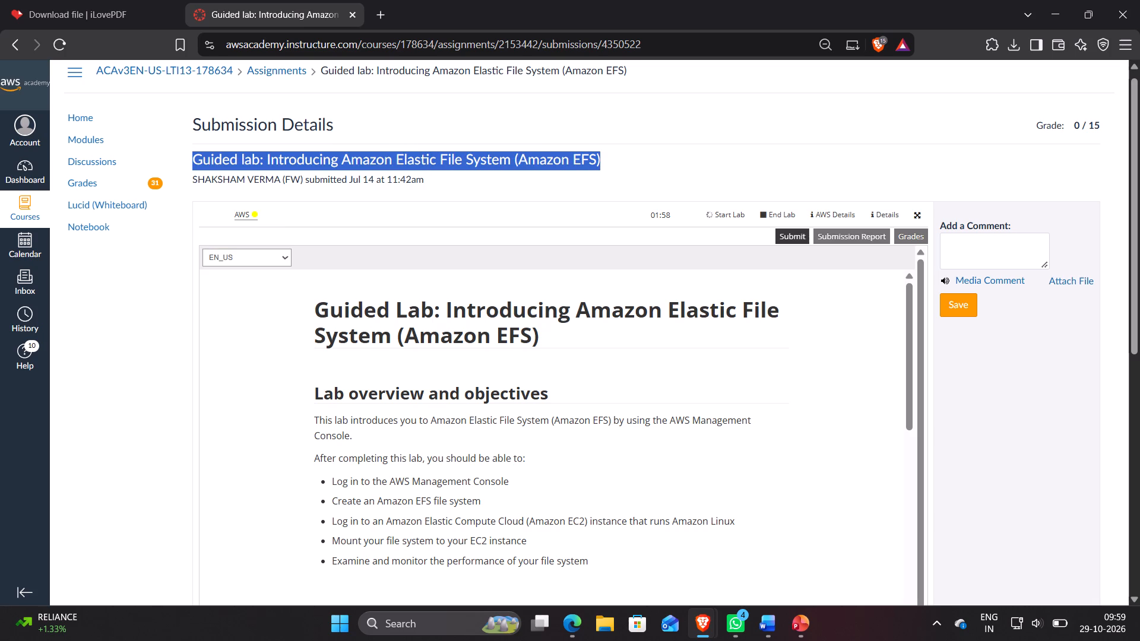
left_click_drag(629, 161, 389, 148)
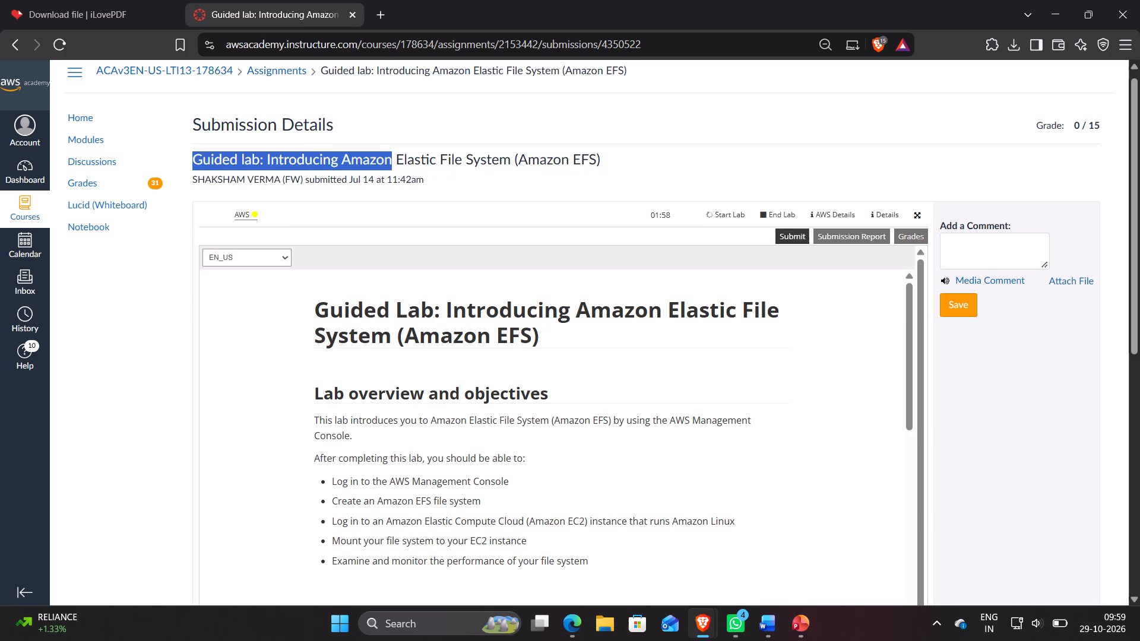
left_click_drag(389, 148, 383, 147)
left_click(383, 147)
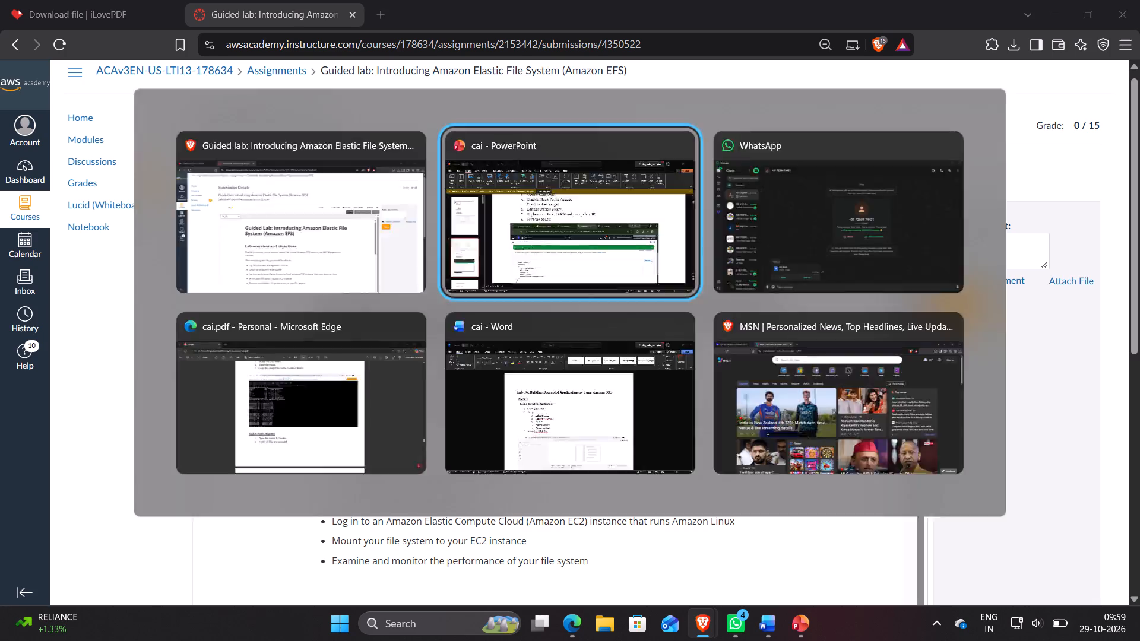
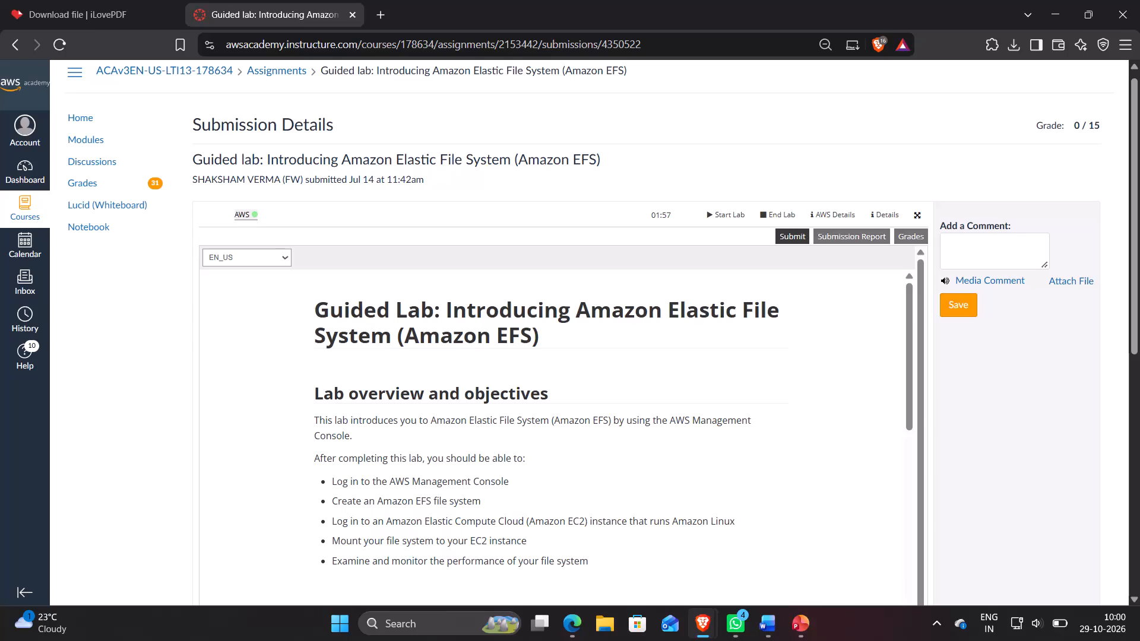
Open the AWS Management Console from the EFS lab and capture the whole browser window showing Console Home.
left_click(254, 215)
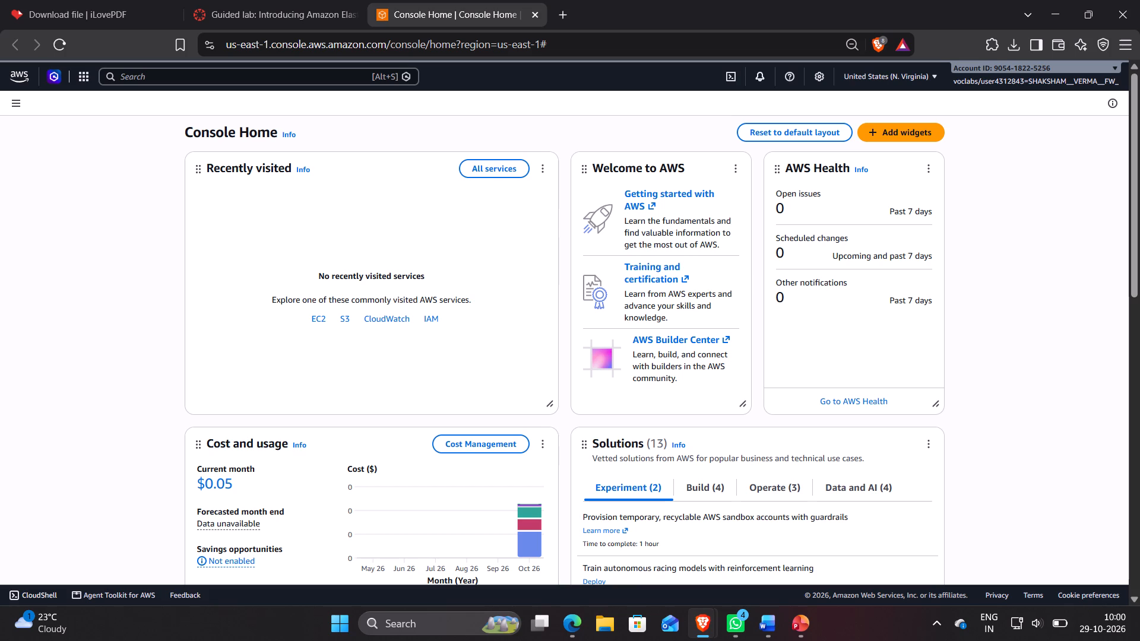
key("shift+super+s")
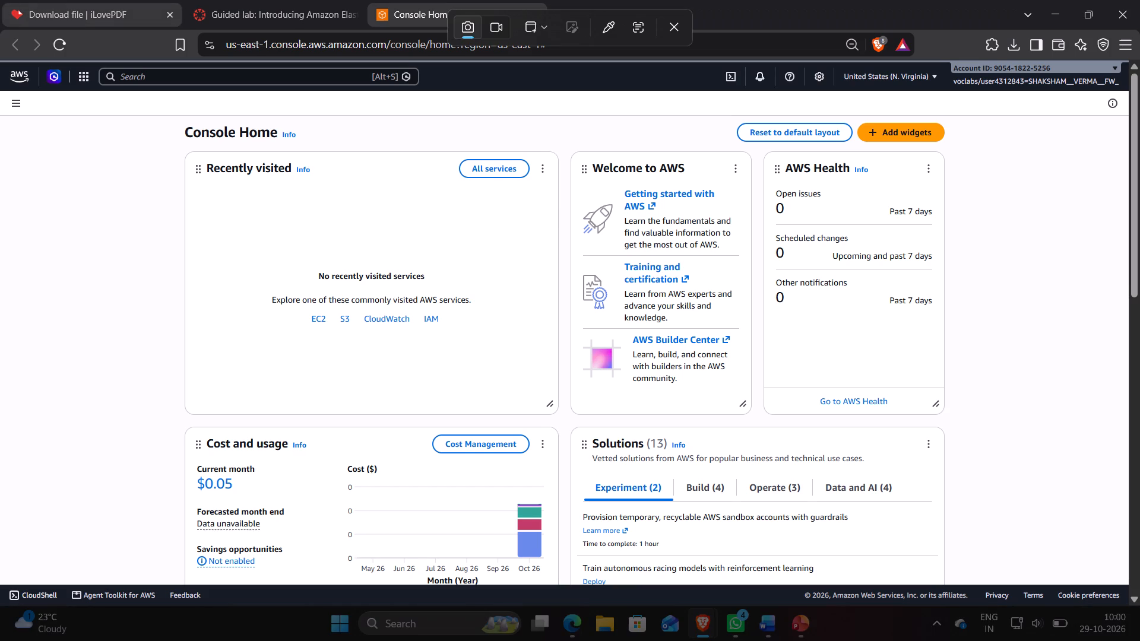
left_click_drag(0, 0, 194, 65)
left_click_drag(194, 65, 698, 60)
left_click_drag(698, 60, 949, 61)
left_click_drag(949, 61, 1136, 92)
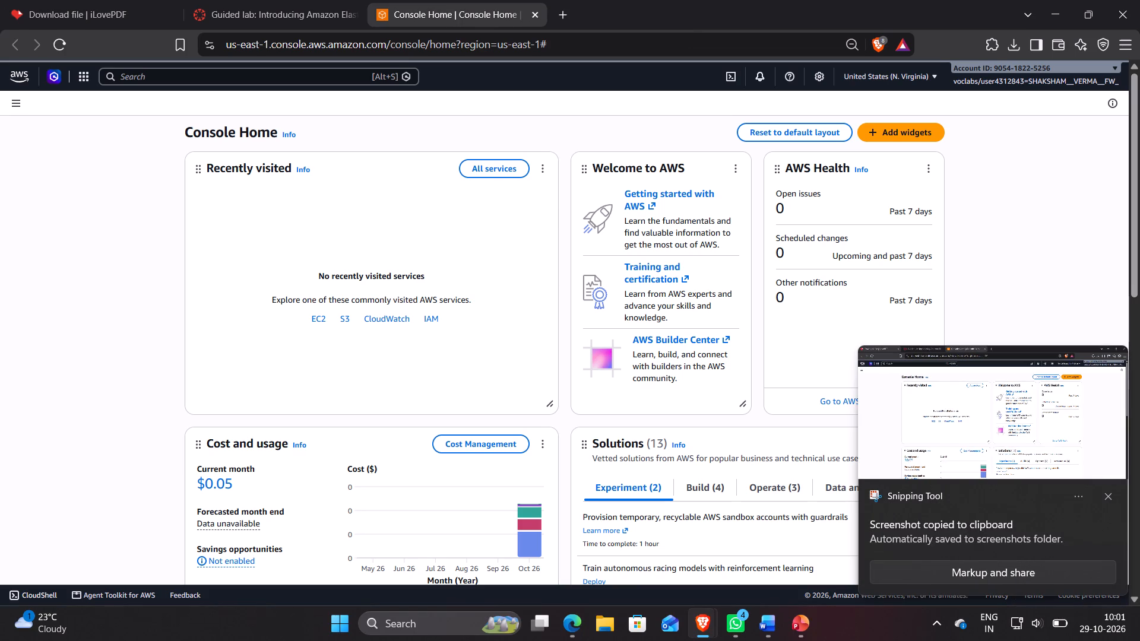
Crop the captured screenshot down to the strip with the browser tabs, address bar and AWS navigation header.
left_click(991, 389)
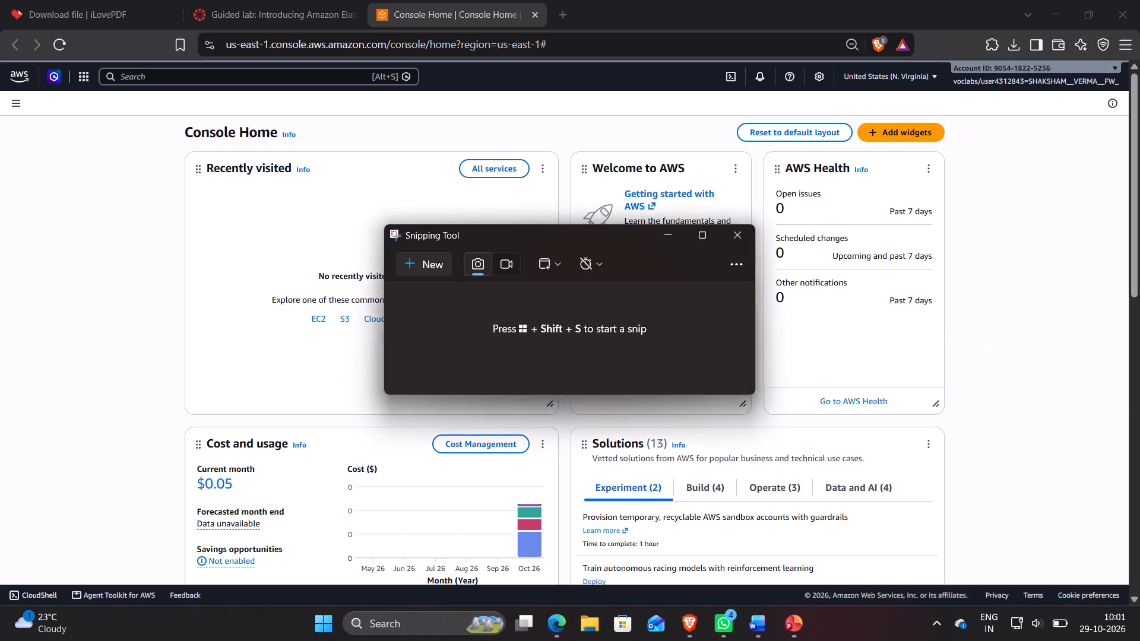
left_click_drag(824, 230, 620, 68)
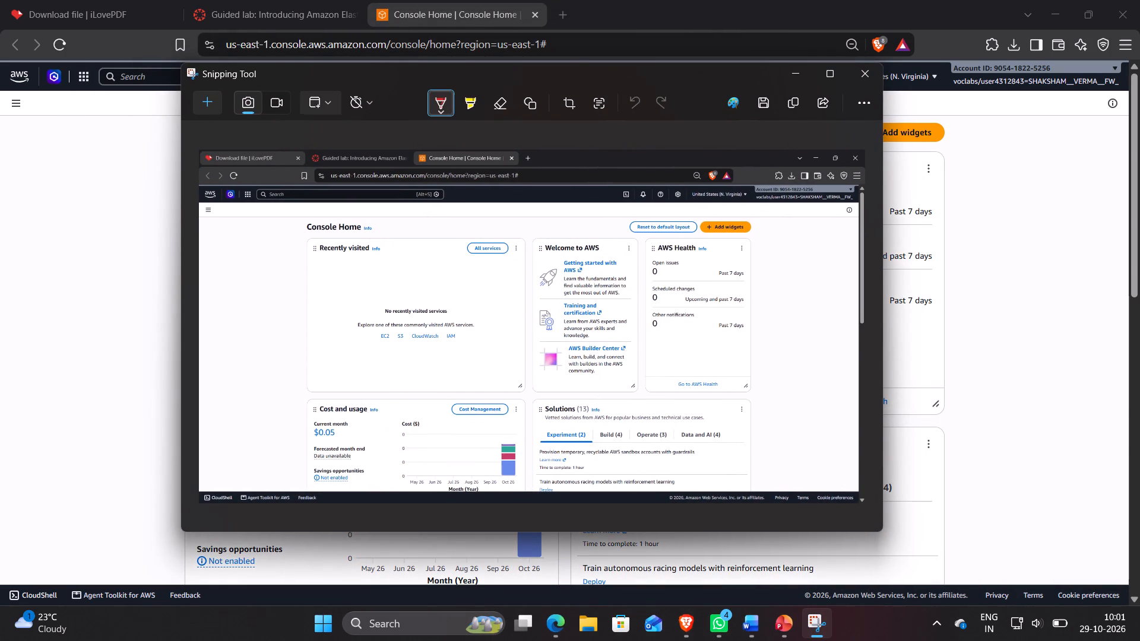
left_click(308, 106)
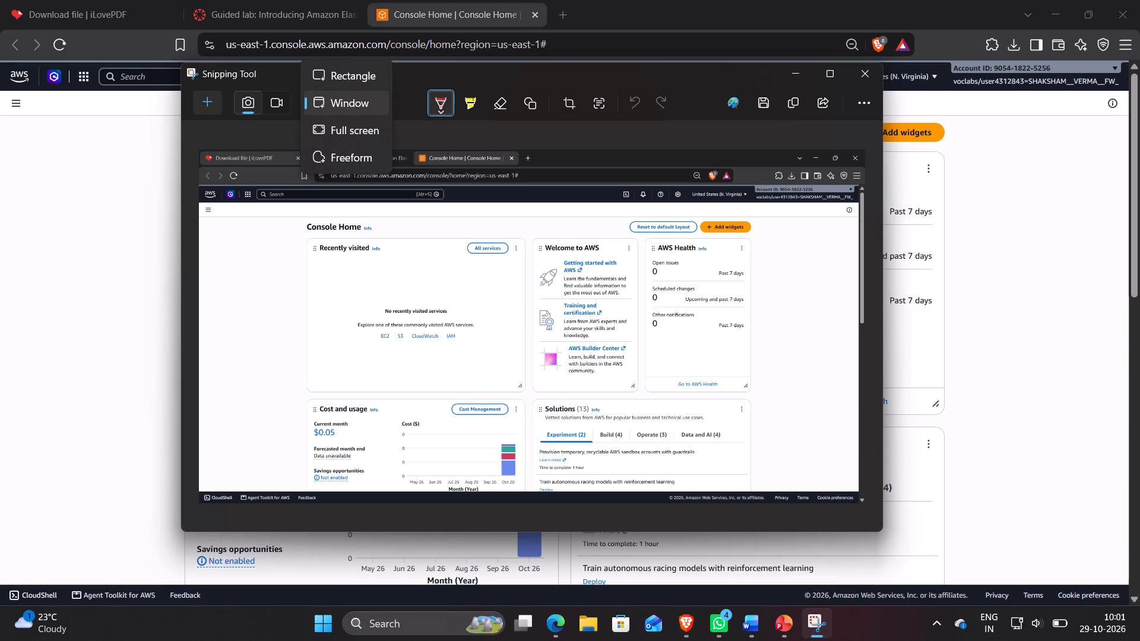
left_click(454, 156)
left_click(564, 99)
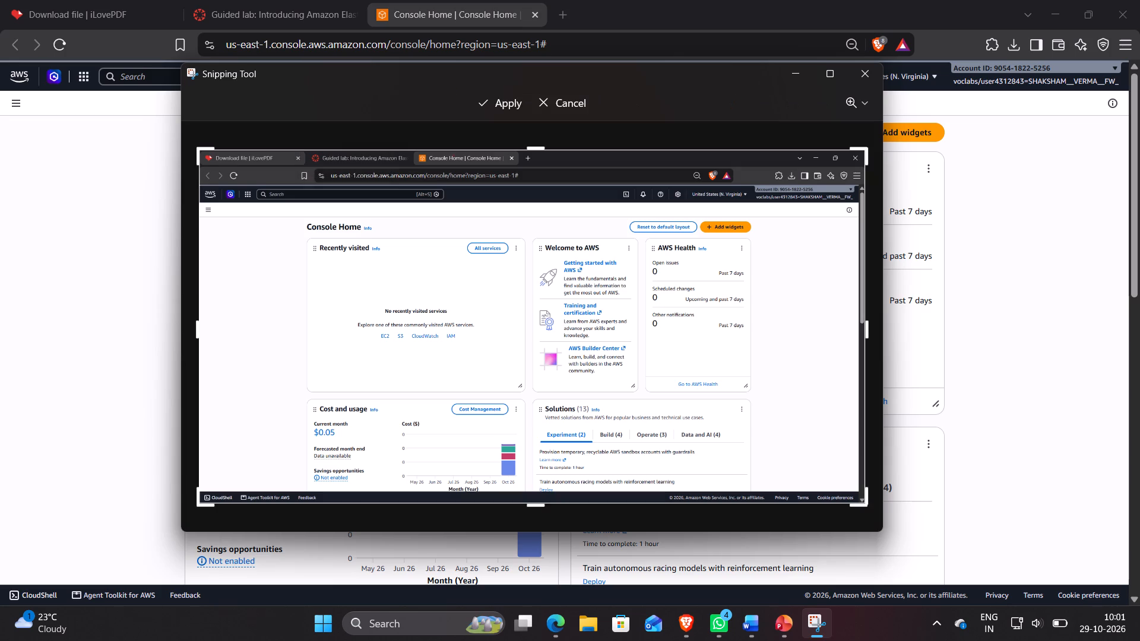
left_click_drag(534, 504, 544, 206)
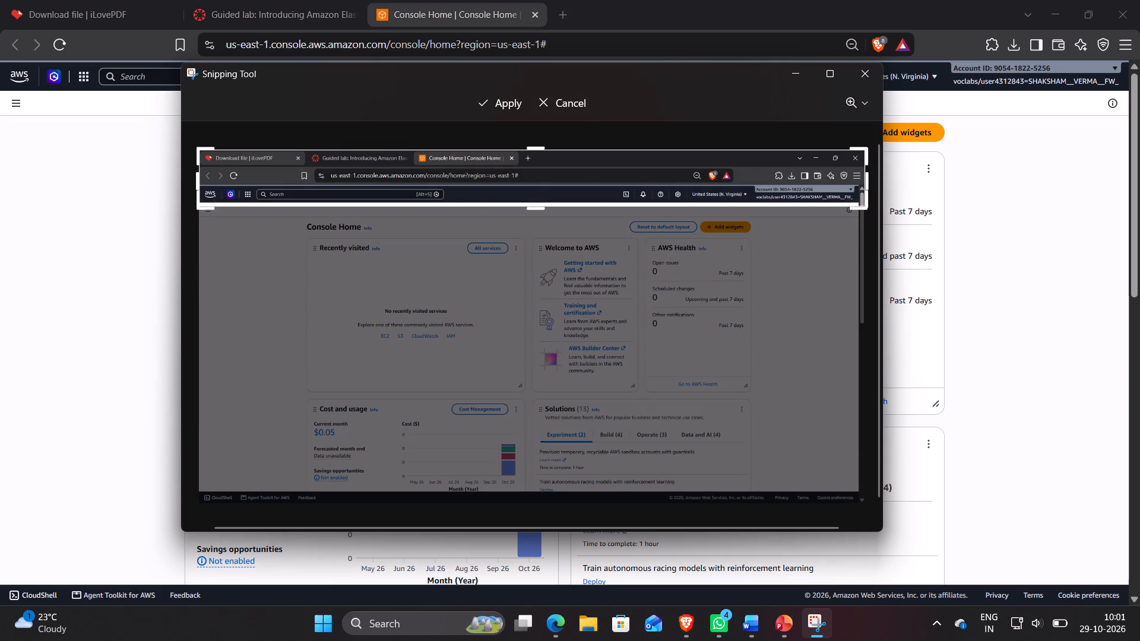
left_click_drag(544, 206, 544, 203)
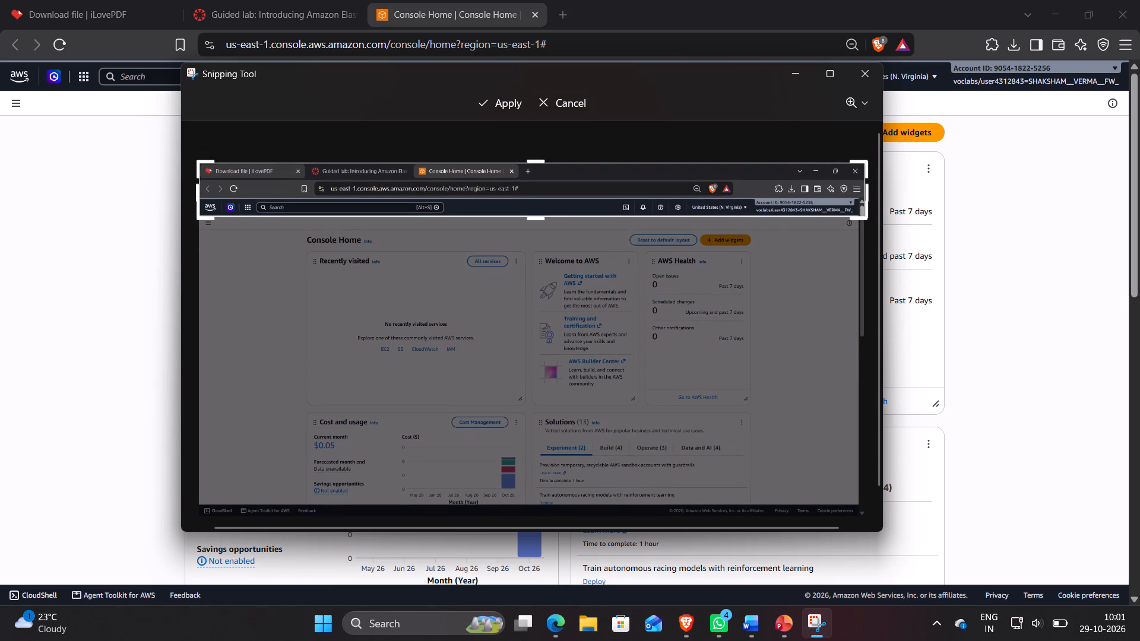
left_click(512, 101)
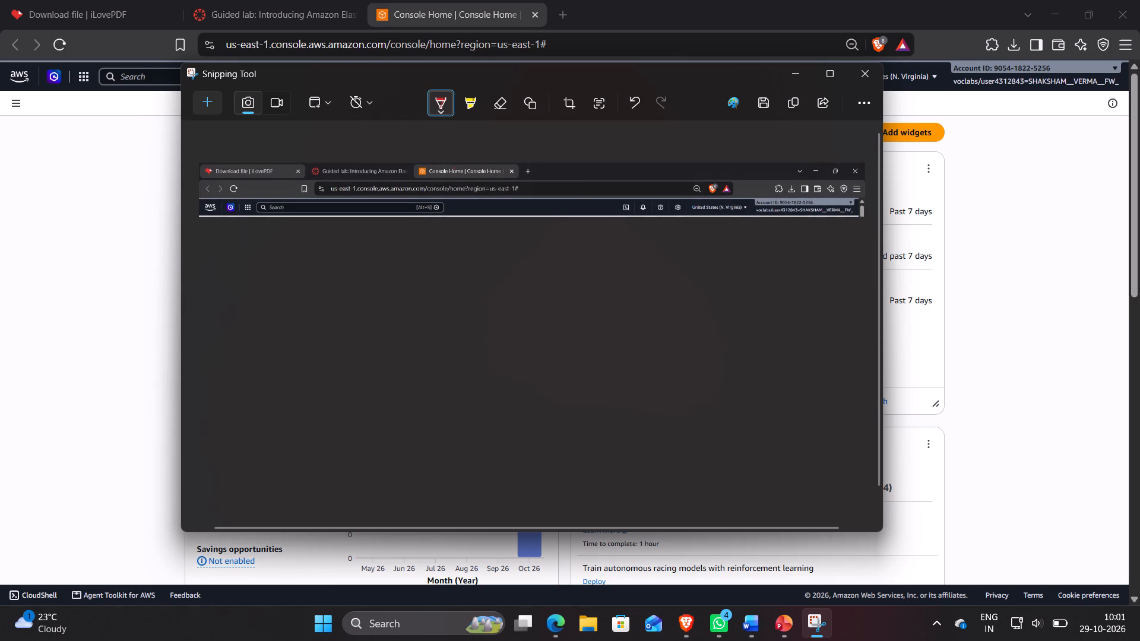
left_click(767, 104)
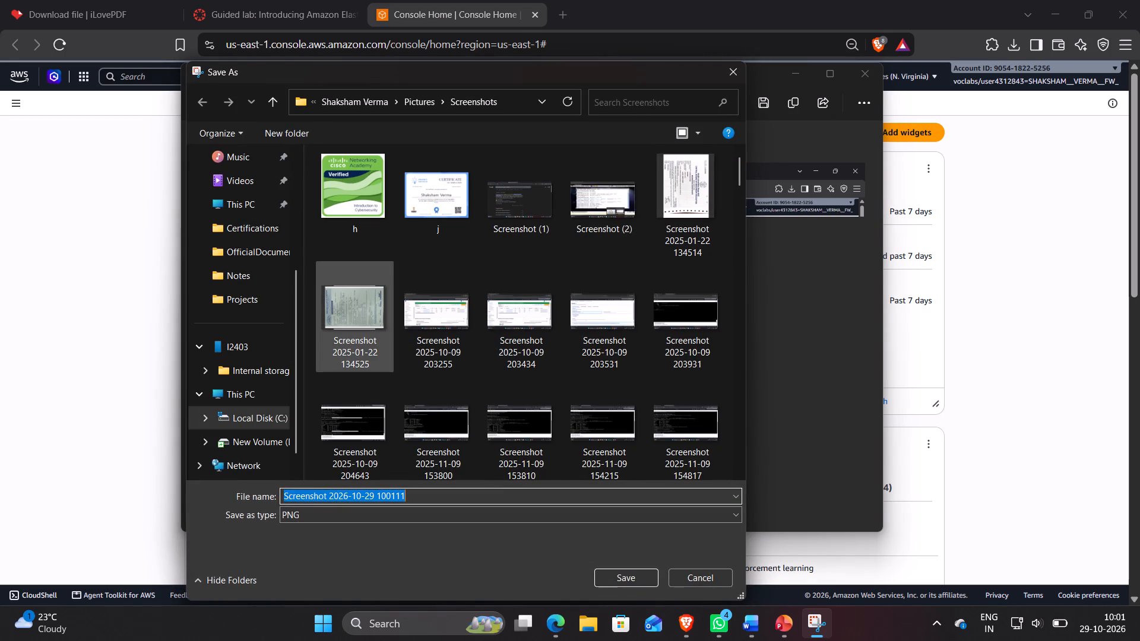
key("Return")
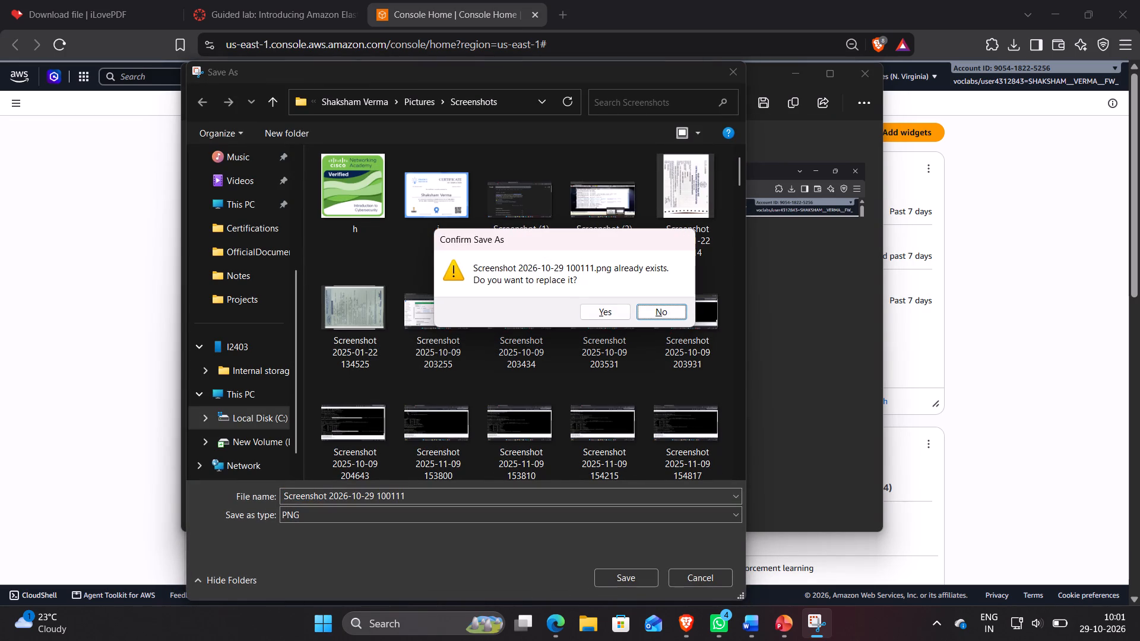
left_click(613, 307)
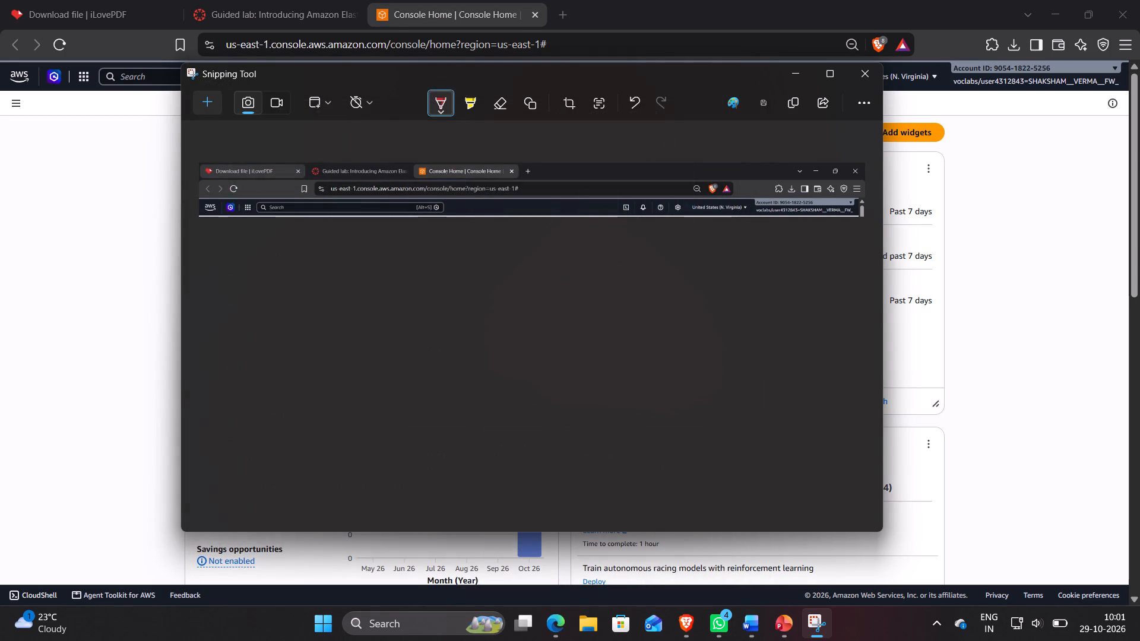
left_click(789, 99)
left_click(865, 67)
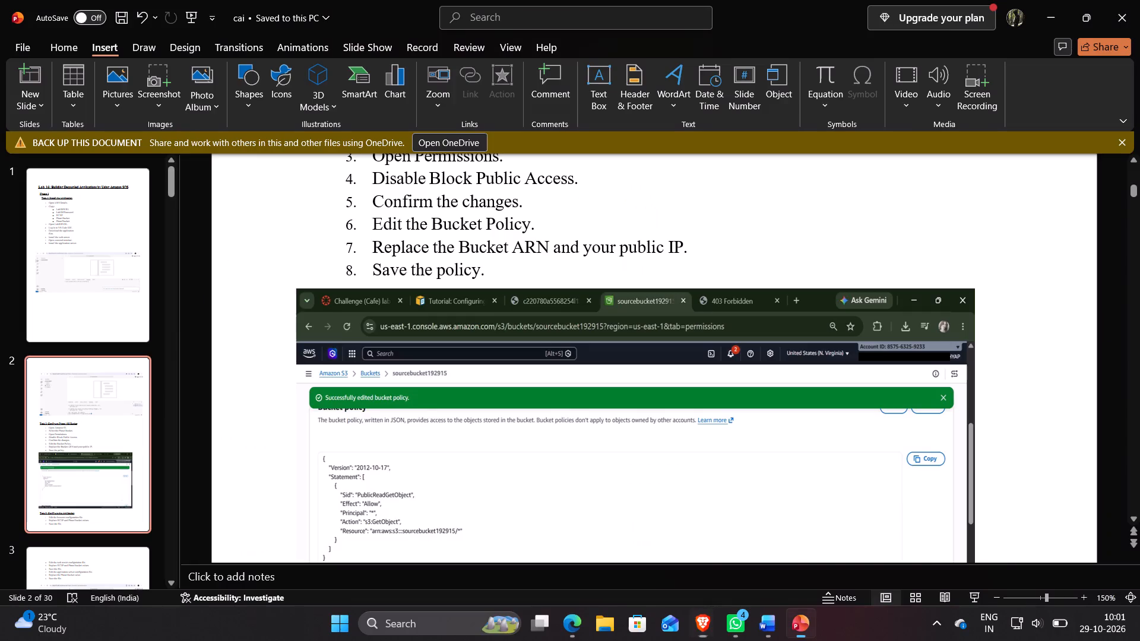
Paste the header strip onto slide 2 of the cai presentation, fitting it exactly over the bucket policy screenshot's browser and AWS header.
key("ctrl+v")
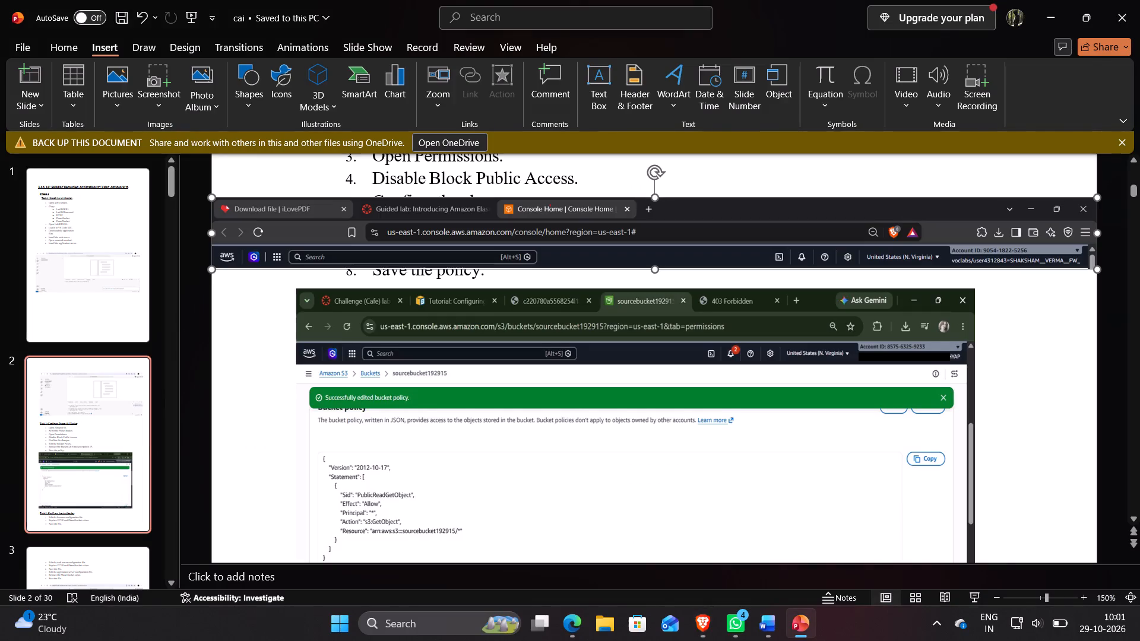
left_click_drag(682, 242, 693, 304)
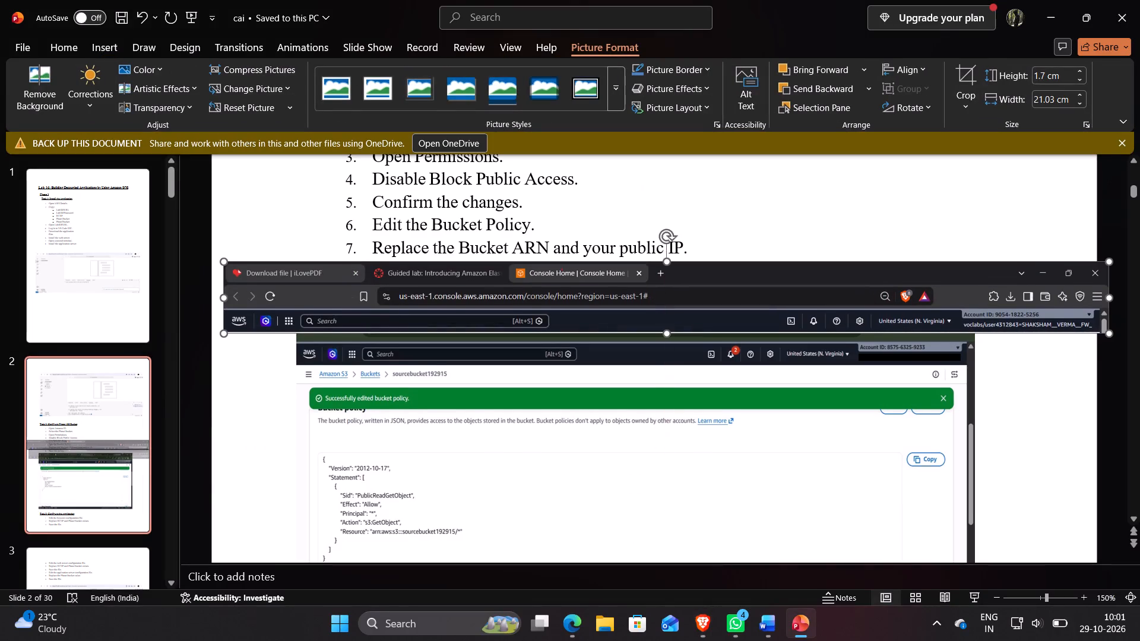
left_click_drag(223, 298, 254, 299)
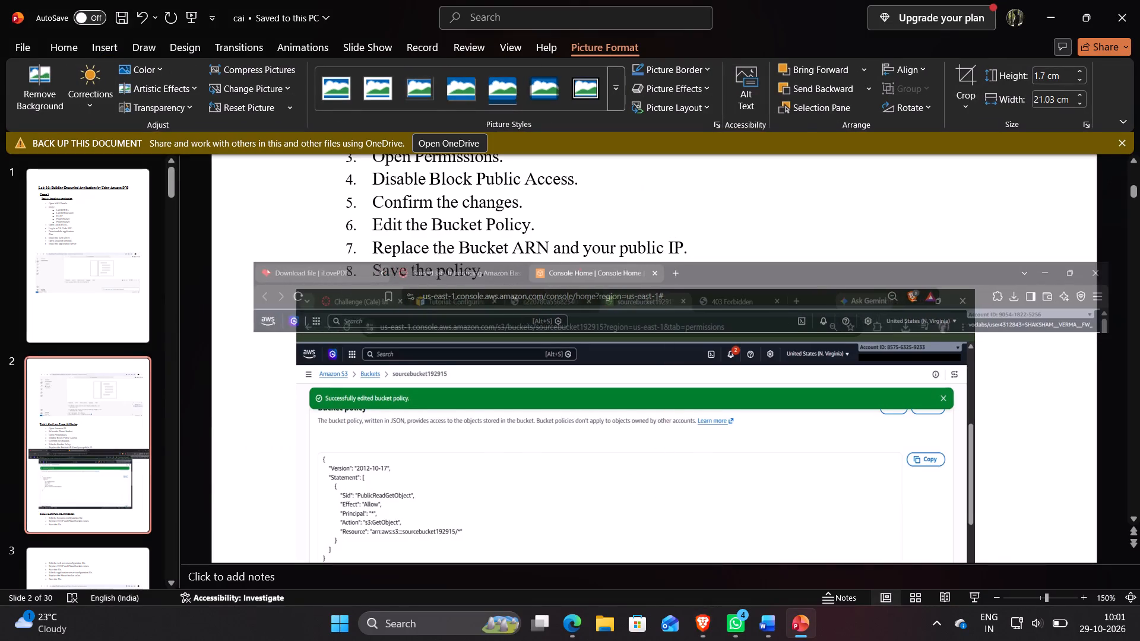
left_click_drag(254, 299, 309, 299)
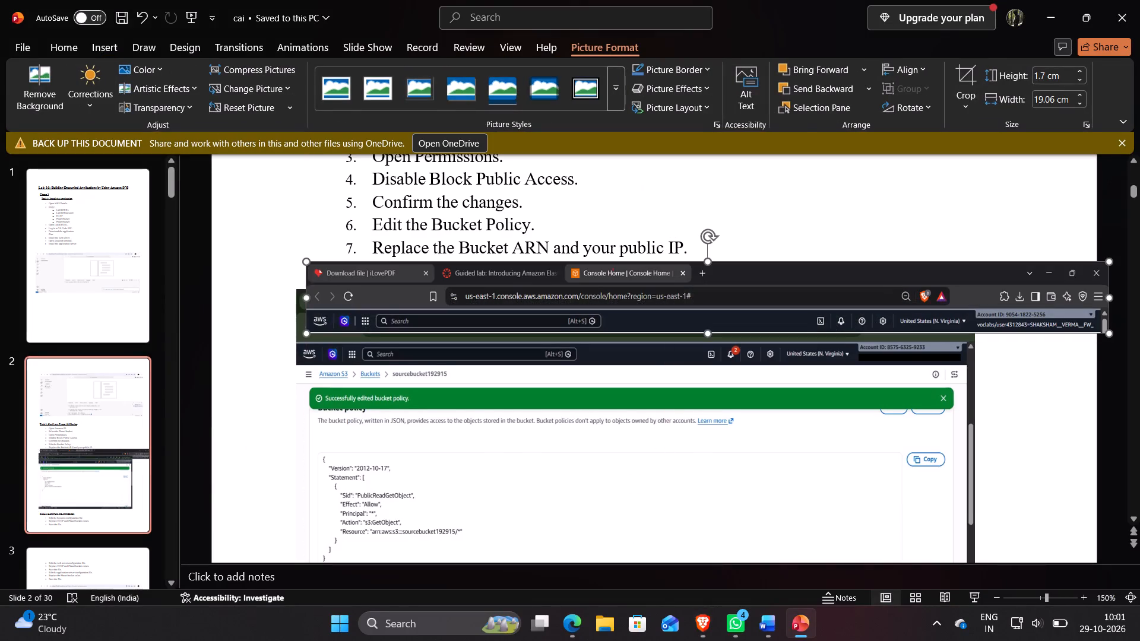
left_click_drag(363, 297, 353, 326)
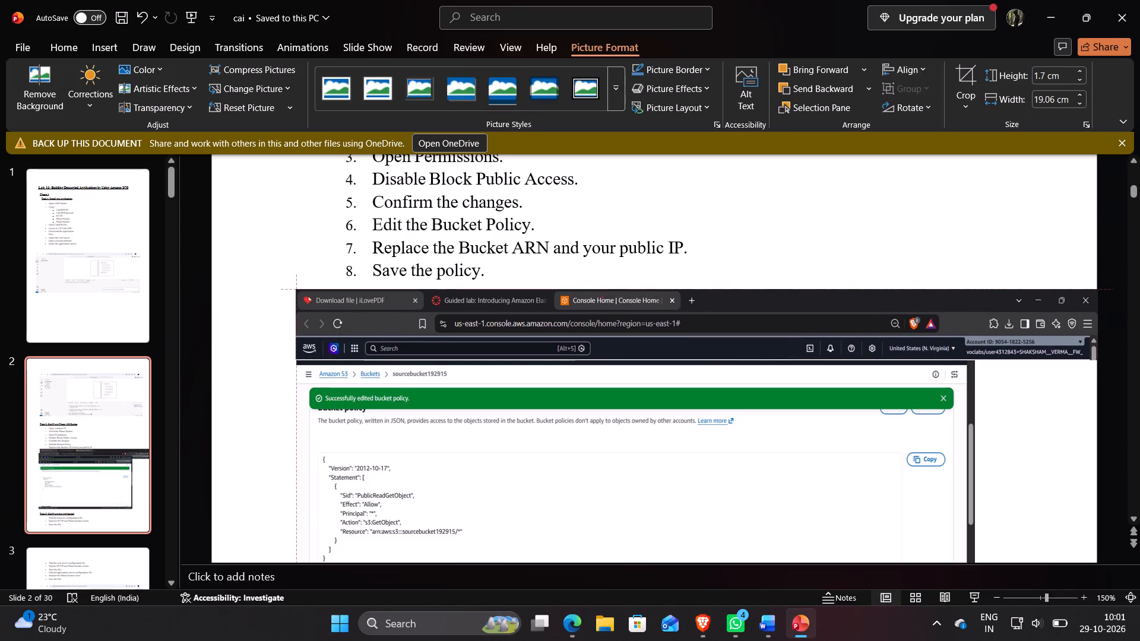
left_click_drag(353, 326, 354, 326)
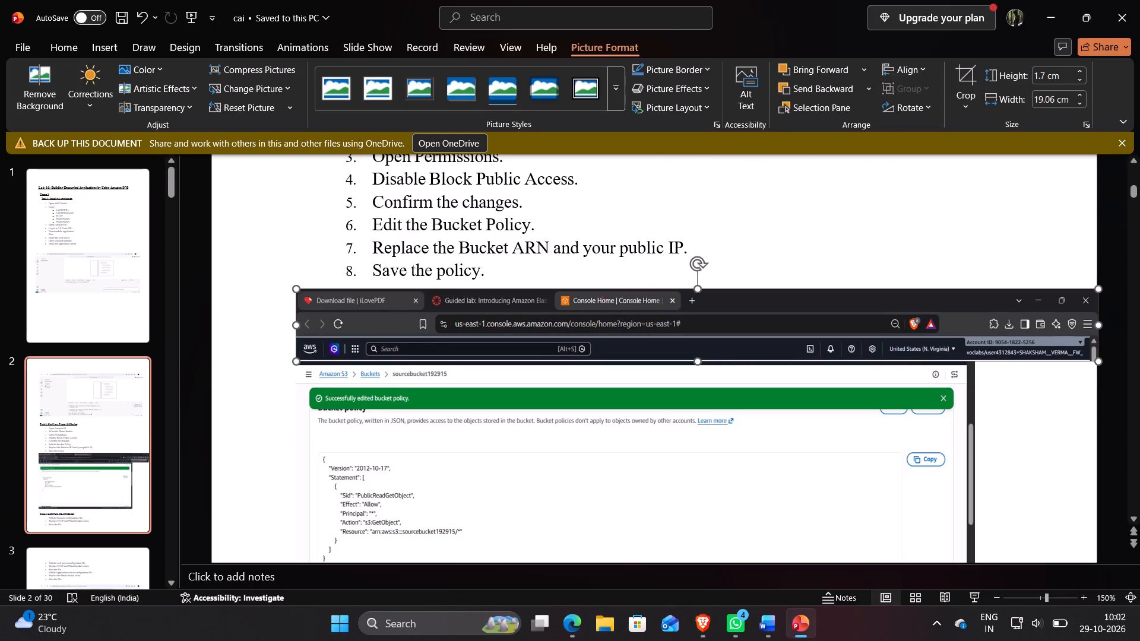
left_click_drag(1097, 328, 973, 334)
left_click(1068, 367)
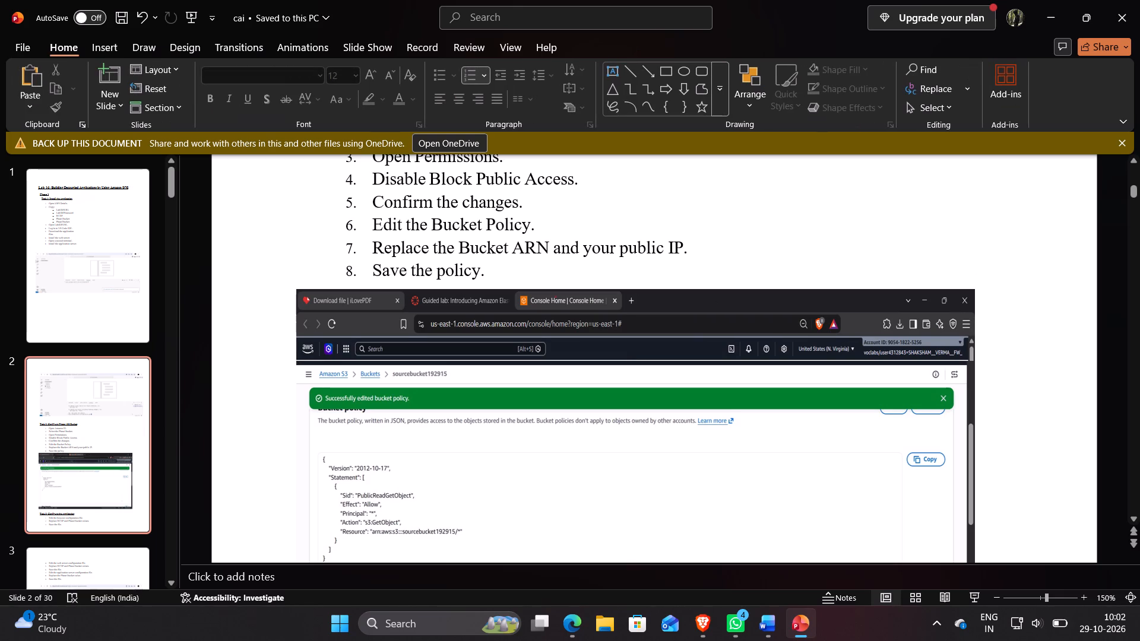
left_click(661, 348)
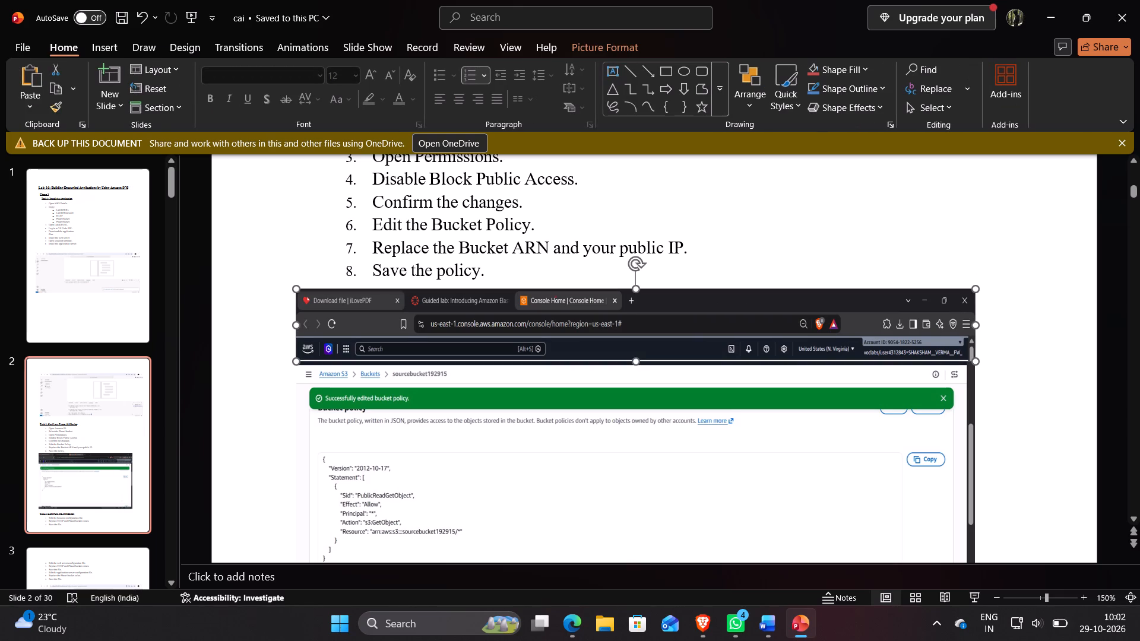
left_click(638, 361)
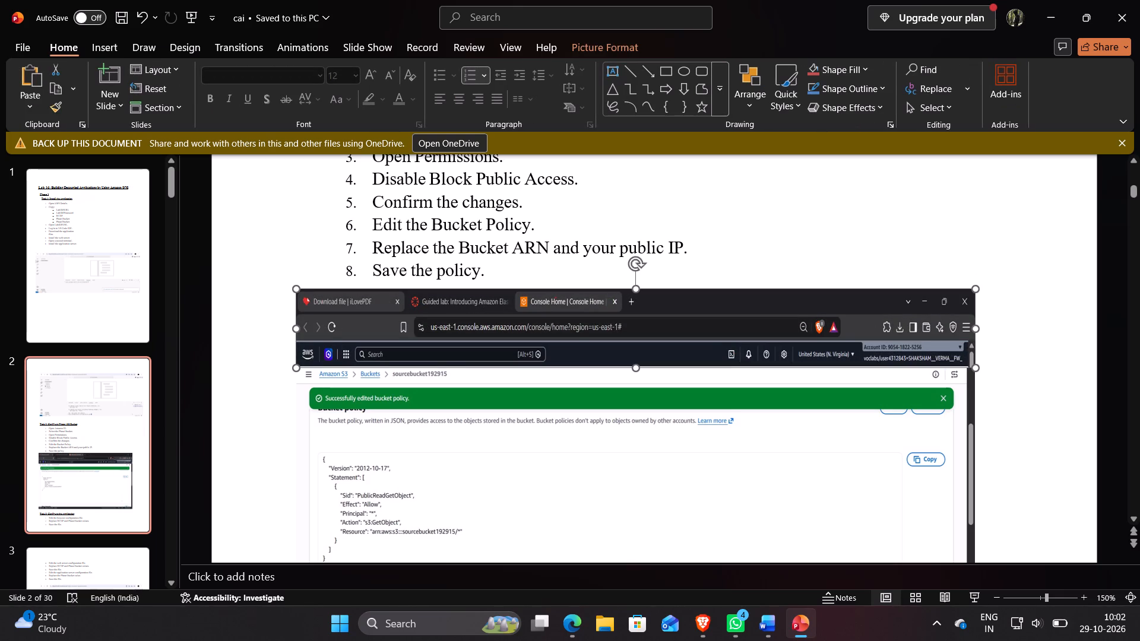
left_click(1030, 356)
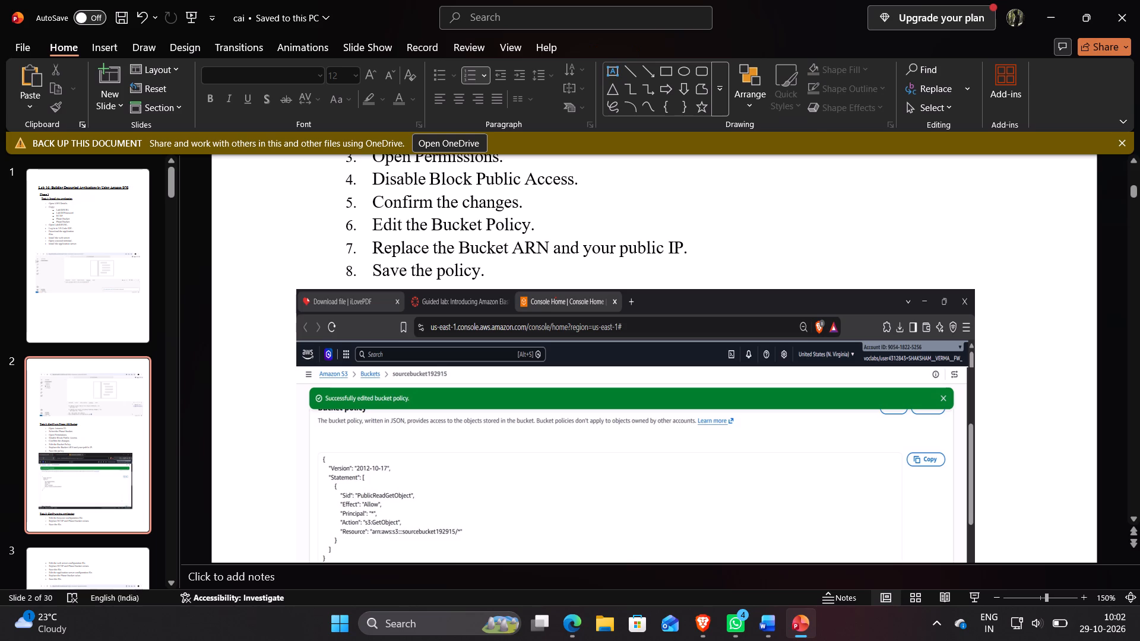
Look through slides 3 to 5 of the presentation, checking which screenshots contain a browser and AWS console header.
scroll(1030, 356, "down", 3, "ctrl")
scroll(1030, 356, "down", 4)
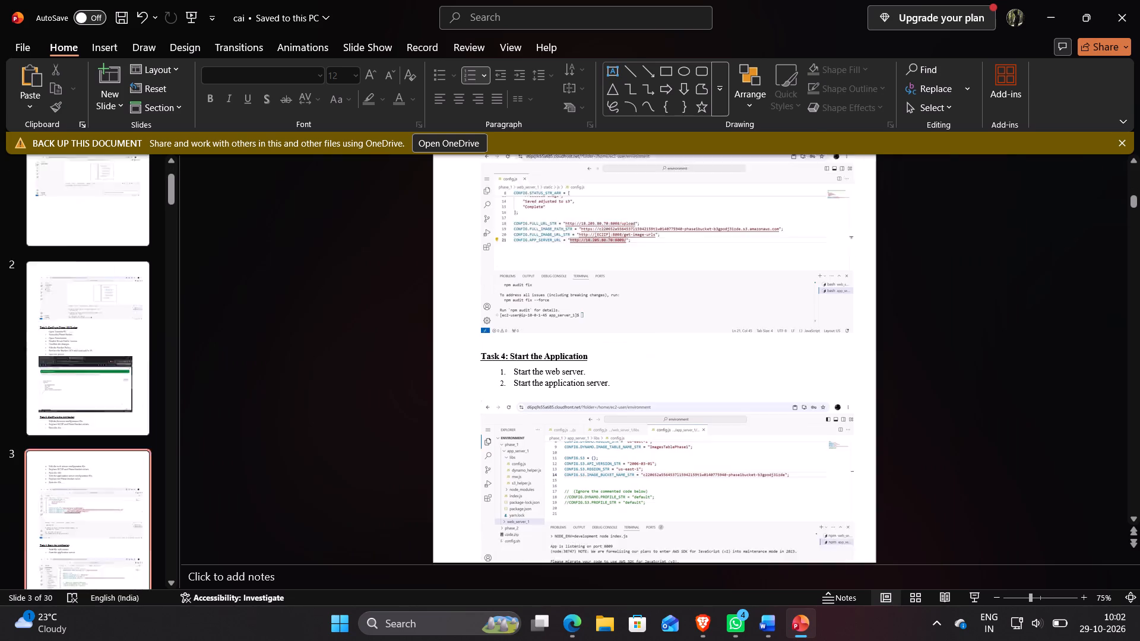
scroll(1030, 356, "down", 1)
scroll(1030, 356, "up", 6)
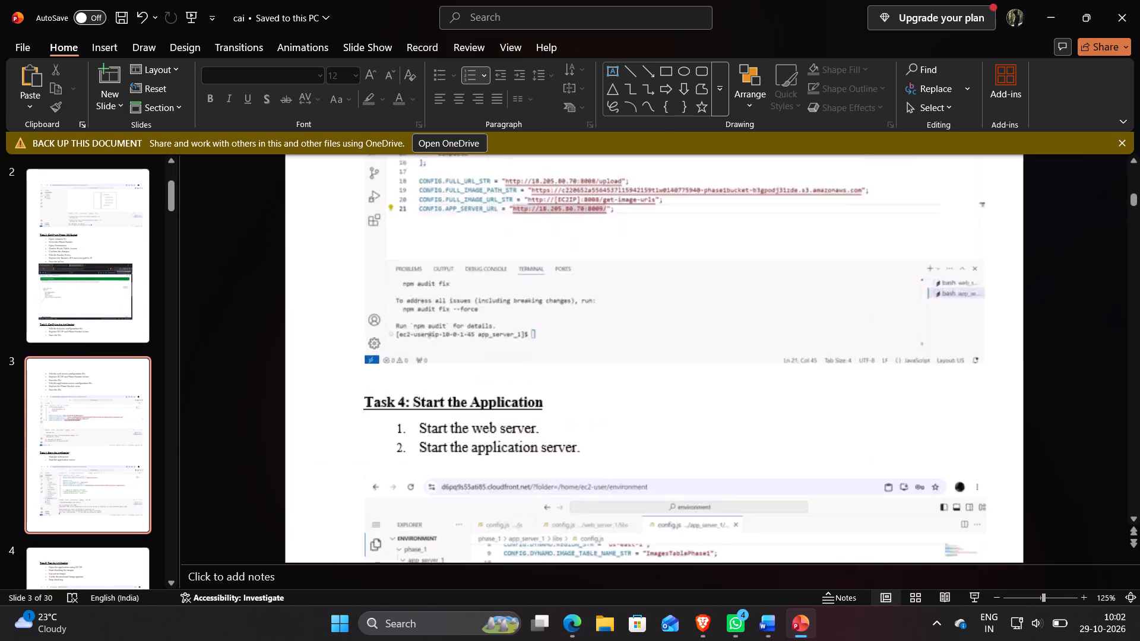
scroll(1030, 356, "up", 1)
scroll(1030, 356, "down", 2, "ctrl")
scroll(1030, 356, "down", 1)
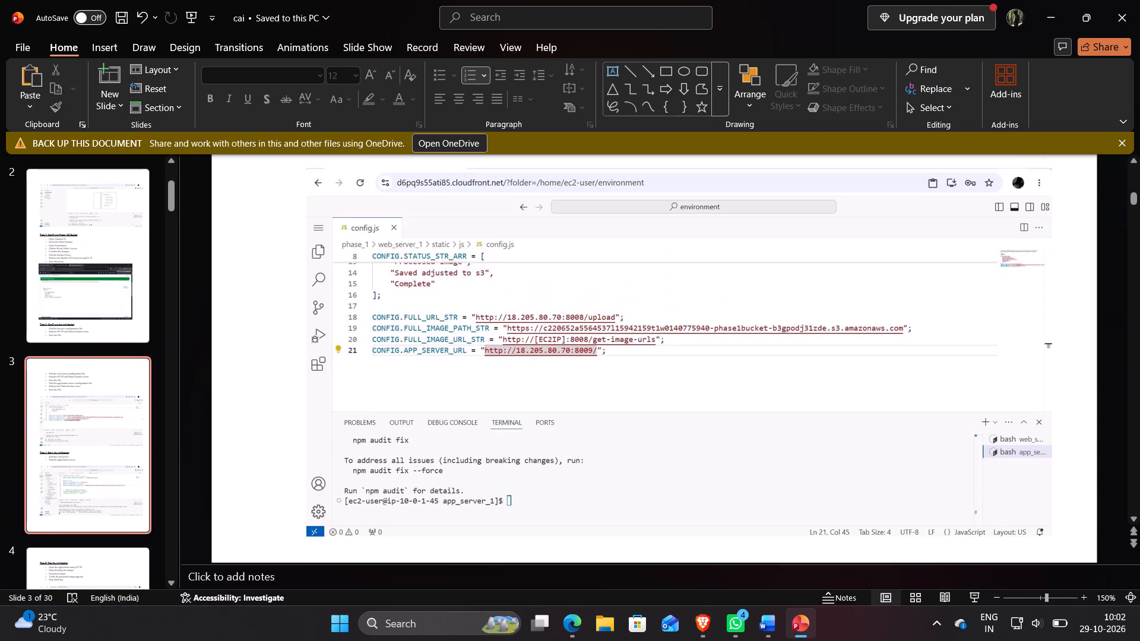
scroll(1030, 356, "down", 6)
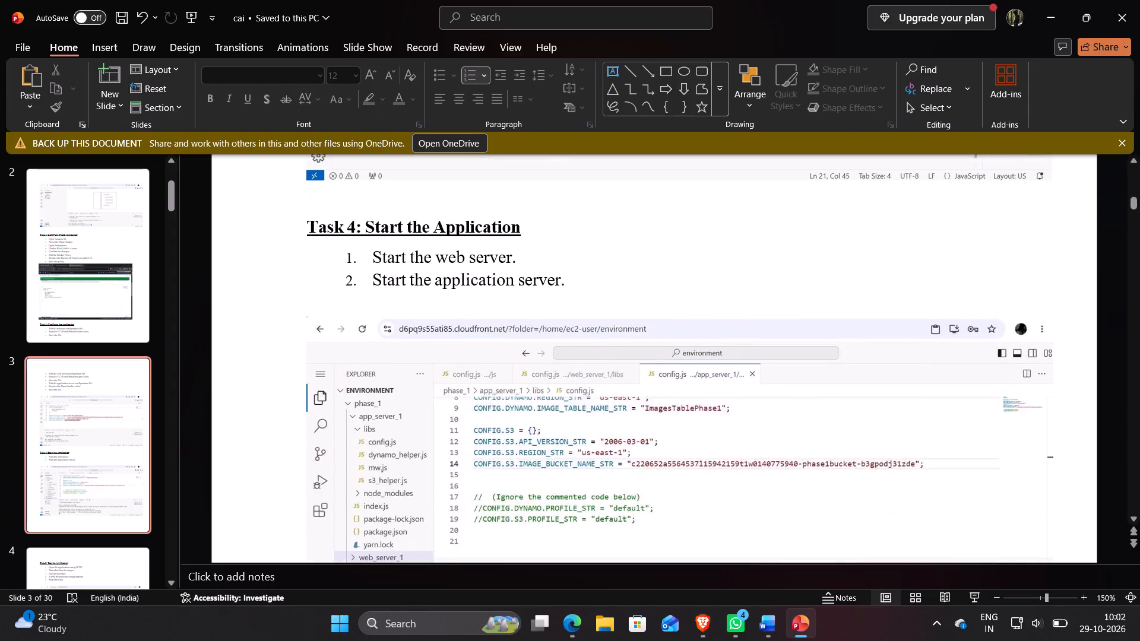
scroll(1030, 356, "down", 3)
scroll(1030, 356, "down", 2, "ctrl")
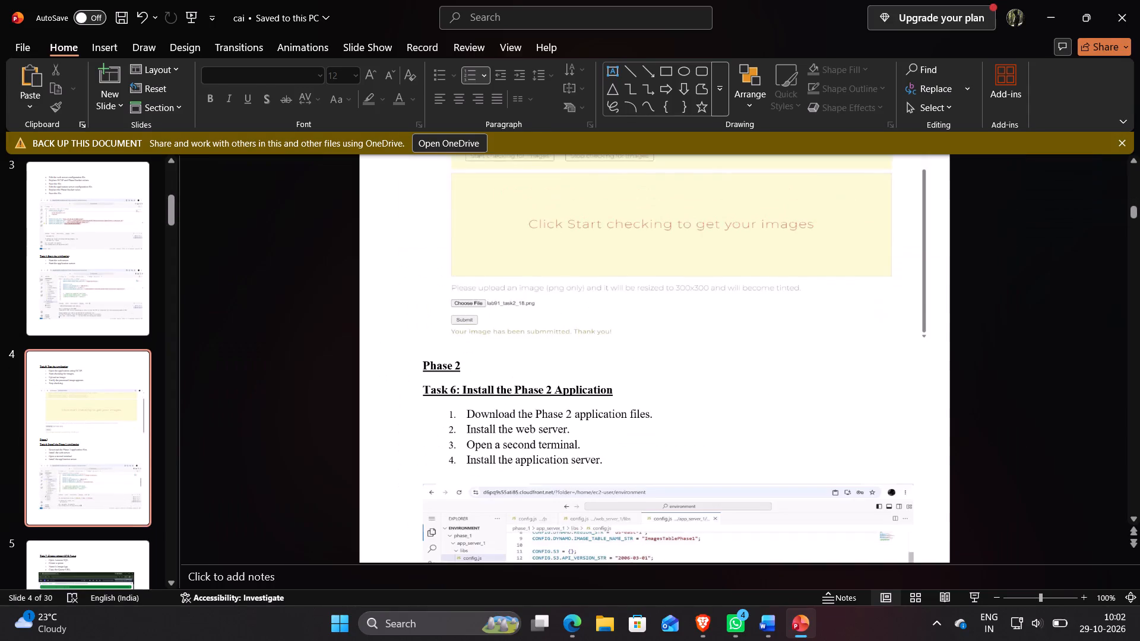
scroll(1030, 356, "down", 3)
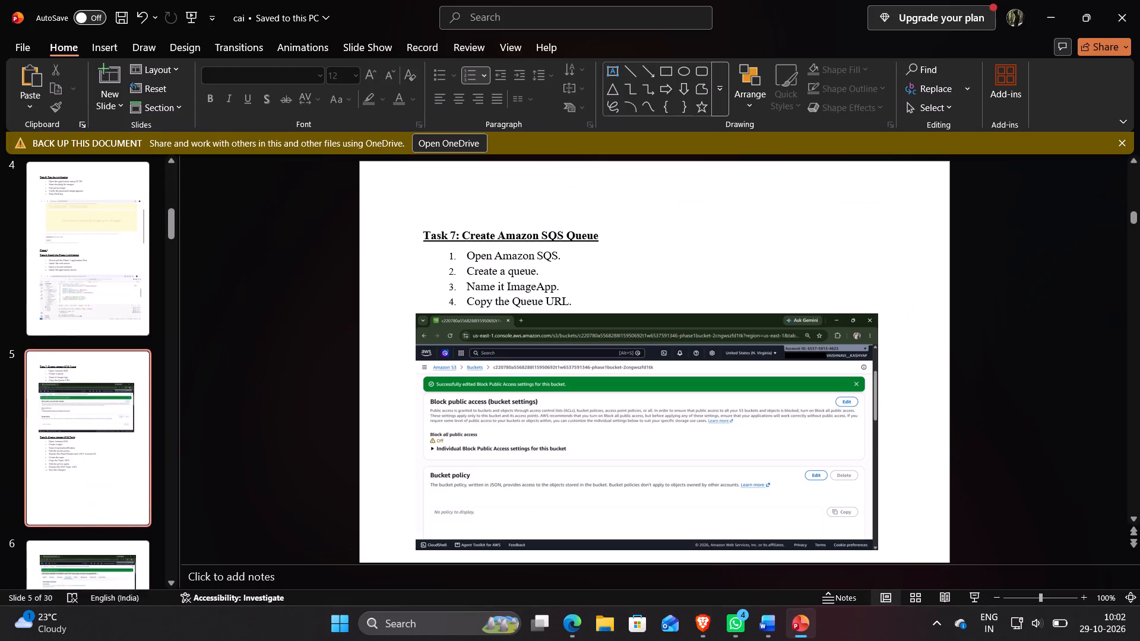
Paste the header strip onto slide 5 and line it up vertically over the Task 7 screenshot's browser and AWS header.
scroll(1030, 356, "up", 3, "ctrl")
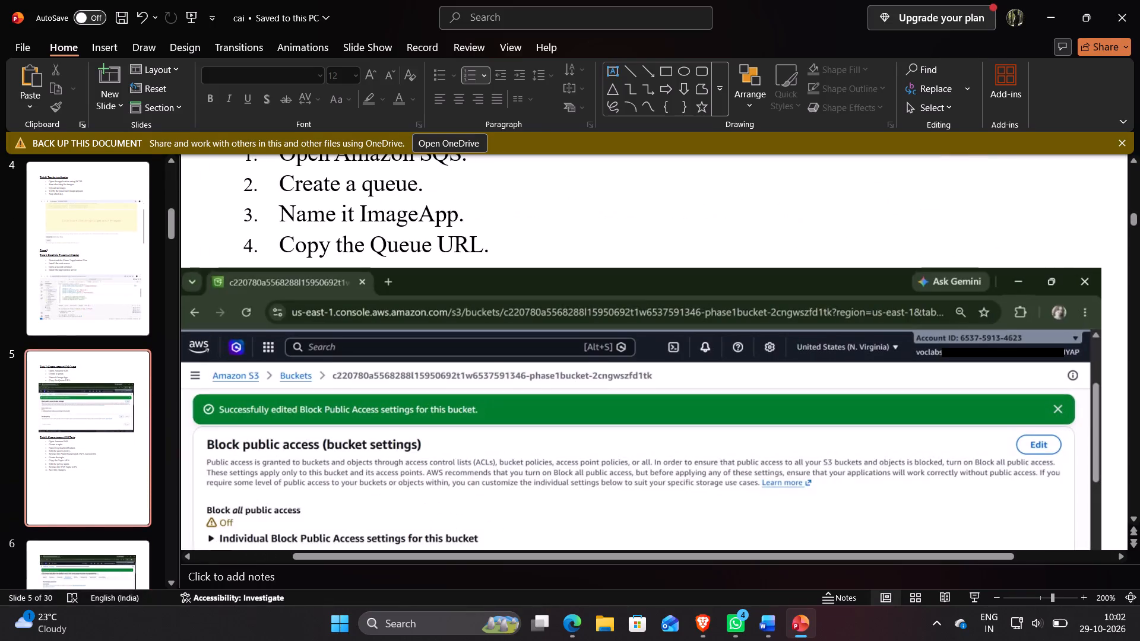
scroll(1030, 356, "down", 1, "ctrl")
scroll(1030, 356, "up", 5)
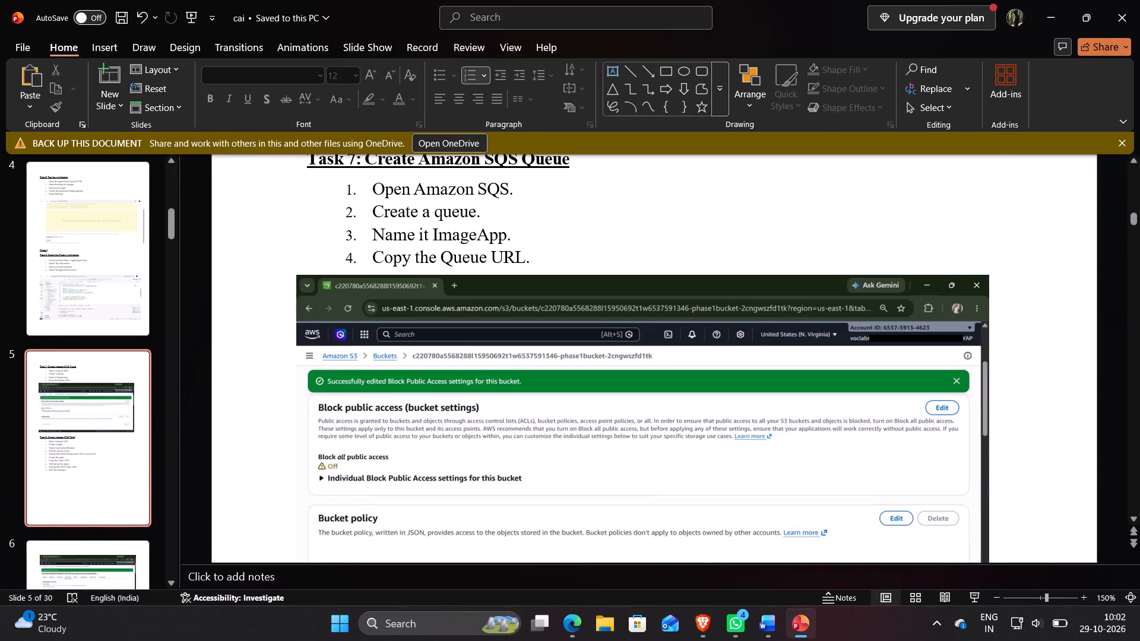
scroll(1030, 356, "down", 3, "ctrl")
scroll(1030, 356, "up", 1)
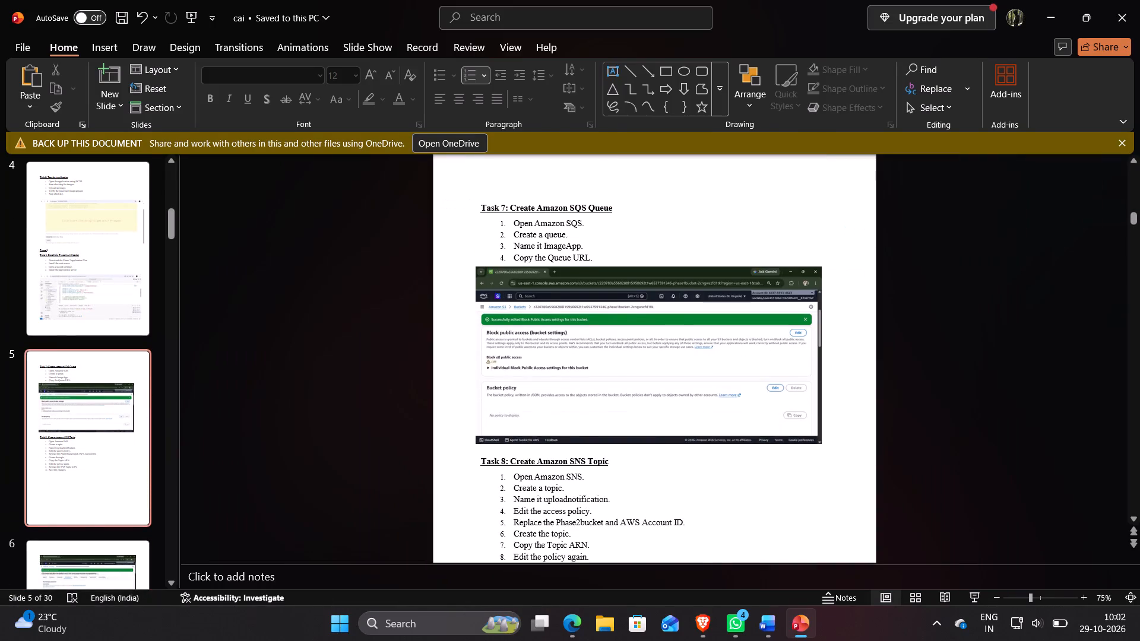
scroll(1030, 356, "up", 1)
key("ctrl+v")
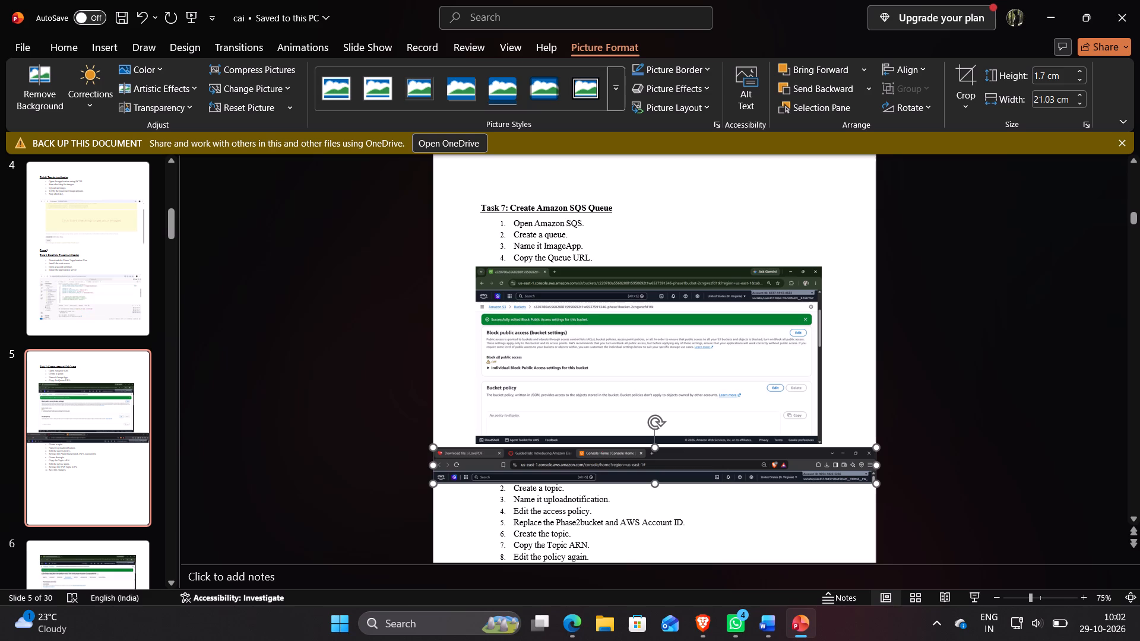
left_click_drag(783, 467, 765, 293)
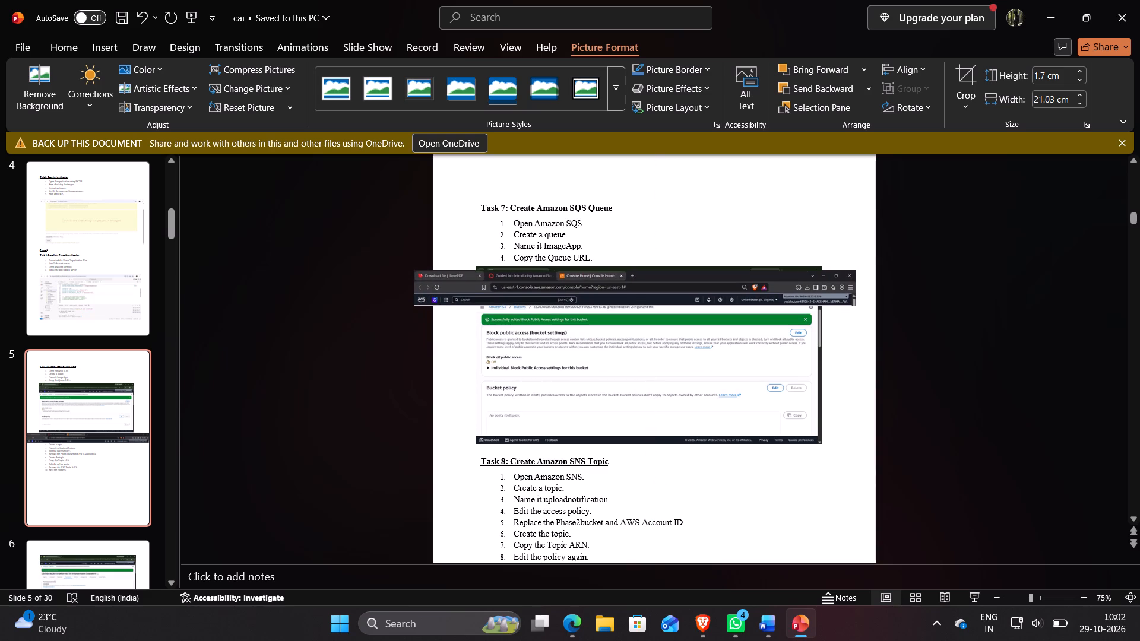
left_click_drag(765, 293, 765, 291)
scroll(765, 291, "up", 3, "ctrl")
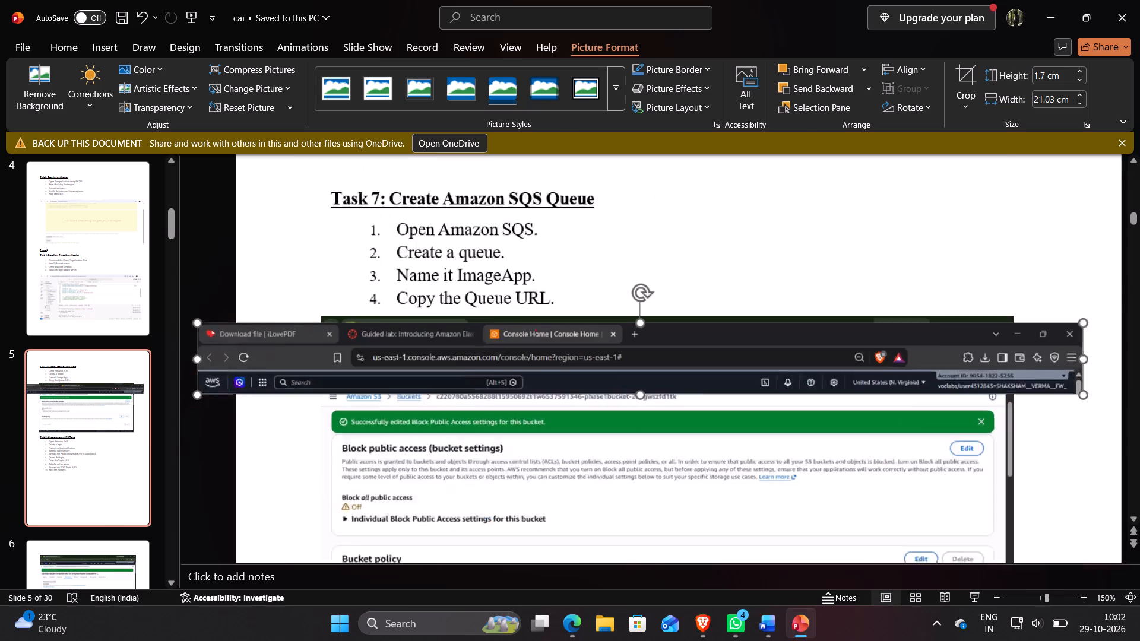
scroll(765, 291, "up", 1, "ctrl")
left_click_drag(732, 366, 758, 352)
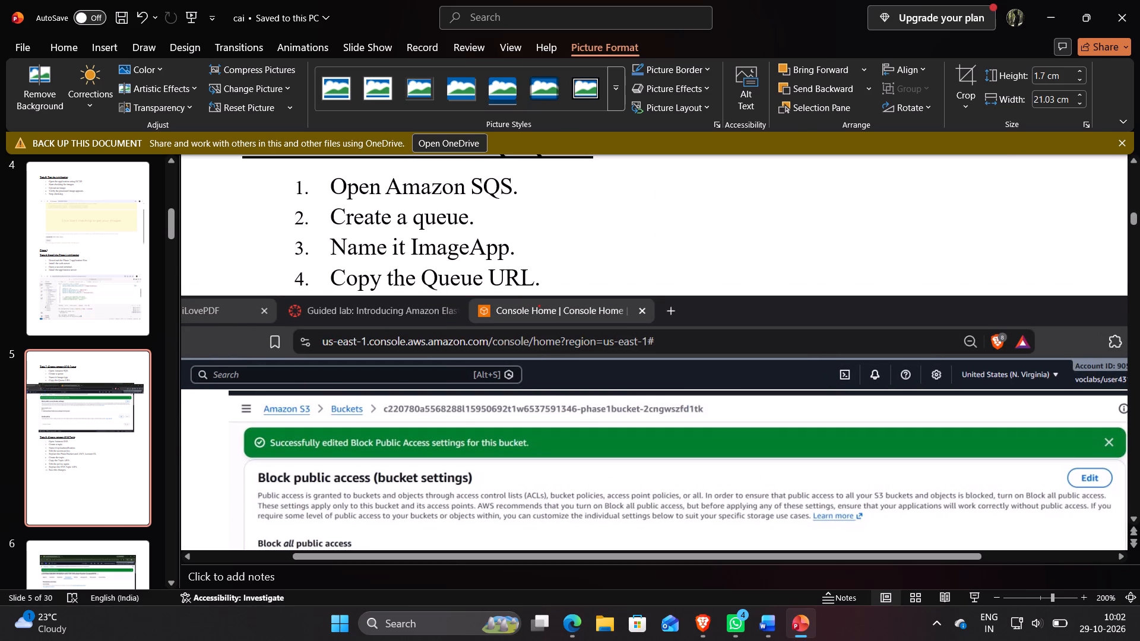
left_click_drag(758, 352, 762, 355)
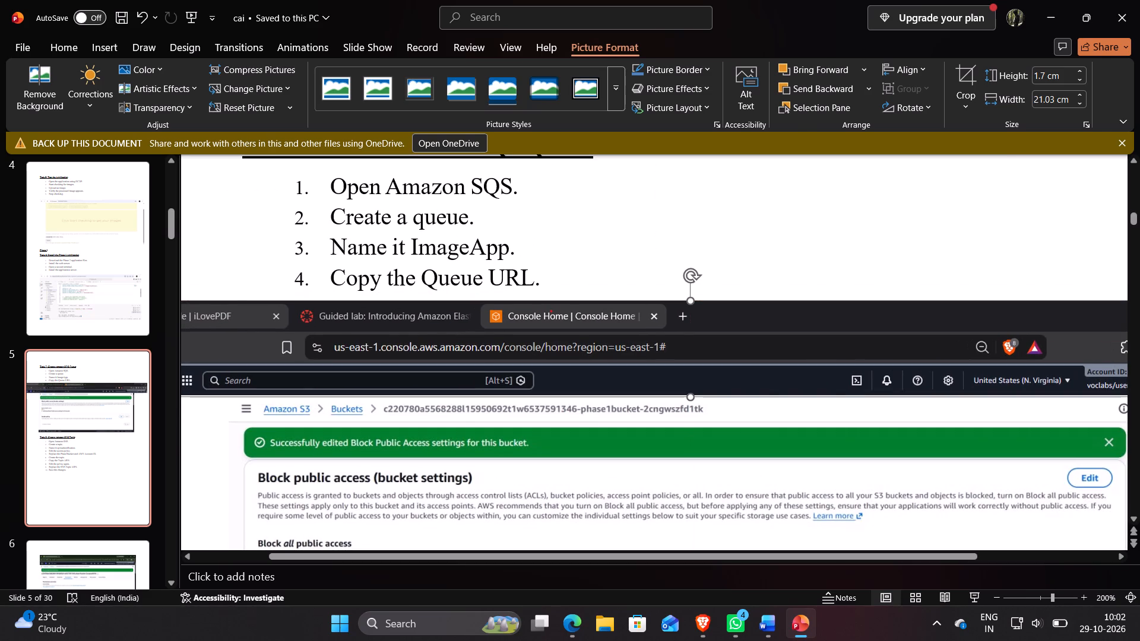
scroll(762, 355, "down", 1, "ctrl")
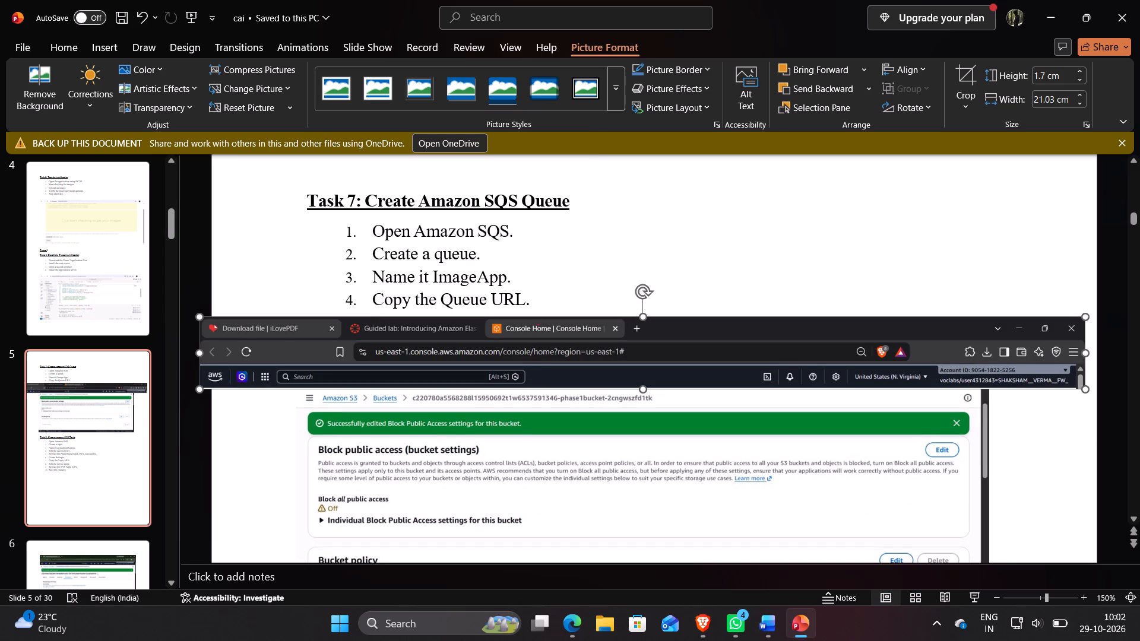
Narrow the strip on slide 5 from both sides to about 16.5 cm, matching the Task 7 screenshot's edges.
left_click_drag(201, 351, 237, 353)
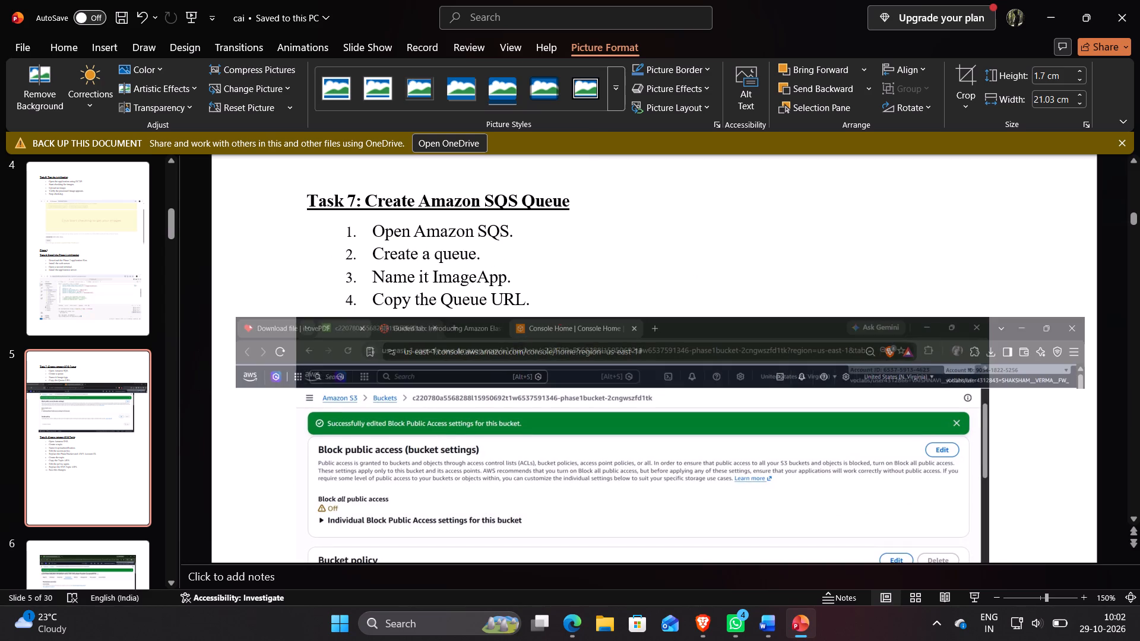
left_click_drag(237, 353, 287, 354)
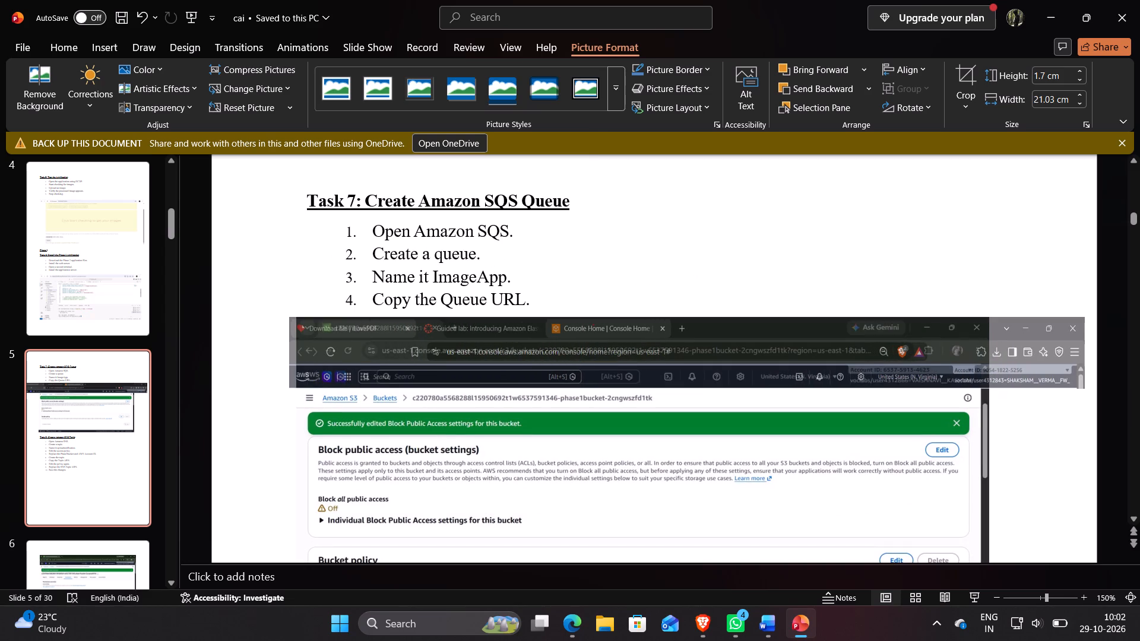
left_click_drag(287, 354, 294, 353)
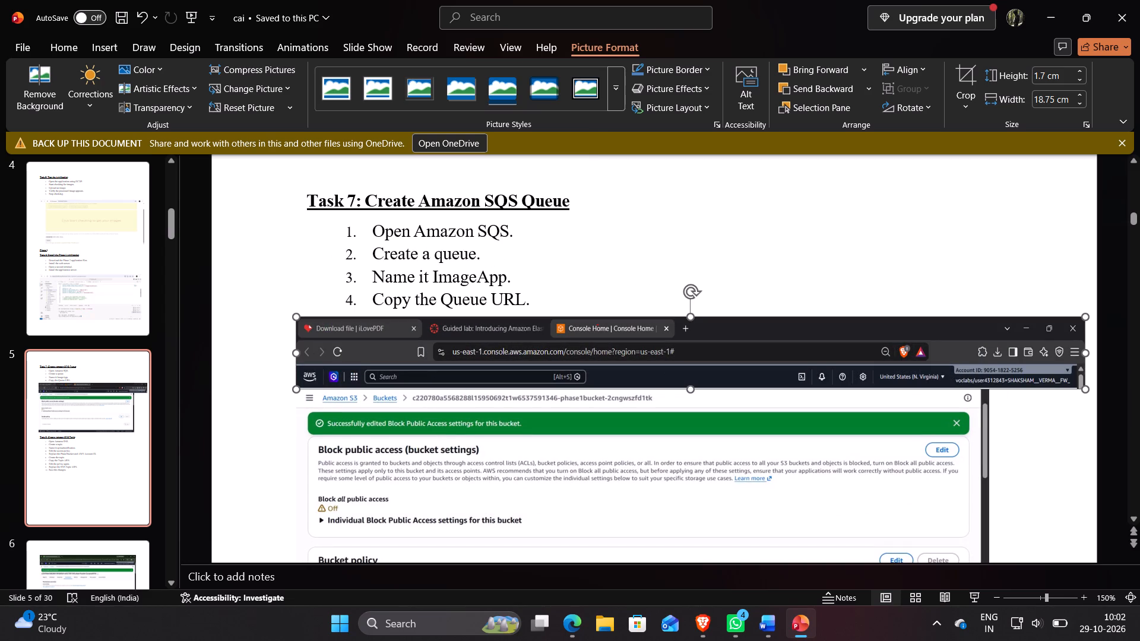
left_click_drag(1084, 354, 1028, 350)
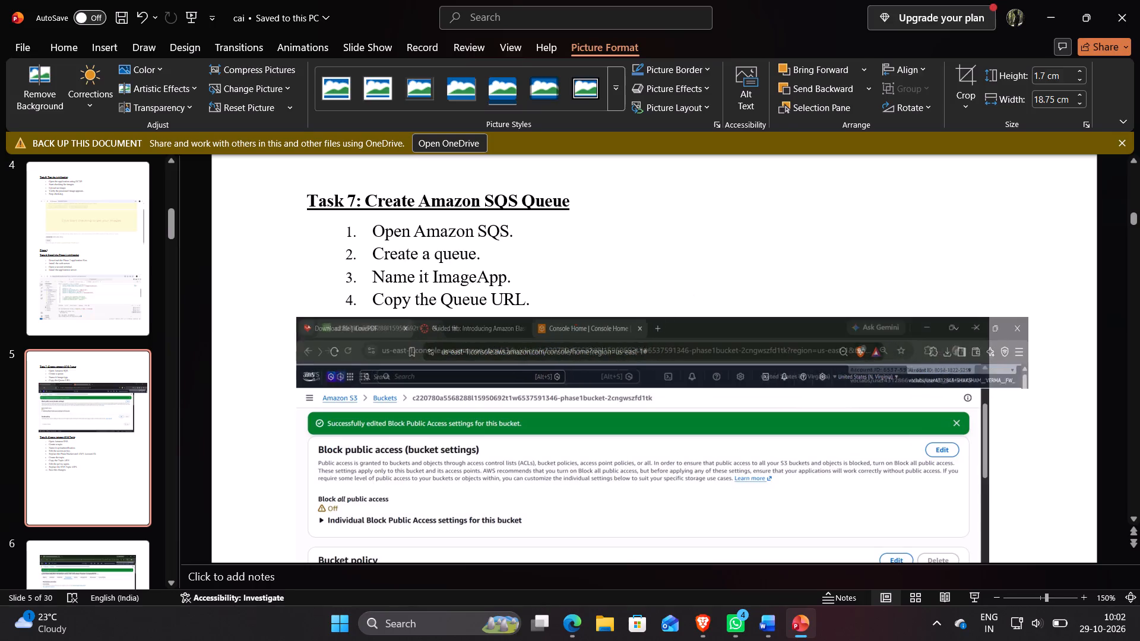
left_click_drag(1028, 350, 985, 353)
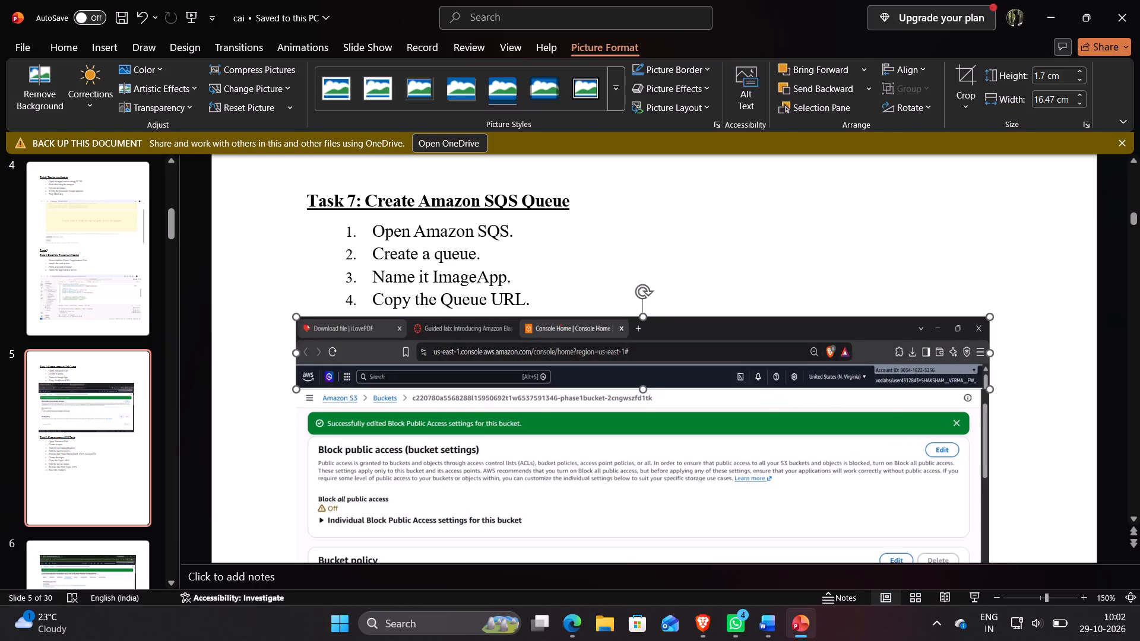
left_click(1062, 370)
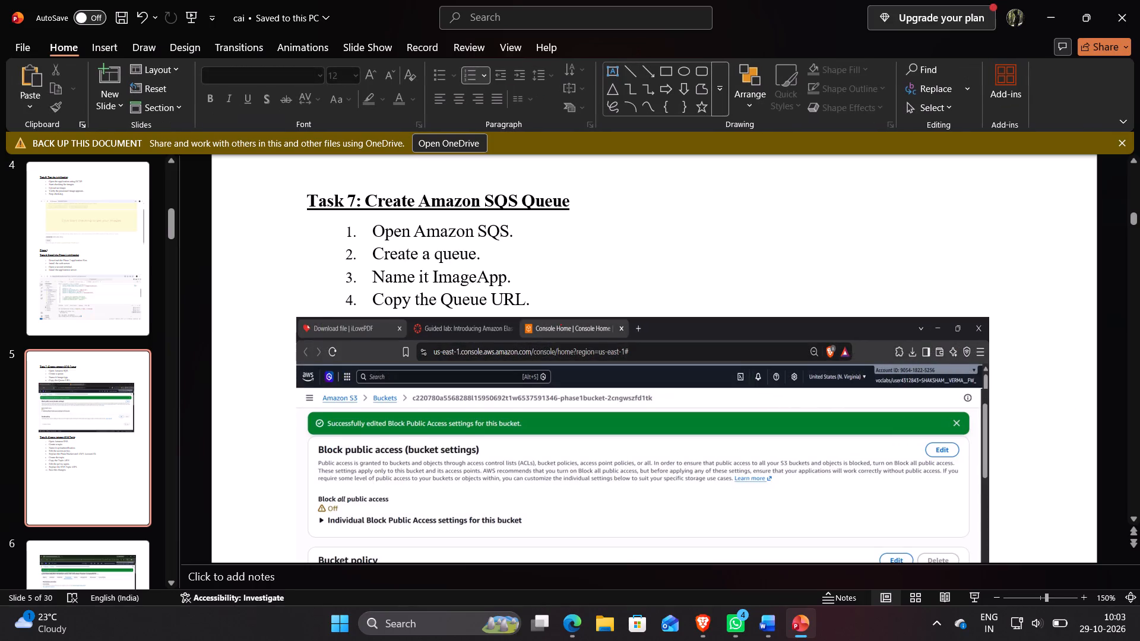
Paste the header strip onto slide 6 and move it over the browser and AWS header of the Permissions screenshot above Task 9.
scroll(663, 356, "down", 17)
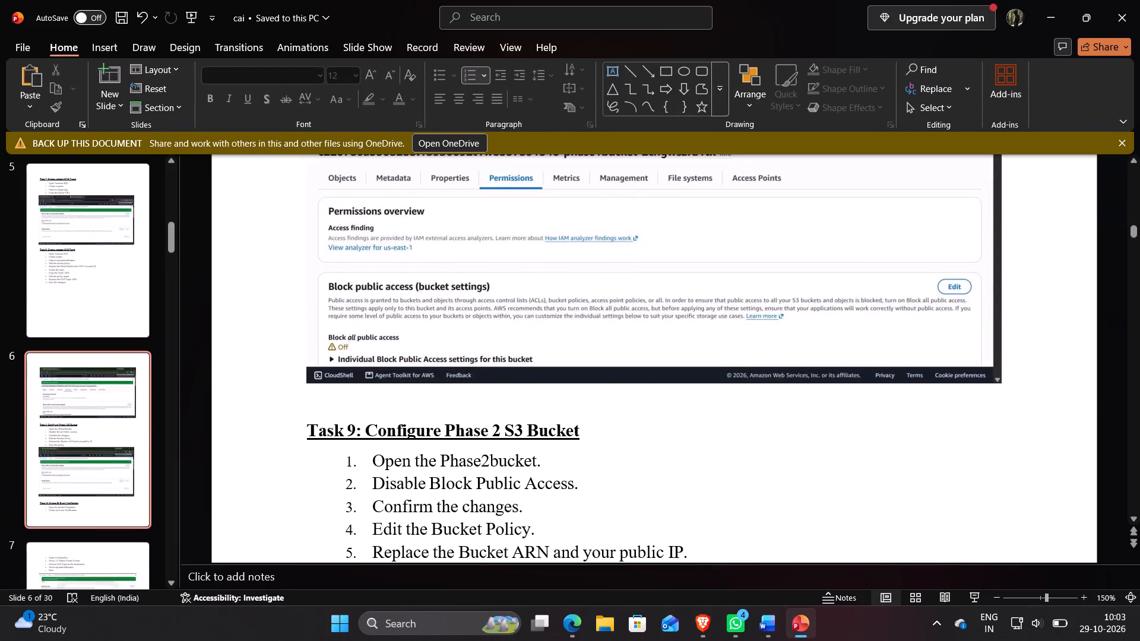
scroll(663, 356, "up", 3)
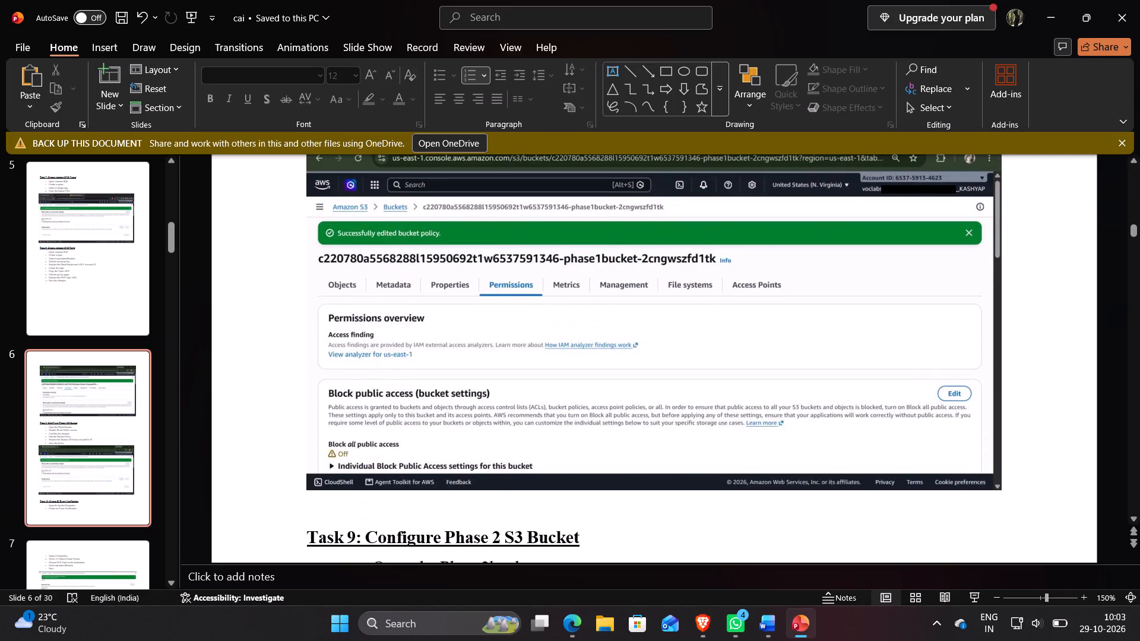
scroll(663, 356, "up", 1)
scroll(663, 356, "down", 1, "ctrl")
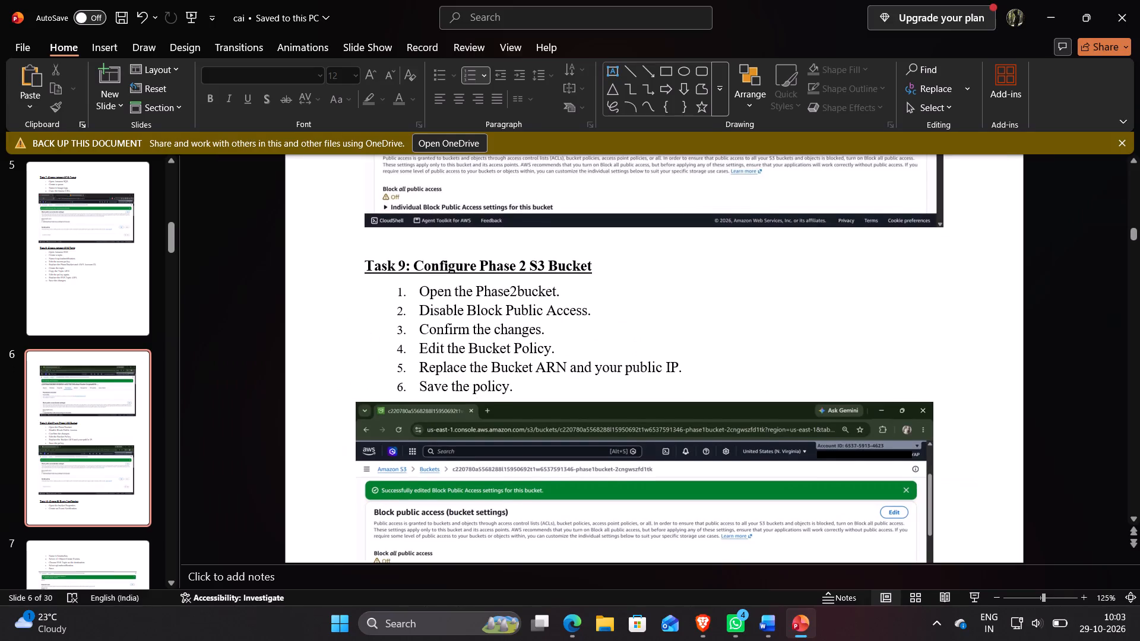
scroll(663, 356, "up", 4)
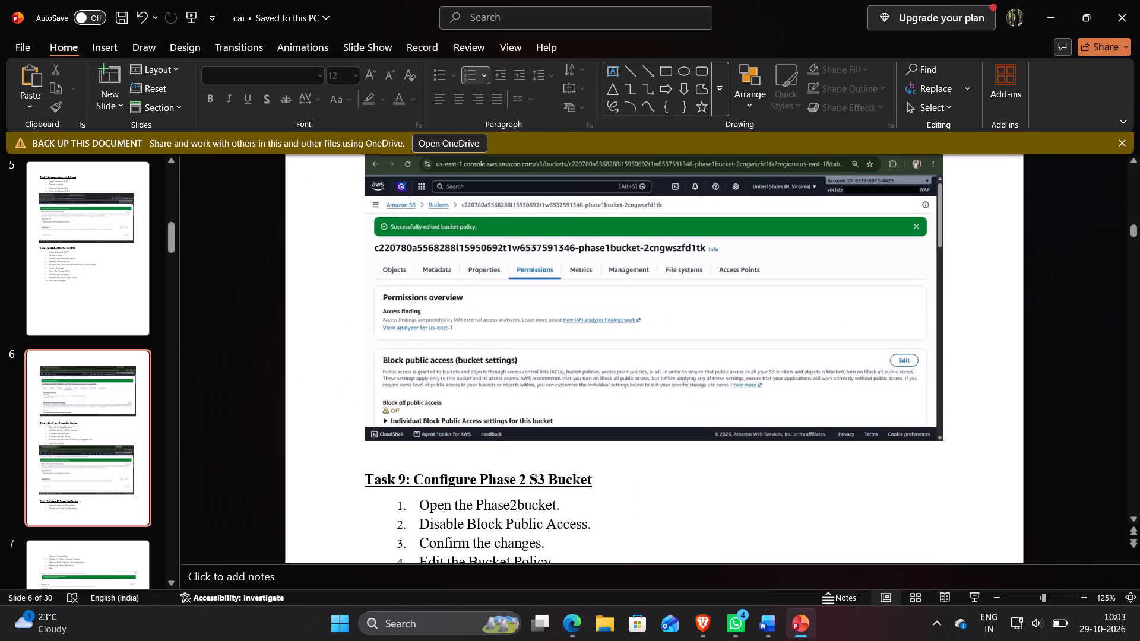
scroll(624, 373, "up", 1)
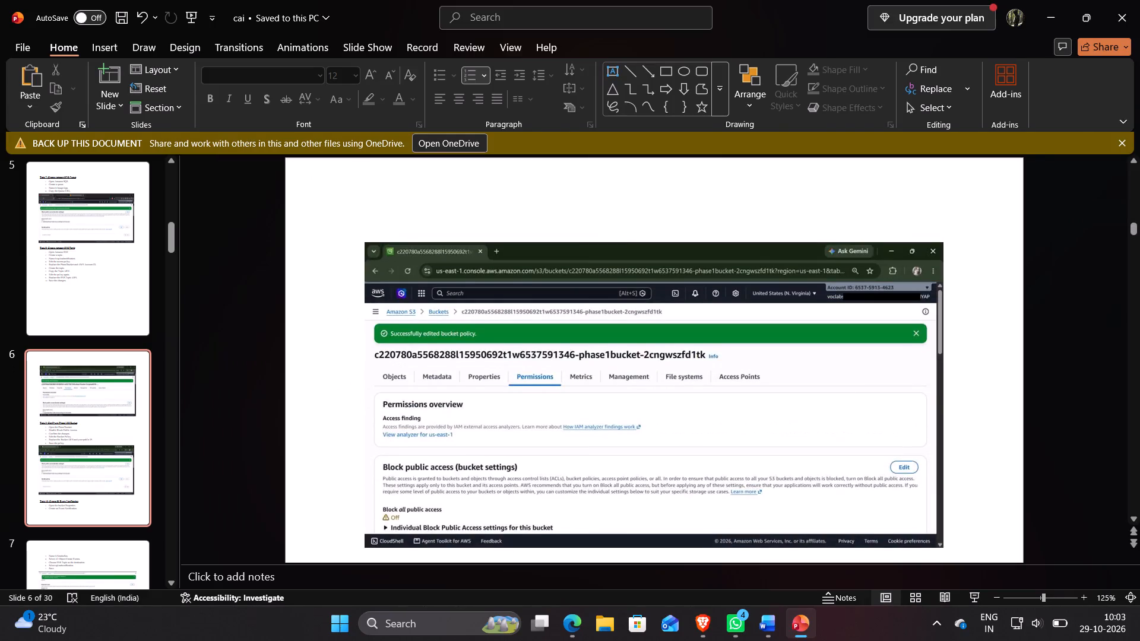
key("ctrl+v")
scroll(686, 458, "down", 1)
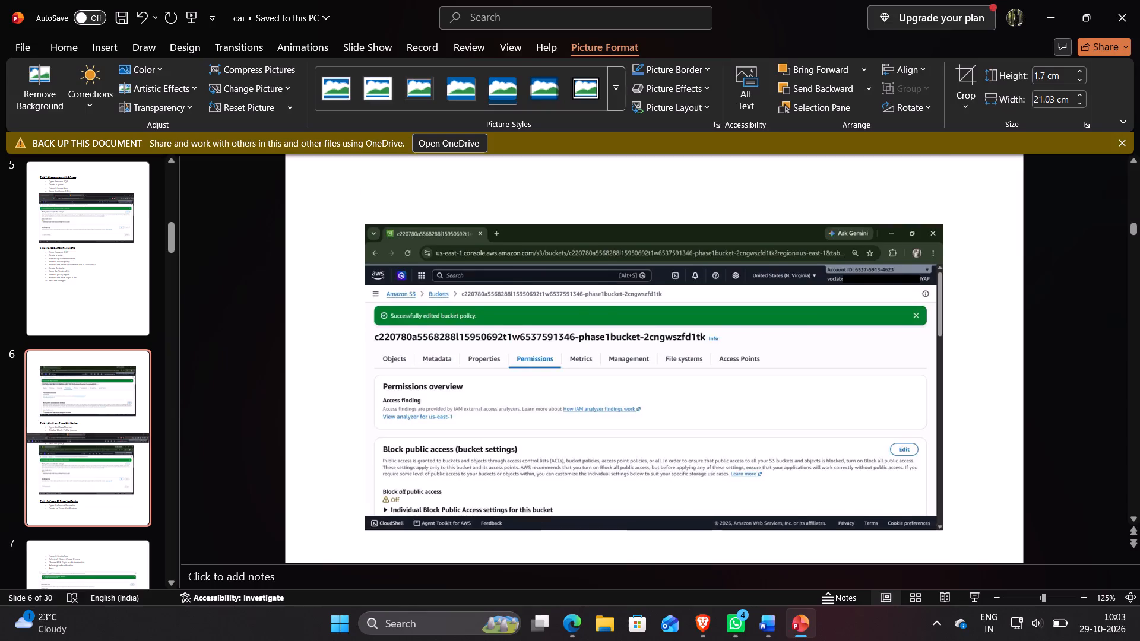
scroll(686, 458, "down", 1)
scroll(655, 505, "down", 2)
left_click_drag(733, 458, 726, 178)
scroll(726, 178, "up", 3)
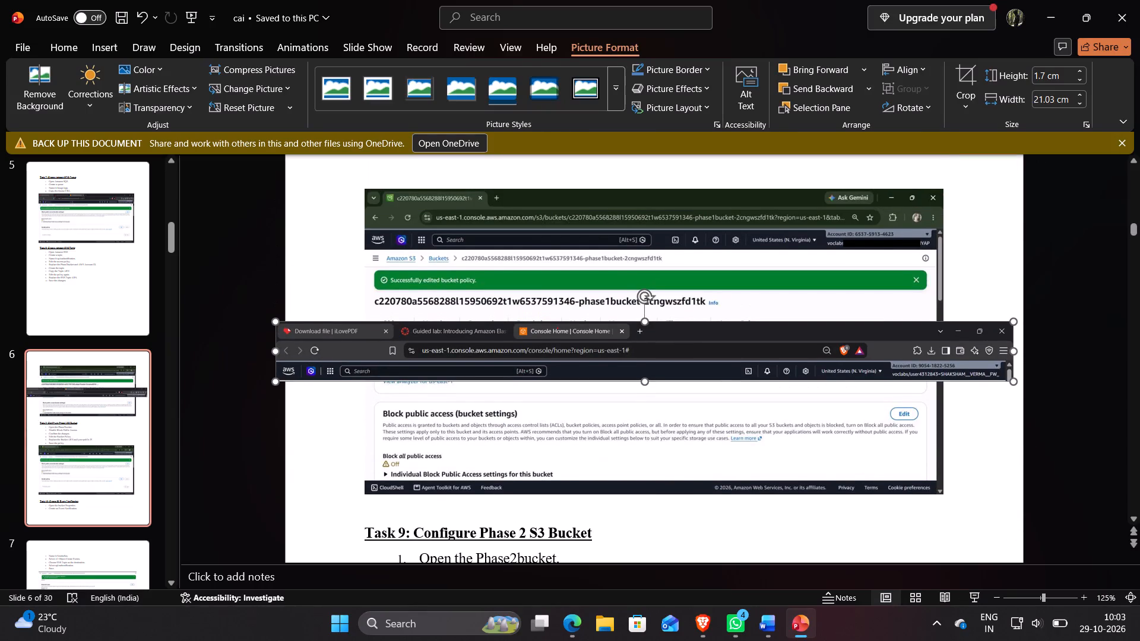
left_click_drag(704, 330, 711, 210)
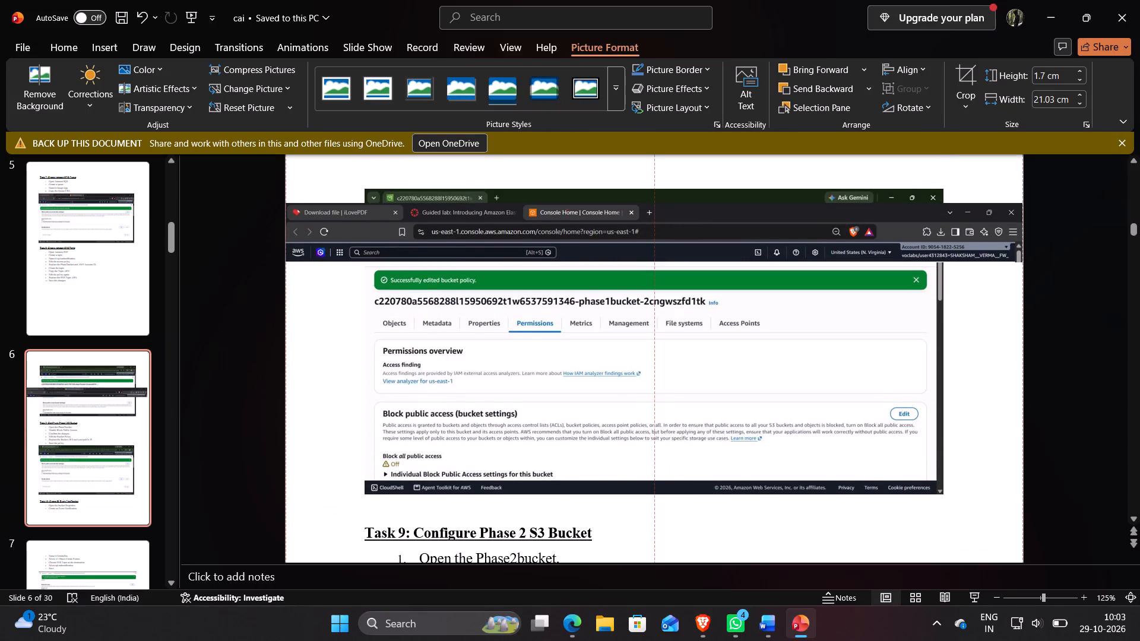
left_click_drag(711, 210, 709, 198)
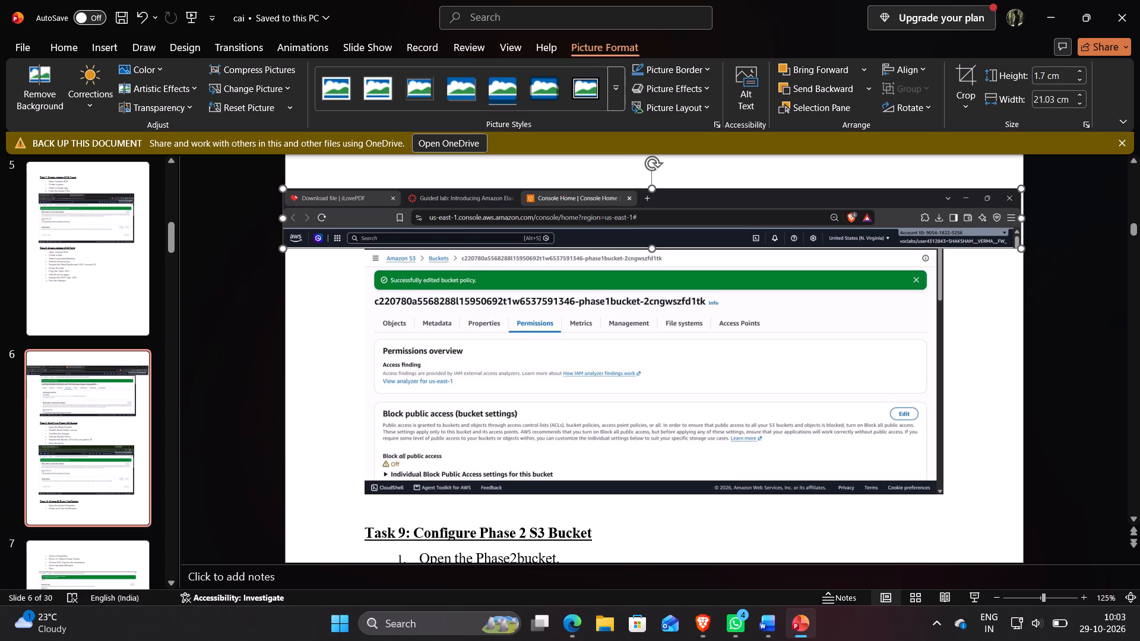
Narrow the slide 6 strip to the Permissions screenshot's side edges and reduce its height to about 1.67 cm.
left_click_drag(284, 220, 346, 224)
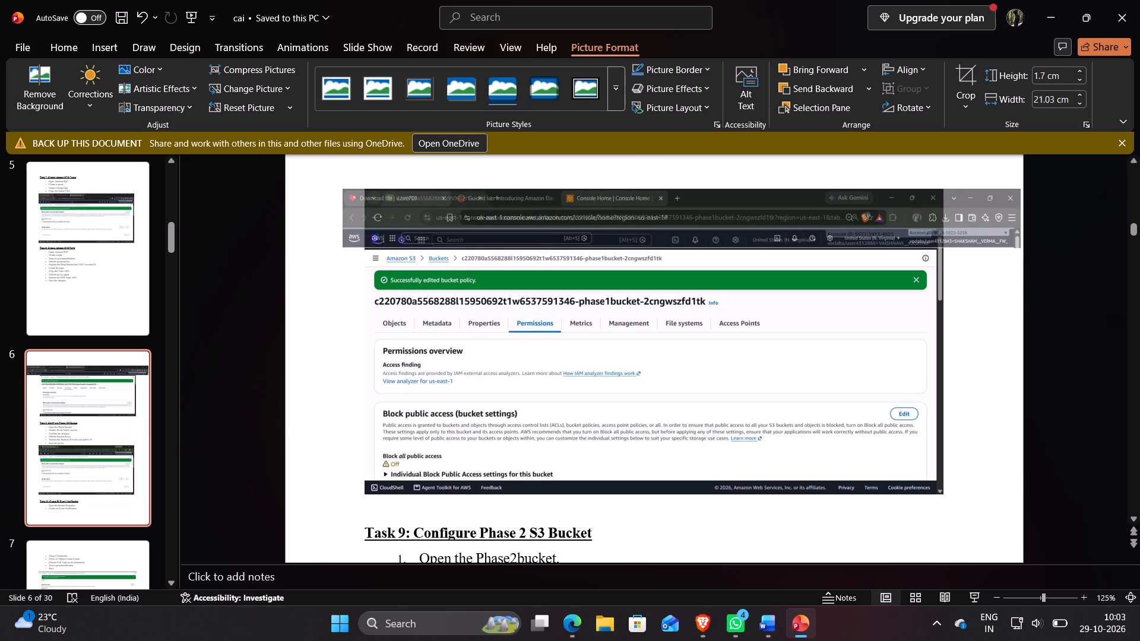
left_click_drag(346, 224, 362, 223)
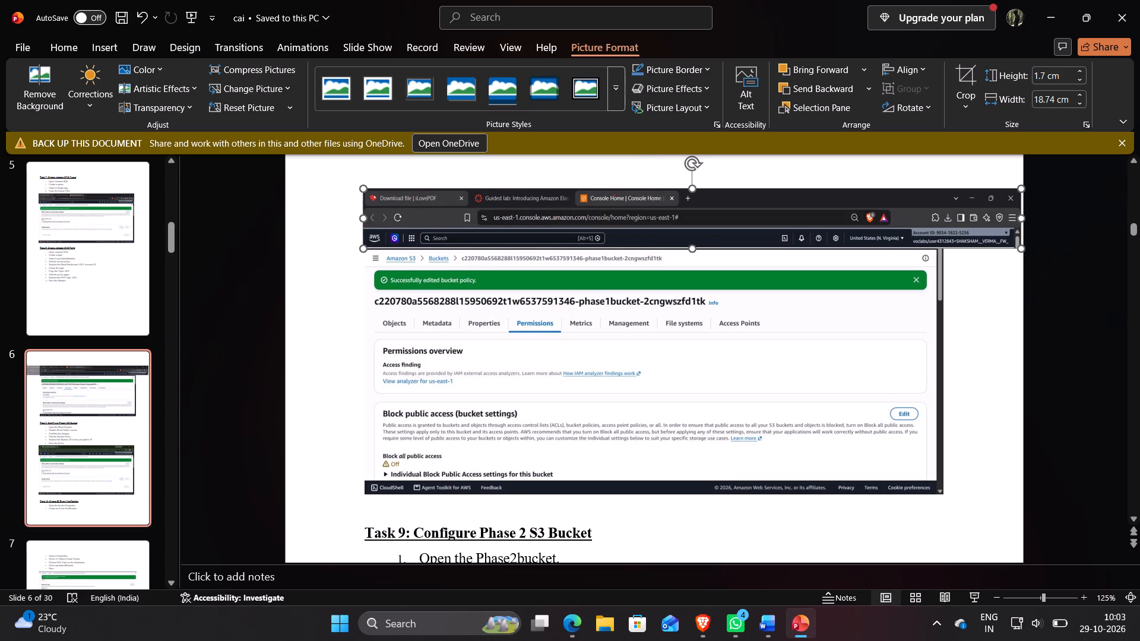
scroll(362, 223, "up", 2, "ctrl")
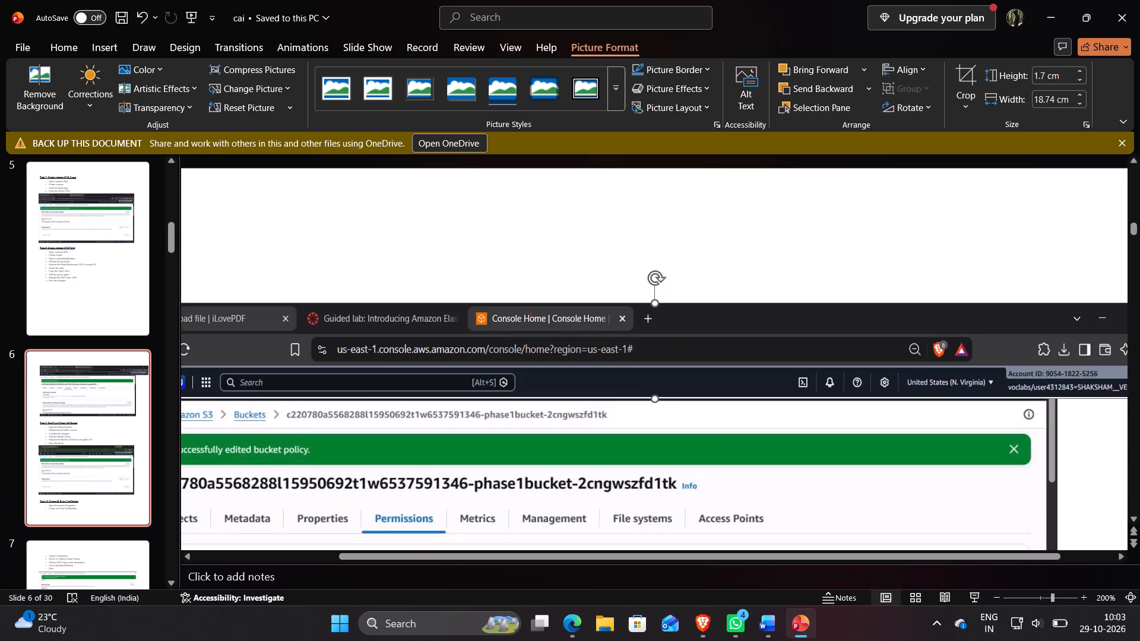
left_click(654, 397)
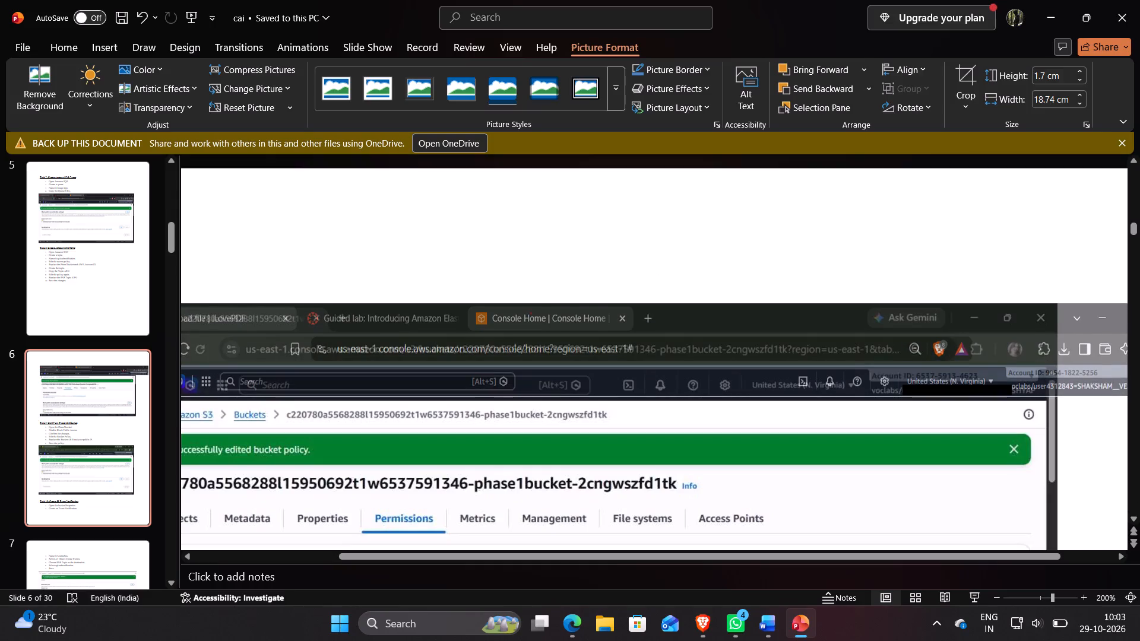
left_click(707, 279)
scroll(707, 279, "left", 5)
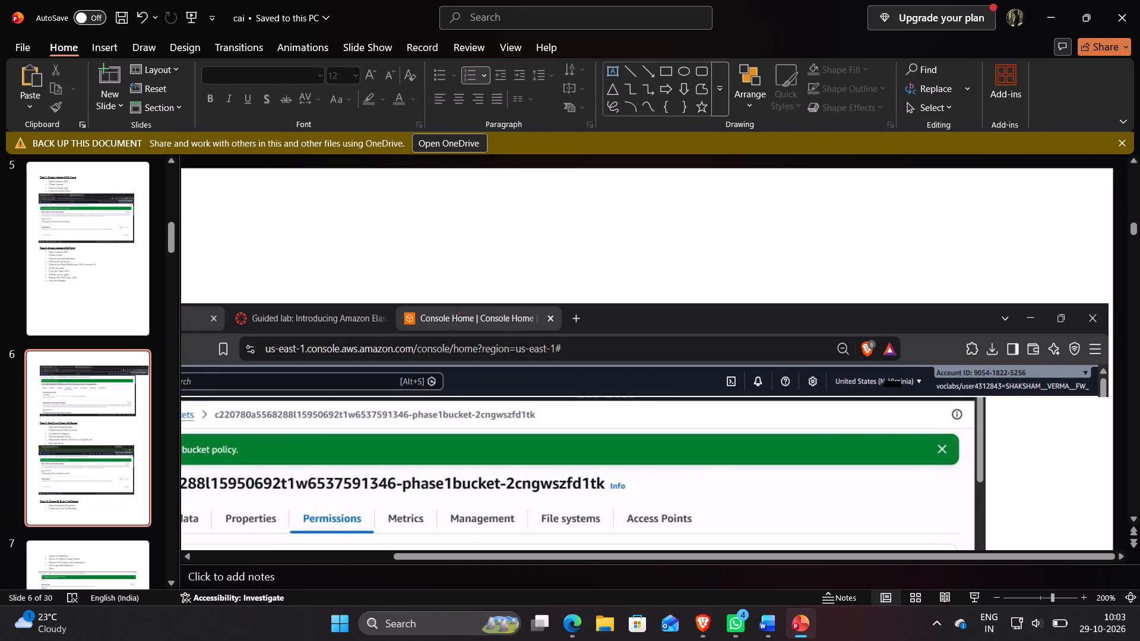
left_click(1100, 351)
left_click_drag(1109, 347, 1066, 348)
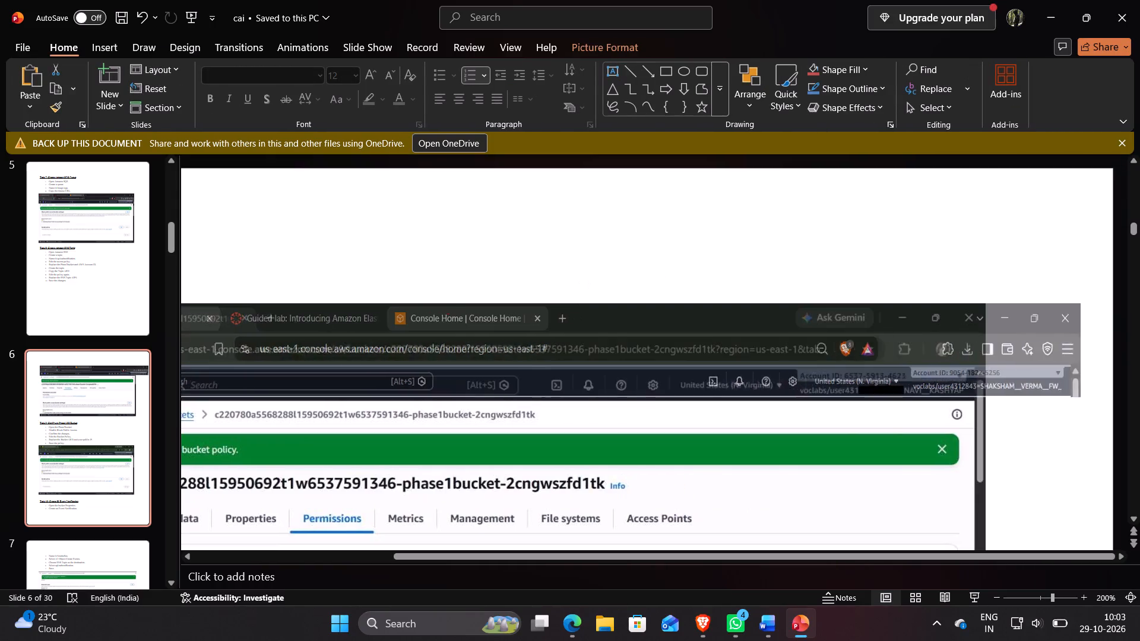
left_click_drag(1066, 348, 987, 348)
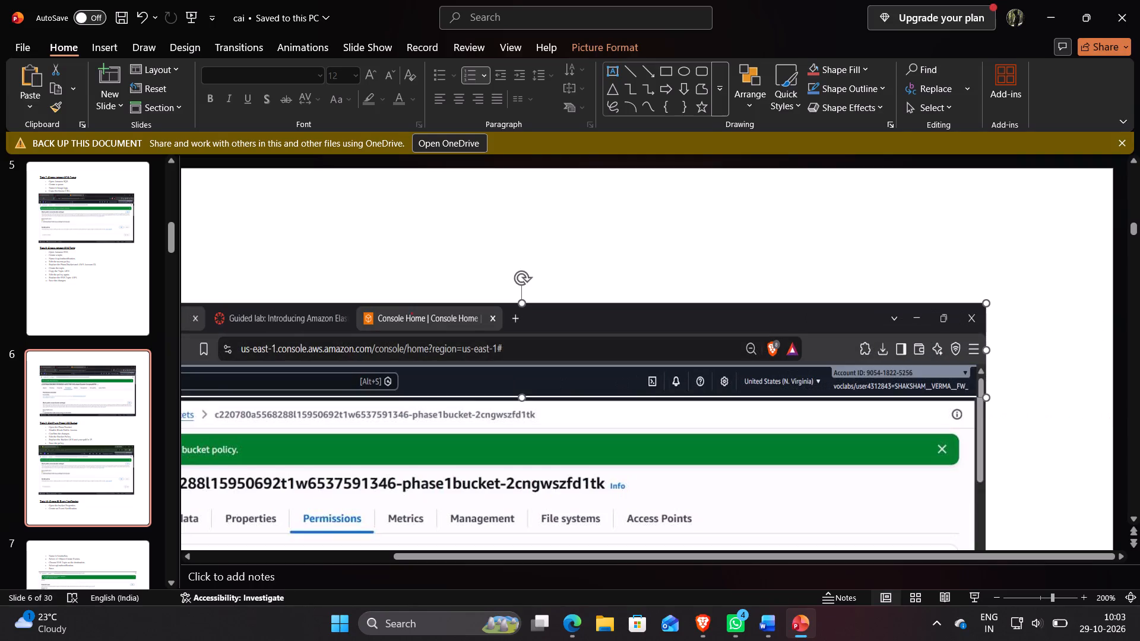
left_click(1030, 360)
Look over both screenshots on slide 6, checking the fitted header strip and the header of the Task 9 screenshot.
scroll(1030, 360, "down", 1, "ctrl")
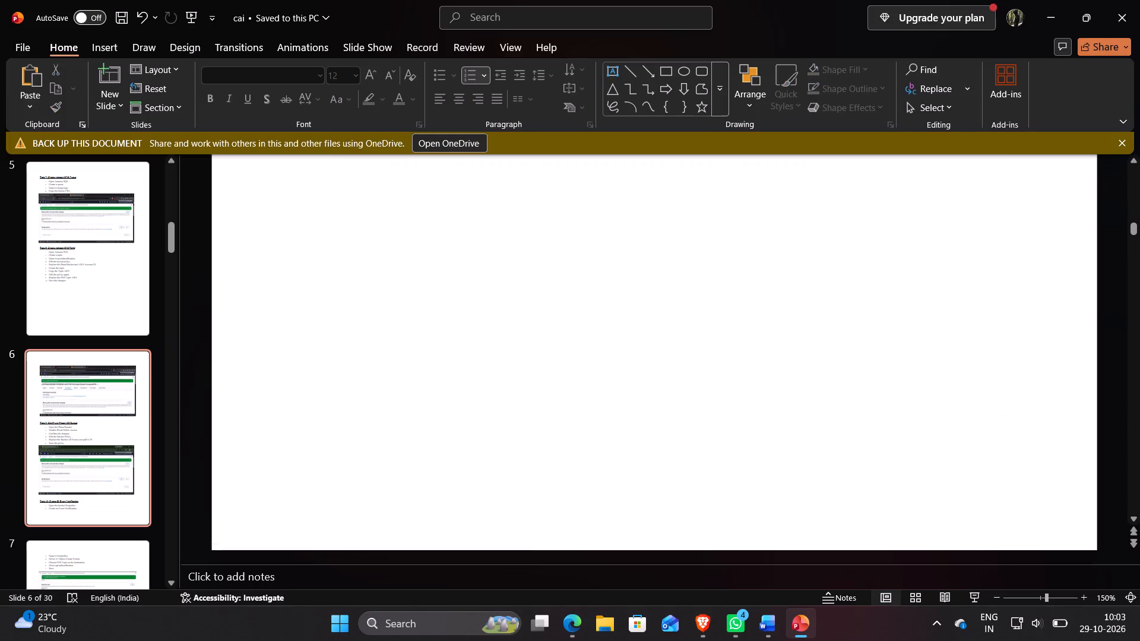
scroll(1030, 360, "down", 1)
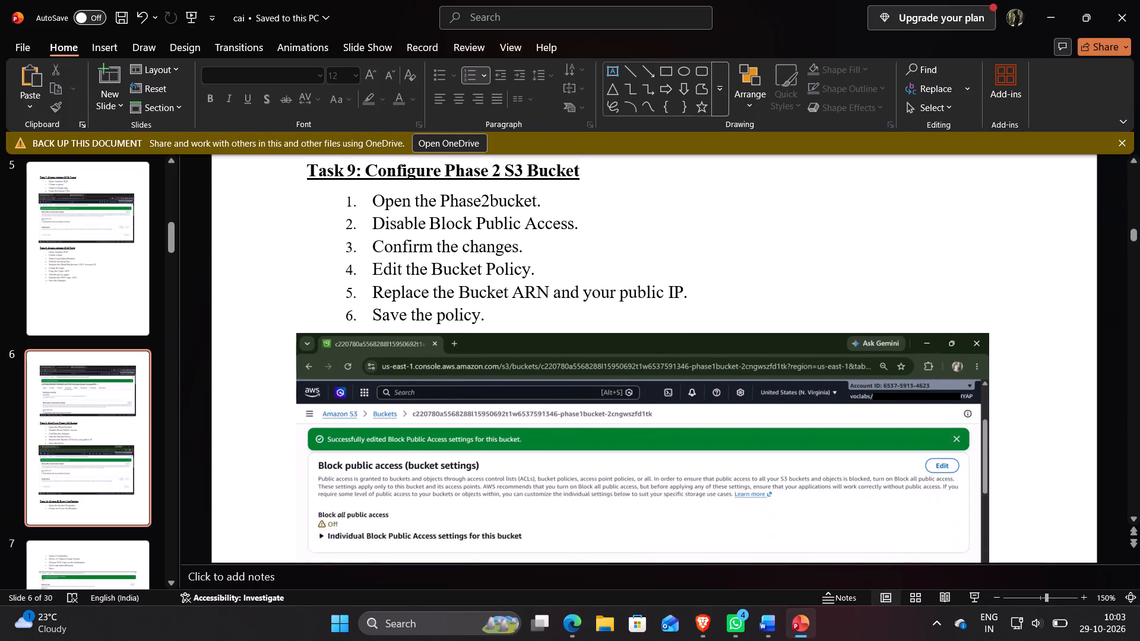
scroll(1030, 360, "down", 3)
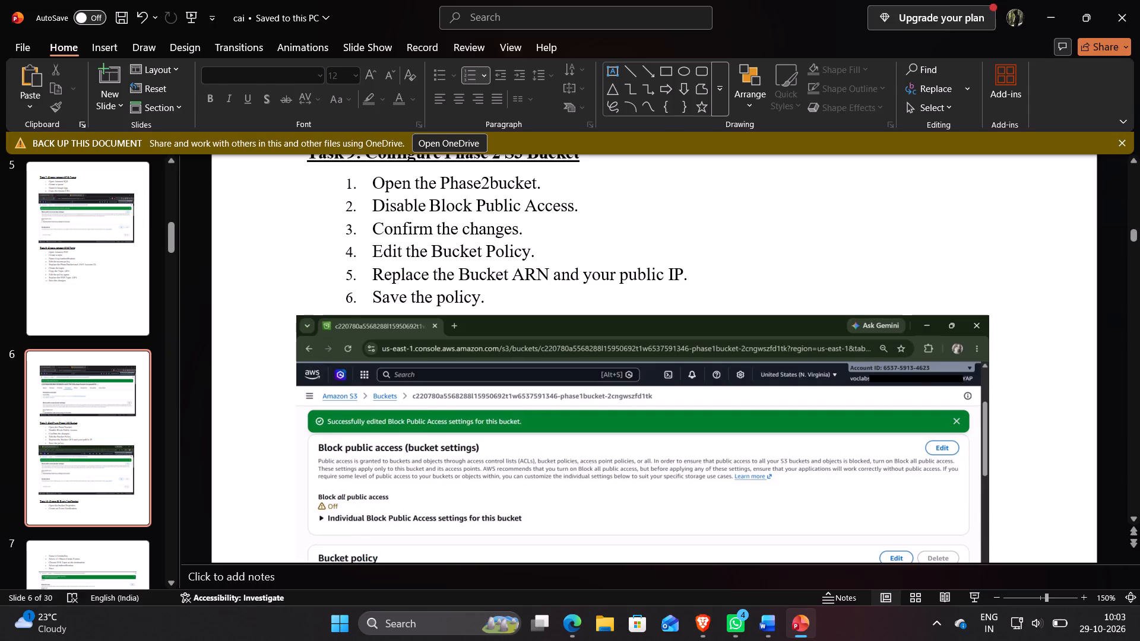
scroll(715, 245, "up", 4)
scroll(715, 245, "down", 1)
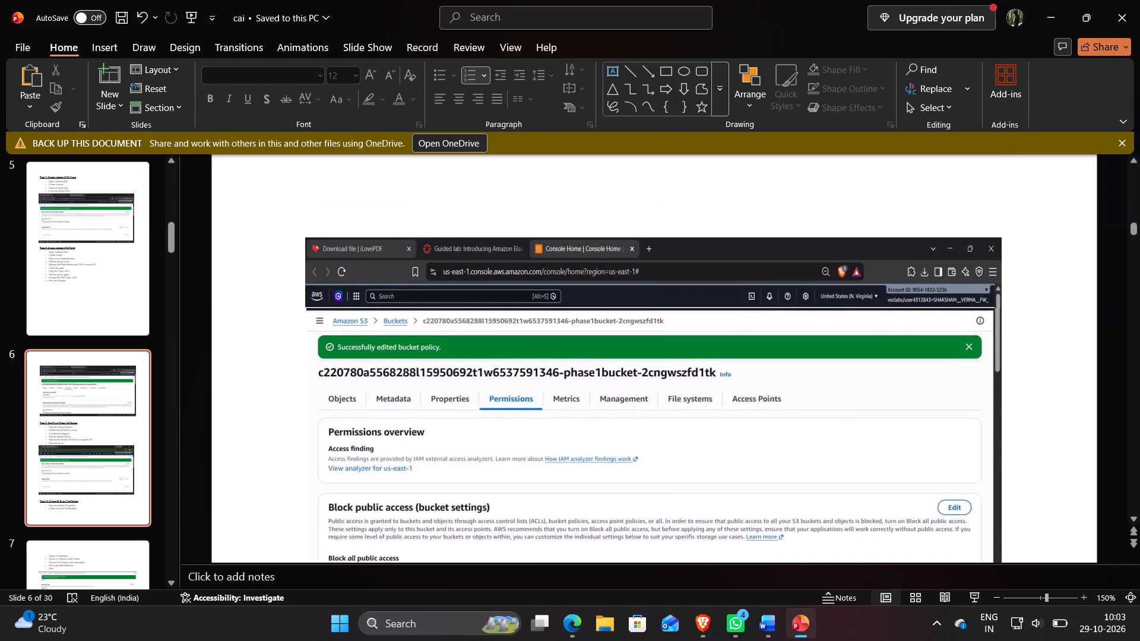
Paste the header strip onto slide 6 and move it over the browser and AWS header of the Task 9 screenshot.
scroll(715, 245, "down", 2)
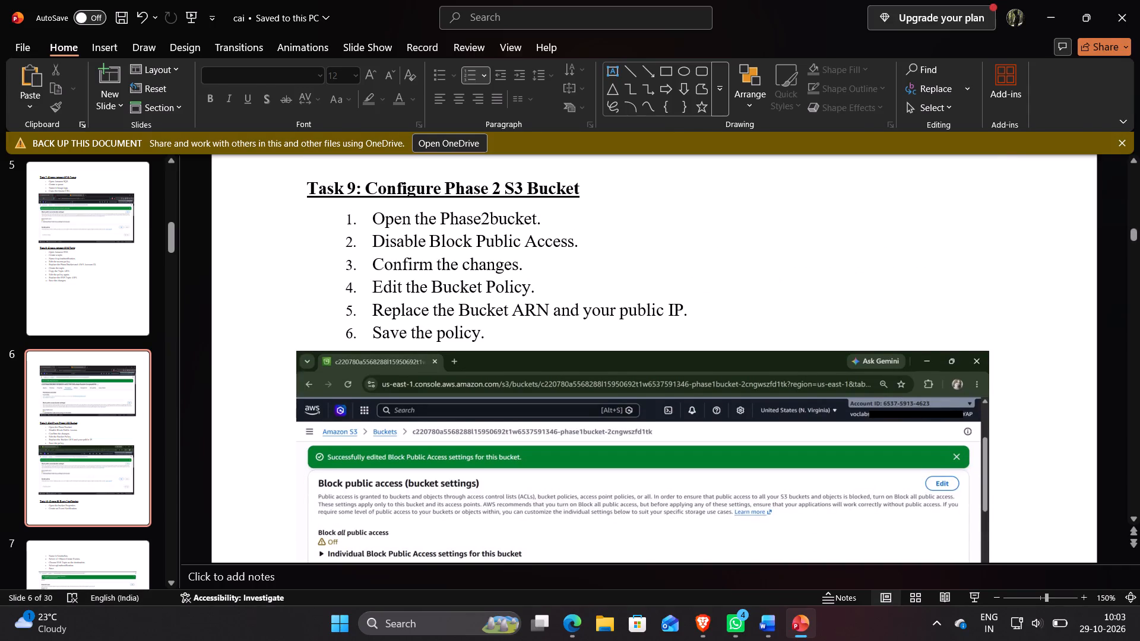
key("ctrl+v")
left_click_drag(600, 297, 604, 360)
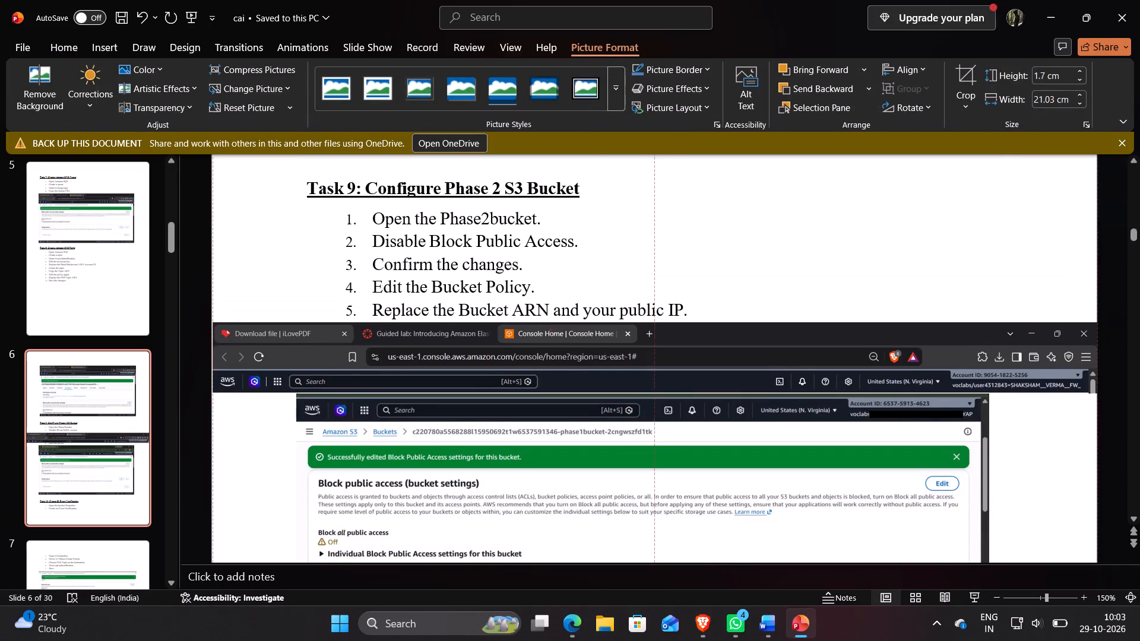
left_click_drag(604, 360, 609, 385)
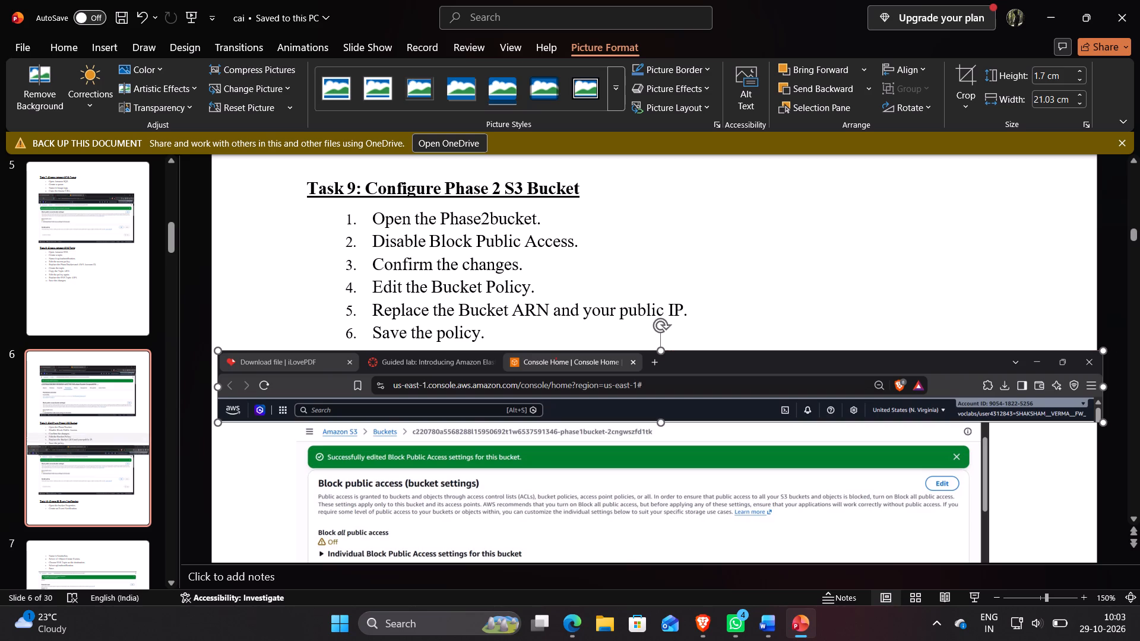
Narrow the Task 9 header strip from both sides to match the side edges of the screenshot beneath it.
left_click_drag(217, 388, 258, 385)
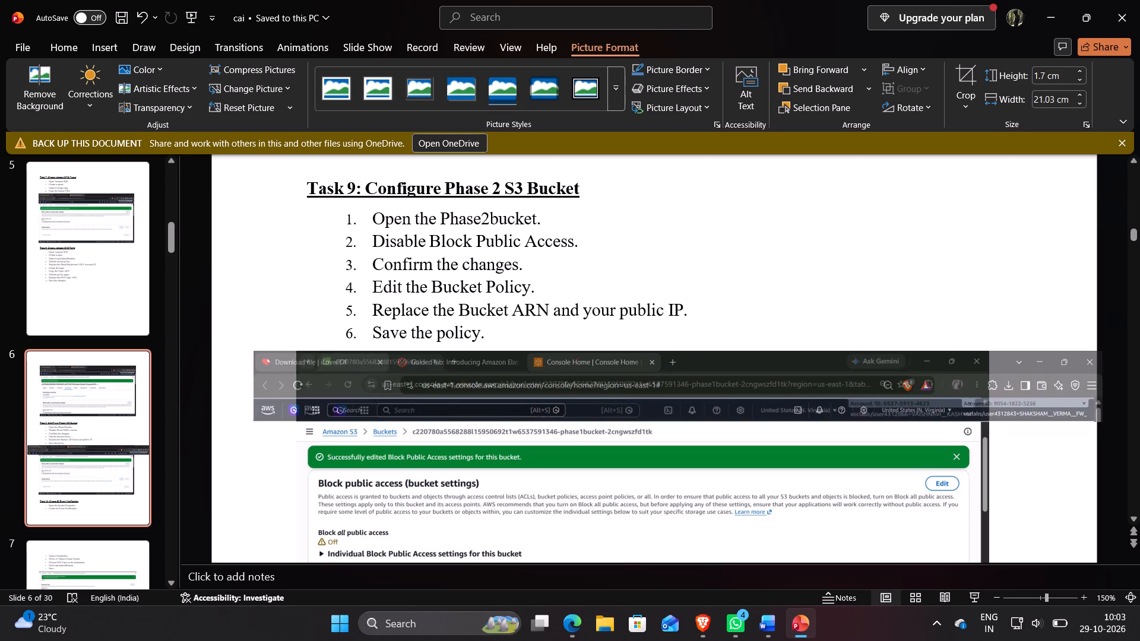
left_click_drag(258, 385, 297, 389)
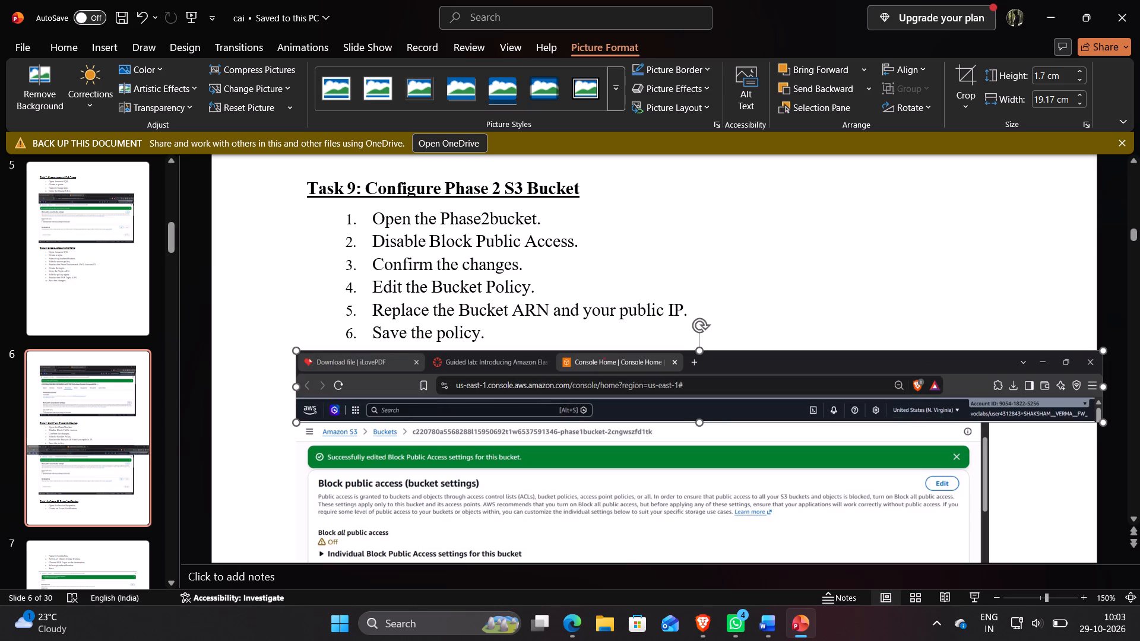
scroll(550, 401, "left", 4)
left_click_drag(1101, 386, 992, 382)
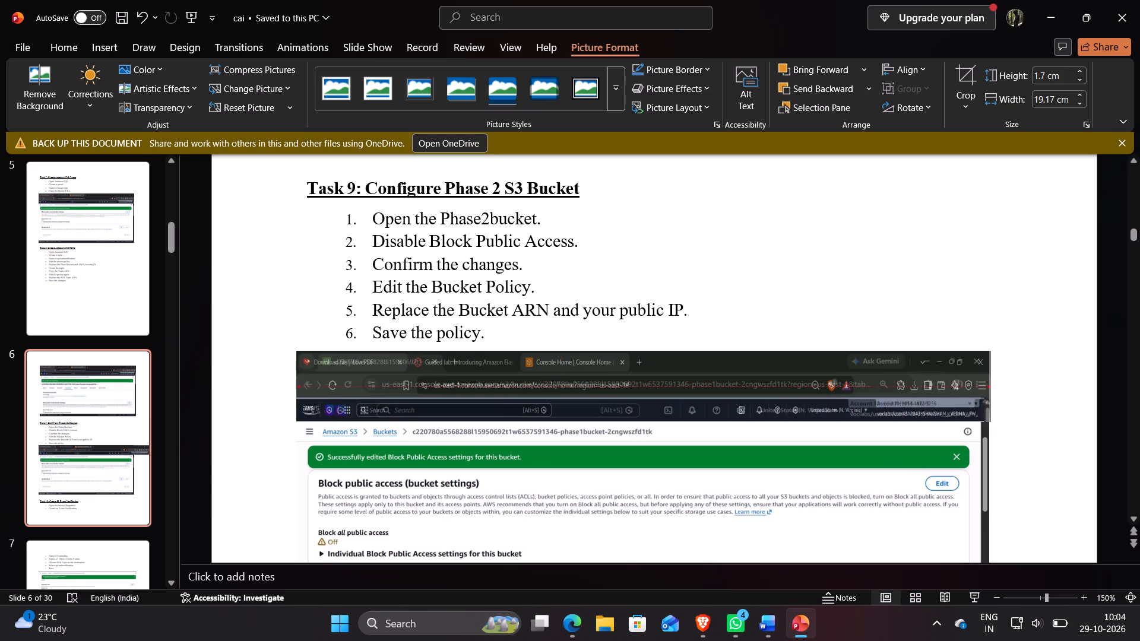
left_click_drag(992, 382, 988, 383)
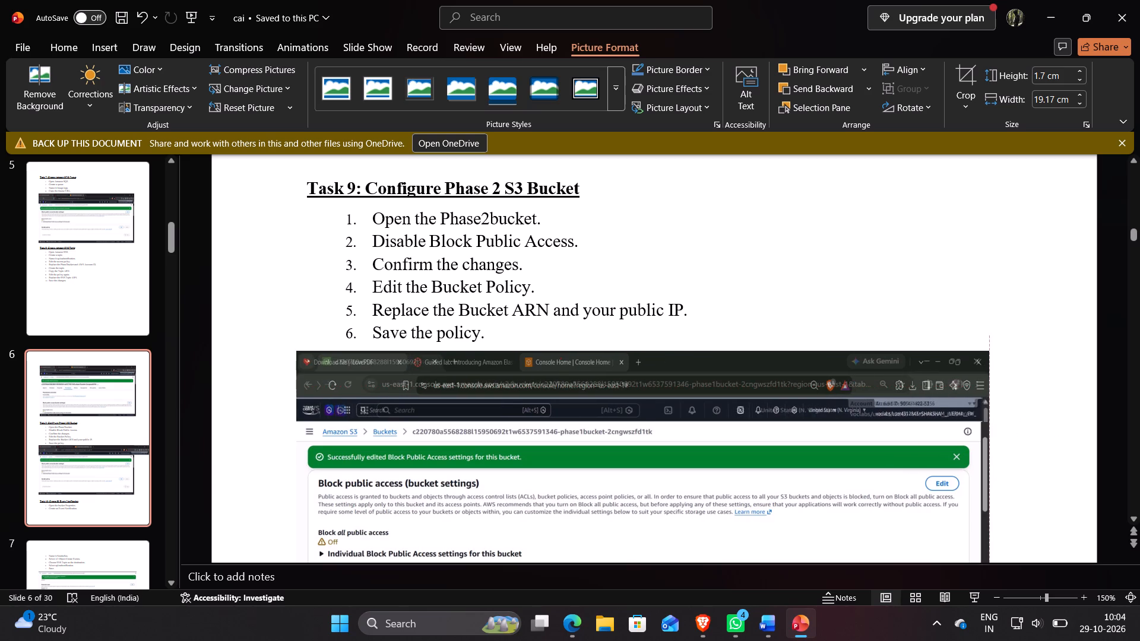
left_click_drag(988, 383, 989, 383)
left_click(1019, 382)
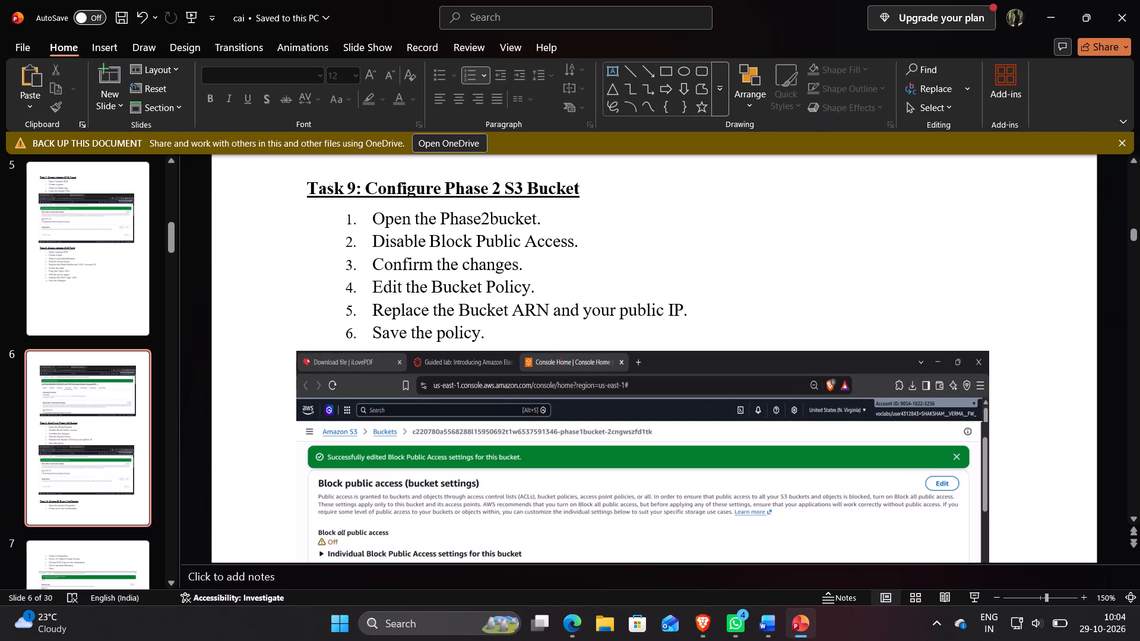
Reposition the header strip on slide 6's Permissions screenshot above Task 9 so it fully covers the original browser and AWS header.
scroll(1019, 382, "up", 6)
left_click(841, 319)
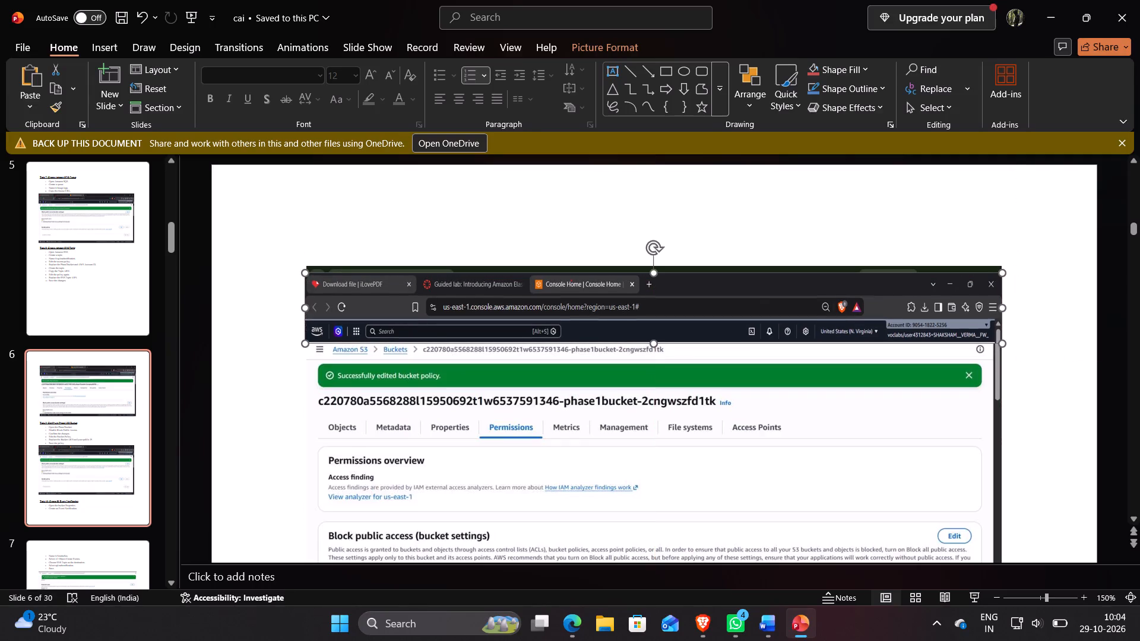
left_click(1053, 294)
left_click_drag(664, 285, 666, 259)
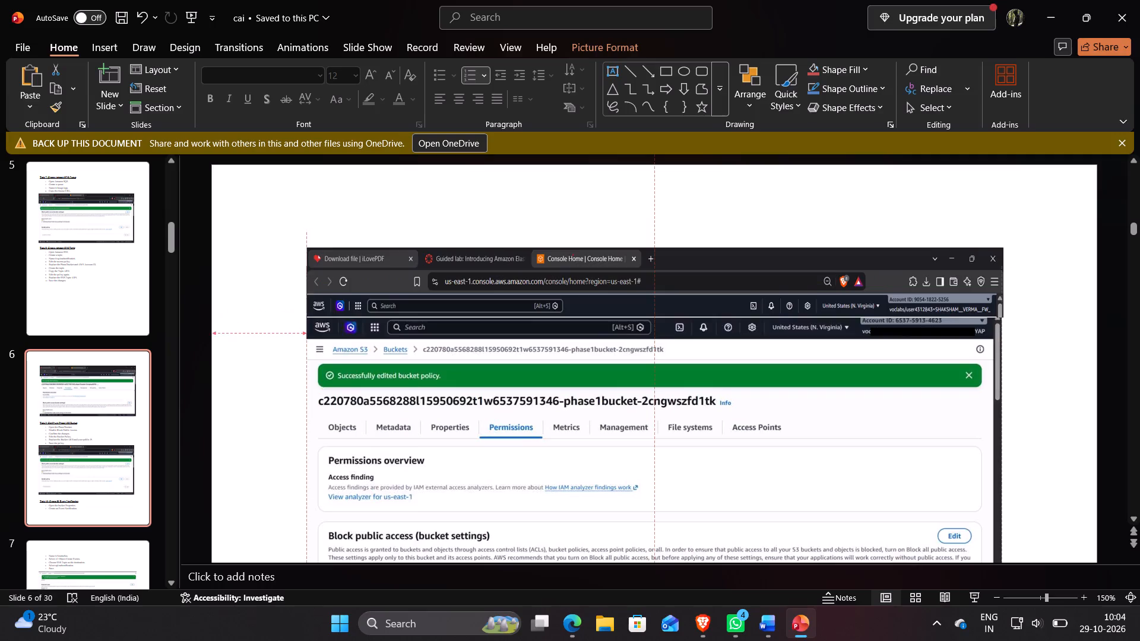
left_click_drag(666, 259, 667, 274)
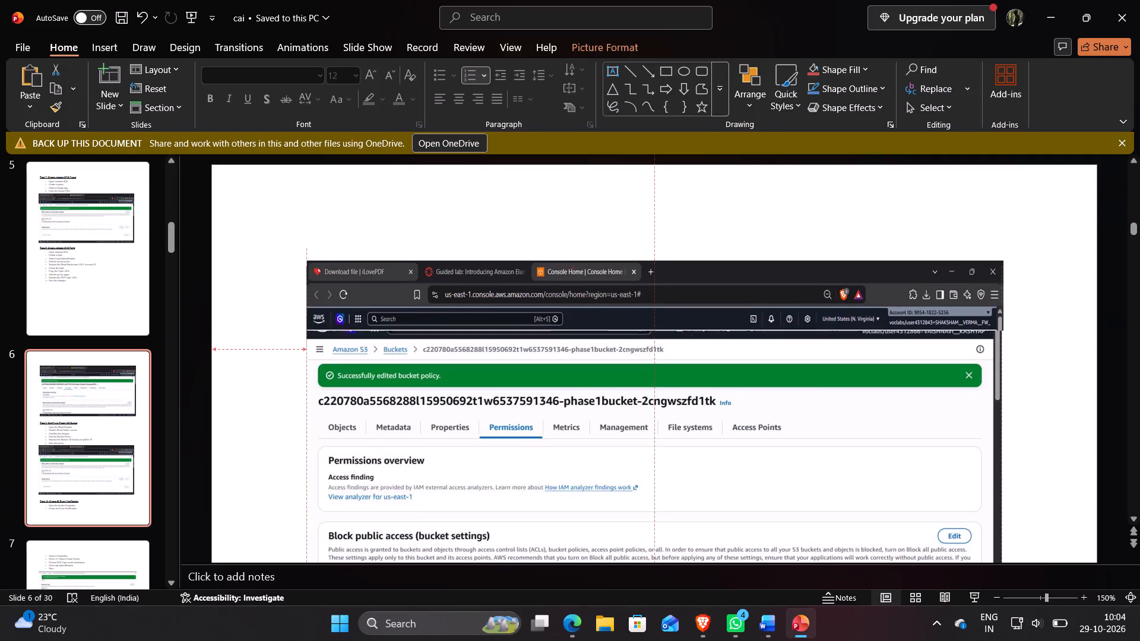
left_click_drag(667, 274, 667, 273)
left_click_drag(667, 273, 667, 279)
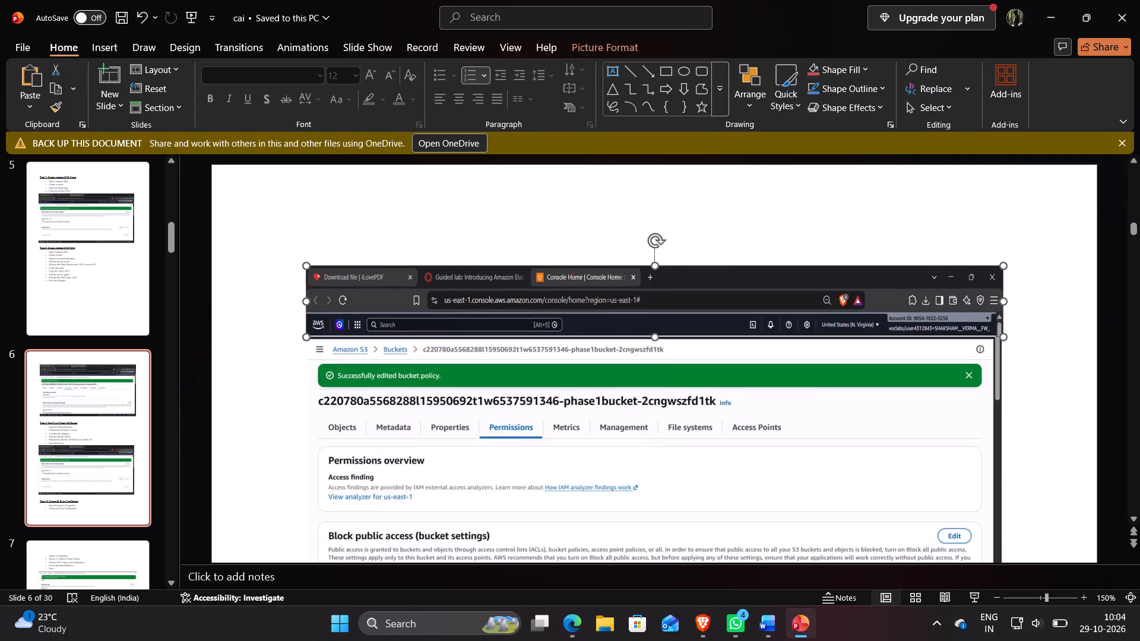
left_click(806, 250)
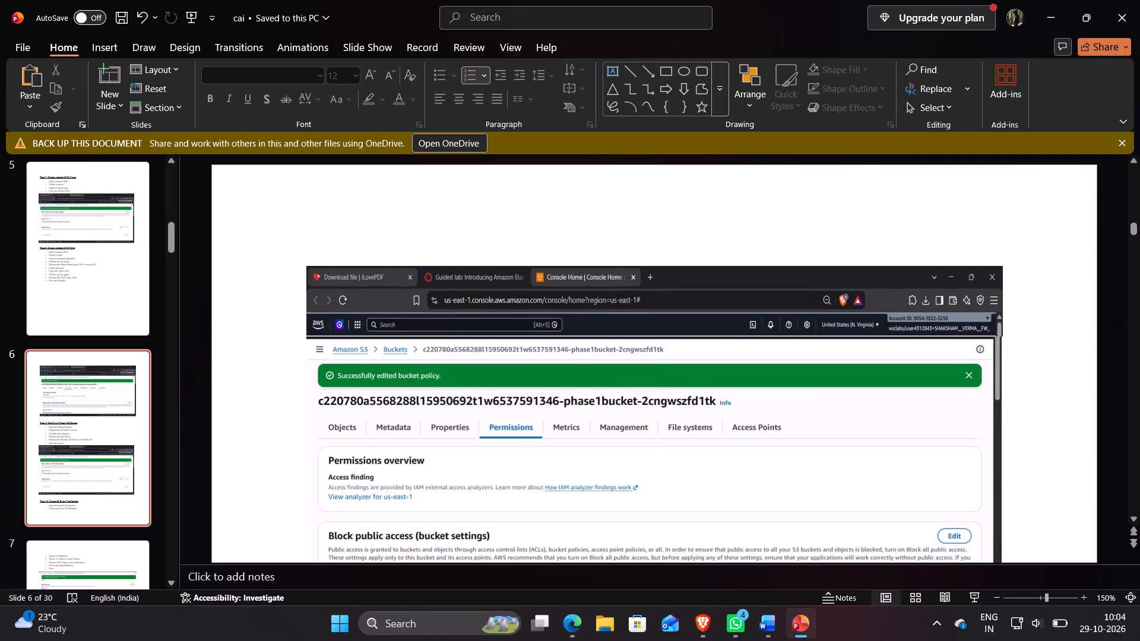
Paste the header strip onto slide 7 and move it over the browser and AWS header of the Task 11 screenshot.
scroll(652, 310, "down", 2, "ctrl")
scroll(652, 310, "down", 4)
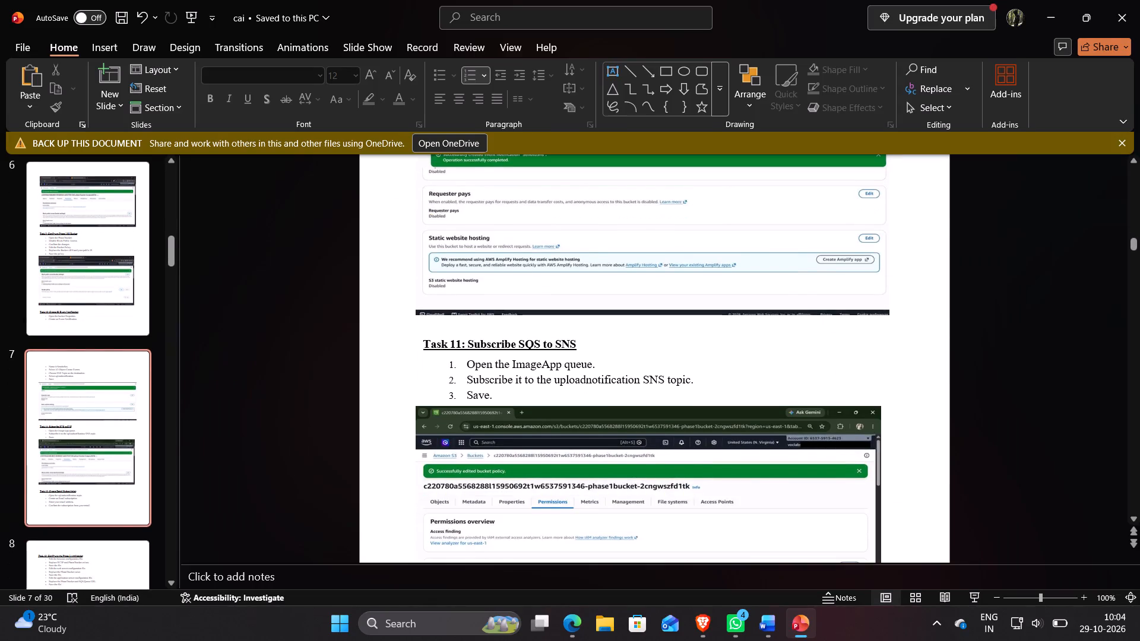
left_click(131, 256)
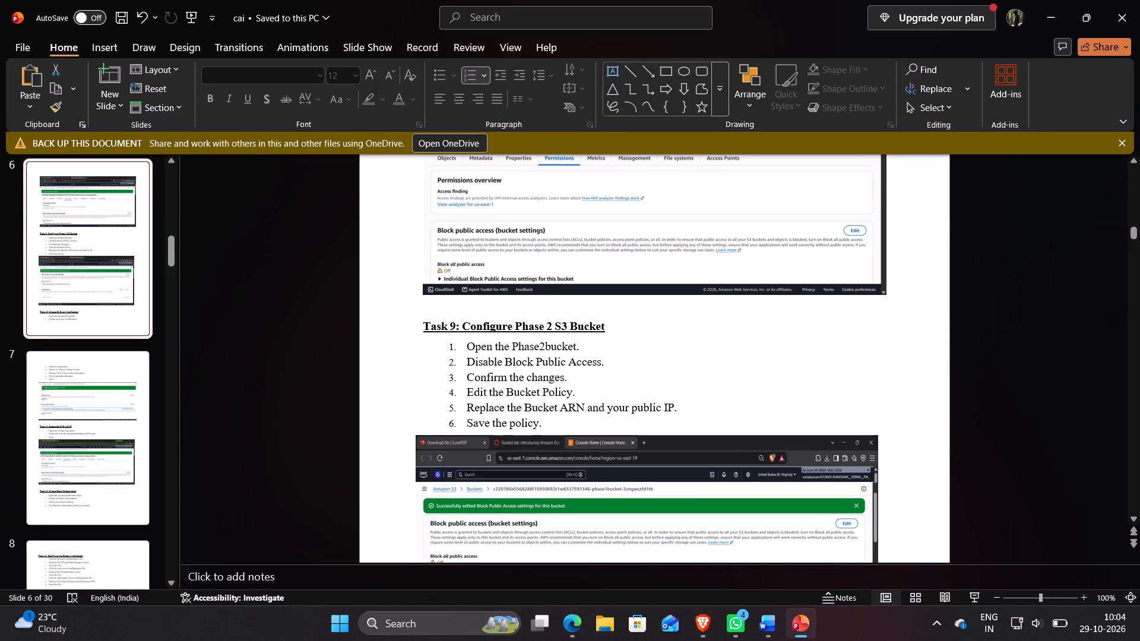
left_click(43, 395)
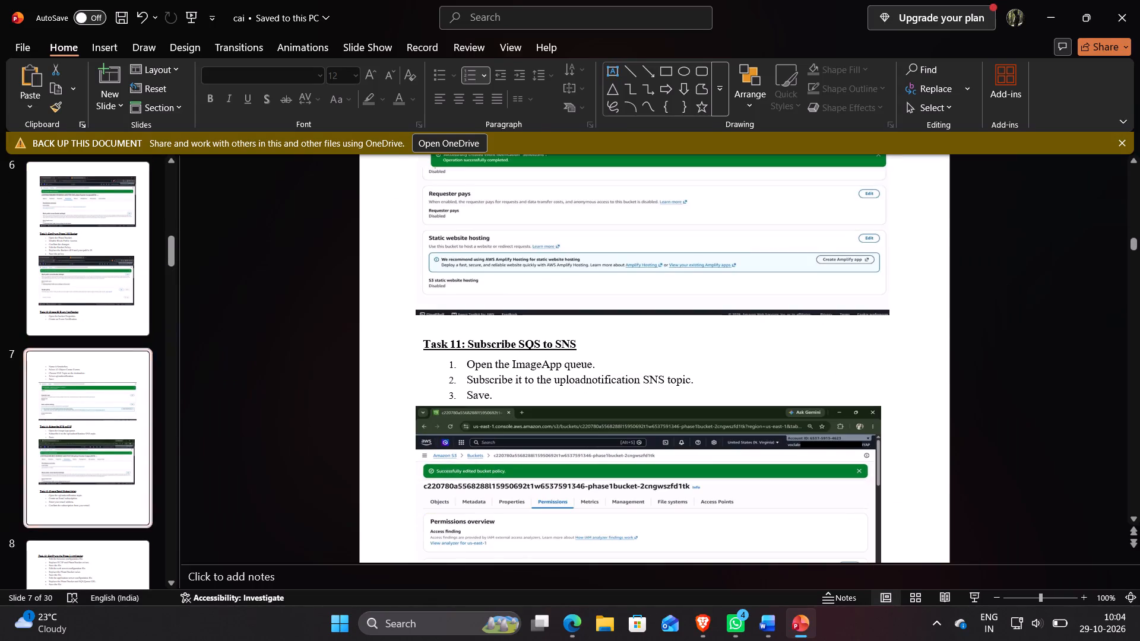
scroll(653, 338, "up", 1, "ctrl")
scroll(653, 338, "up", 2)
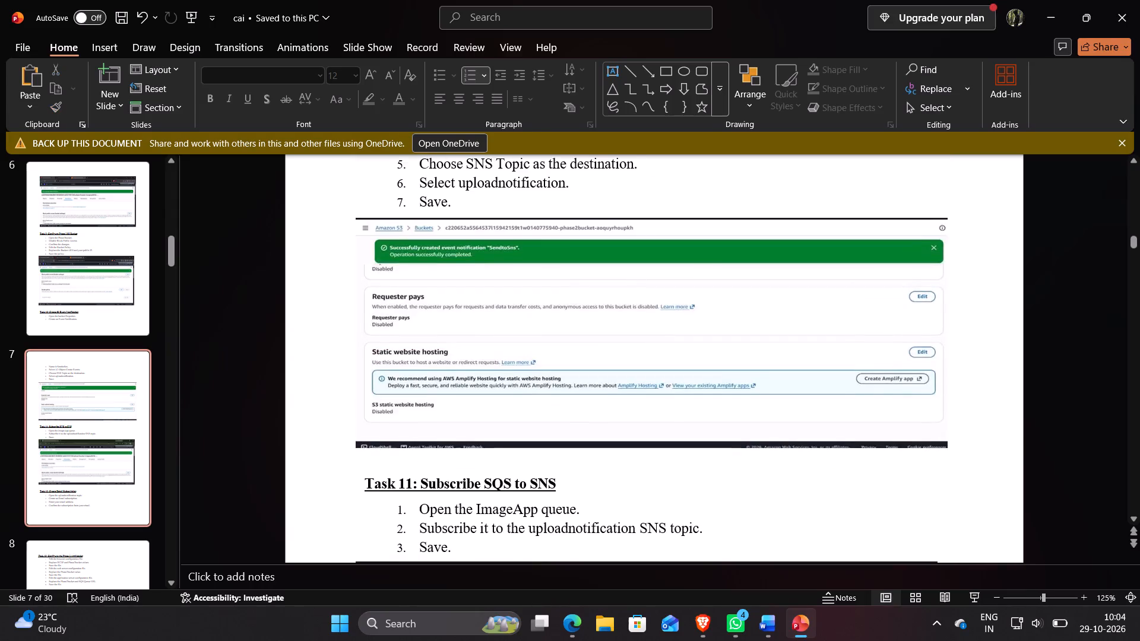
scroll(653, 338, "down", 4)
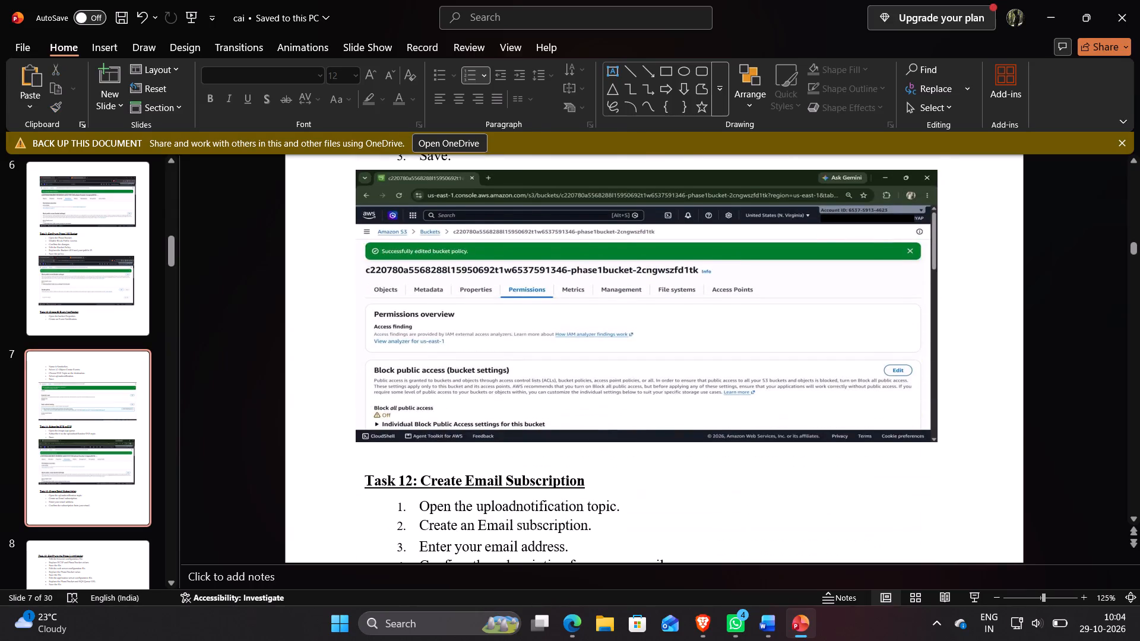
scroll(653, 338, "up", 1)
key("ctrl+v")
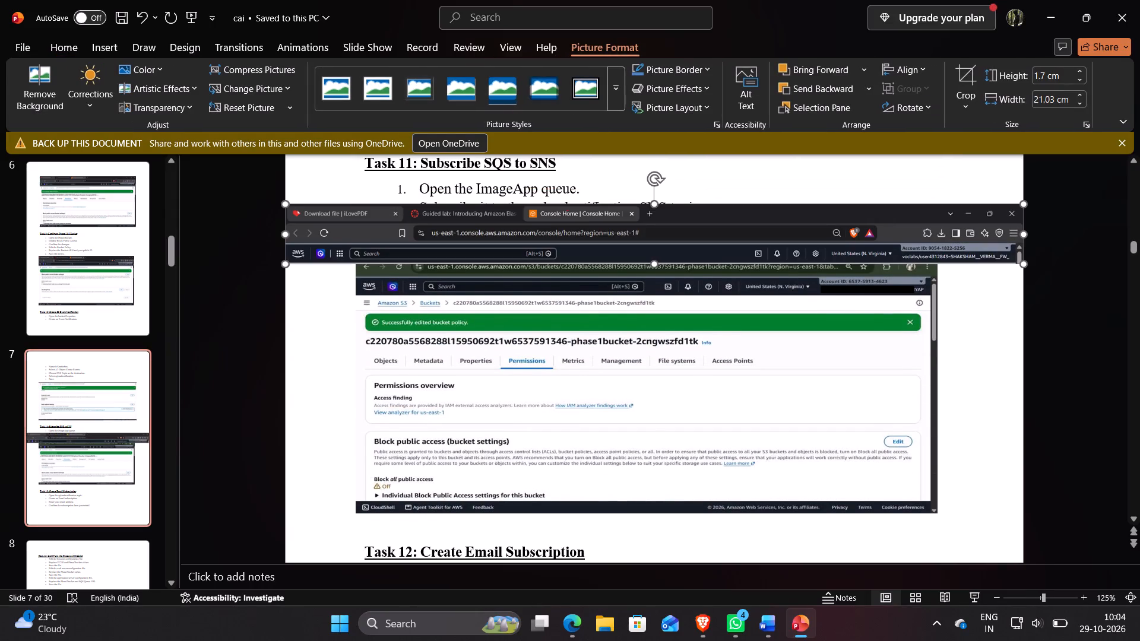
left_click_drag(525, 233, 525, 264)
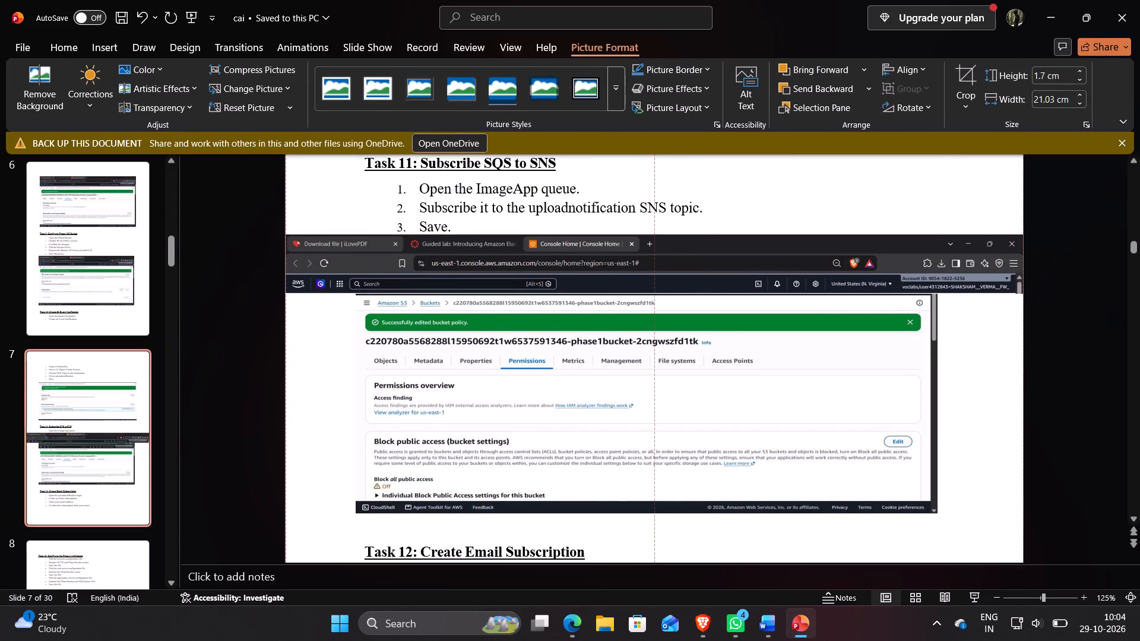
left_click_drag(525, 264, 560, 266)
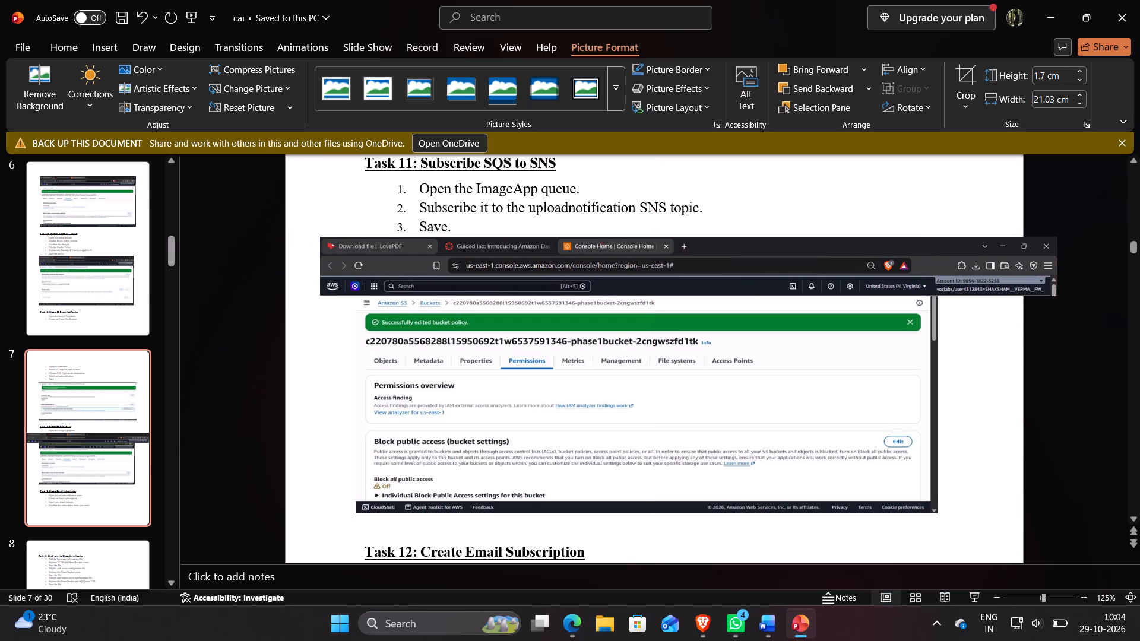
left_click_drag(560, 266, 524, 277)
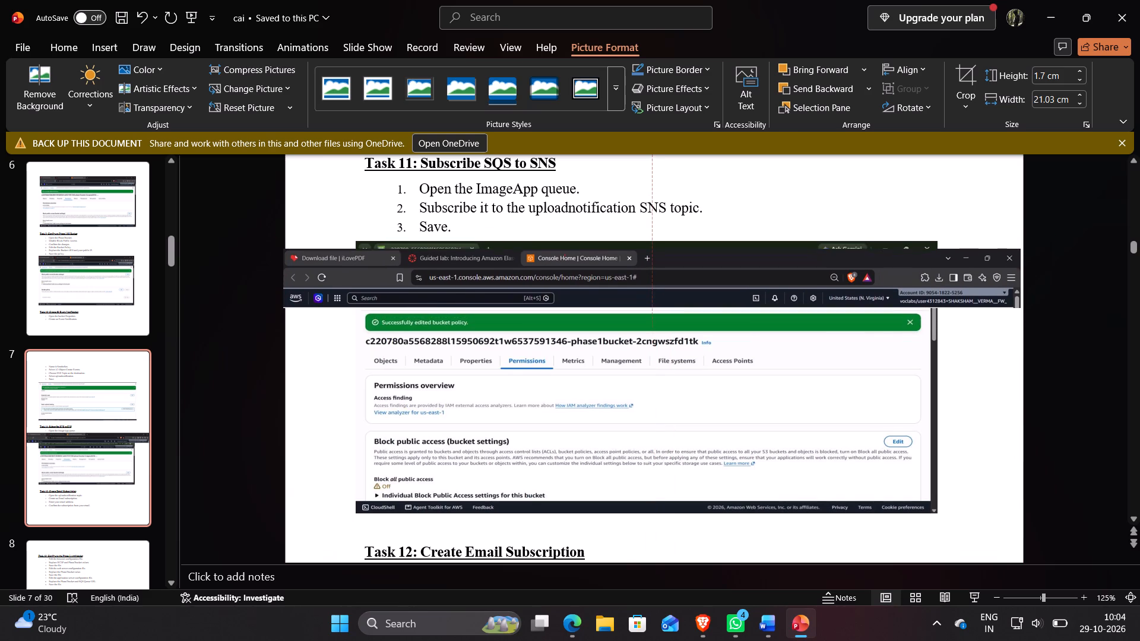
left_click_drag(524, 277, 527, 272)
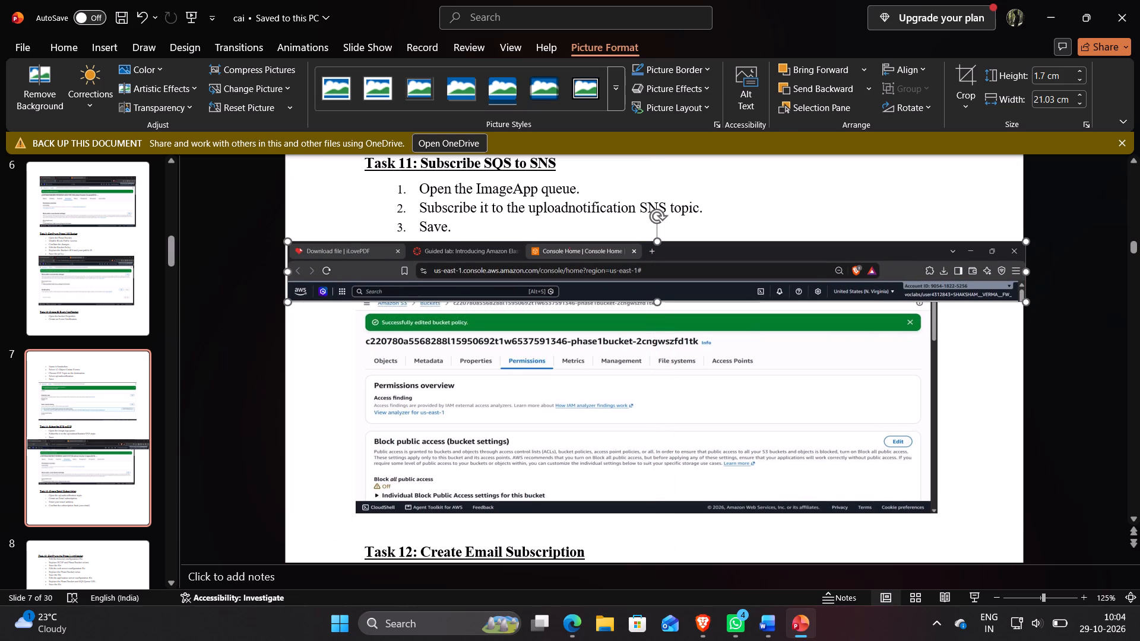
Narrow the slide 7 strip to about 16.59 cm and reduce its height to fit the Task 11 screenshot's original header.
left_click_drag(289, 269, 355, 266)
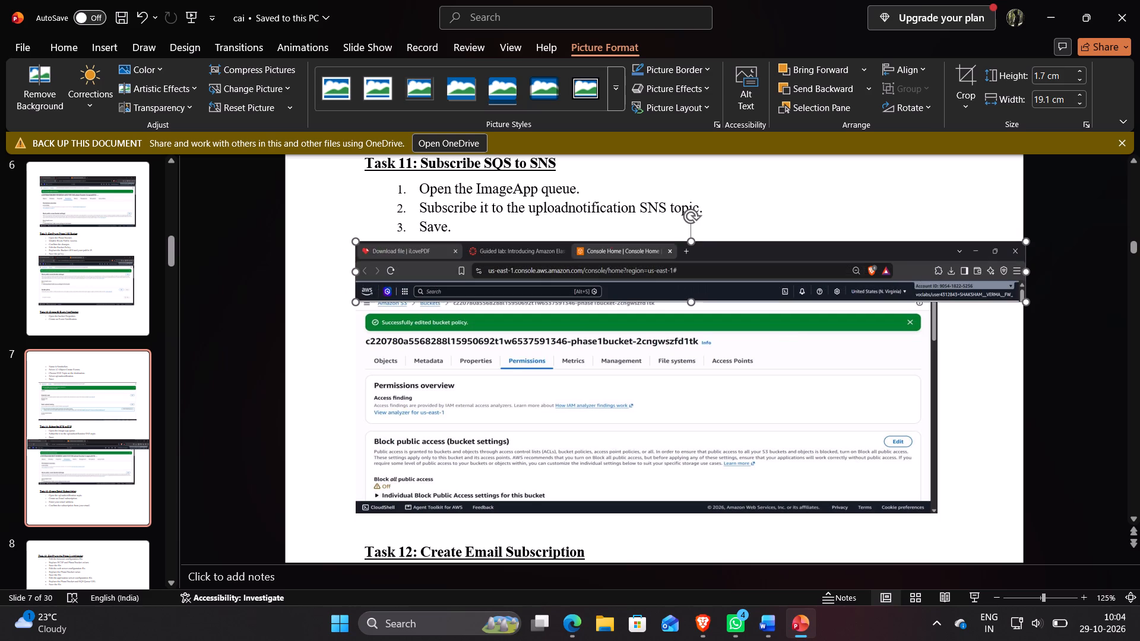
left_click_drag(1023, 269, 938, 263)
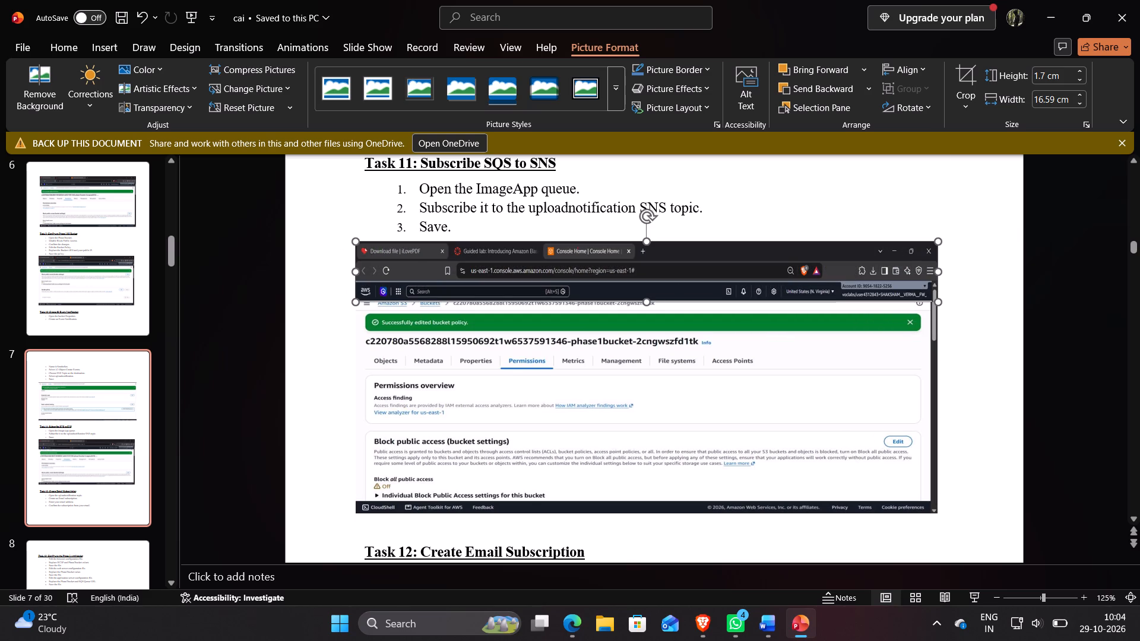
left_click_drag(649, 303, 651, 297)
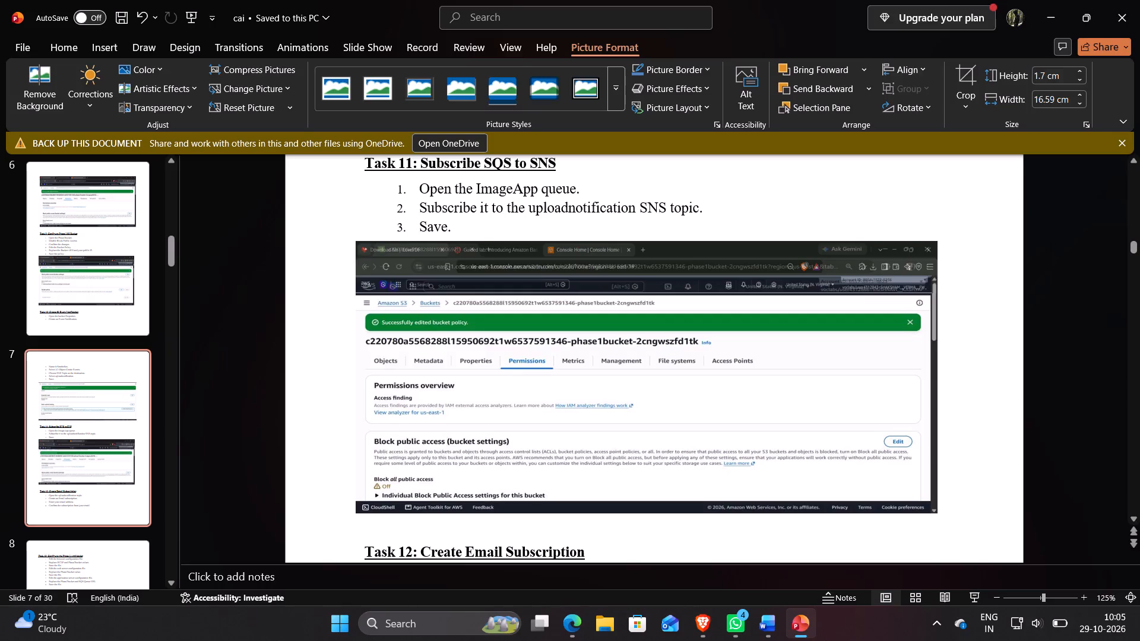
left_click_drag(651, 297, 651, 300)
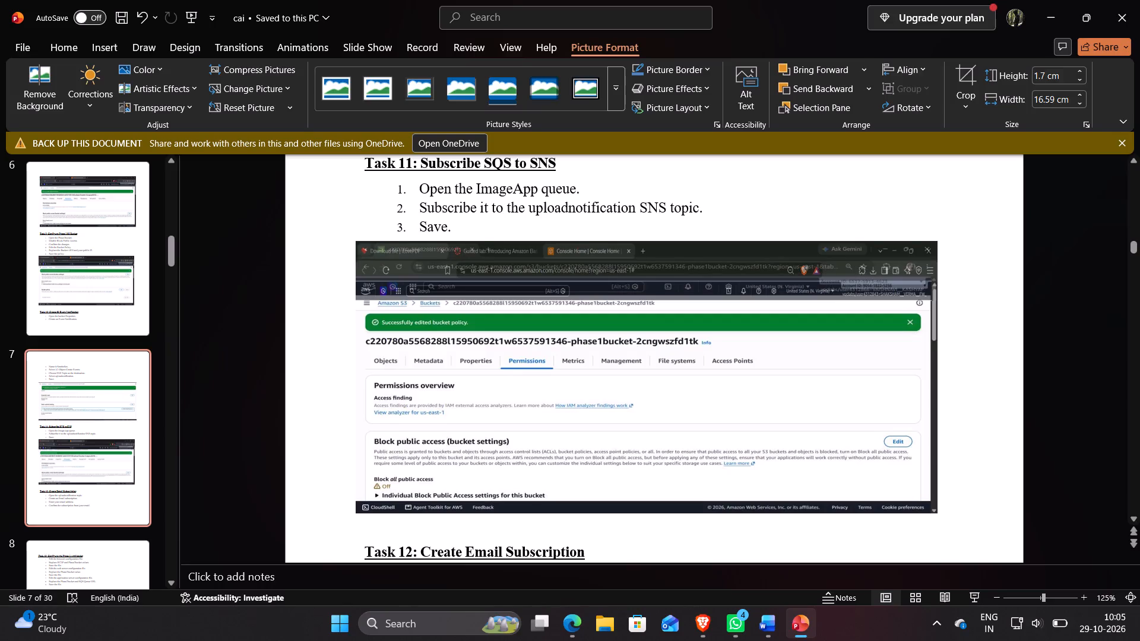
left_click_drag(651, 300, 648, 278)
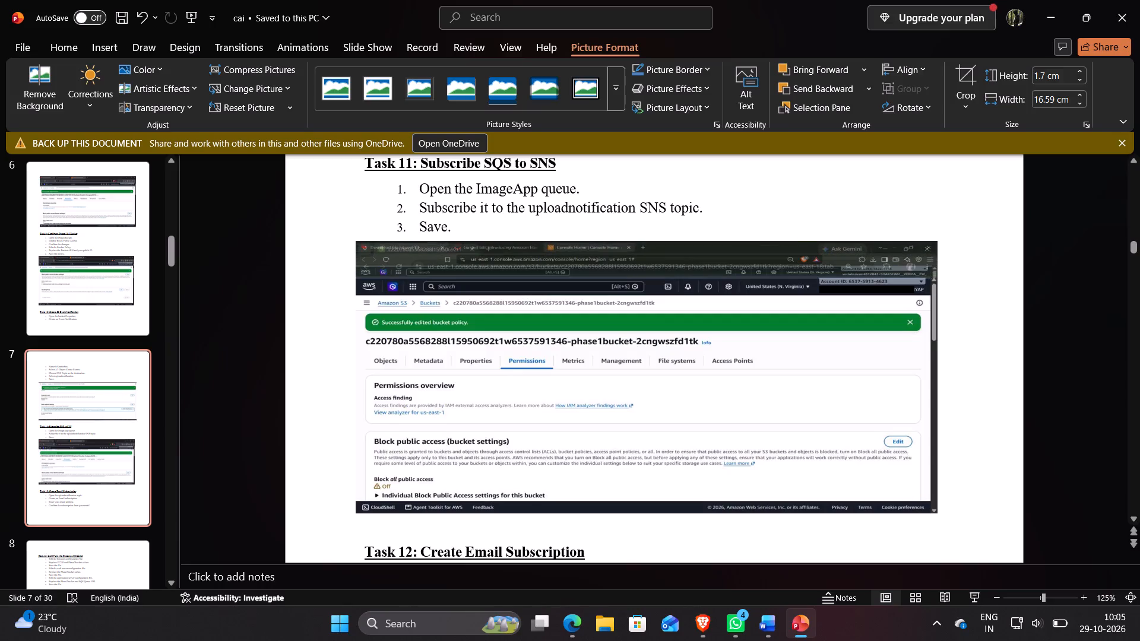
left_click_drag(648, 278, 648, 285)
scroll(648, 285, "up", 2, "ctrl")
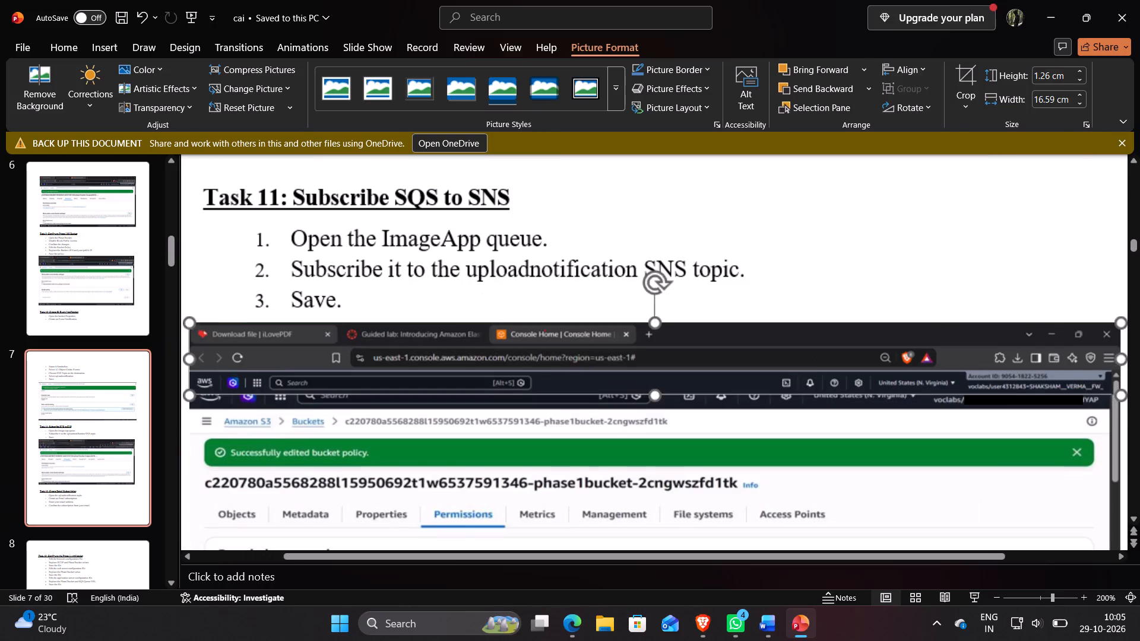
left_click_drag(653, 394, 652, 407)
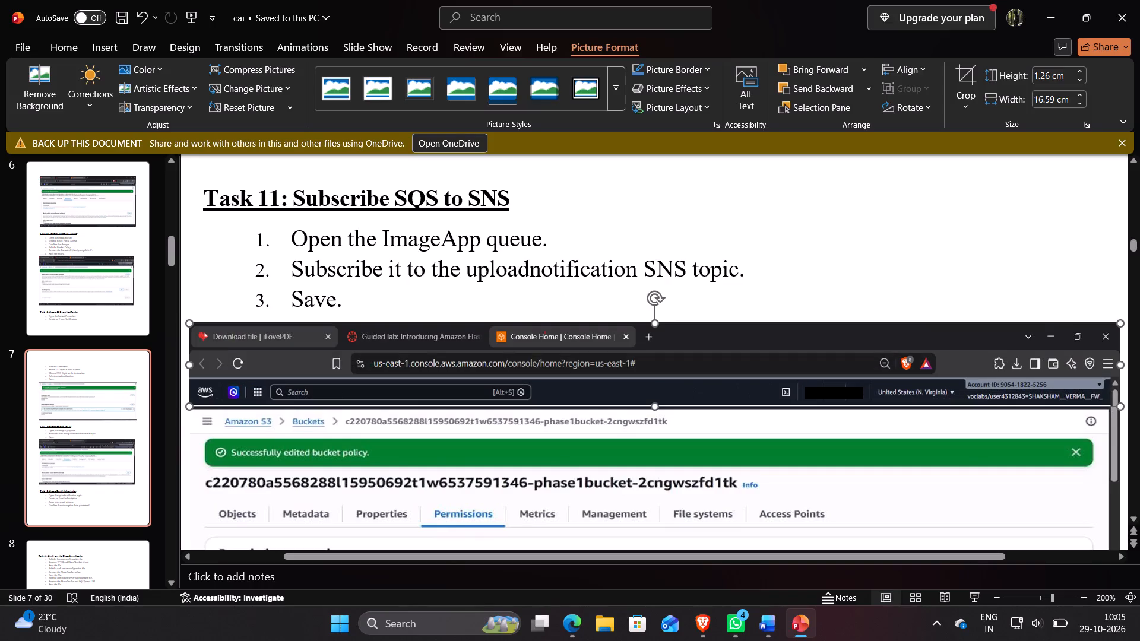
left_click(790, 302)
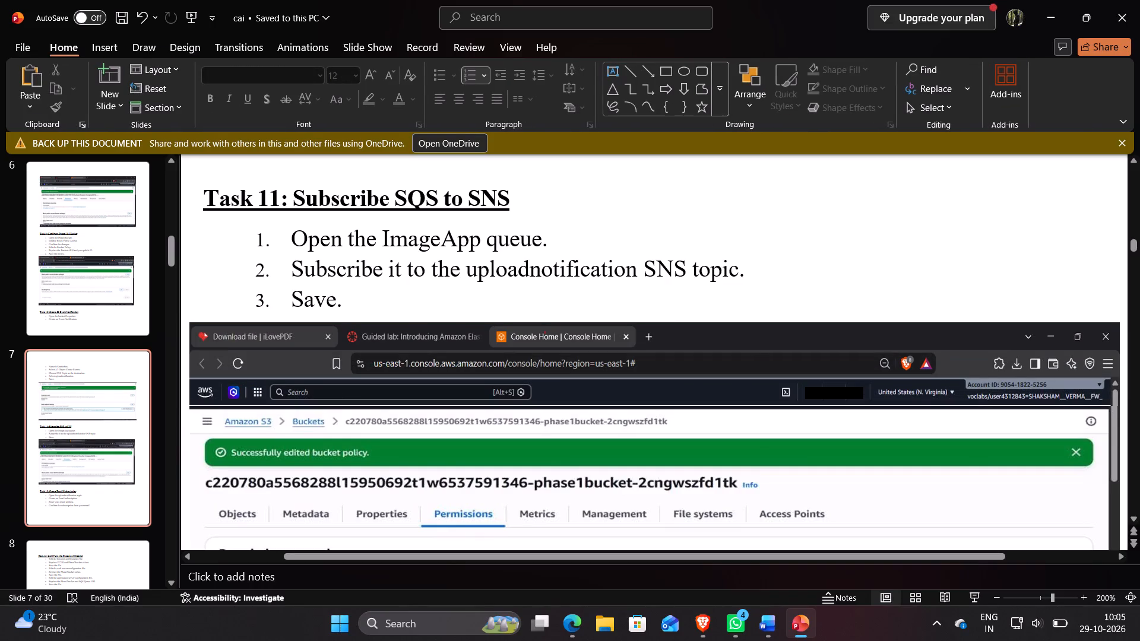
Narrow the Task 11 header strip on slide 7 so its outer side edge lines up with the screenshot beneath.
left_click(1093, 392)
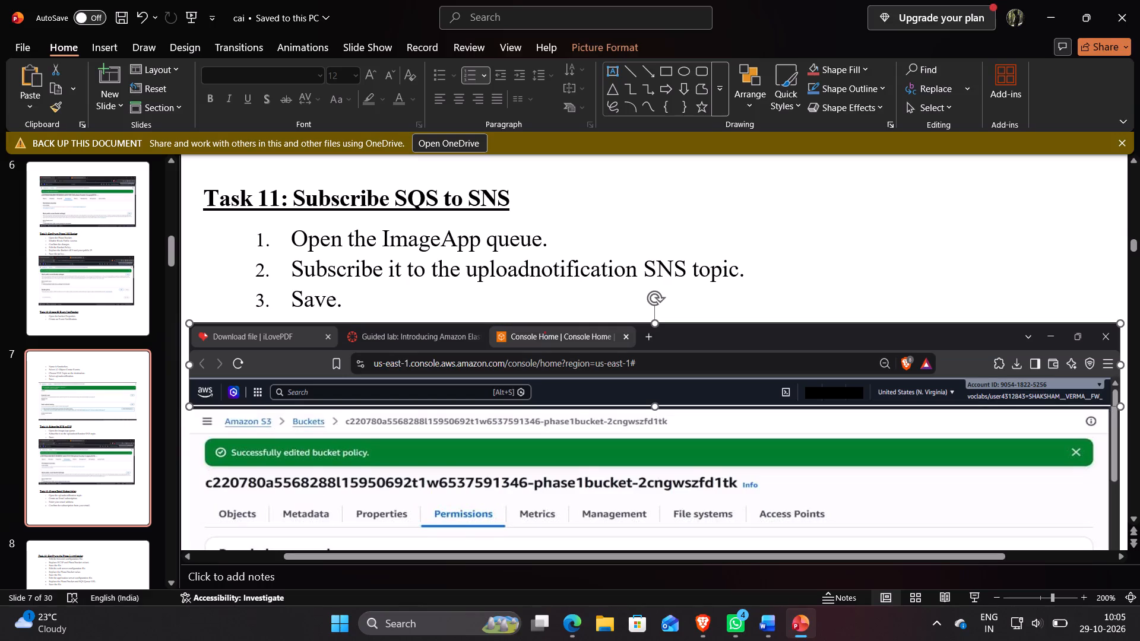
left_click(1121, 409)
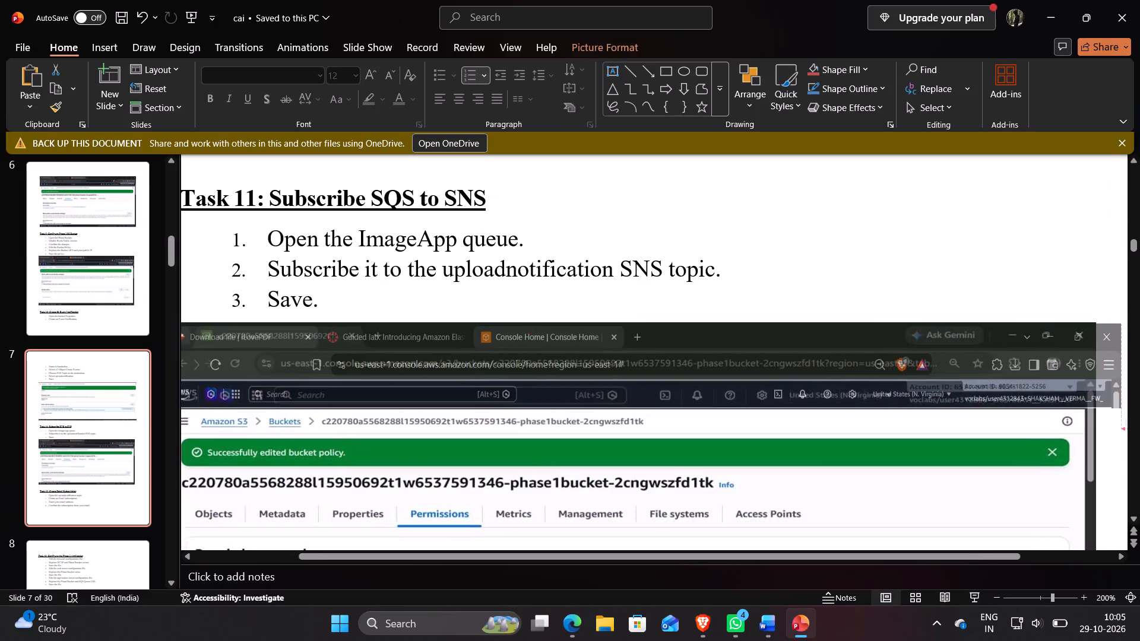
scroll(1105, 393, "left", 1)
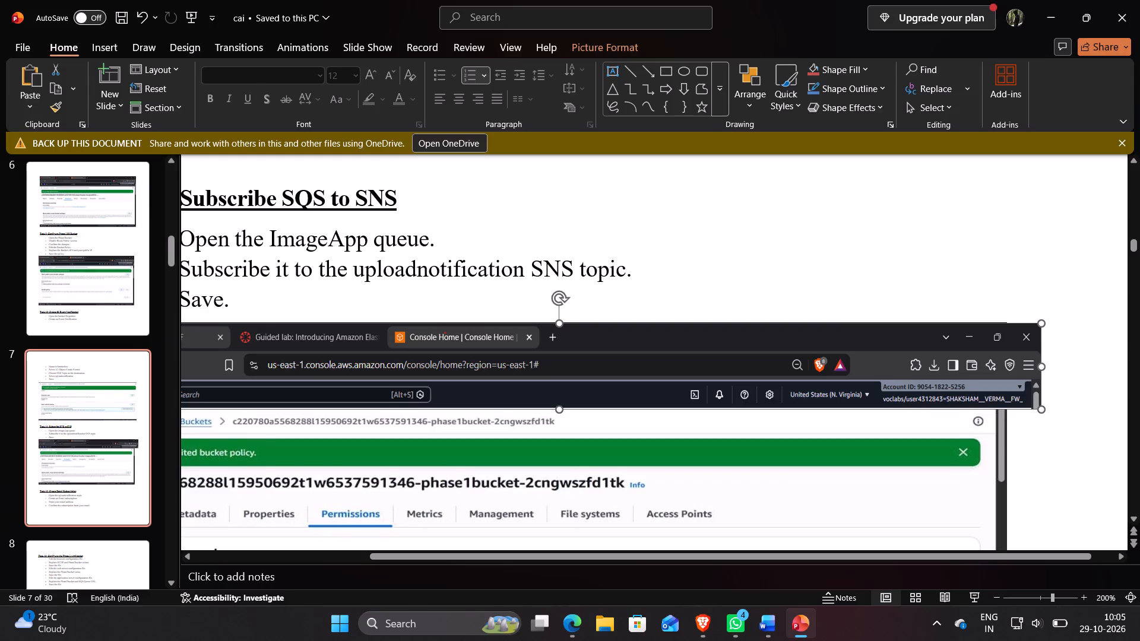
left_click_drag(1043, 363, 1018, 364)
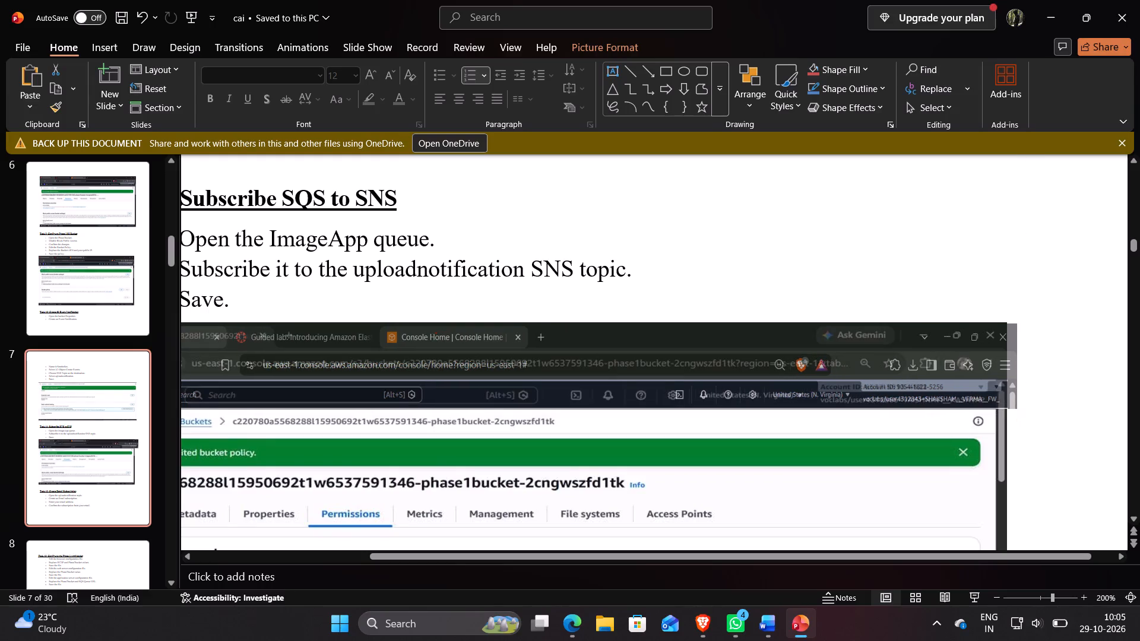
left_click_drag(1018, 364, 1006, 364)
left_click(1038, 371)
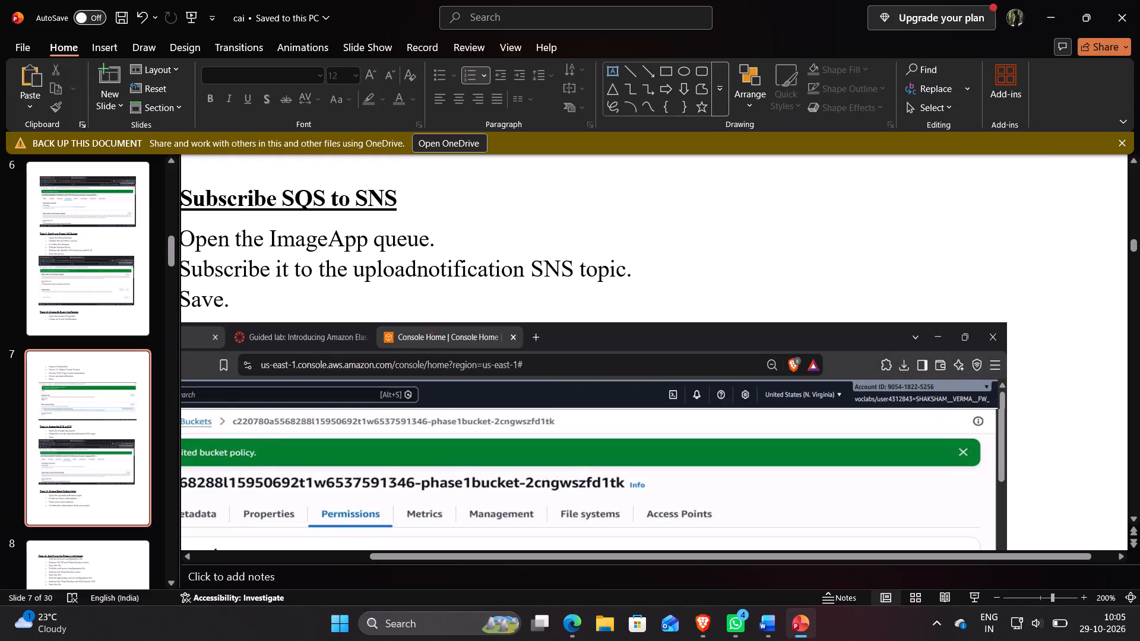
Check the rest of slide 7 and slides 8 and 9 for screenshots whose AWS header still needs covering.
scroll(954, 403, "down", 2, "ctrl")
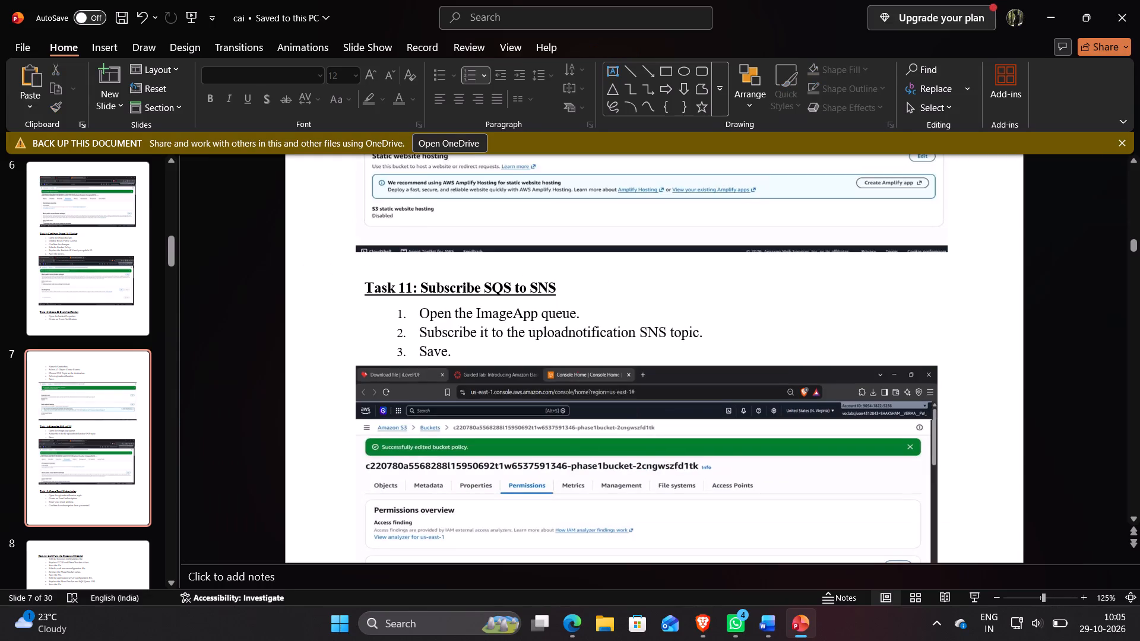
scroll(592, 415, "down", 3)
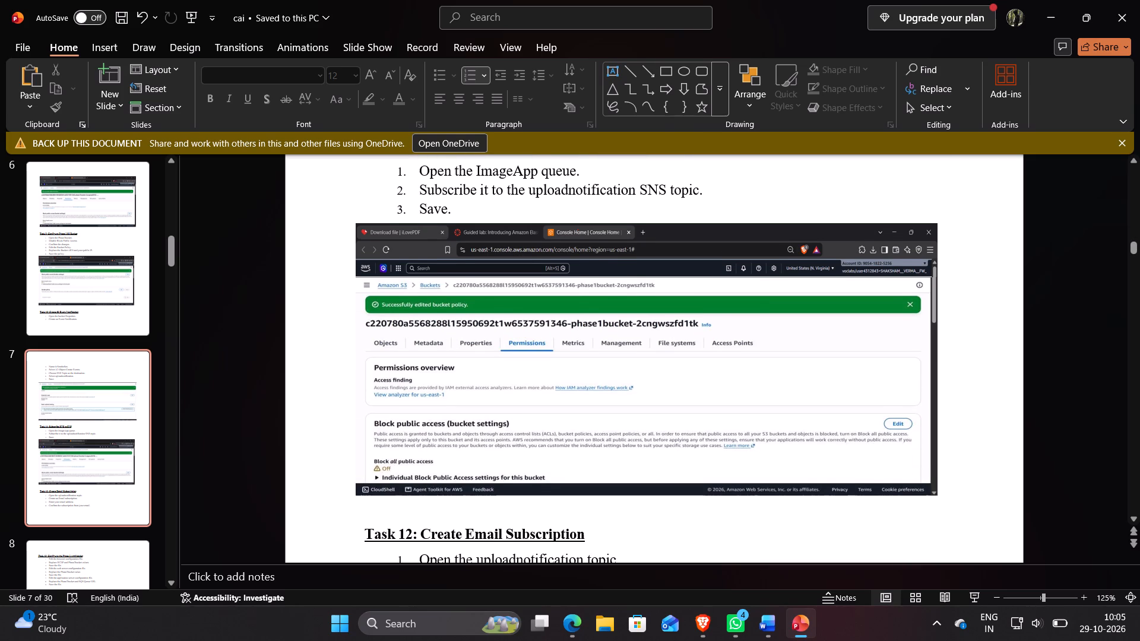
scroll(466, 443, "down", 4)
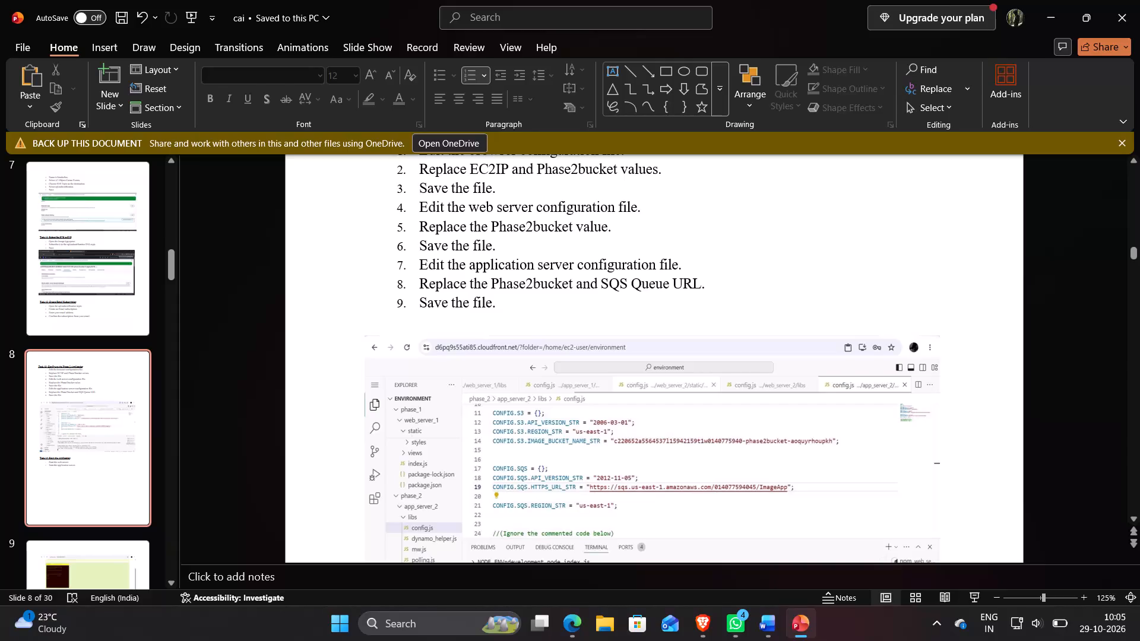
scroll(466, 443, "down", 1, "ctrl")
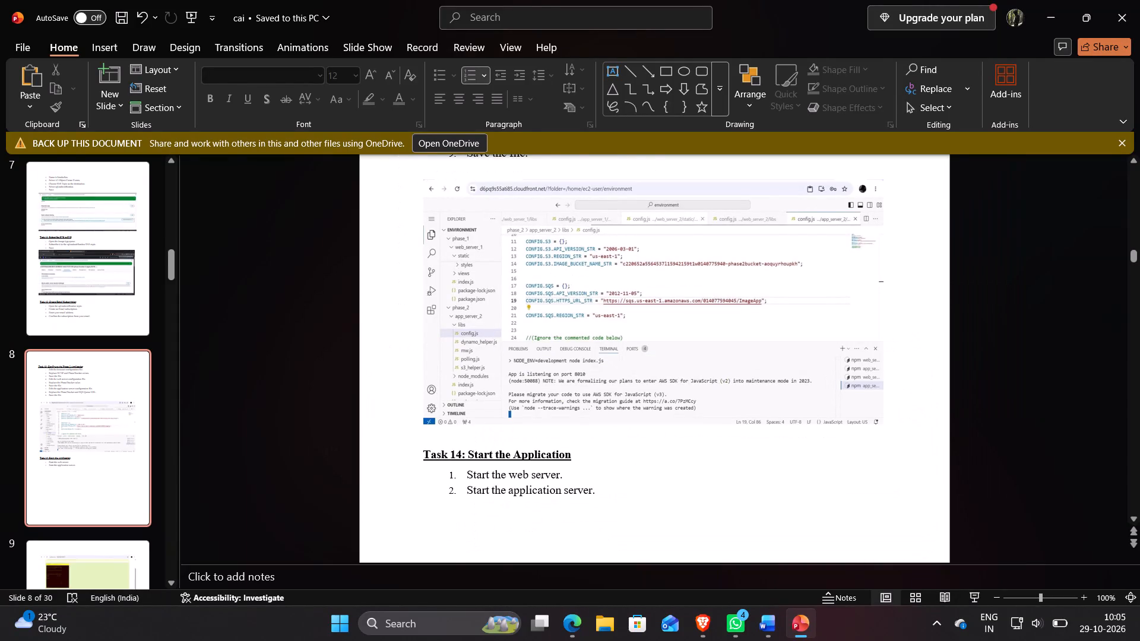
scroll(466, 443, "down", 2, "ctrl")
scroll(466, 443, "down", 2)
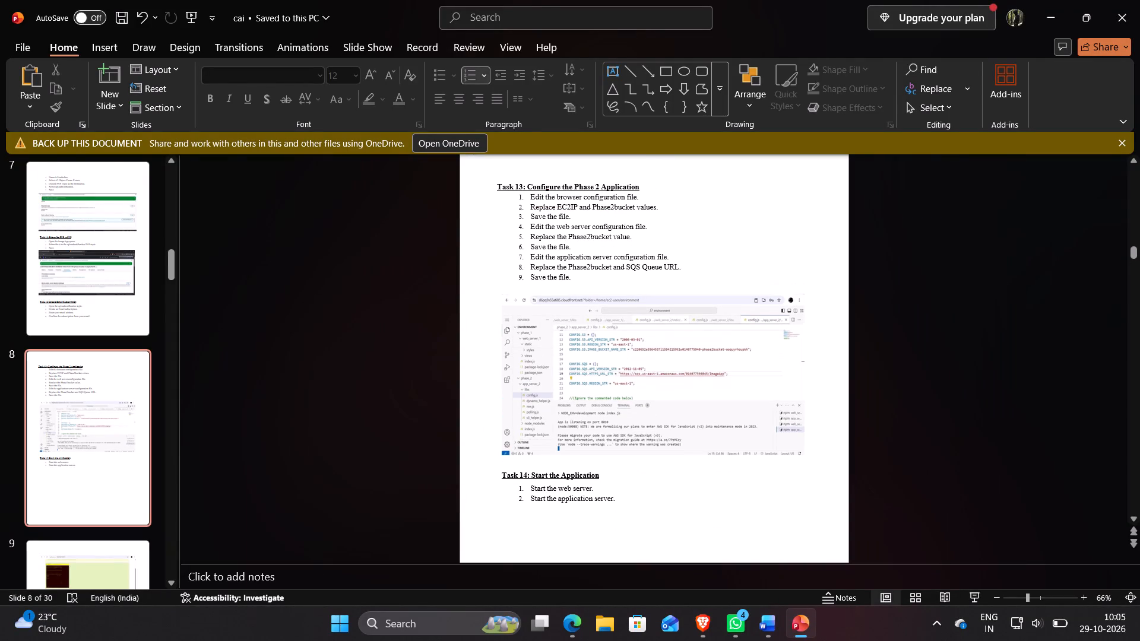
scroll(466, 443, "down", 1)
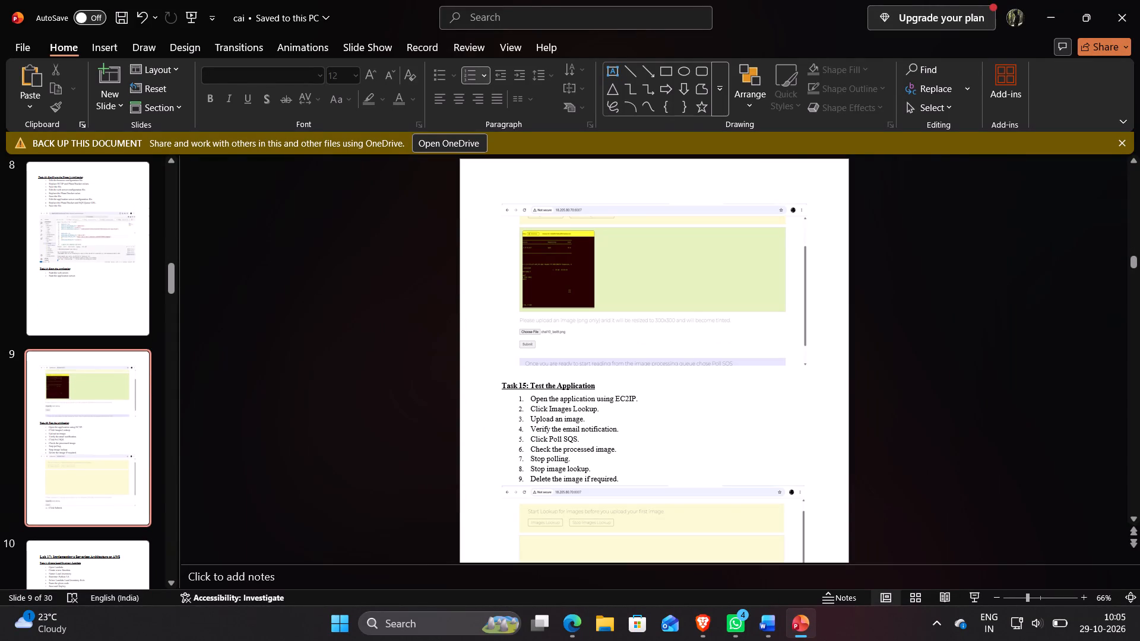
scroll(582, 346, "up", 4, "ctrl")
scroll(582, 346, "up", 2)
scroll(582, 346, "down", 1)
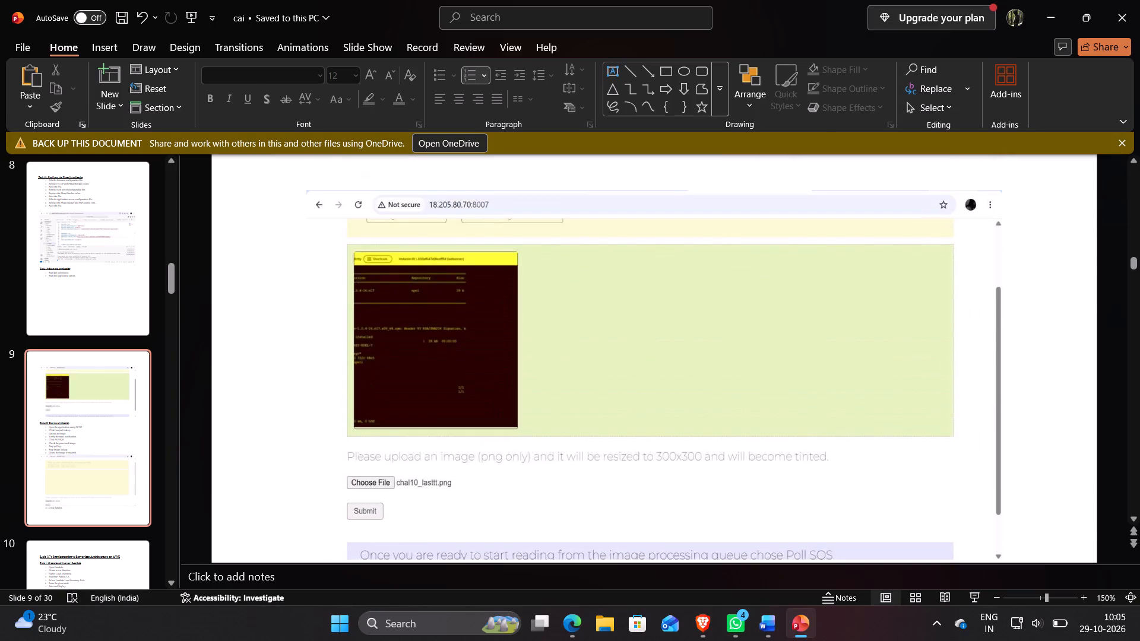
scroll(582, 346, "down", 4)
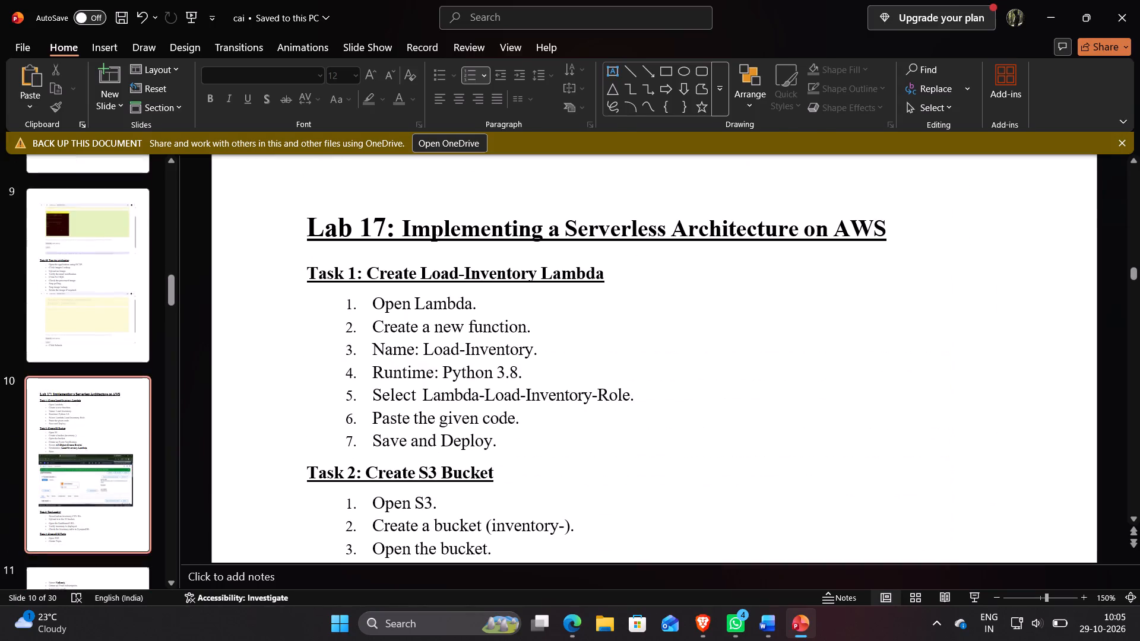
Paste the header strip onto slide 10 and move it over the browser and AWS header of the Load-Inventory screenshot.
scroll(582, 346, "down", 5)
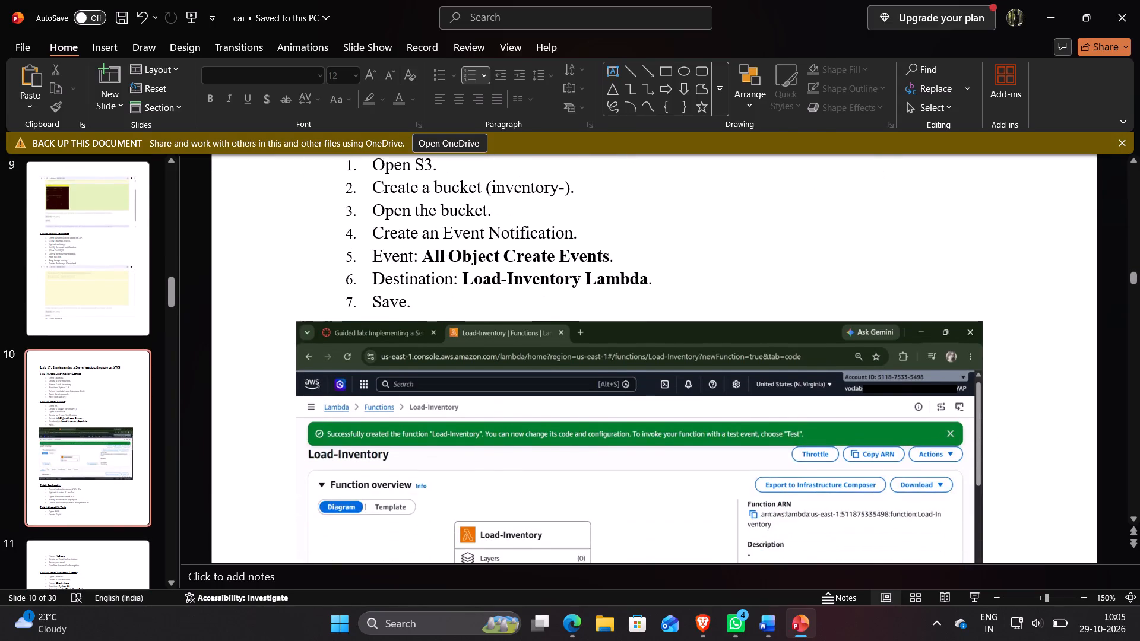
scroll(582, 346, "down", 1)
key("ctrl+v")
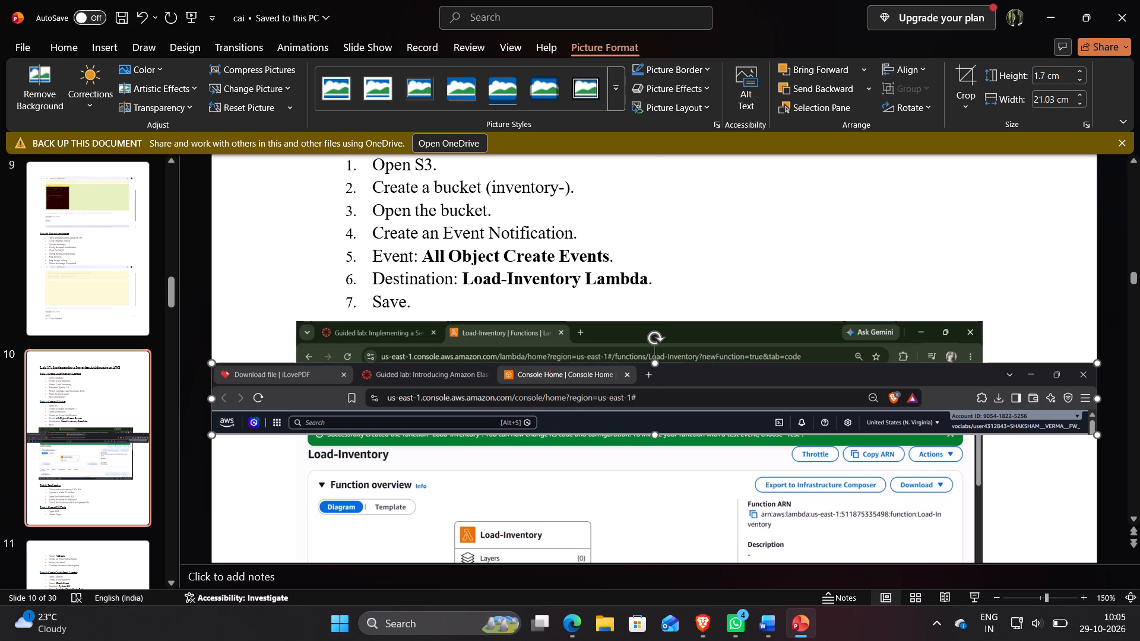
left_click_drag(588, 389, 585, 359)
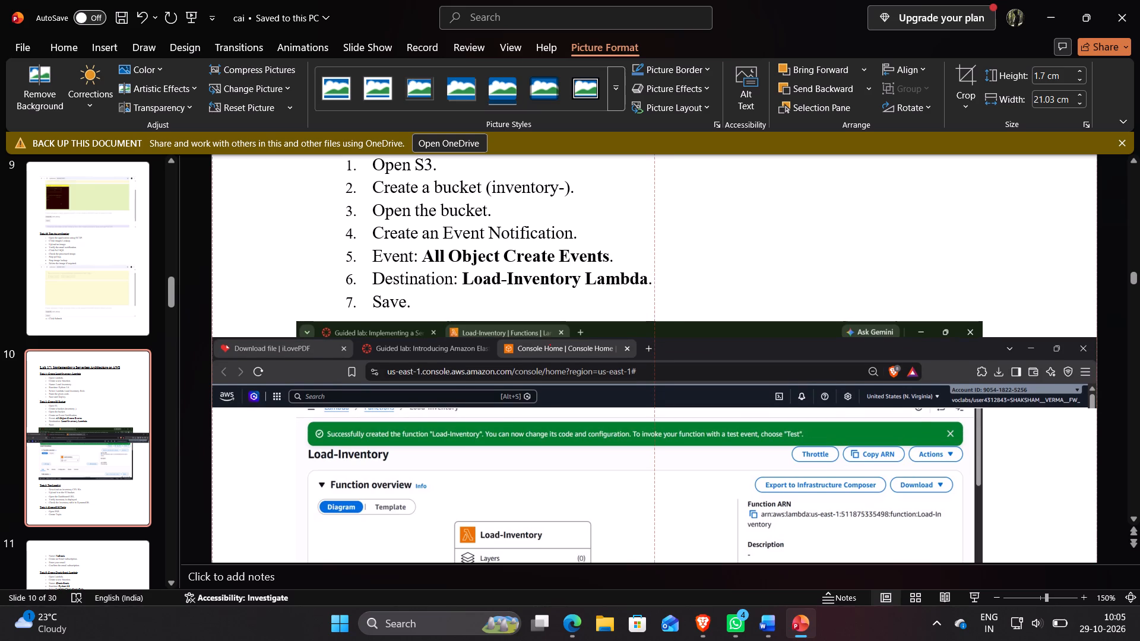
left_click_drag(585, 359, 584, 347)
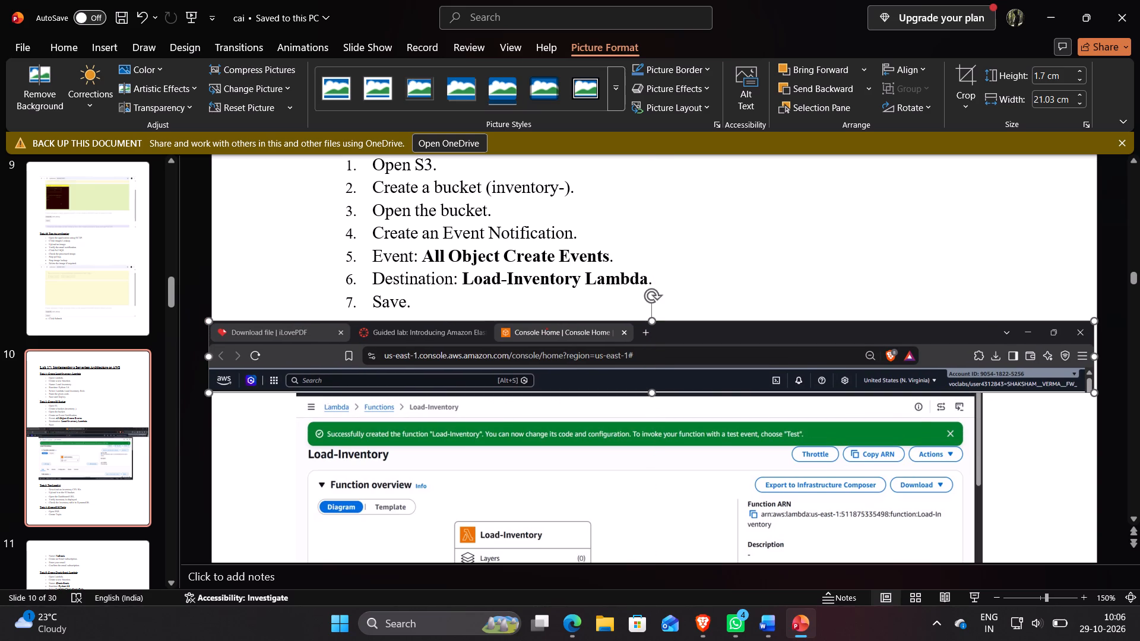
left_click_drag(476, 379, 477, 384)
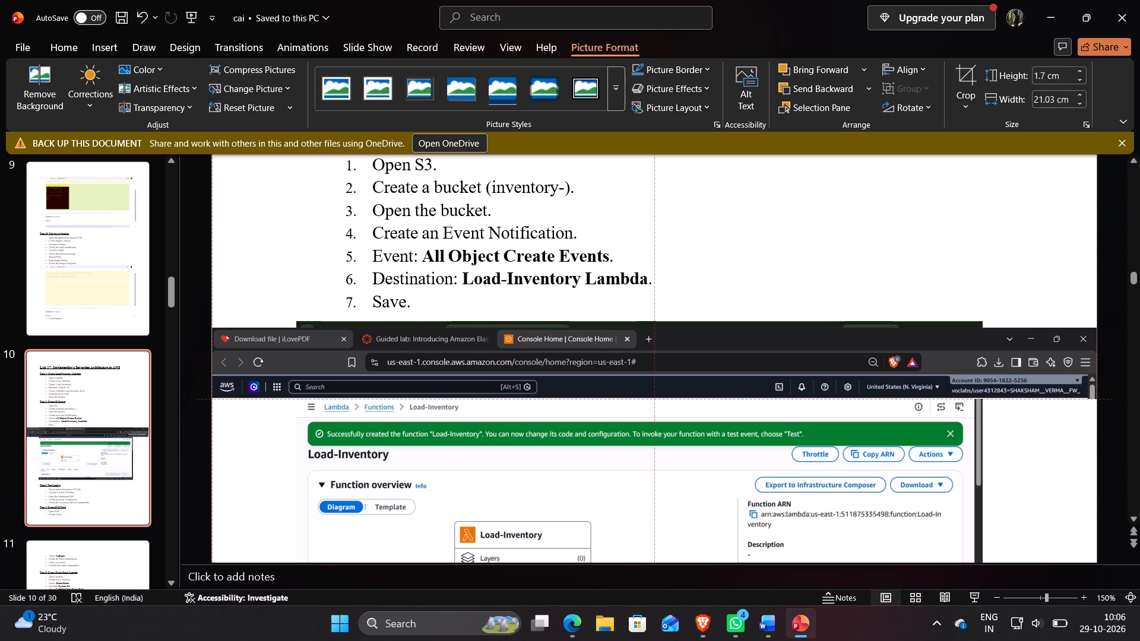
left_click_drag(477, 384, 479, 388)
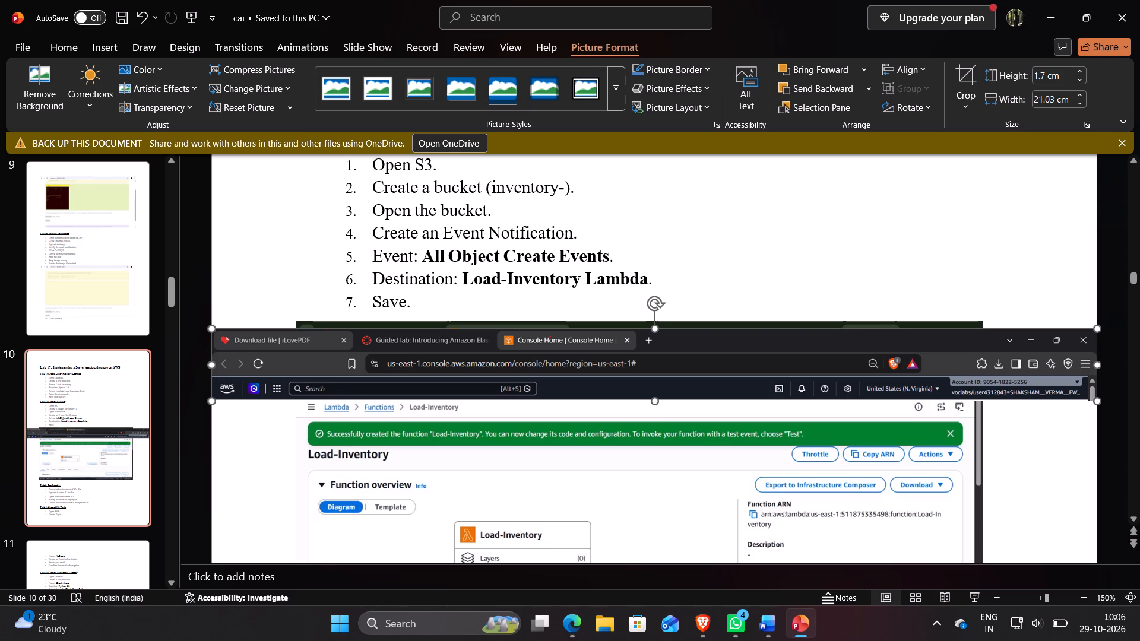
Resize the slide 10 strip to 1.89 cm high and narrow both sides to match the Load-Inventory screenshot's edges.
left_click_drag(210, 367, 294, 363)
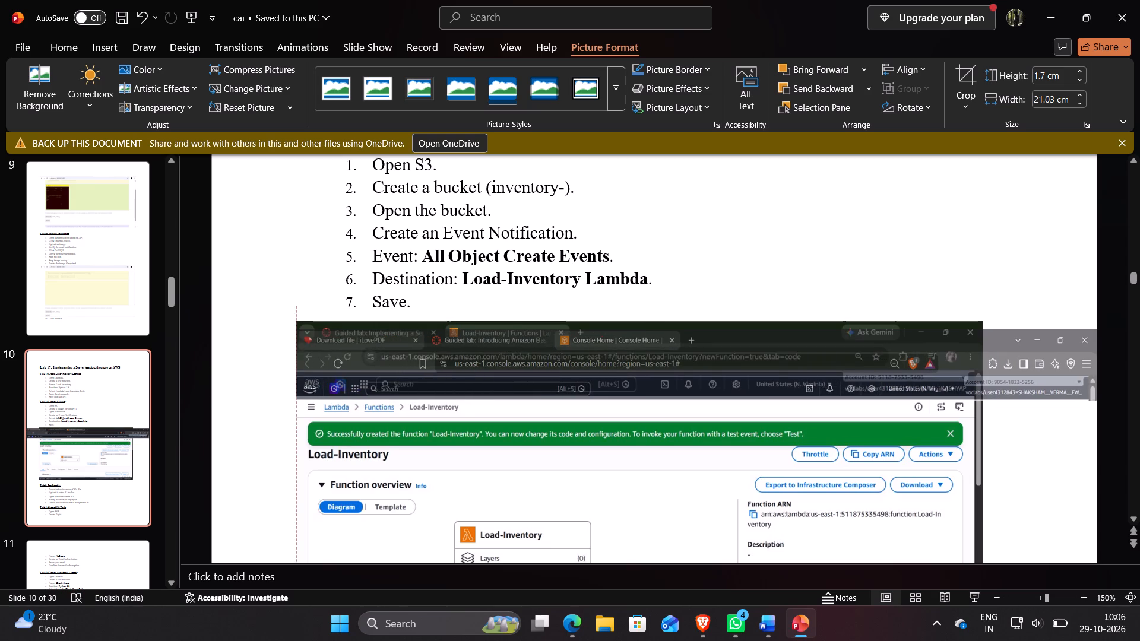
left_click_drag(294, 363, 295, 363)
scroll(604, 366, "left", 1)
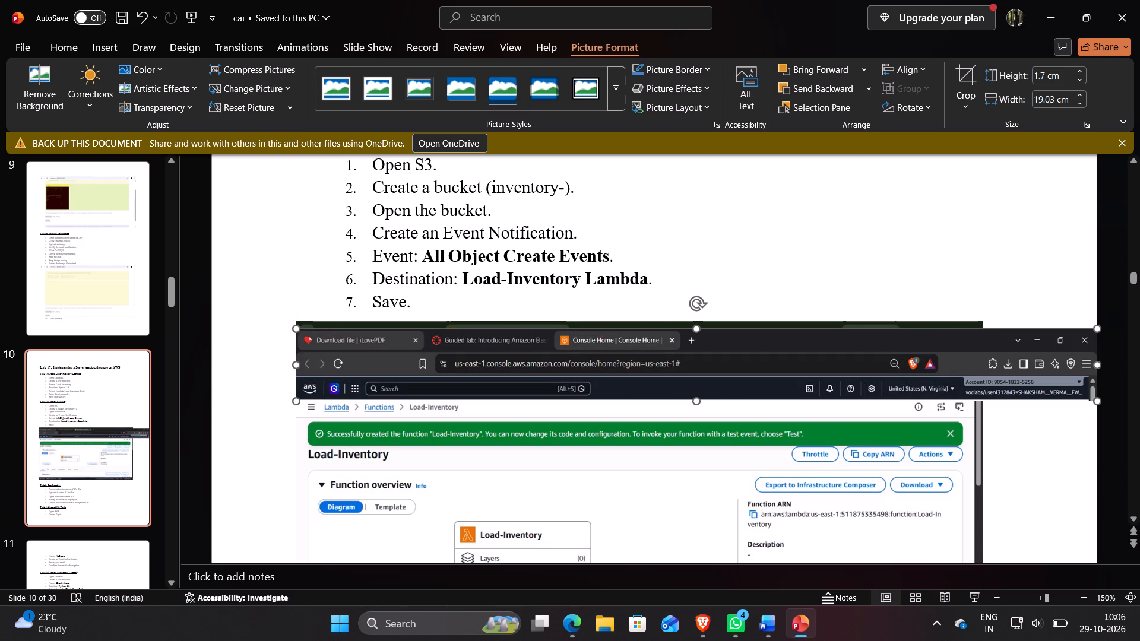
left_click_drag(695, 329, 695, 326)
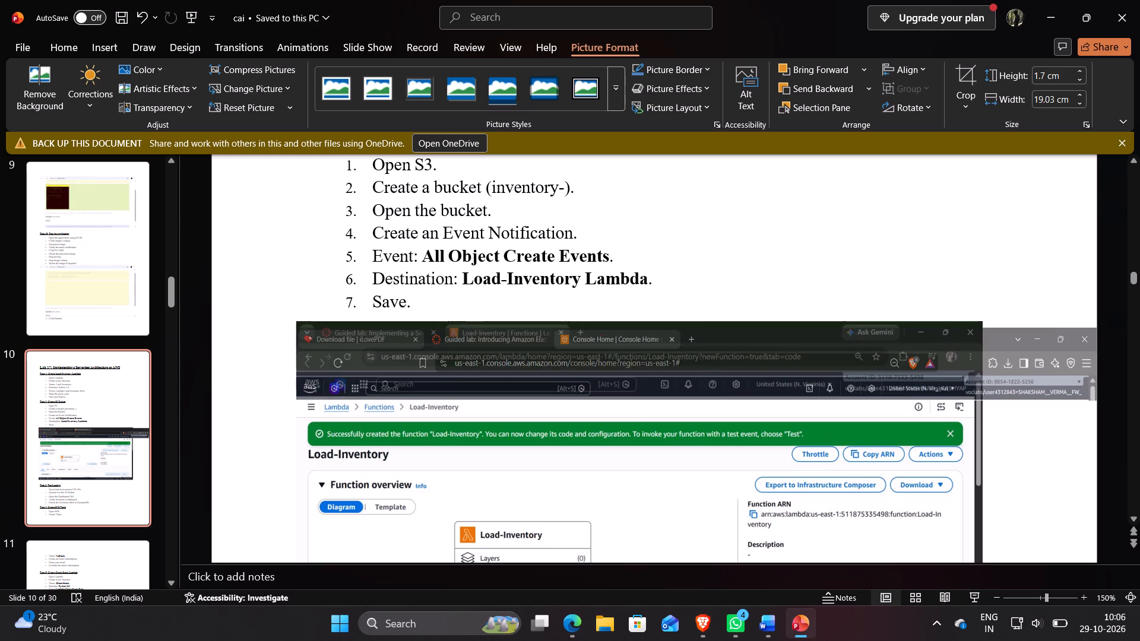
left_click_drag(695, 326, 695, 320)
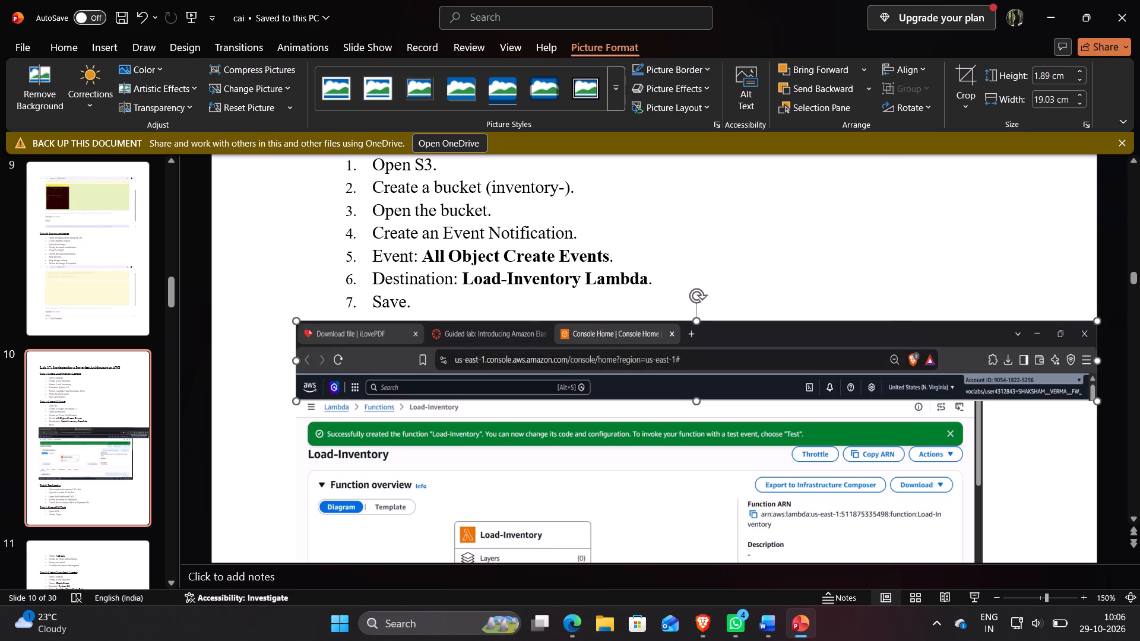
left_click(802, 299)
scroll(774, 307, "left", 2)
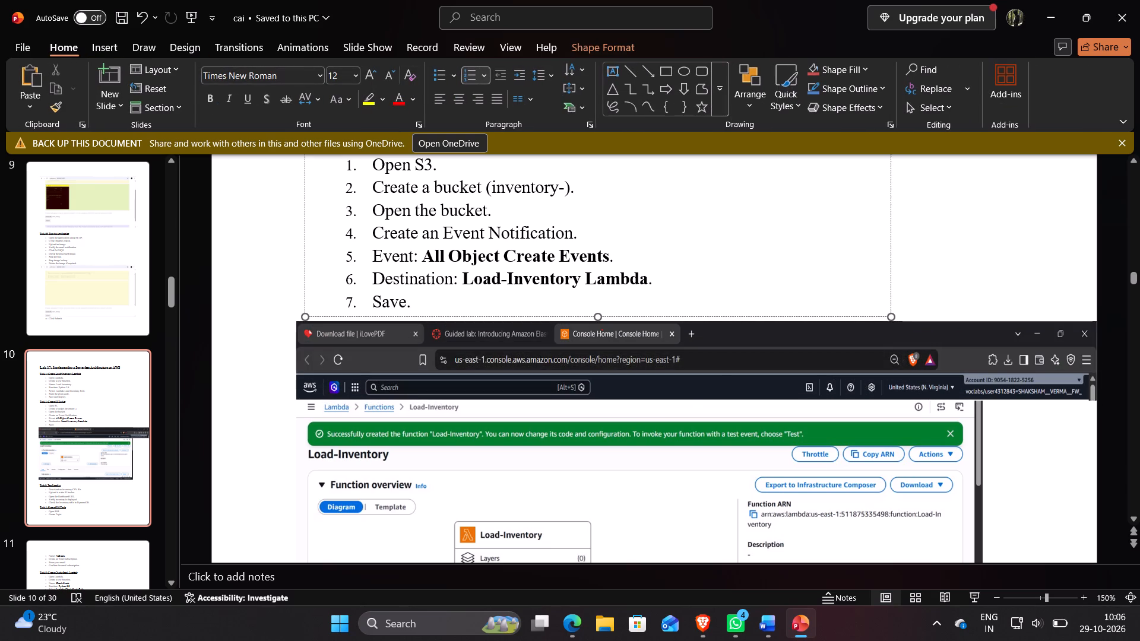
left_click(866, 369)
scroll(866, 369, "left", 1)
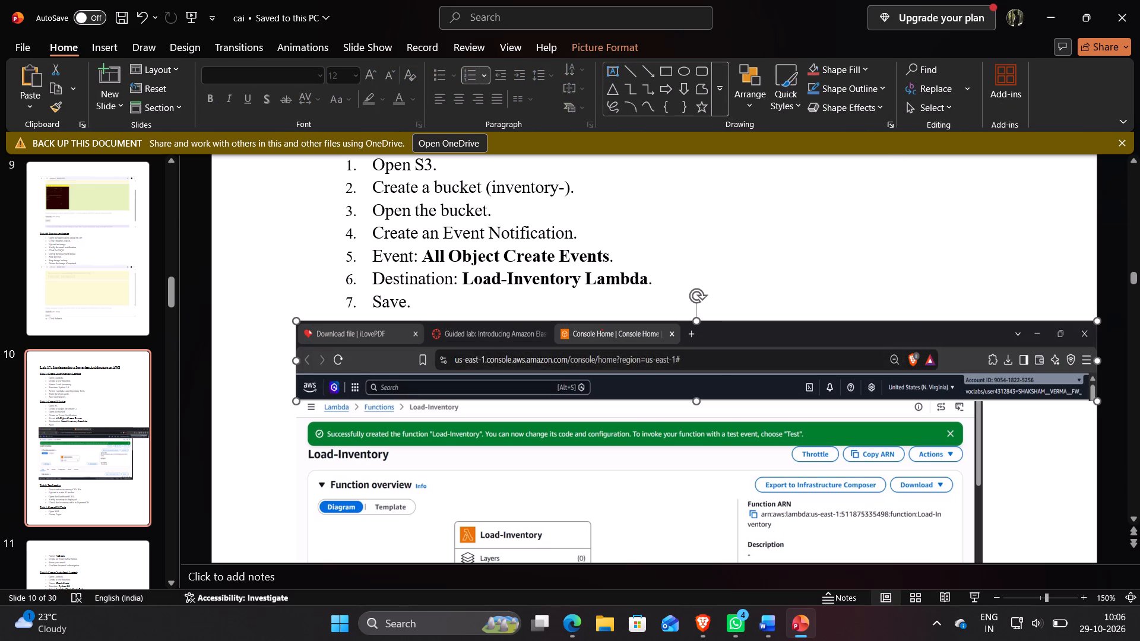
left_click_drag(1093, 358, 993, 363)
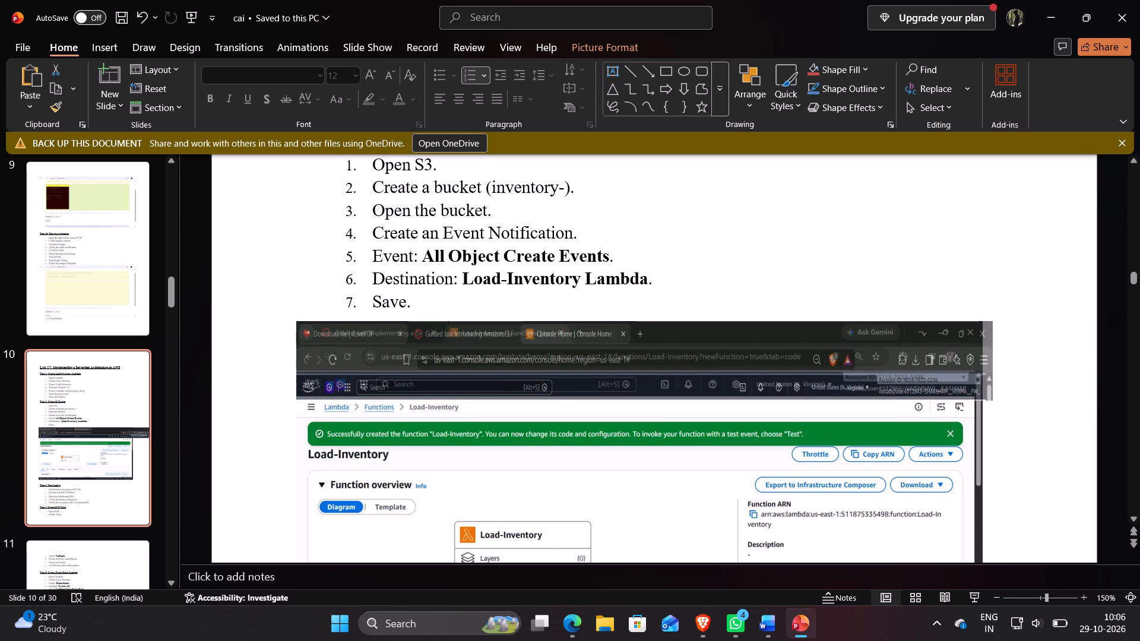
left_click_drag(993, 363, 982, 363)
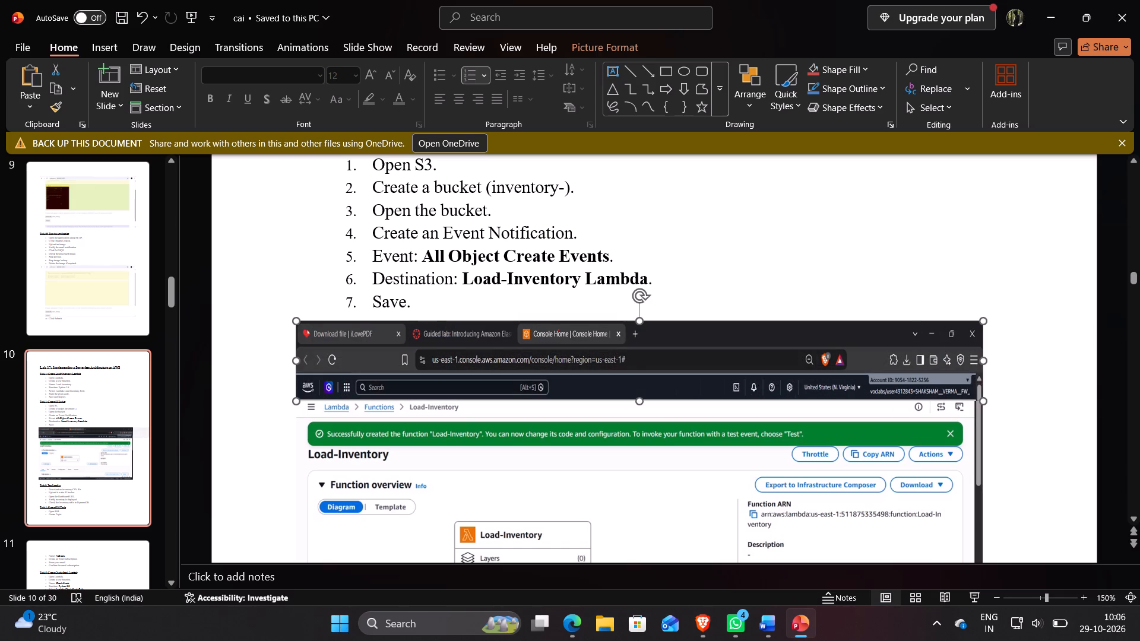
left_click(1008, 370)
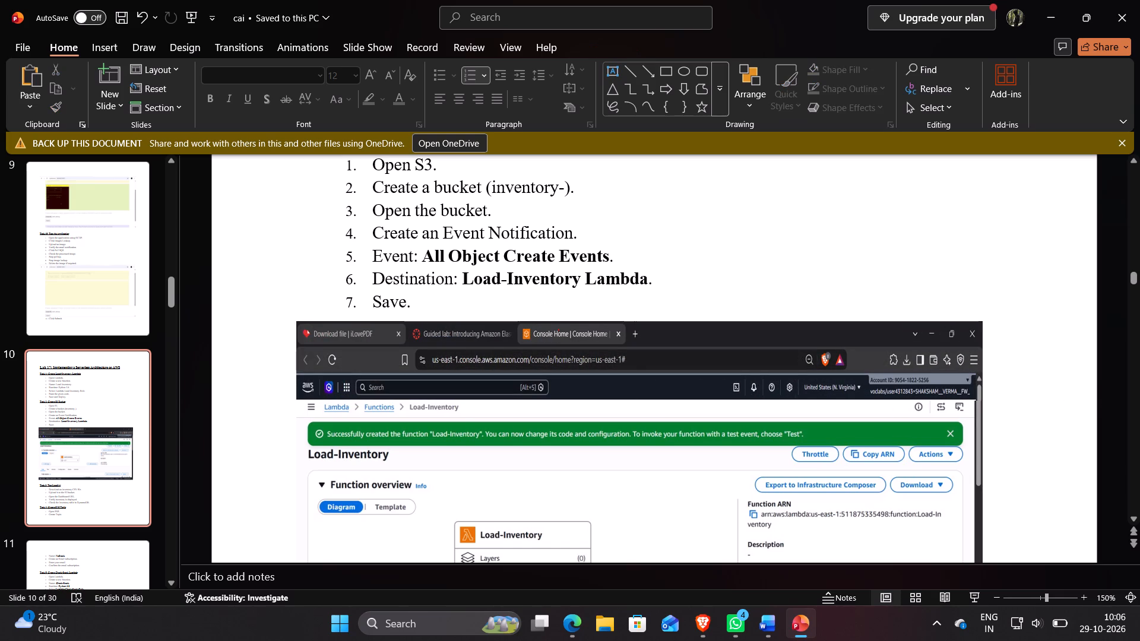
Paste the header strip onto slide 11 and move it over the browser and AWS header of the screenshot below Task 6.
scroll(933, 452, "down", 3, "ctrl")
scroll(933, 452, "down", 2)
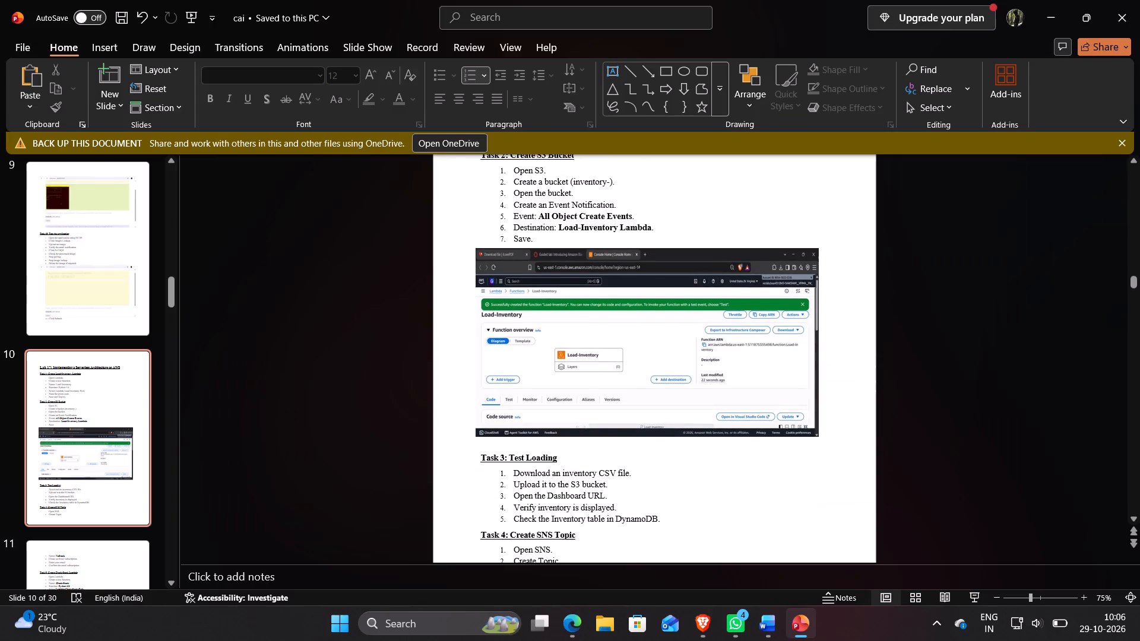
scroll(933, 452, "down", 3)
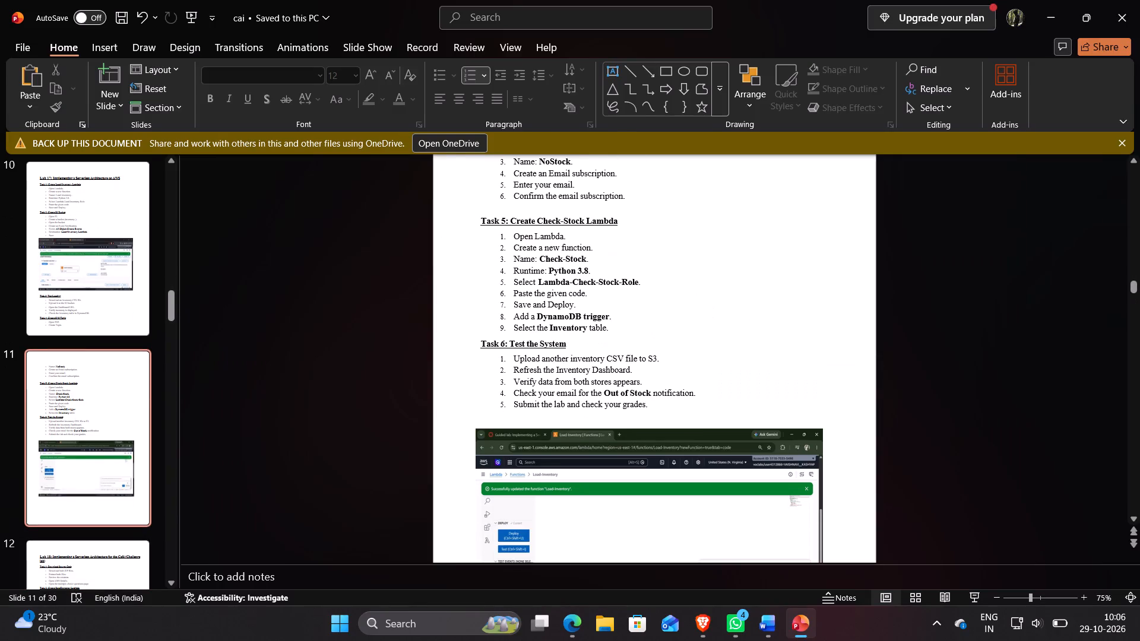
key("ctrl+v")
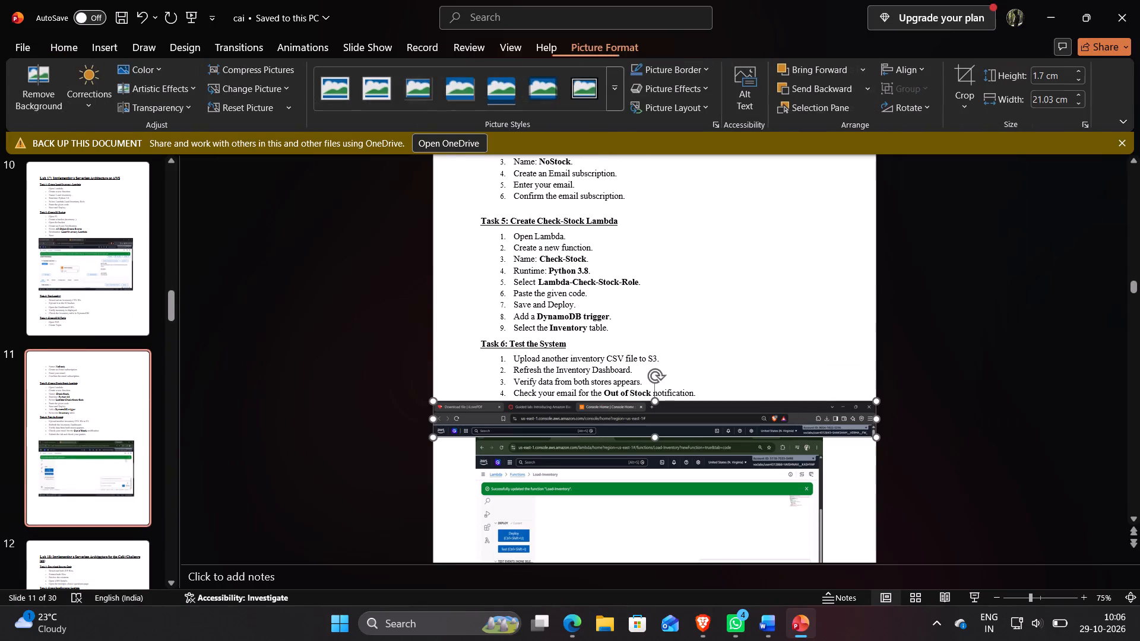
scroll(857, 434, "up", 4, "ctrl")
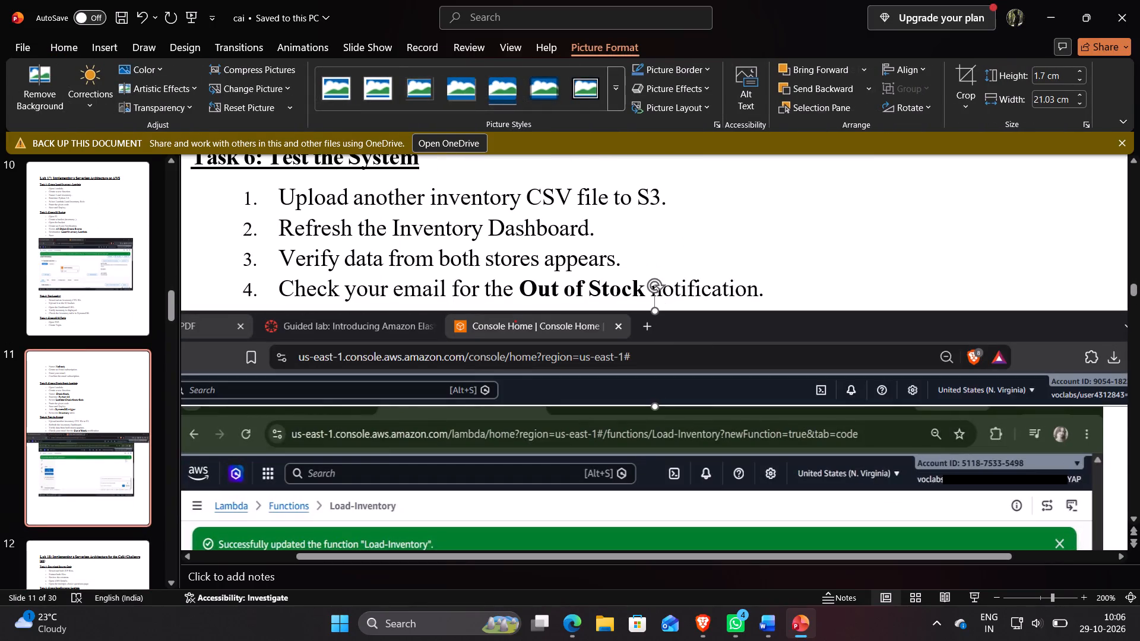
left_click_drag(690, 334, 702, 410)
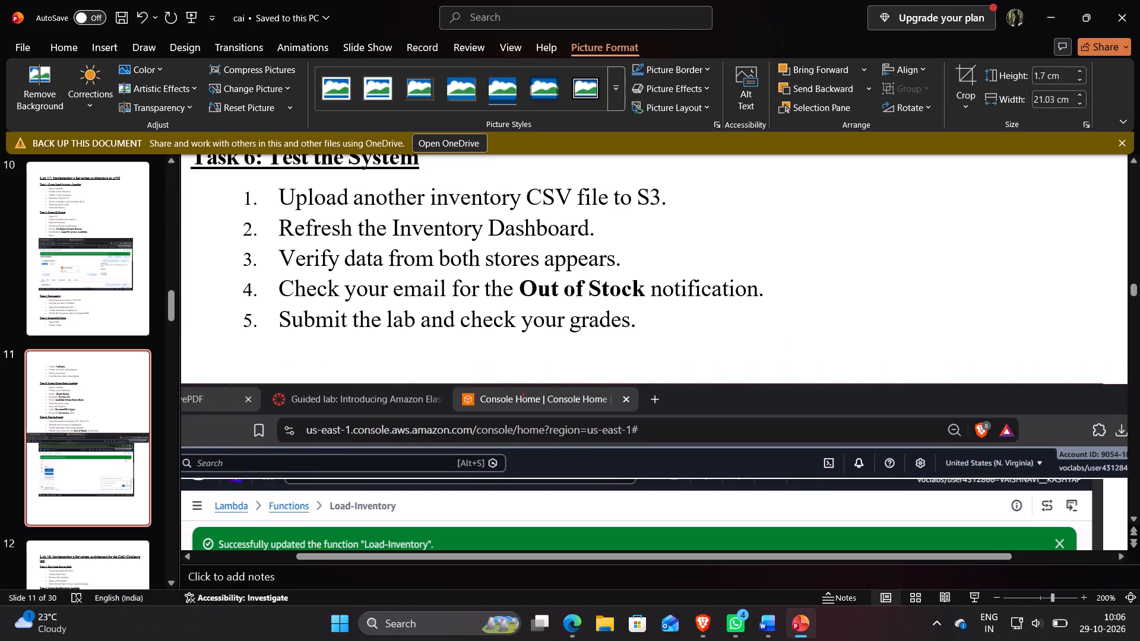
left_click_drag(702, 410, 705, 420)
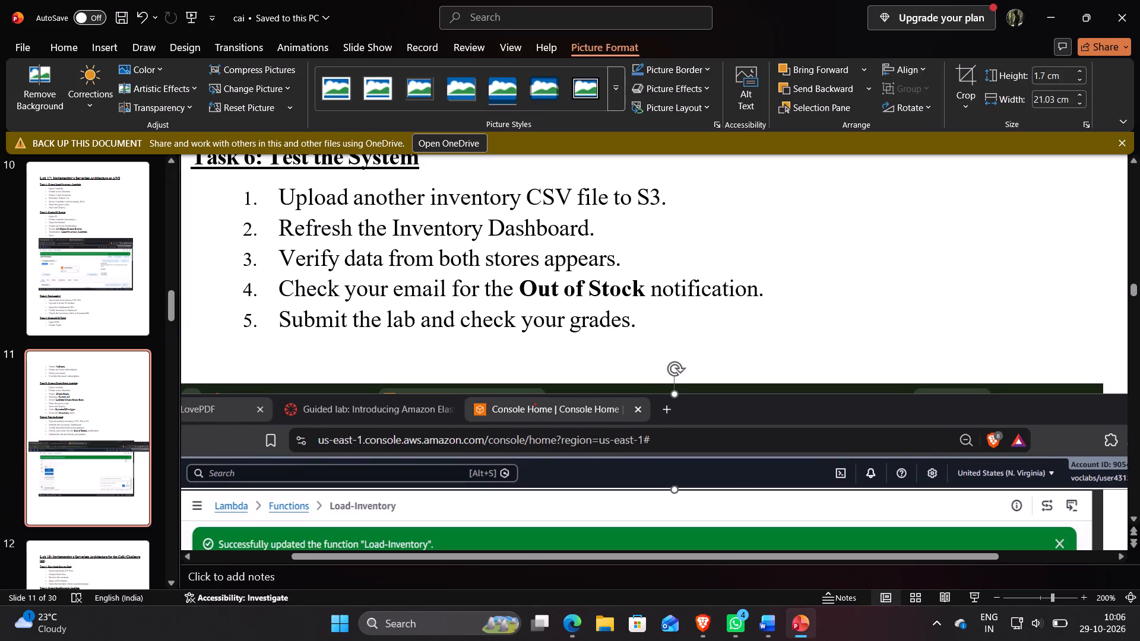
Resize the slide 11 strip to 1.89 cm high and narrow both sides to match the Load-Inventory screenshot's edges.
left_click_drag(675, 395, 675, 392)
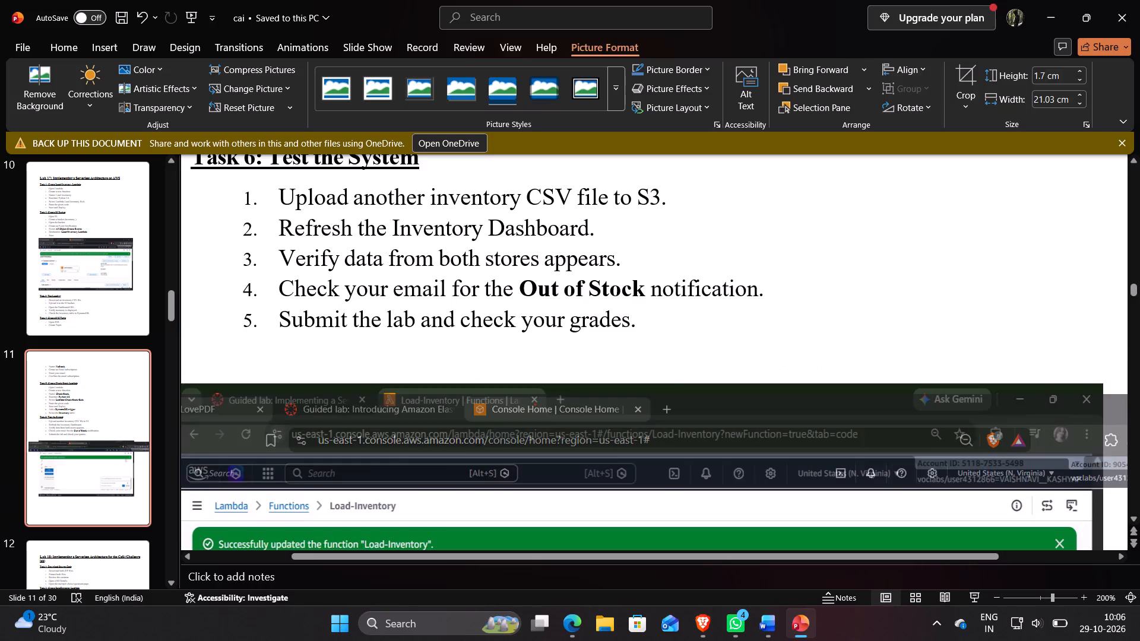
left_click_drag(675, 392, 675, 385)
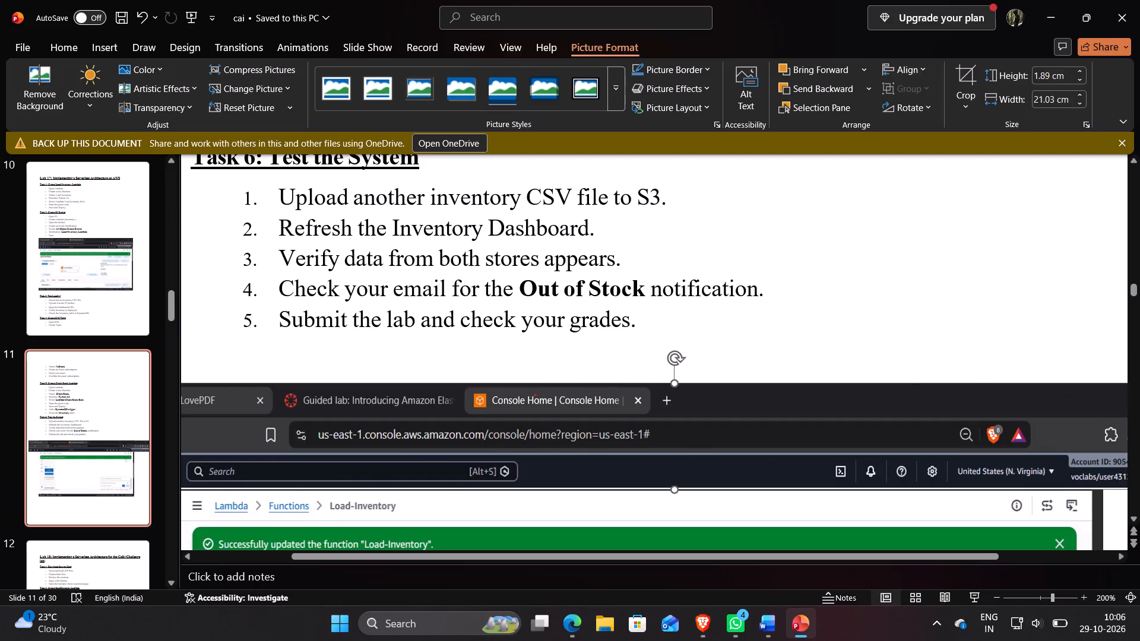
scroll(588, 401, "down", 1, "ctrl")
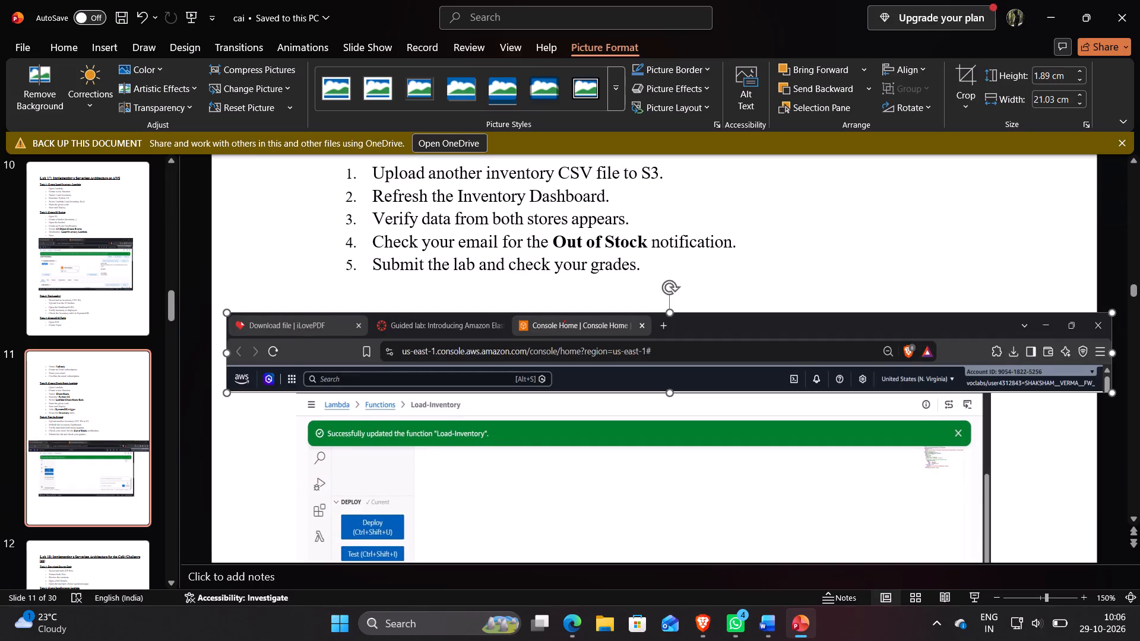
left_click_drag(228, 354, 283, 354)
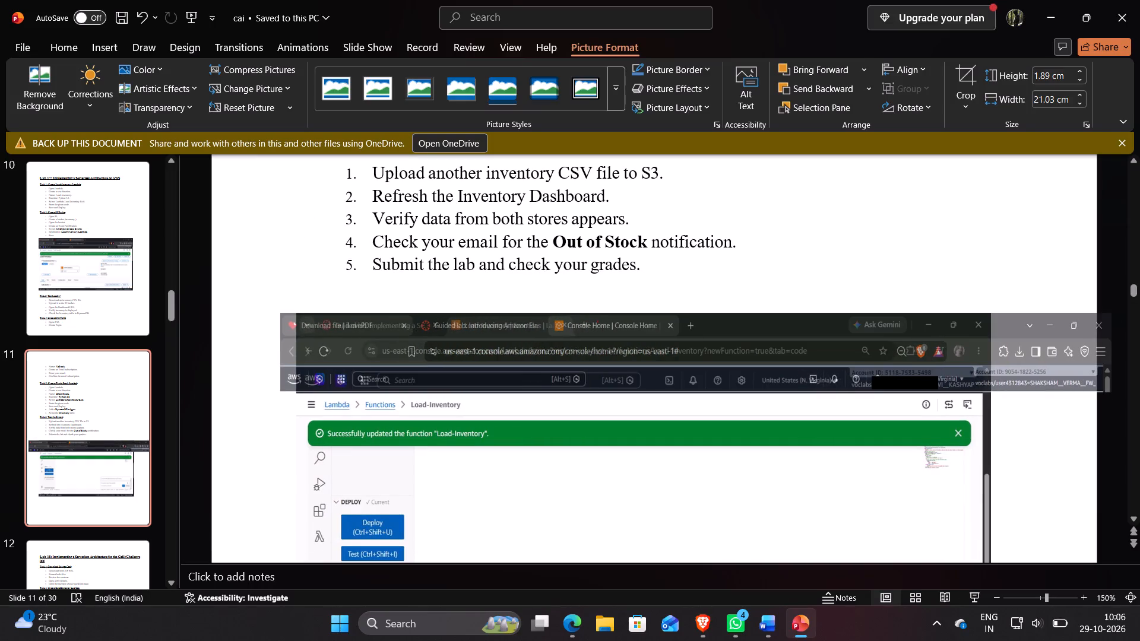
left_click_drag(283, 354, 296, 354)
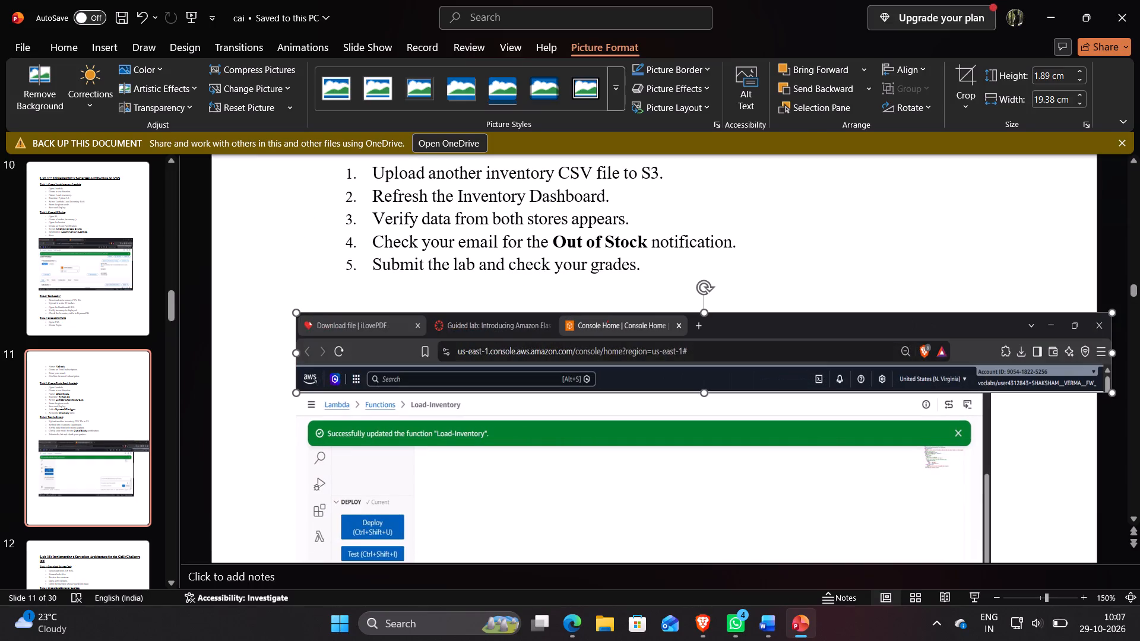
scroll(401, 355, "left", 1)
left_click_drag(1111, 354, 993, 347)
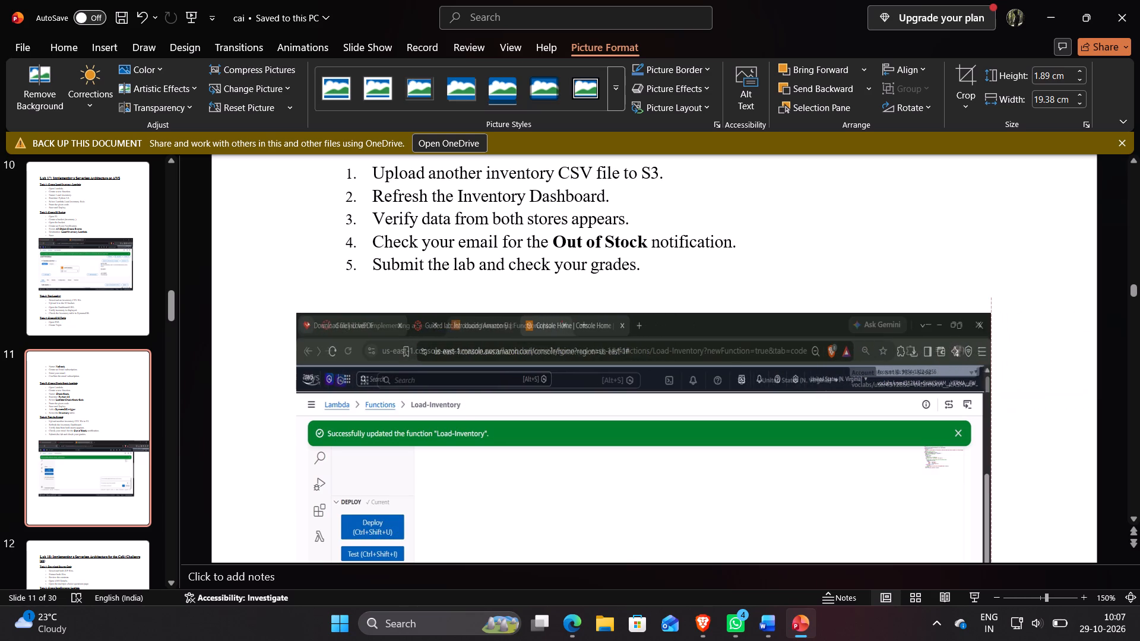
left_click_drag(993, 347, 990, 347)
left_click(1019, 352)
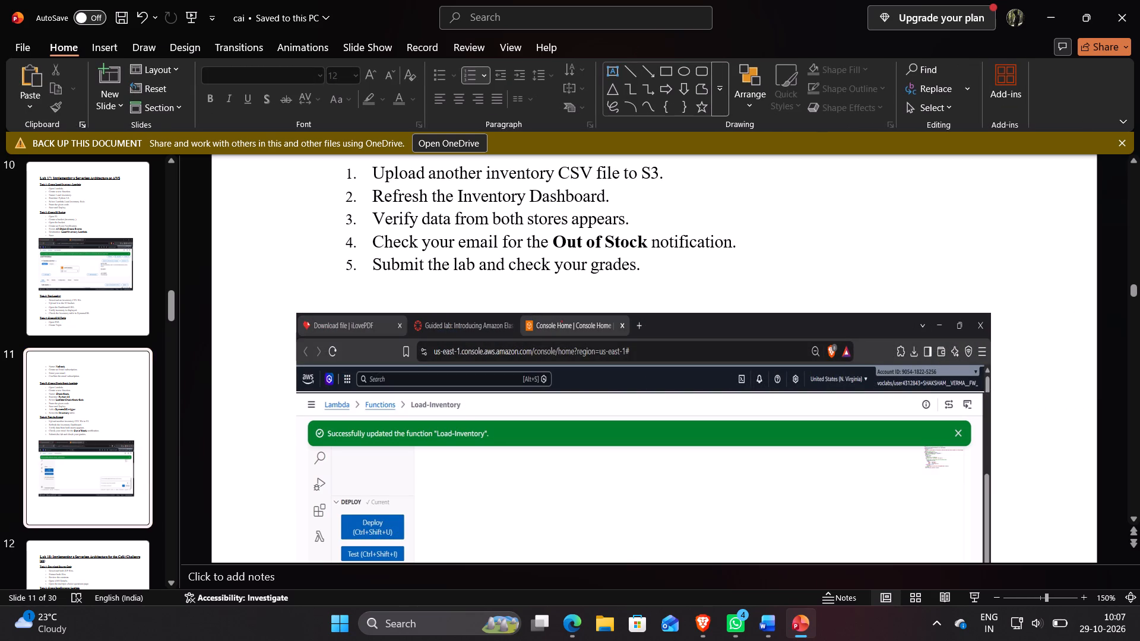
Paste the header strip onto slide 13 and move it over the browser and AWS header of the S3 bucket screenshot.
scroll(107, 458, "down", 1)
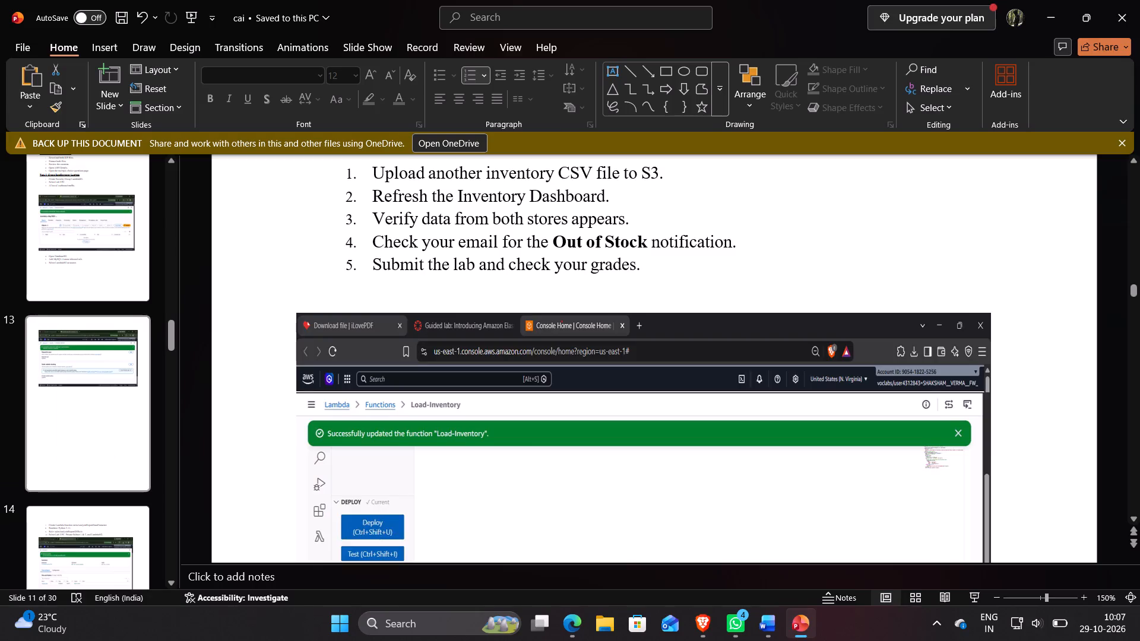
left_click(107, 458)
scroll(288, 389, "up", 1)
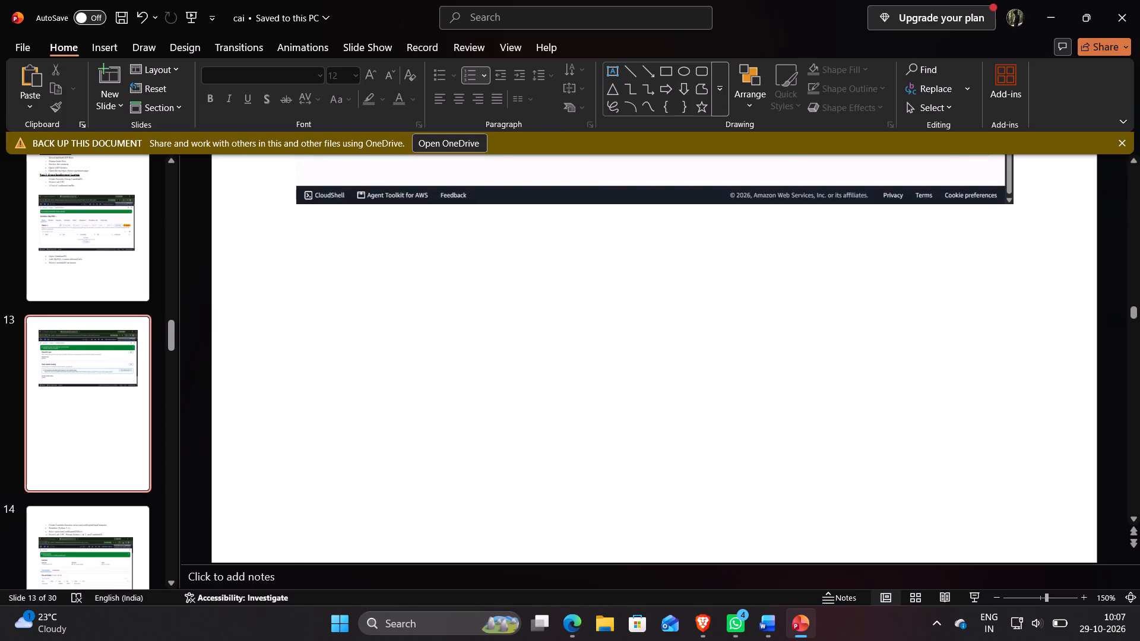
scroll(288, 389, "up", 3)
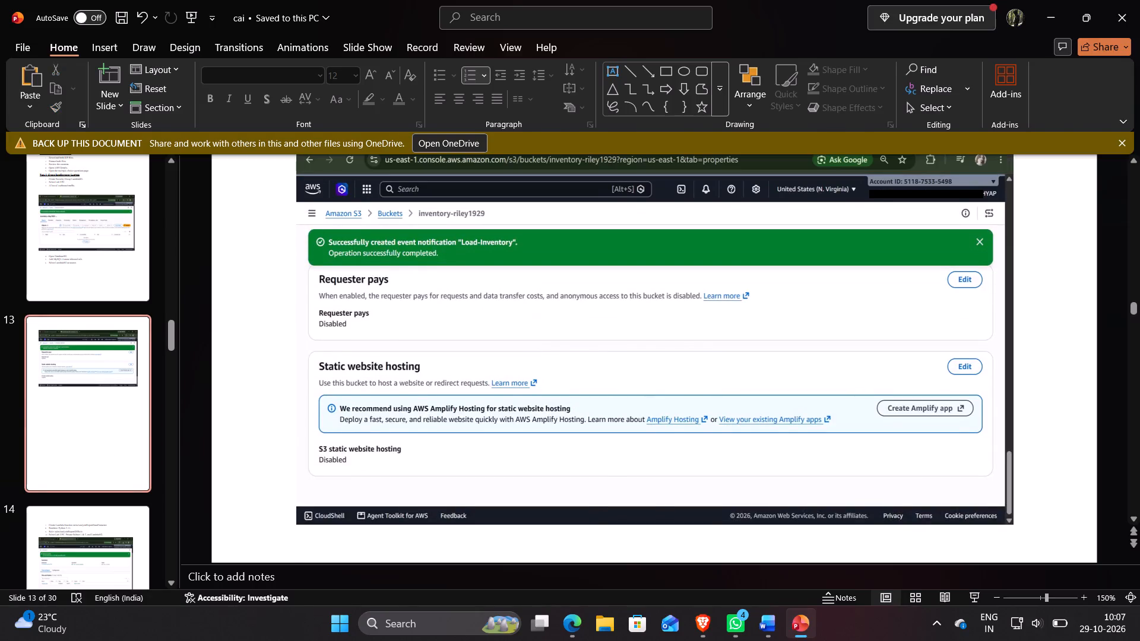
key("ctrl+v")
scroll(520, 429, "down", 3)
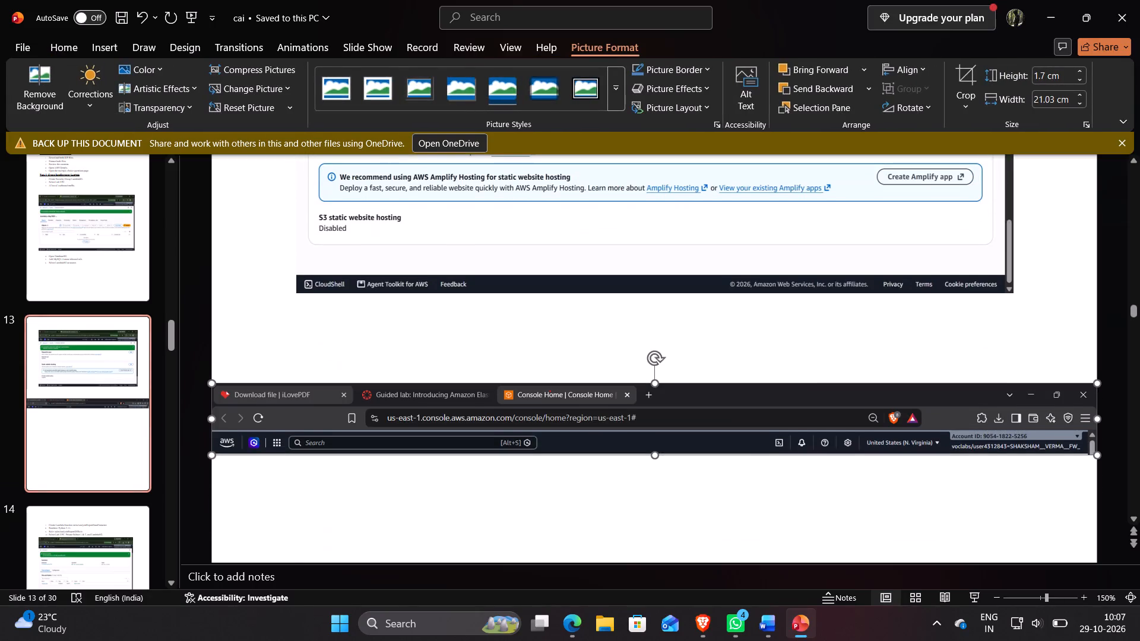
left_click_drag(529, 431, 500, 212)
scroll(500, 212, "up", 2)
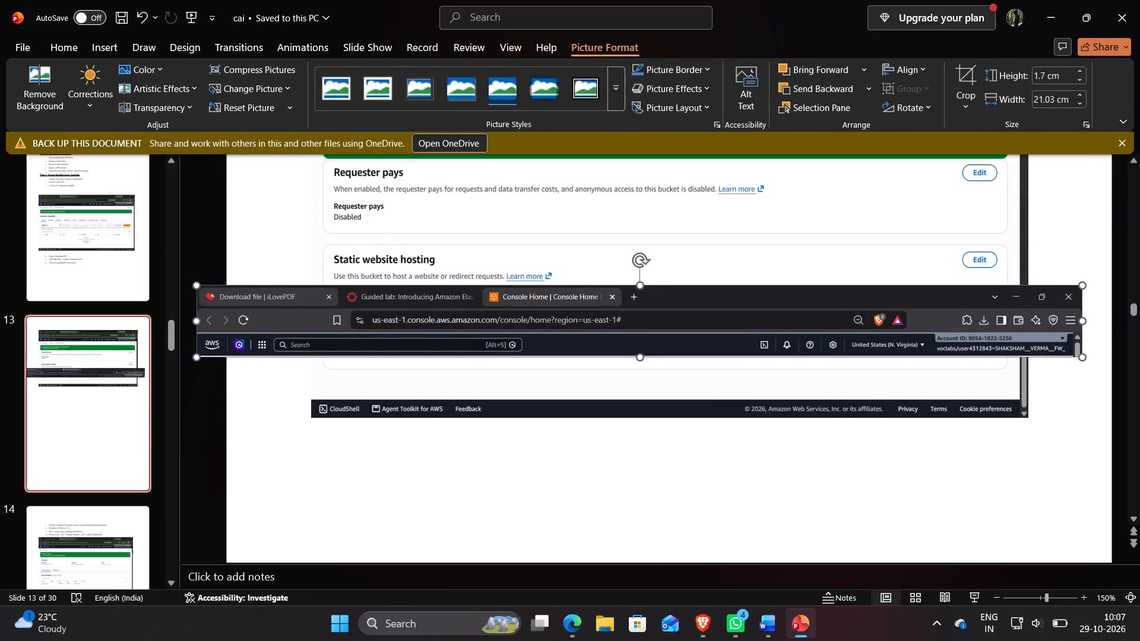
scroll(500, 212, "up", 2)
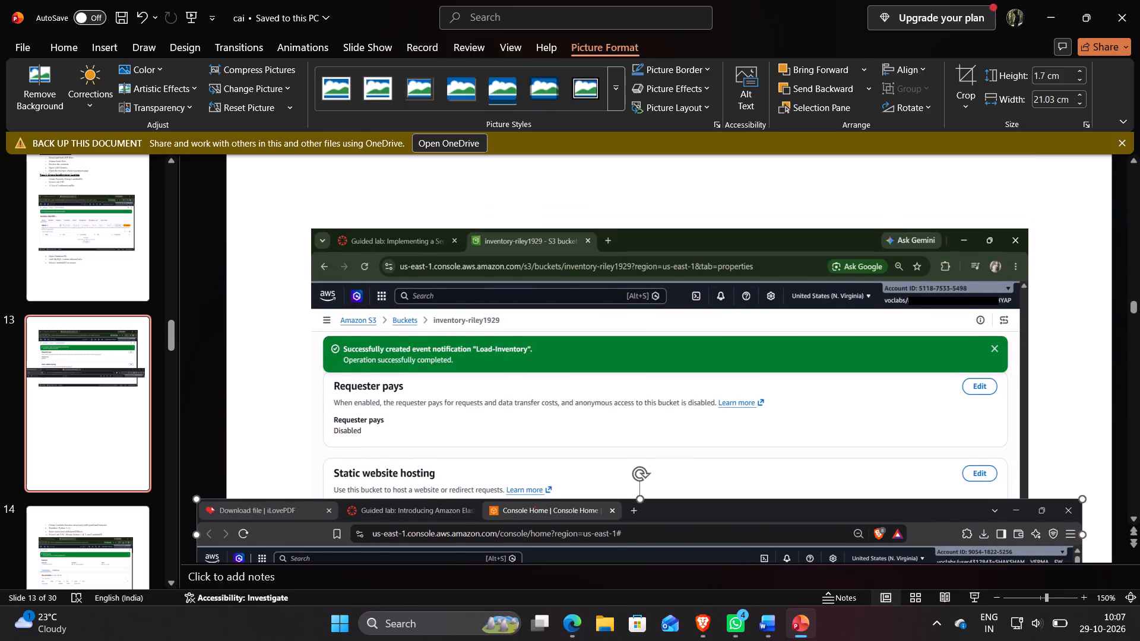
left_click_drag(517, 521, 562, 309)
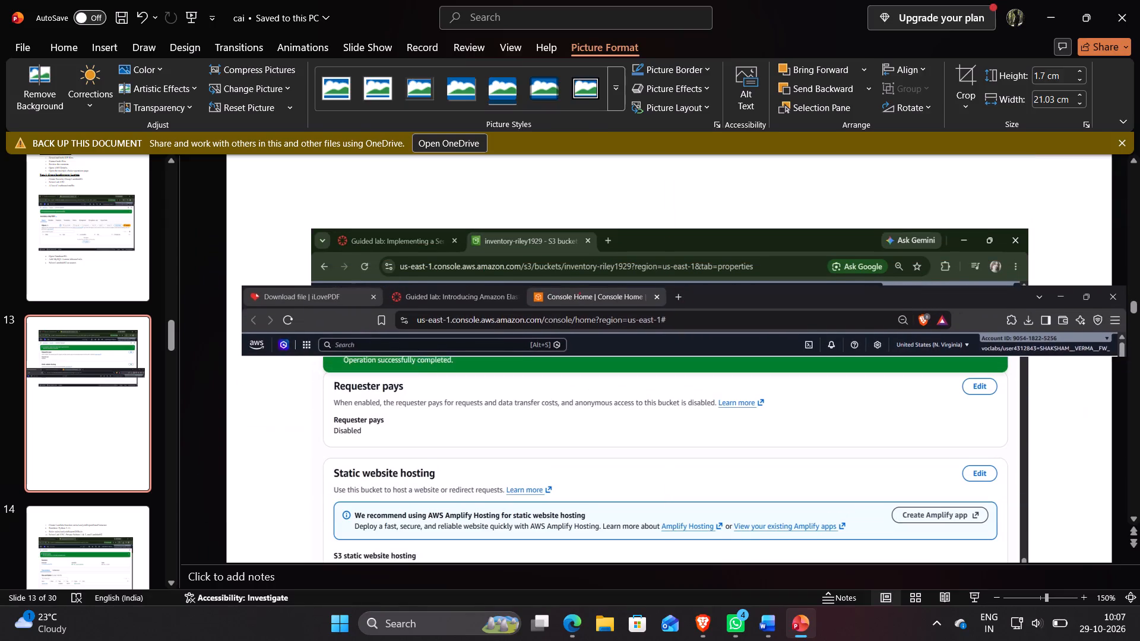
left_click_drag(562, 309, 552, 253)
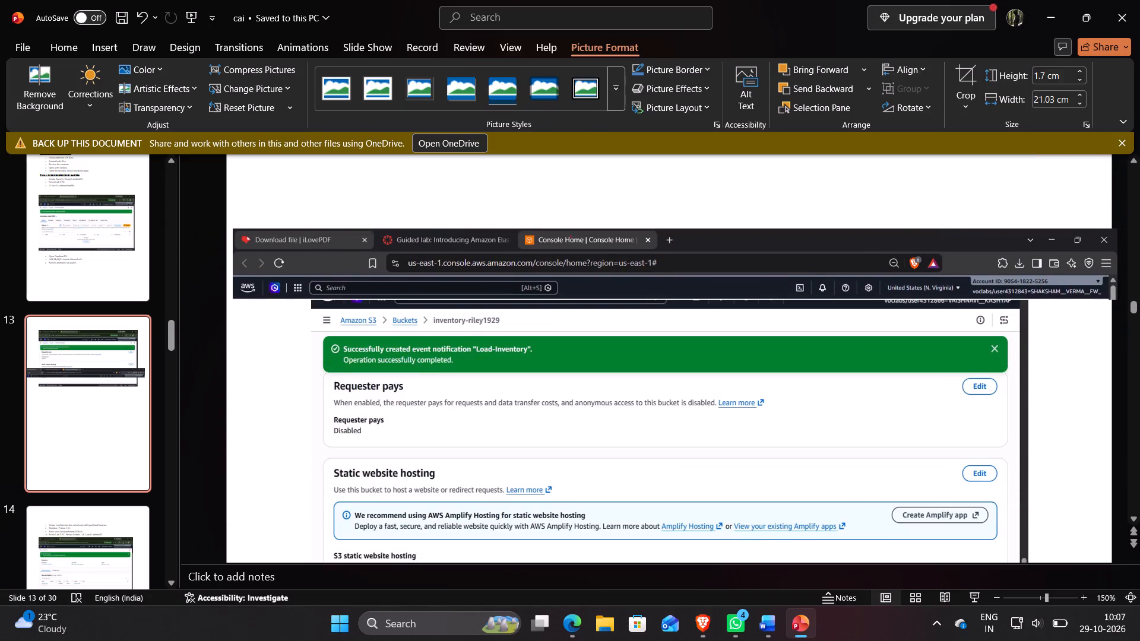
left_click_drag(552, 253, 551, 250)
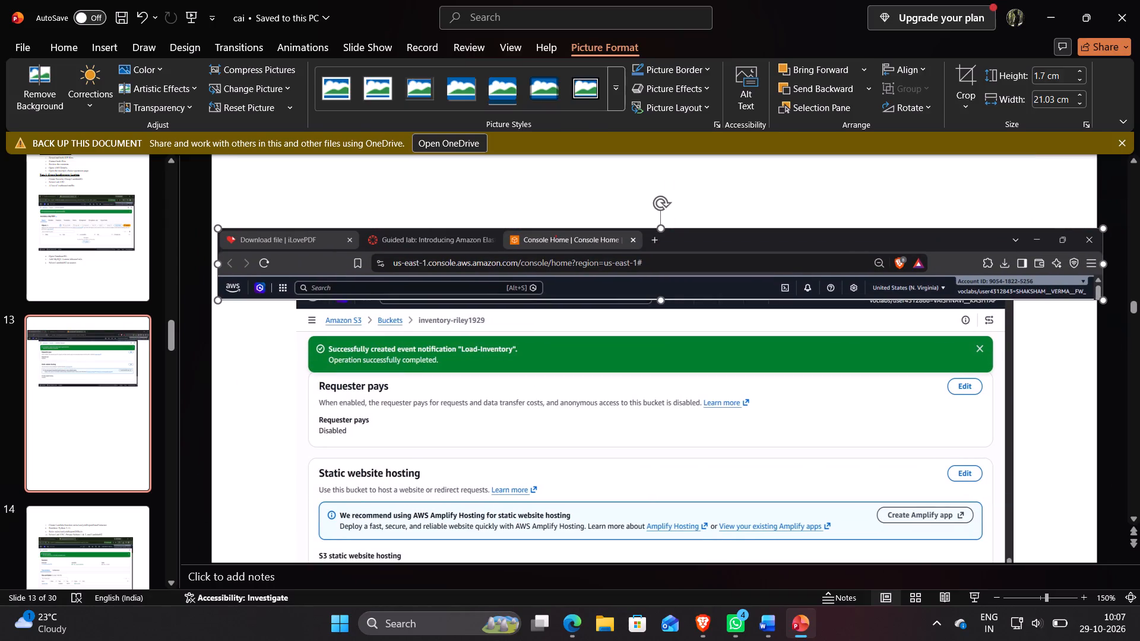
Resize the slide 13 strip to 1.99 cm high, shift it up slightly, and narrow both sides to match the S3 bucket screenshot's edges.
left_click_drag(661, 299, 661, 309)
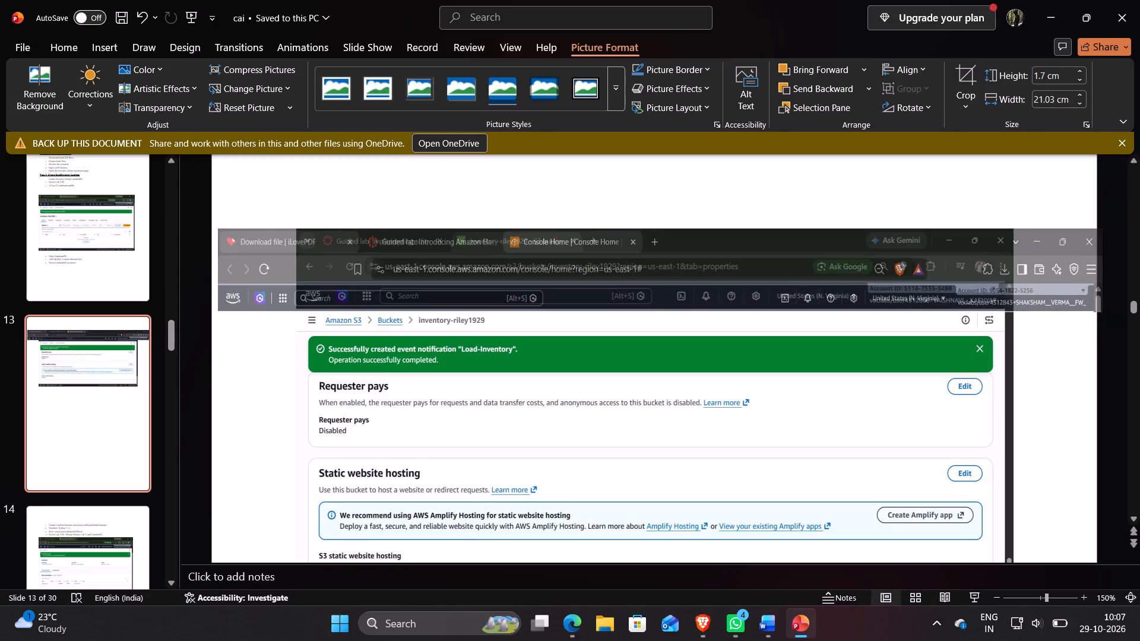
left_click_drag(661, 309, 661, 310)
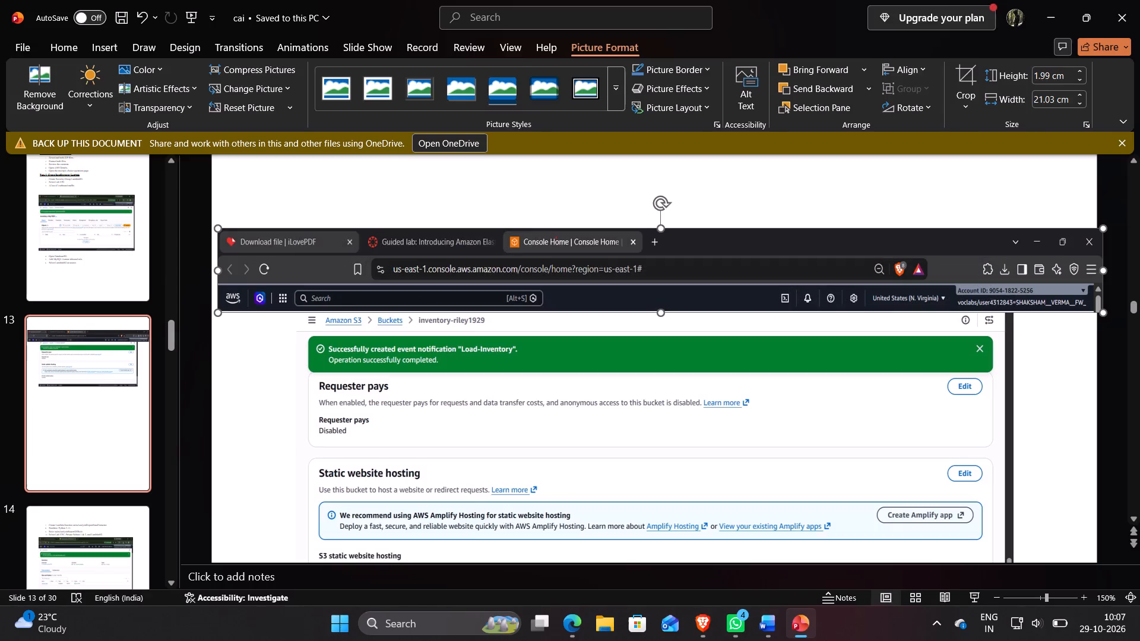
left_click(649, 271)
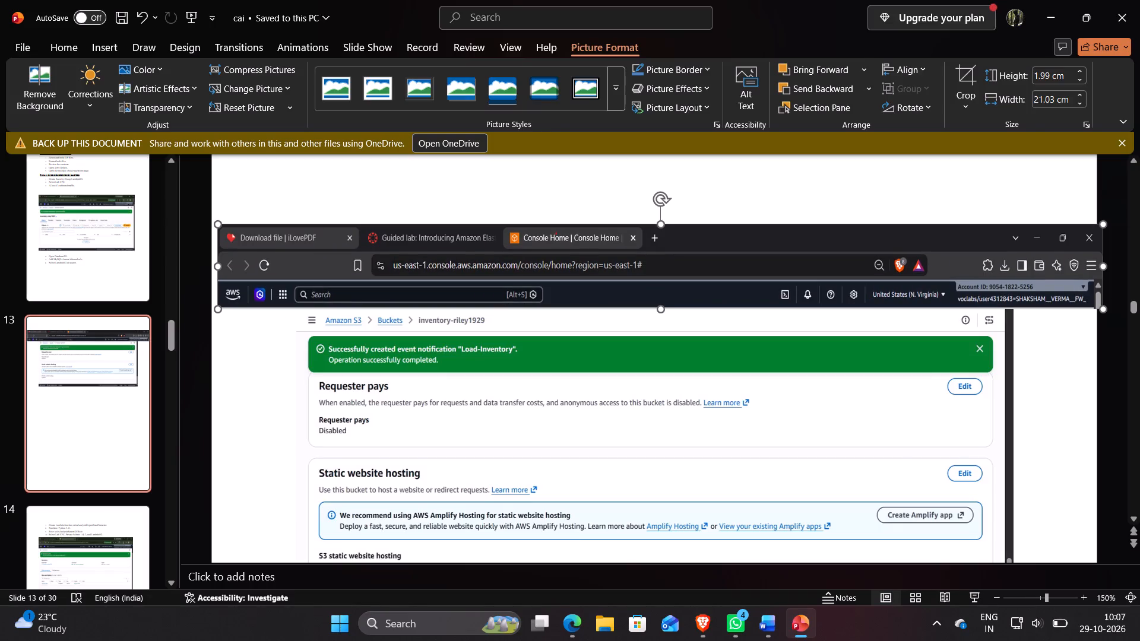
left_click_drag(219, 266, 232, 265)
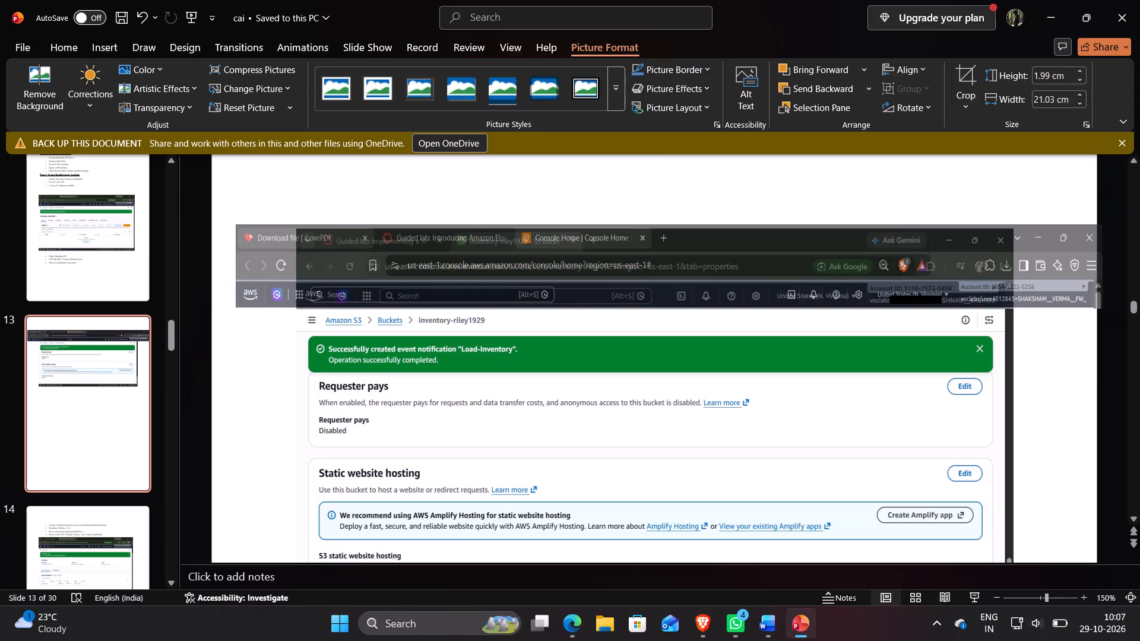
left_click_drag(232, 265, 280, 268)
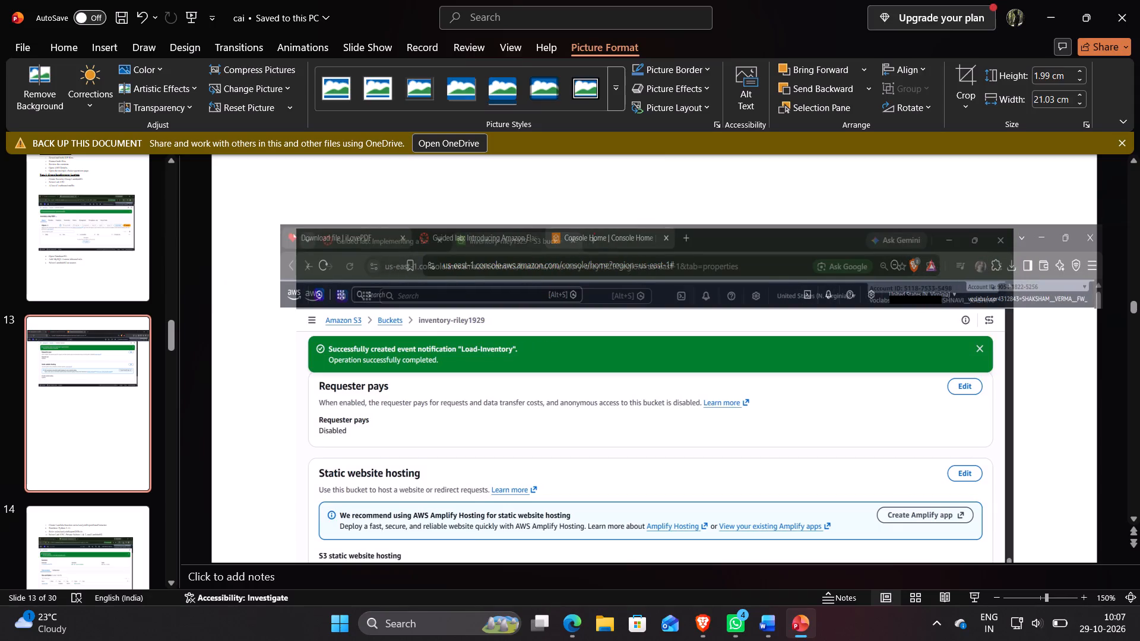
left_click_drag(280, 268, 305, 271)
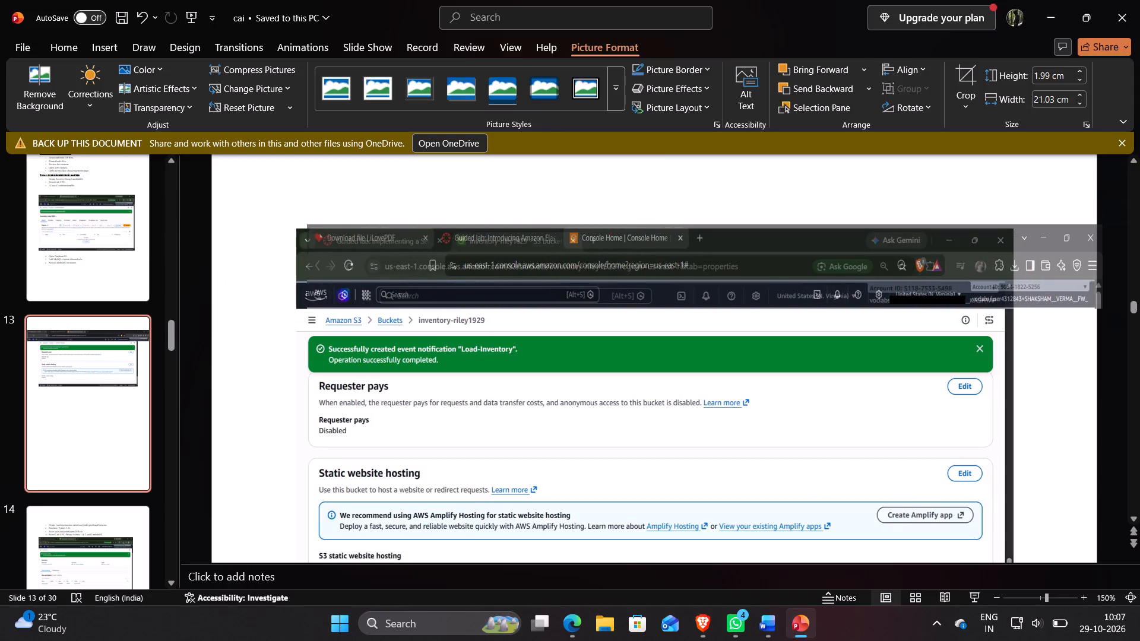
left_click_drag(305, 271, 297, 271)
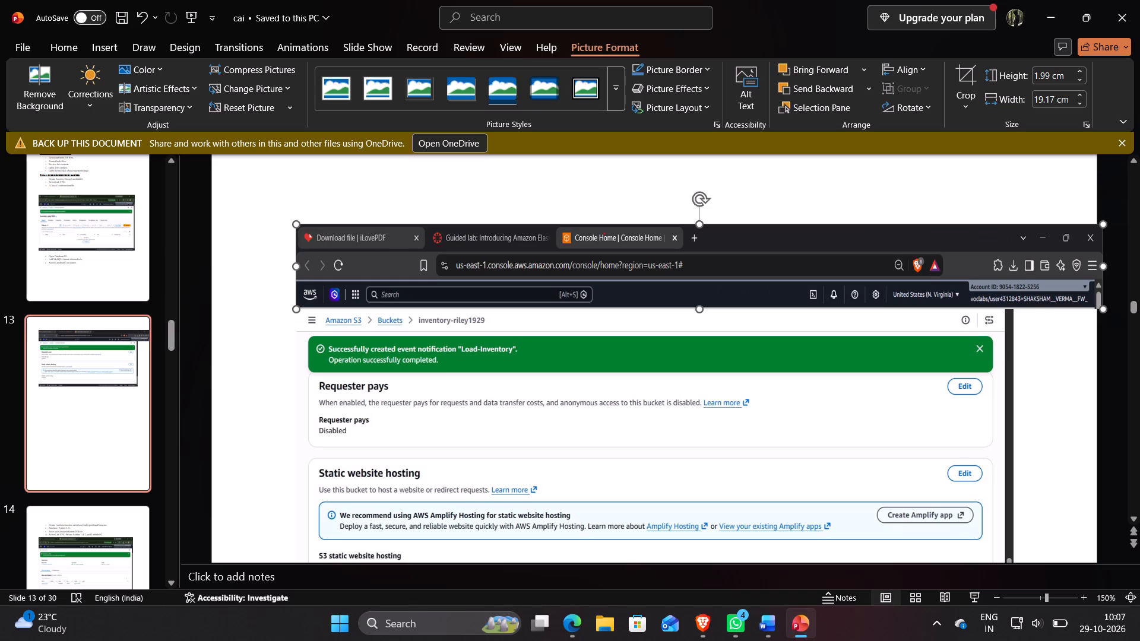
left_click(283, 273)
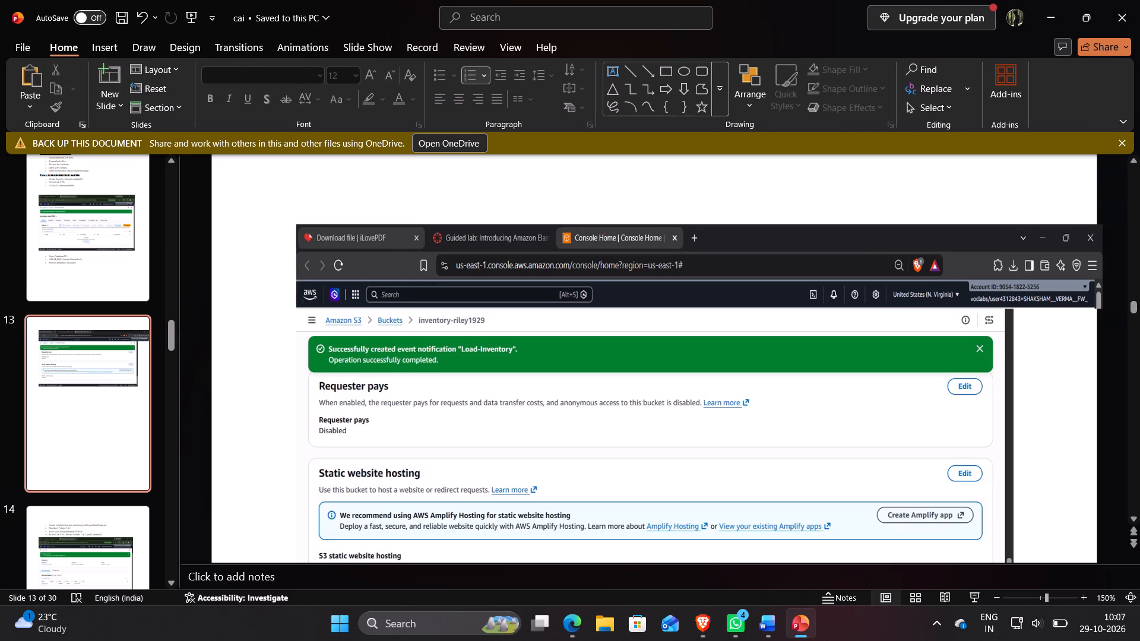
scroll(745, 298, "left", 5)
left_click(1059, 264)
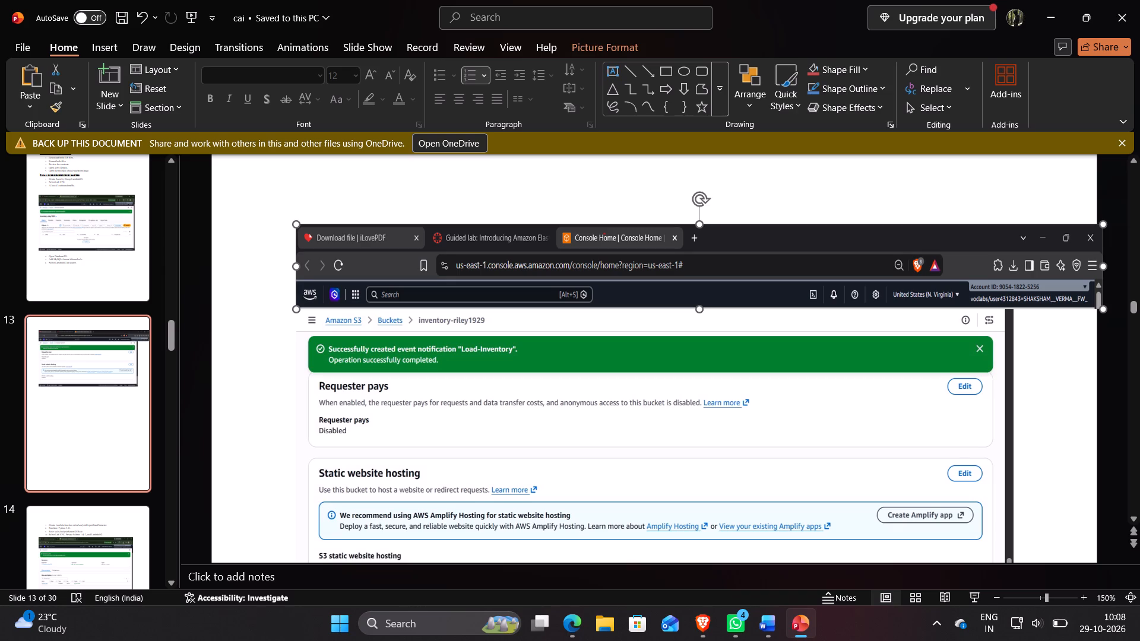
left_click_drag(1104, 263, 1011, 267)
left_click(1082, 274)
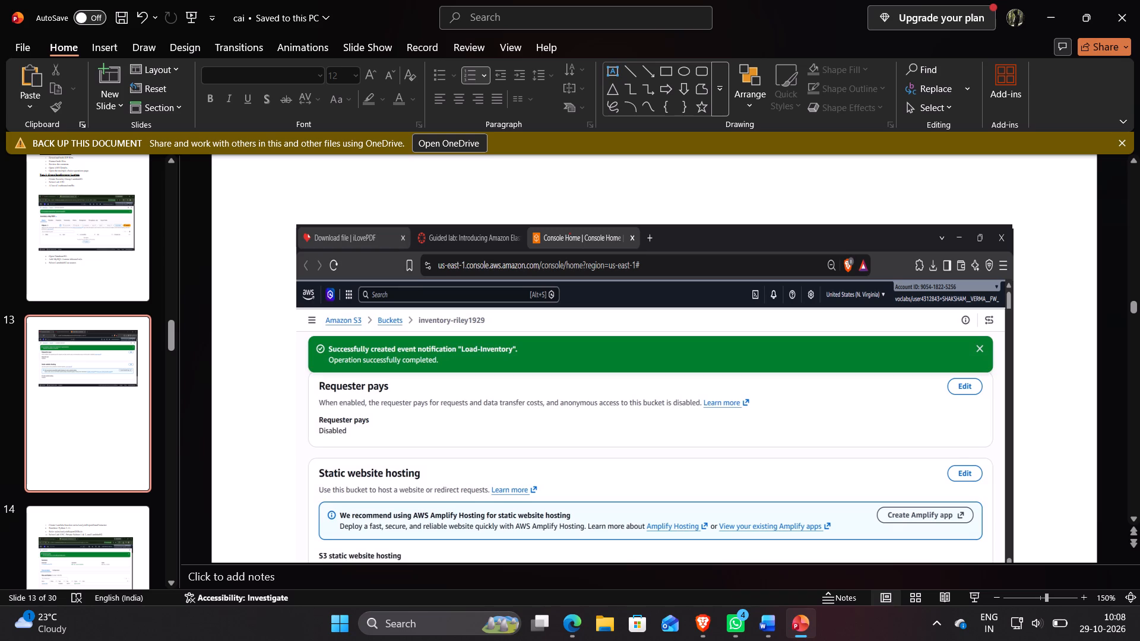
Paste the header strip onto slide 16 and move it over the browser and AWS header of the Check-Stock screenshot.
scroll(698, 246, "down", 1)
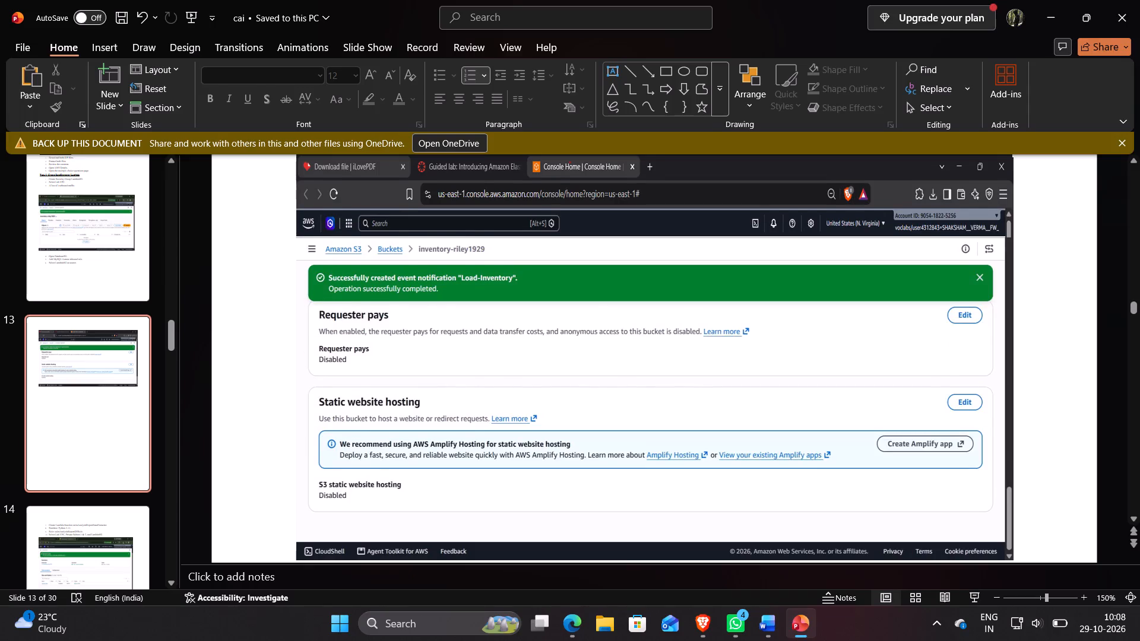
scroll(148, 434, "down", 1)
left_click(123, 379)
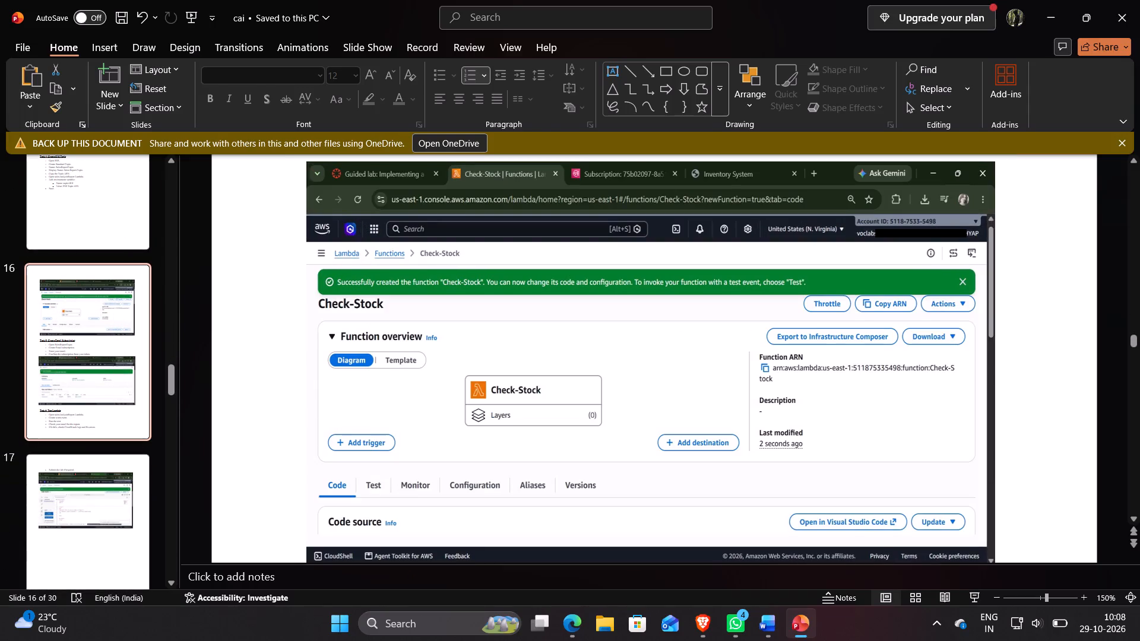
scroll(670, 291, "down", 3, "ctrl")
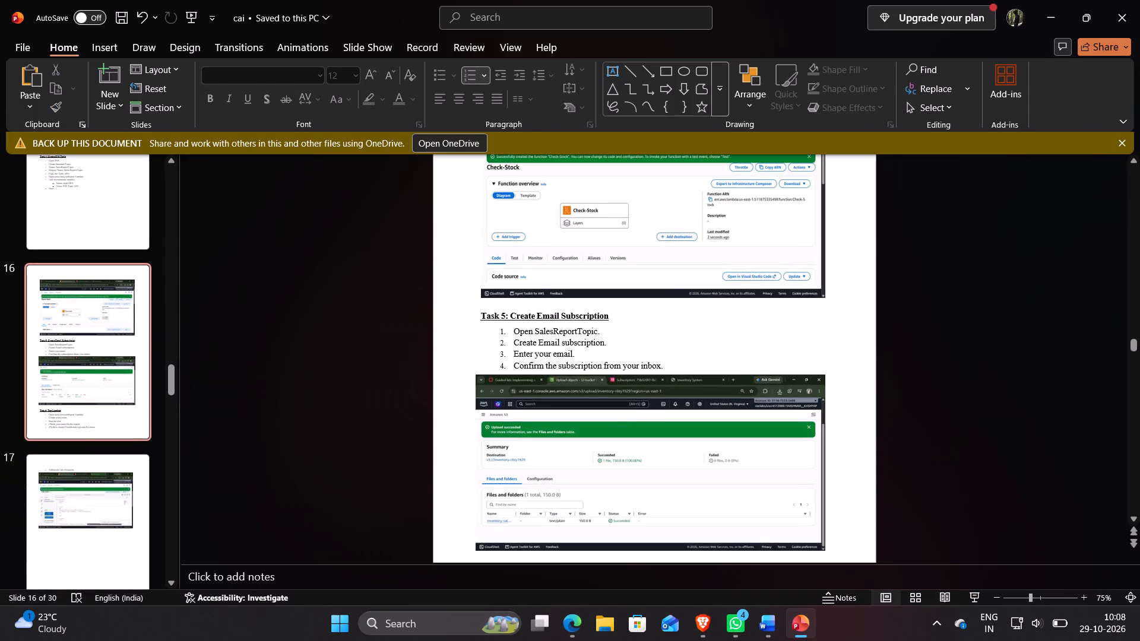
key("ctrl+v")
left_click_drag(711, 349, 731, 215)
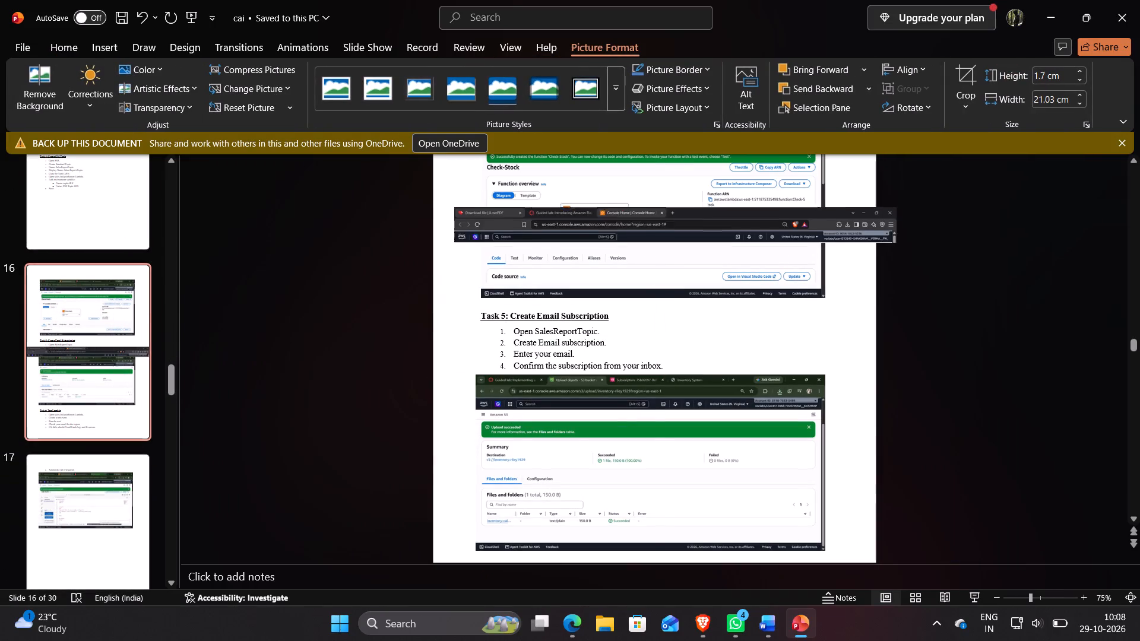
left_click_drag(731, 215, 731, 205)
scroll(731, 205, "up", 1)
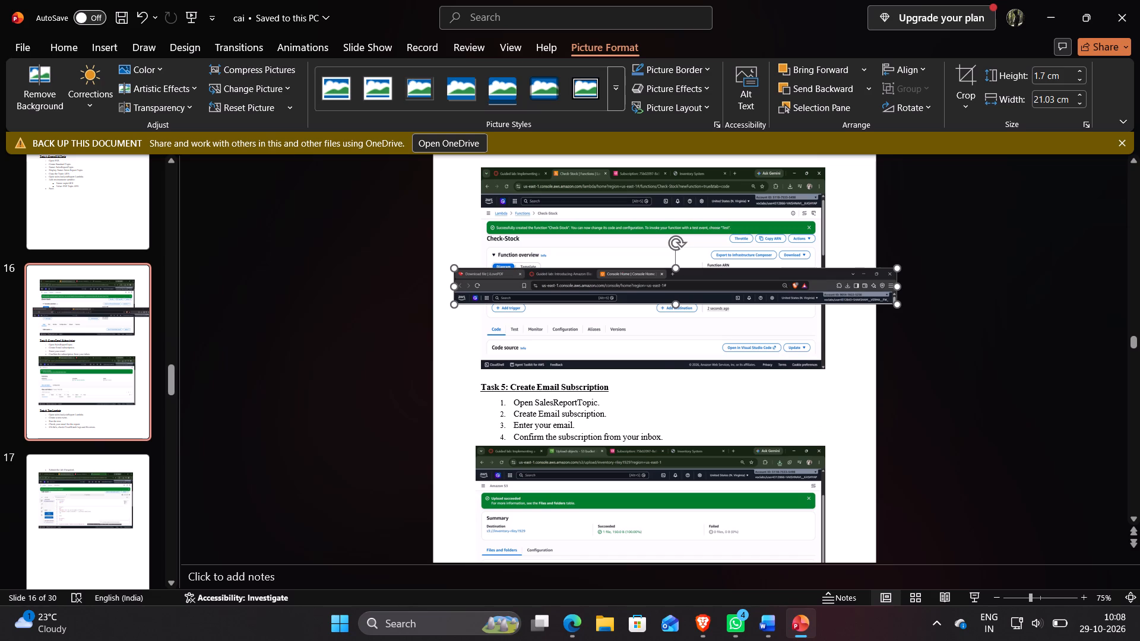
left_click_drag(713, 285, 692, 191)
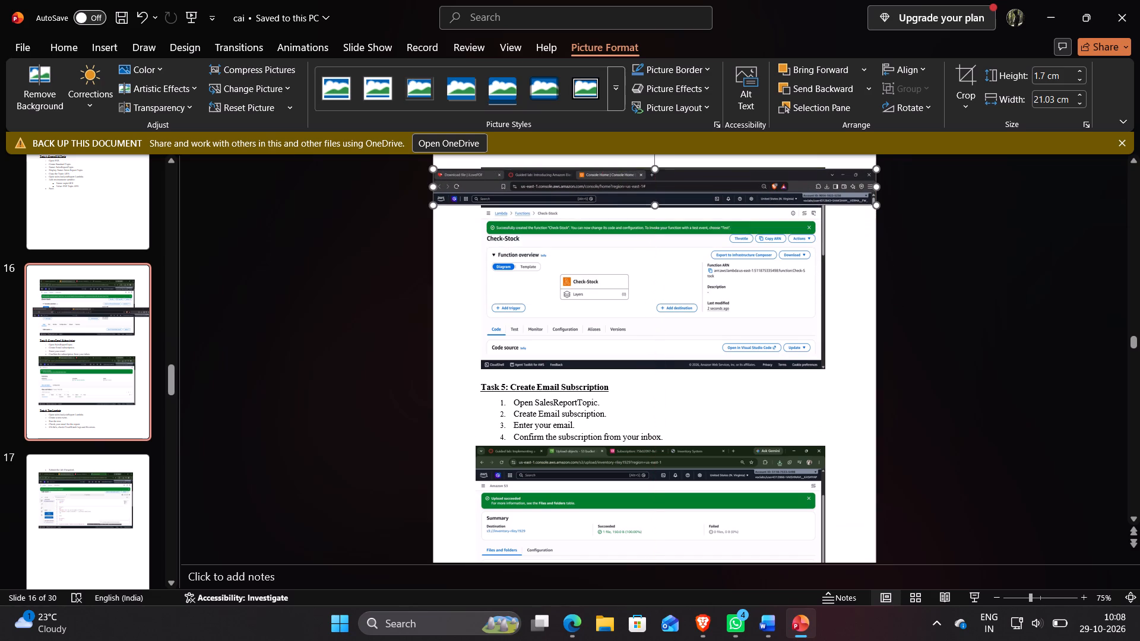
Shift the Check-Stock strip on slide 16 up slightly, resize it to 1.89 cm high, and narrow both sides to the screenshot's edges.
scroll(692, 191, "up", 2, "ctrl")
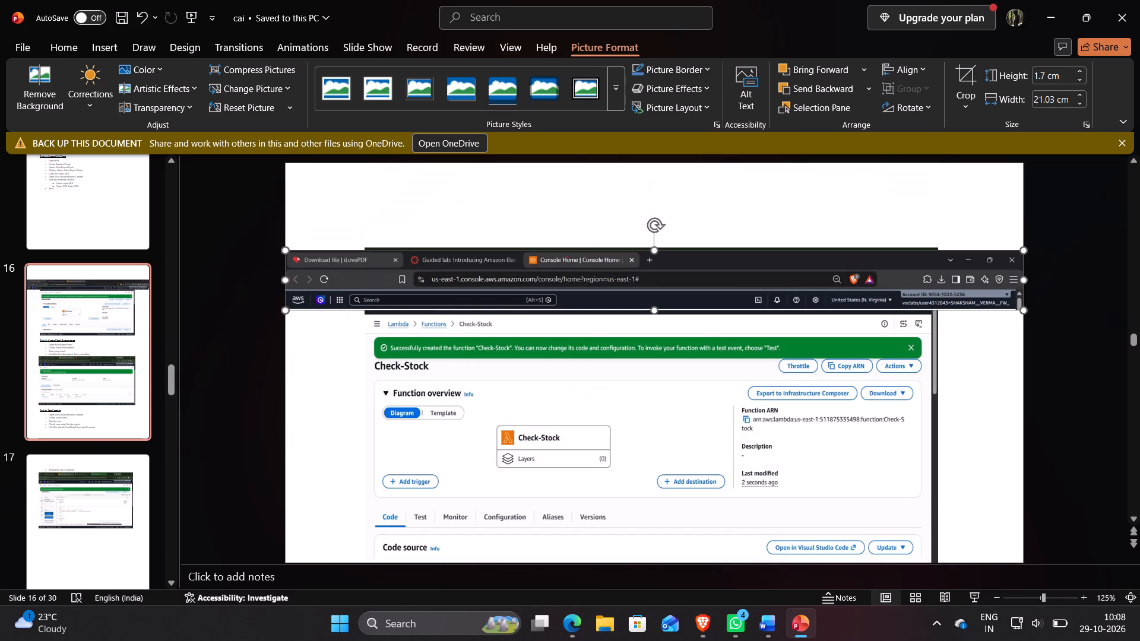
left_click(685, 259)
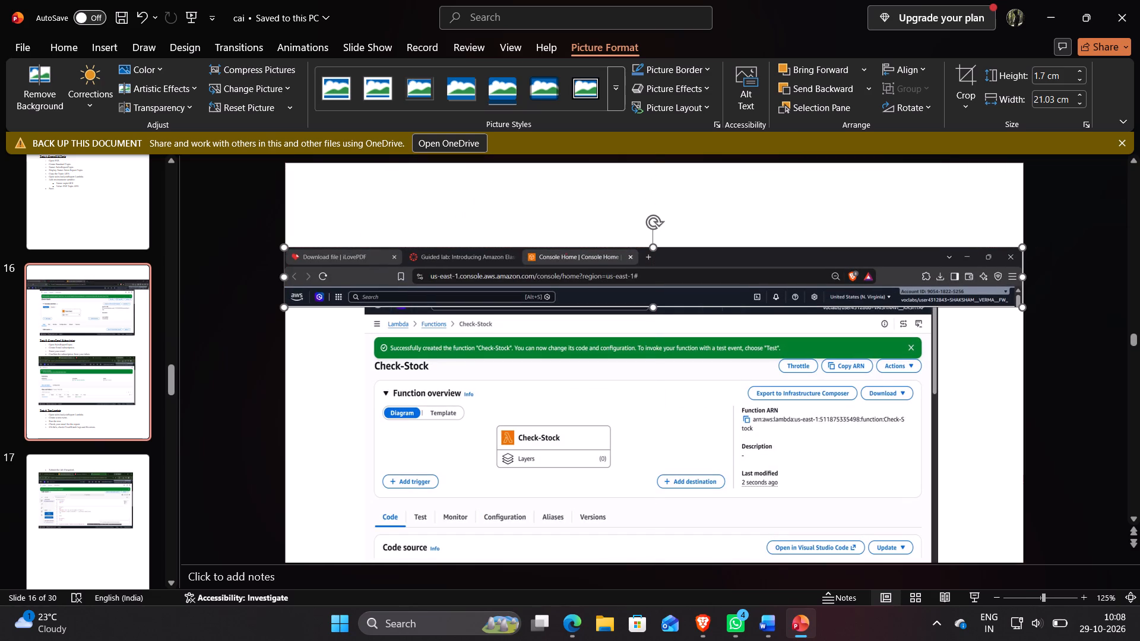
left_click_drag(655, 307, 654, 314)
left_click_drag(285, 280, 353, 285)
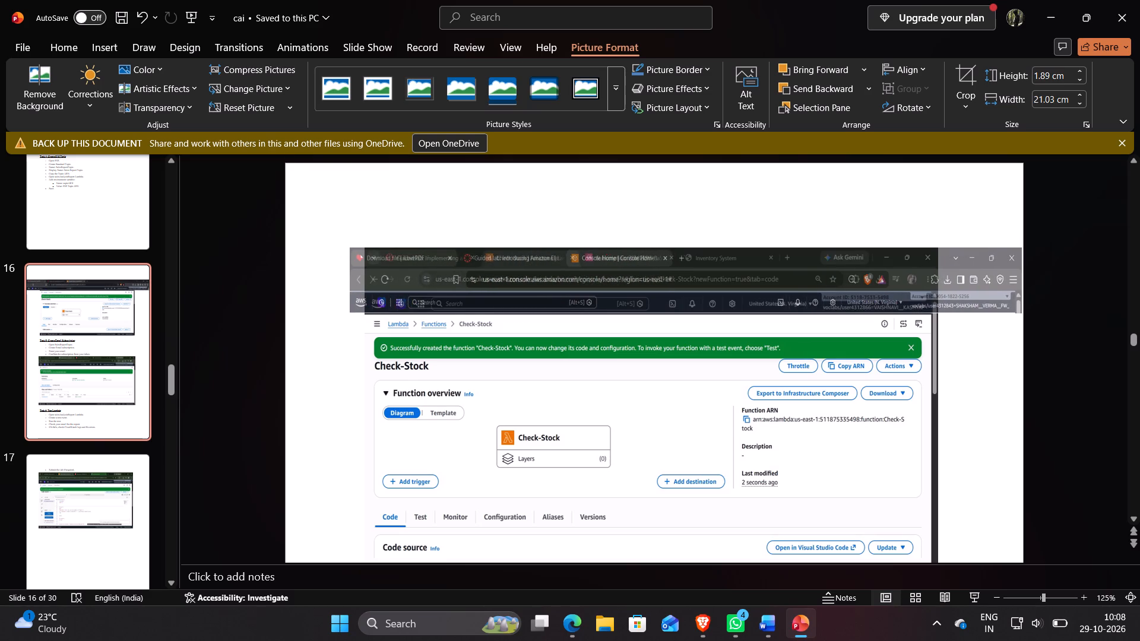
left_click_drag(353, 285, 365, 285)
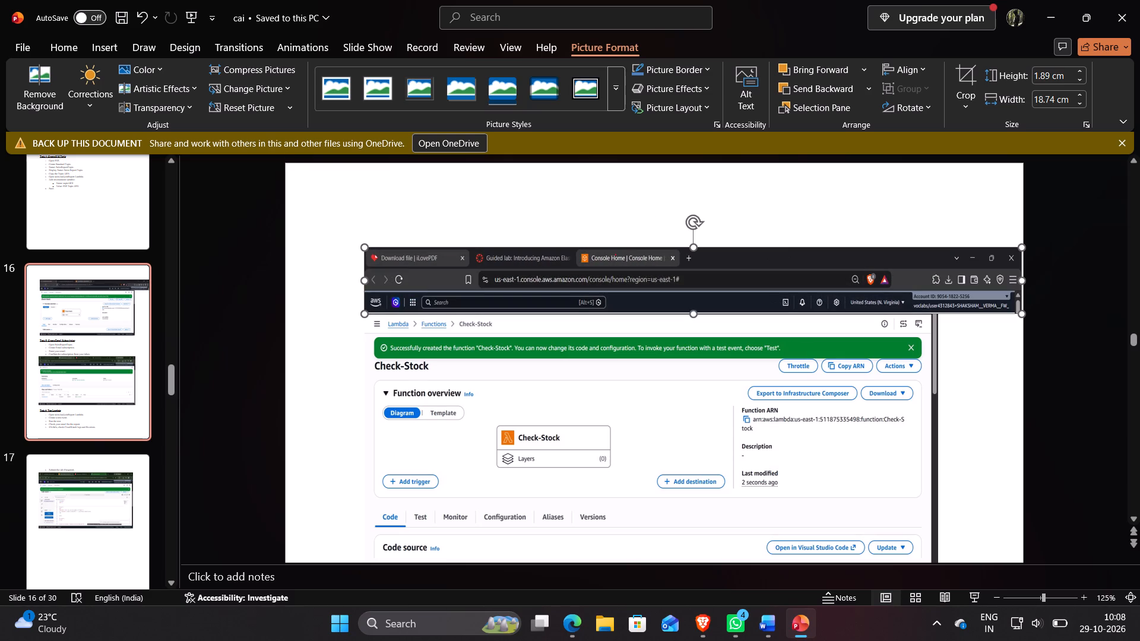
left_click_drag(1020, 277, 943, 277)
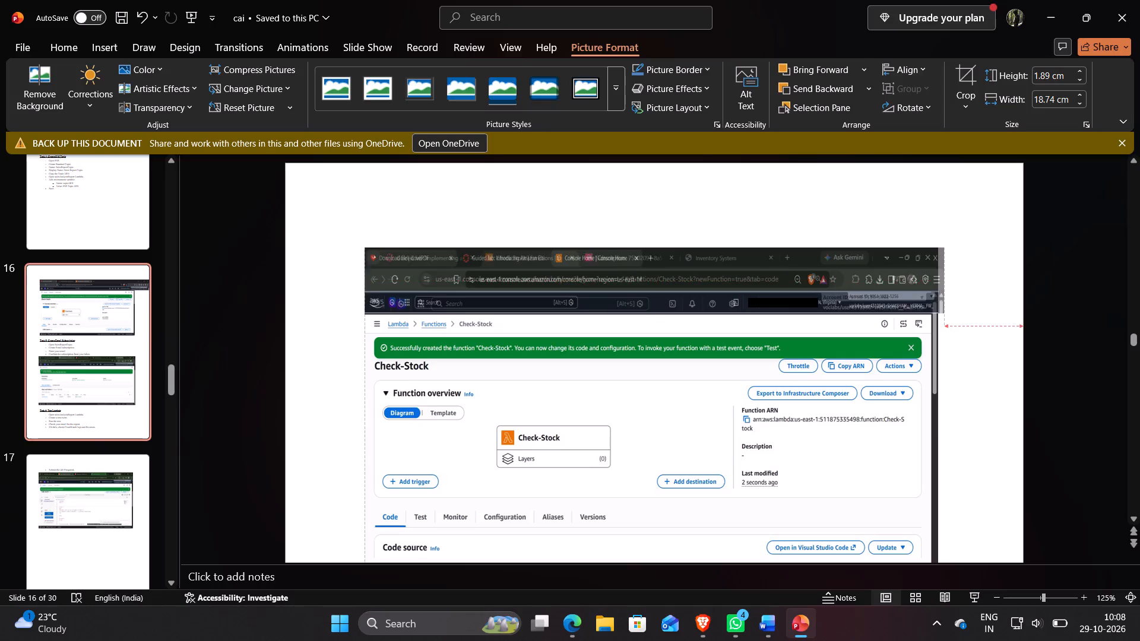
left_click_drag(943, 277, 938, 277)
left_click(961, 285)
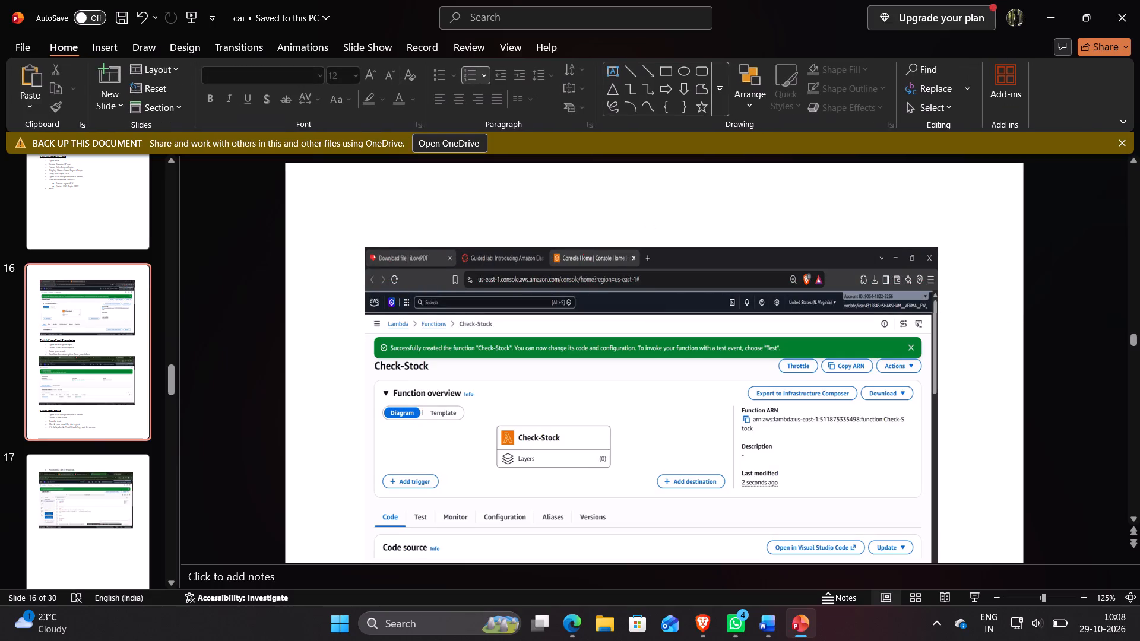
Paste another header strip on slide 16, place it over the S3 upload screenshot's header, and narrow both sides to match its edges.
scroll(961, 285, "down", 5)
key("ctrl+v")
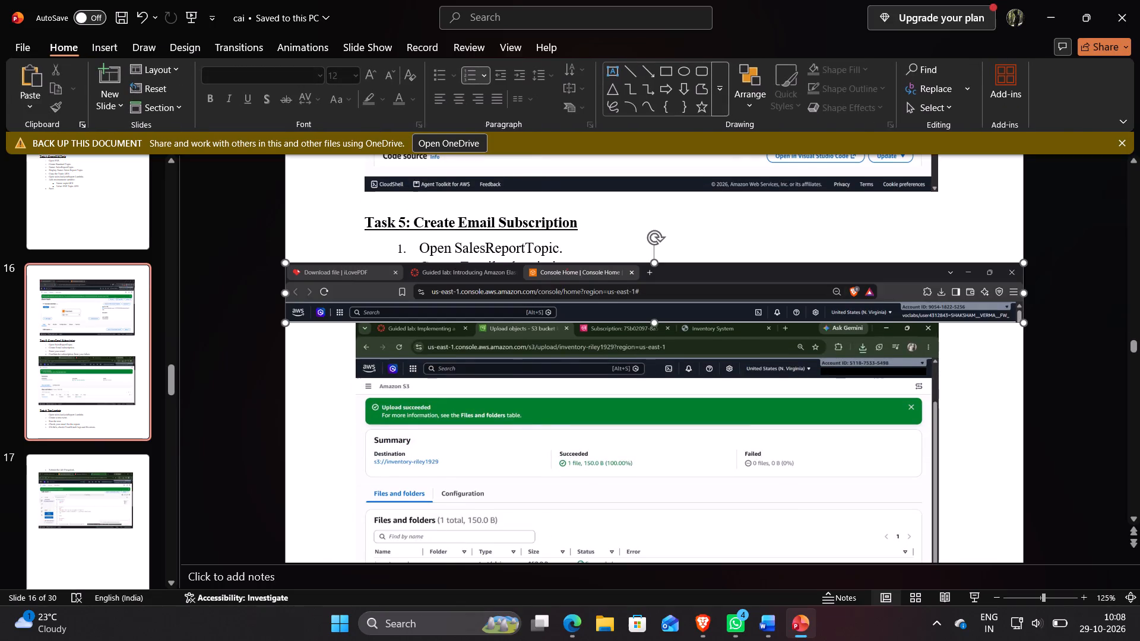
left_click_drag(912, 292, 907, 348)
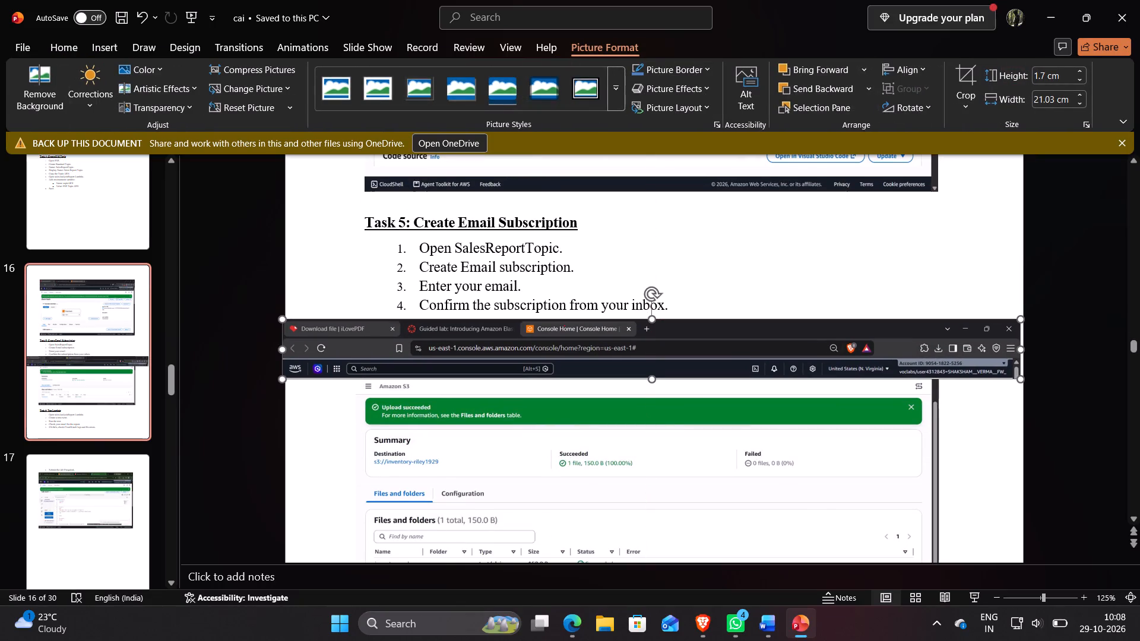
left_click_drag(284, 350, 350, 351)
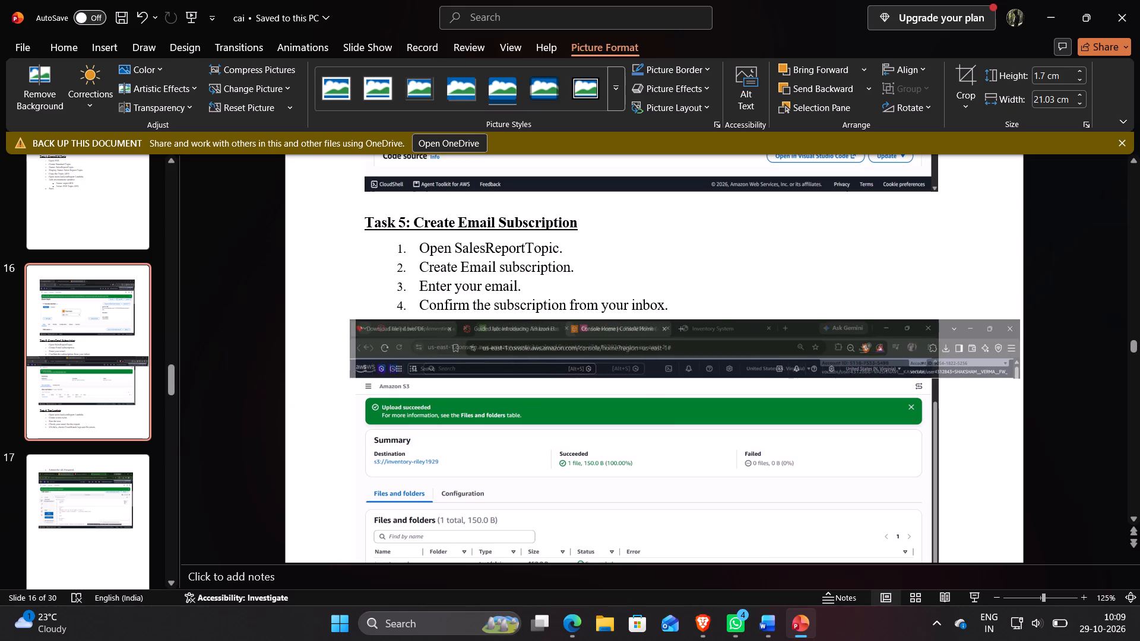
left_click_drag(350, 351, 357, 352)
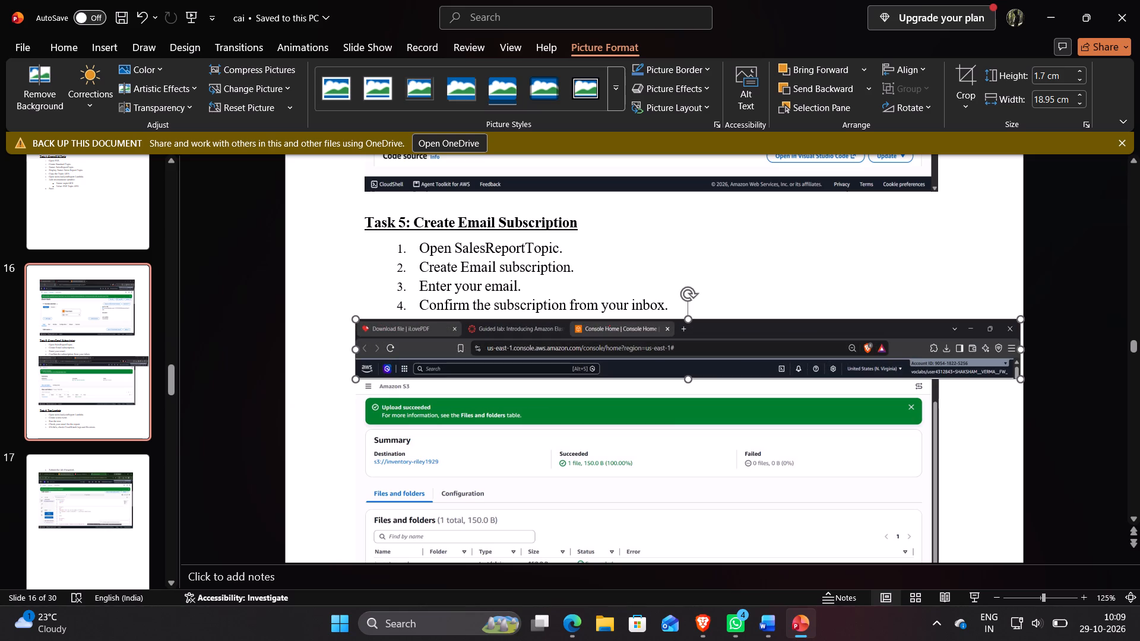
left_click_drag(1019, 348, 942, 348)
left_click(971, 361)
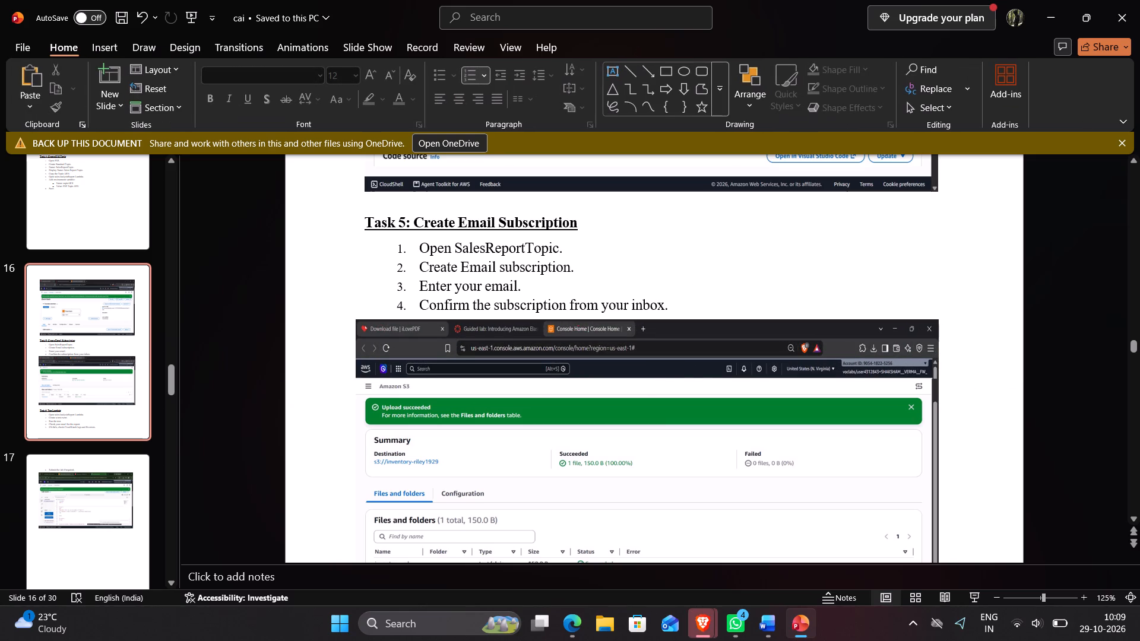
Paste the header strip onto slide 17 and move it over the browser and AWS header of the Check-Stock code screenshot.
left_click(141, 493)
scroll(575, 370, "up", 2)
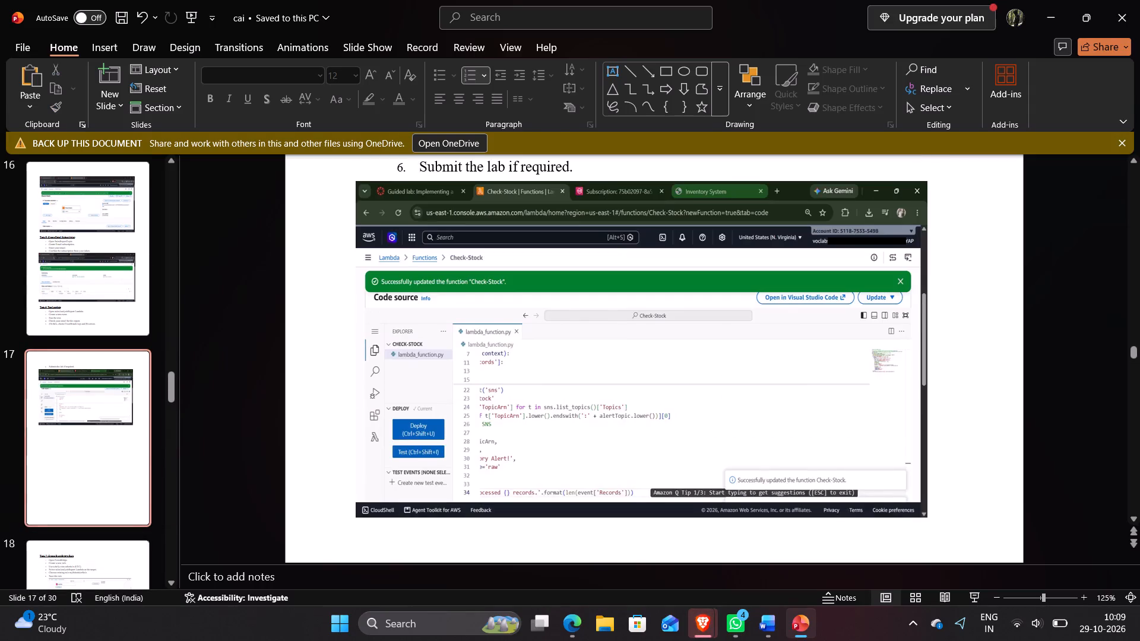
key("ctrl+v")
scroll(636, 491, "down", 1)
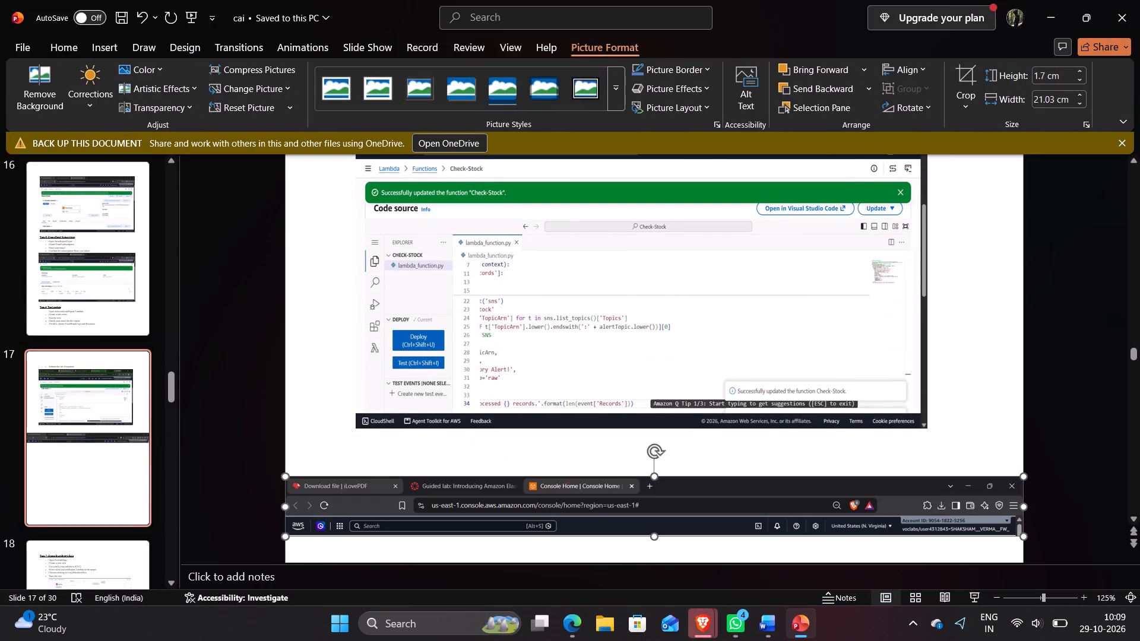
left_click_drag(624, 501, 642, 293)
scroll(642, 293, "up", 1)
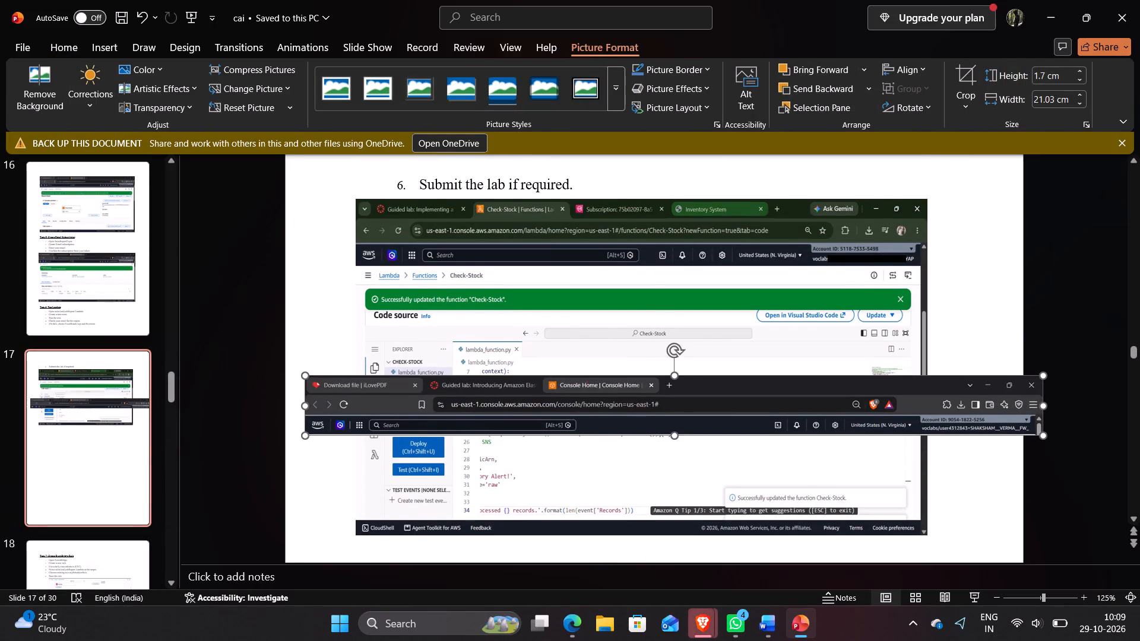
left_click_drag(631, 393, 610, 221)
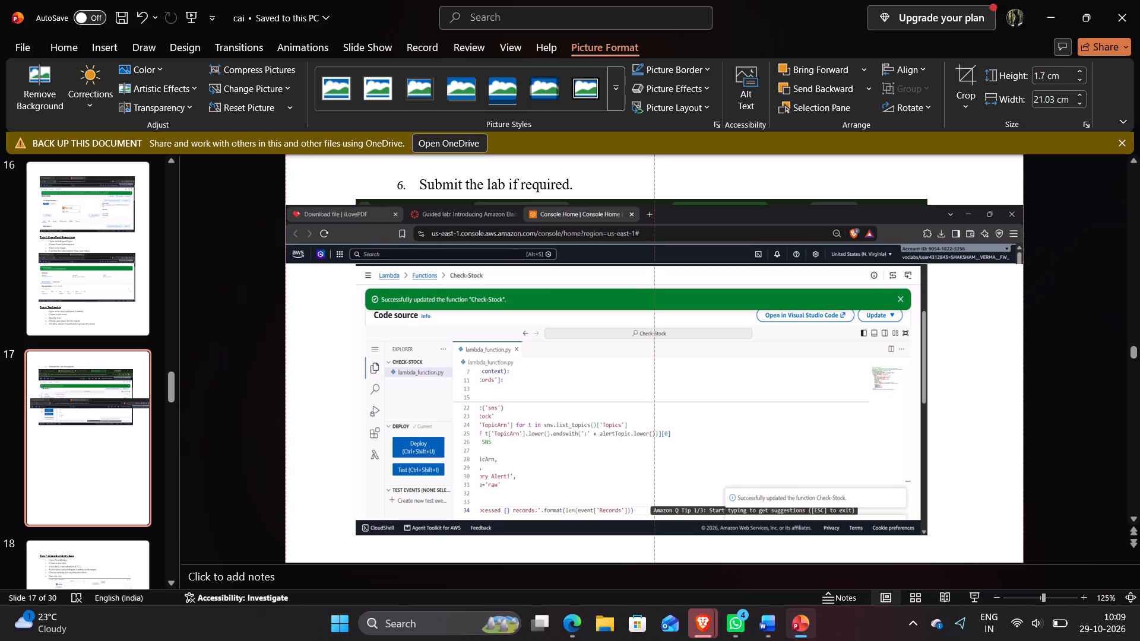
left_click_drag(610, 221, 611, 219)
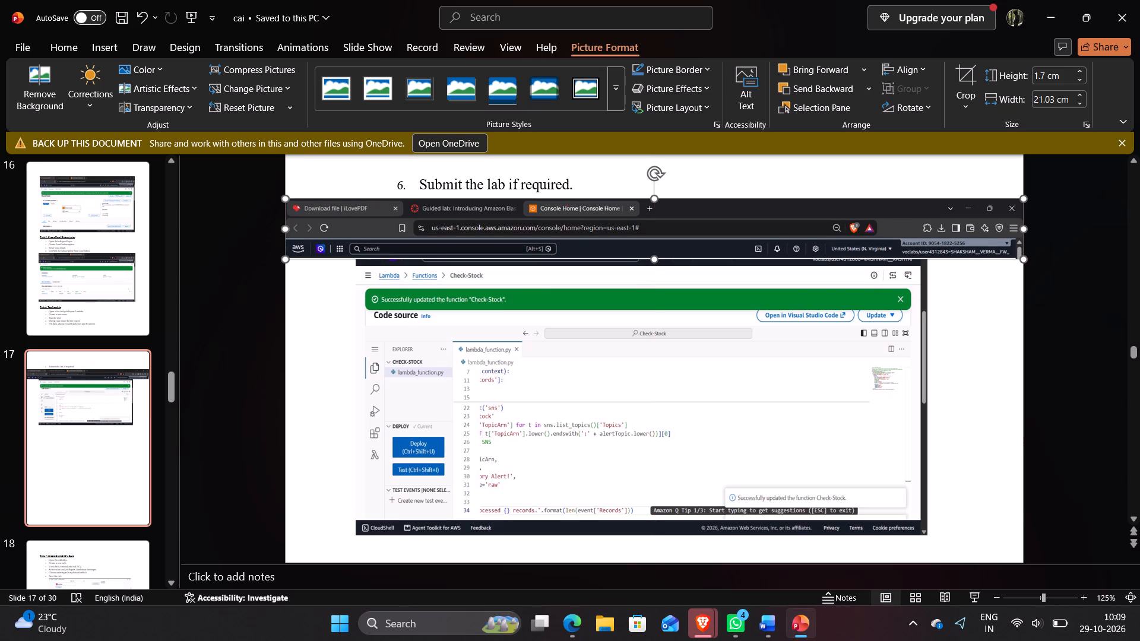
Narrow the slide 17 strip to 16.3 cm wide between the screenshot's edges and make it 1.87 cm high.
left_click_drag(285, 227, 349, 225)
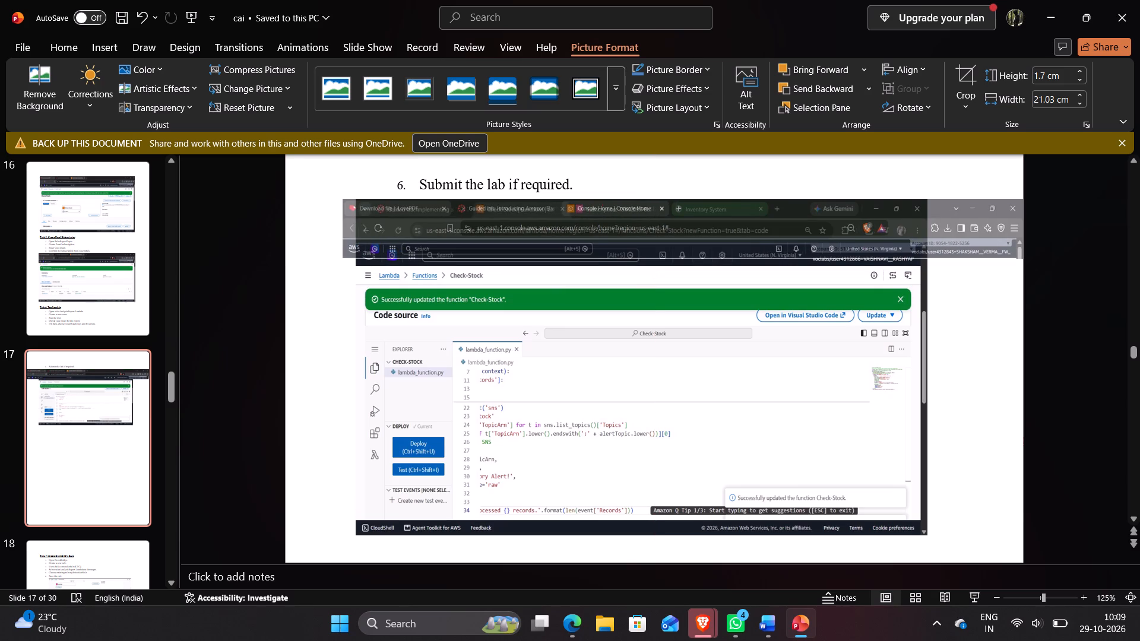
left_click_drag(349, 225, 364, 225)
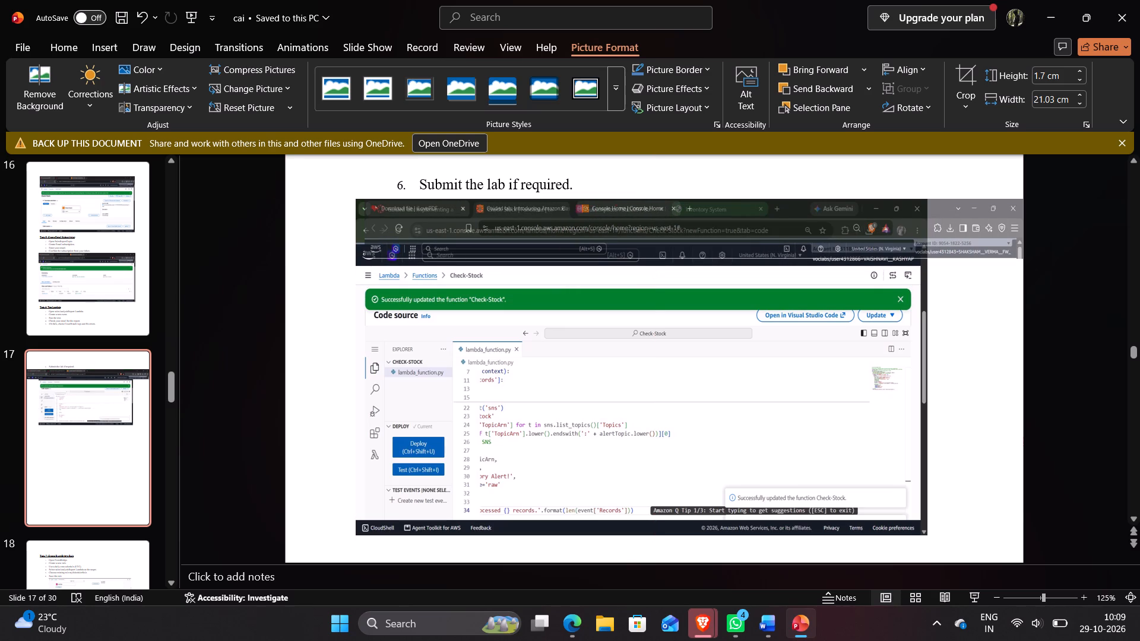
left_click_drag(364, 225, 356, 225)
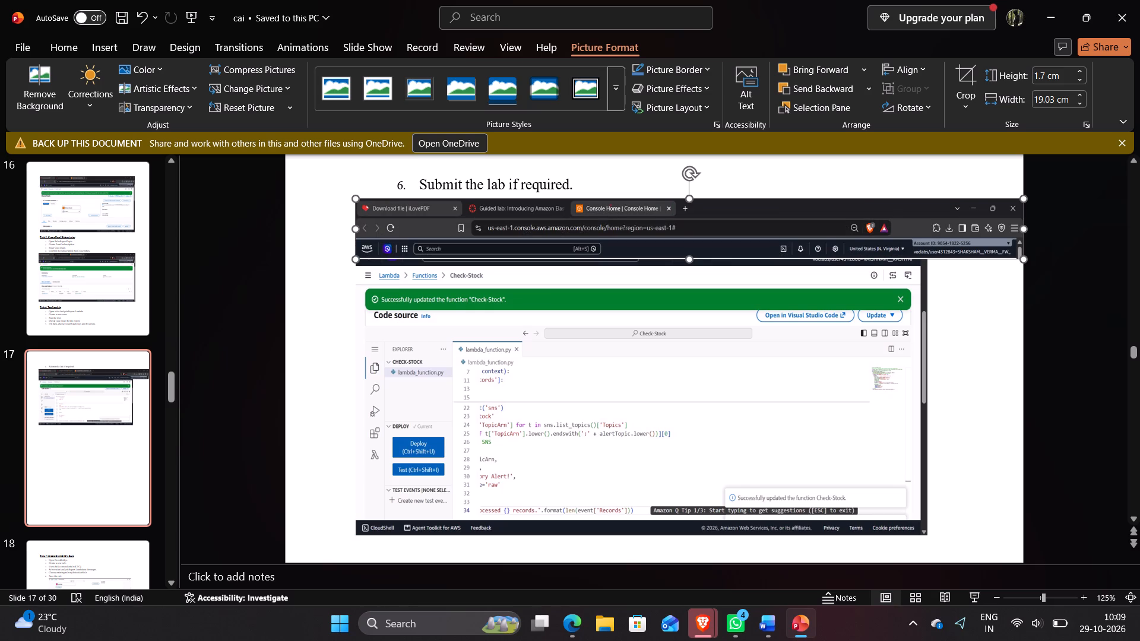
left_click_drag(1022, 227, 932, 227)
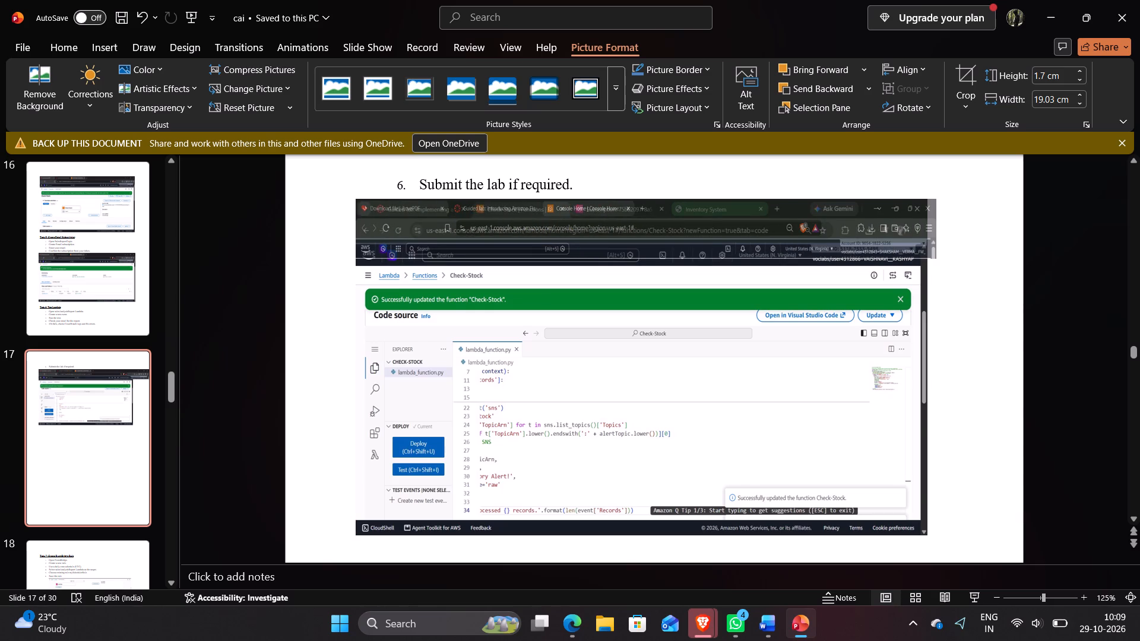
left_click_drag(932, 227, 926, 227)
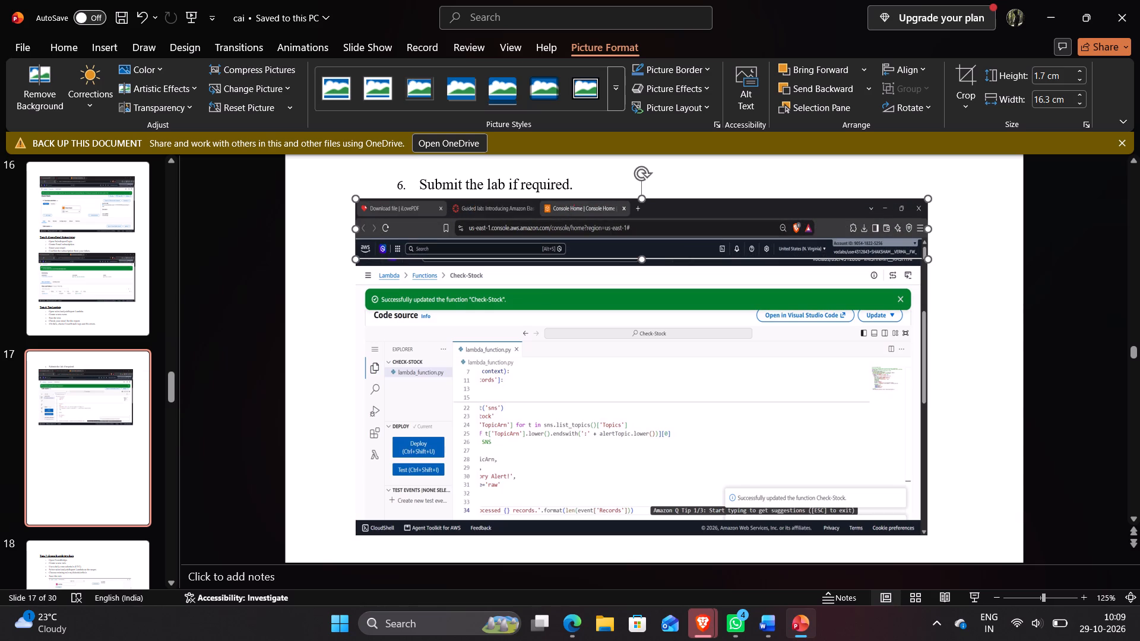
left_click_drag(643, 258, 643, 265)
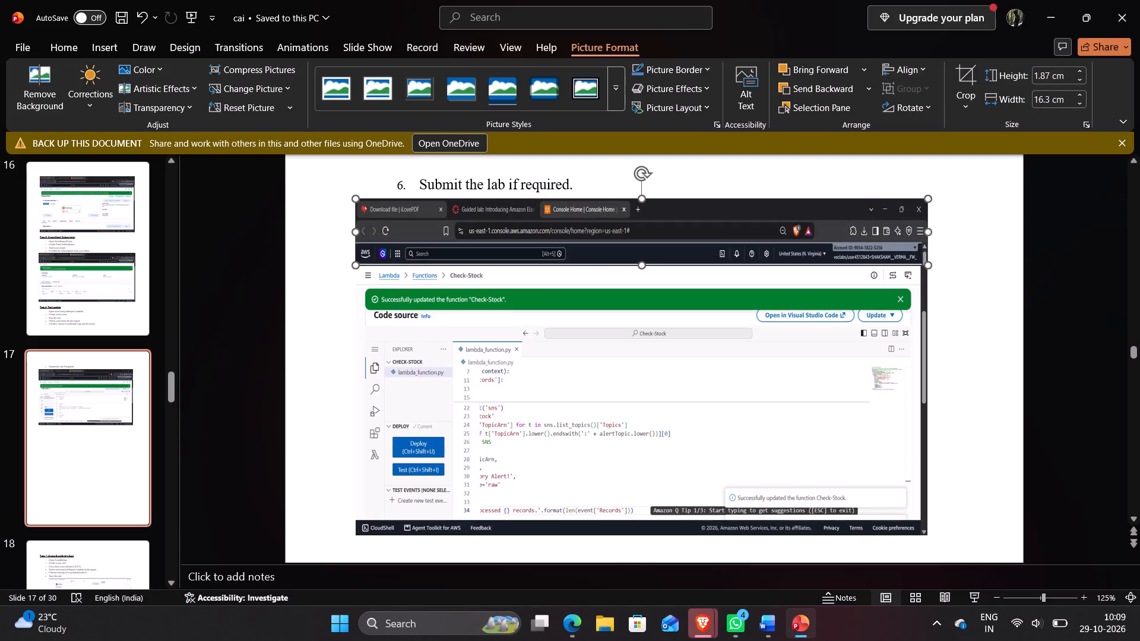
left_click(955, 297)
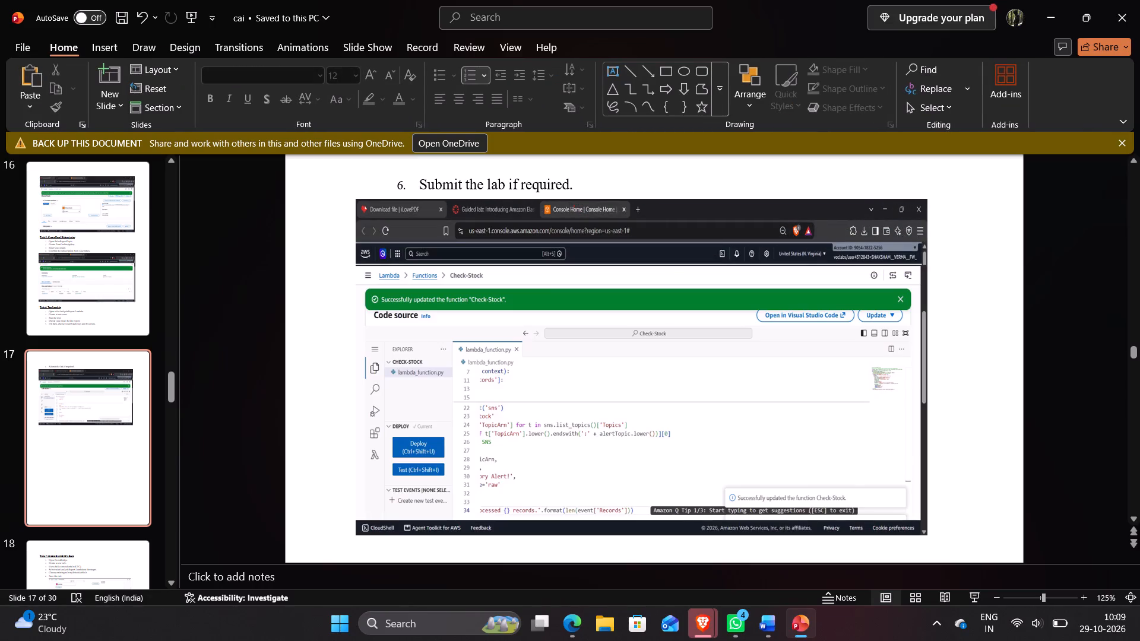
Paste the header strip onto slide 19 and move it over the browser and AWS header of the source bucket screenshot.
scroll(120, 442, "down", 1)
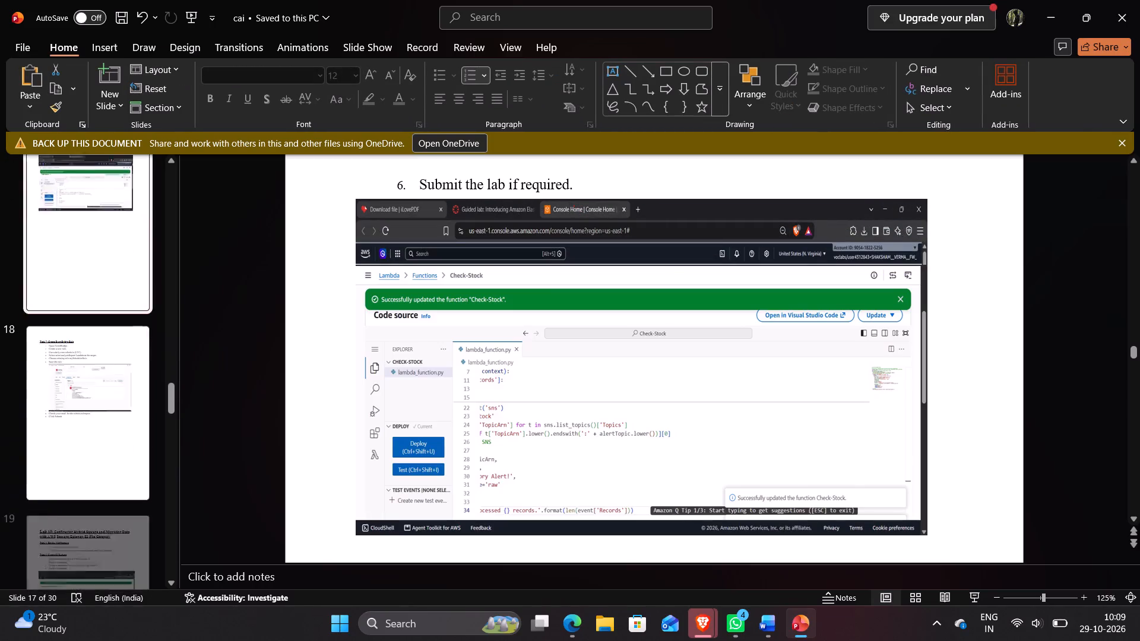
scroll(120, 442, "down", 1)
left_click(120, 442)
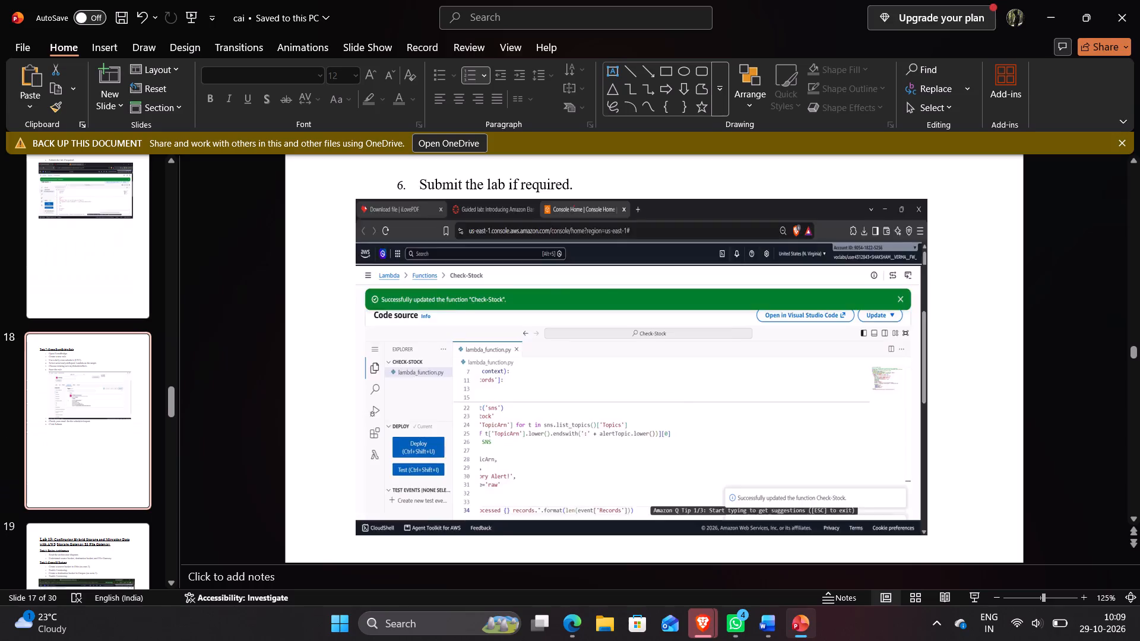
scroll(60, 474, "down", 1)
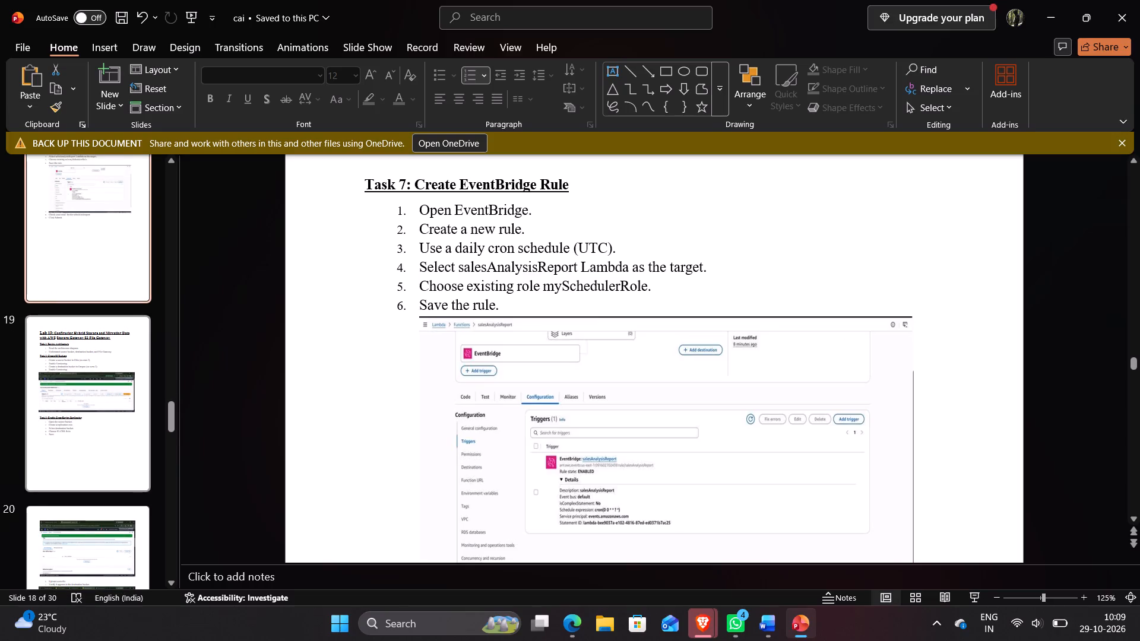
left_click(50, 450)
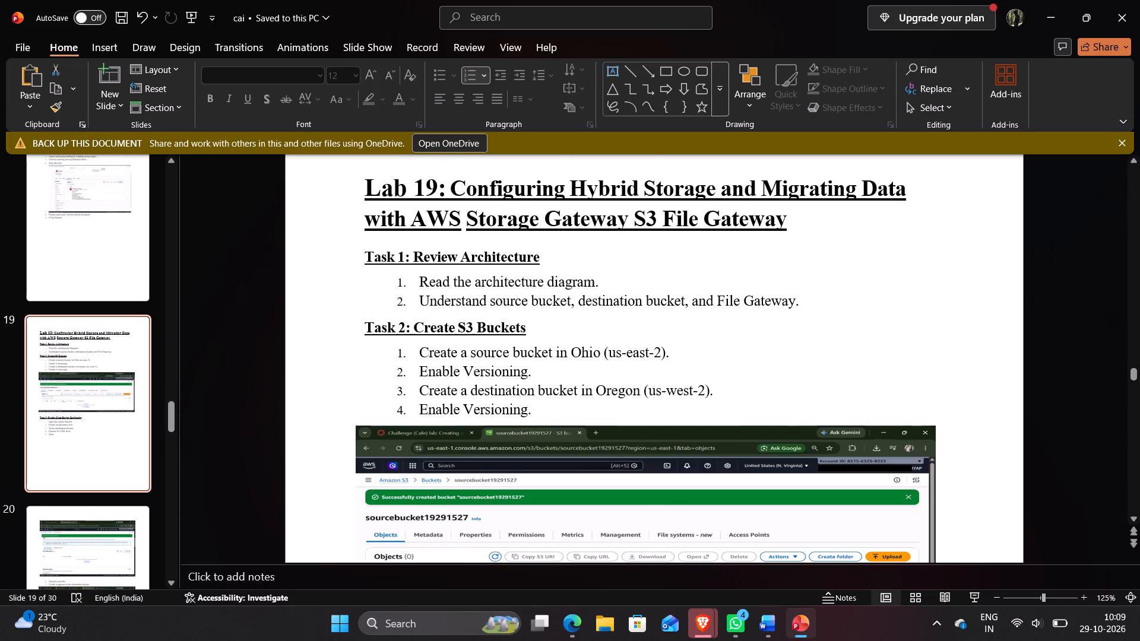
scroll(425, 426, "down", 1)
key("ctrl+v")
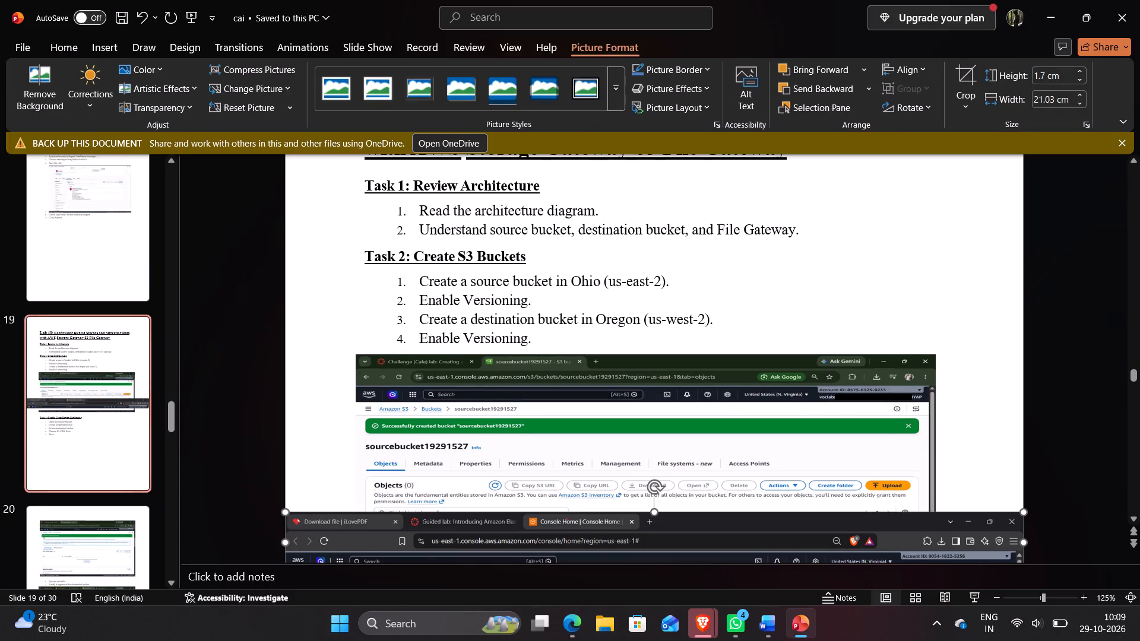
left_click_drag(572, 538, 576, 385)
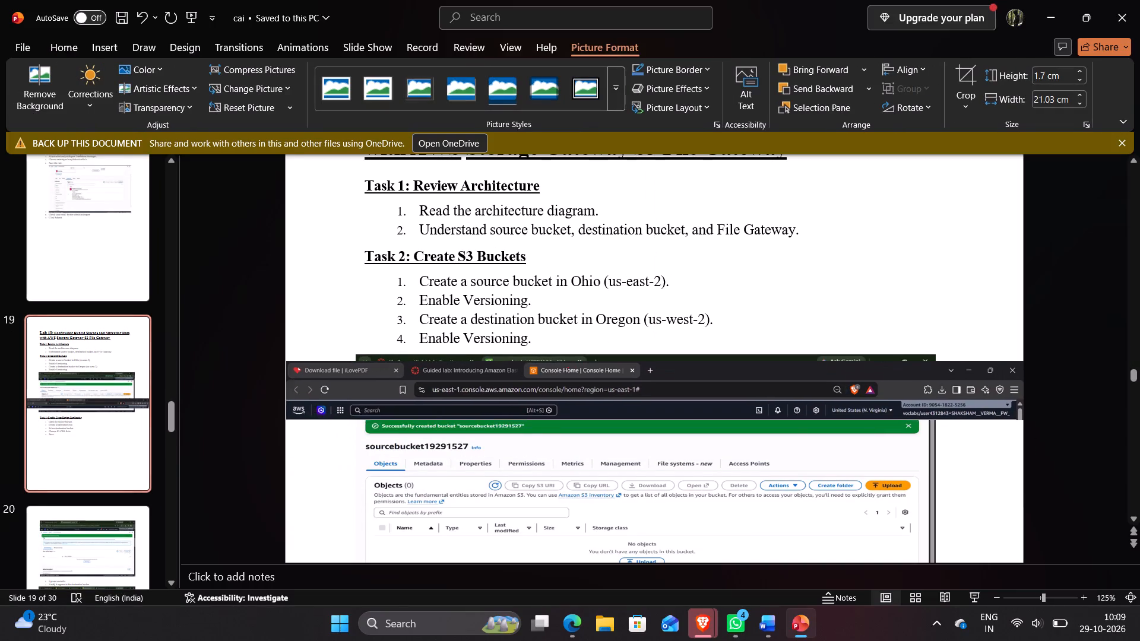
left_click_drag(576, 385, 576, 384)
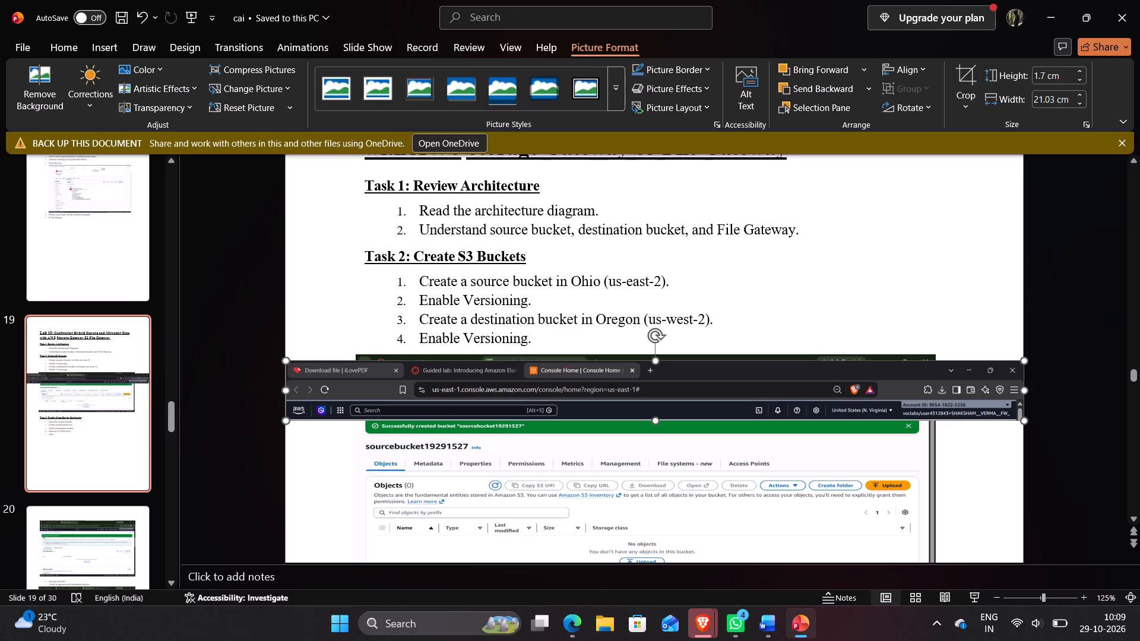
left_click_drag(576, 384, 576, 377)
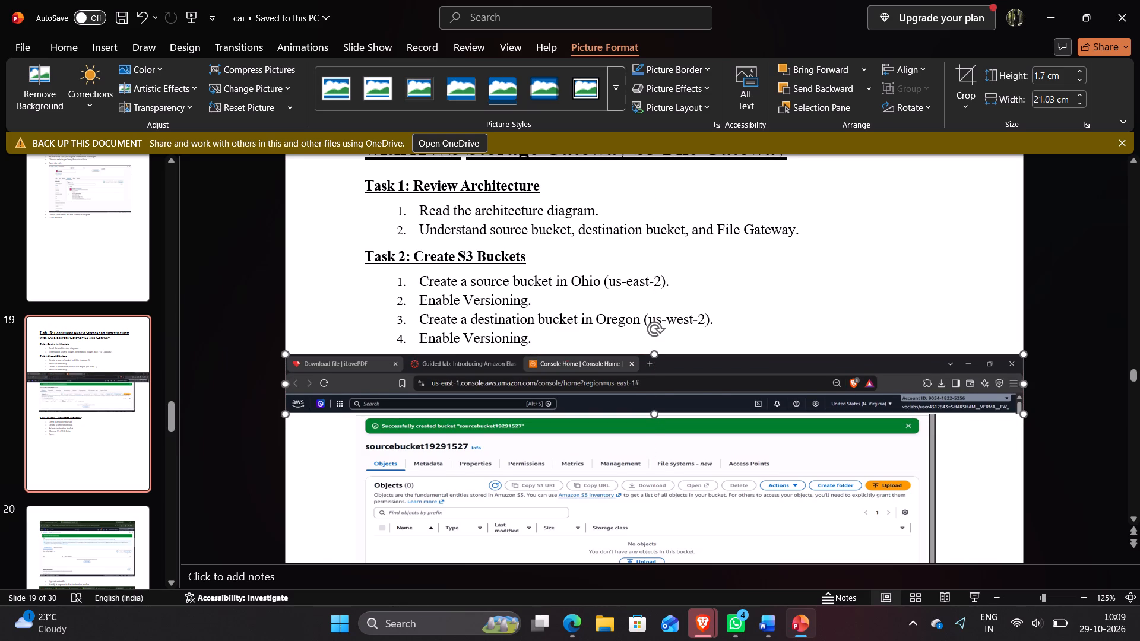
Narrow both sides of the slide 19 strip to 16.55 cm wide, matching the source bucket screenshot's edges.
left_click_drag(287, 383, 350, 380)
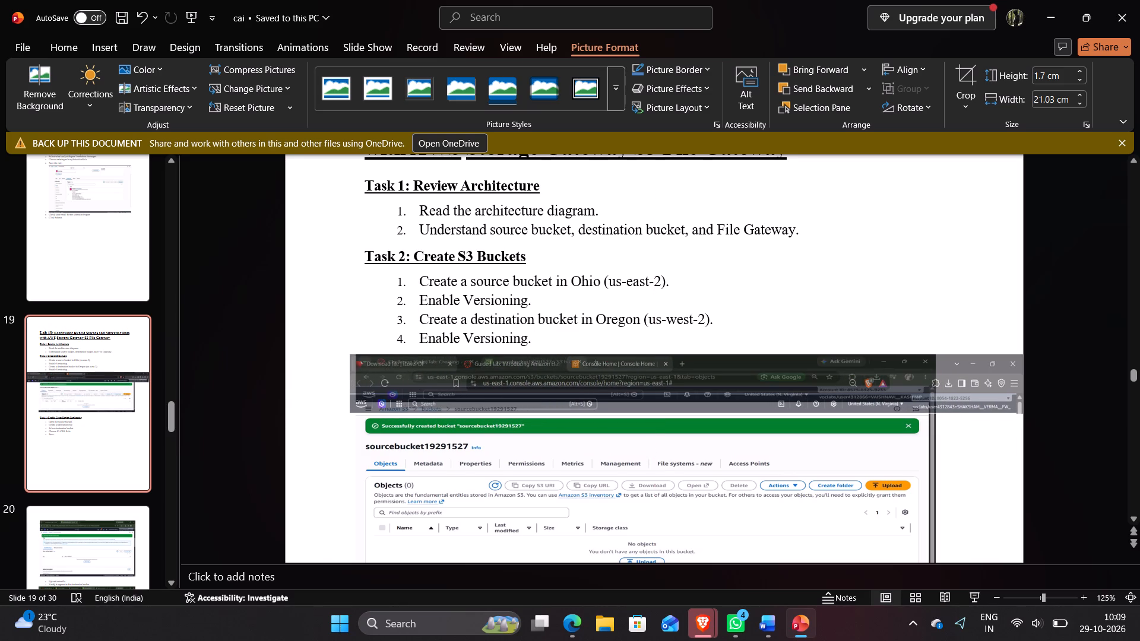
left_click_drag(350, 380, 359, 381)
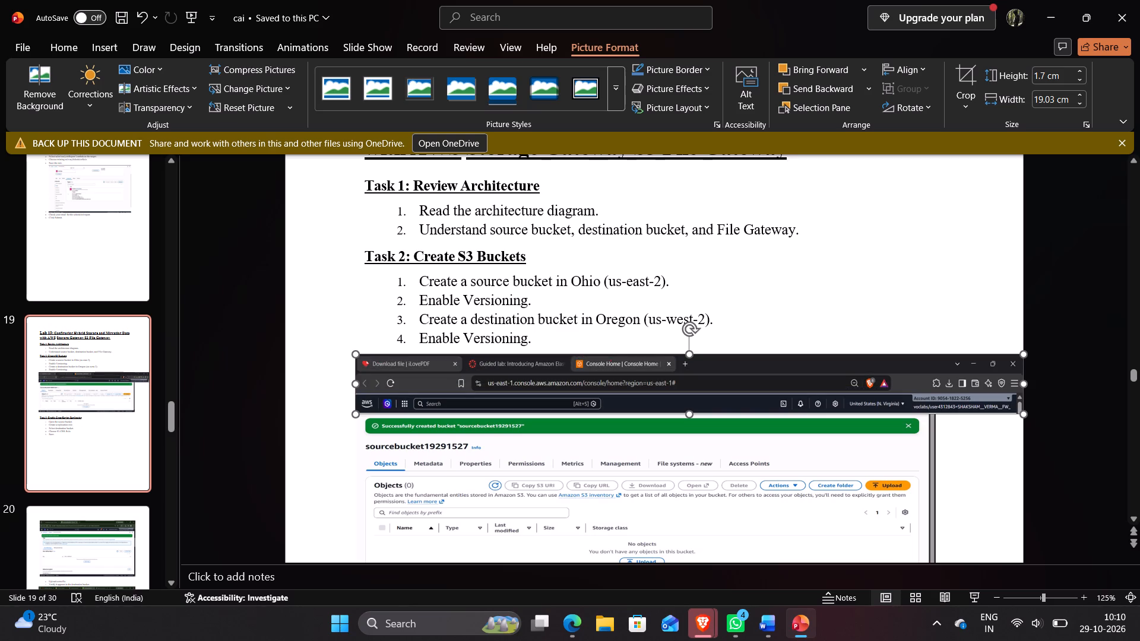
left_click_drag(1019, 386, 942, 384)
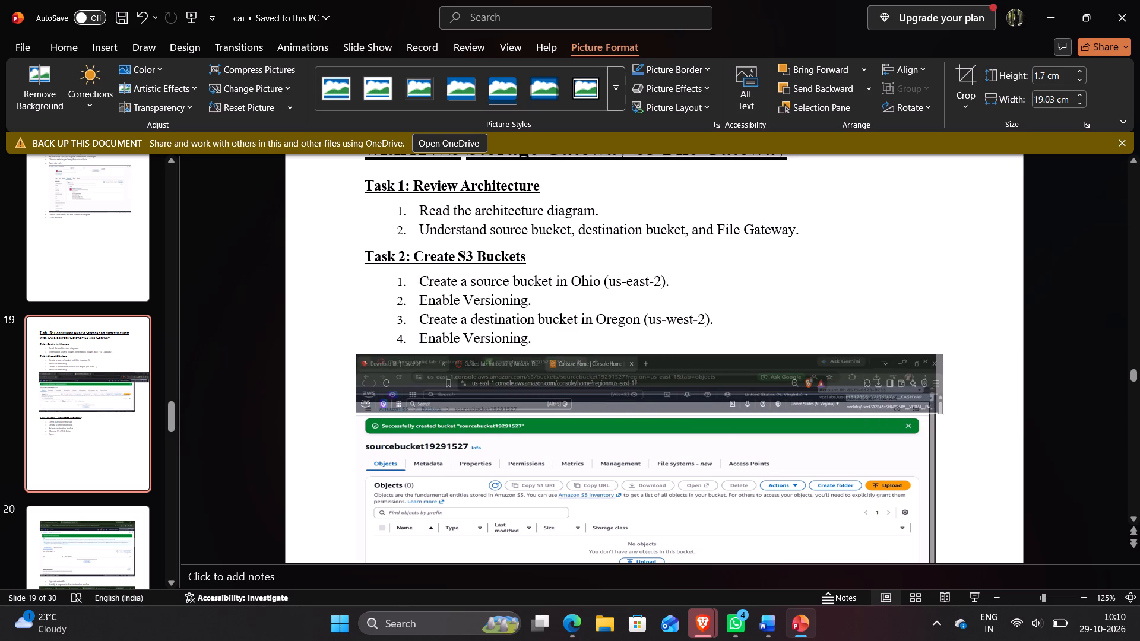
left_click_drag(942, 384, 931, 383)
left_click_drag(931, 383, 936, 380)
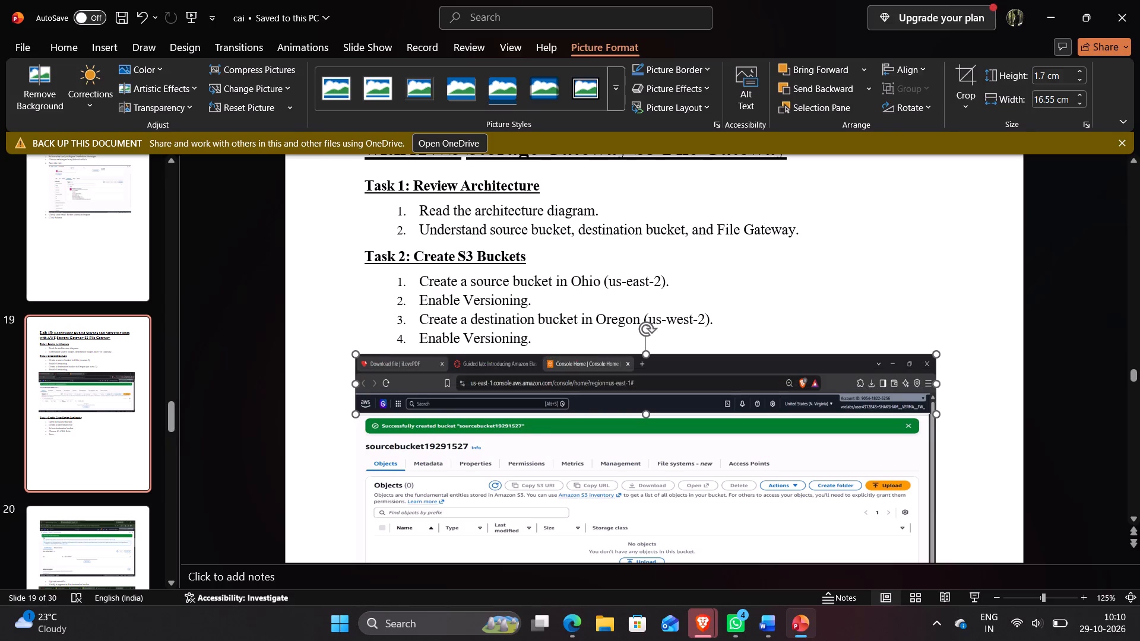
Paste the header strip onto slide 20 and move it over the browser and AWS header of the upper Tags screenshot.
left_click(964, 387)
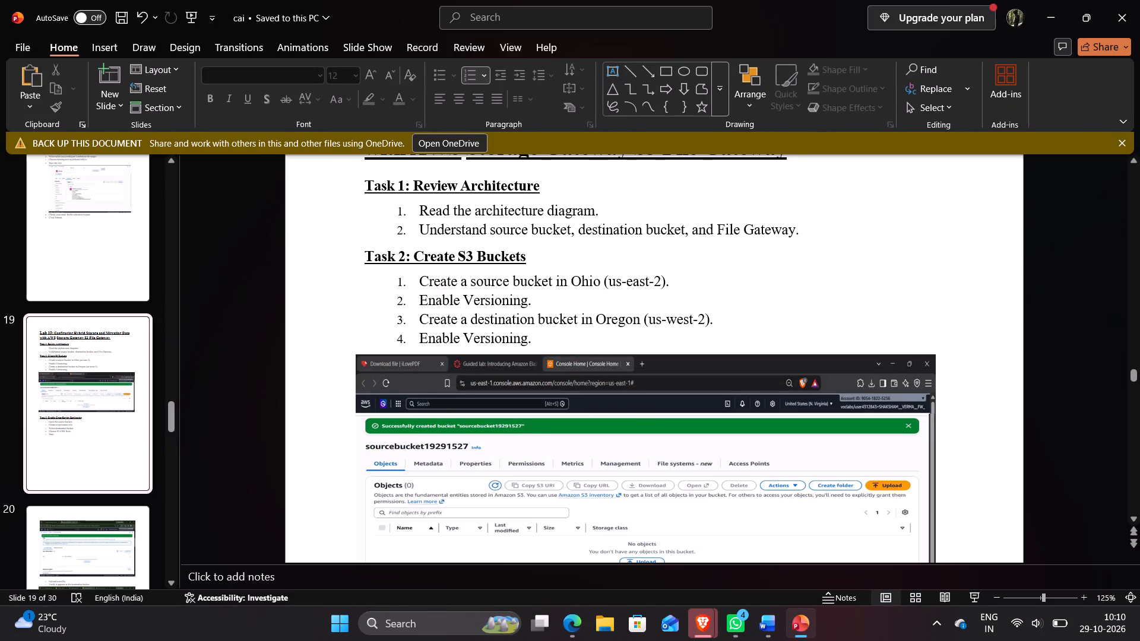
scroll(126, 441, "down", 1)
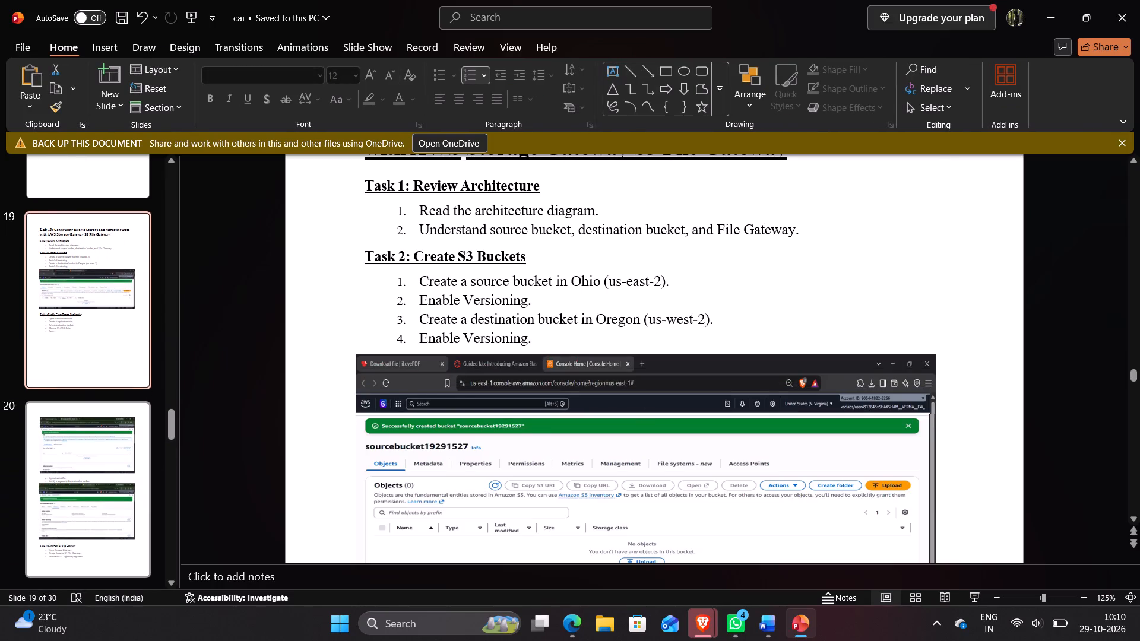
left_click(126, 441)
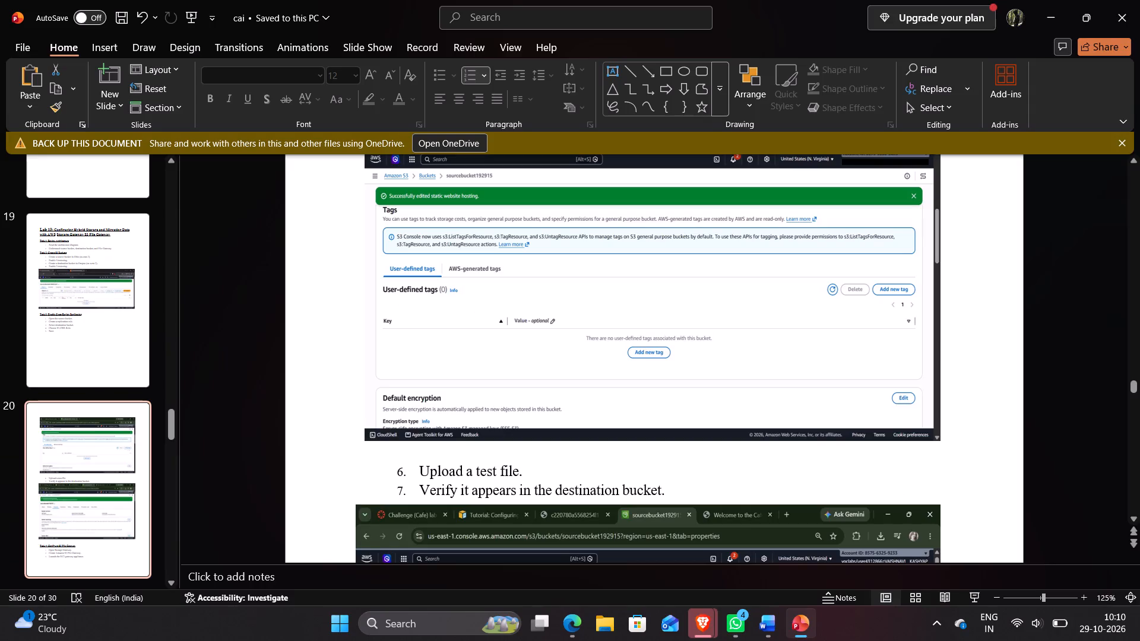
scroll(539, 416, "up", 3)
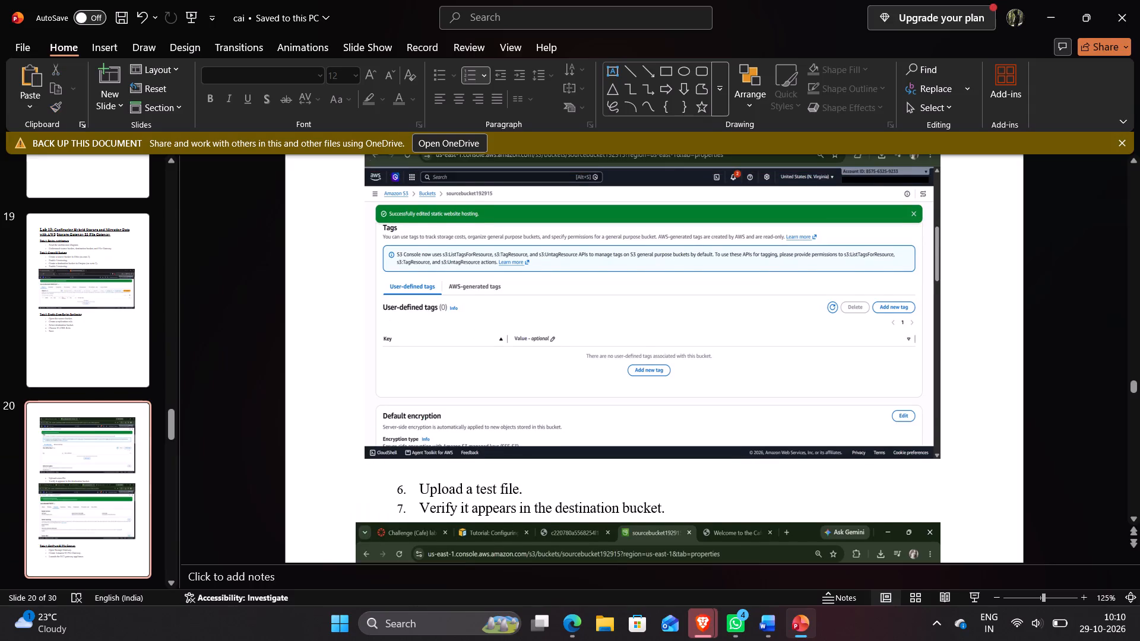
scroll(539, 416, "up", 1)
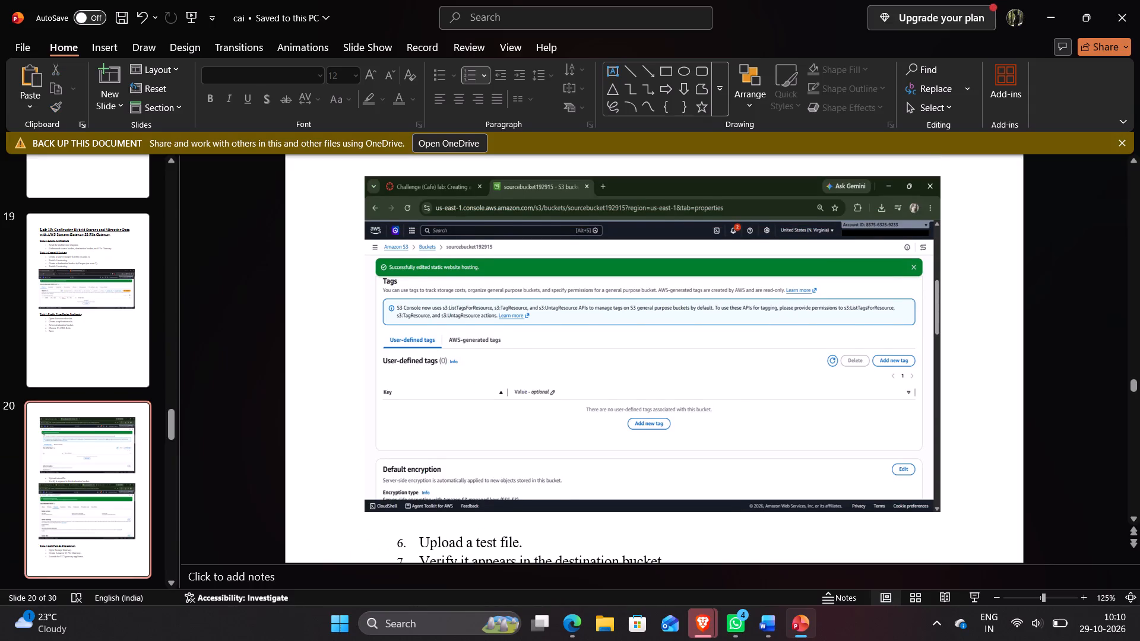
key("ctrl+v")
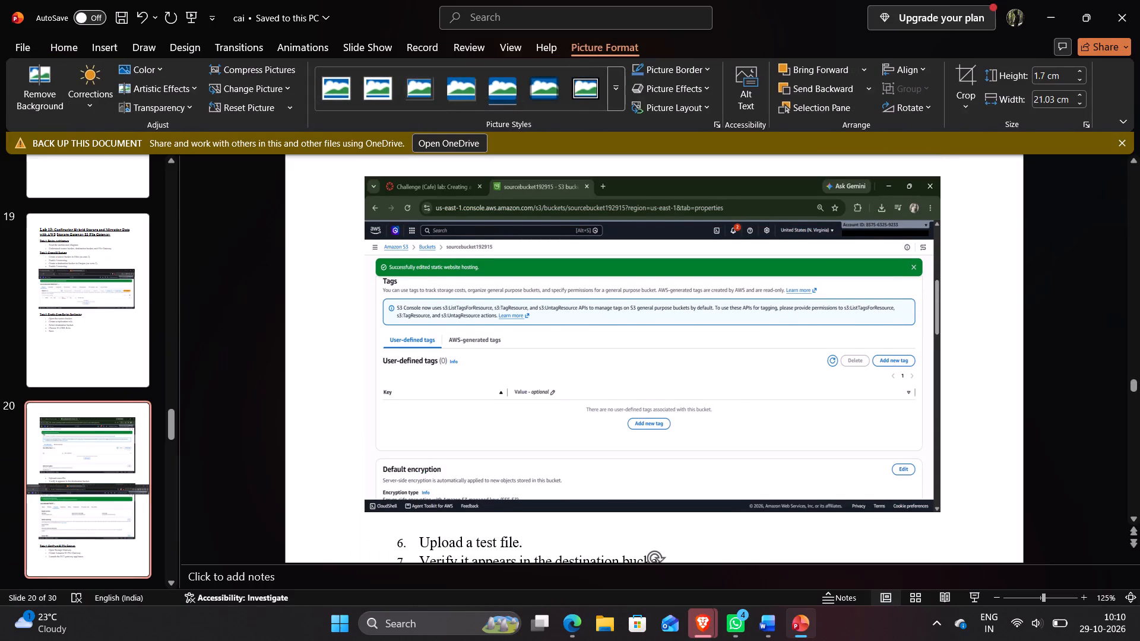
scroll(541, 329, "down", 1)
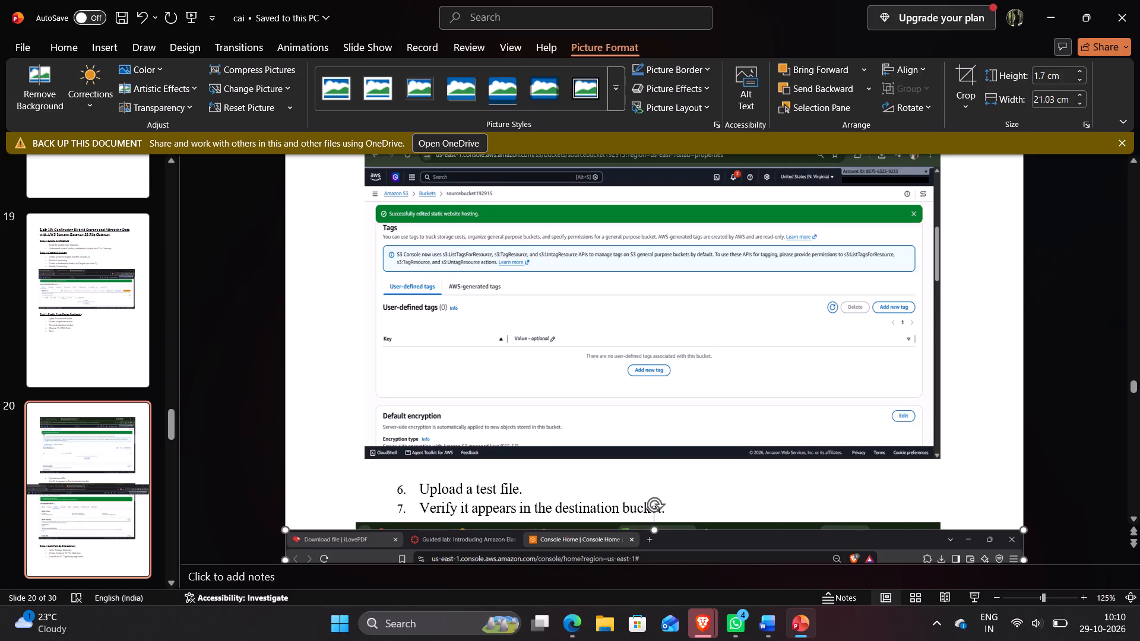
left_click_drag(581, 541, 601, 244)
scroll(601, 244, "up", 2)
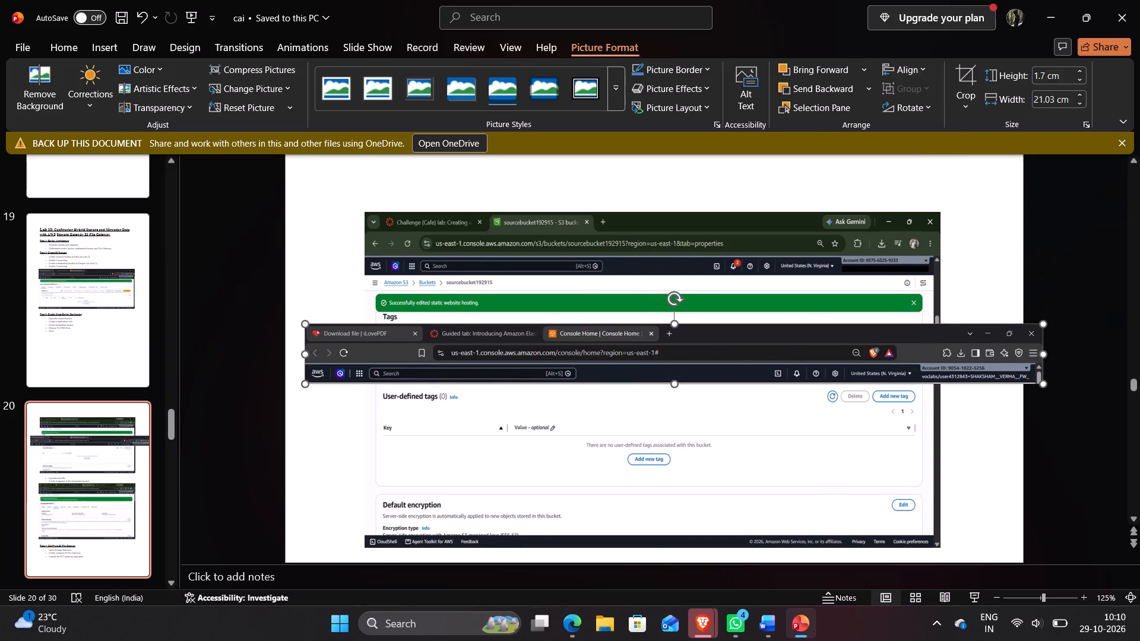
left_click_drag(600, 341, 593, 229)
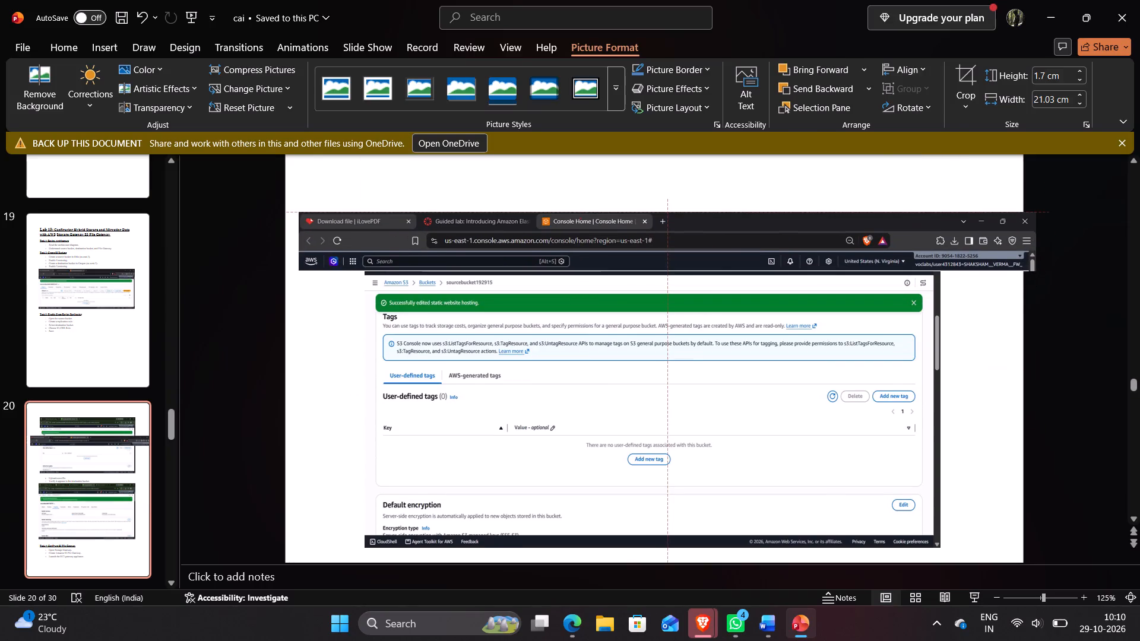
left_click_drag(593, 229, 604, 238)
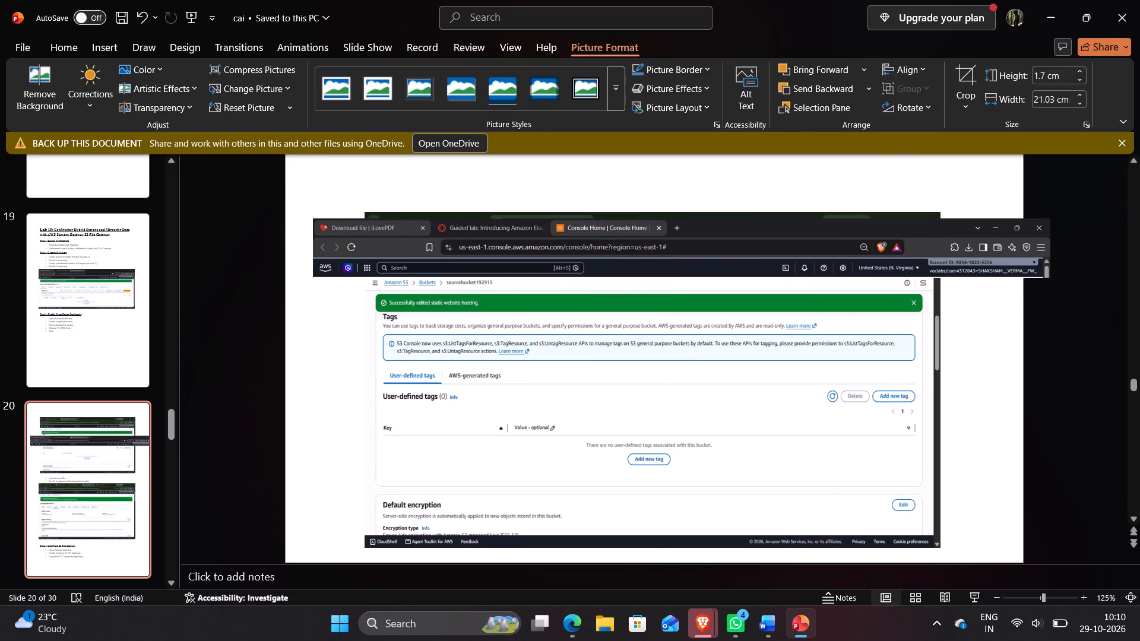
left_click_drag(604, 238, 599, 231)
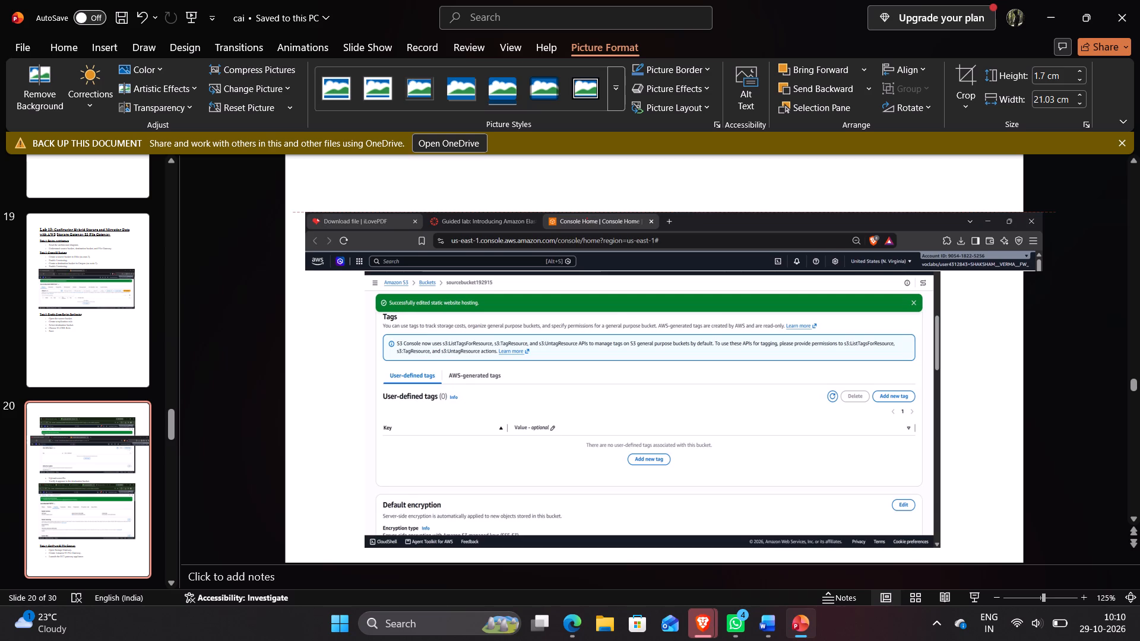
left_click_drag(599, 231, 603, 239)
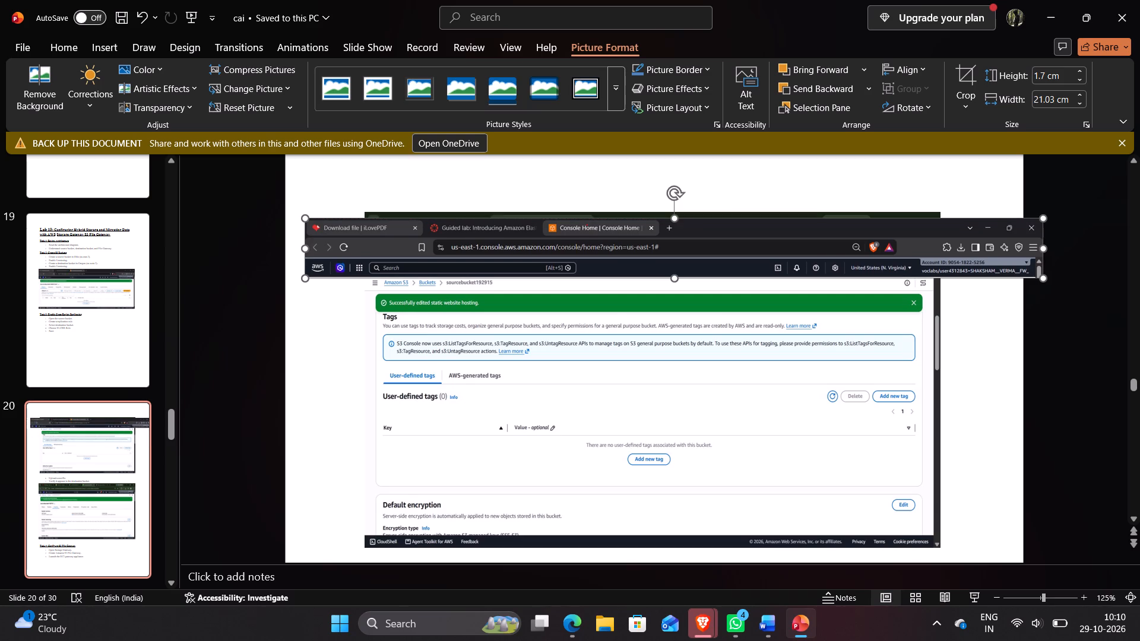
Narrow the strip on slide 20's Tags screenshot to 16.46 cm wide and stretch its upper edge to the screenshot's top.
left_click_drag(302, 248, 354, 245)
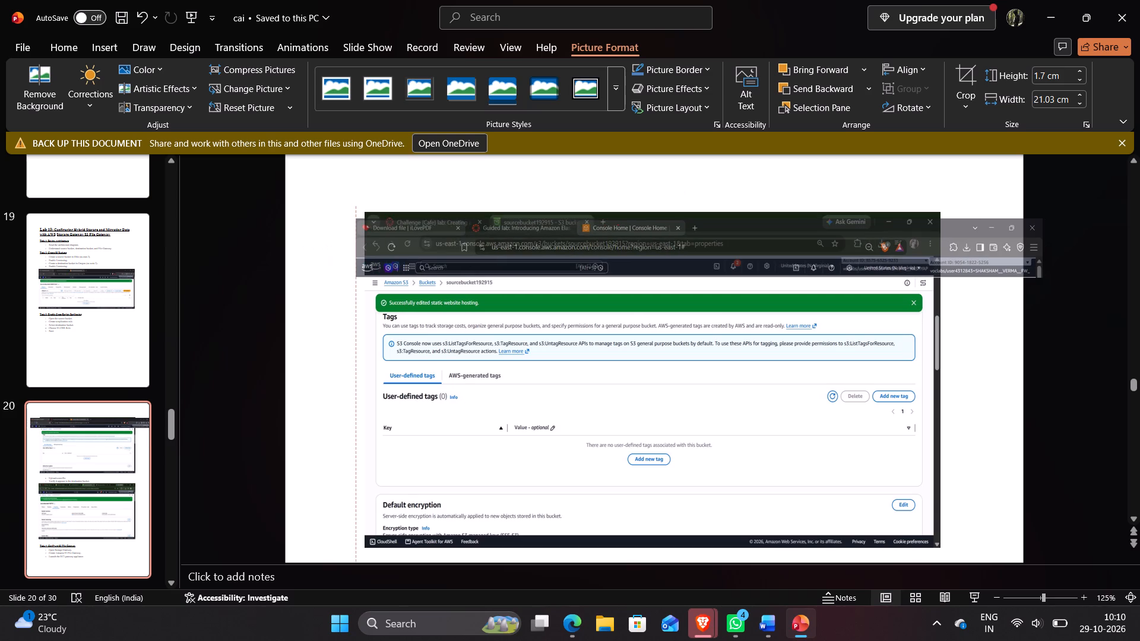
left_click_drag(354, 245, 365, 245)
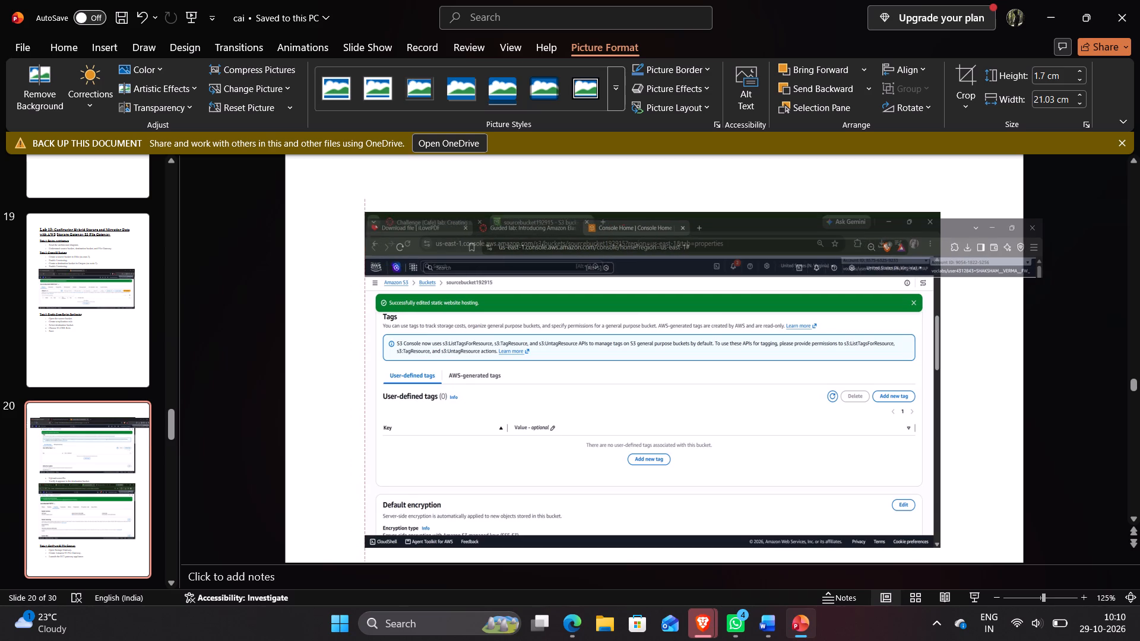
left_click_drag(365, 245, 366, 245)
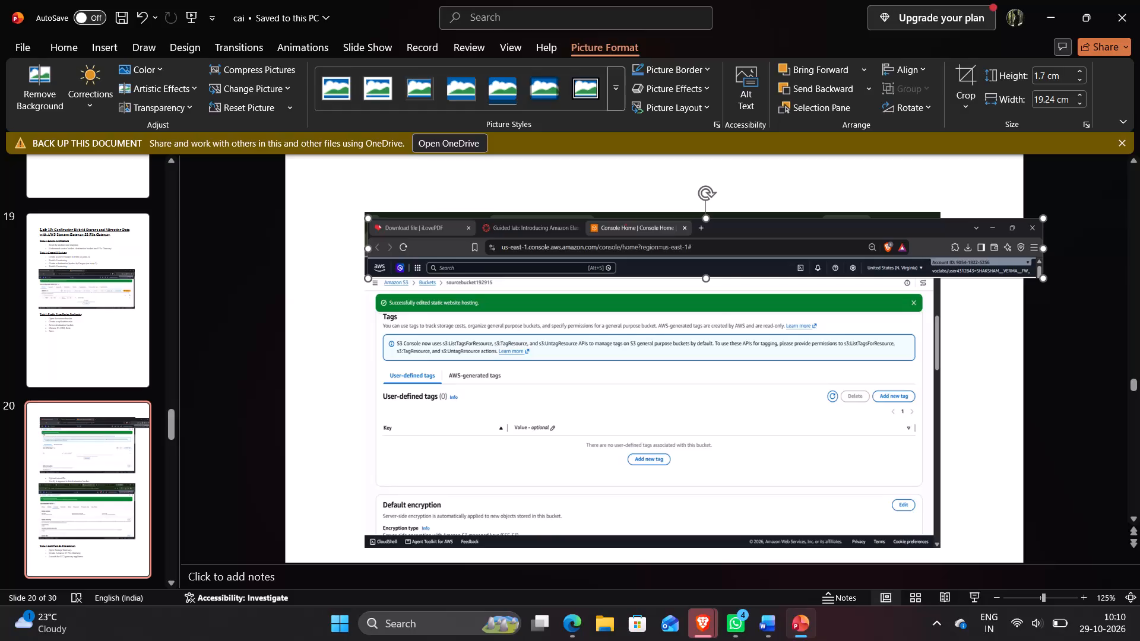
left_click_drag(1042, 245, 943, 236)
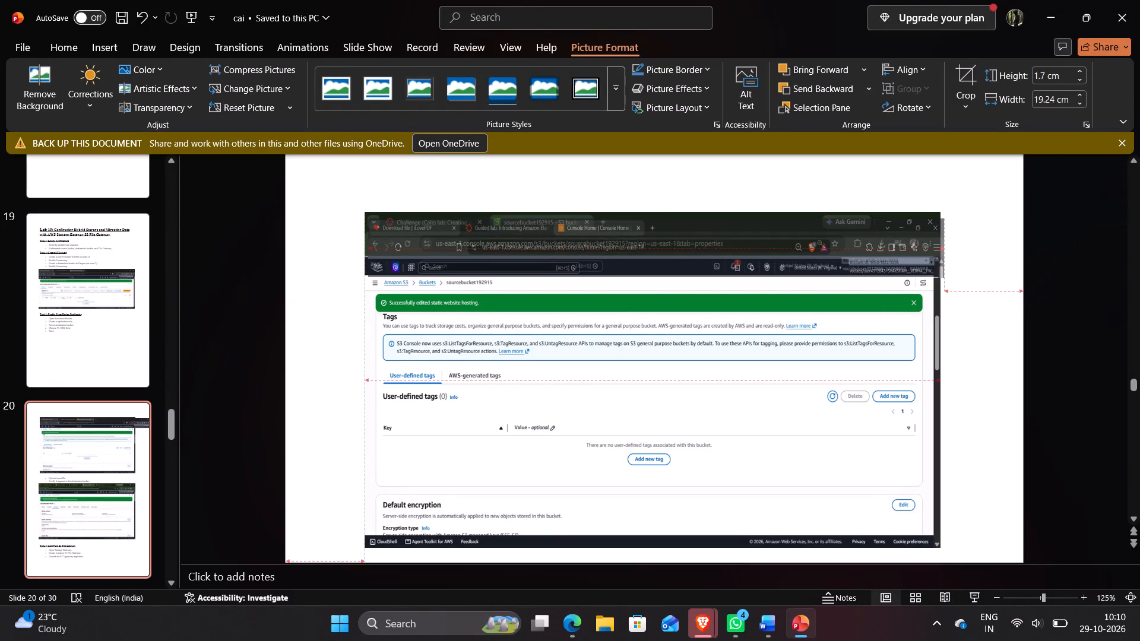
left_click_drag(943, 236, 939, 235)
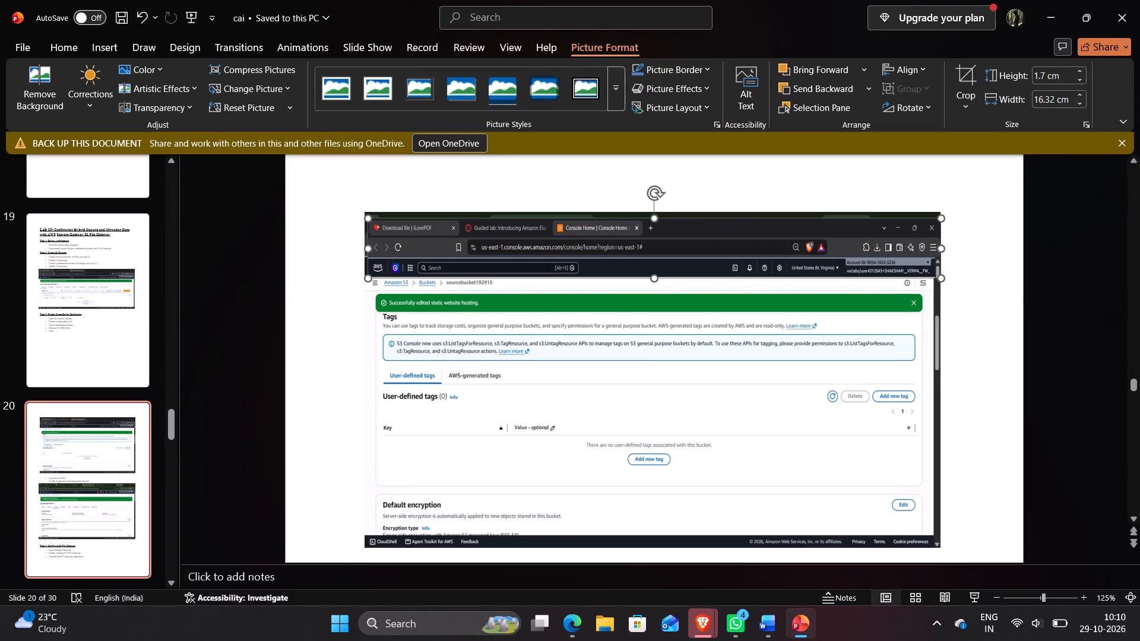
left_click_drag(367, 249, 363, 249)
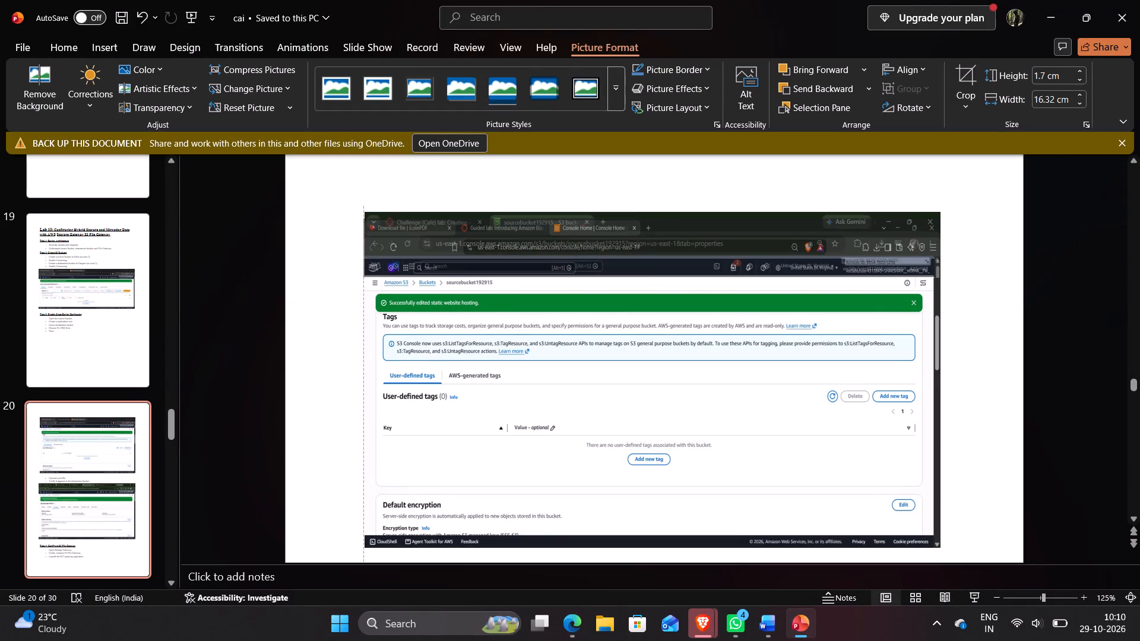
left_click_drag(363, 249, 362, 249)
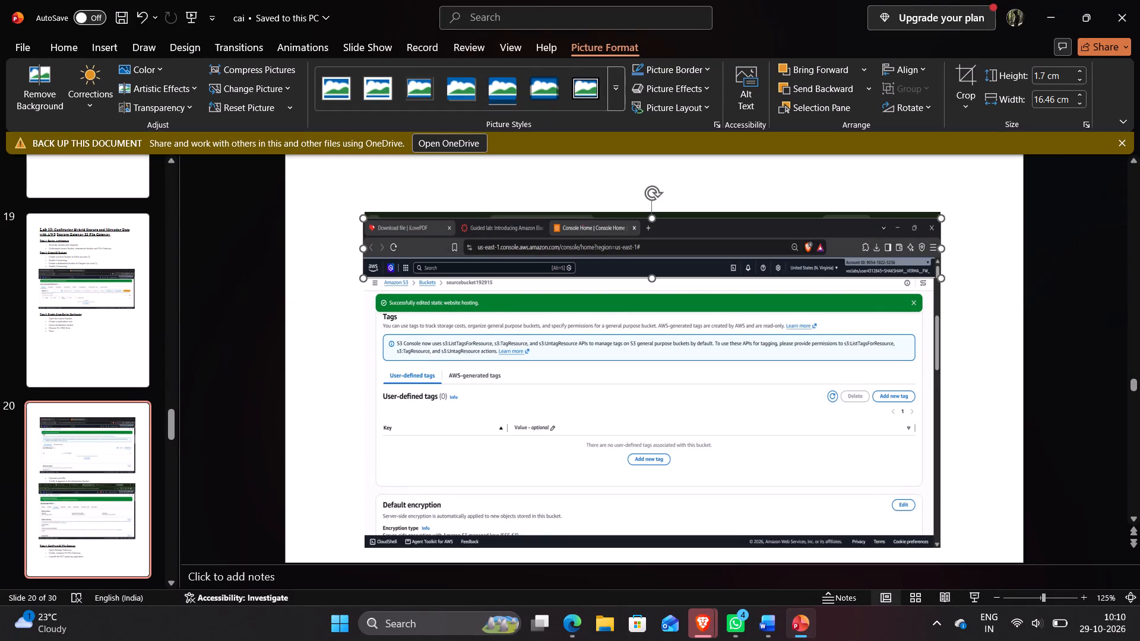
double_click(647, 218)
left_click_drag(650, 218, 650, 210)
left_click(756, 188)
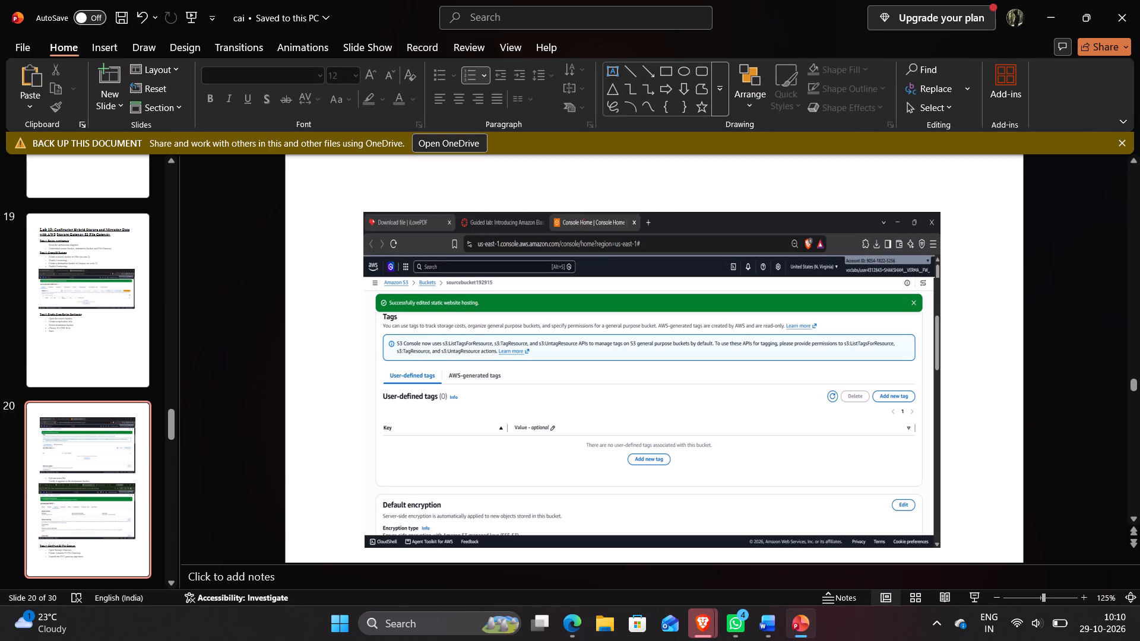
Paste the header strip onto slide 21 and move it over the browser and AWS header of the Upload status screenshot.
scroll(446, 491, "down", 2, "ctrl")
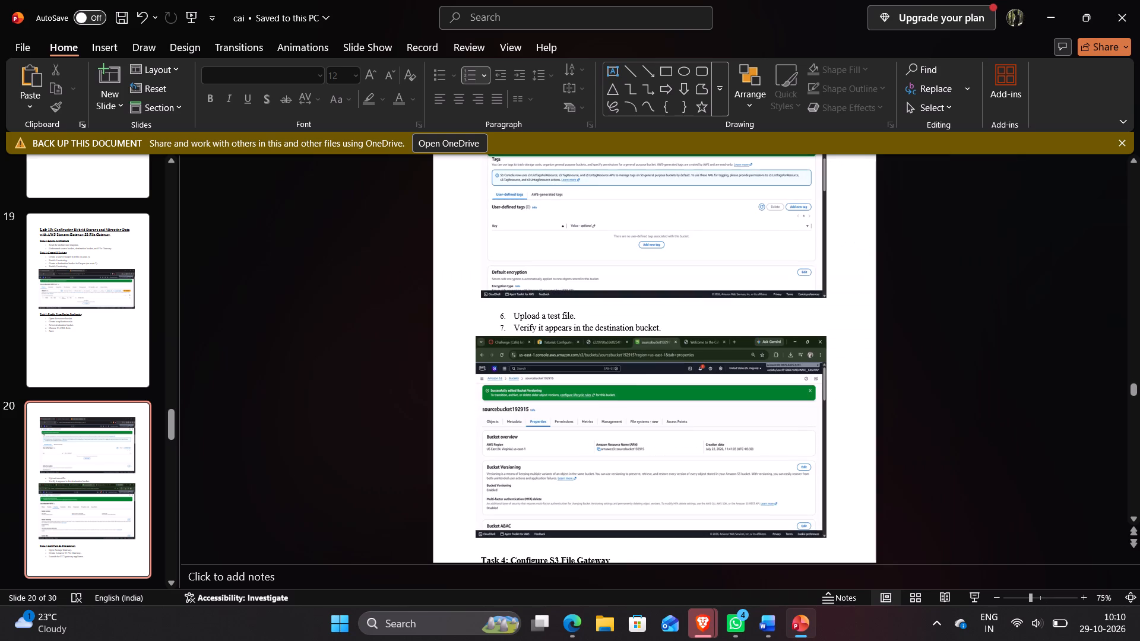
scroll(446, 491, "down", 3)
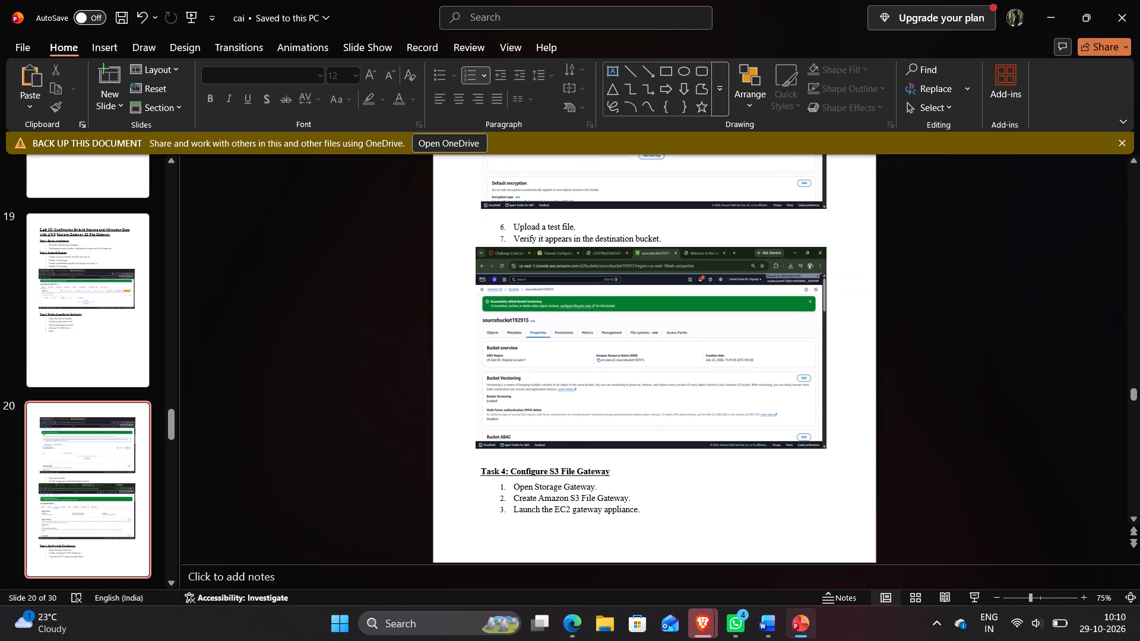
scroll(446, 491, "down", 3)
scroll(446, 491, "up", 1)
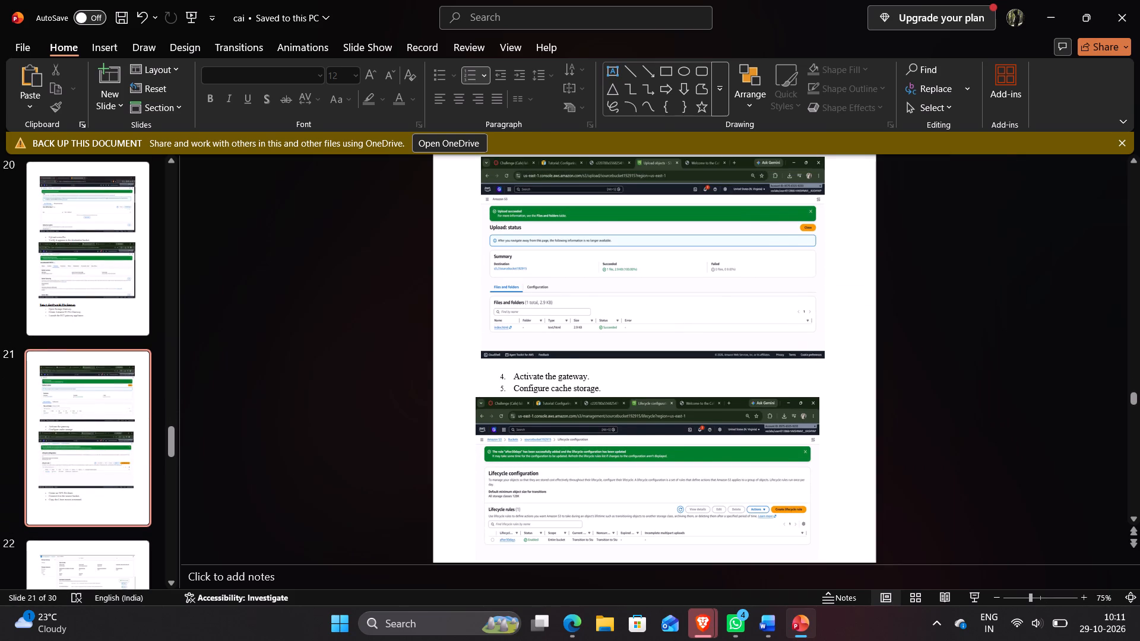
scroll(446, 491, "up", 1)
key("ctrl+v")
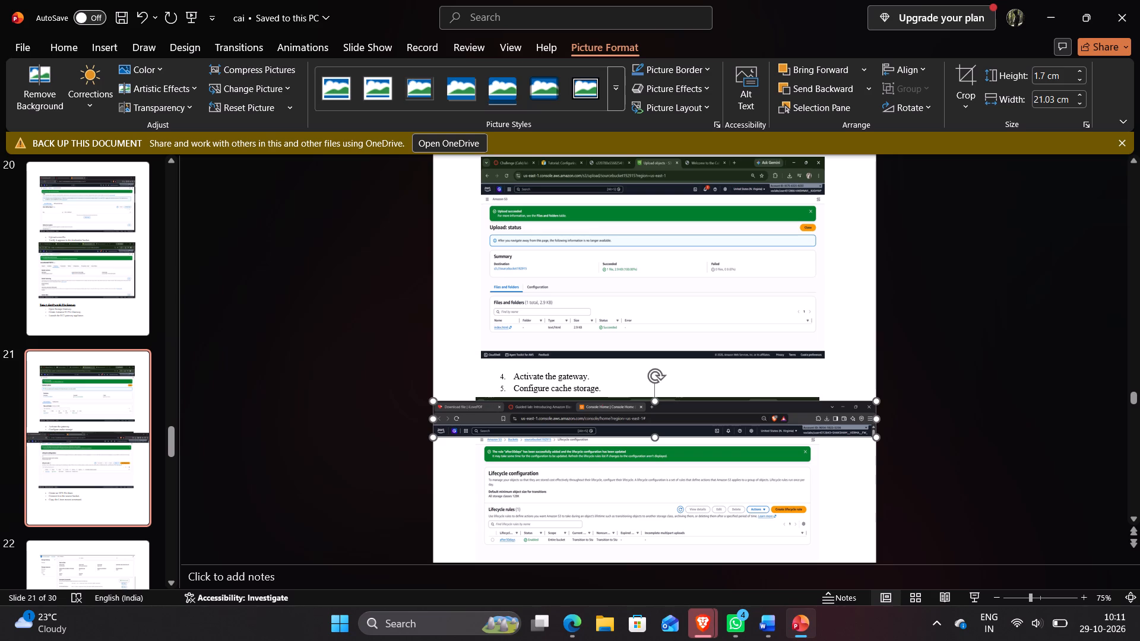
left_click_drag(648, 410, 652, 180)
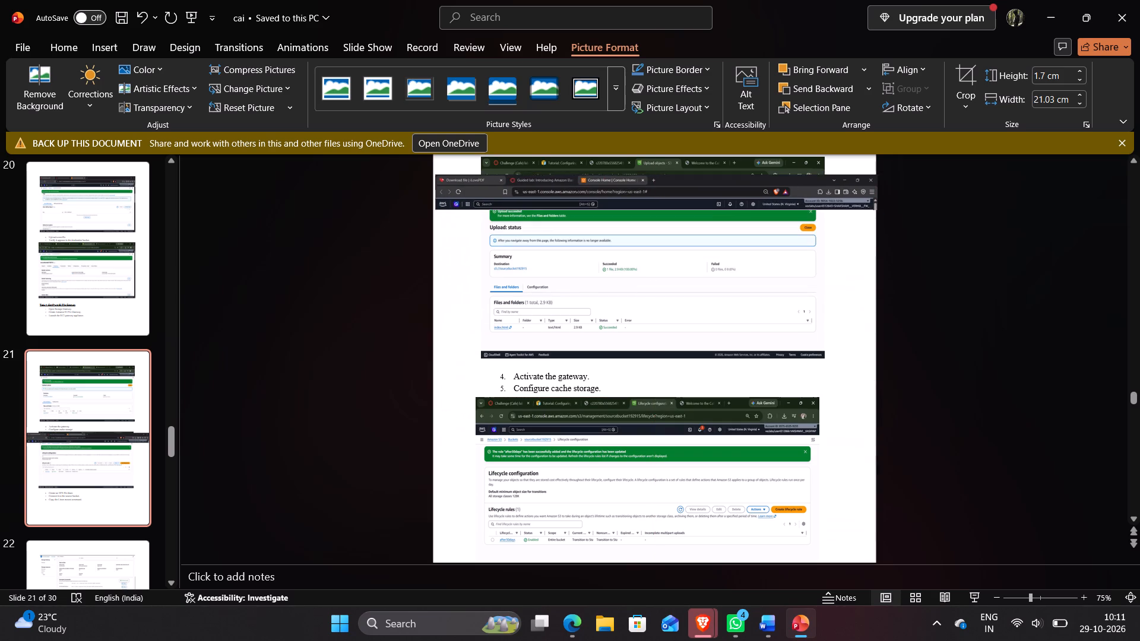
left_click_drag(652, 180, 651, 175)
scroll(651, 175, "up", 4, "ctrl")
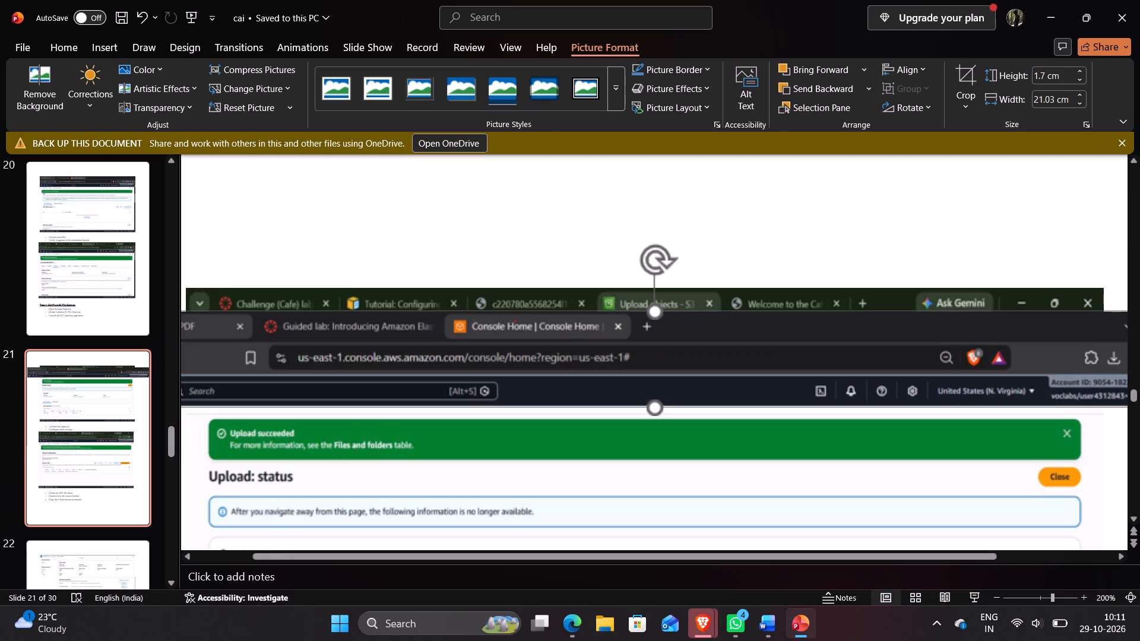
left_click_drag(676, 320, 679, 304)
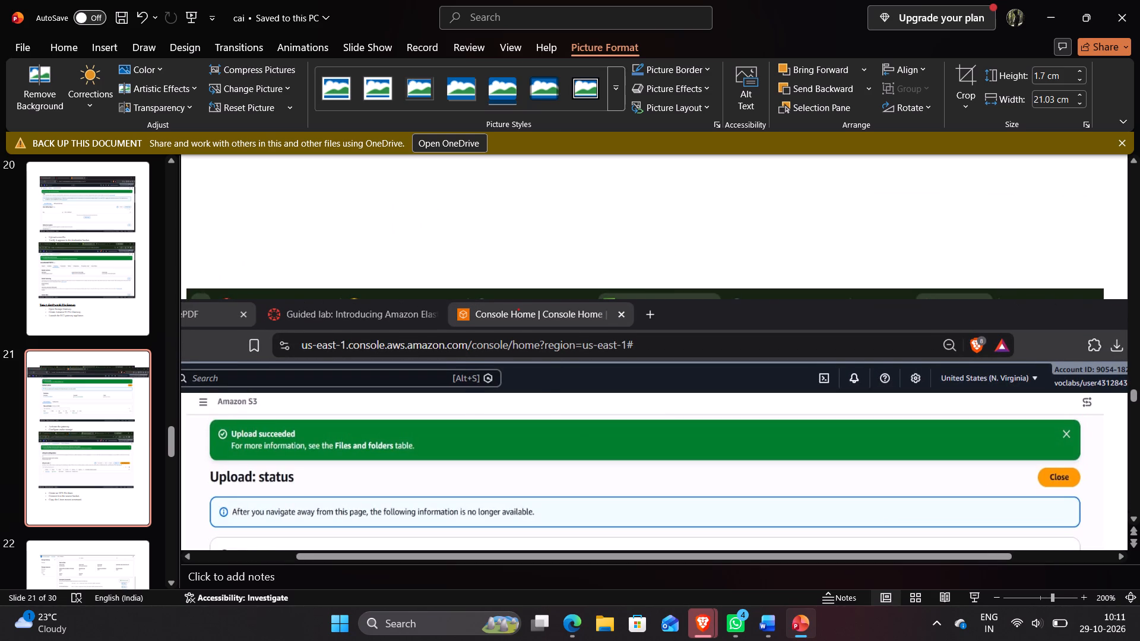
left_click_drag(679, 304, 679, 303)
left_click(679, 303)
left_click_drag(679, 303, 680, 231)
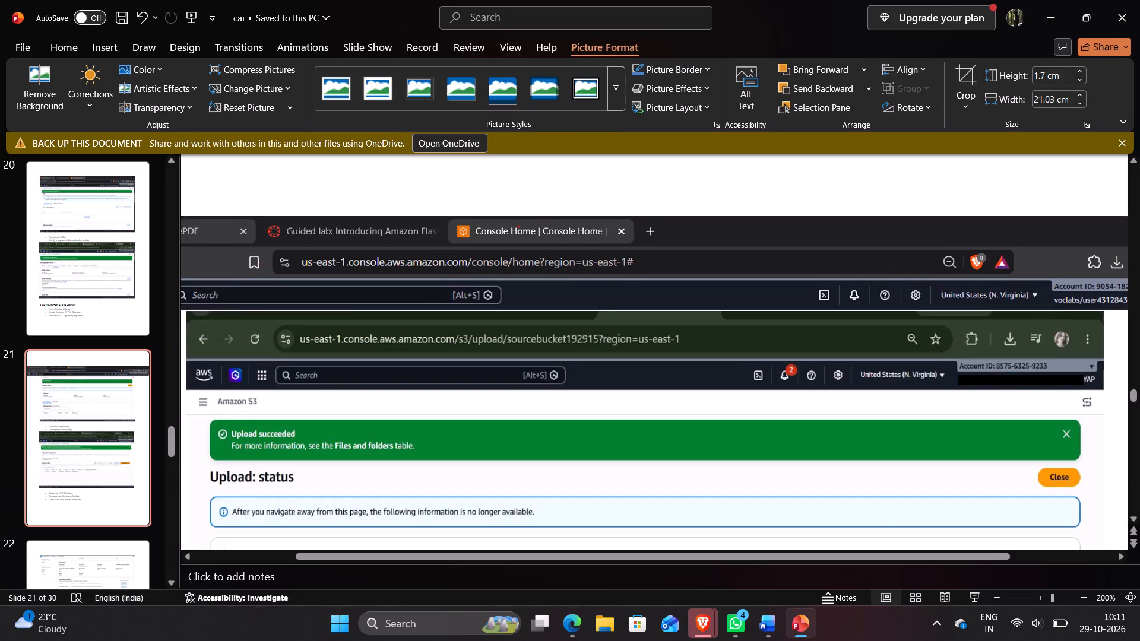
left_click_drag(680, 231, 687, 301)
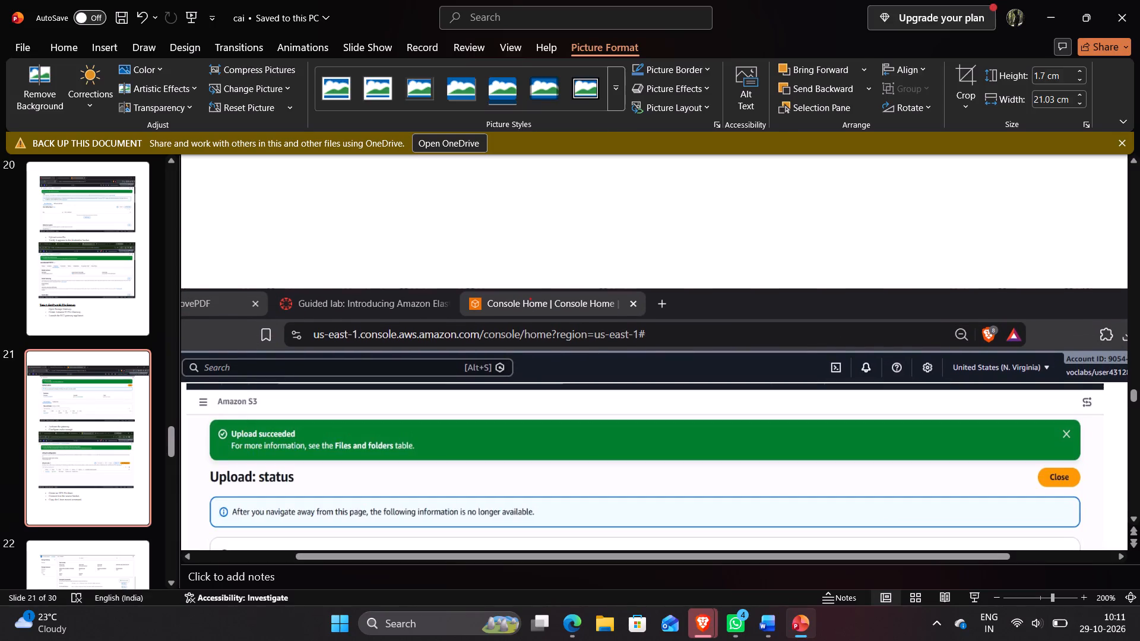
left_click_drag(687, 301, 688, 309)
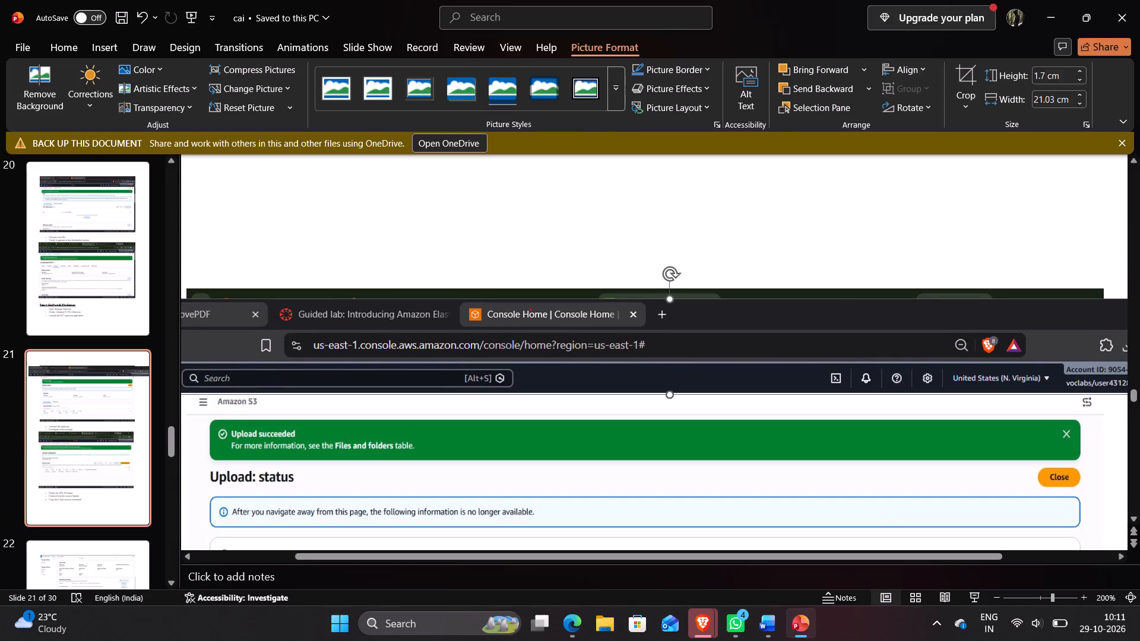
Fit the strip to the Upload status screenshot's upper and side edges on slide 21, 1.89 cm high and 16.35 cm wide.
scroll(610, 334, "down", 2, "ctrl")
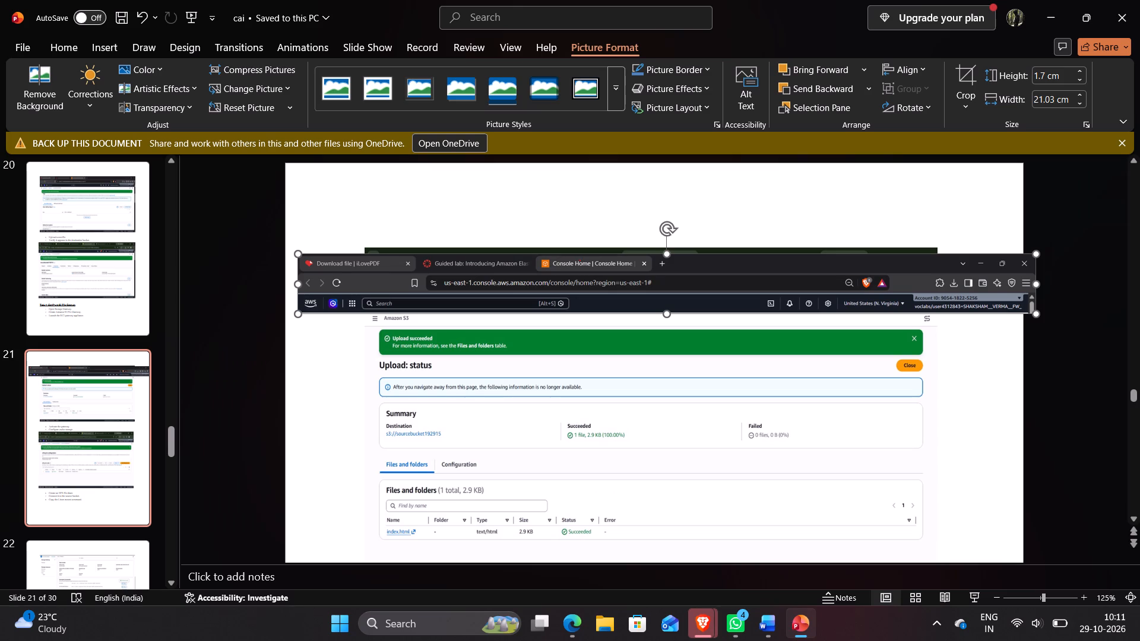
left_click_drag(663, 256, 663, 249)
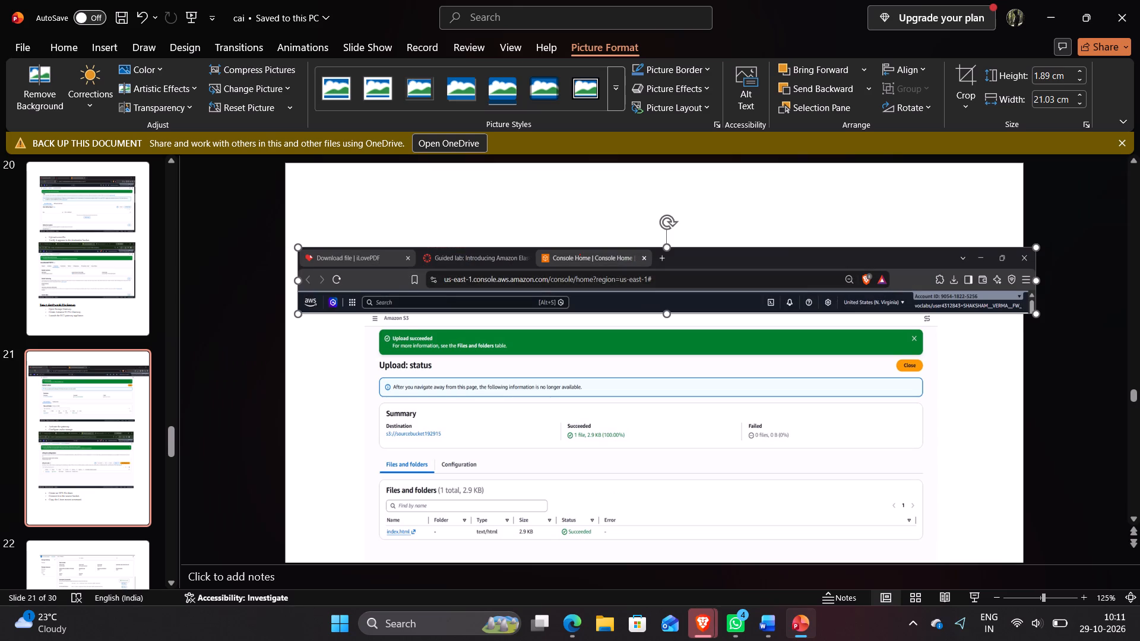
left_click_drag(298, 277, 351, 272)
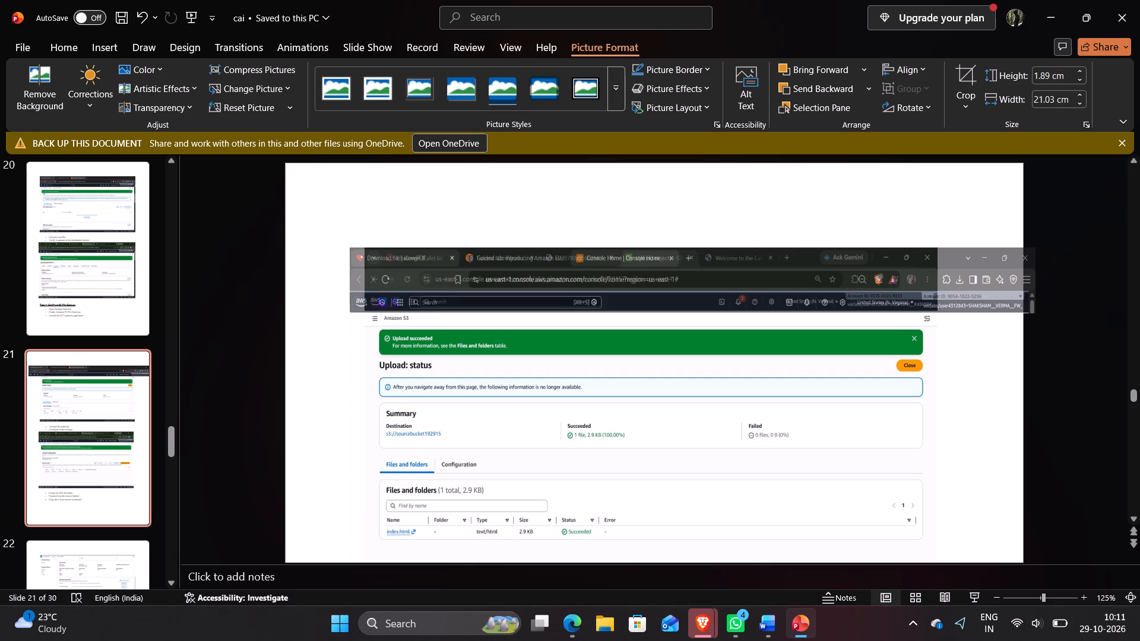
left_click_drag(351, 272, 366, 274)
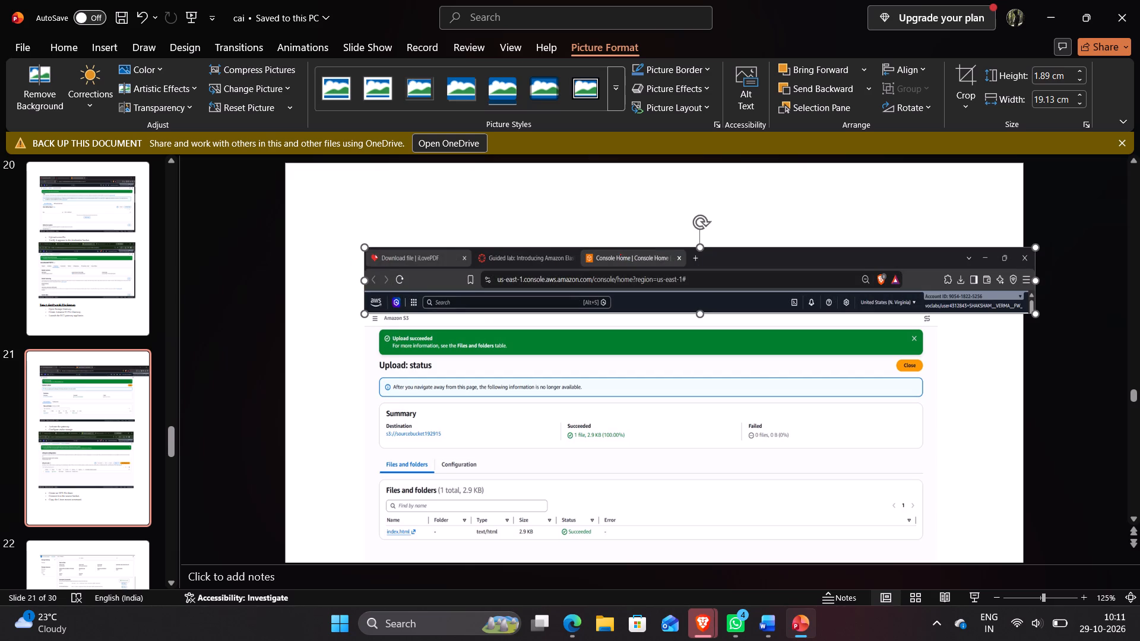
left_click_drag(1037, 281, 935, 285)
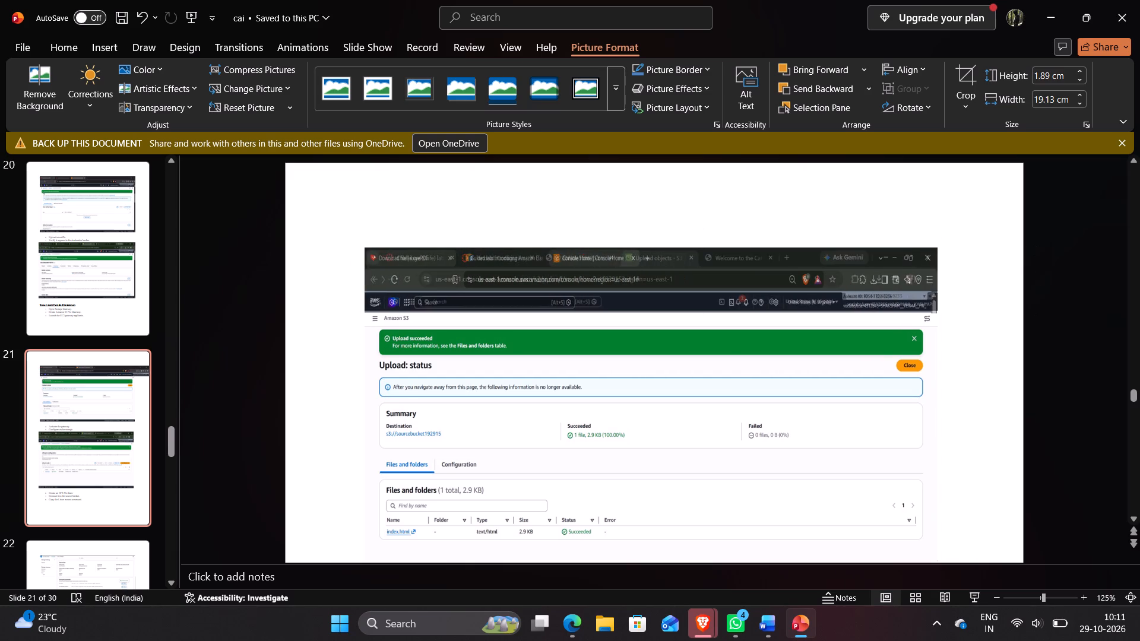
left_click_drag(935, 285, 933, 283)
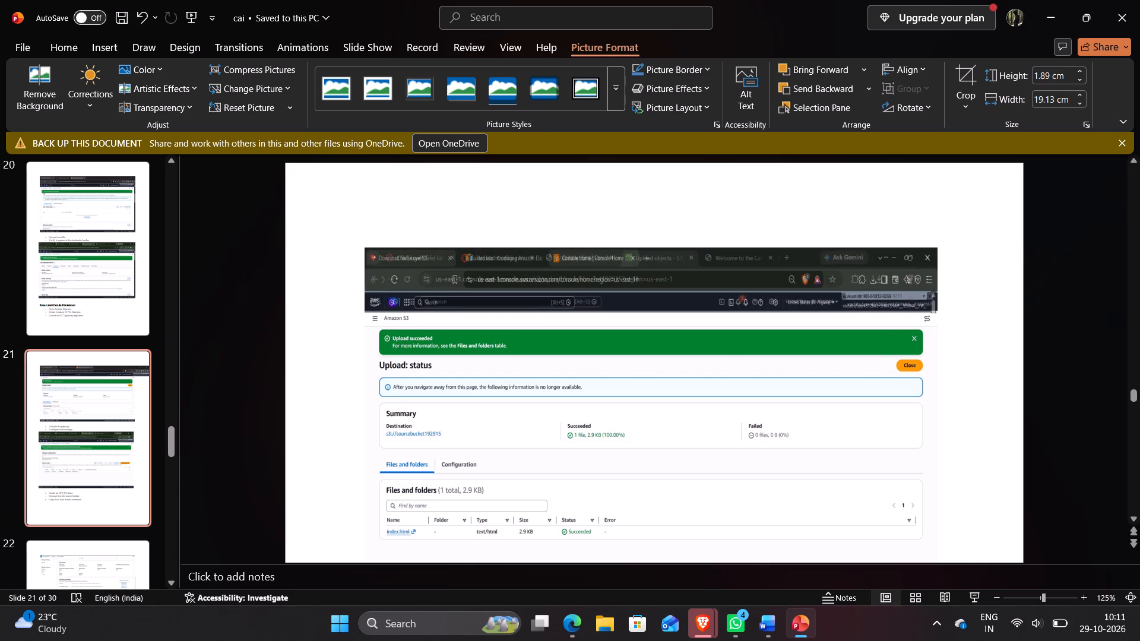
left_click_drag(933, 283, 939, 283)
left_click(965, 285)
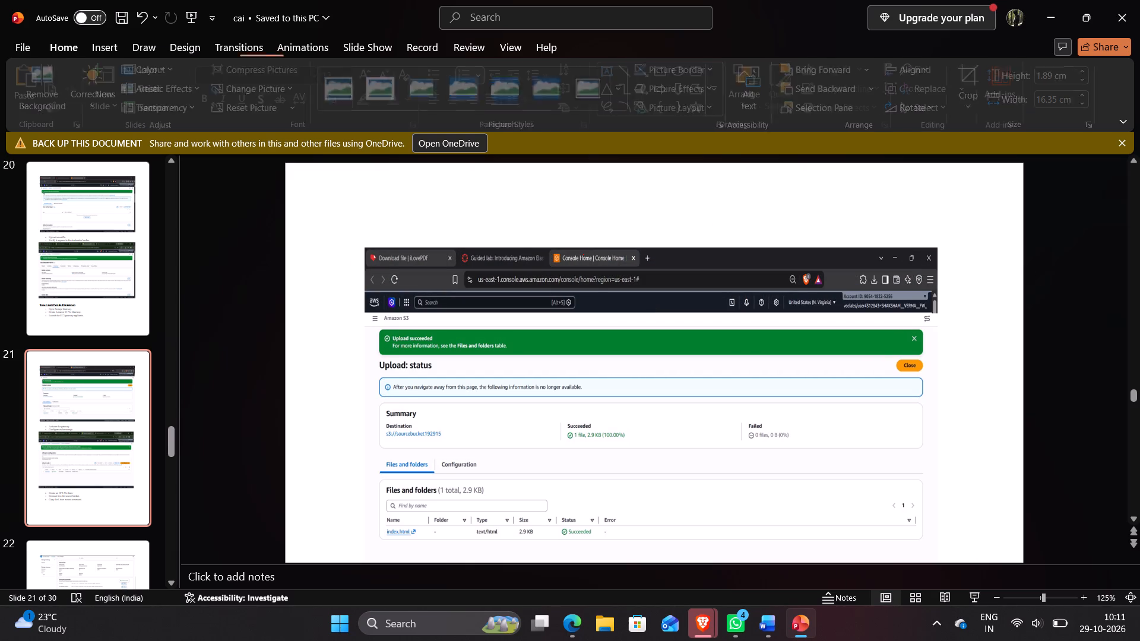
Paste the header strip onto slide 21 over the browser and AWS header of the lower Lifecycle configuration screenshot.
scroll(965, 285, "down", 2, "ctrl")
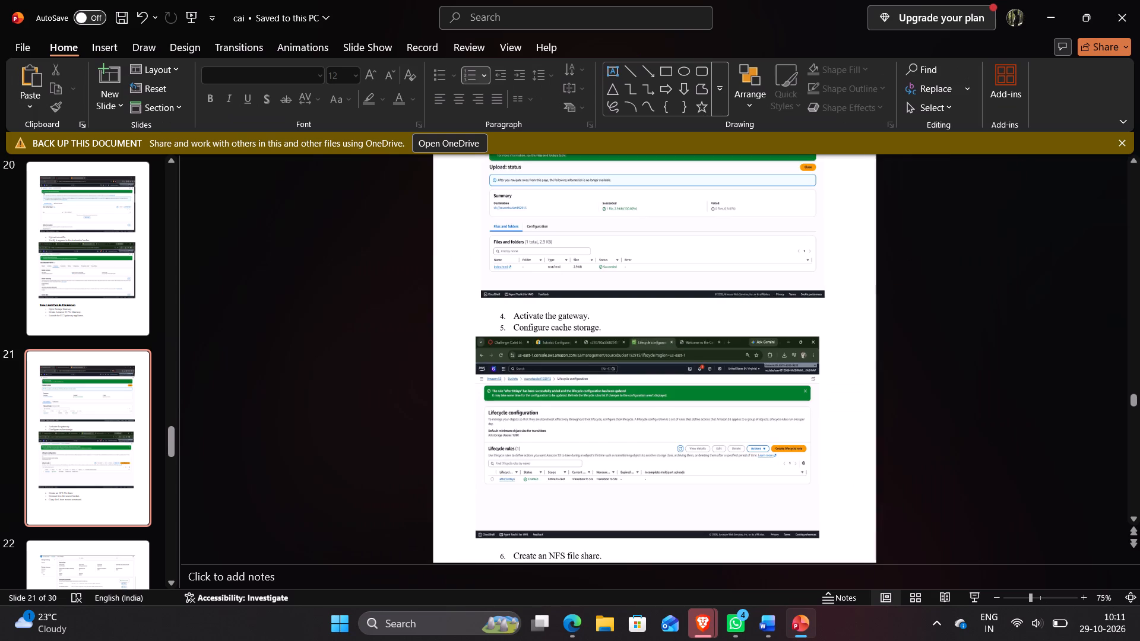
scroll(965, 285, "down", 1)
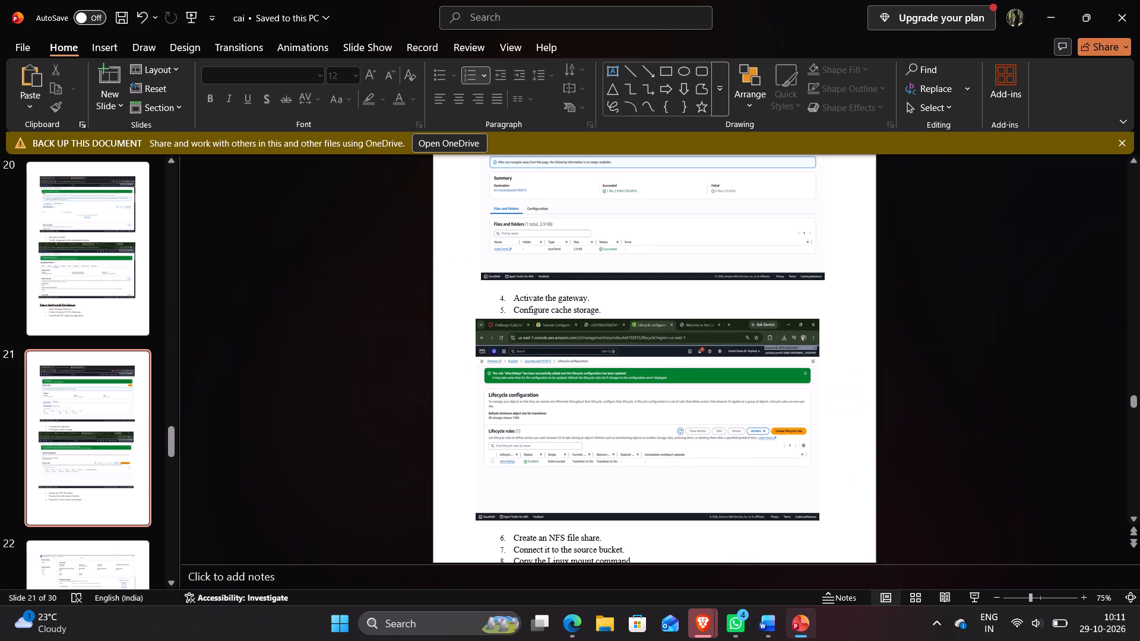
key("ctrl+v")
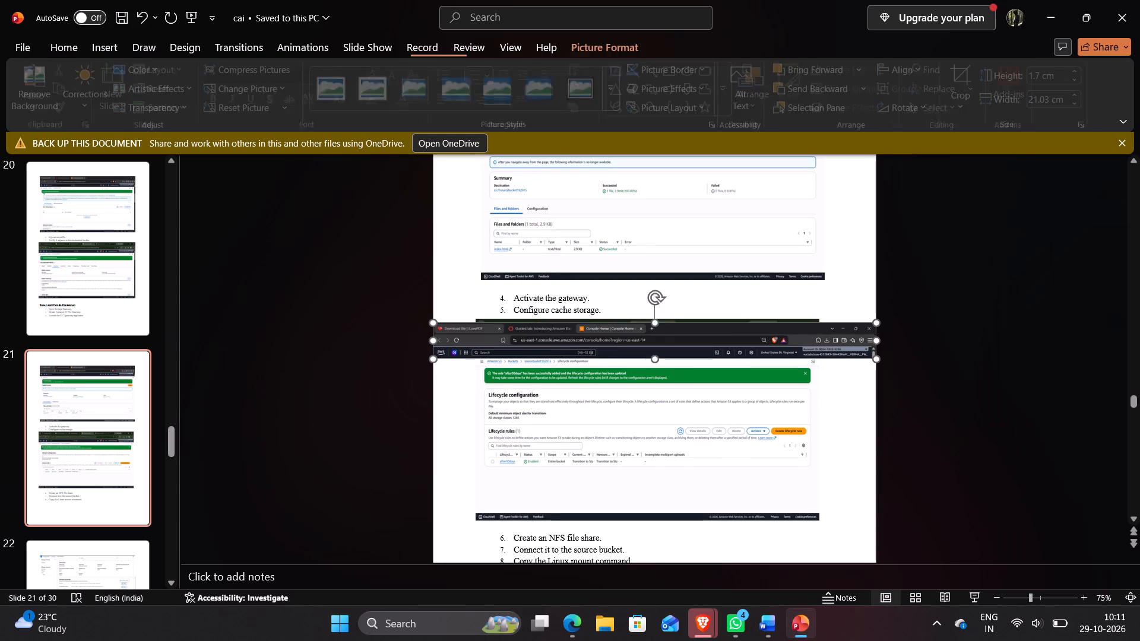
scroll(842, 305, "up", 1, "ctrl")
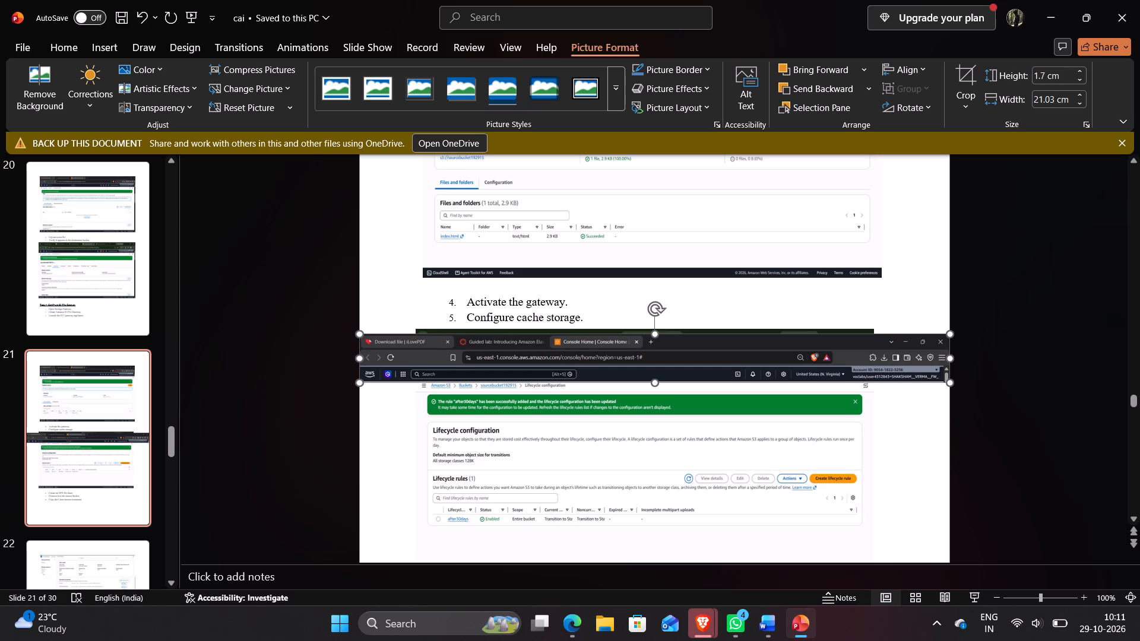
left_click(490, 370)
left_click(490, 370)
Fit the strip to the Lifecycle configuration screenshot's upper and side edges, 1.9 cm high and 16.33 cm wide.
left_click_drag(655, 335, 655, 329)
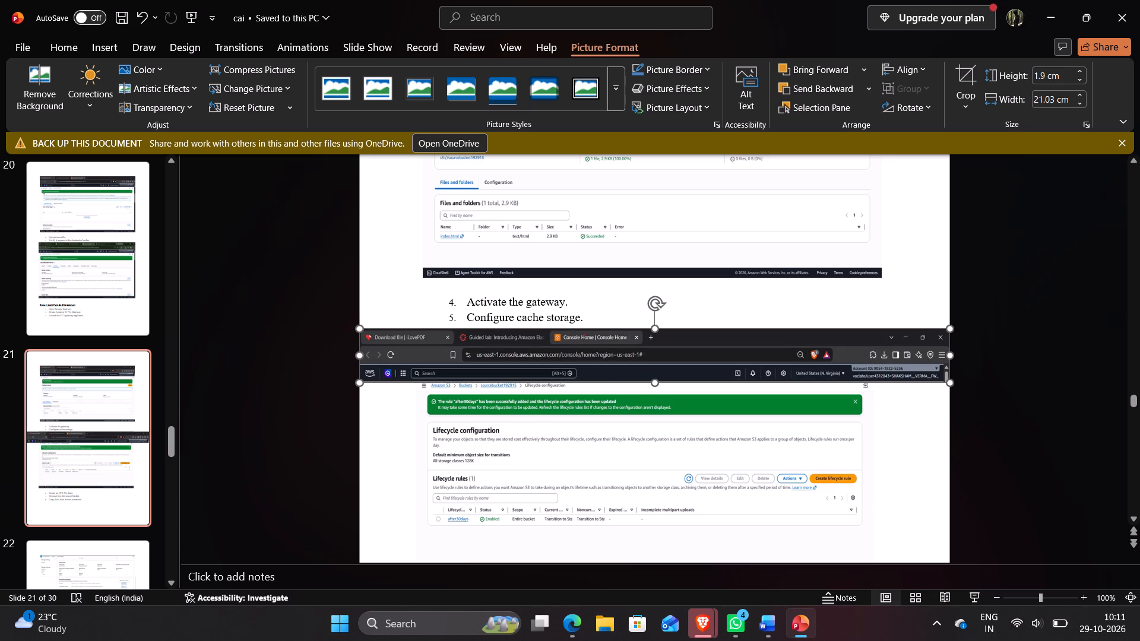
left_click_drag(357, 351, 420, 353)
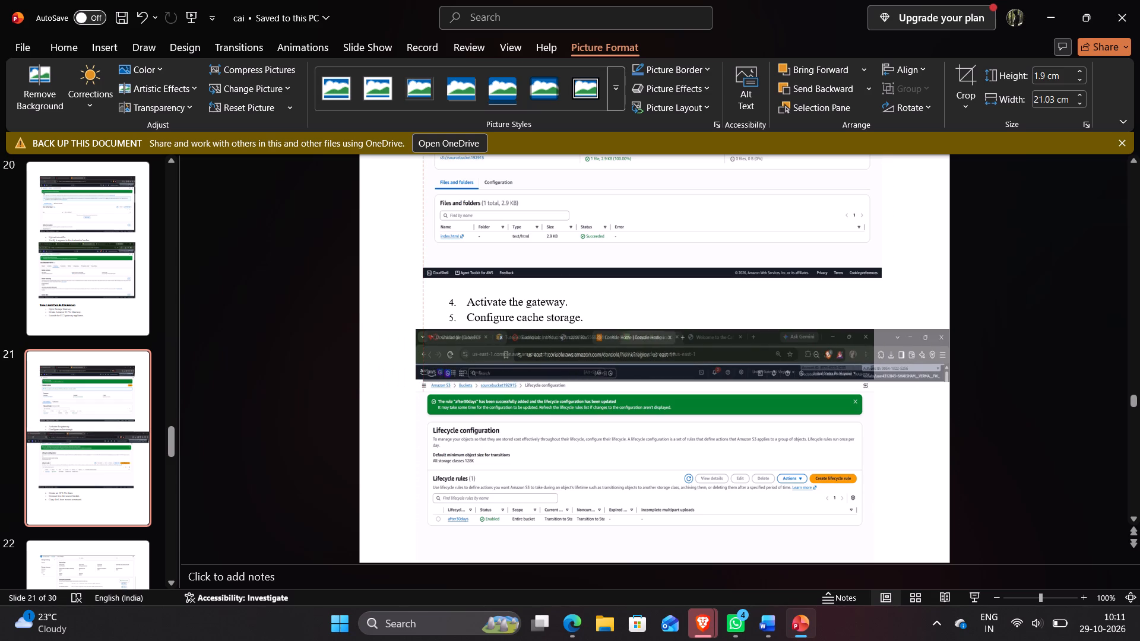
left_click_drag(420, 353, 416, 351)
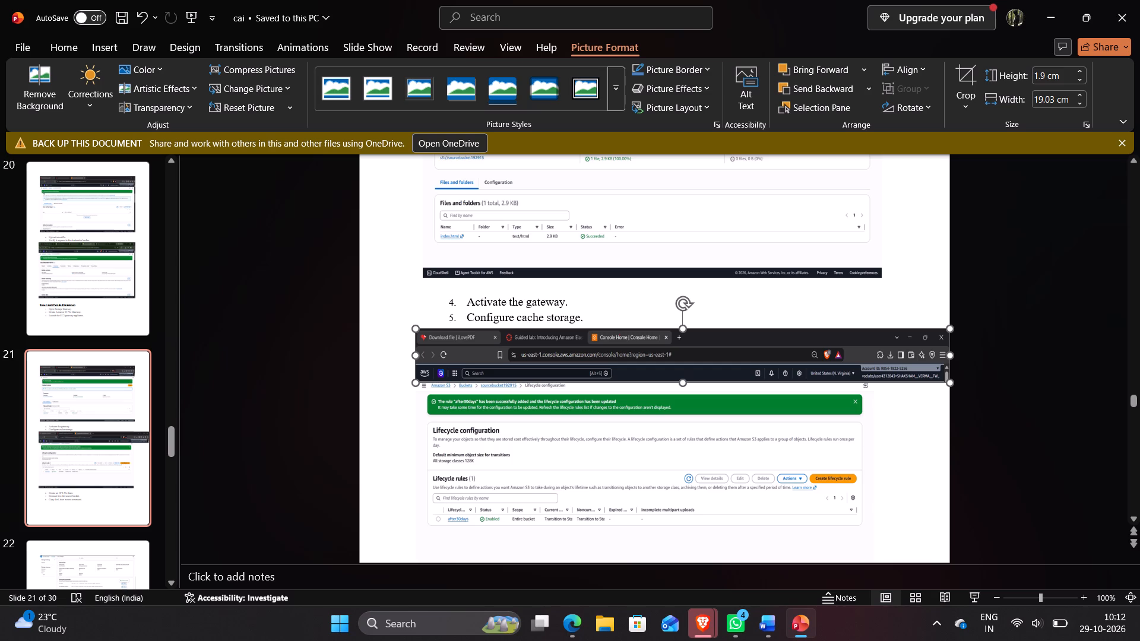
left_click_drag(951, 351, 935, 349)
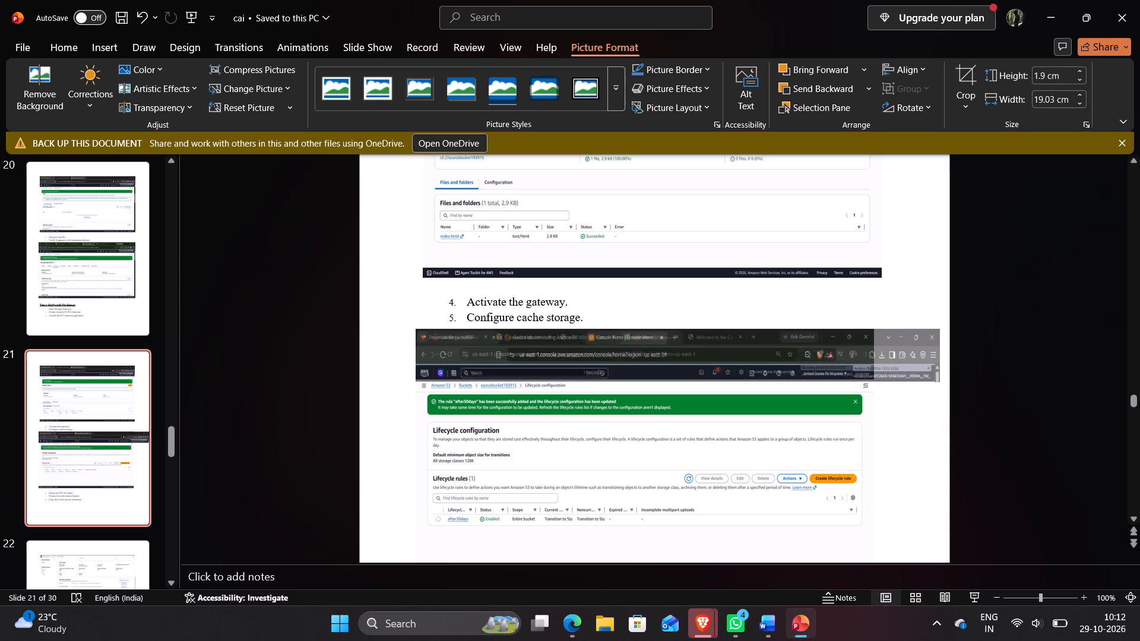
left_click_drag(935, 349, 873, 348)
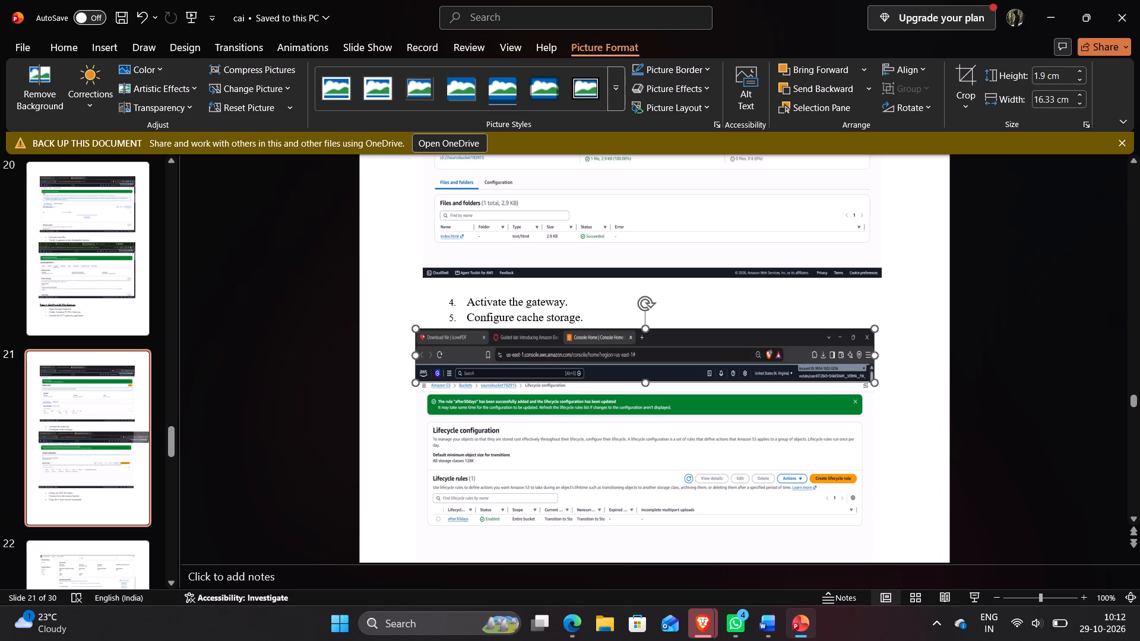
left_click(912, 348)
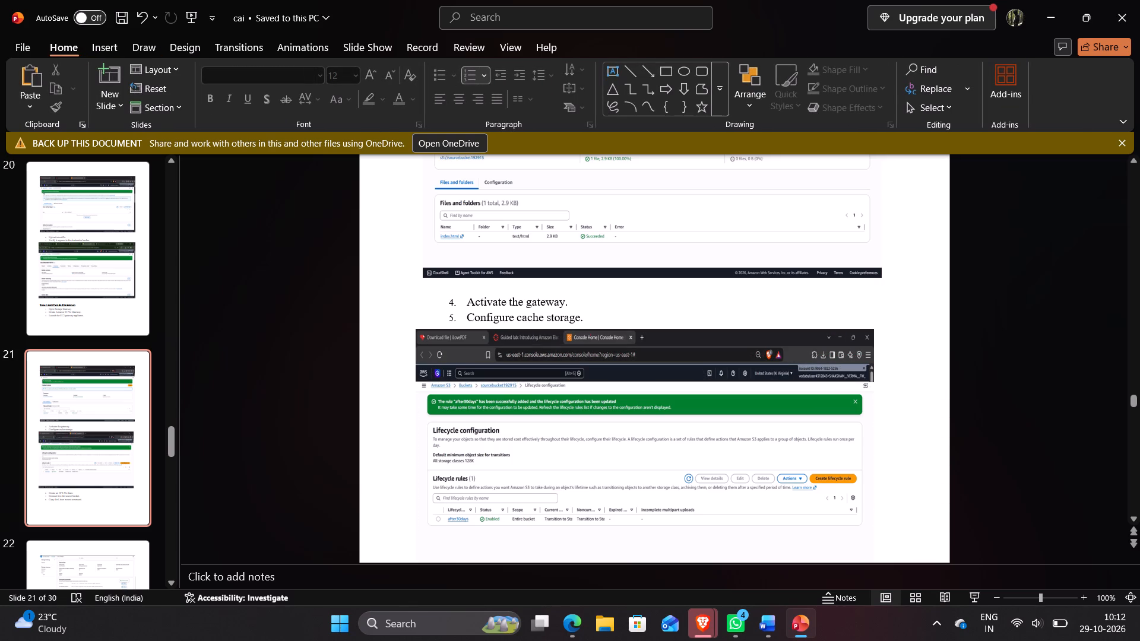
Check the rest of slide 21 and the screenshots on slide 22 for browser and AWS headers that need covering.
scroll(525, 378, "down", 2)
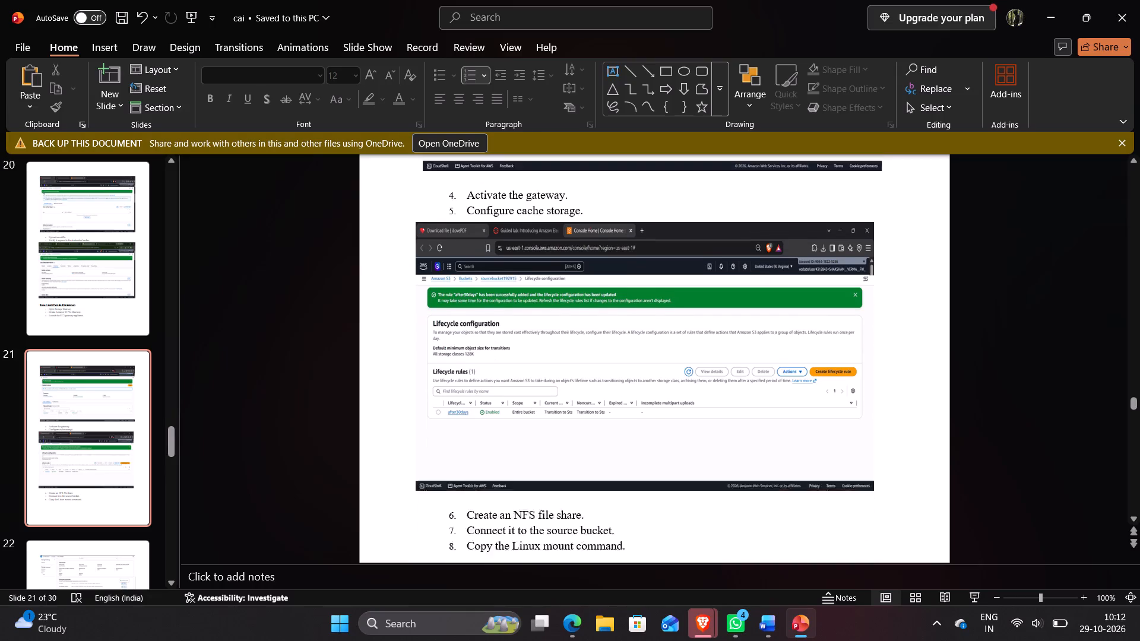
scroll(525, 378, "down", 2)
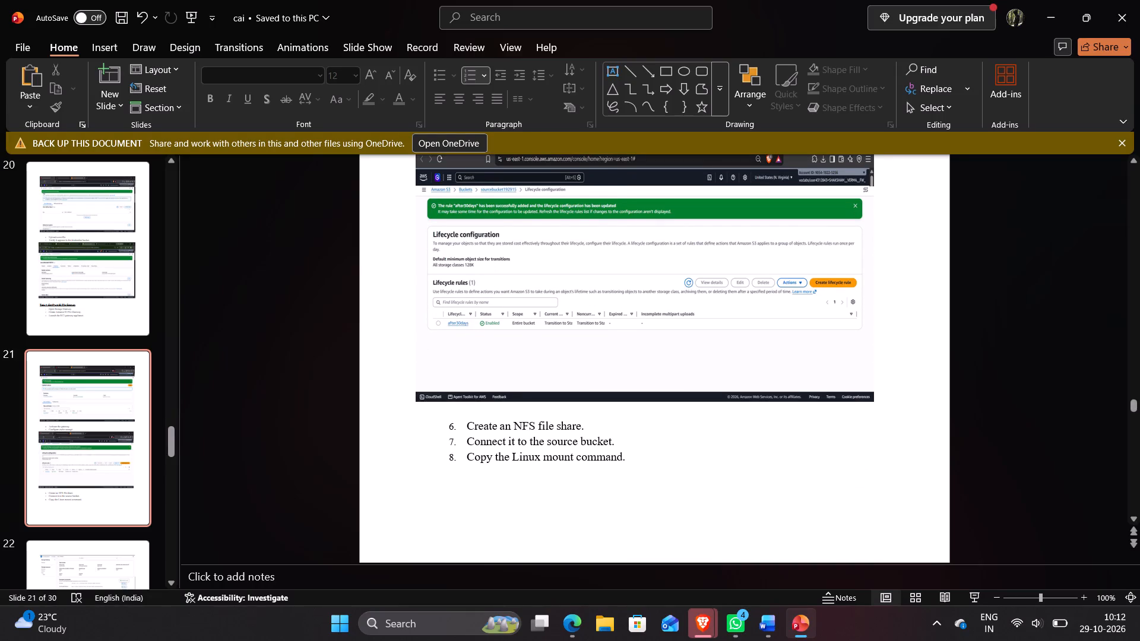
scroll(134, 465, "down", 1)
scroll(121, 341, "up", 1)
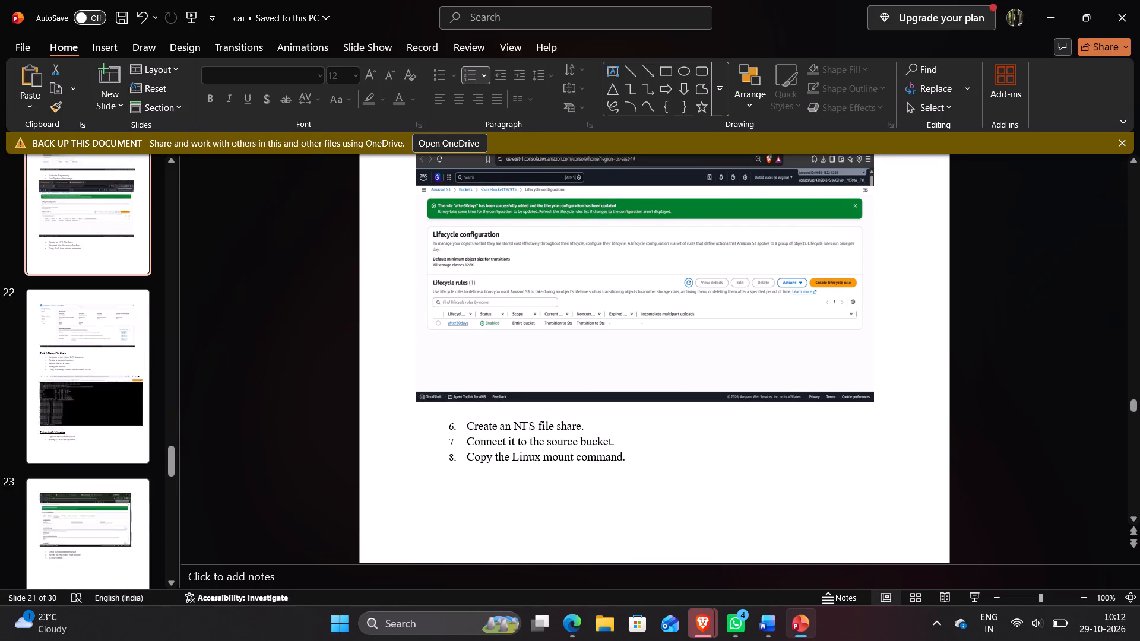
scroll(121, 341, "up", 1)
left_click(123, 369)
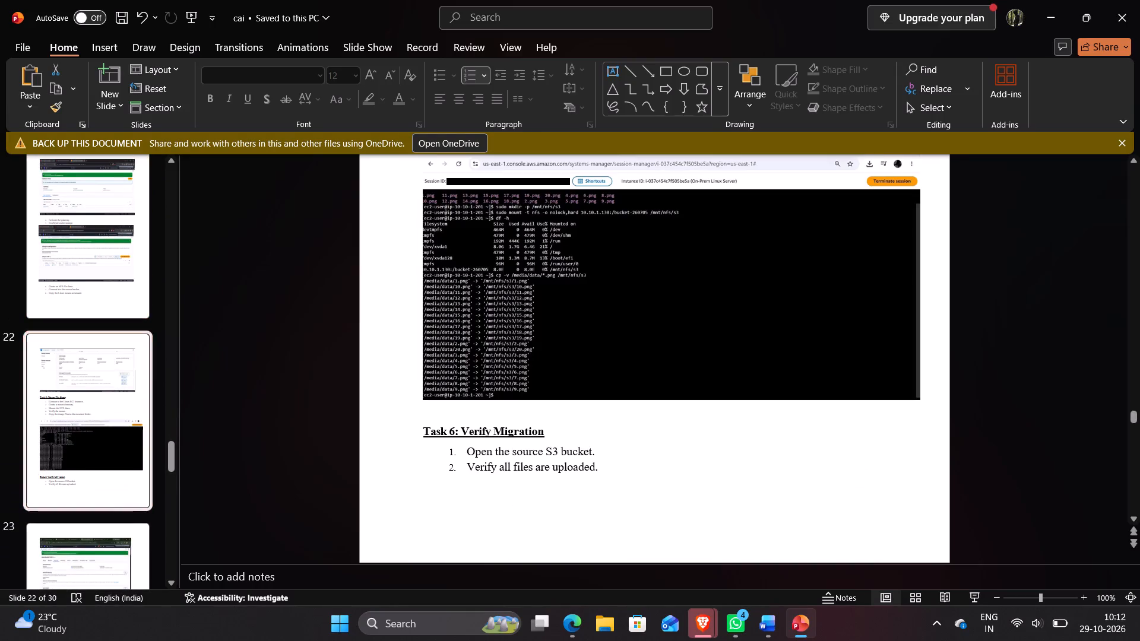
scroll(426, 411, "up", 1)
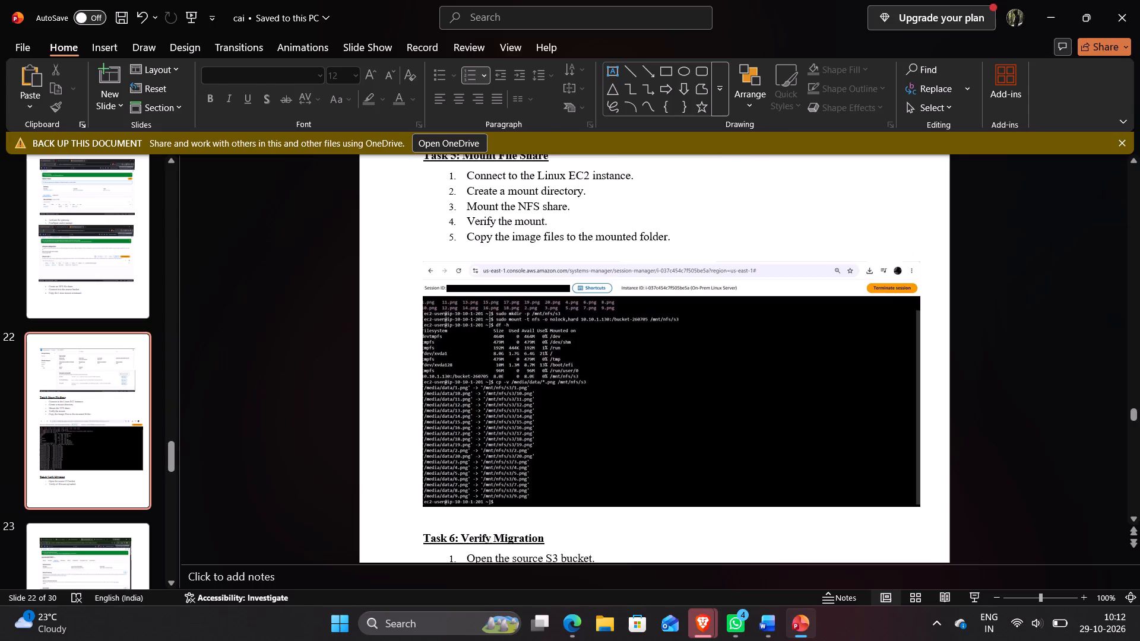
scroll(426, 411, "up", 3)
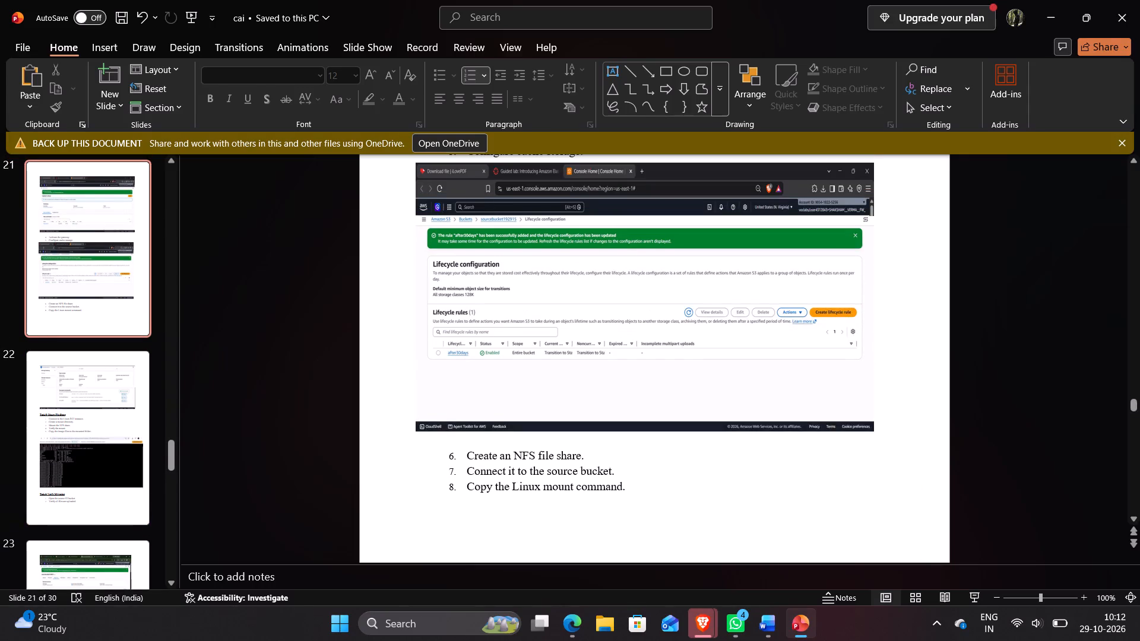
left_click(60, 448)
scroll(60, 440, "down", 1)
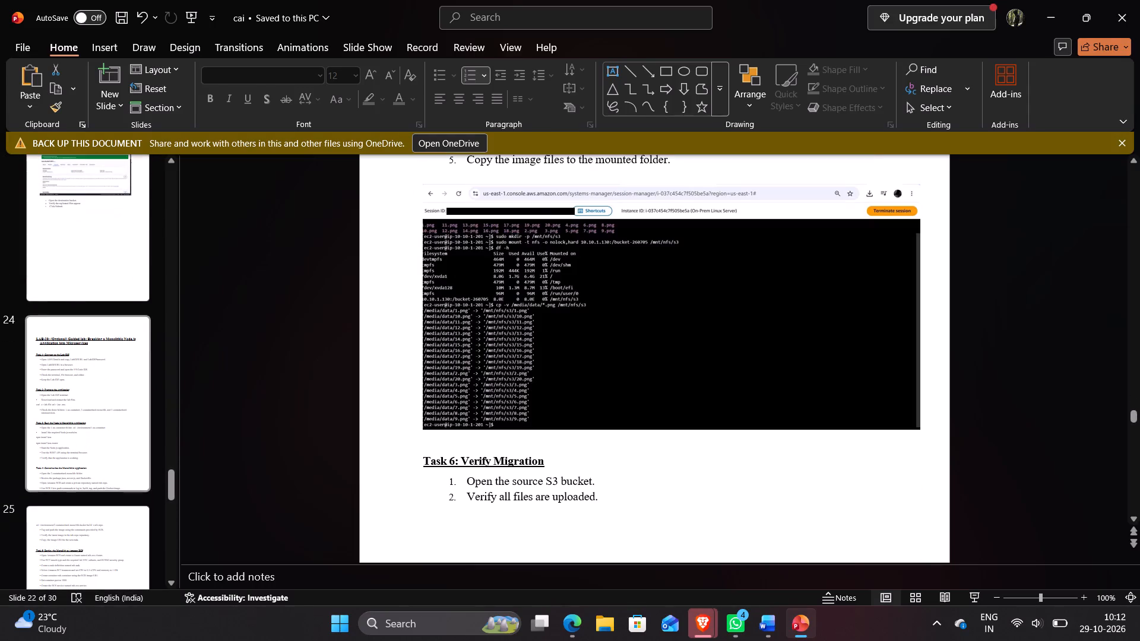
Paste the header strip onto slide 23 and move it over the browser and AWS header of the source bucket Properties screenshot.
left_click(86, 275)
scroll(86, 275, "up", 1)
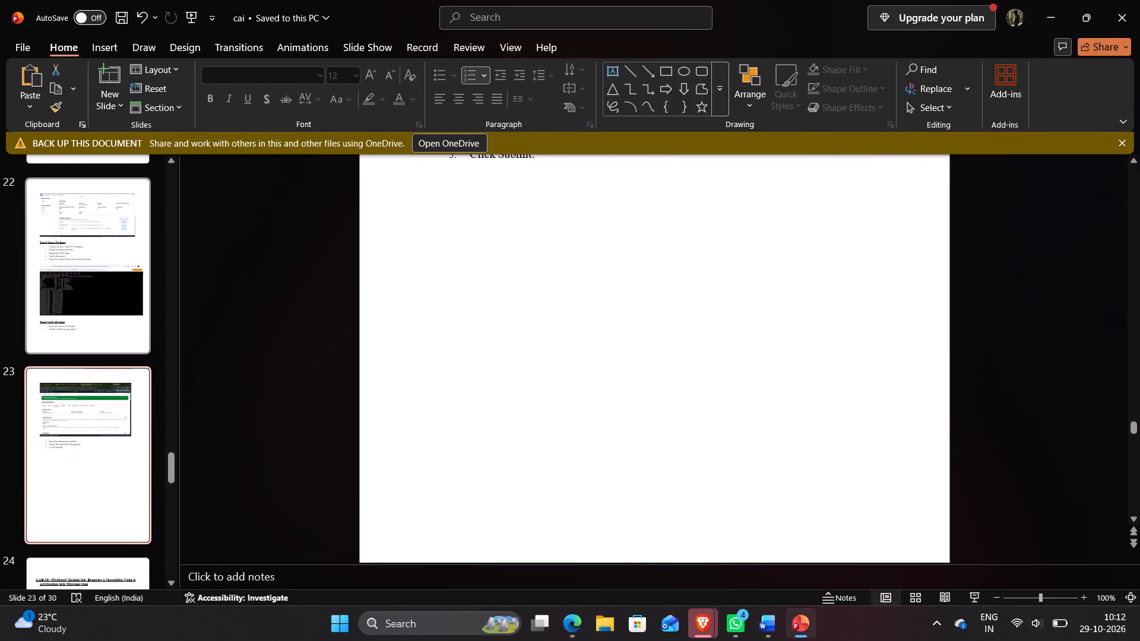
scroll(86, 275, "up", 1)
scroll(361, 370, "up", 1)
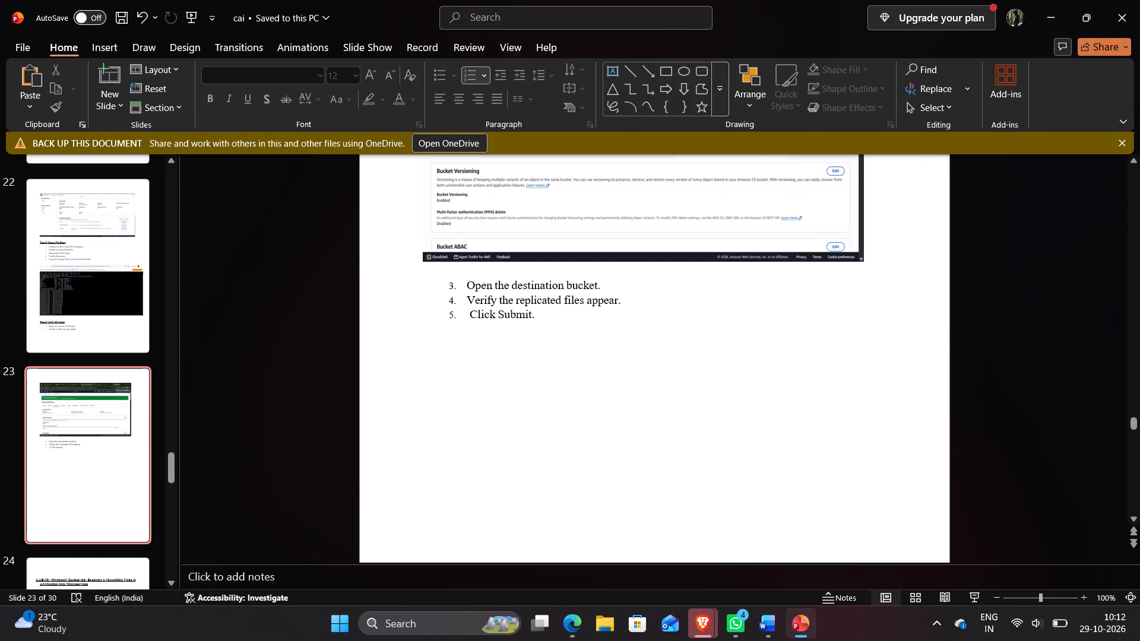
key("ctrl+v")
left_click_drag(537, 367, 585, 192)
scroll(585, 192, "up", 2)
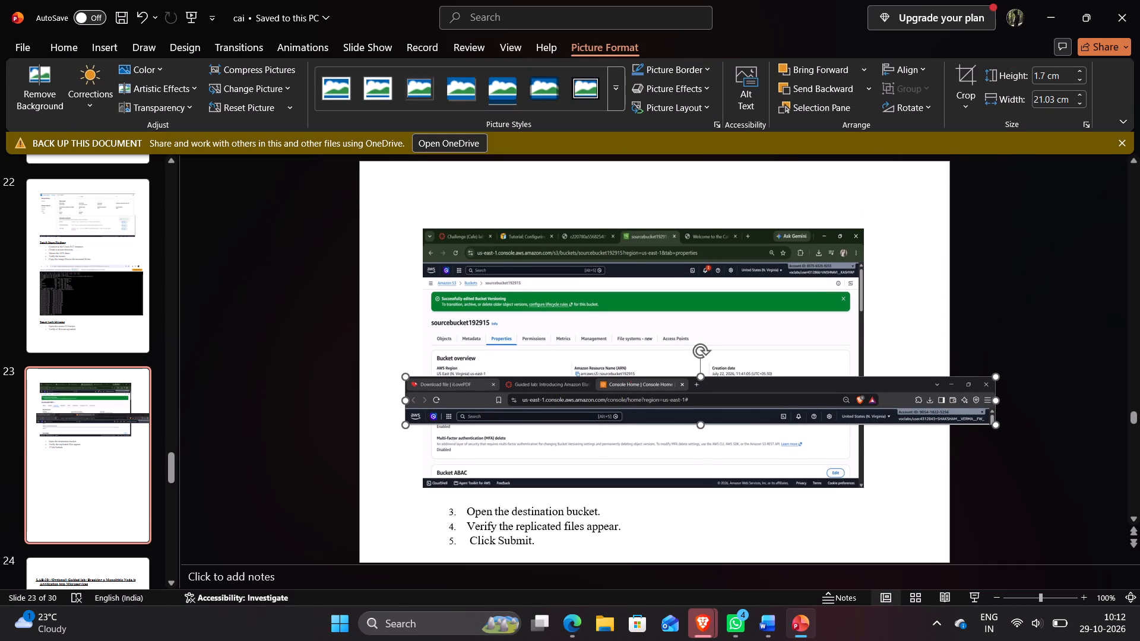
left_click_drag(623, 391, 580, 264)
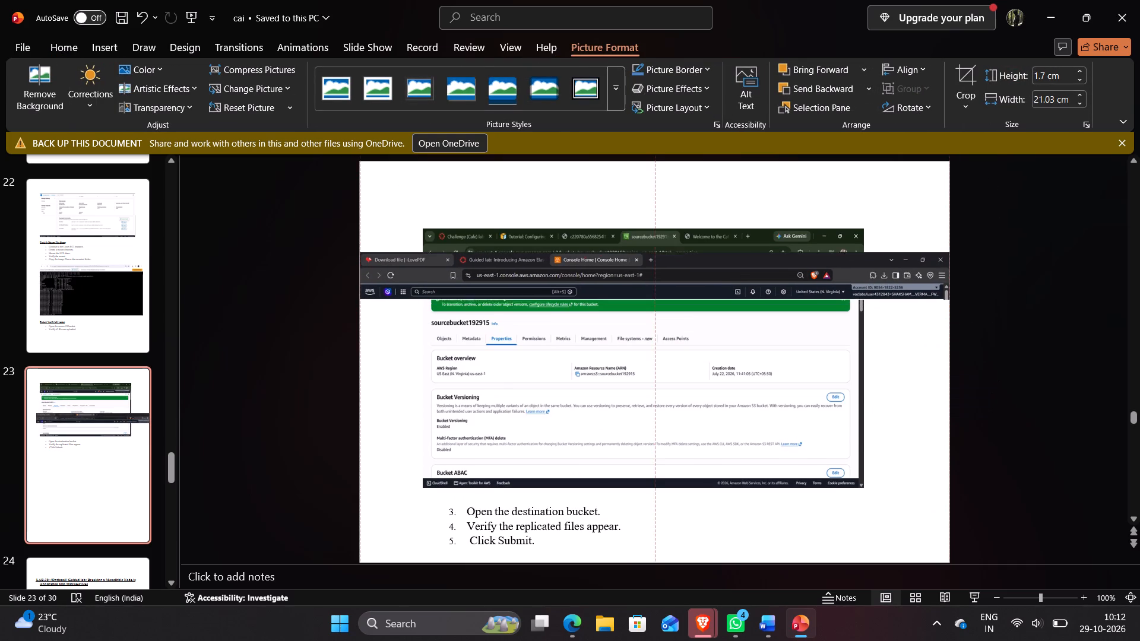
left_click_drag(580, 264, 571, 244)
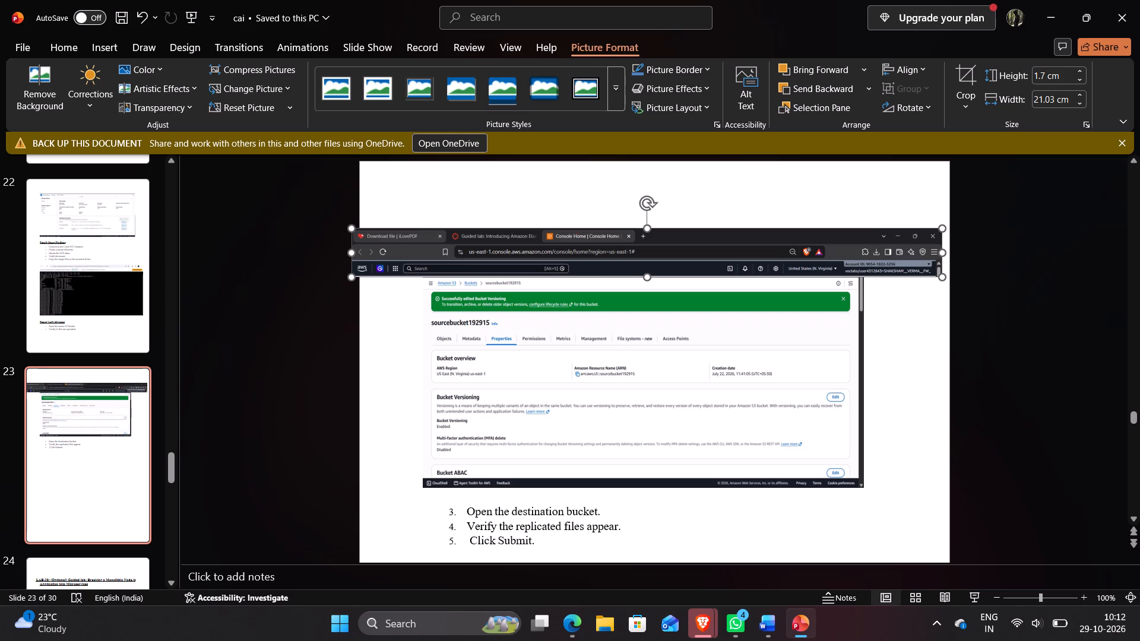
Narrow both sides of the slide 23 strip to 15.72 cm wide, matching the source bucket screenshot's edges.
left_click_drag(353, 253, 433, 259)
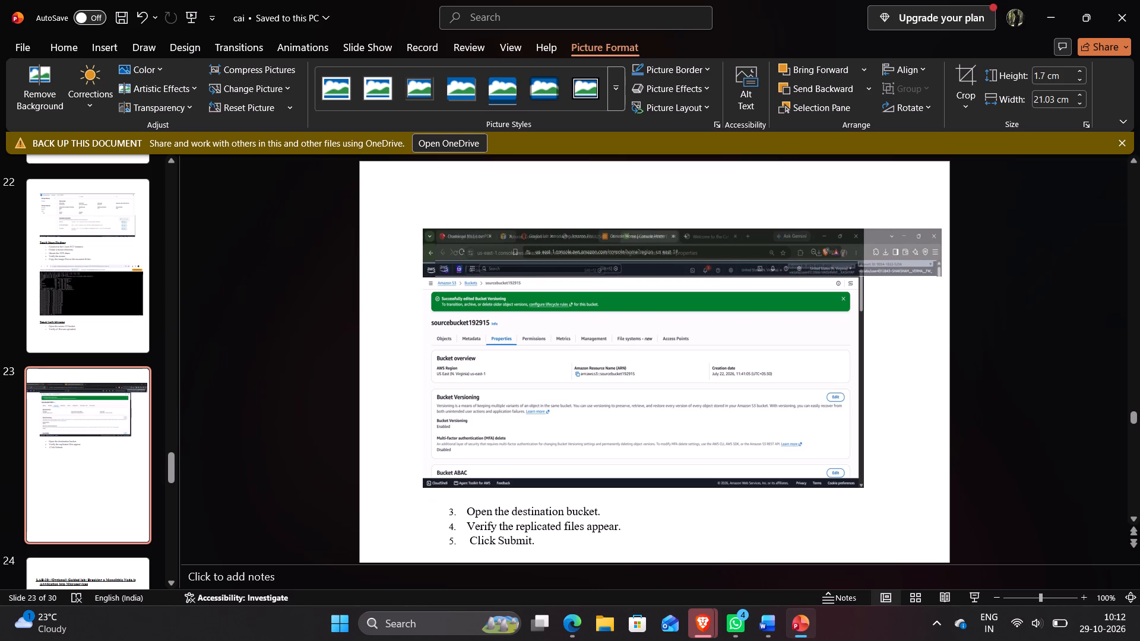
left_click_drag(433, 259, 423, 258)
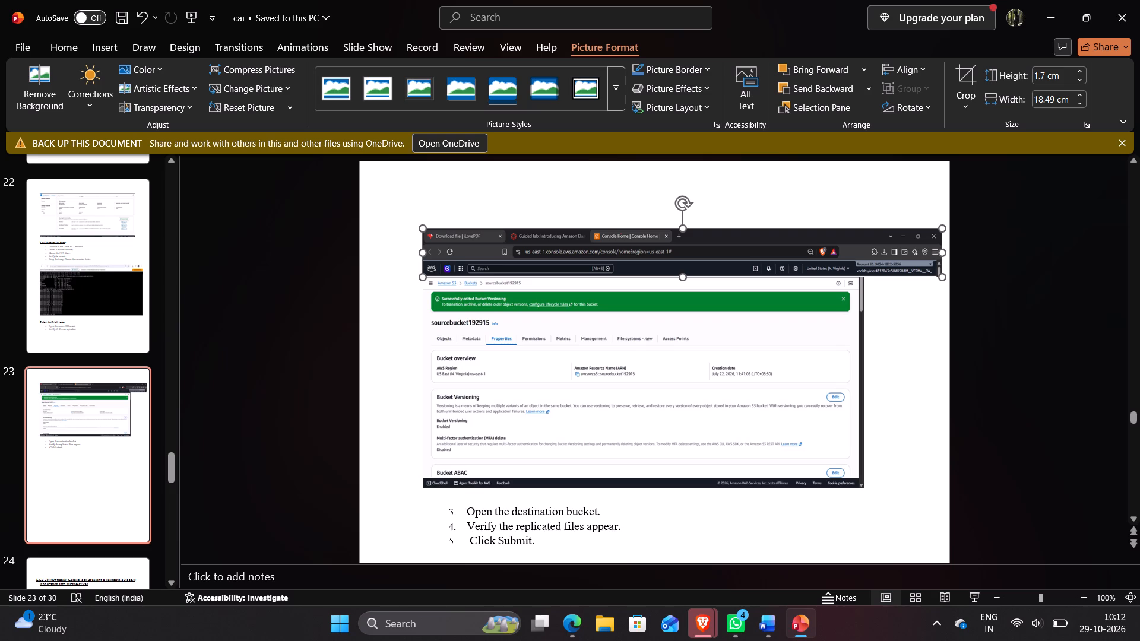
left_click_drag(943, 251, 861, 248)
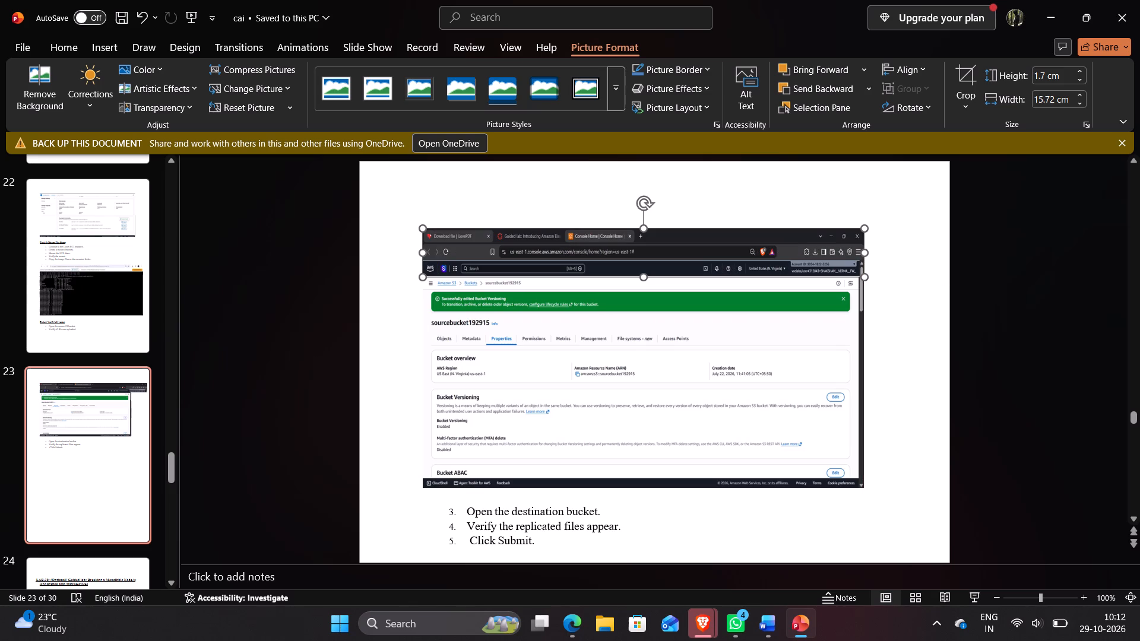
left_click(880, 269)
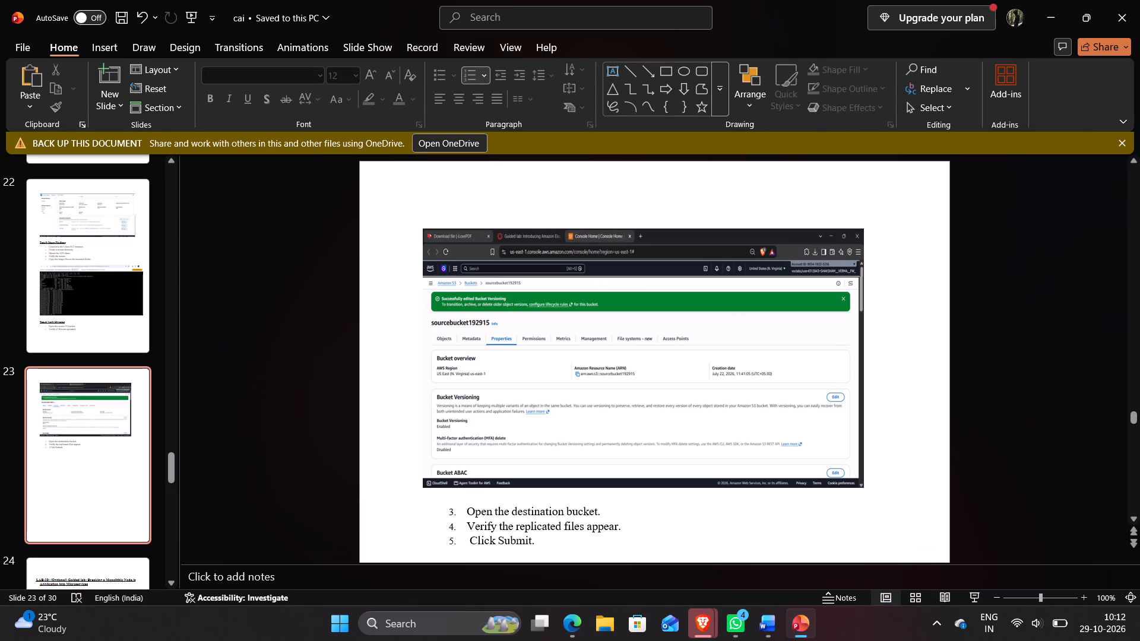
Paste the header strip onto slide 25 and move it over the browser and AWS header of the Upload succeeded screenshot.
scroll(148, 421, "down", 1)
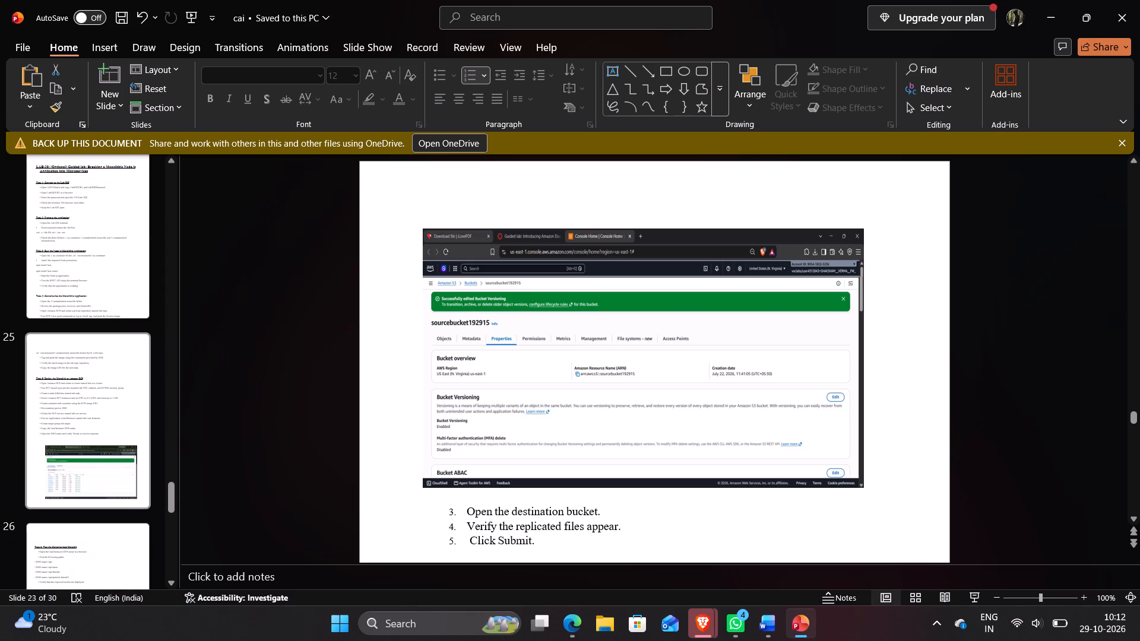
left_click(113, 279)
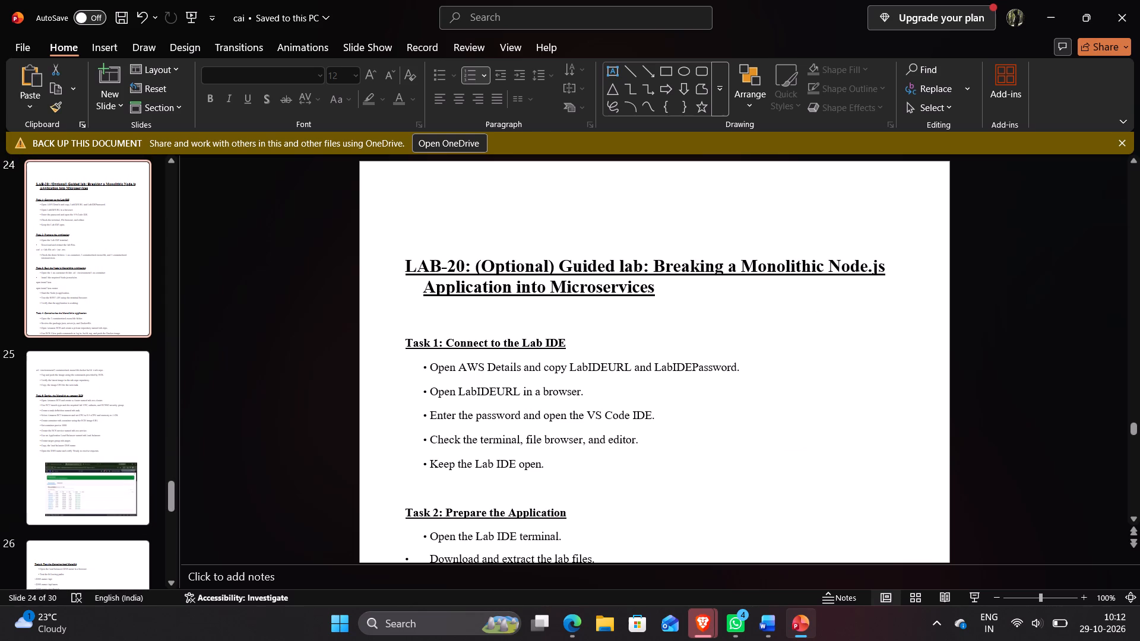
left_click(110, 404)
scroll(370, 399, "down", 3)
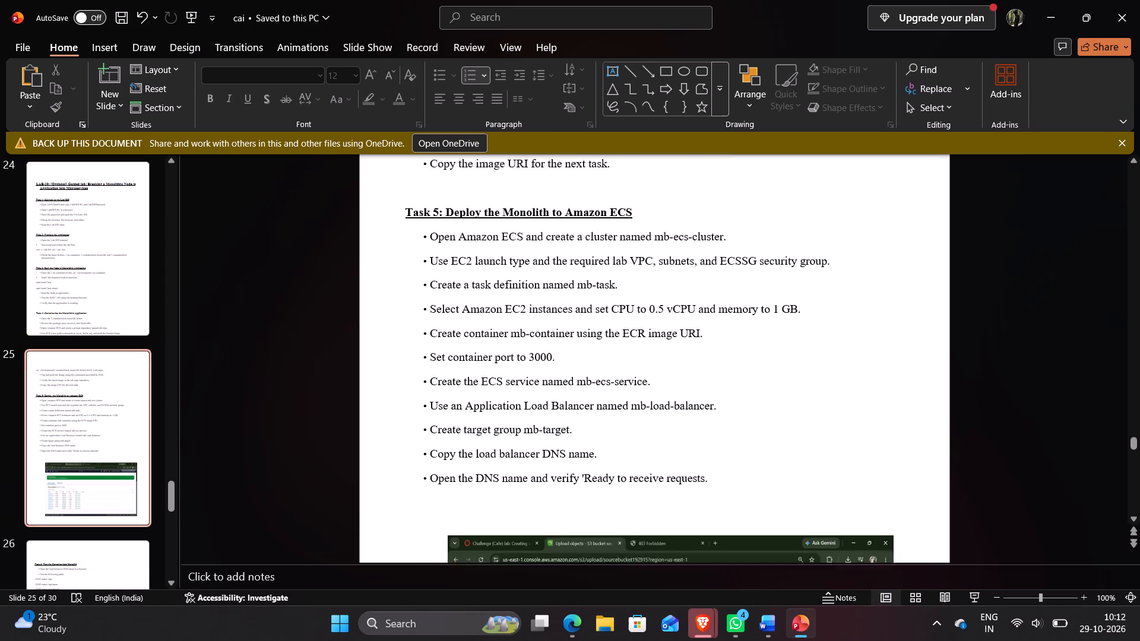
key("ctrl+v")
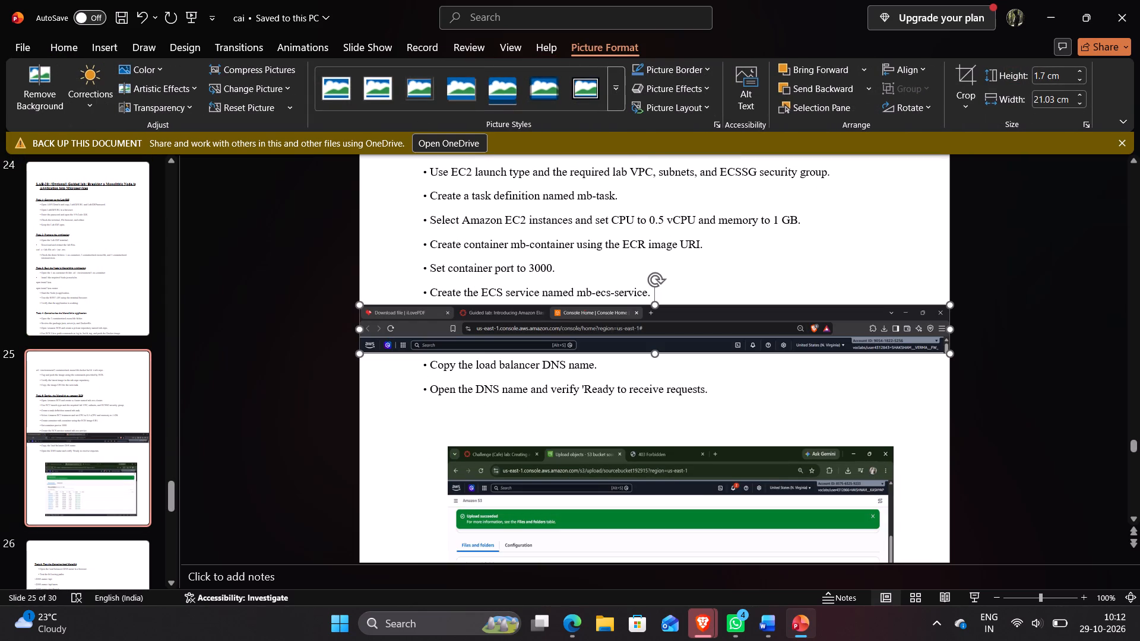
left_click_drag(628, 331, 620, 469)
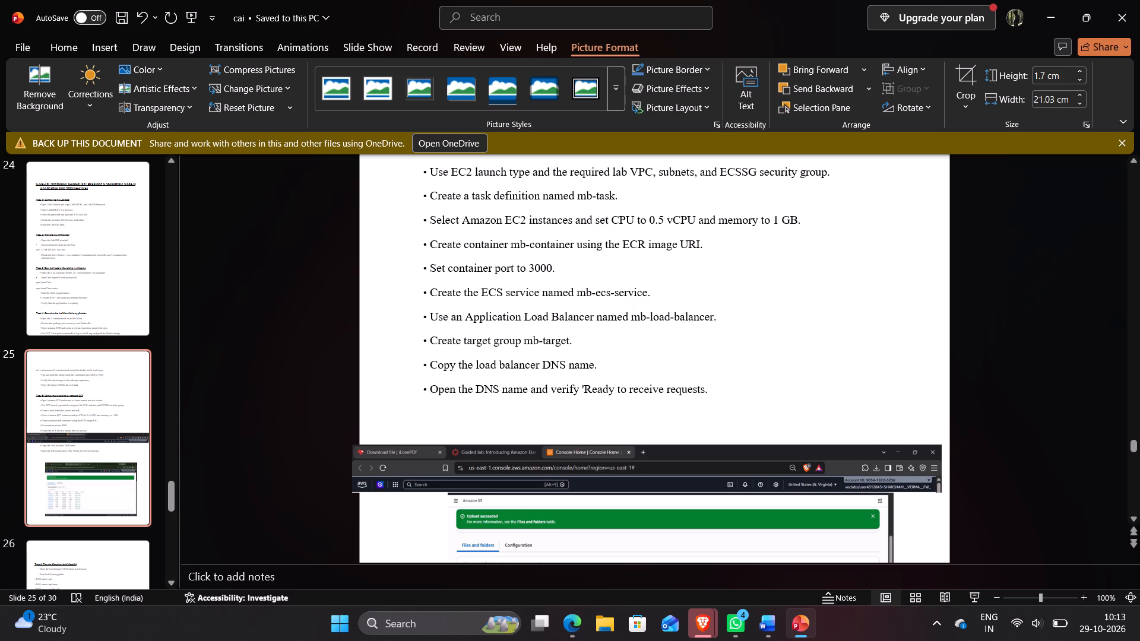
left_click_drag(620, 469, 635, 473)
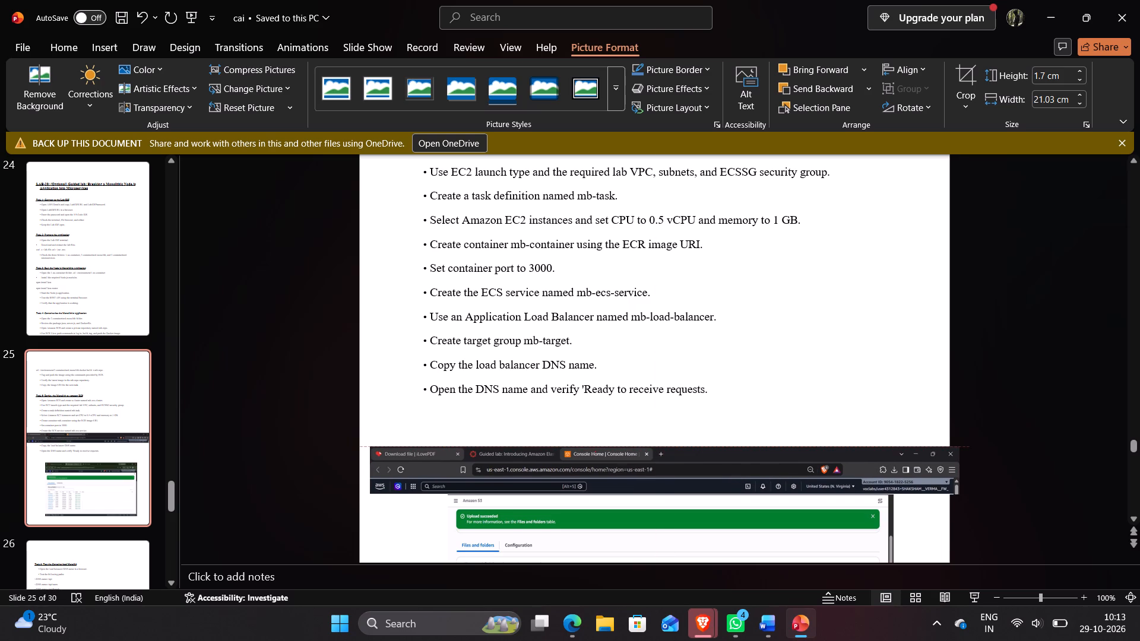
left_click_drag(635, 473, 635, 472)
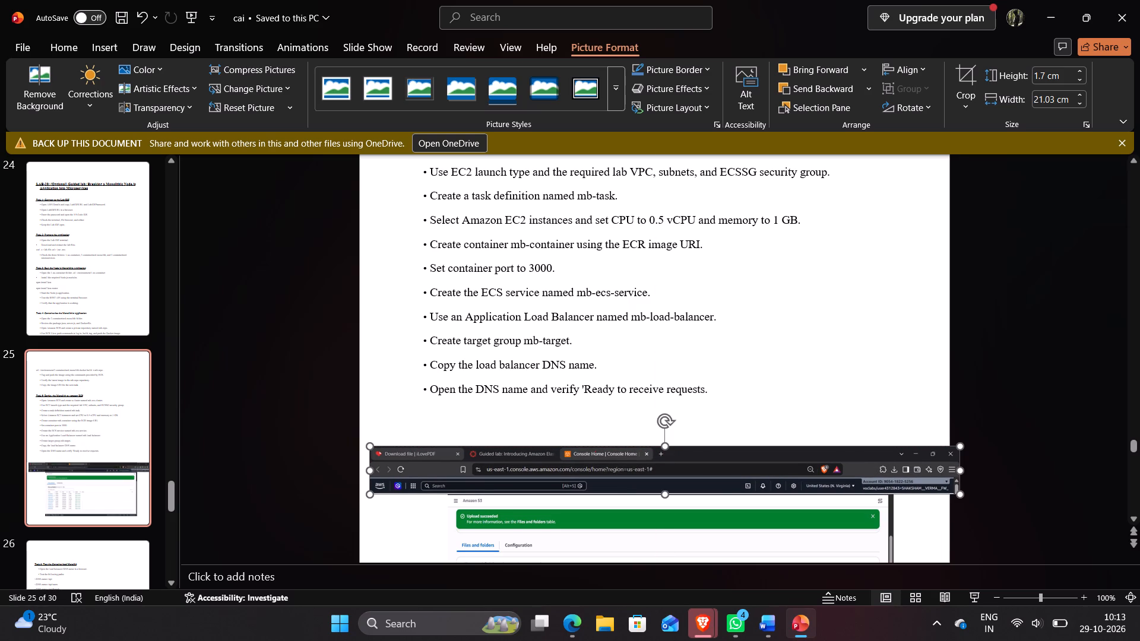
Narrow both sides of the slide 25 strip to 15.89 cm wide, matching the Upload succeeded screenshot's edges.
left_click_drag(369, 471, 445, 475)
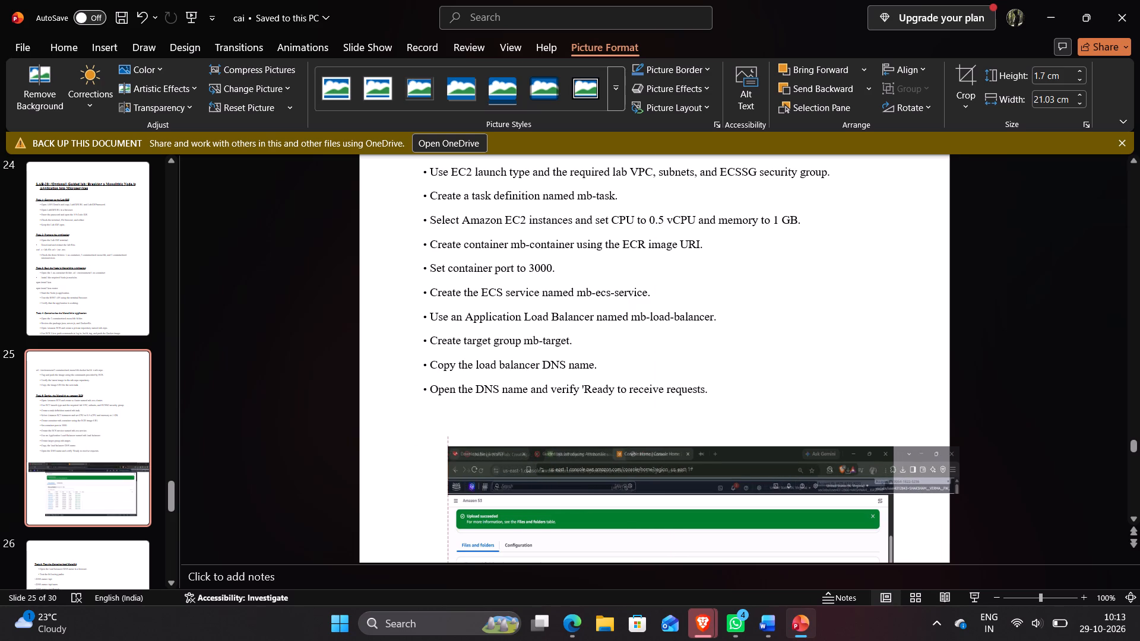
left_click_drag(445, 475, 448, 475)
scroll(448, 475, "left", 2)
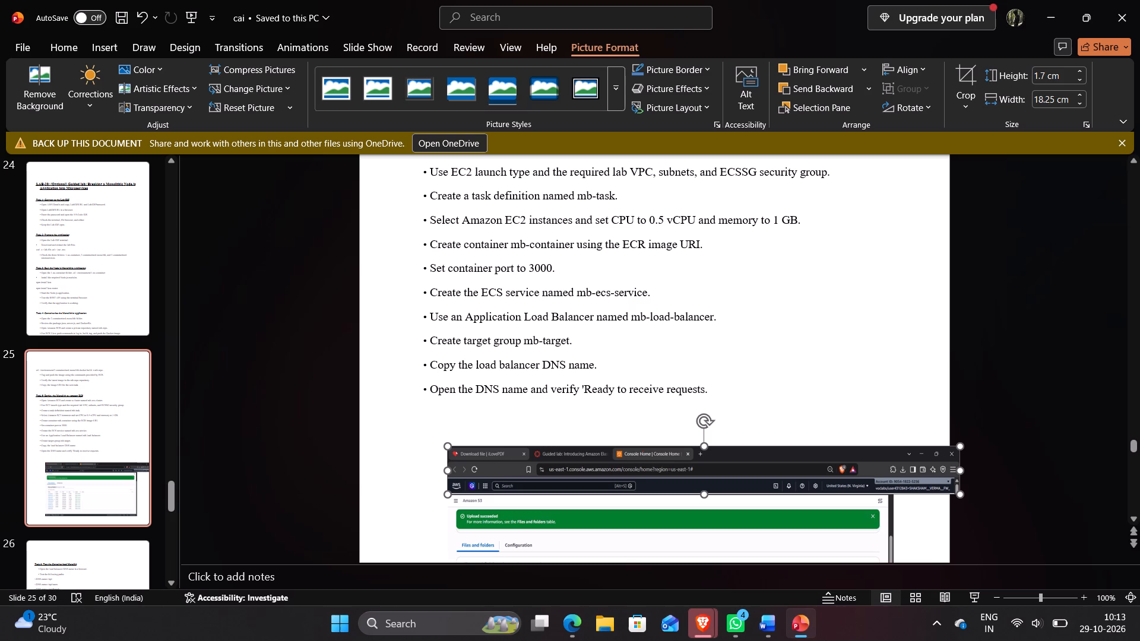
left_click_drag(961, 472, 919, 471)
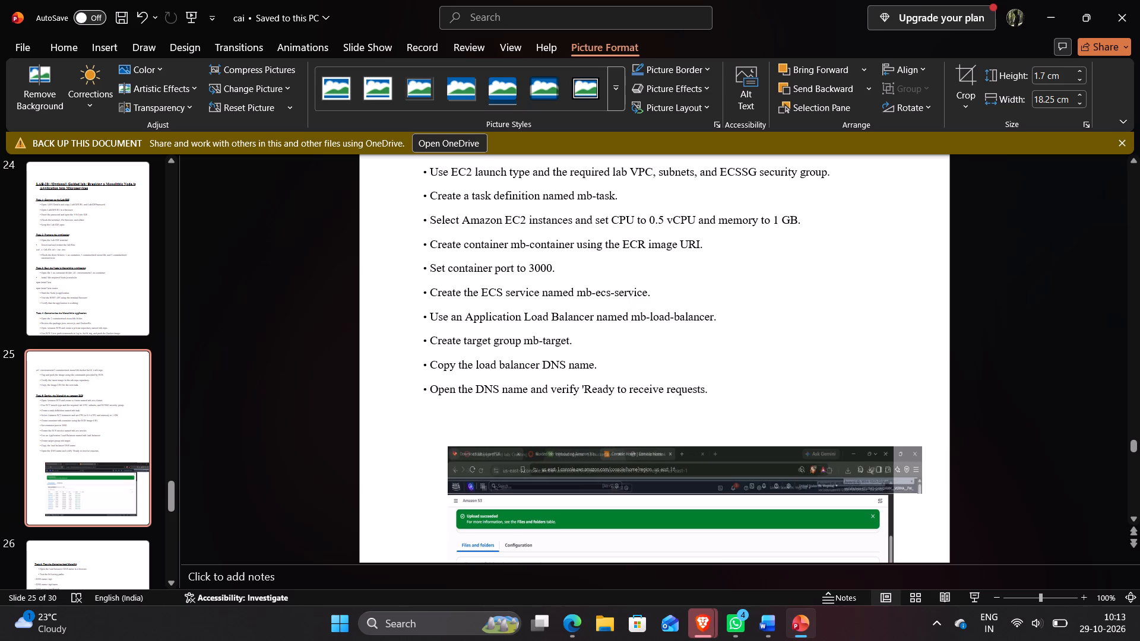
left_click_drag(919, 471, 893, 472)
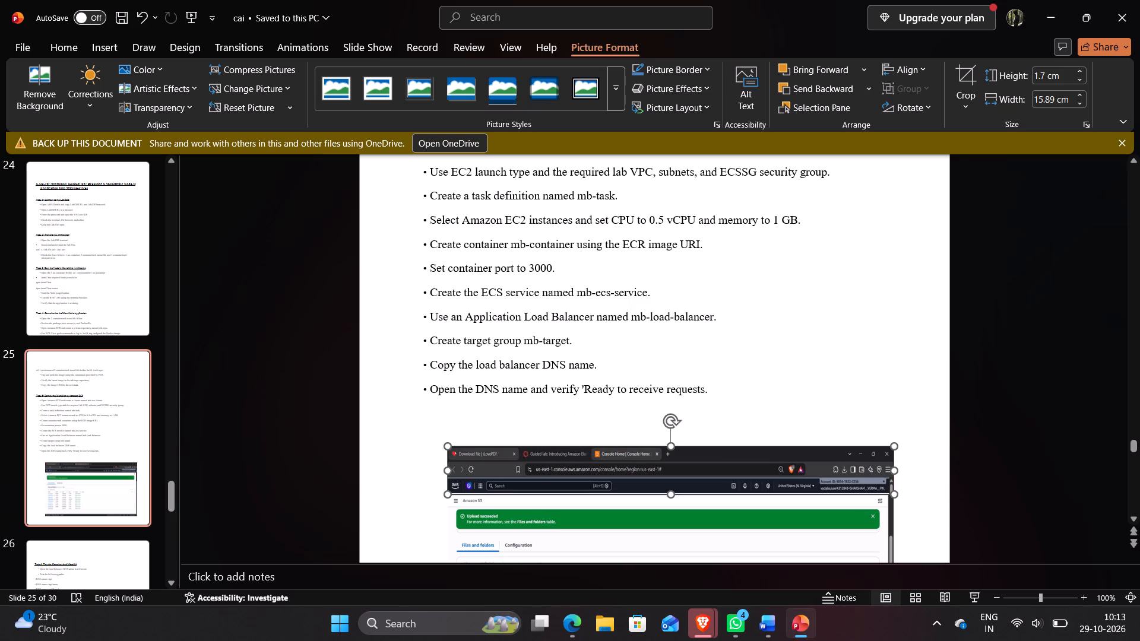
Adjust the slide 25 strip's lower edge to 1.75 cm high so the Amazon S3 breadcrumb row stays uncovered.
left_click(672, 495)
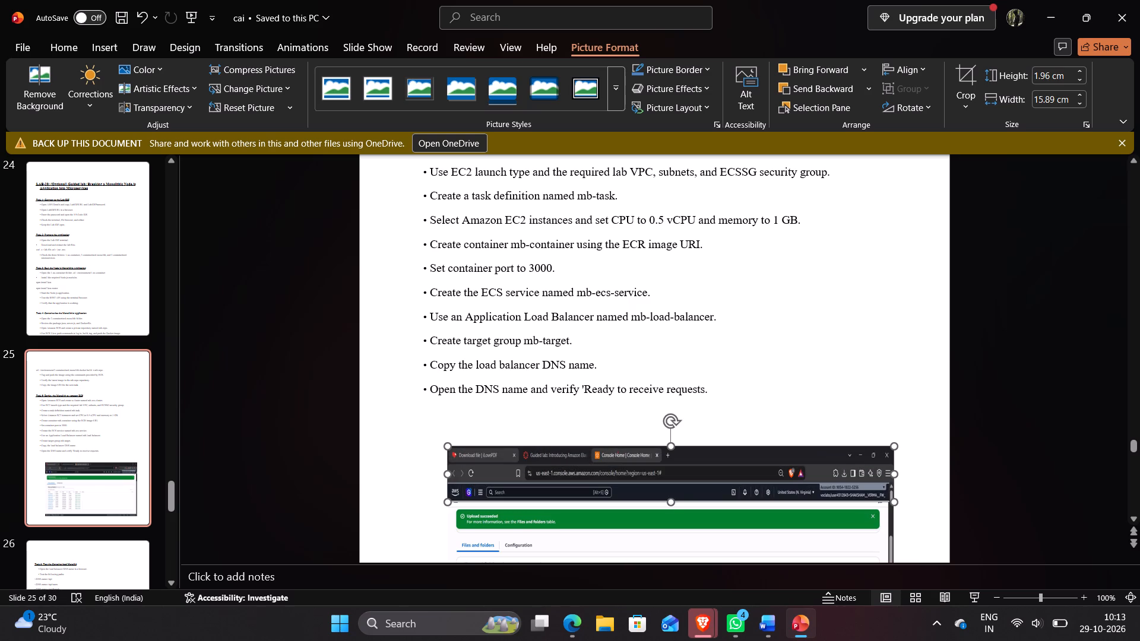
scroll(672, 499, "up", 3, "ctrl")
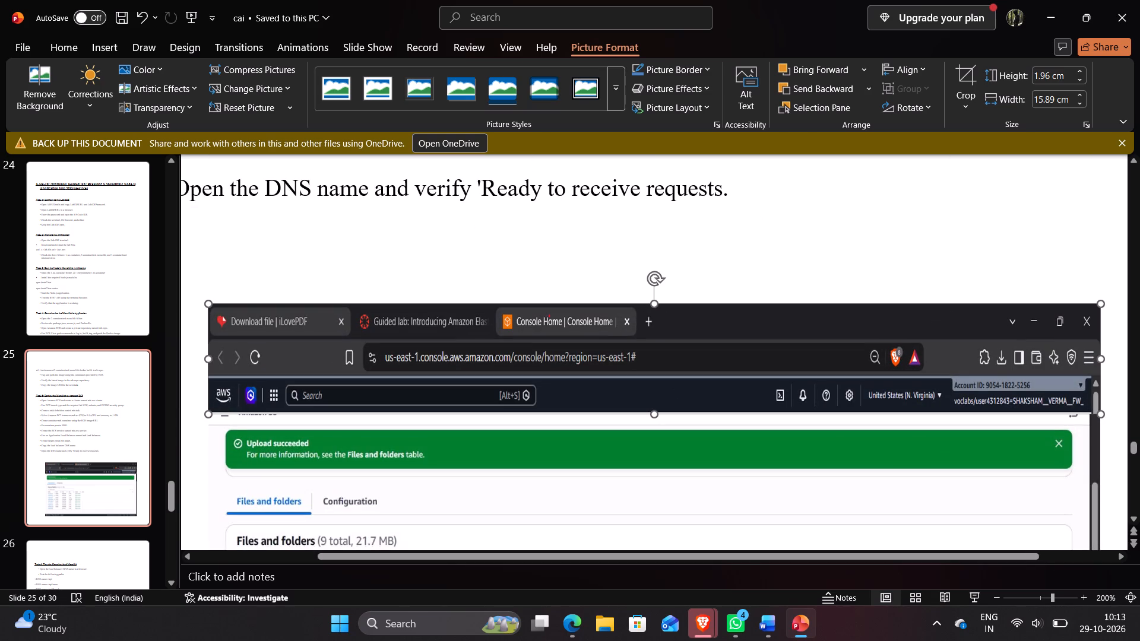
left_click_drag(656, 417, 656, 411)
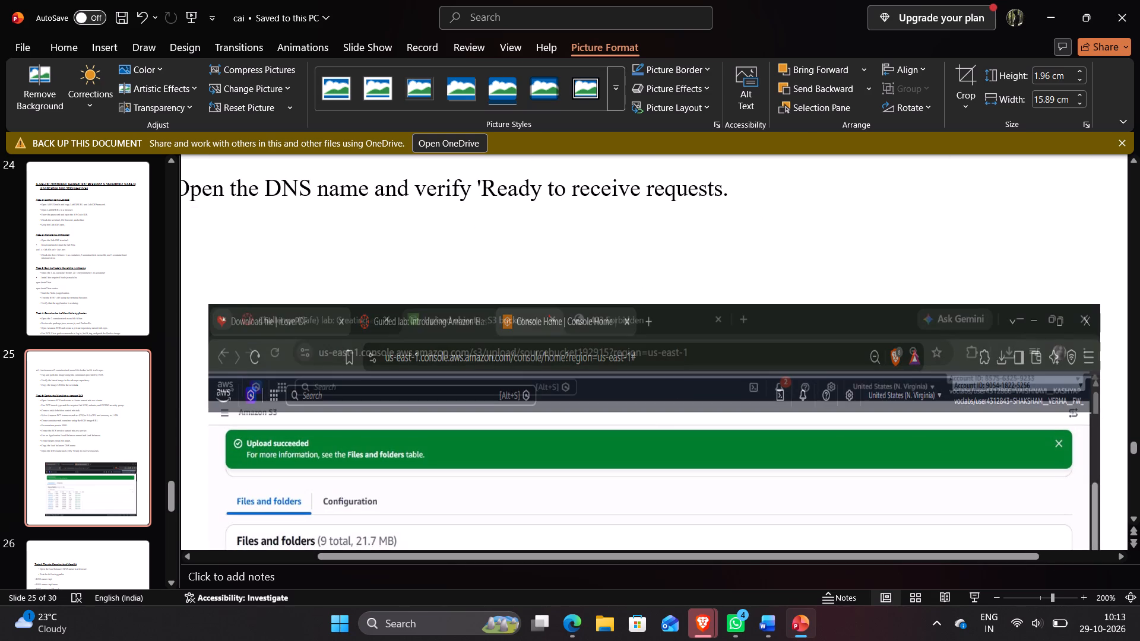
left_click_drag(656, 411, 656, 400)
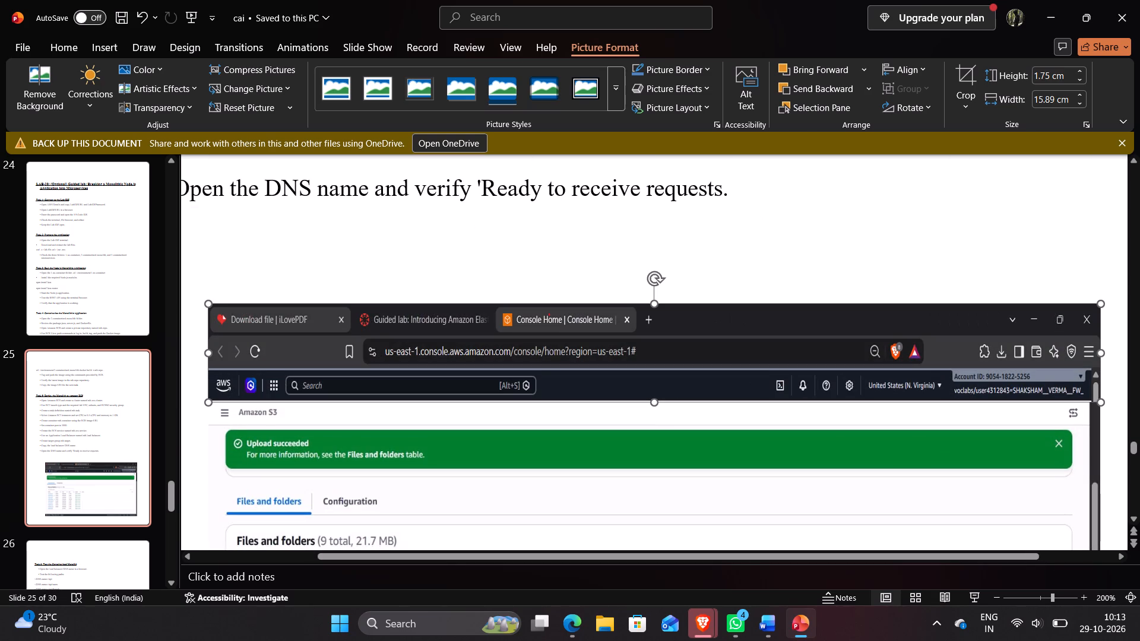
left_click(742, 274)
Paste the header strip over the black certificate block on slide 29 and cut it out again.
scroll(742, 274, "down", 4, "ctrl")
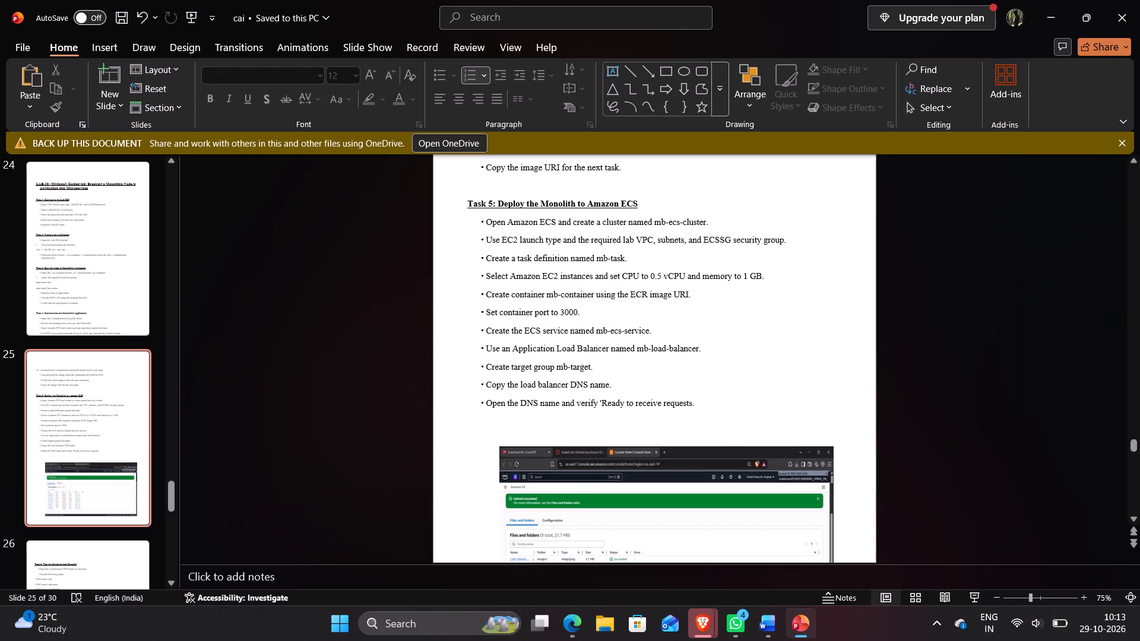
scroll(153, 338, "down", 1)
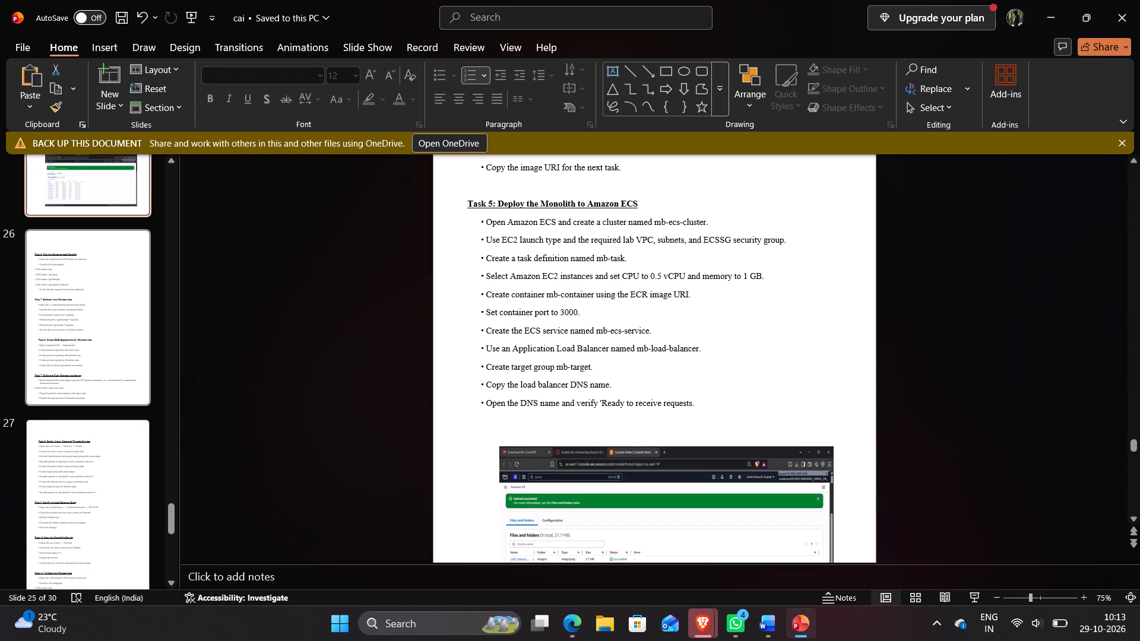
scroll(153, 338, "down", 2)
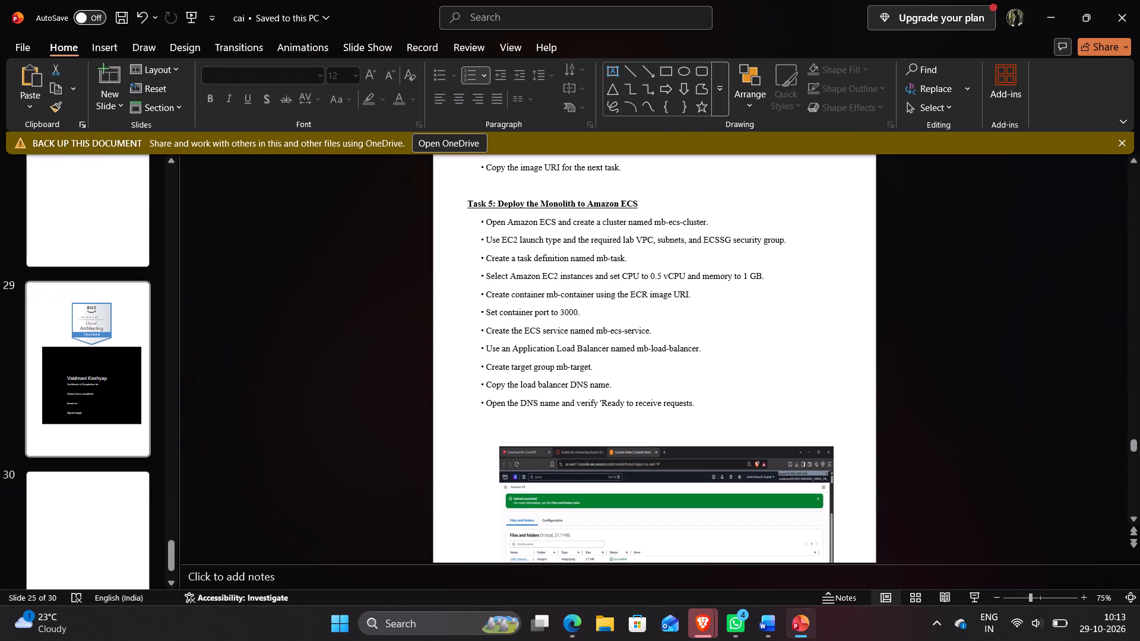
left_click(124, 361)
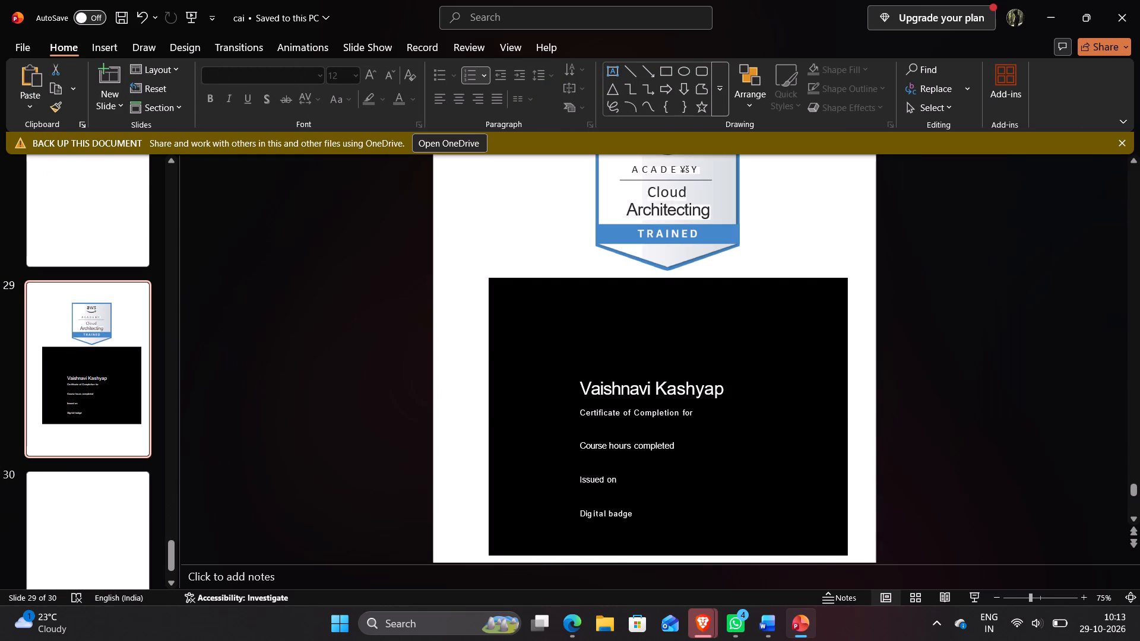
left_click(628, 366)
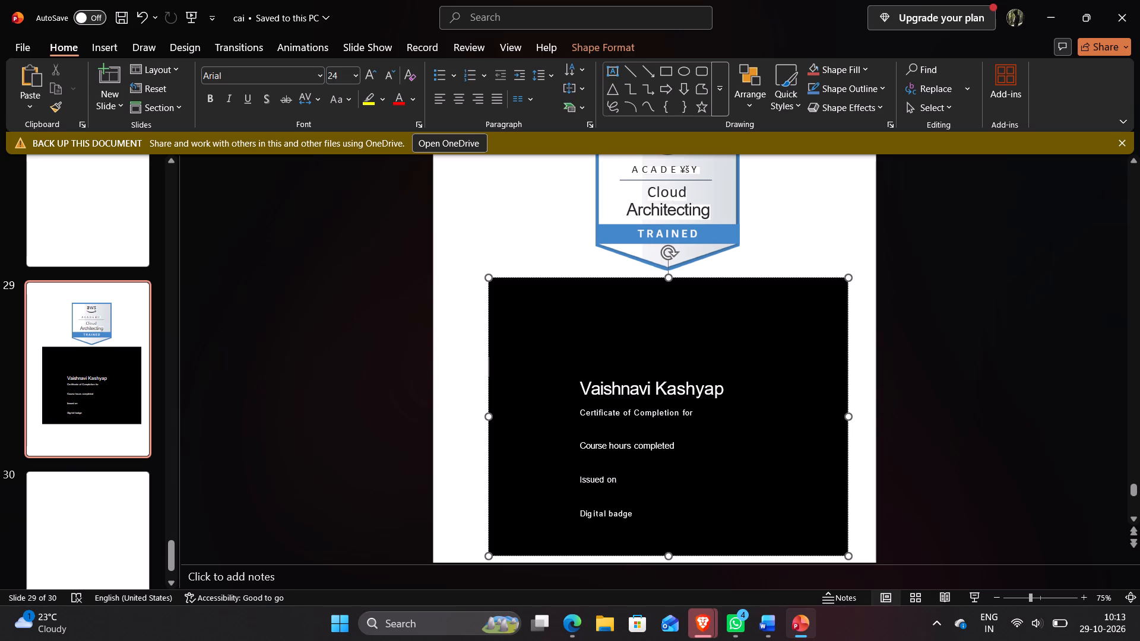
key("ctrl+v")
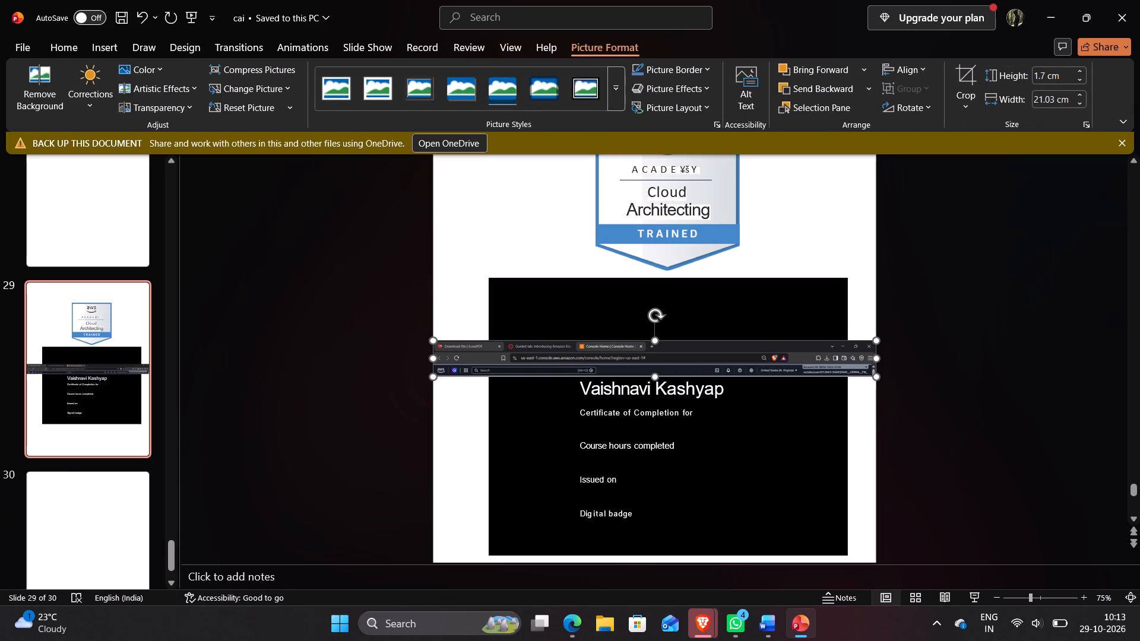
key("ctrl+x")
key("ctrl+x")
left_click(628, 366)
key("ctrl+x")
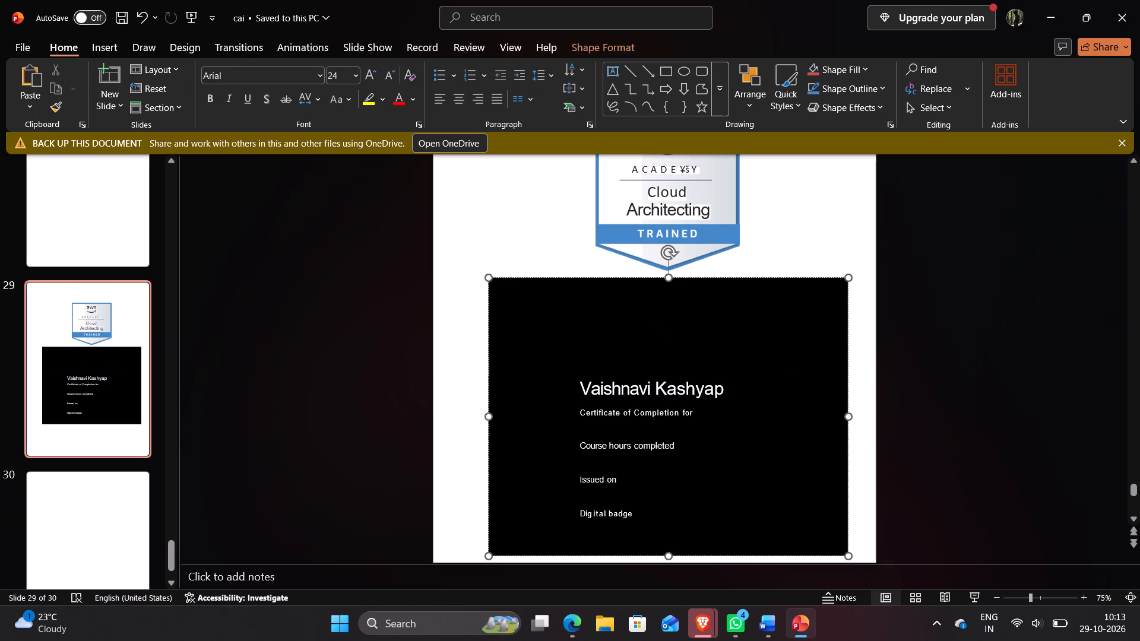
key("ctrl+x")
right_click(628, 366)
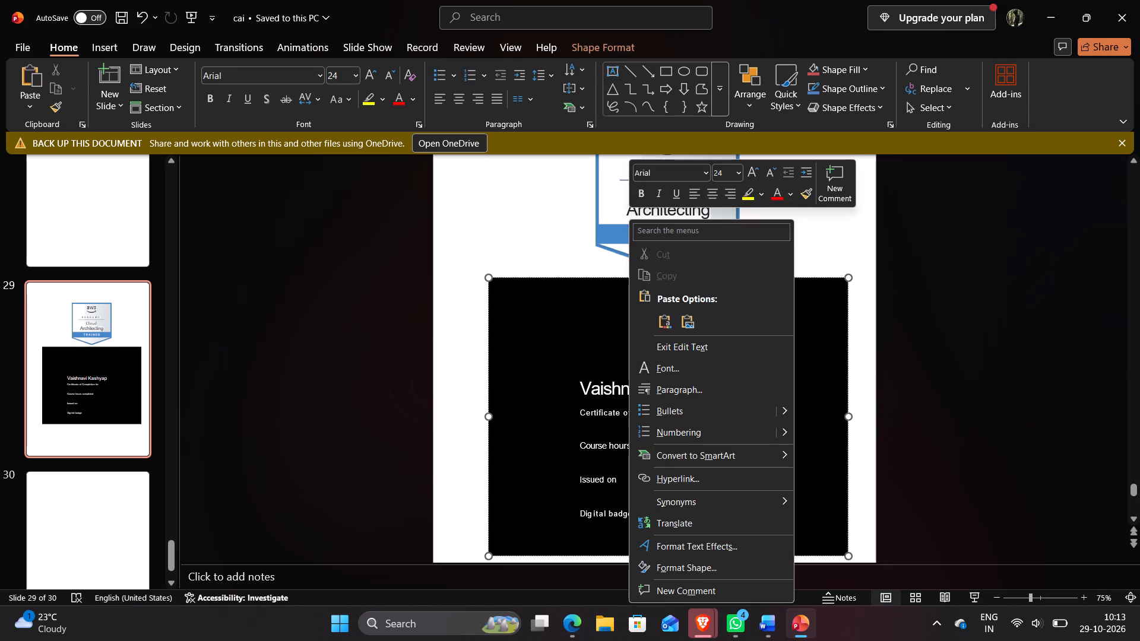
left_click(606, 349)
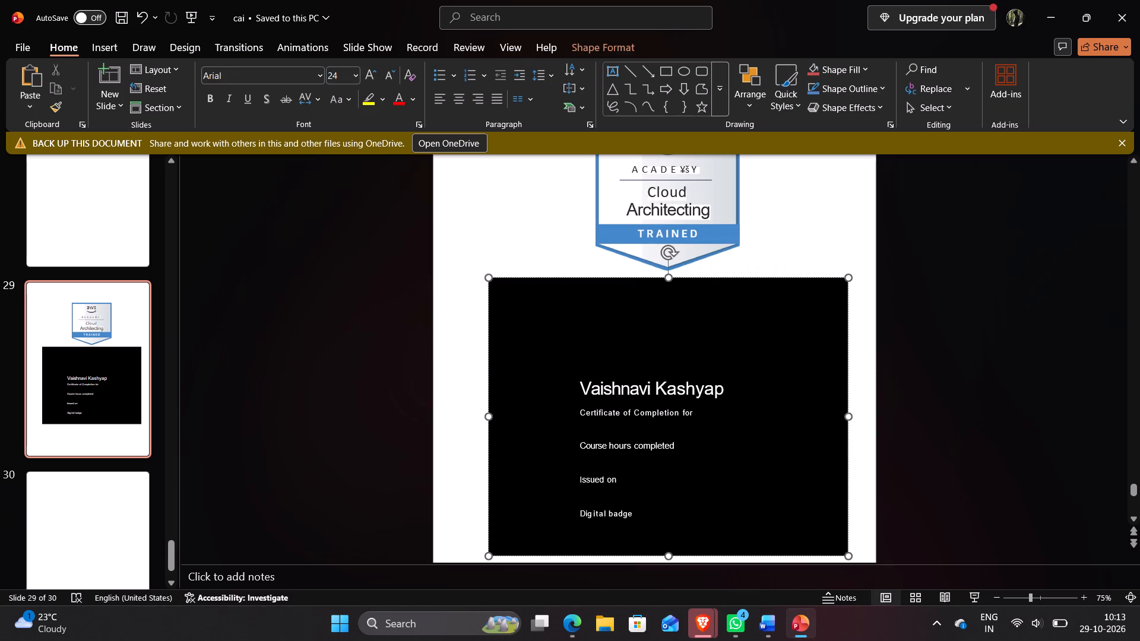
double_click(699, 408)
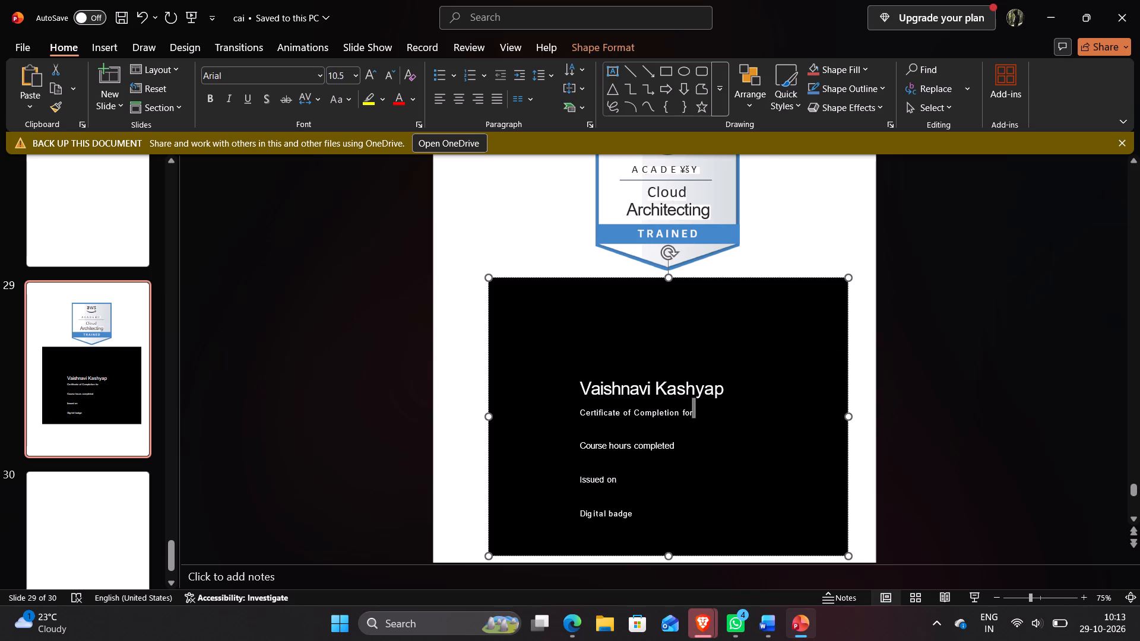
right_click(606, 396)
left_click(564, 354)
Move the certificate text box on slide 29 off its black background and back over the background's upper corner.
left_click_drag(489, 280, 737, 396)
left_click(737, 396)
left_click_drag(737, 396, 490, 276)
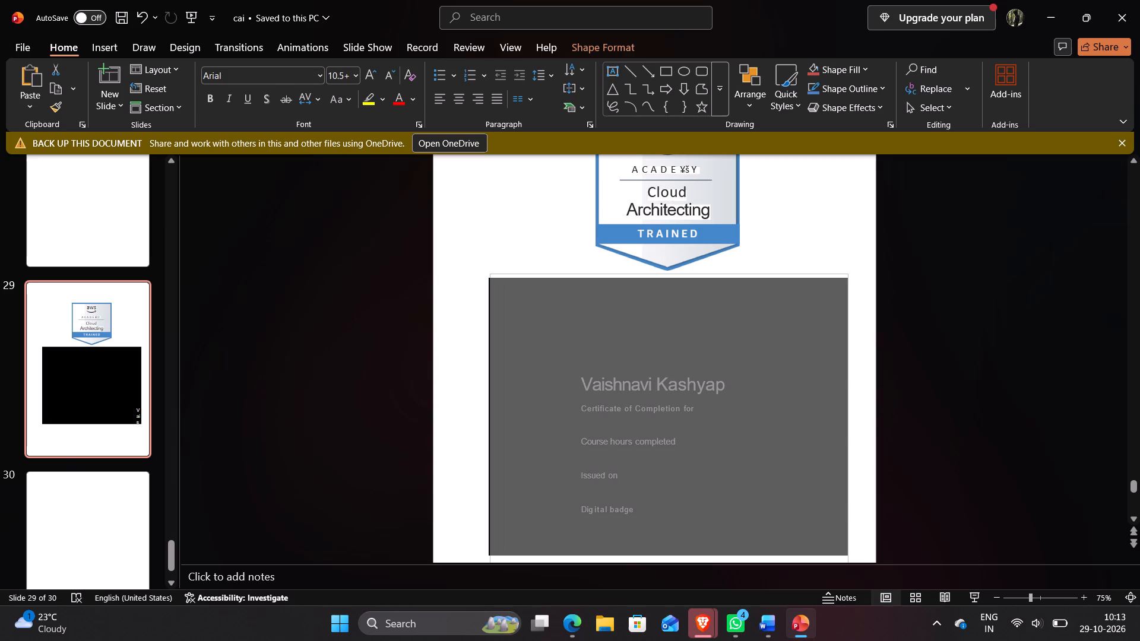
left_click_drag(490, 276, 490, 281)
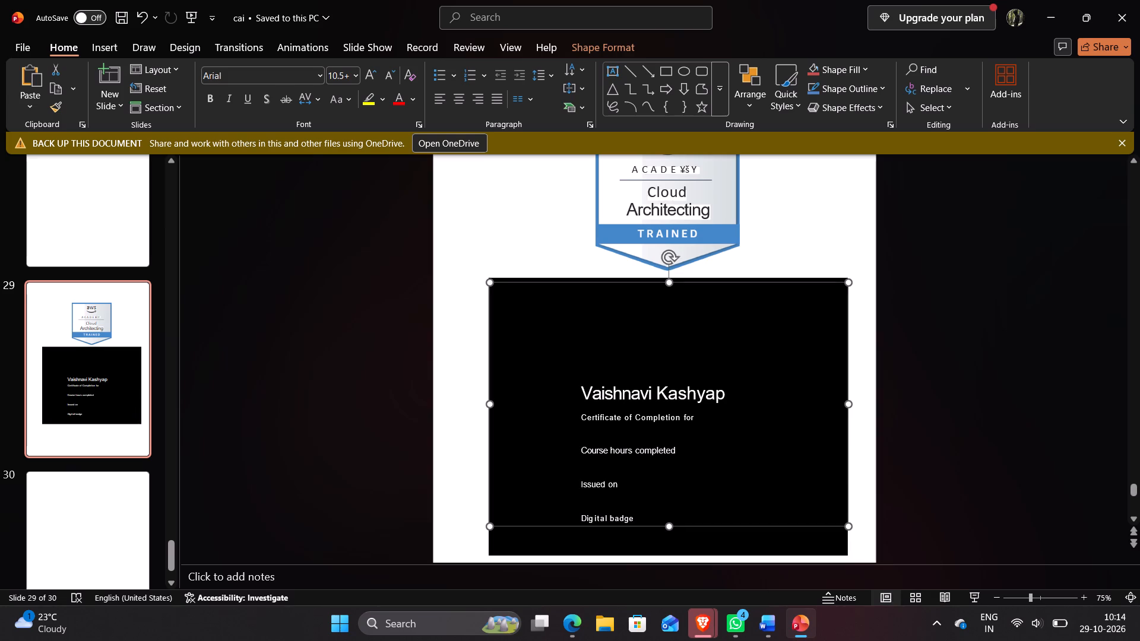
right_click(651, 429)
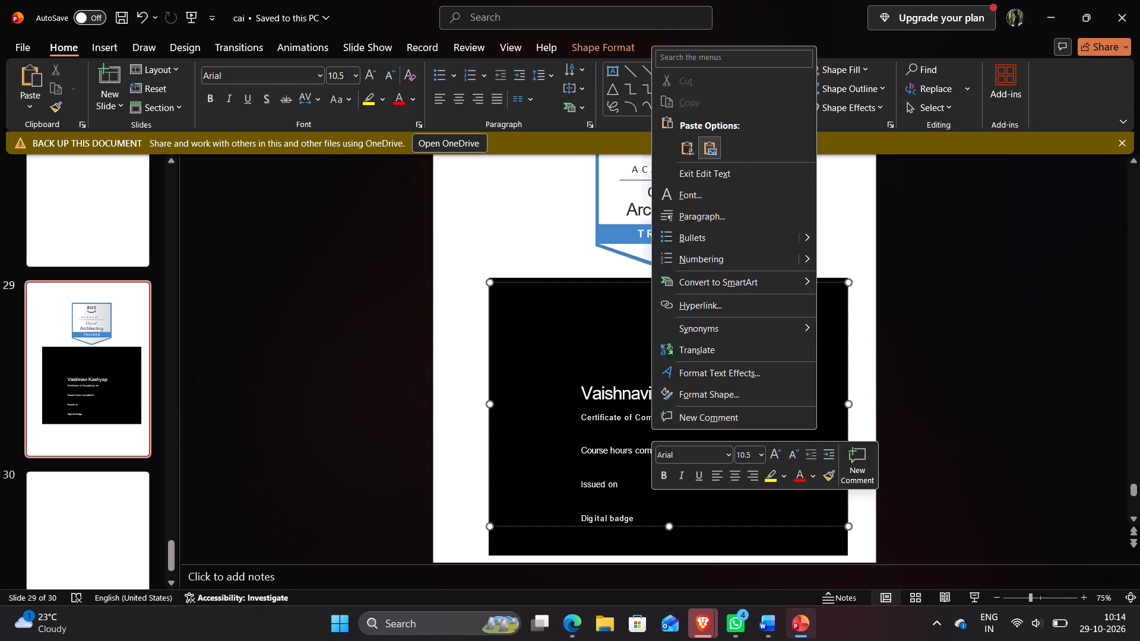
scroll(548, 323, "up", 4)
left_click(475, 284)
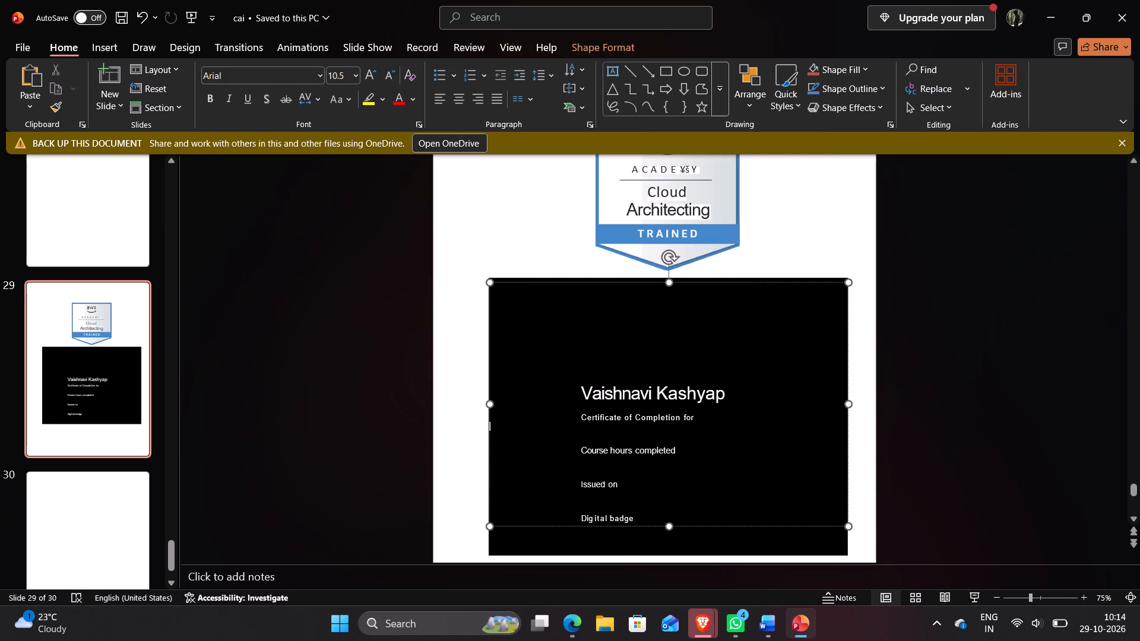
Start saving a copy of the cai presentation on this PC and choose PDF as its format.
left_click(33, 52)
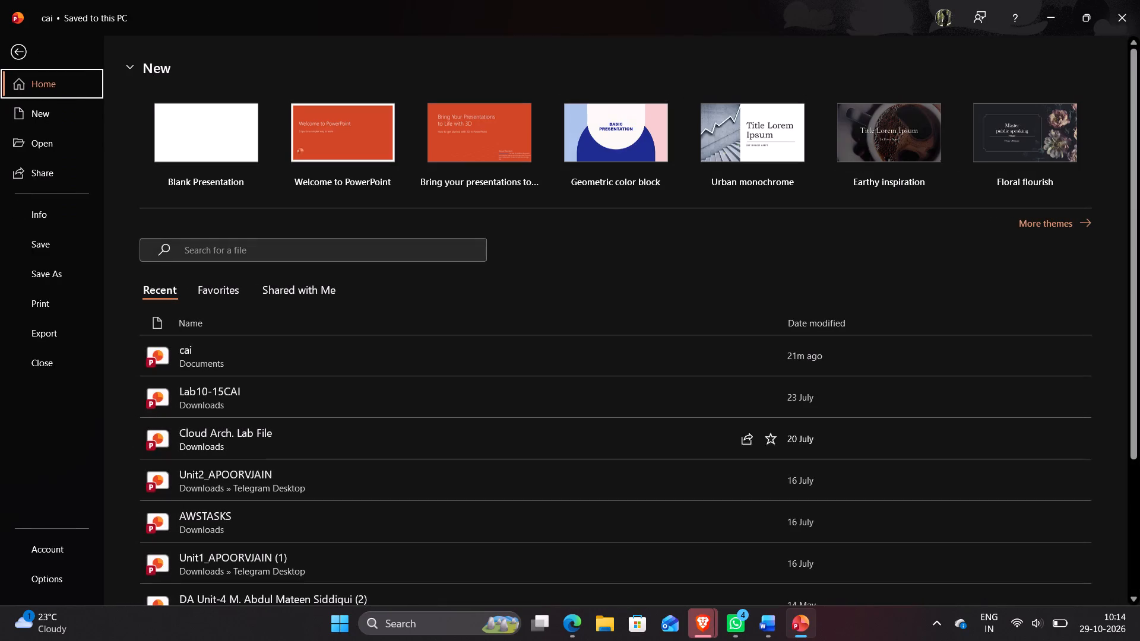
left_click(54, 268)
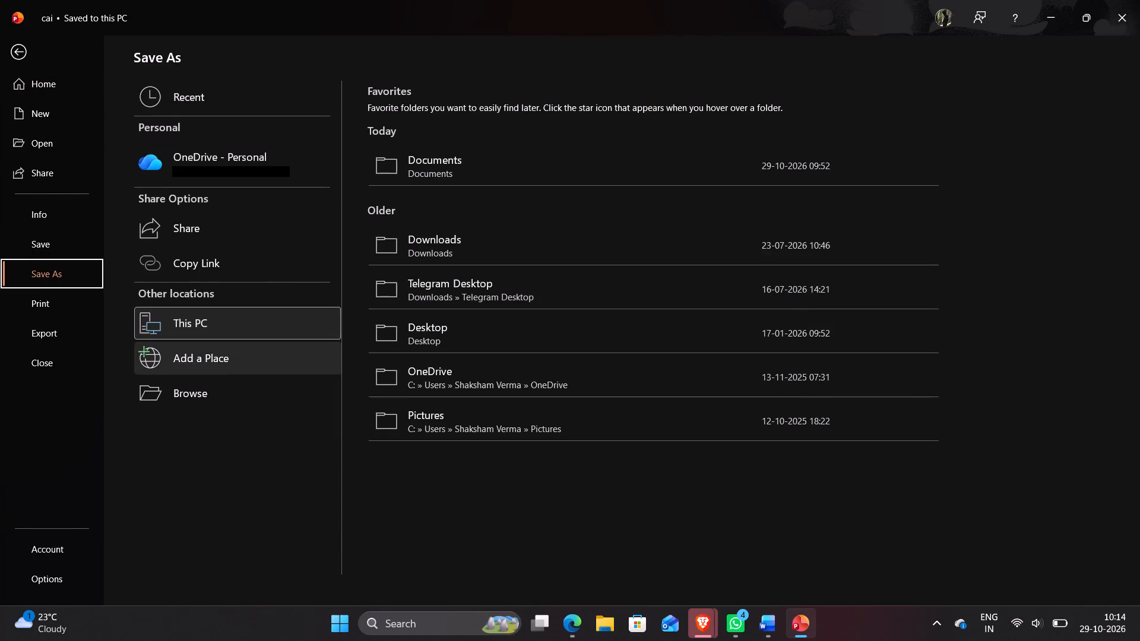
double_click(163, 325)
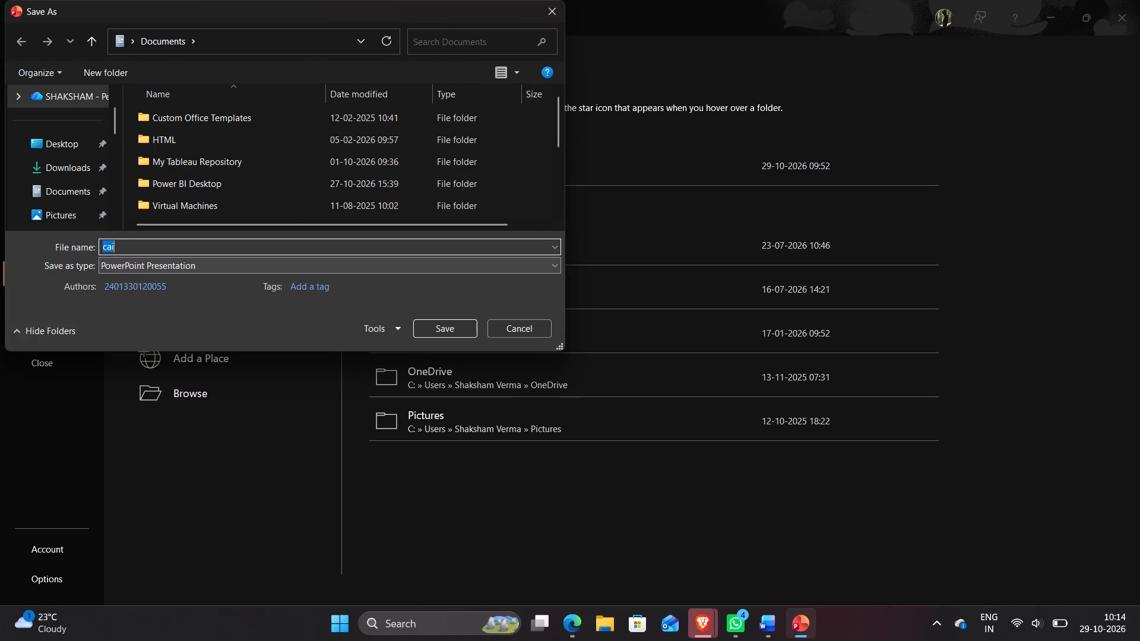
left_click(221, 269)
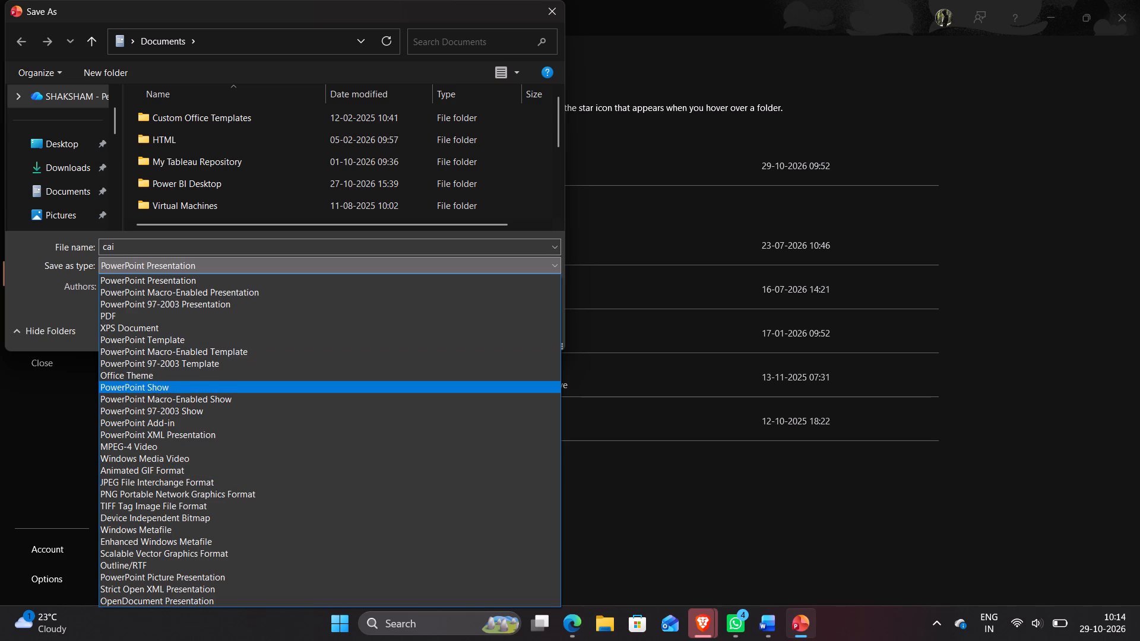
scroll(232, 480, "down", 2)
scroll(232, 480, "up", 2)
scroll(232, 480, "down", 1)
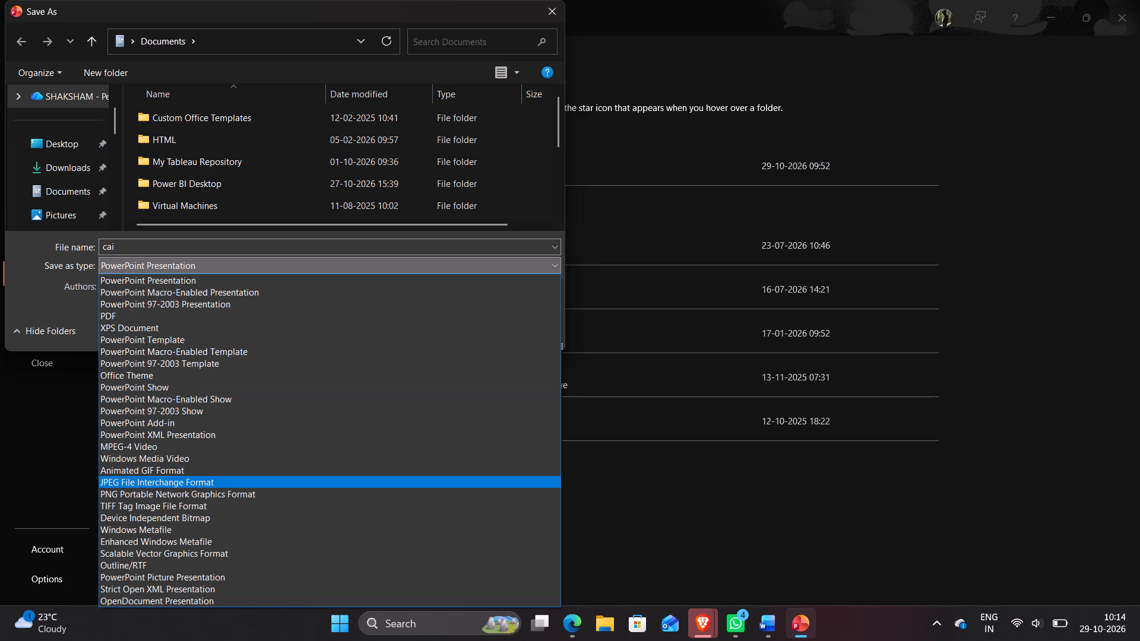
scroll(232, 480, "up", 1)
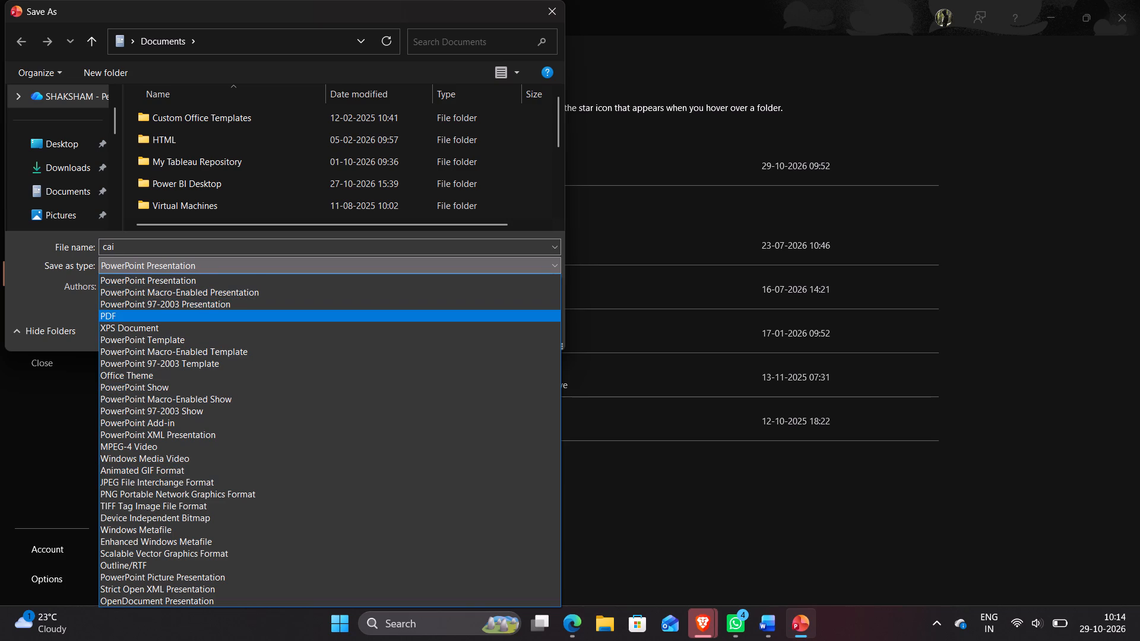
scroll(177, 460, "down", 1)
scroll(177, 460, "up", 1)
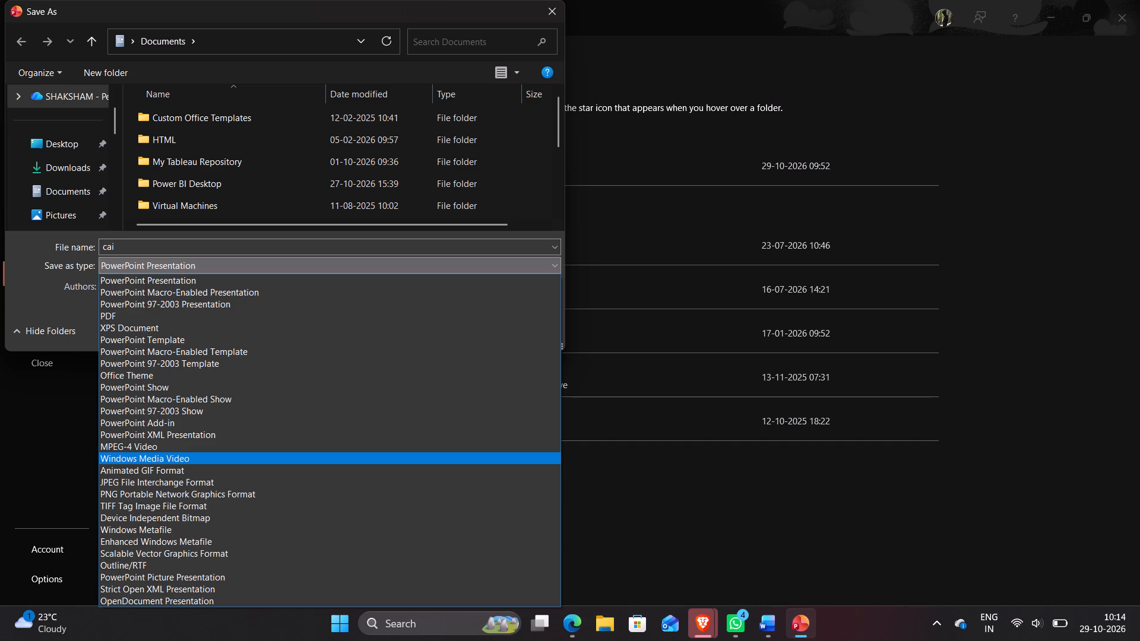
scroll(177, 460, "up", 1)
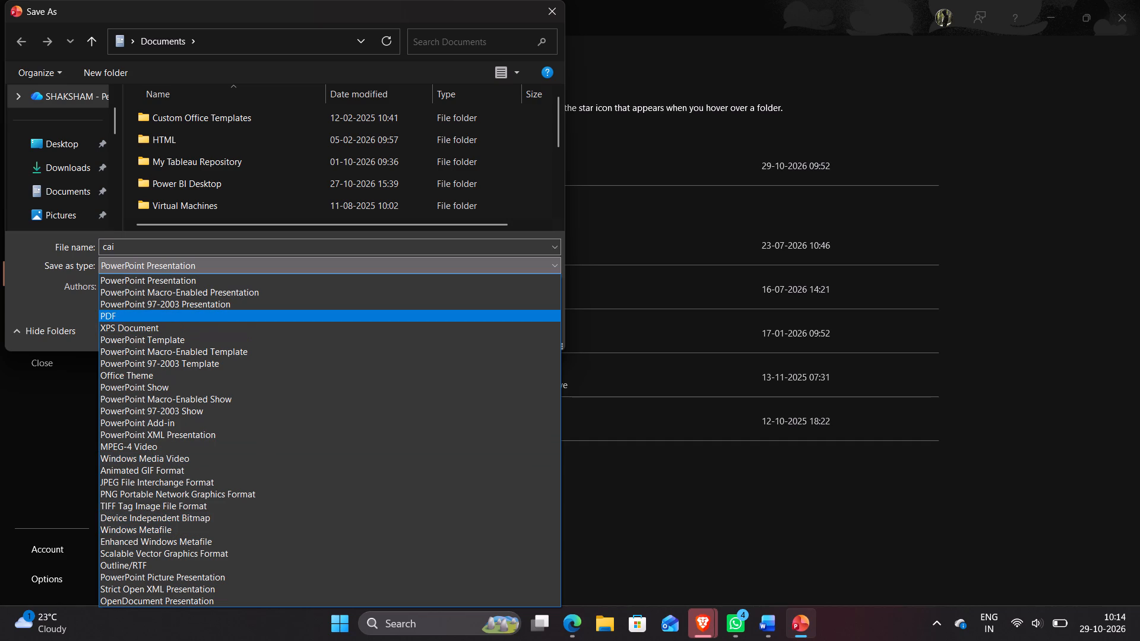
left_click(190, 316)
Name the PDF copy cai15-20 and save it in the Documents folder.
left_click(183, 246)
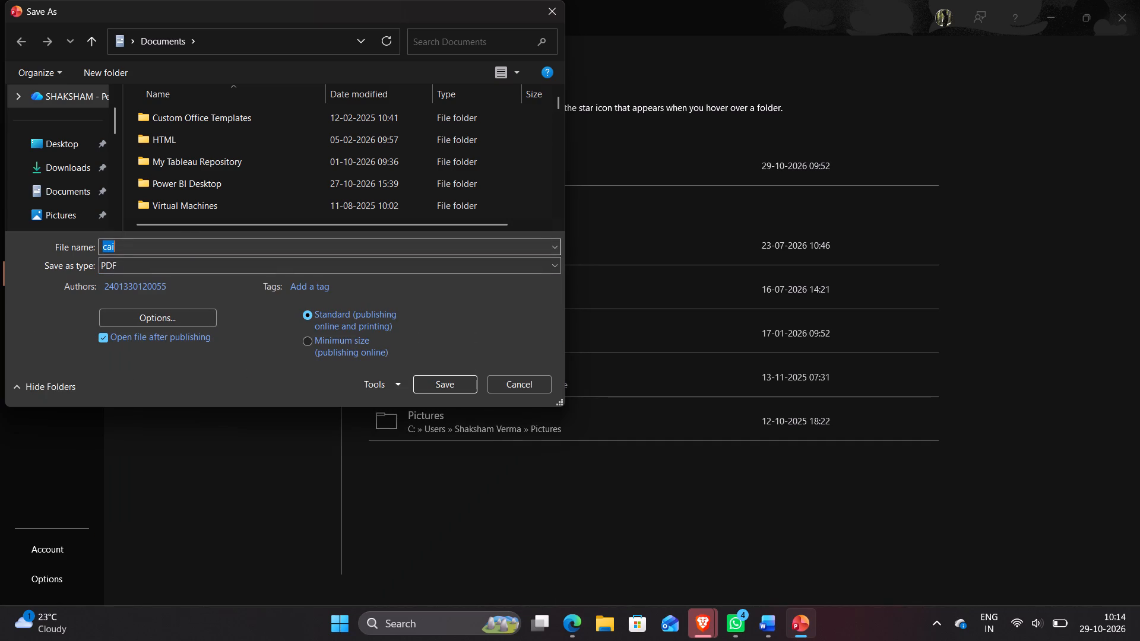
type("15")
key("BackSpace")
key("BackSpace")
type("cai")
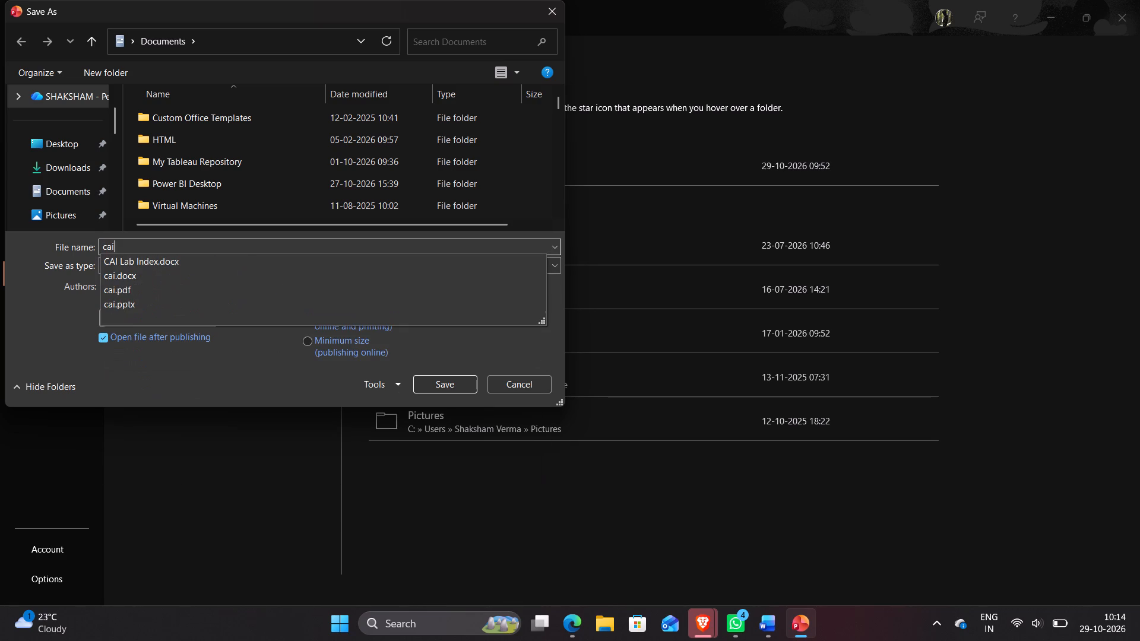
type("15")
type("-20")
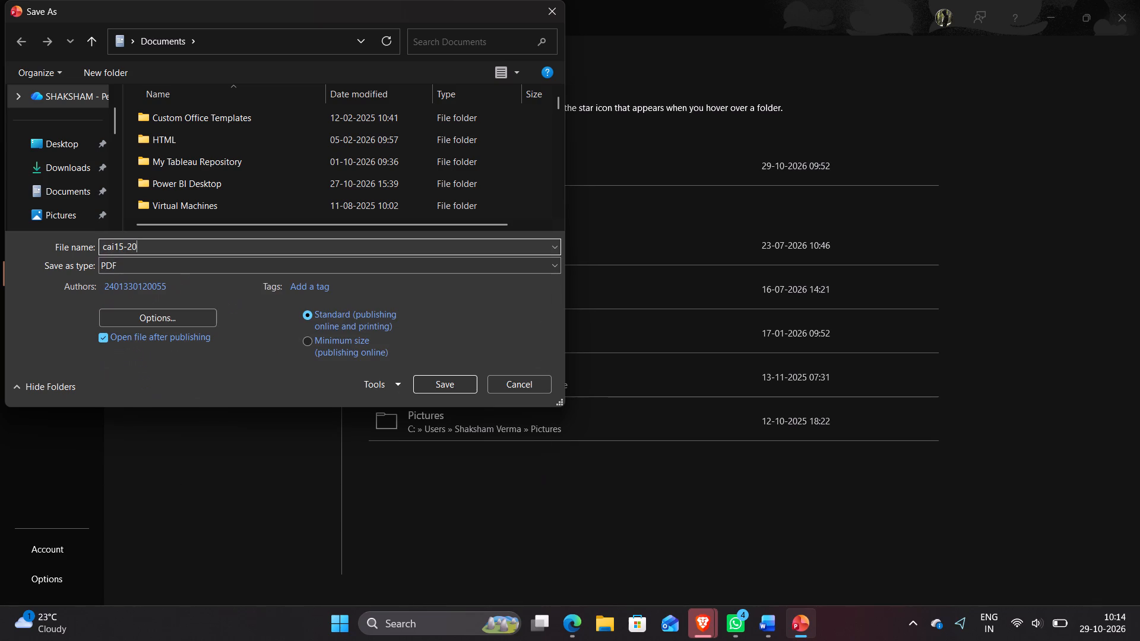
double_click(59, 198)
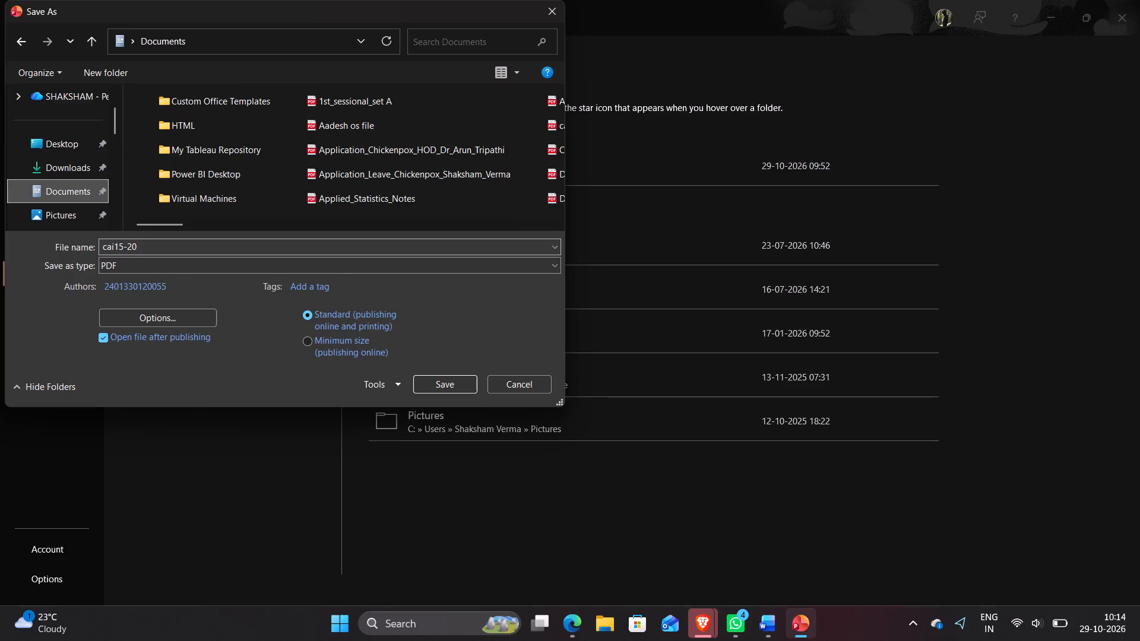
left_click(438, 383)
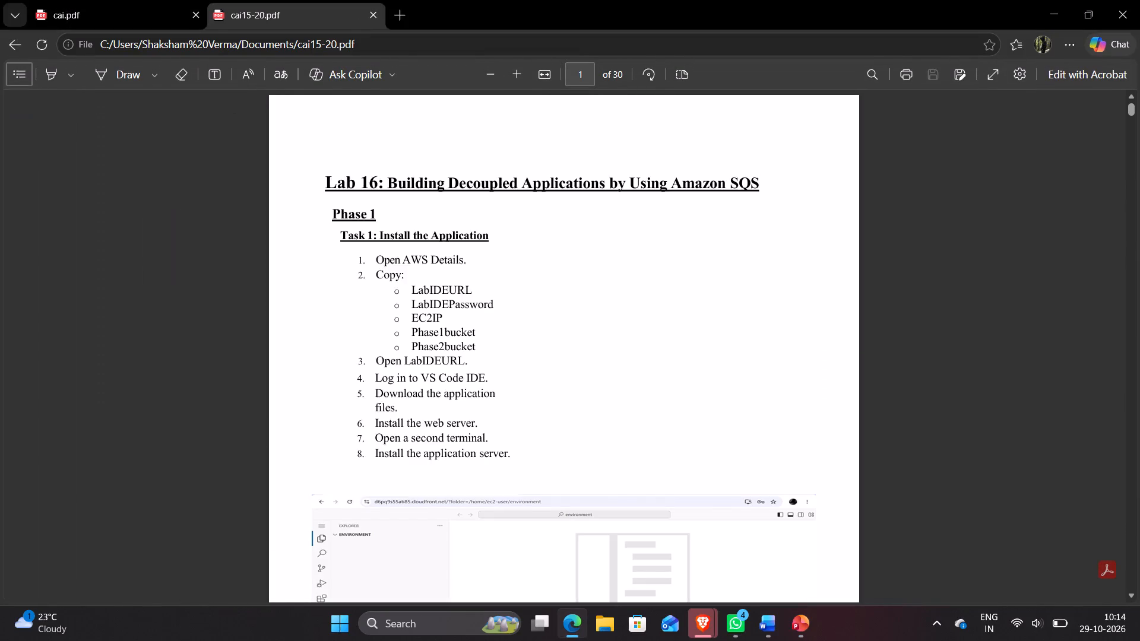
Launch Kuro from the desktop.
double_click(151, 83)
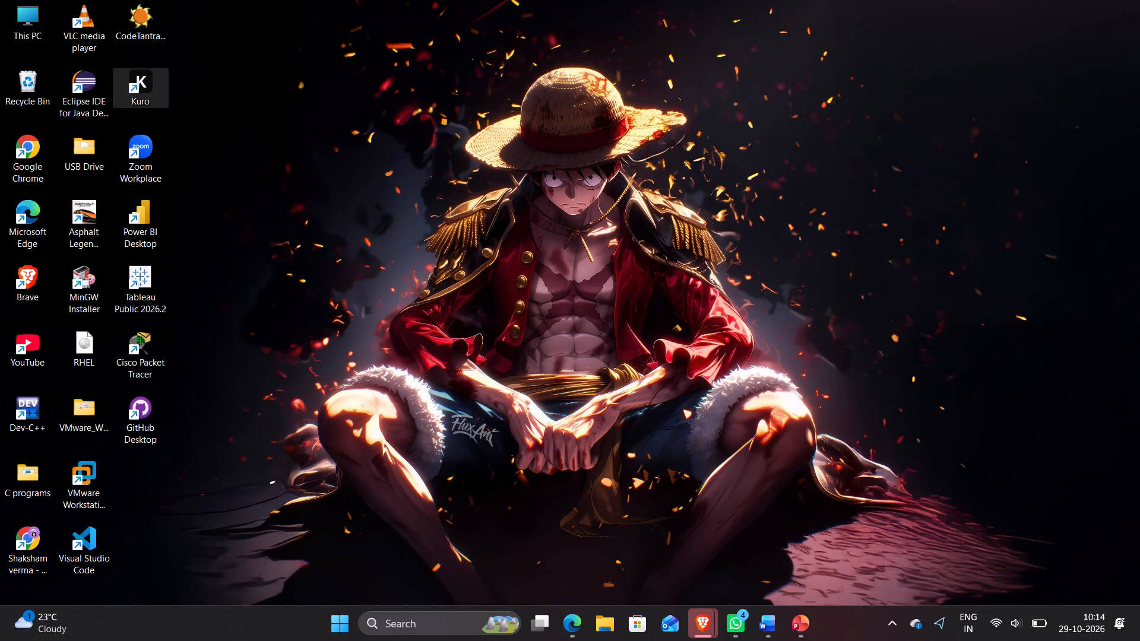
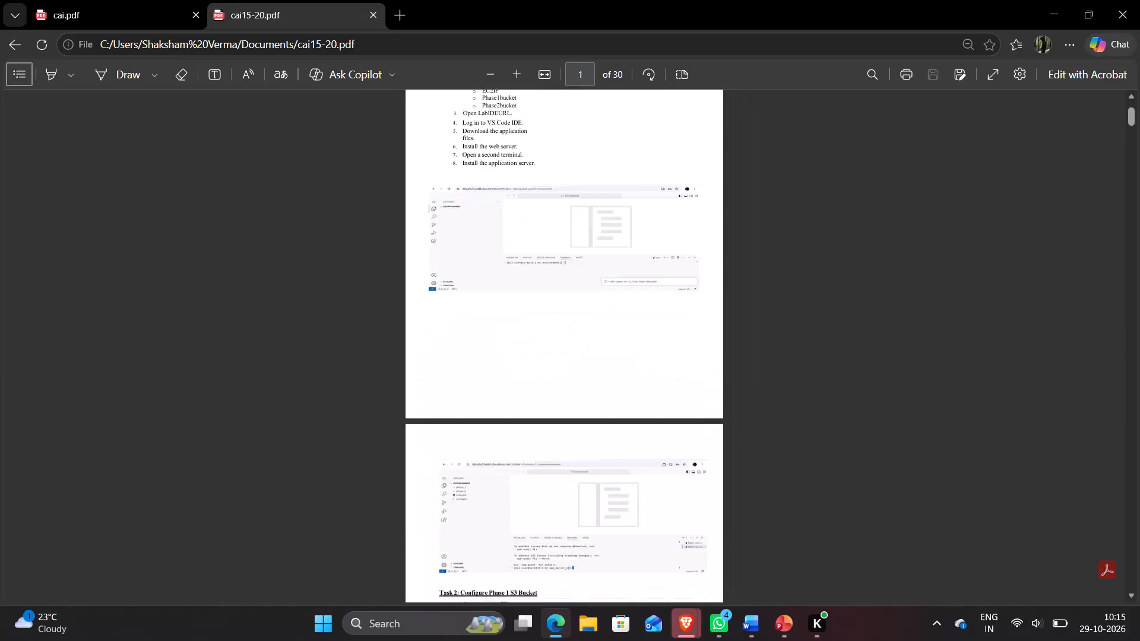
Look through the pages of the exported cai15-20 PDF down to the certificate on page 29, and close the file.
scroll(533, 366, "down", 12)
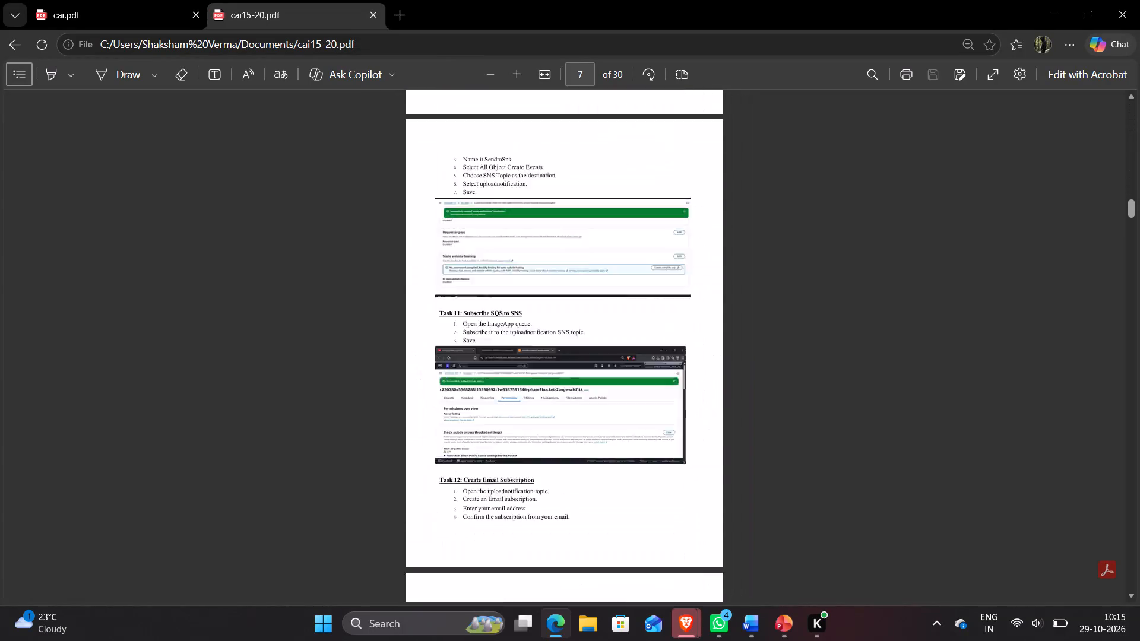
scroll(533, 366, "down", 17)
scroll(533, 366, "down", 8)
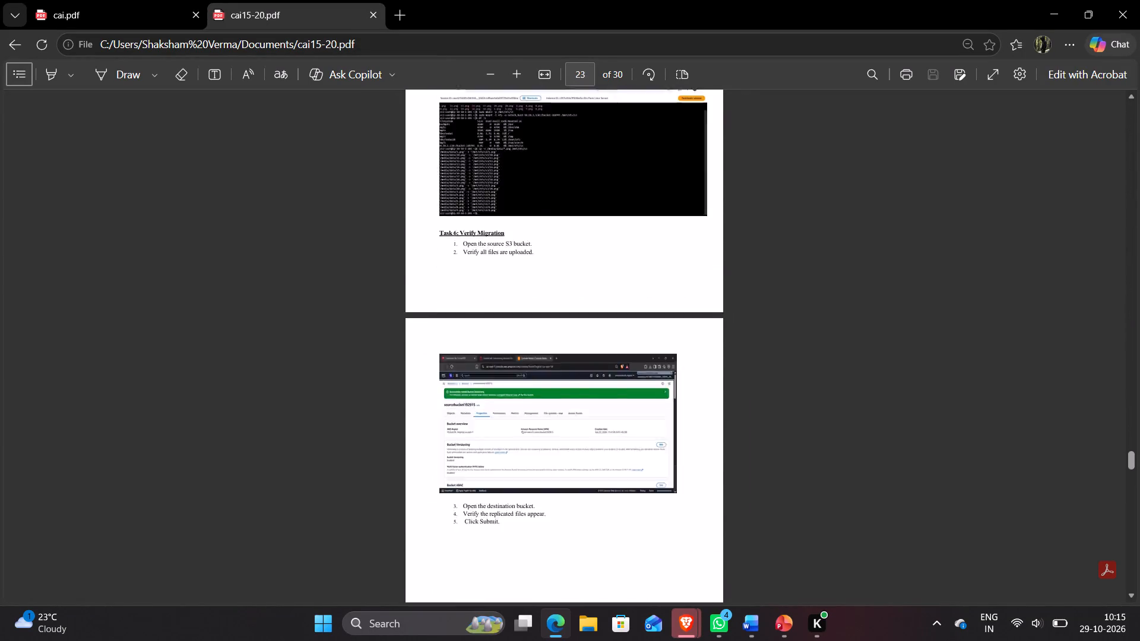
scroll(533, 366, "down", 16)
scroll(533, 366, "up", 3)
scroll(533, 366, "down", 1)
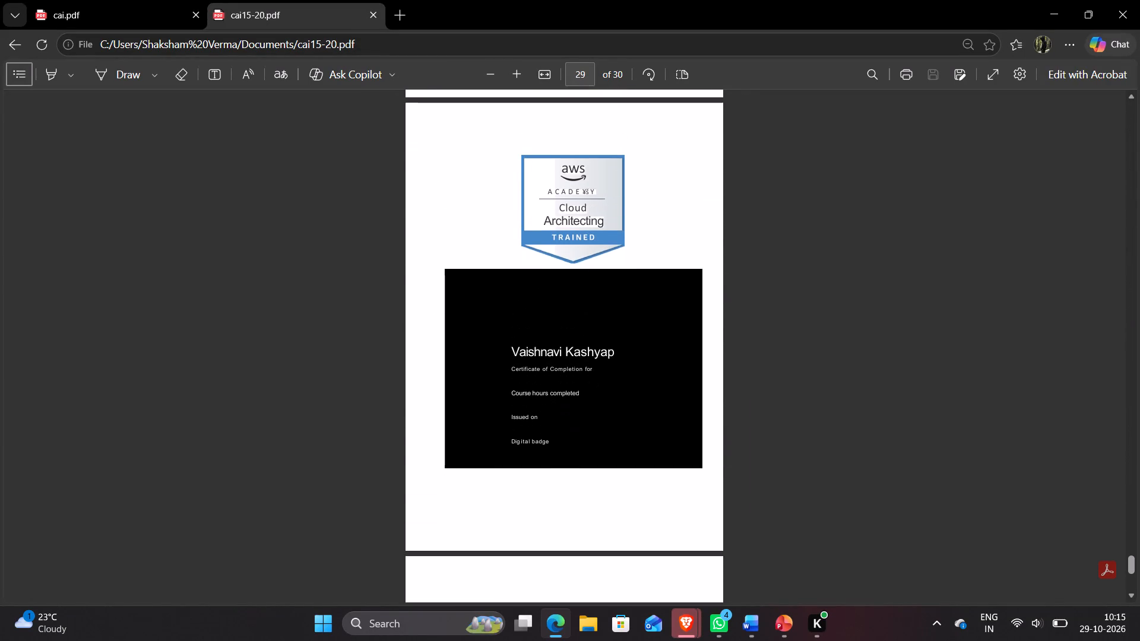
scroll(533, 366, "down", 6)
scroll(533, 366, "up", 14)
scroll(533, 366, "down", 3)
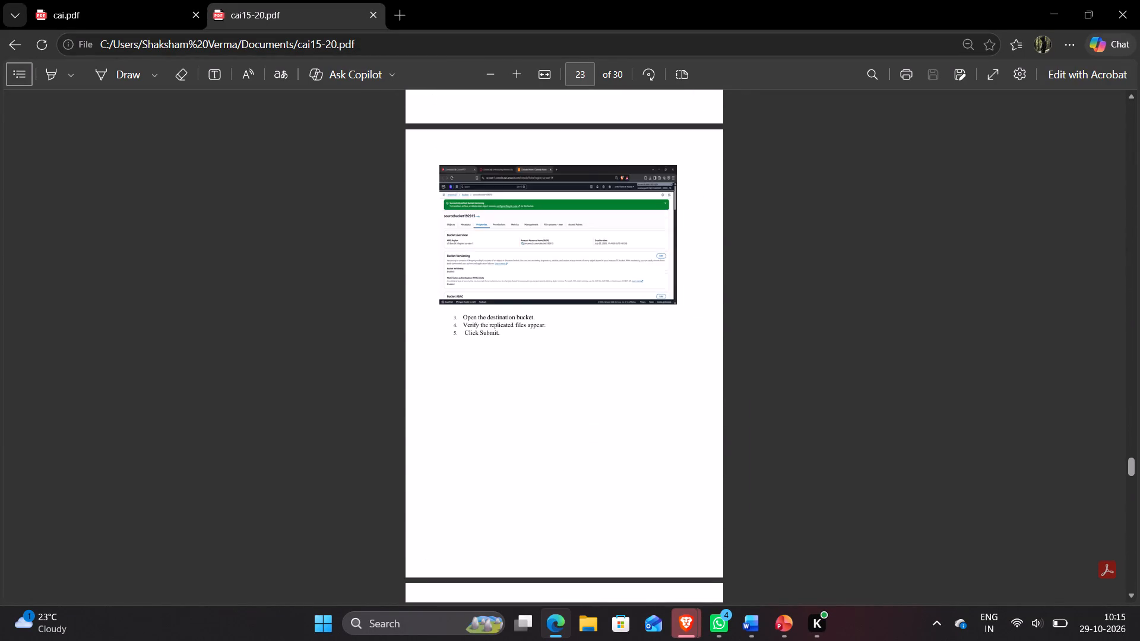
scroll(533, 366, "down", 8)
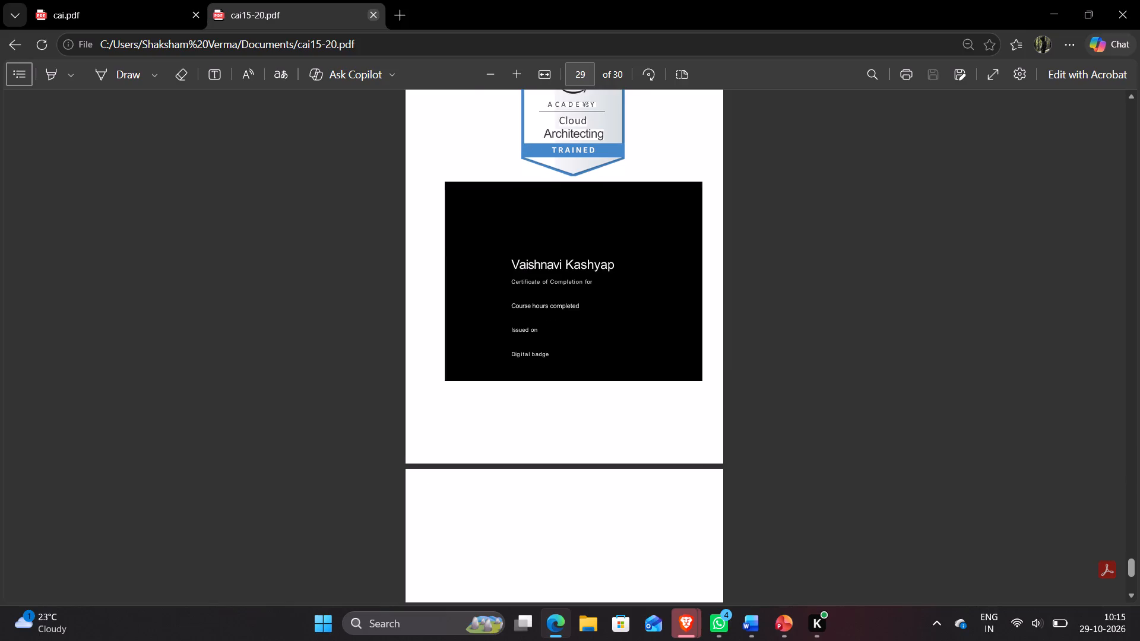
left_click(370, 12)
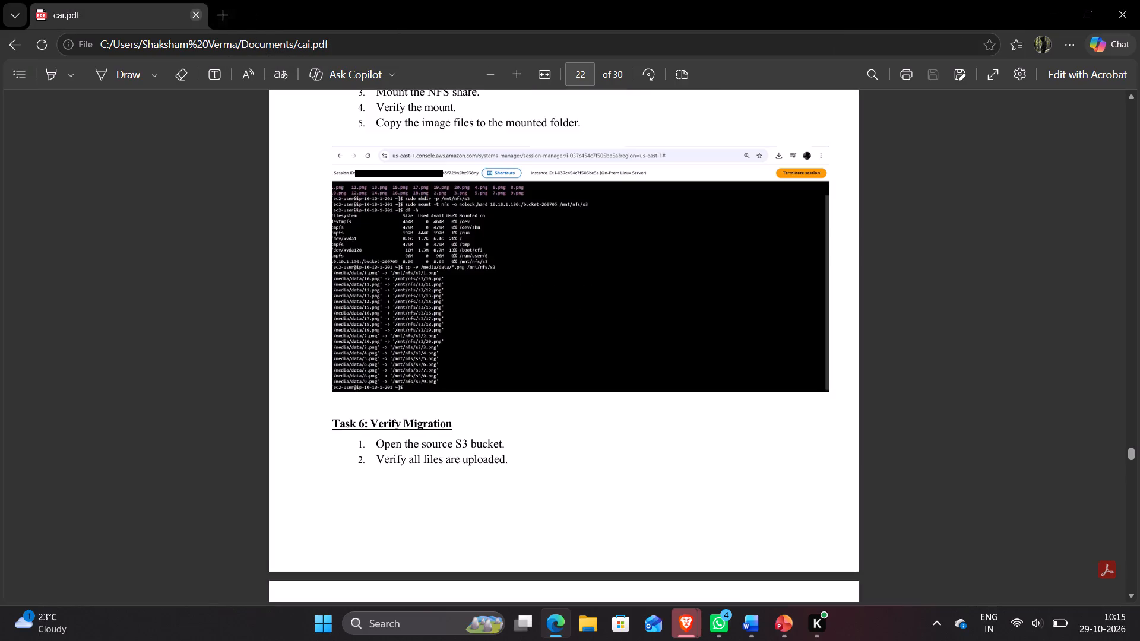
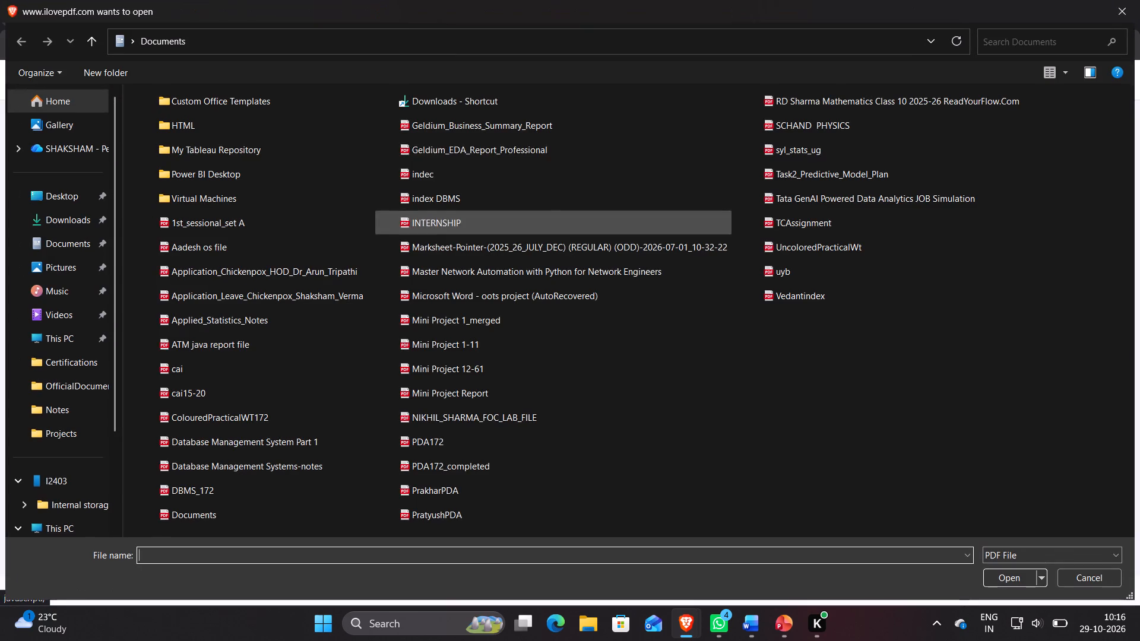
Load the cai15-20 PDF from Documents into the PDF to Word converter and convert it with No OCR.
left_click(184, 392)
key("Return")
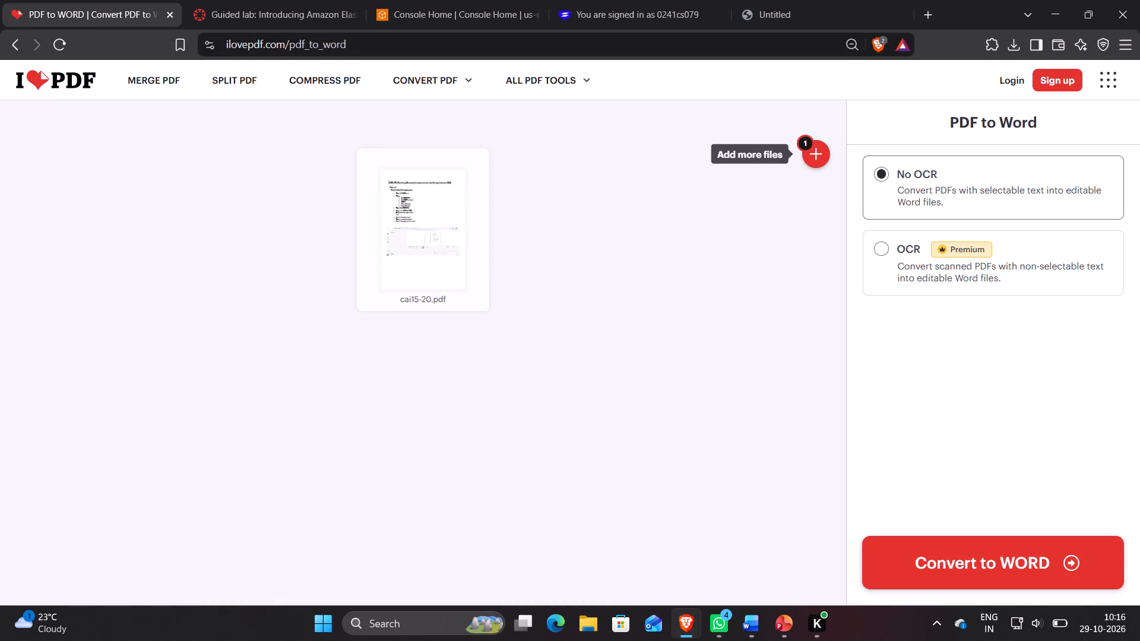
left_click(948, 554)
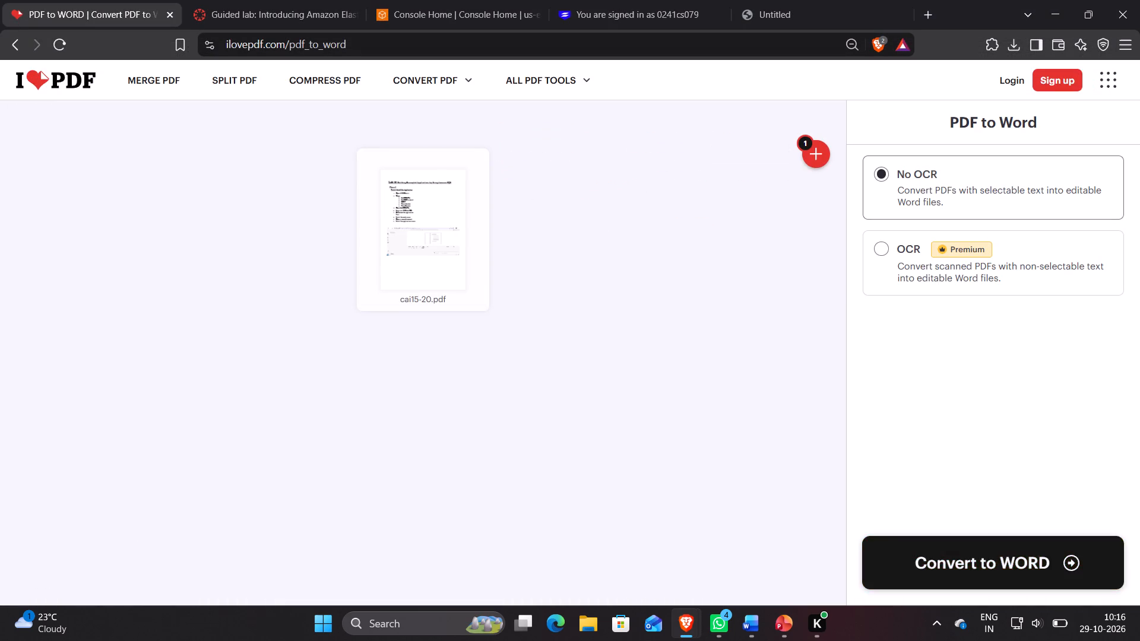
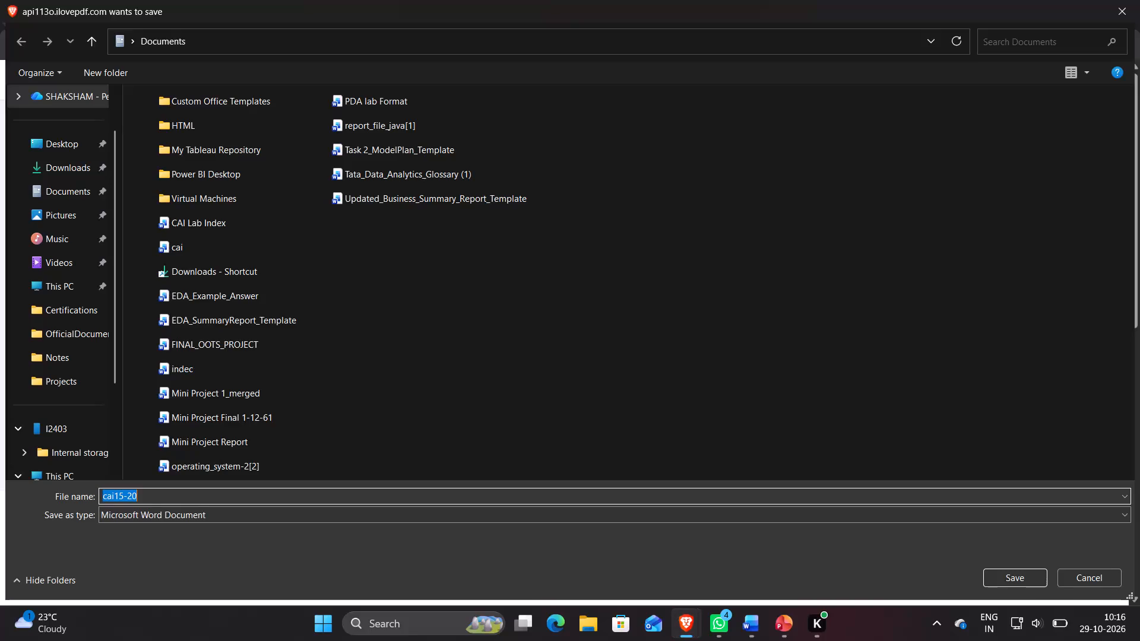
Save the converted Word document as cai15-20 in the Documents folder.
key("Return")
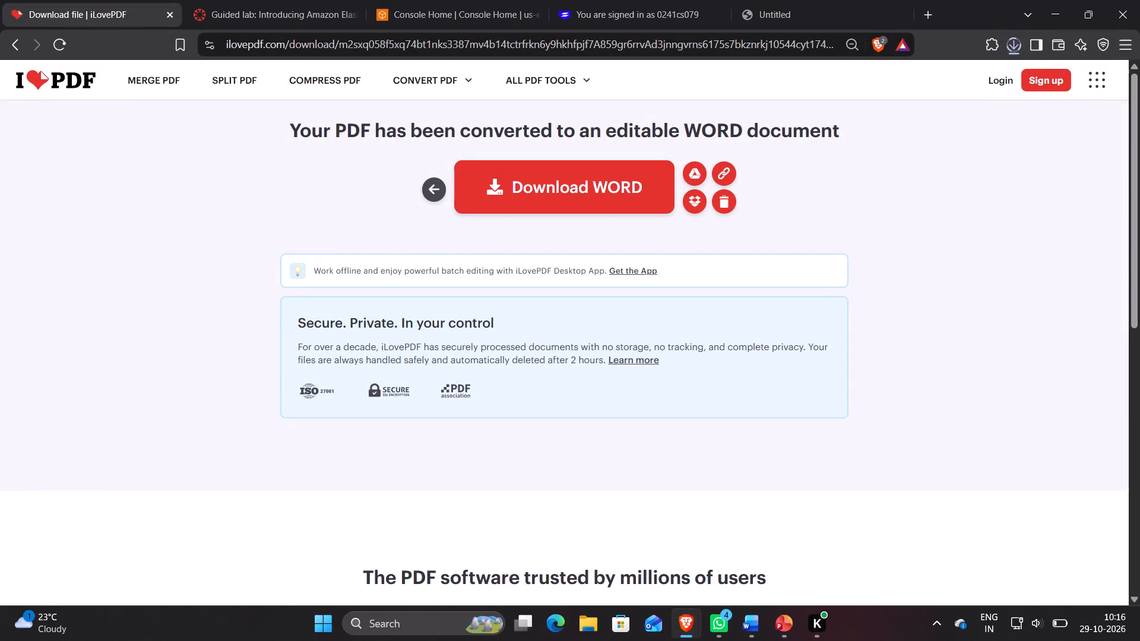
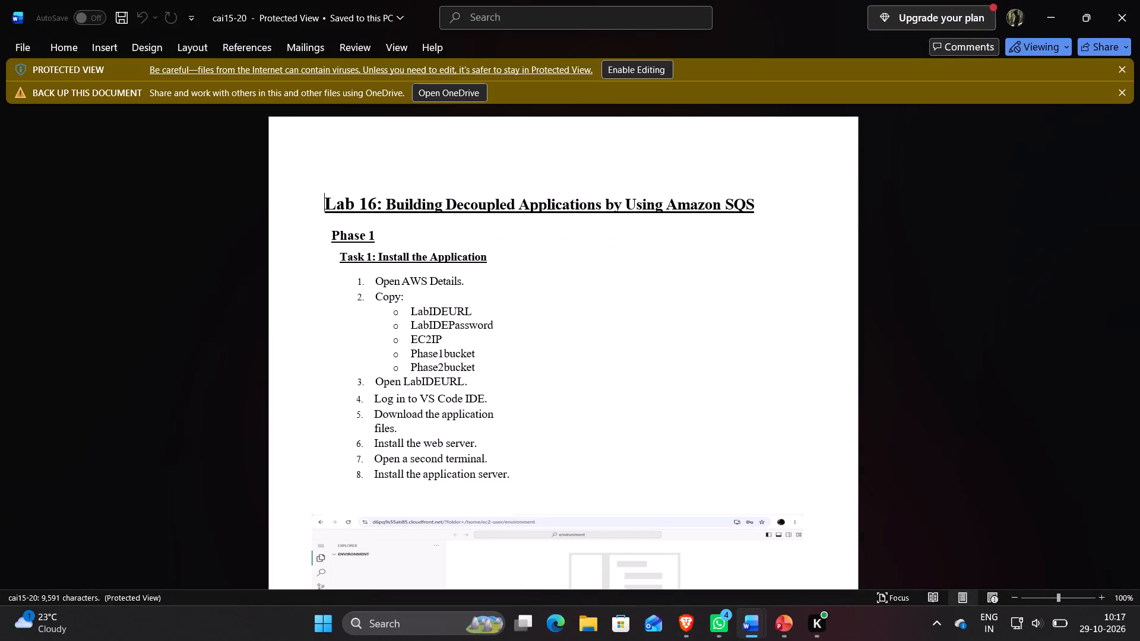
Enable editing of the protected cai15-20 document.
left_click(657, 70)
Delete the empty content on the blank page at the very end of the document.
scroll(616, 299, "down", 3)
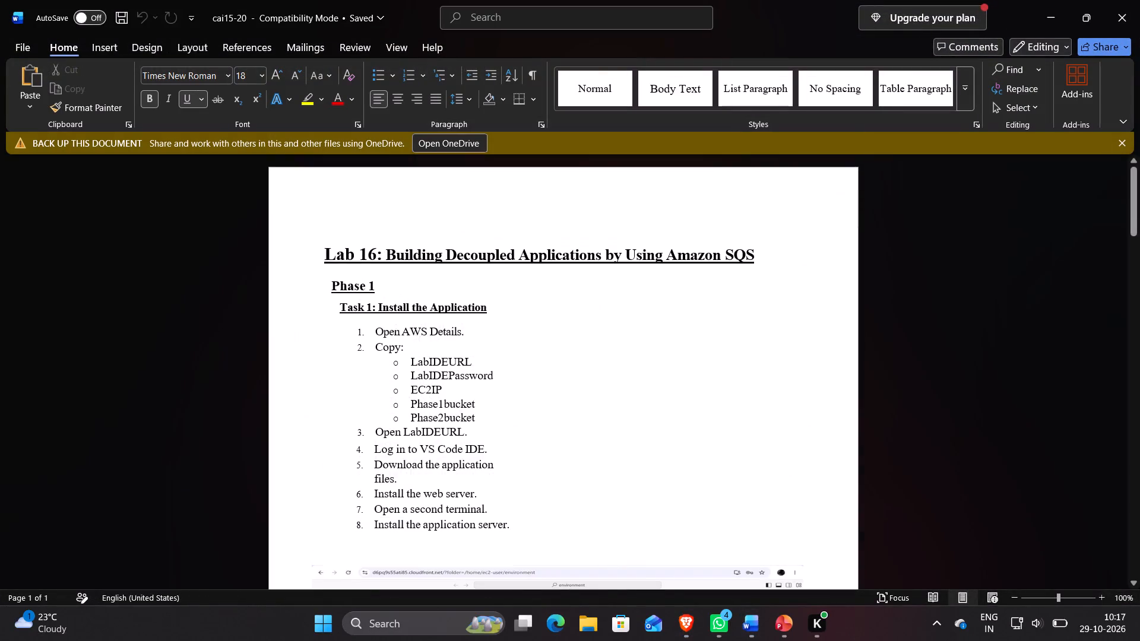
scroll(616, 299, "down", 18)
scroll(616, 299, "down", 8)
scroll(616, 299, "down", 16)
scroll(616, 299, "down", 8)
scroll(616, 299, "down", 20)
scroll(616, 299, "down", 4)
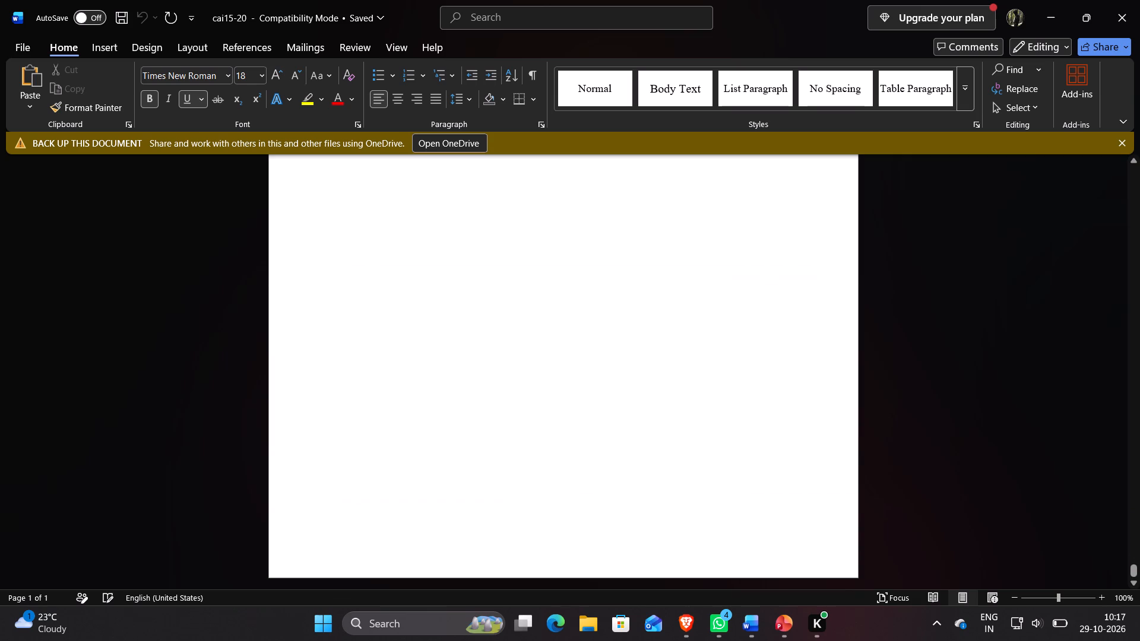
scroll(616, 299, "up", 3)
scroll(616, 299, "down", 1)
scroll(458, 283, "up", 1)
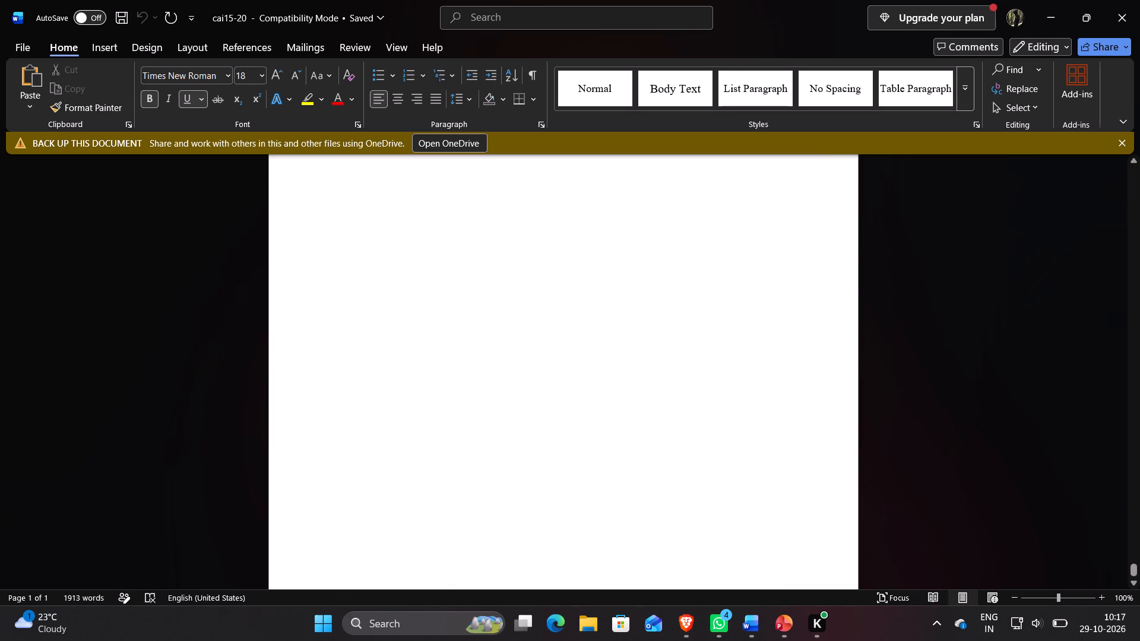
scroll(458, 283, "up", 1)
scroll(384, 256, "up", 3)
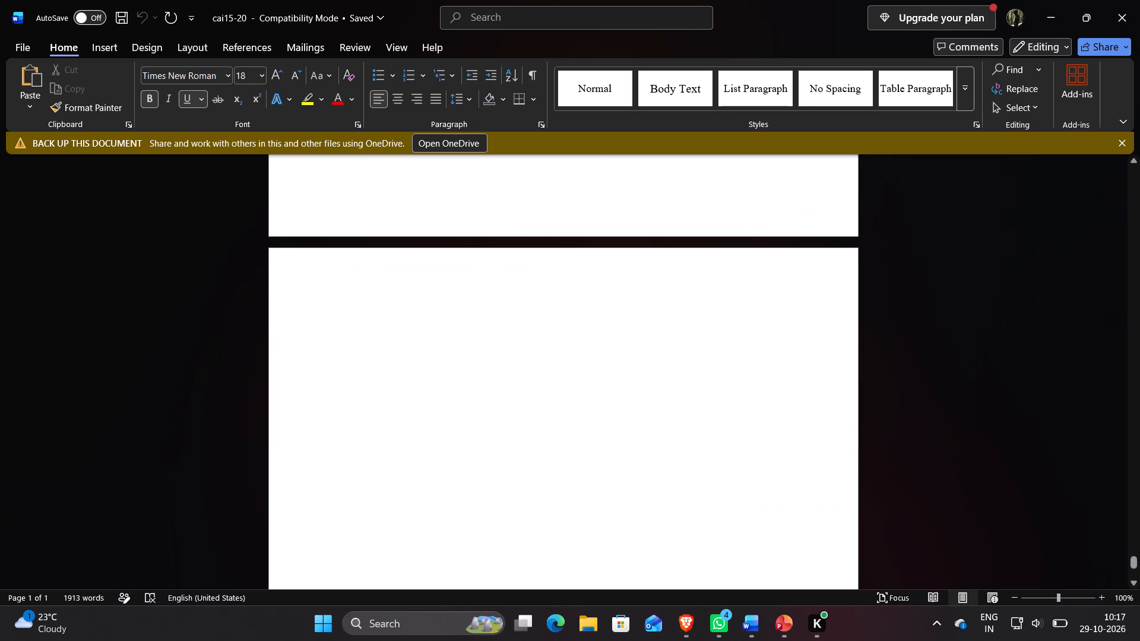
left_click(279, 250, "ctrl")
left_click_drag(279, 250, 484, 514, "ctrl")
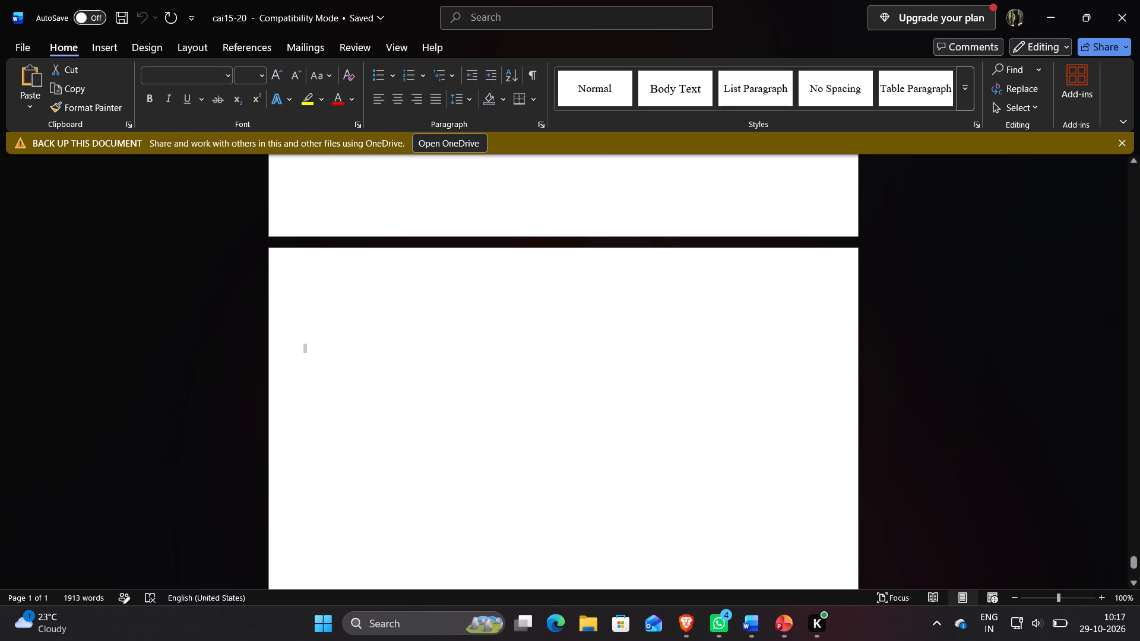
left_click_drag(484, 514, 667, 594, "ctrl")
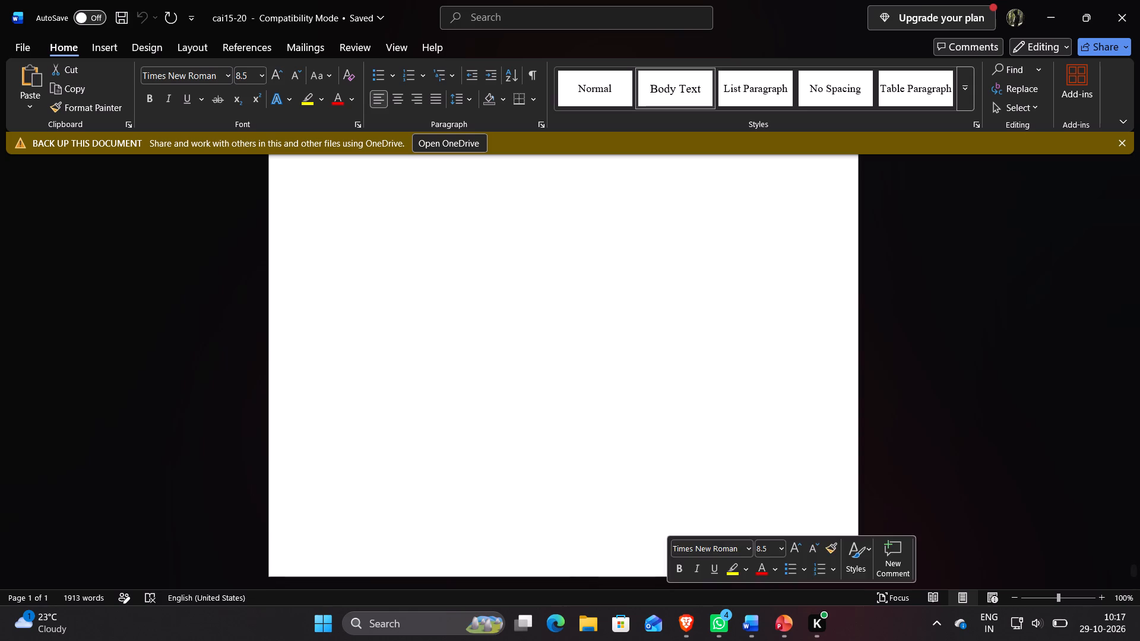
key("Delete")
Delete the black certificate details panel below the AWS Academy Cloud Architecting badge on page 29.
scroll(667, 594, "up", 3)
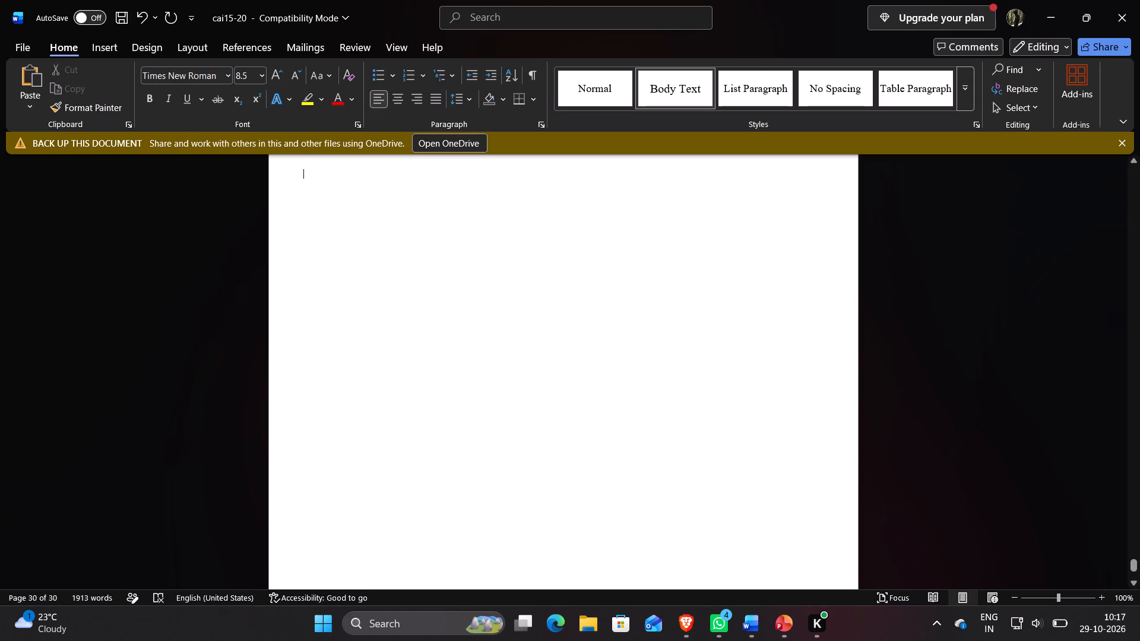
scroll(475, 405, "up", 6)
left_click(475, 405)
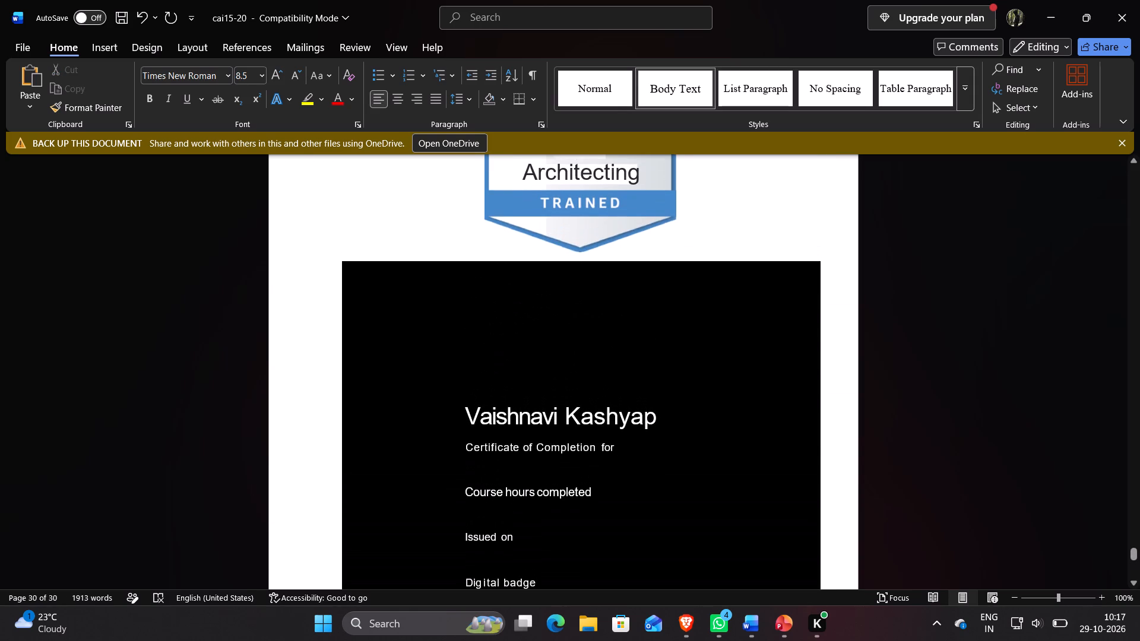
right_click(401, 309)
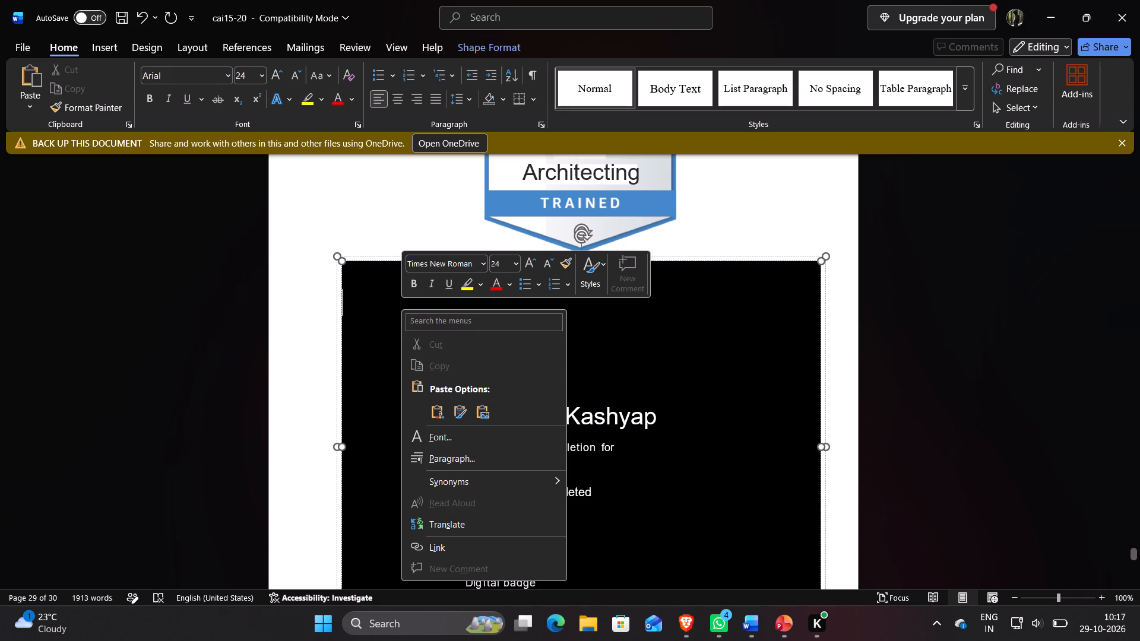
left_click_drag(356, 360, 321, 249)
left_click_drag(321, 249, 584, 467)
left_click(584, 467)
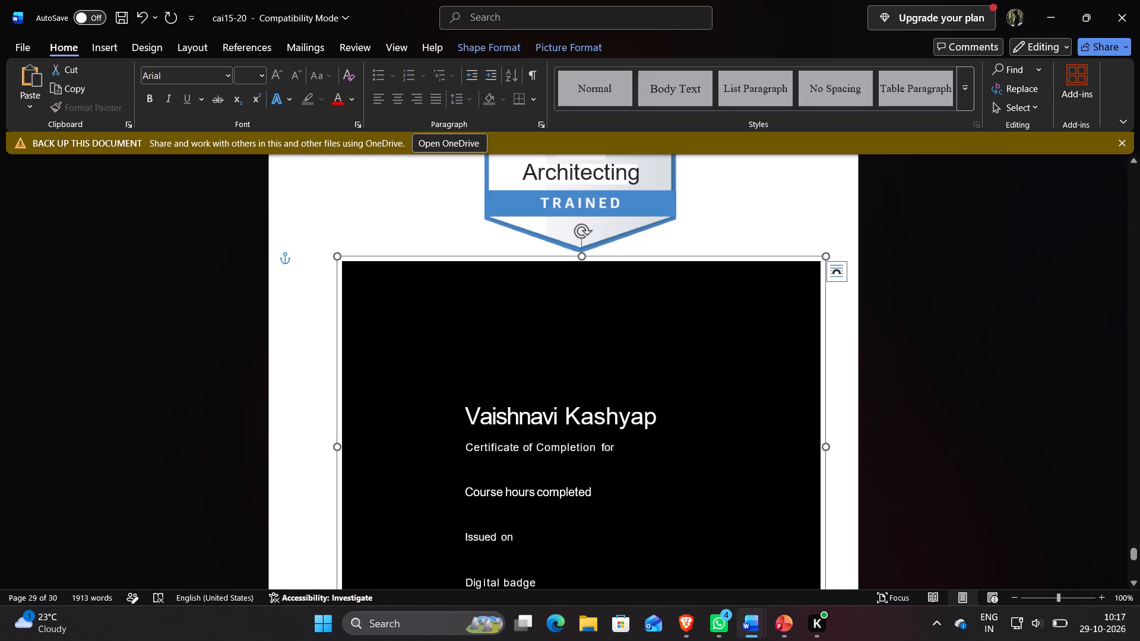
left_click_drag(297, 286, 564, 562)
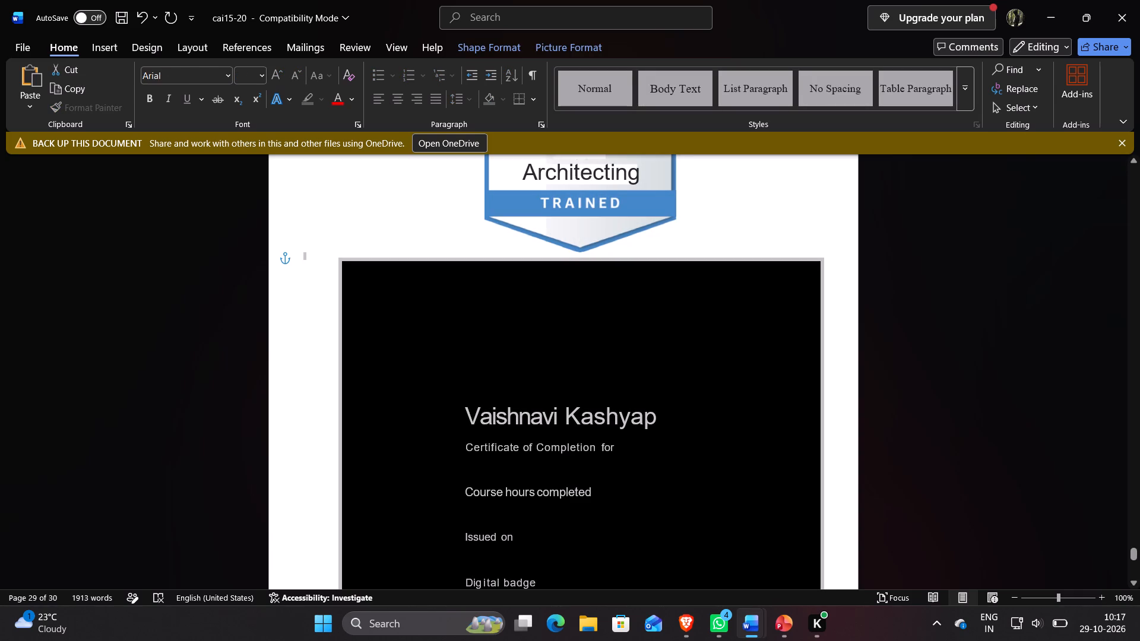
left_click_drag(564, 562, 571, 570)
key("Delete")
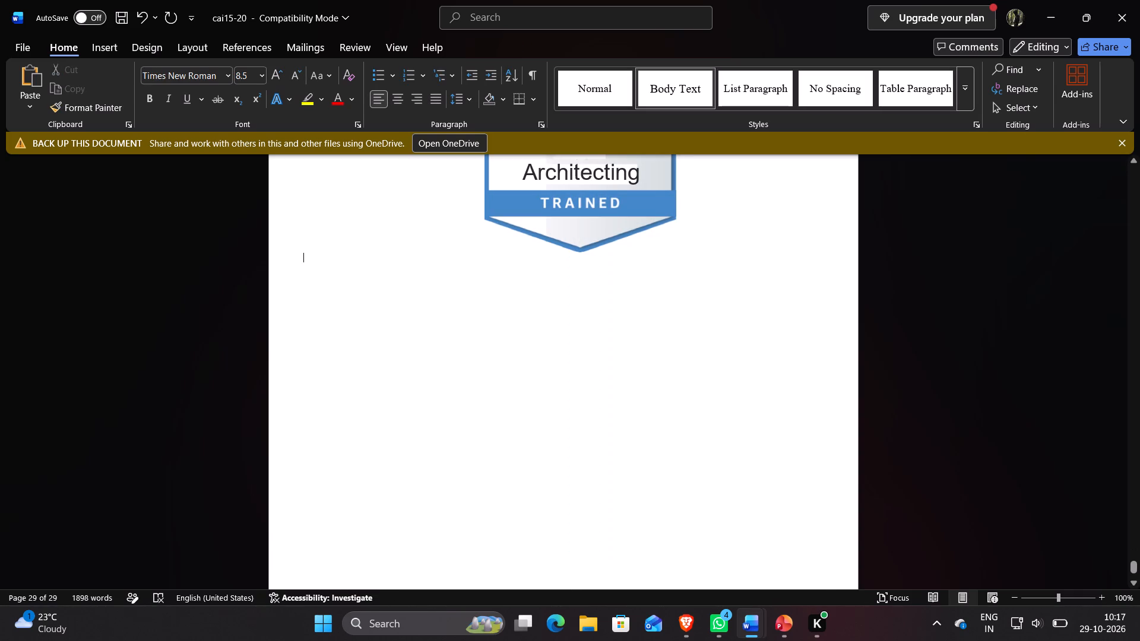
Examine the last pages of the document around the AWS Academy badge.
scroll(511, 460, "down", 5)
scroll(499, 481, "up", 5)
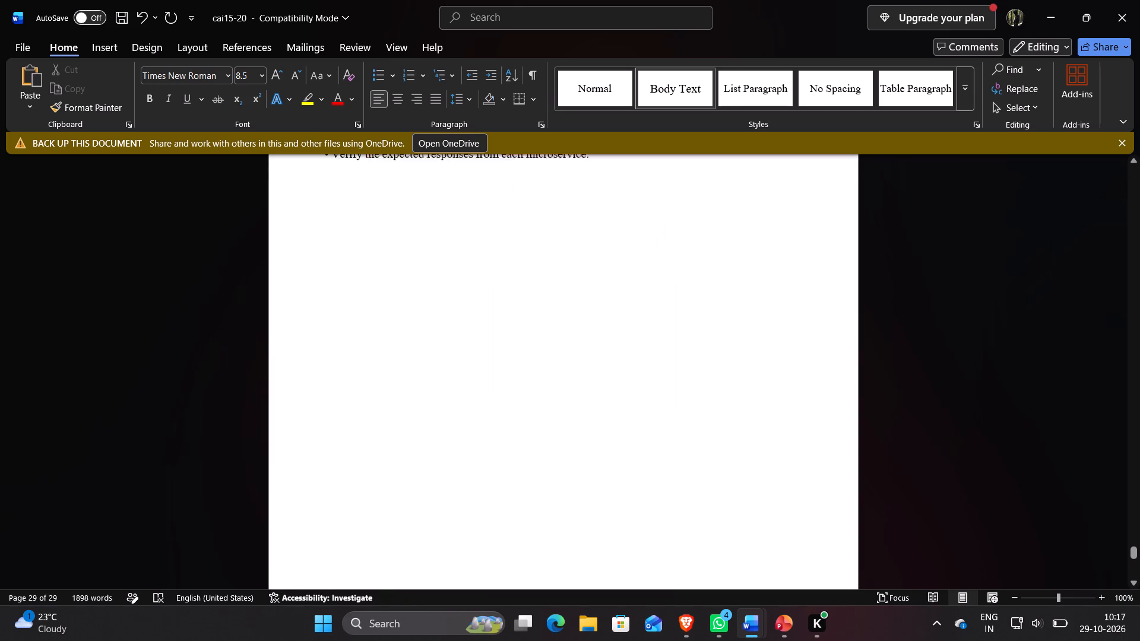
scroll(500, 495, "down", 3, "ctrl")
scroll(500, 495, "down", 5)
scroll(500, 495, "up", 2)
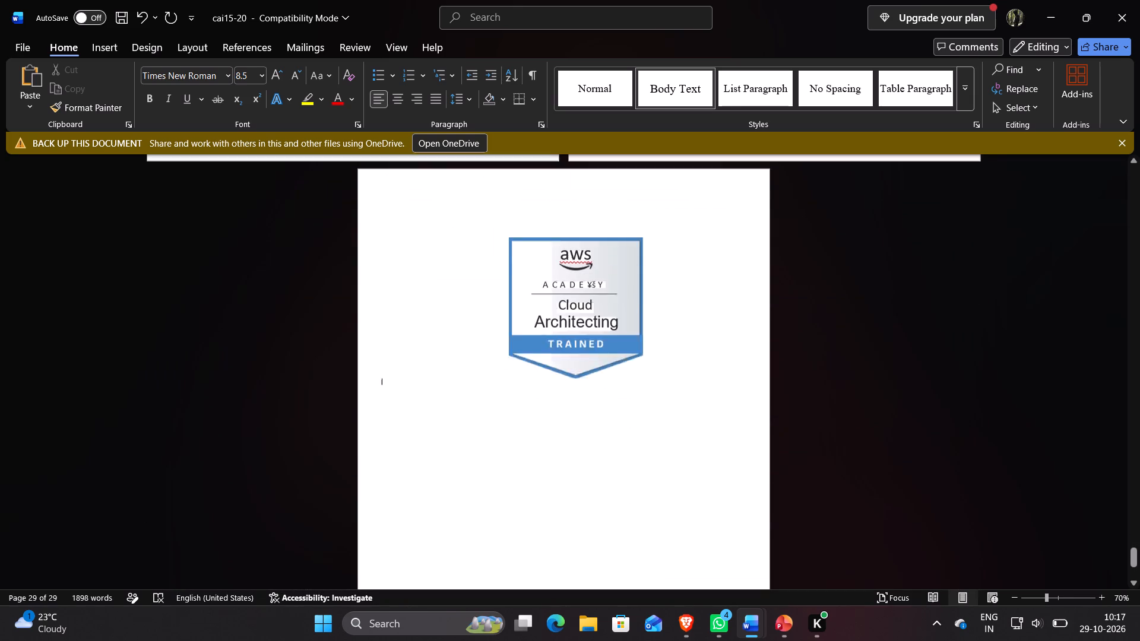
scroll(500, 495, "up", 1)
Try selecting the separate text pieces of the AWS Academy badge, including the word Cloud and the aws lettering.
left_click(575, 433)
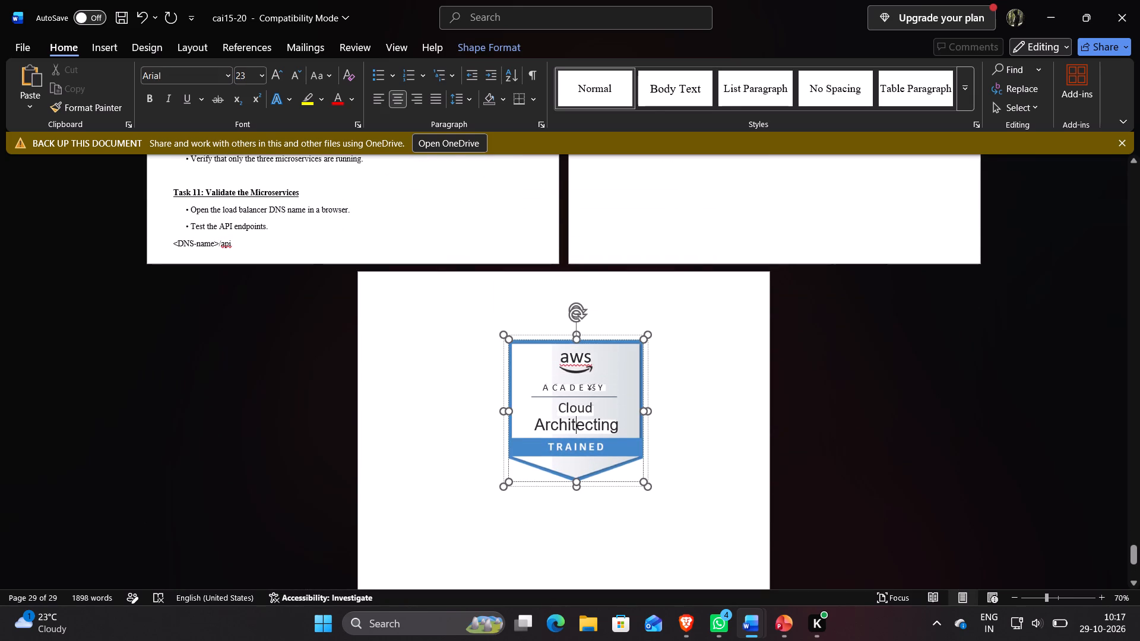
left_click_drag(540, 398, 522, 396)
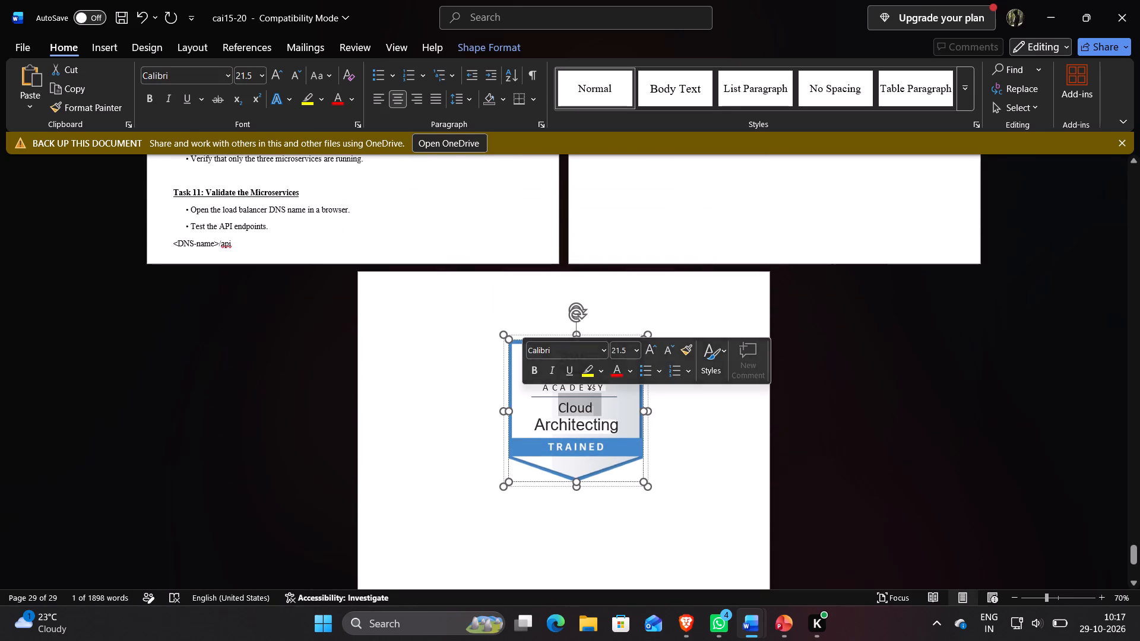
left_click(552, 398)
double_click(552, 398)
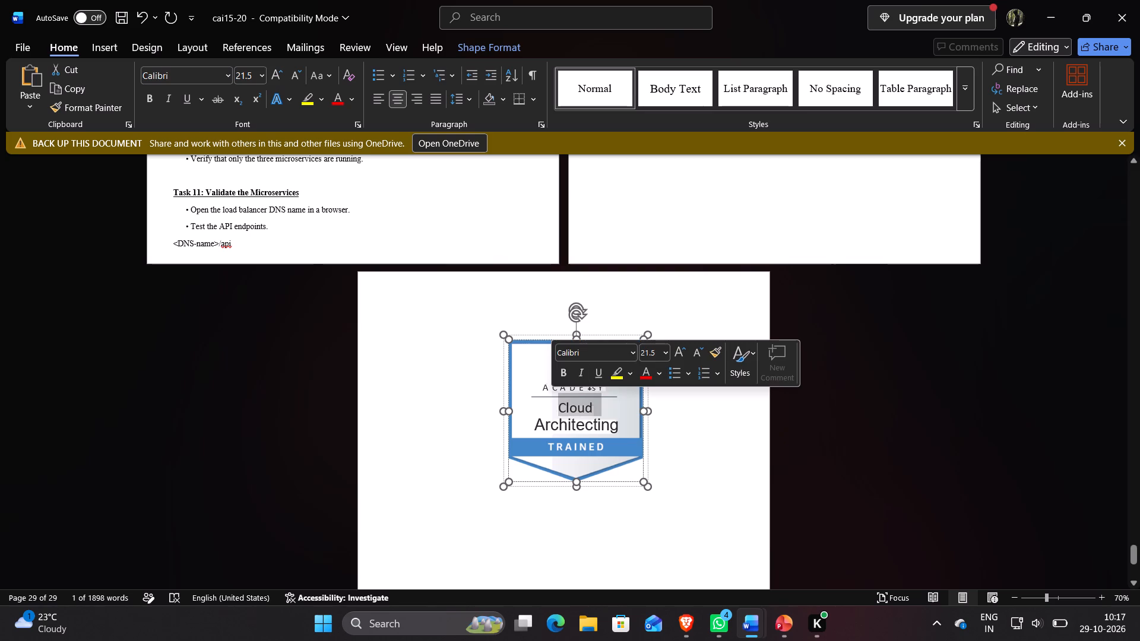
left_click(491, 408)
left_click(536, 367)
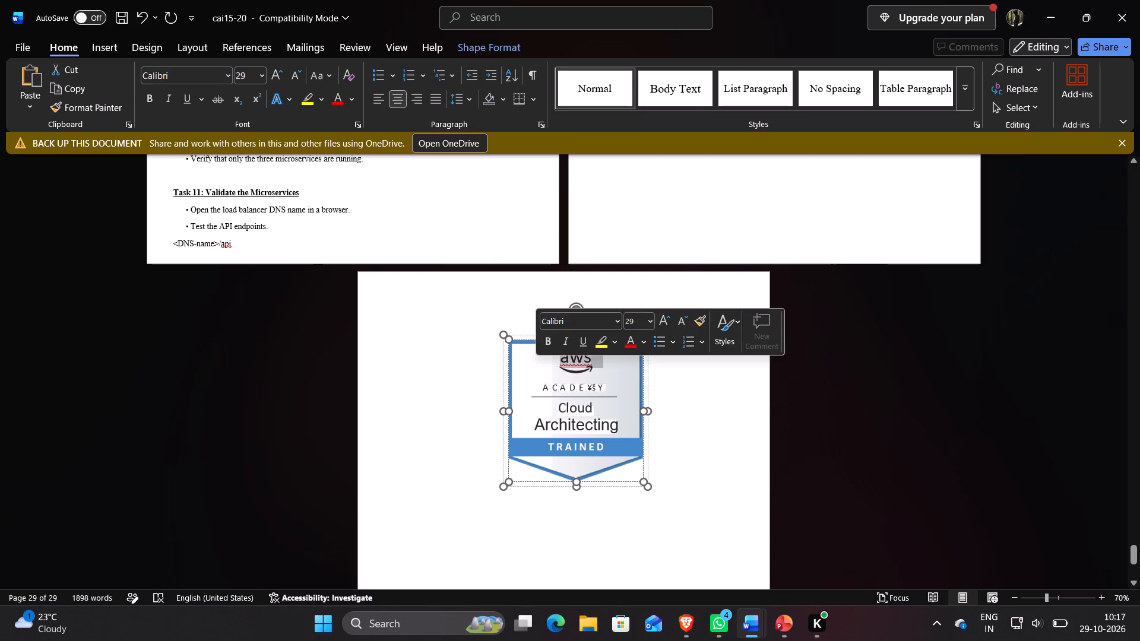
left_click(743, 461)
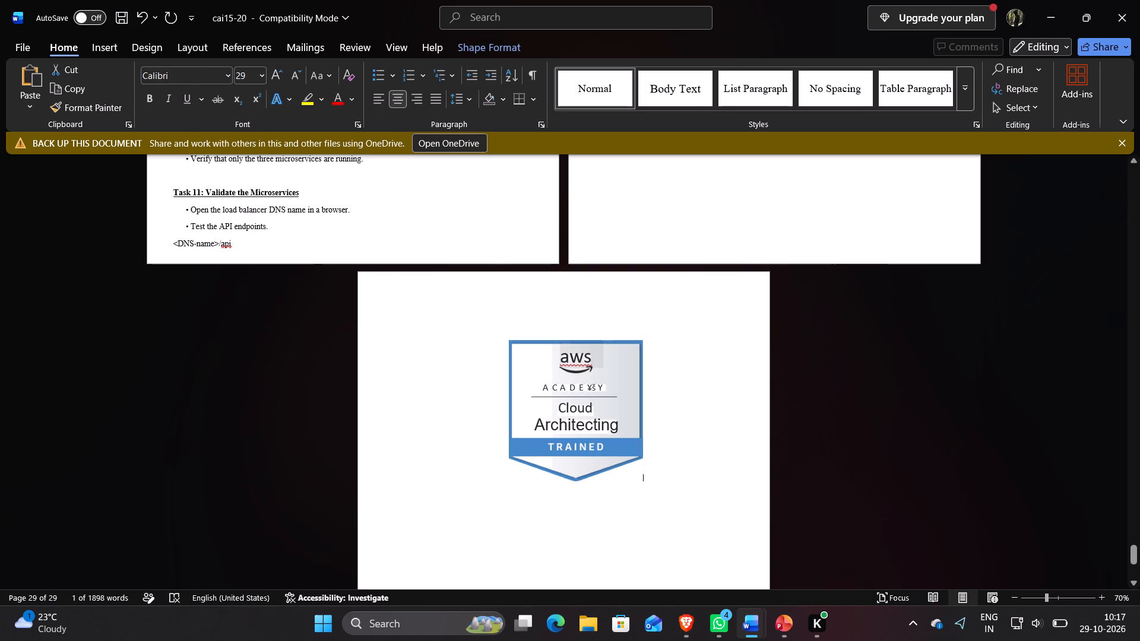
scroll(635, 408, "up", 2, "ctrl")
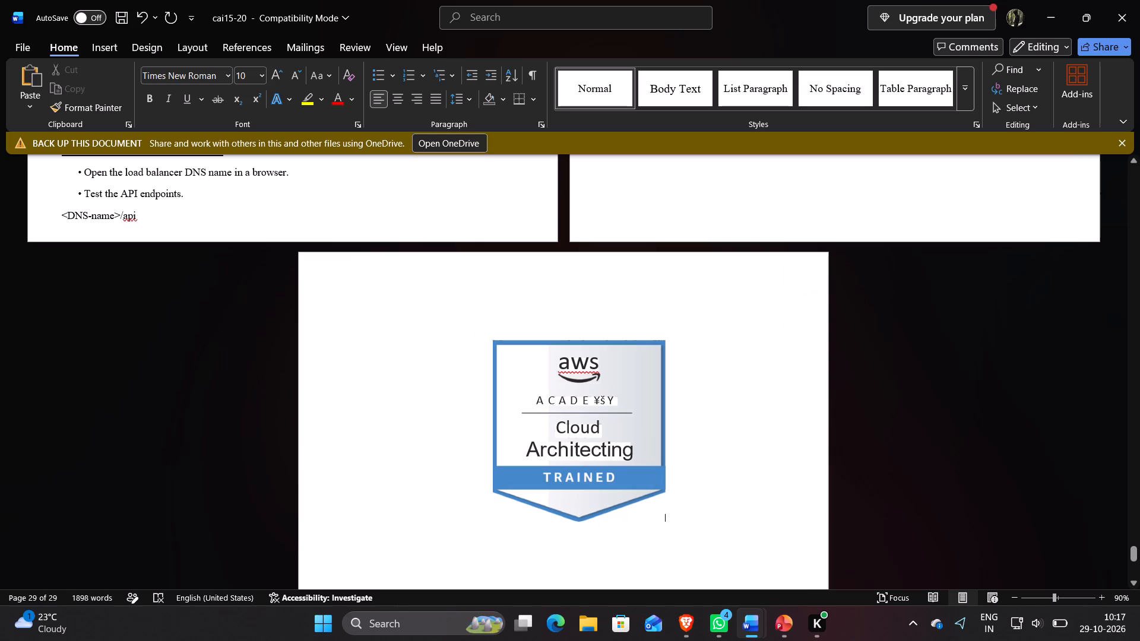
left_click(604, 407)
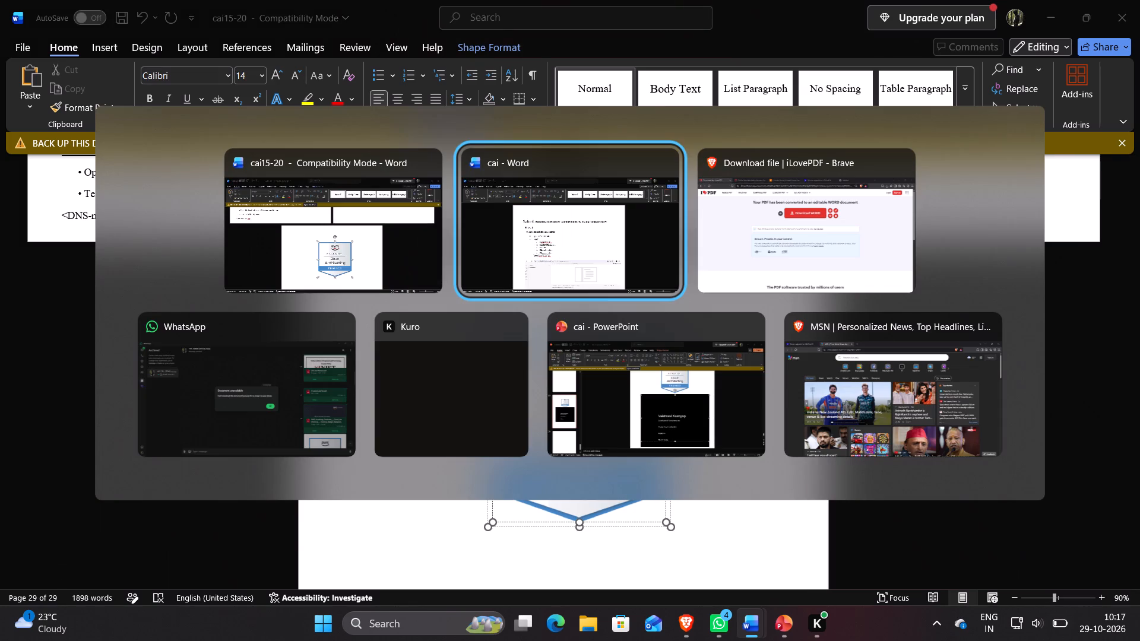
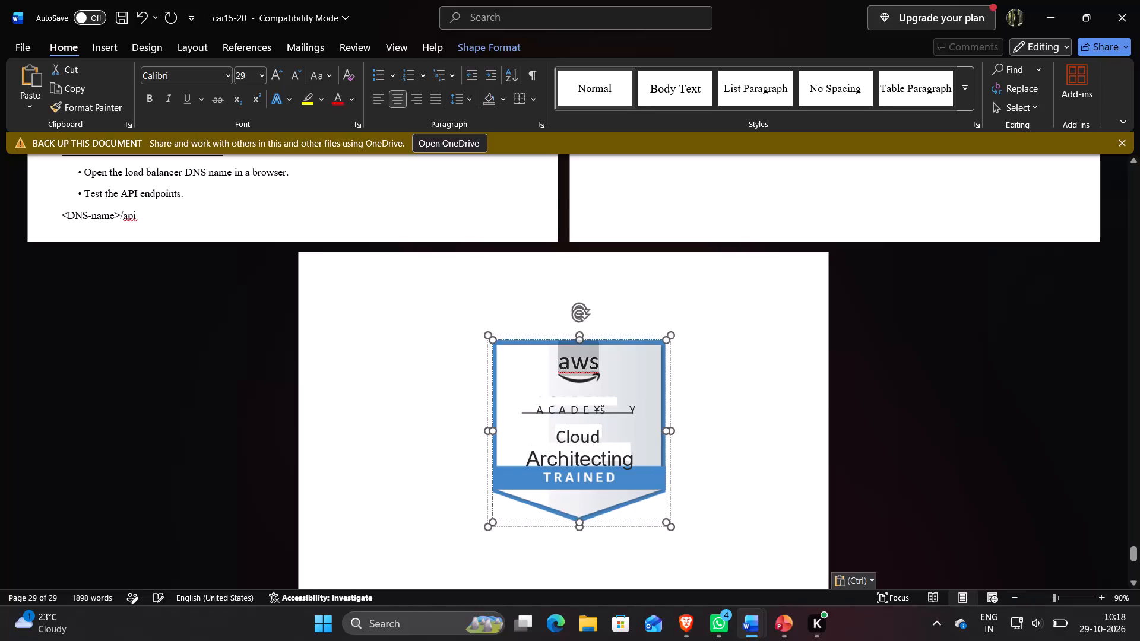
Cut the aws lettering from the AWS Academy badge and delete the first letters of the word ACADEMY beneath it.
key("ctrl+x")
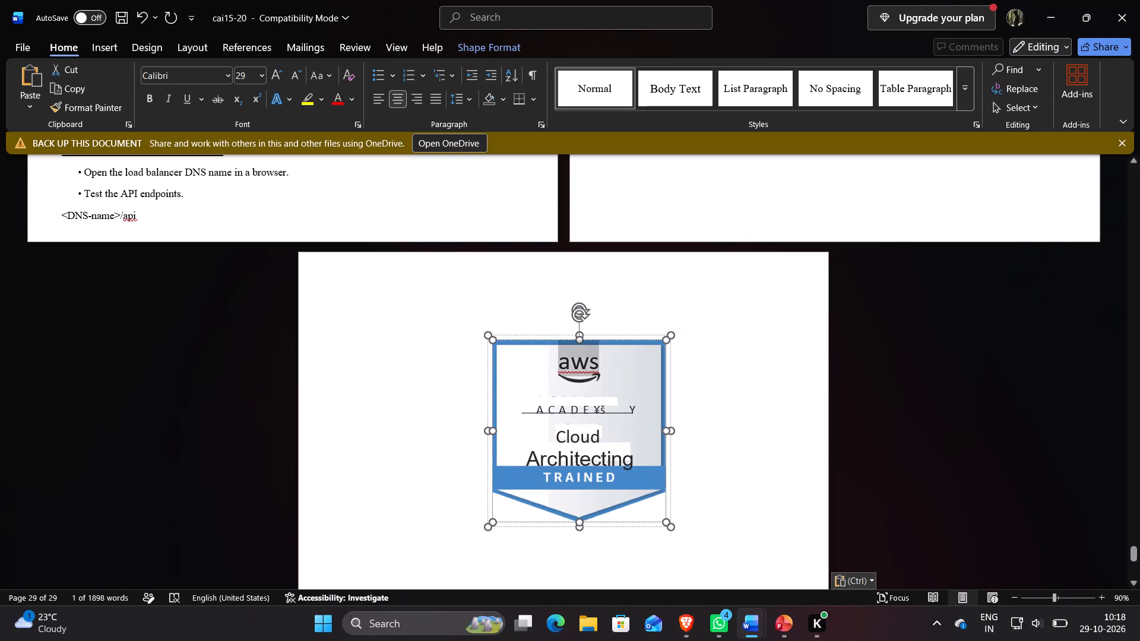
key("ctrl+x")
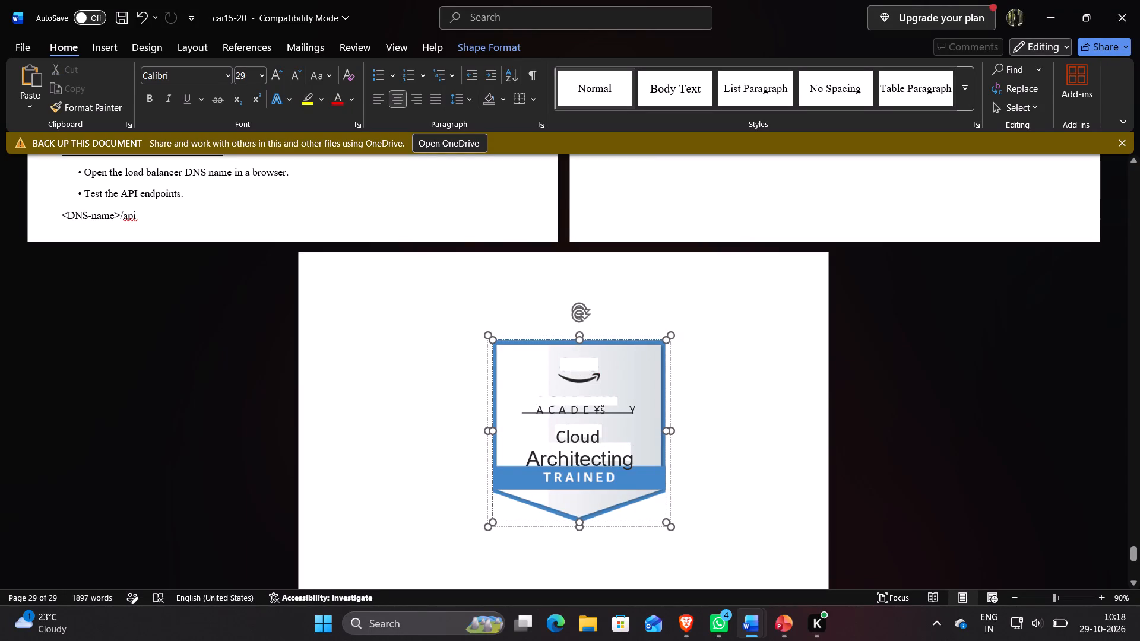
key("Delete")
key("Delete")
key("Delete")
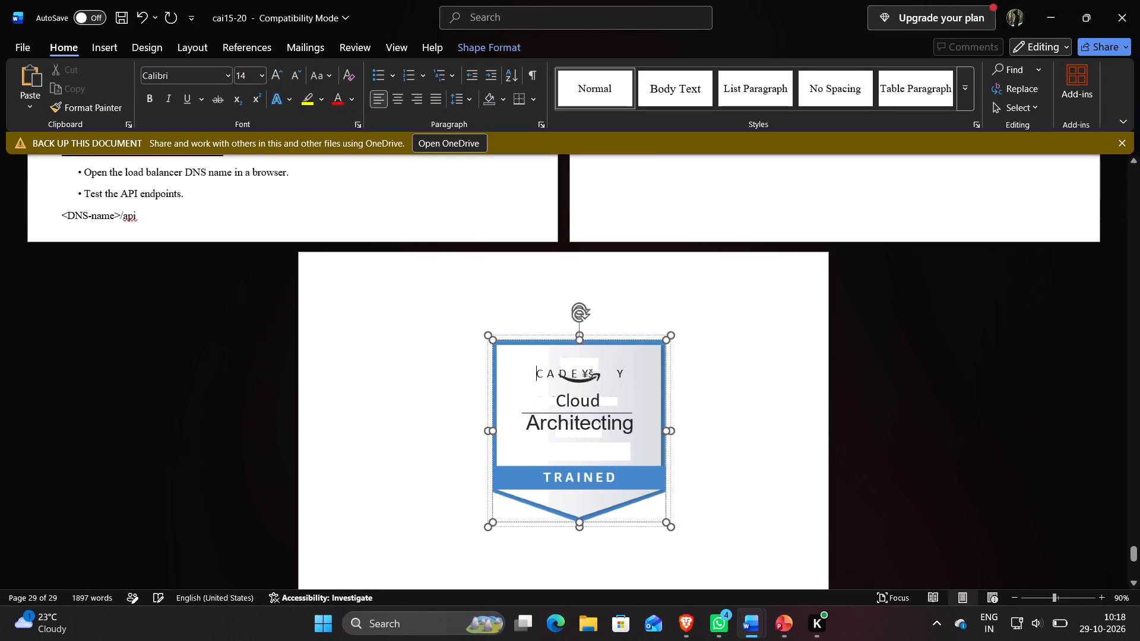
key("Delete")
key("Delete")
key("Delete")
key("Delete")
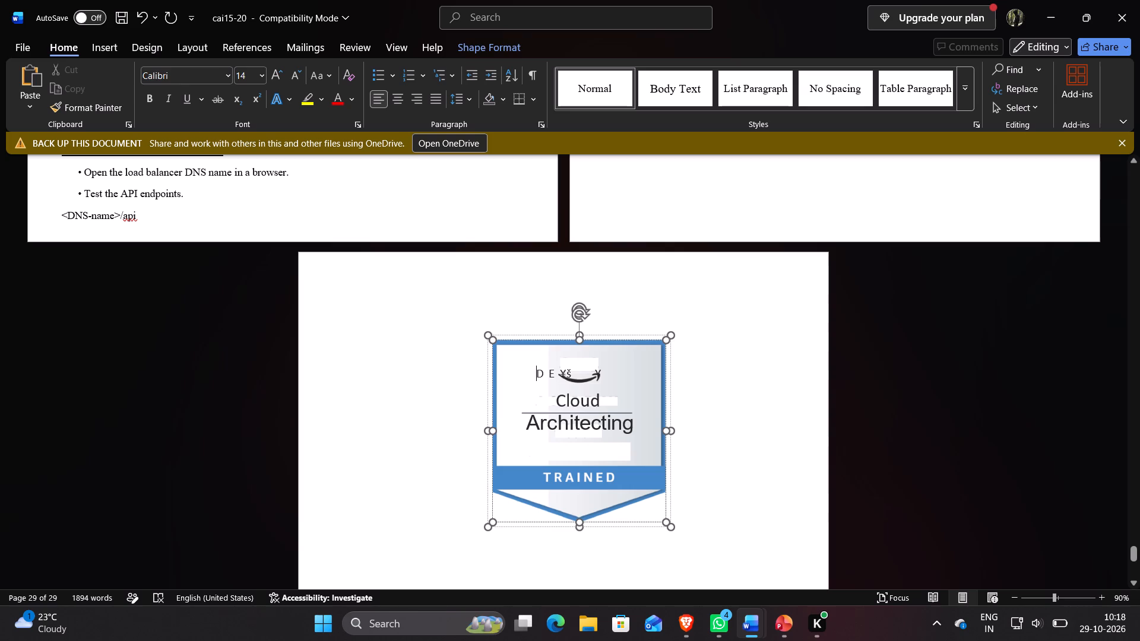
Delete the entire AWS Academy Cloud Architecting badge from page 29, agreeing to continue without the option to undo.
left_click(369, 360)
left_click_drag(441, 336, 718, 516)
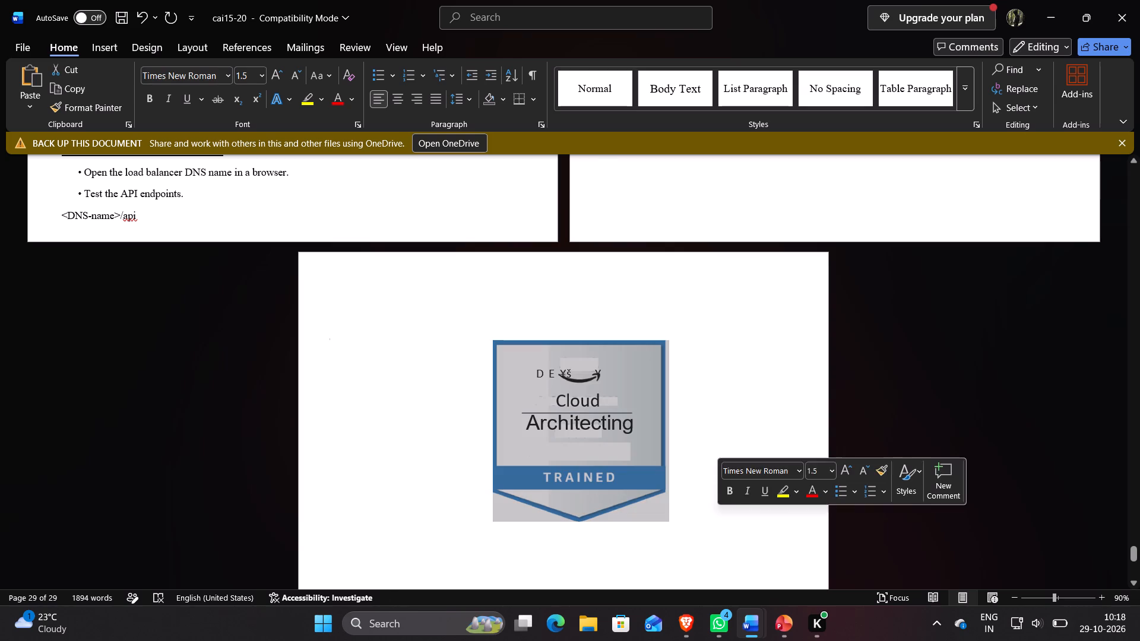
key("Delete")
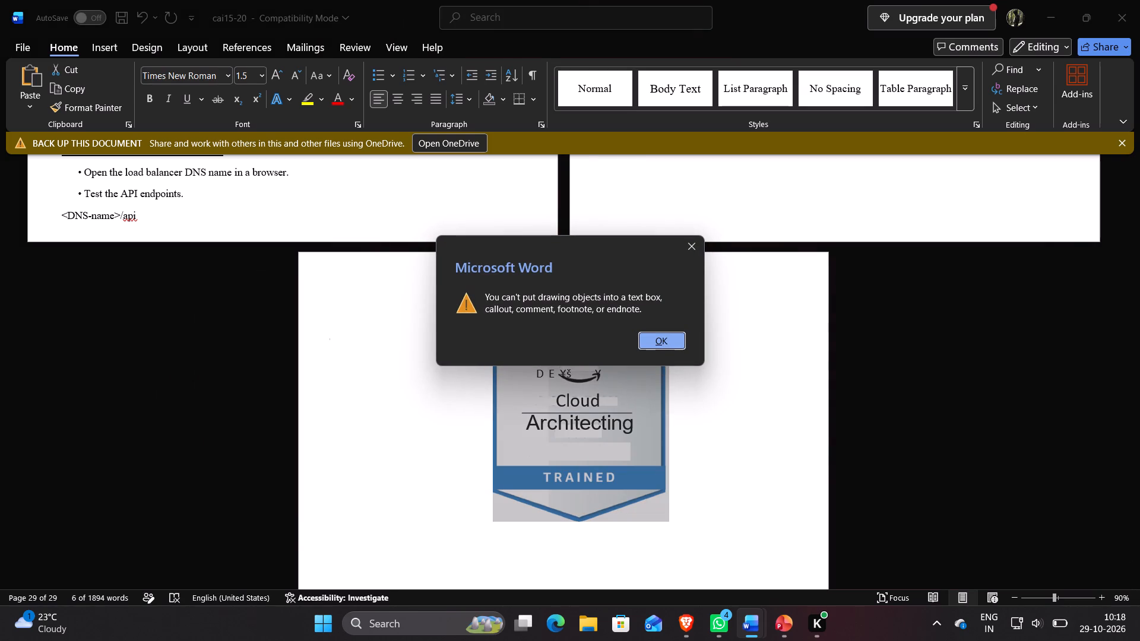
left_click(670, 344)
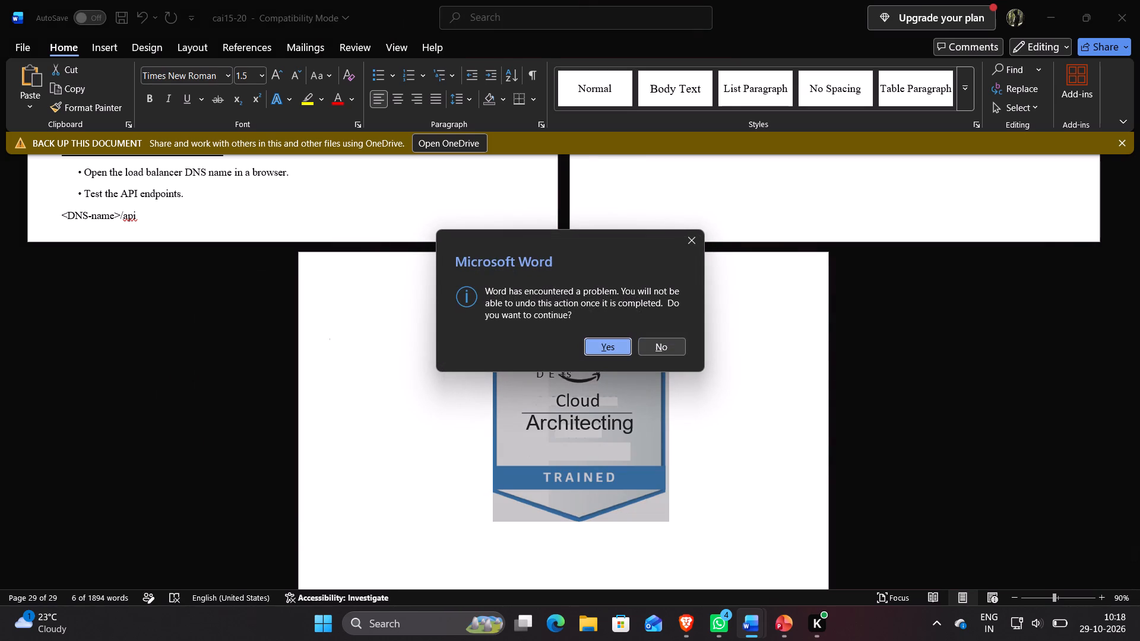
left_click(615, 344)
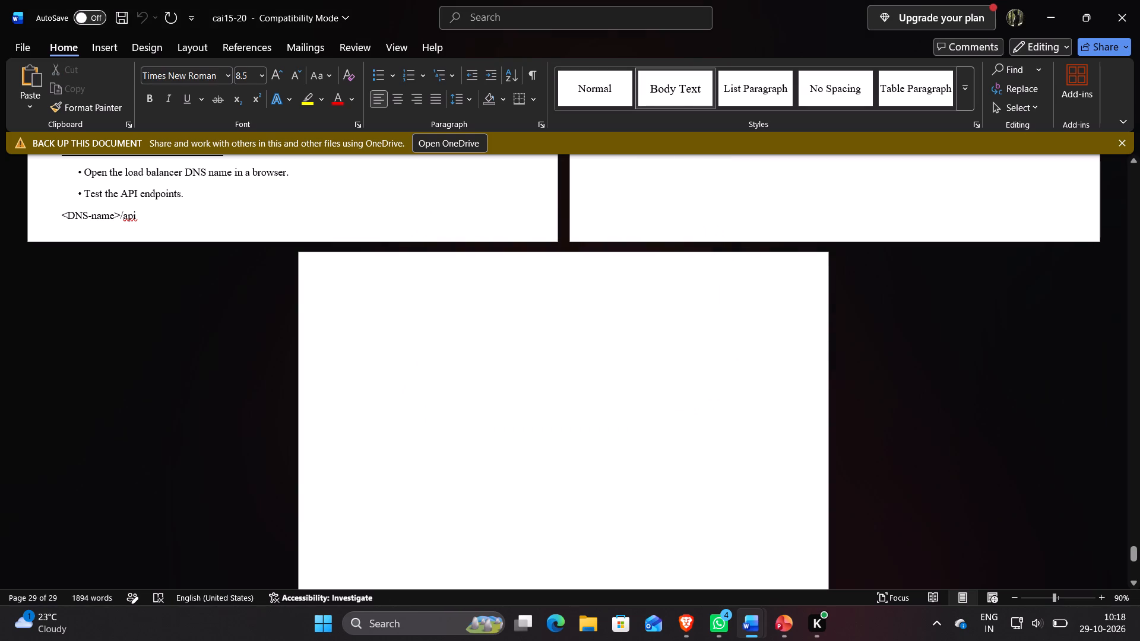
left_click(466, 366)
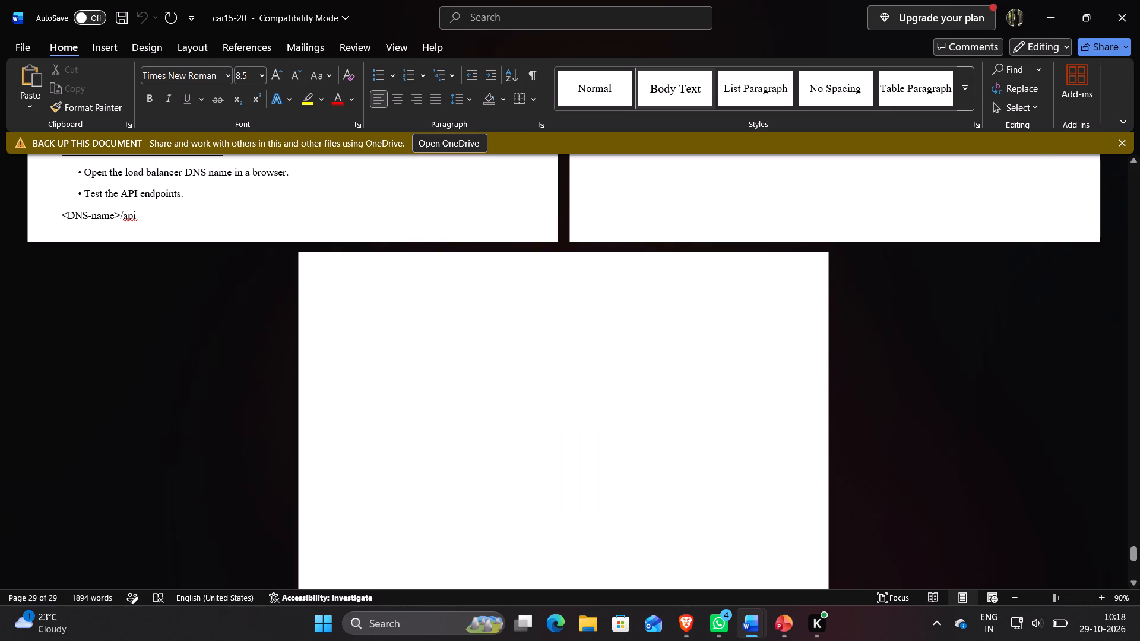
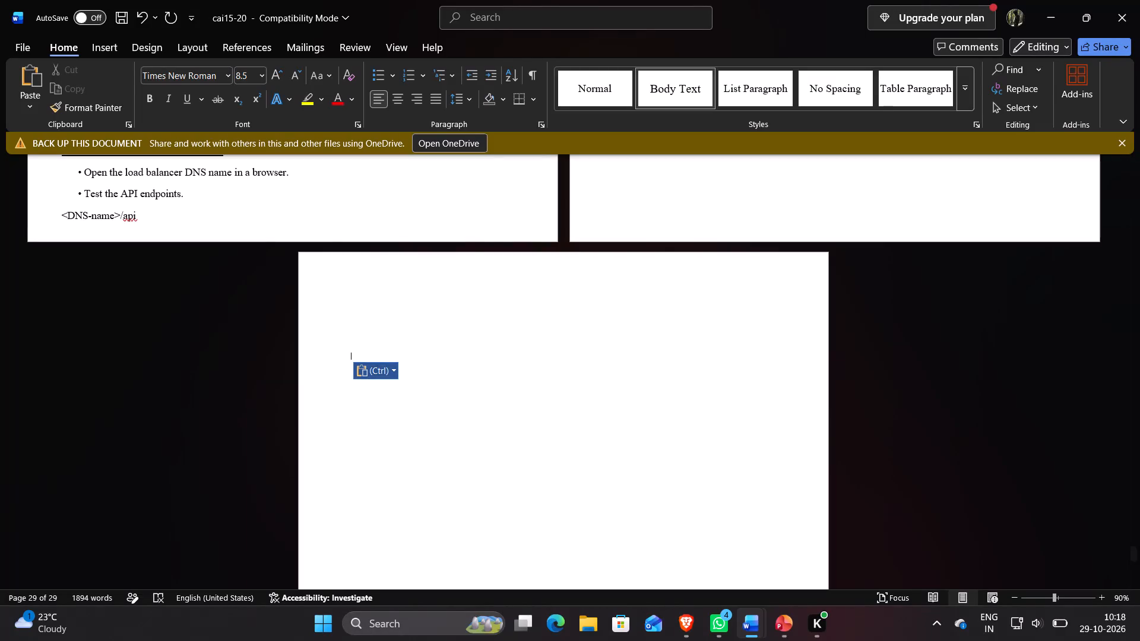
Reapply the paste options at the top of page 29 to place the AWS Academy Cloud Architecting badge there.
left_click(391, 368)
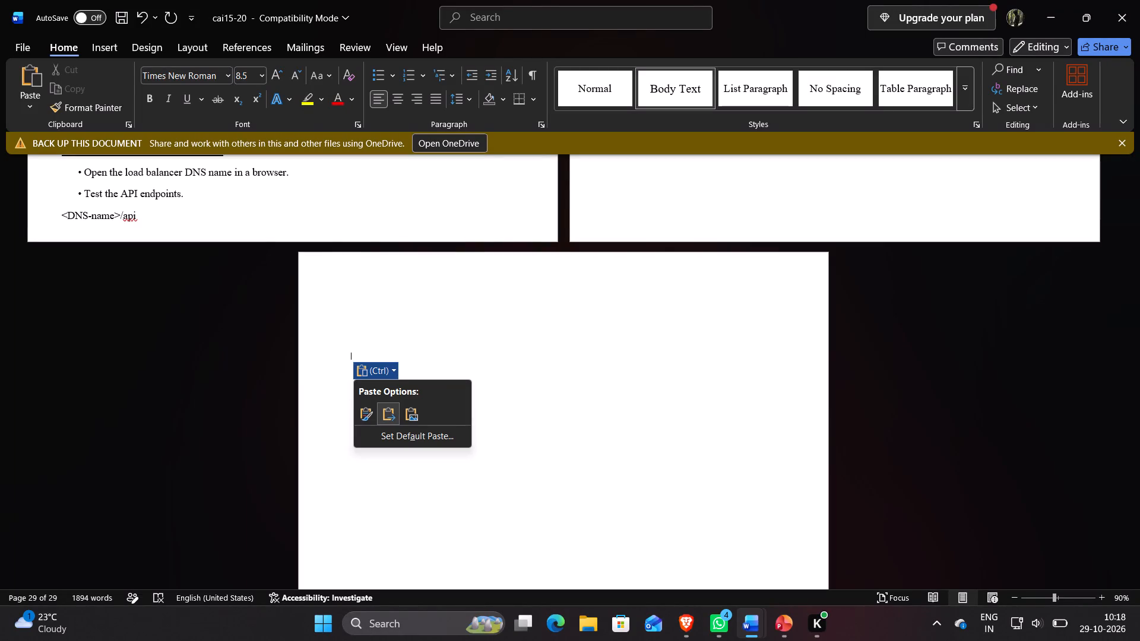
left_click(391, 405)
left_click(379, 377)
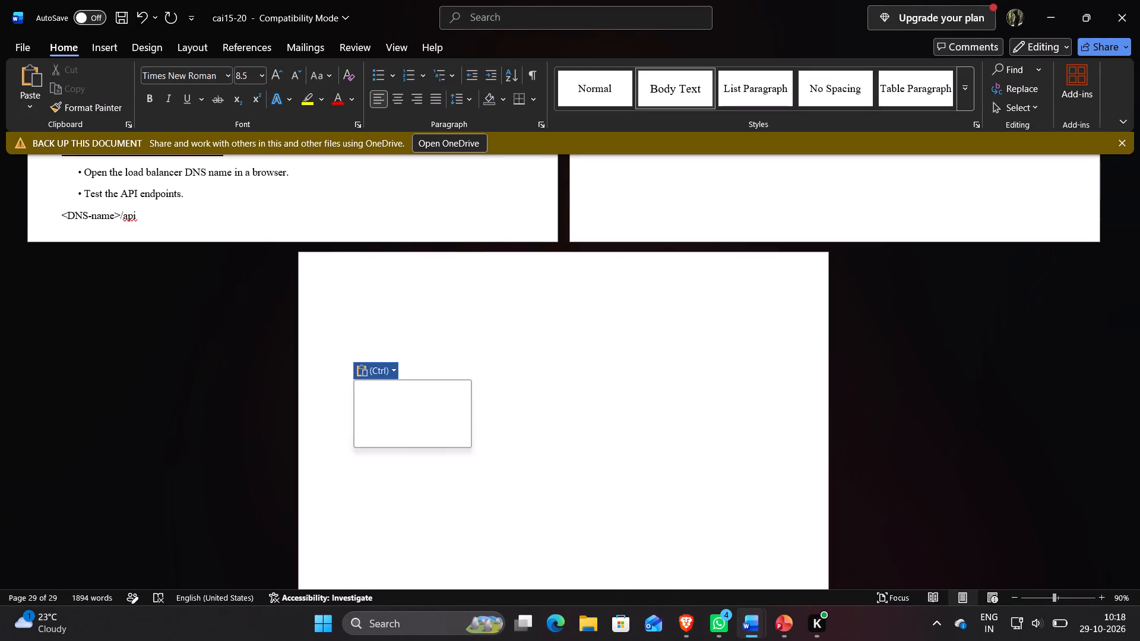
left_click(400, 404)
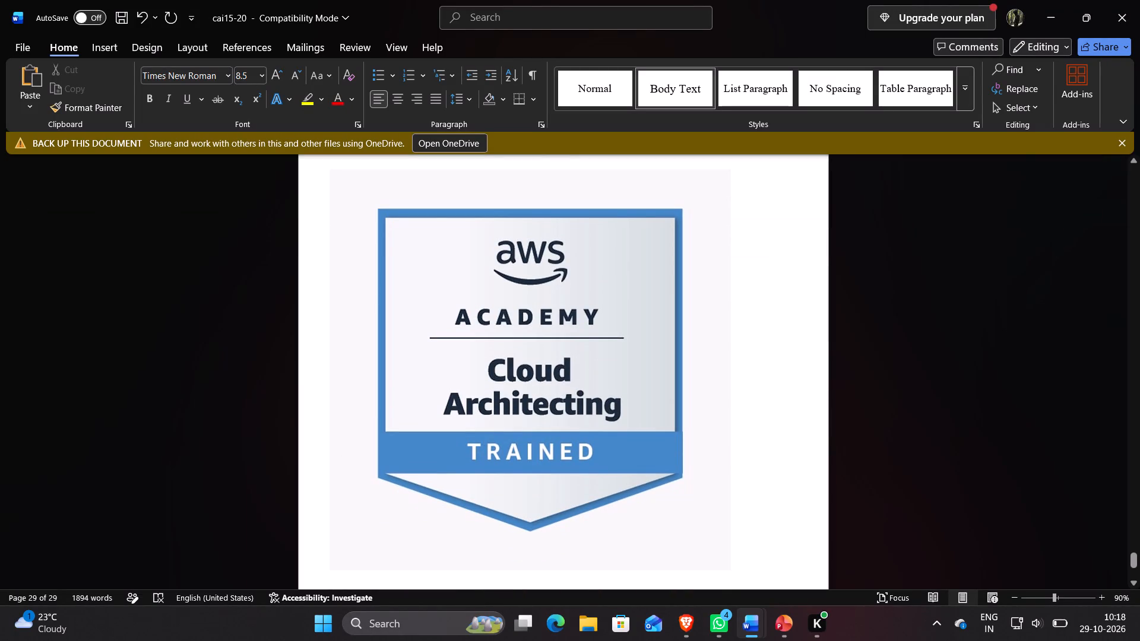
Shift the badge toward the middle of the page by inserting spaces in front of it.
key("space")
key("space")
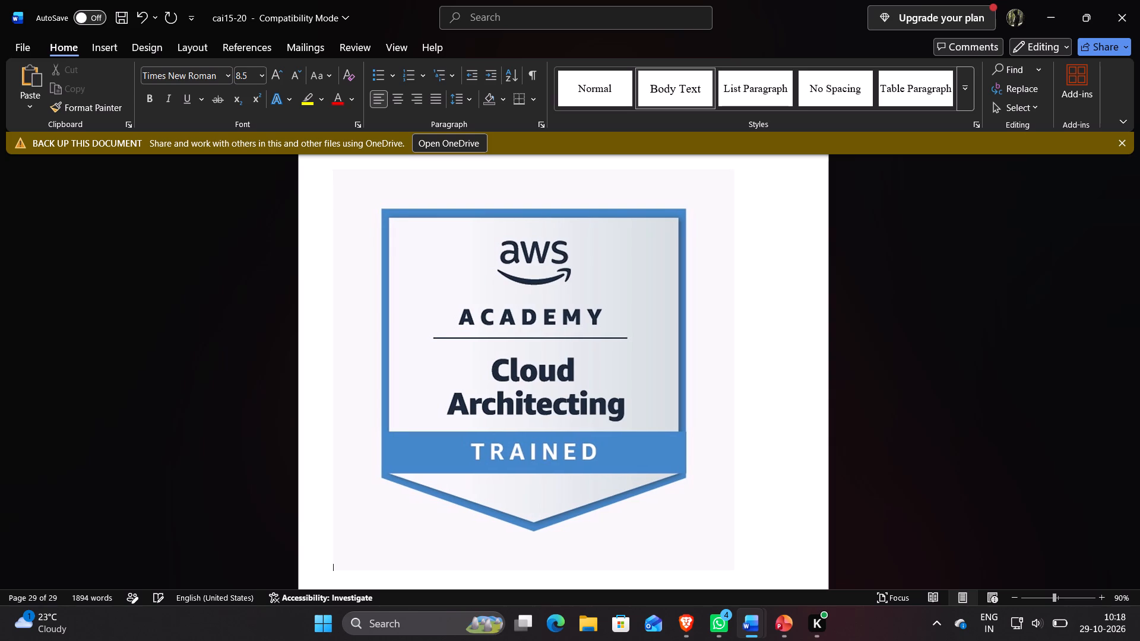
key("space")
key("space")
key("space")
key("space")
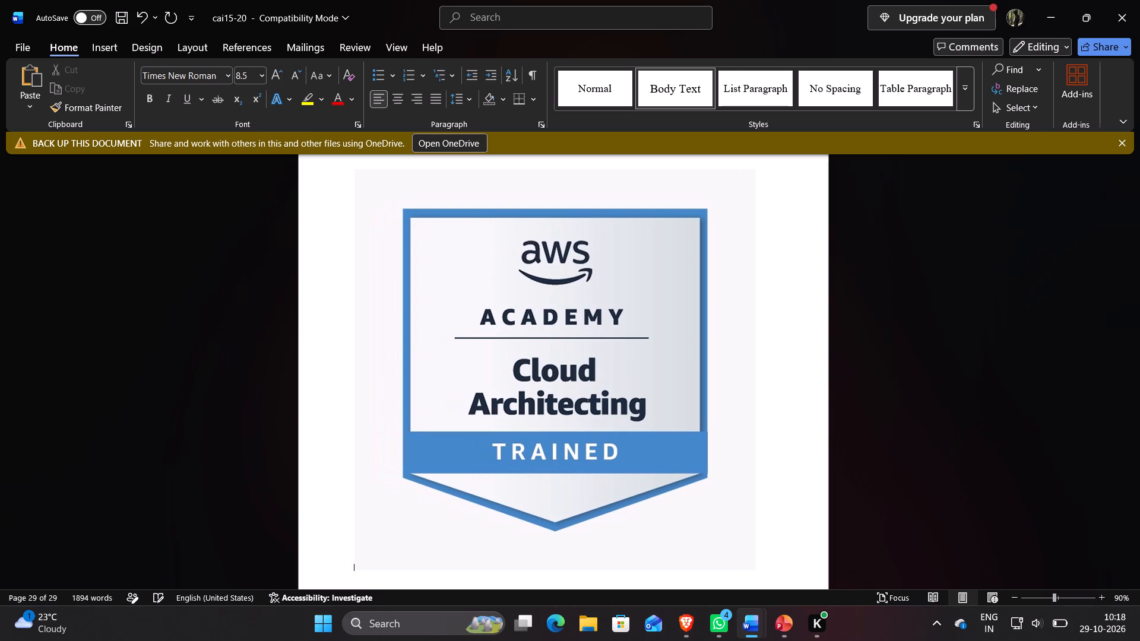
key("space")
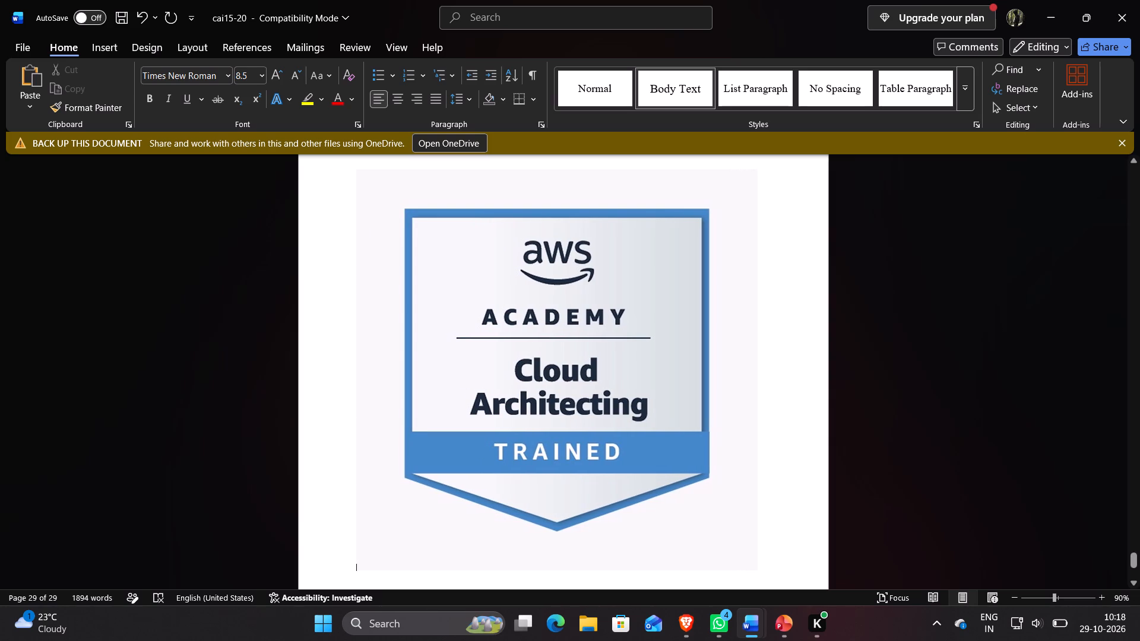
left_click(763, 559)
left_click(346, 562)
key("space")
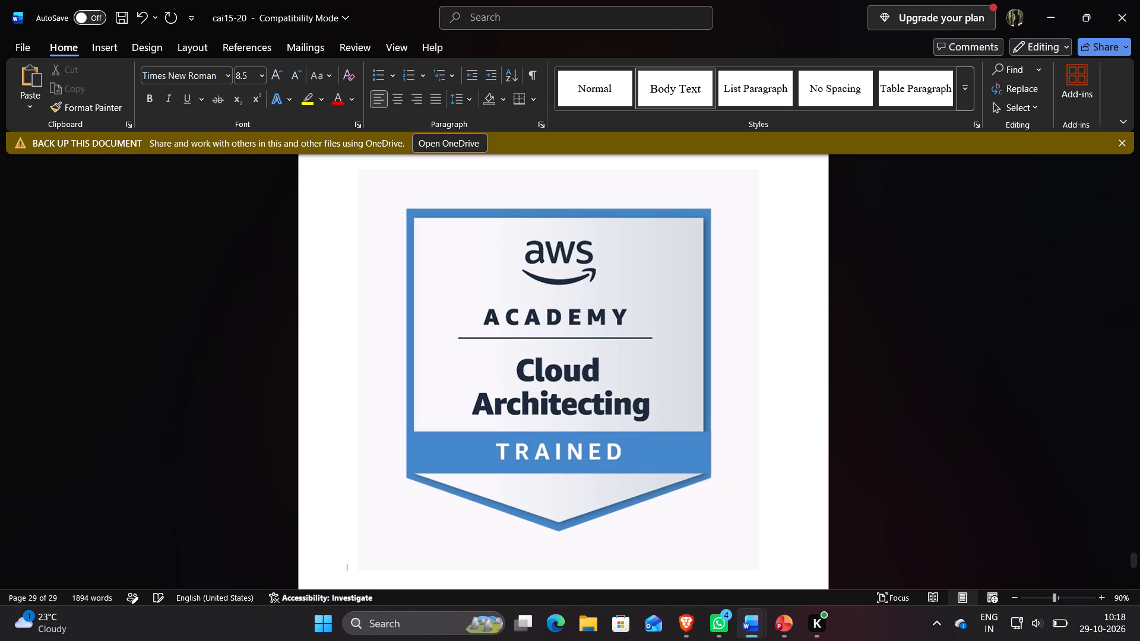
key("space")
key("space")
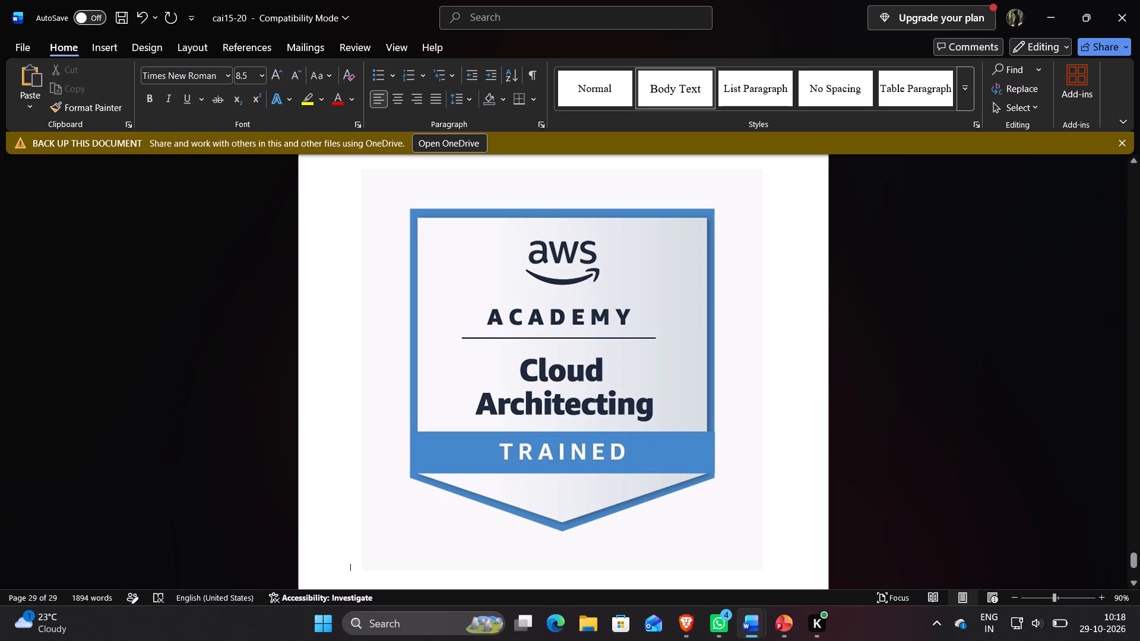
Add an empty line directly after the badge.
left_click(785, 573)
key("Return")
Shrink the badge picture in two passes from its lower corner, keeping its proportions, to about 70% of its size.
scroll(785, 573, "down", 5)
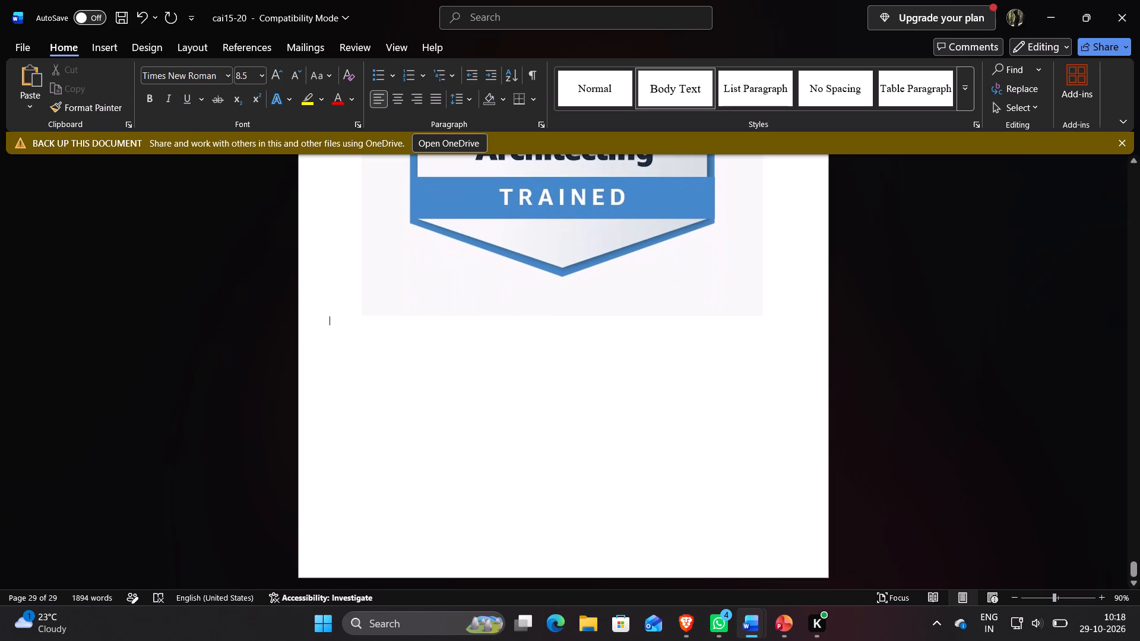
scroll(714, 467, "down", 2)
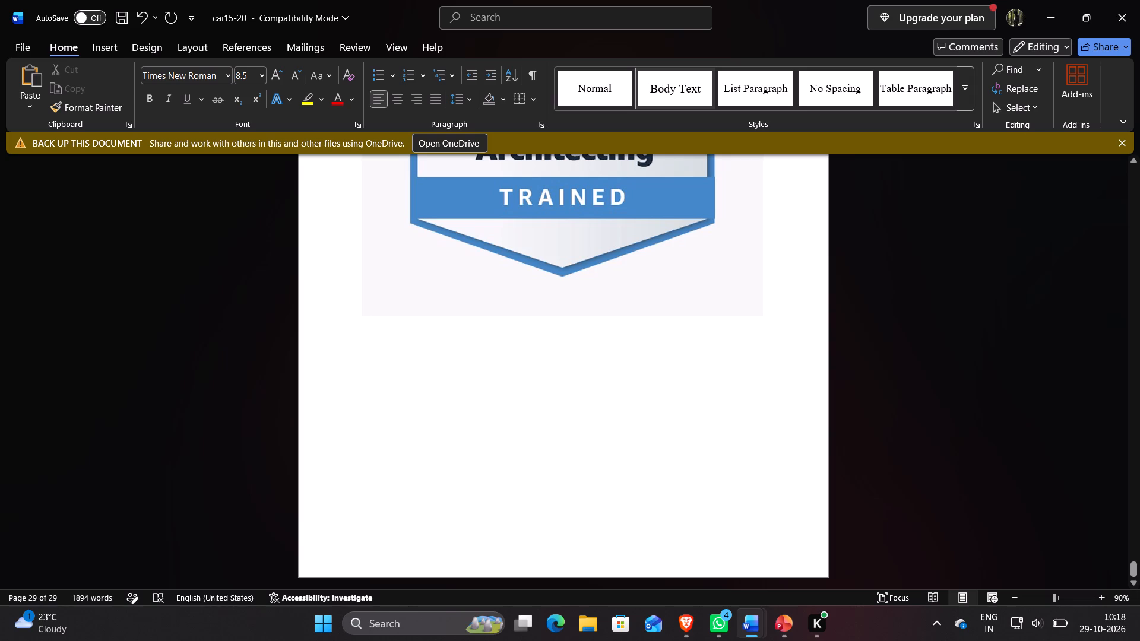
left_click(711, 289)
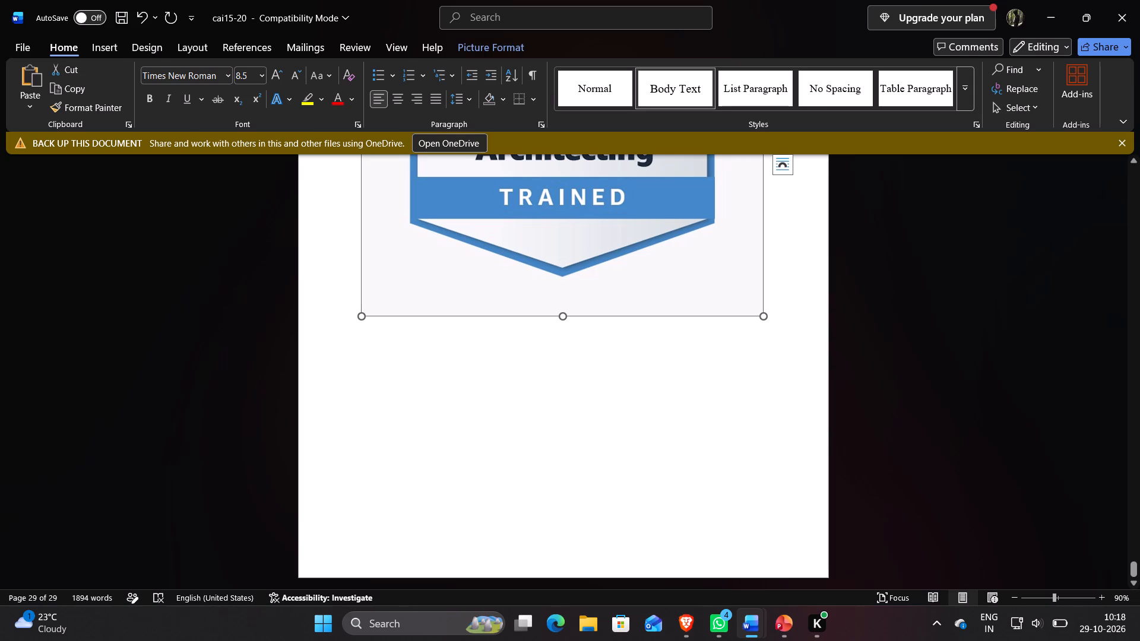
left_click_drag(768, 318, 699, 255)
scroll(699, 255, "up", 1)
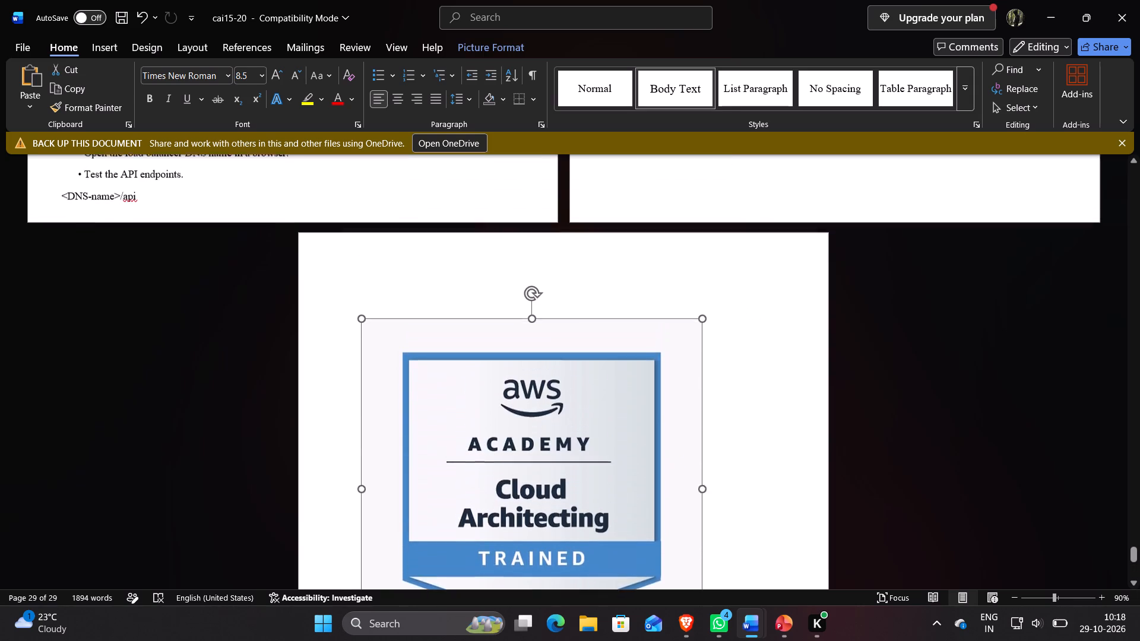
scroll(699, 255, "down", 1)
left_click_drag(700, 474, 692, 461)
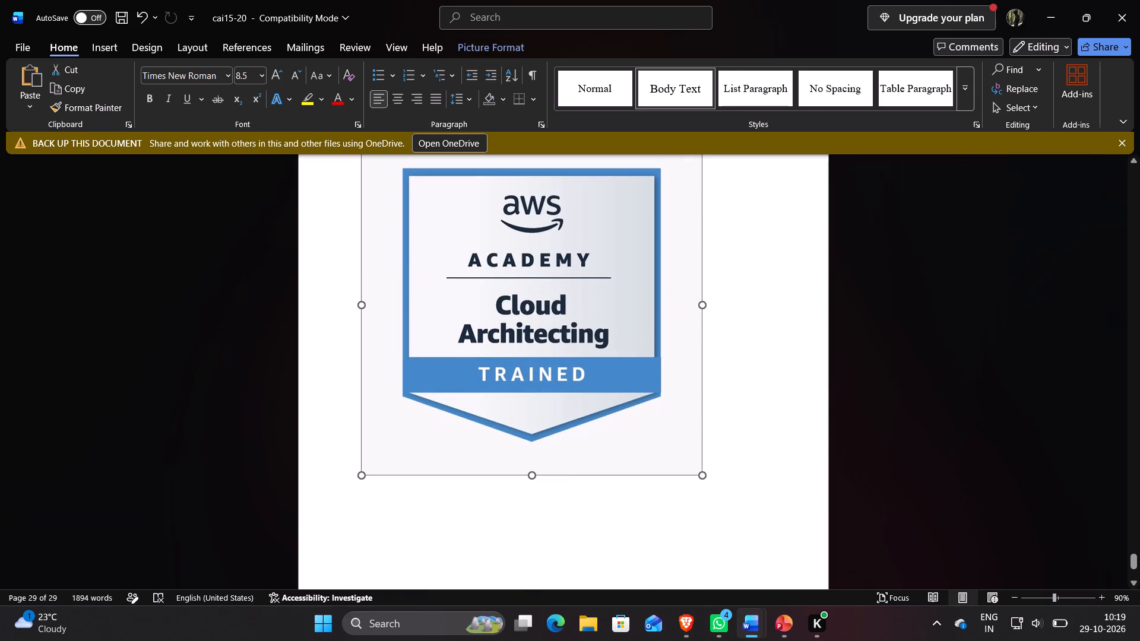
left_click_drag(692, 461, 640, 407)
Remove the spaces before the badge and delete backward until the preceding page's last bullet ends at "each micro".
left_click(340, 301)
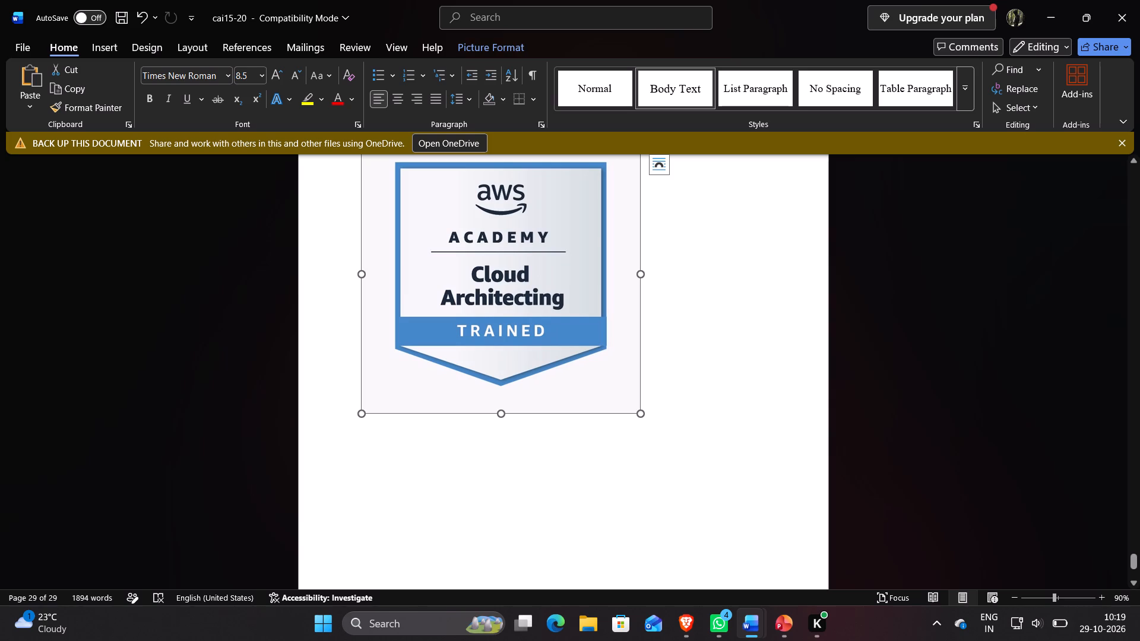
scroll(340, 301, "right", 1)
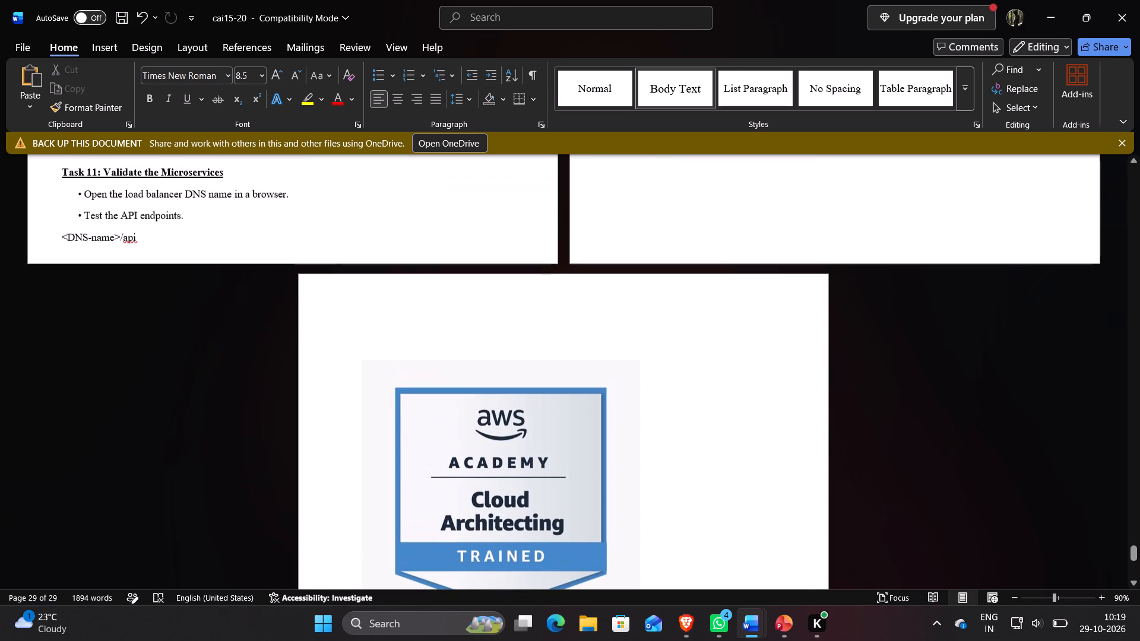
left_click(498, 420)
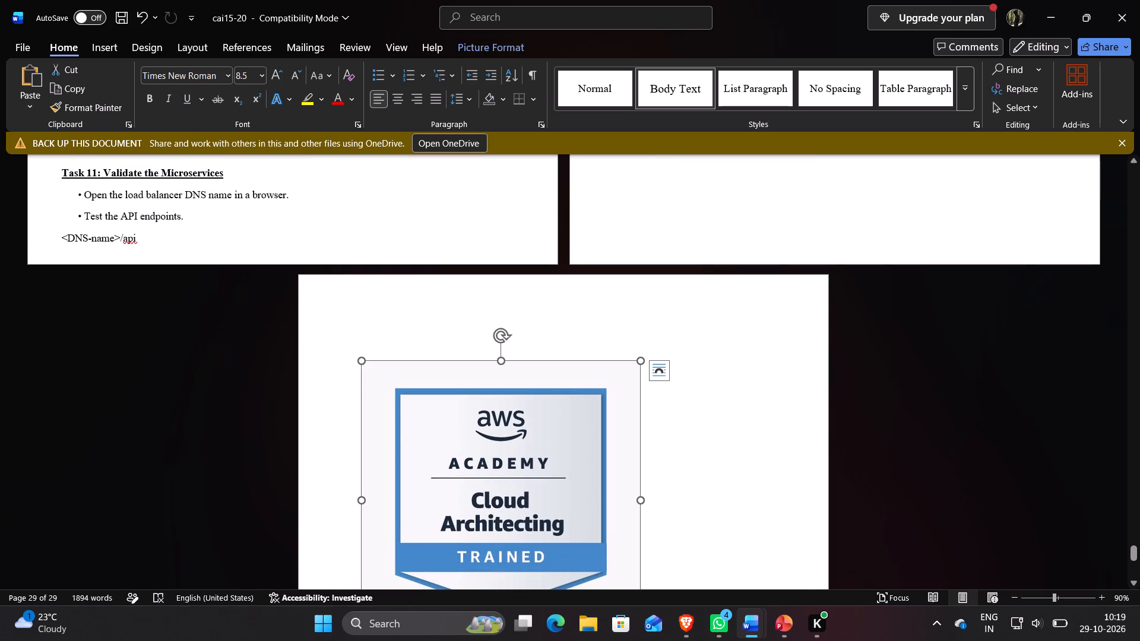
left_click(359, 330)
left_click(355, 353)
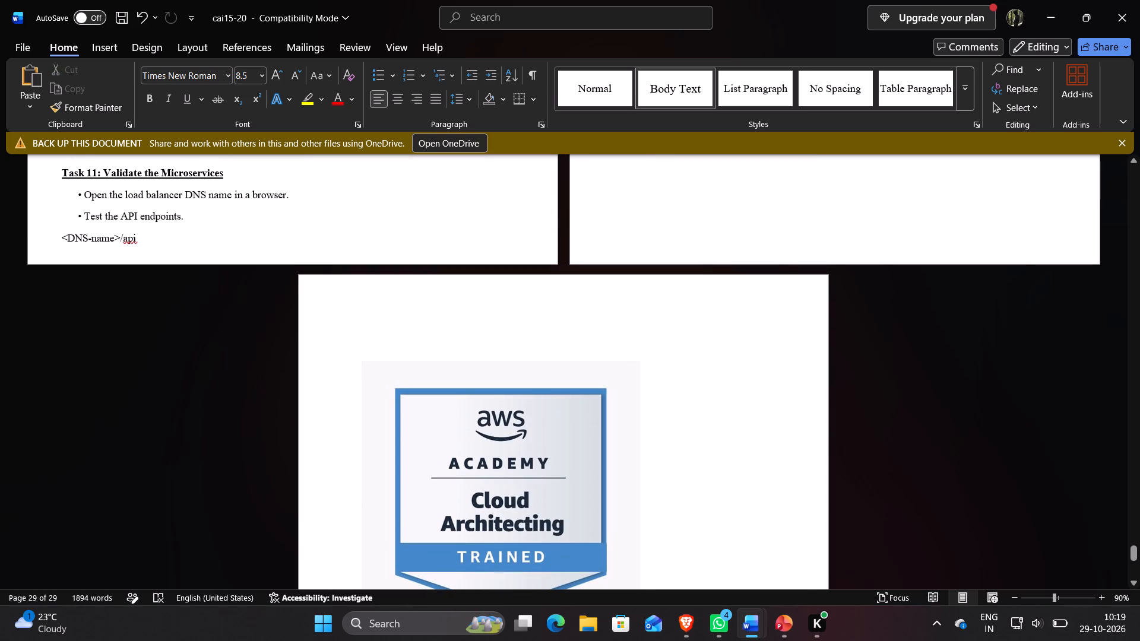
left_click(357, 367)
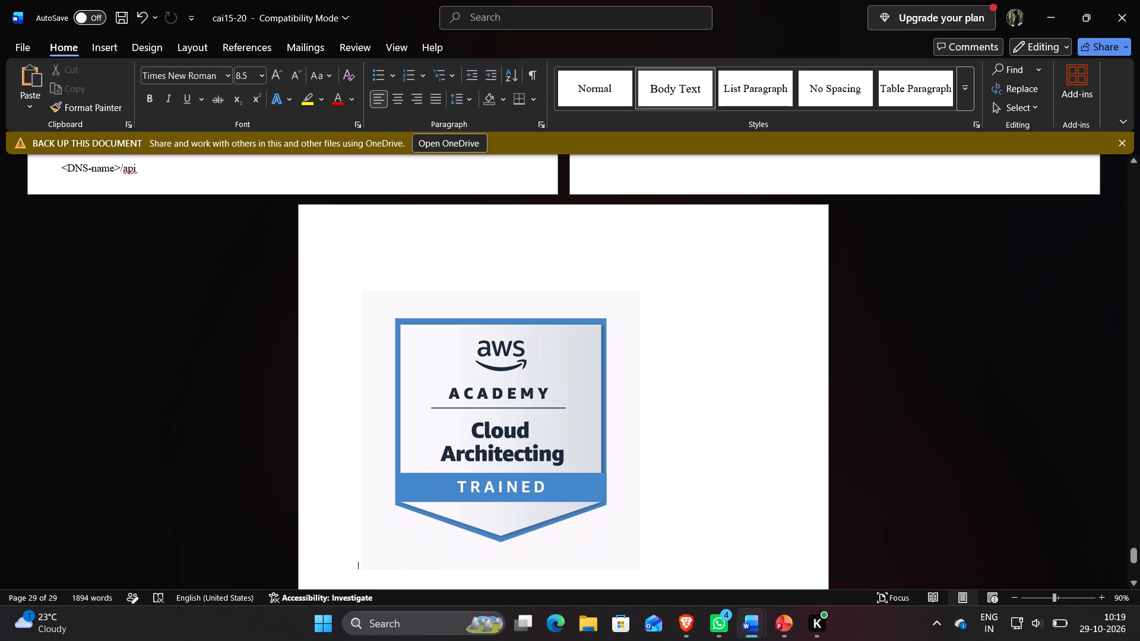
key("BackSpace")
key("BackSpace")
key("BackSpace")
key("BackSpace")
key("BackSpace")
key("BackSpace")
key("BackSpace")
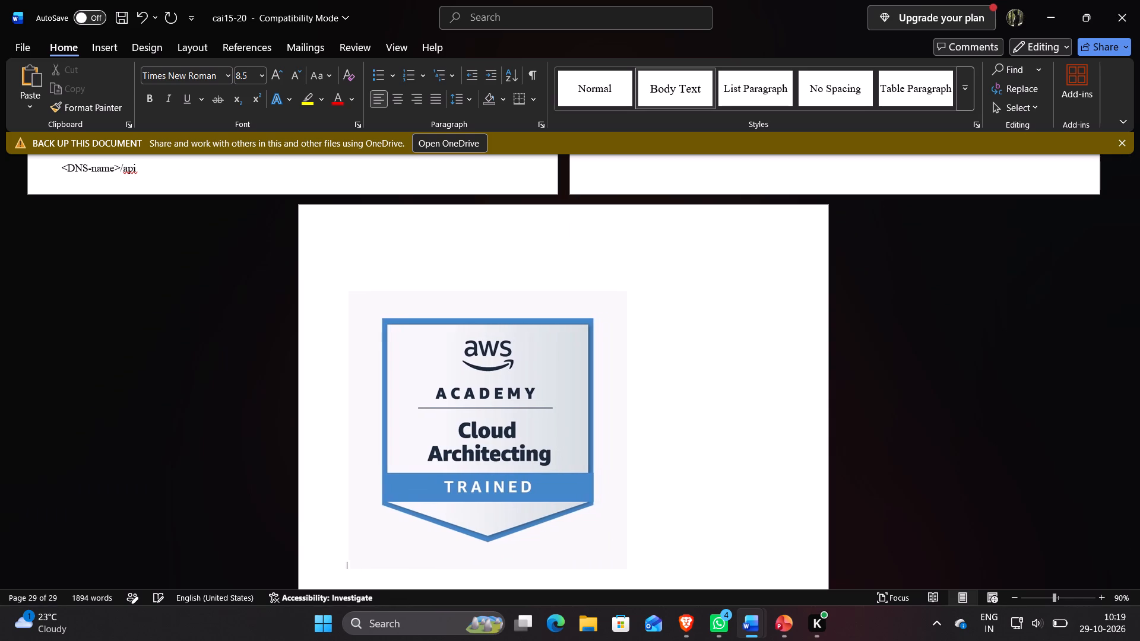
key("BackSpace")
key("BackSpace")
key("BackSpace")
key("BackSpace")
key("BackSpace")
key("BackSpace")
key("BackSpace")
key("BackSpace")
key("BackSpace")
key("BackSpace")
key("BackSpace")
key("BackSpace")
key("BackSpace")
key("BackSpace")
key("BackSpace")
key("BackSpace")
key("BackSpace")
key("BackSpace")
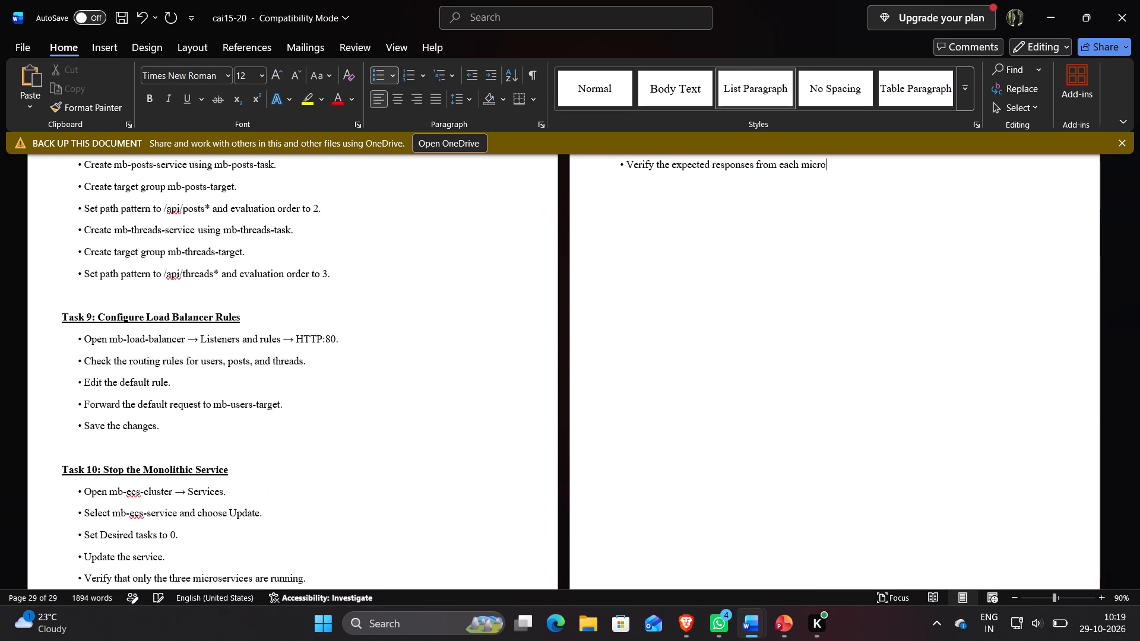
Move the badge picture up toward the top of page 29.
scroll(357, 367, "down", 6)
scroll(357, 367, "up", 8)
scroll(357, 367, "down", 1)
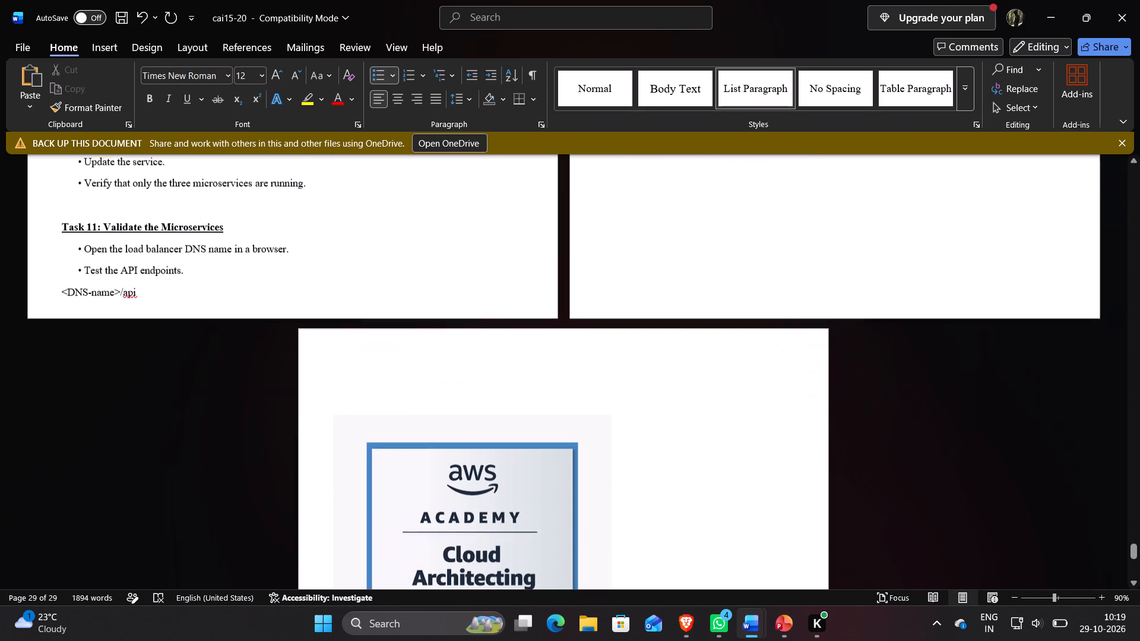
scroll(357, 367, "down", 1)
left_click_drag(347, 420, 362, 383)
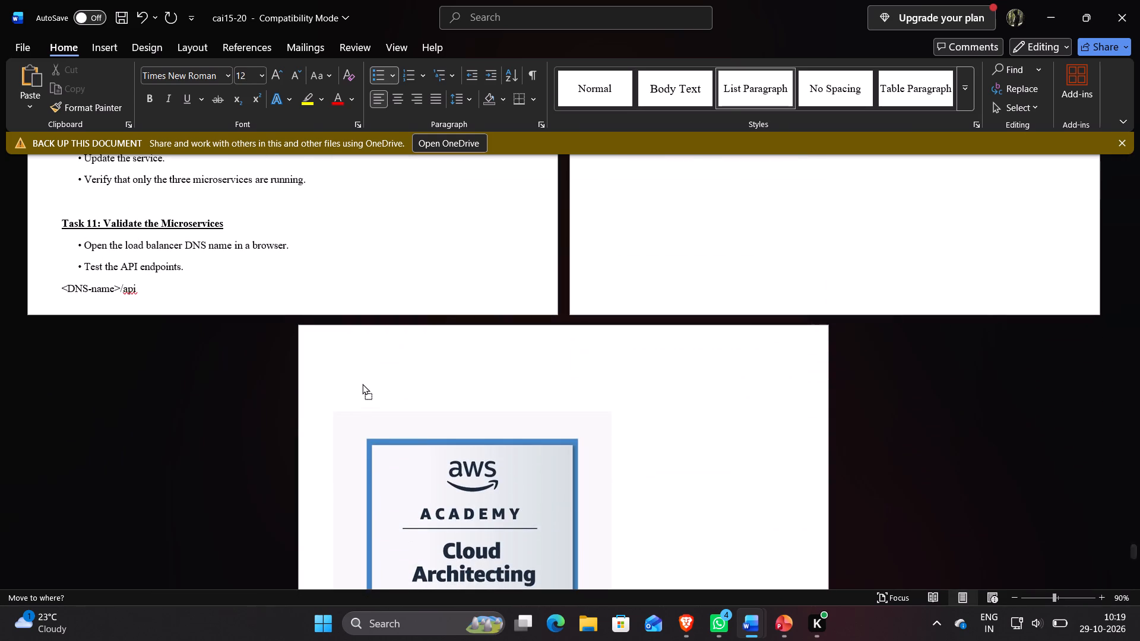
Shift the badge picture on page 29 toward the page's centre by inserting three spaces and three tabs before it.
left_click_drag(362, 383, 365, 379)
left_click(324, 417)
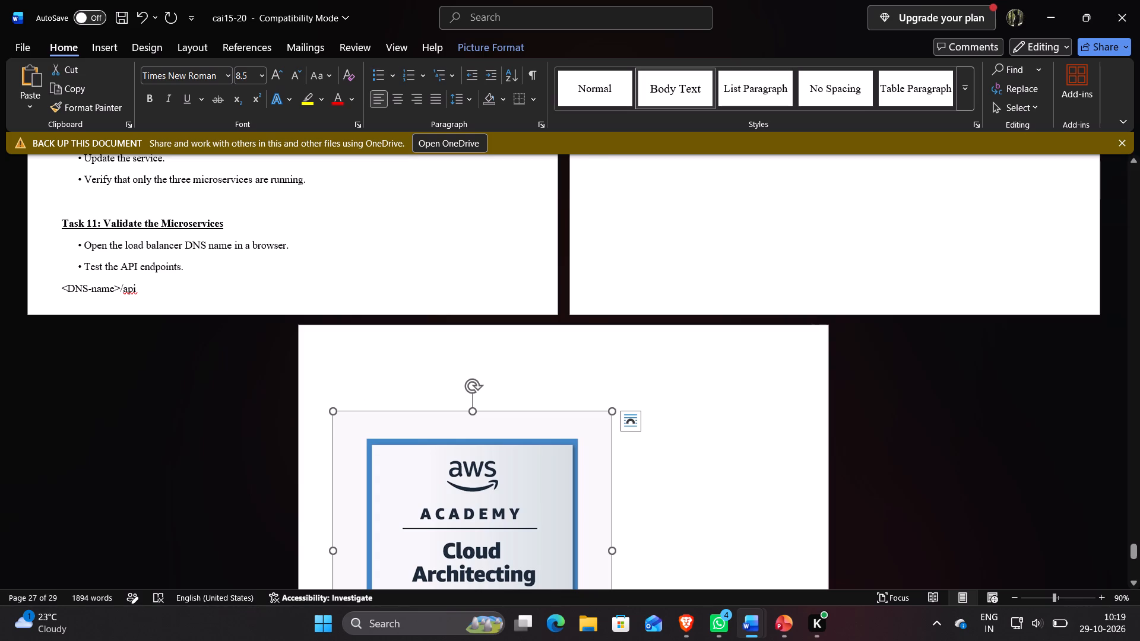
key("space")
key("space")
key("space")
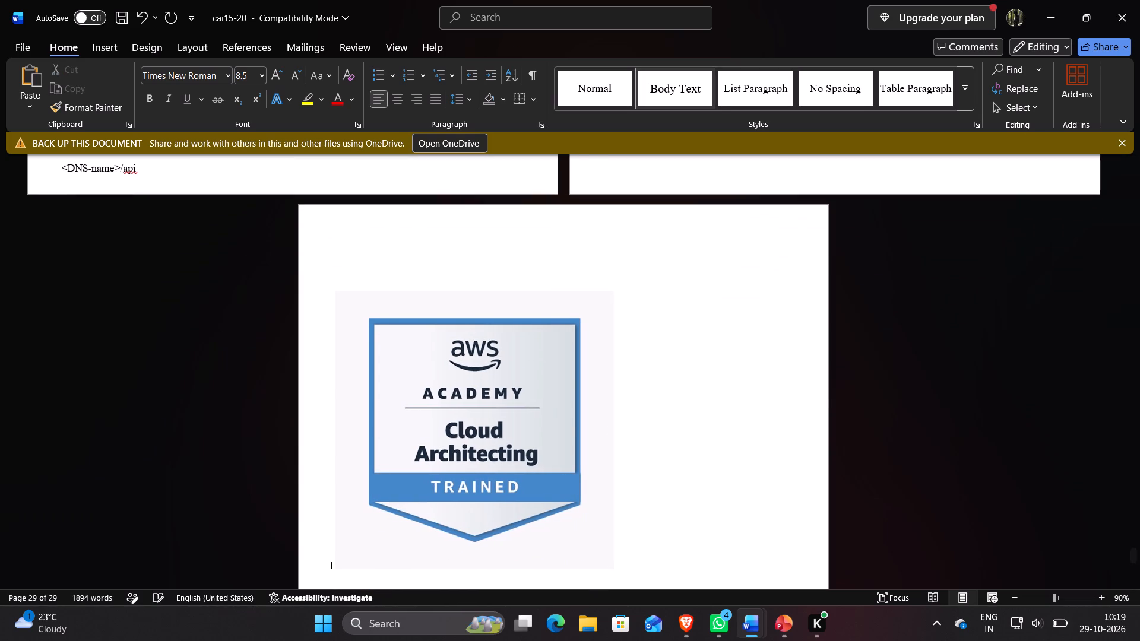
key("Tab")
key("Tab")
key("Tab")
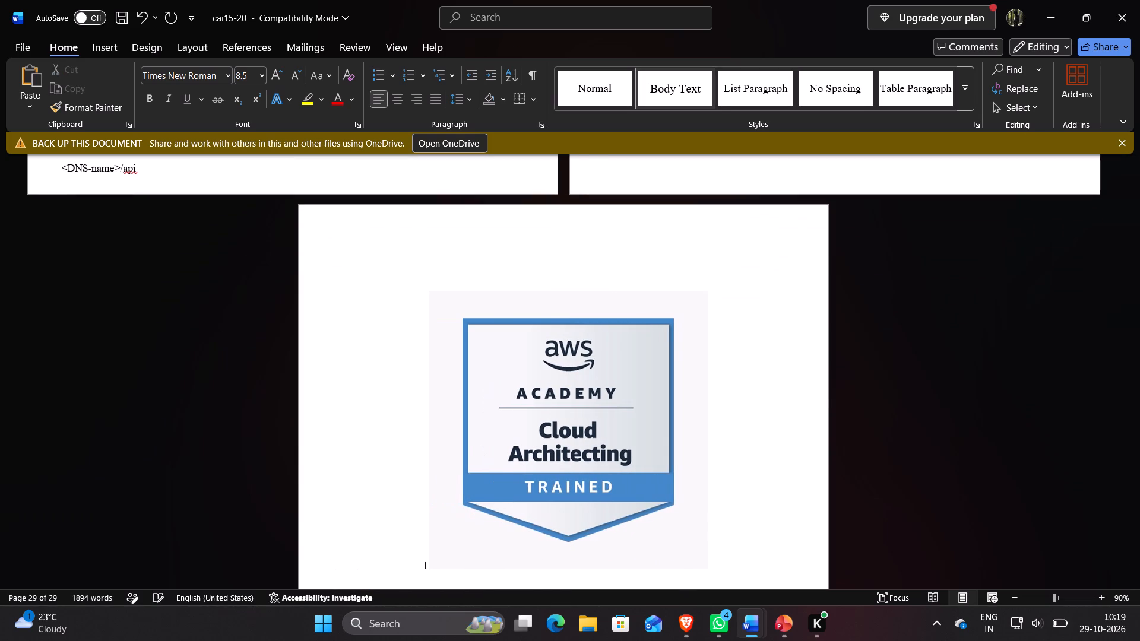
Add a new empty line directly below the badge picture.
scroll(347, 446, "down", 2)
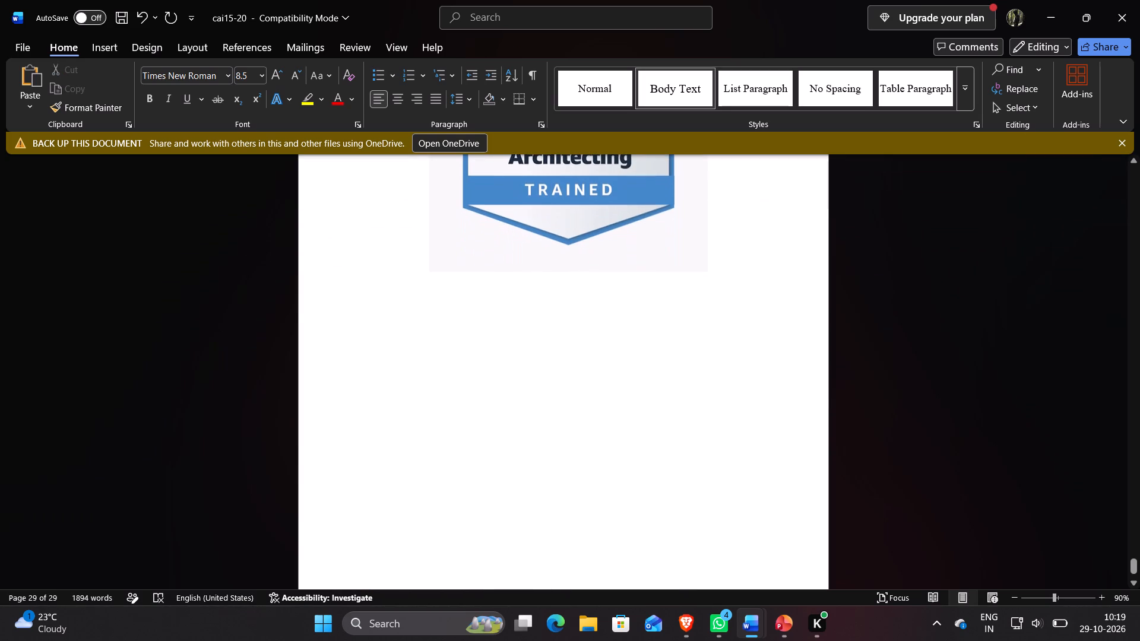
left_click(730, 253)
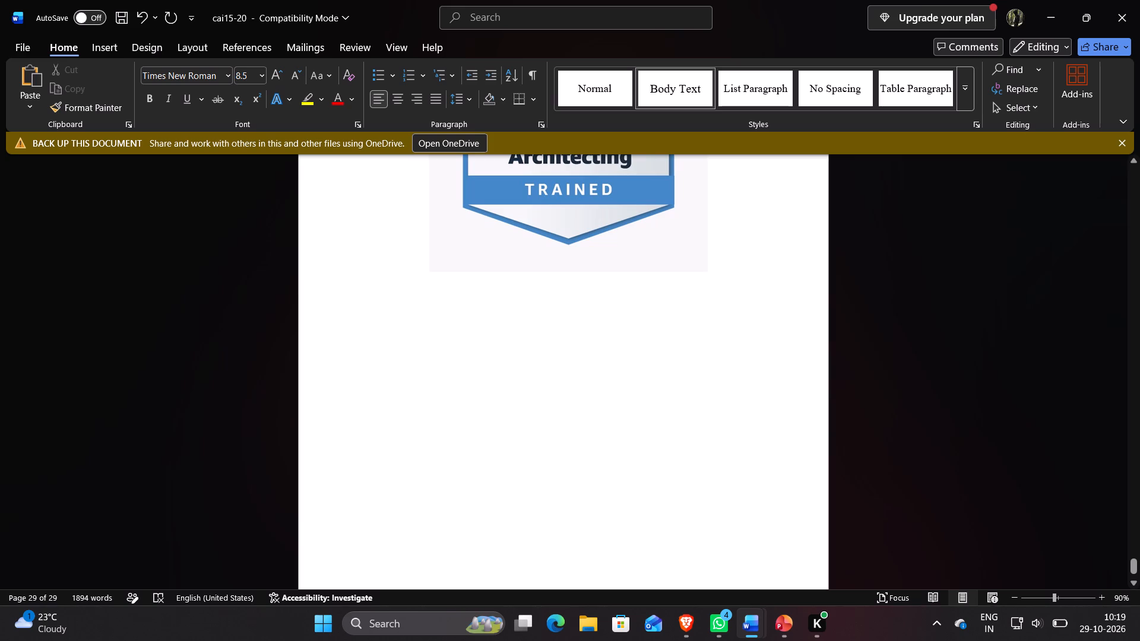
key("Return")
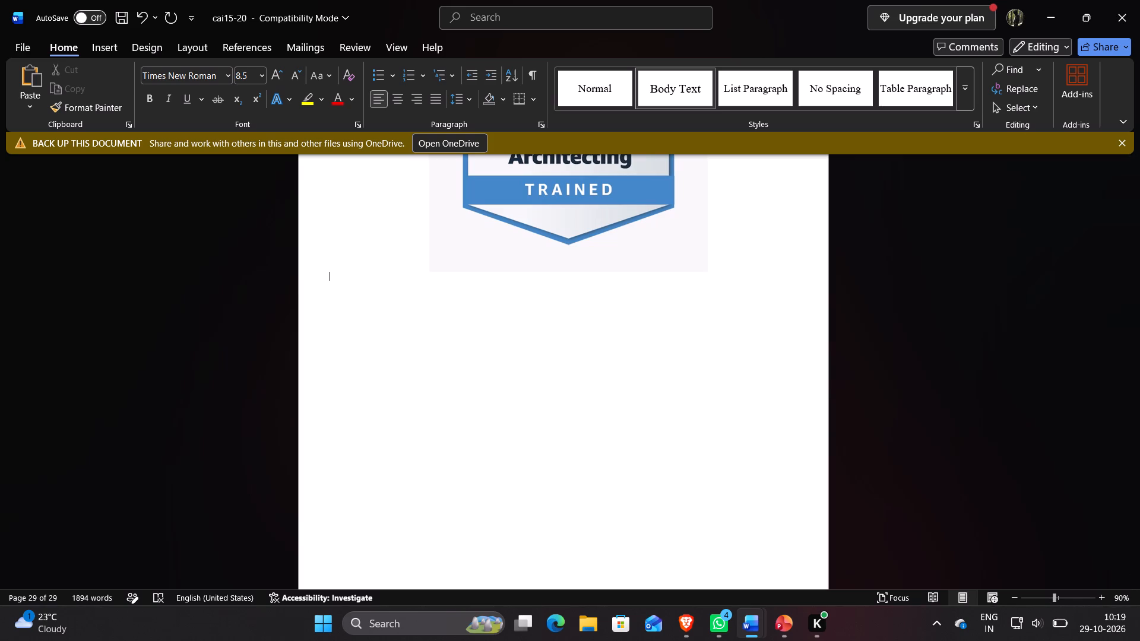
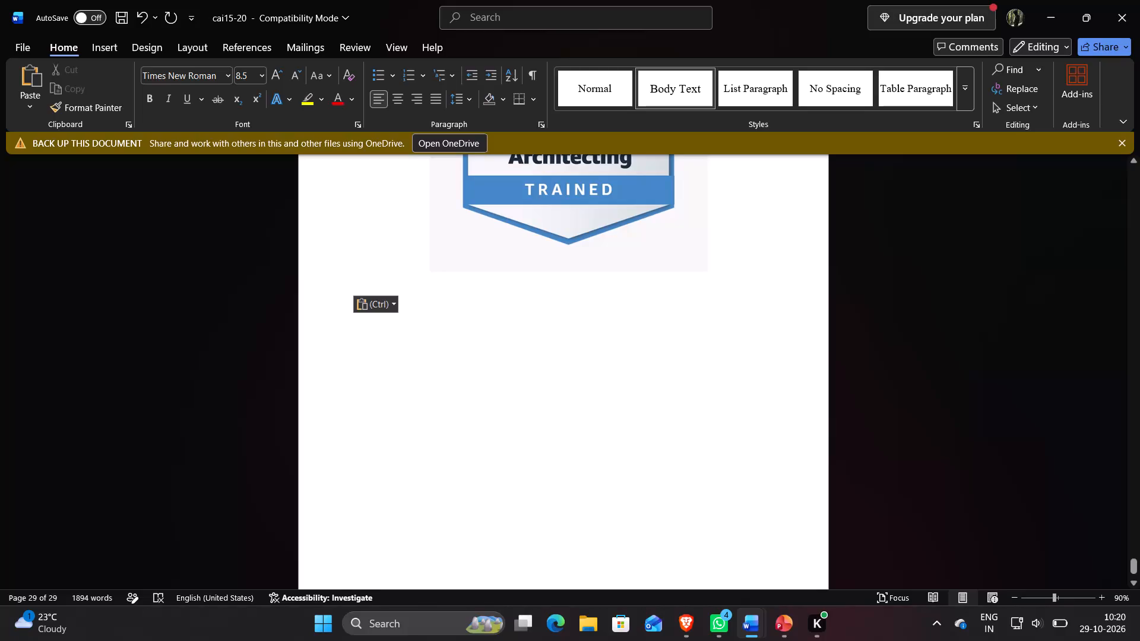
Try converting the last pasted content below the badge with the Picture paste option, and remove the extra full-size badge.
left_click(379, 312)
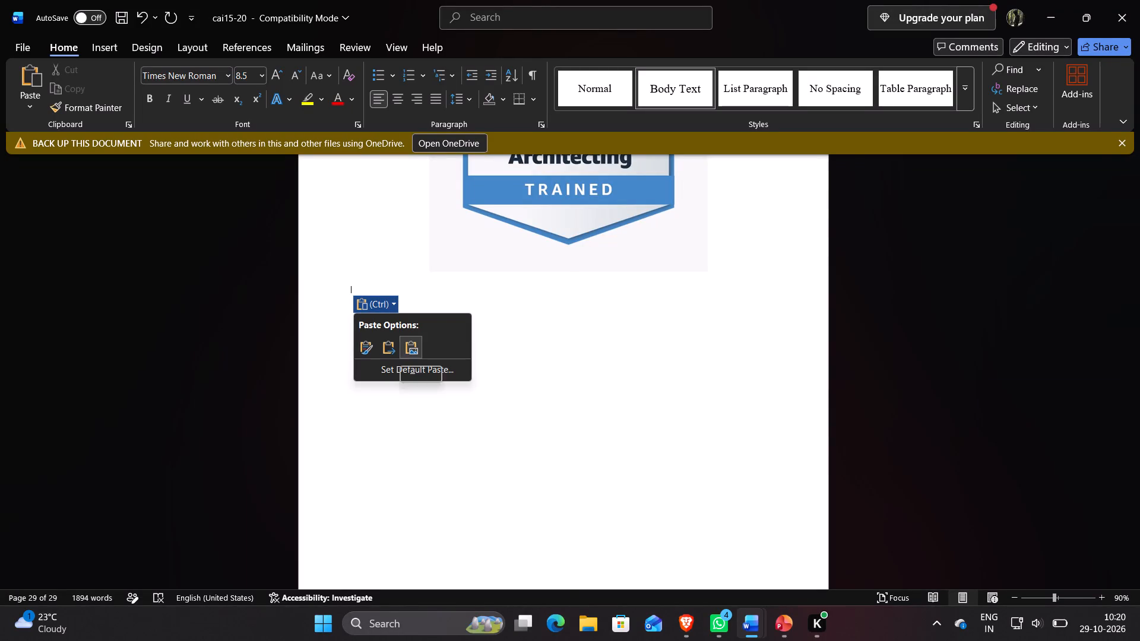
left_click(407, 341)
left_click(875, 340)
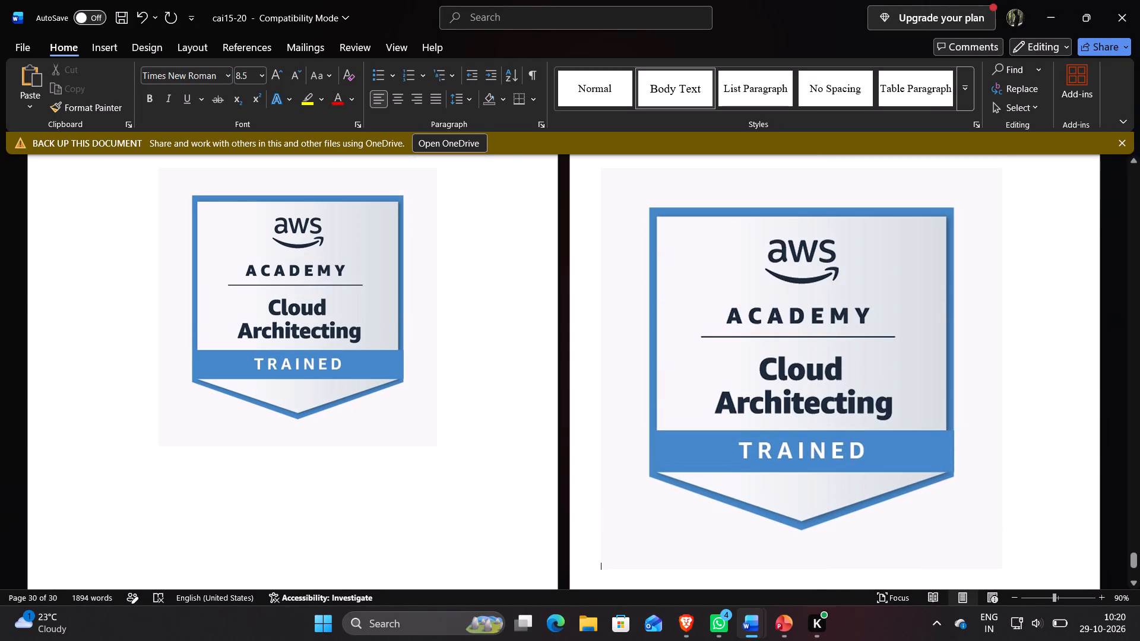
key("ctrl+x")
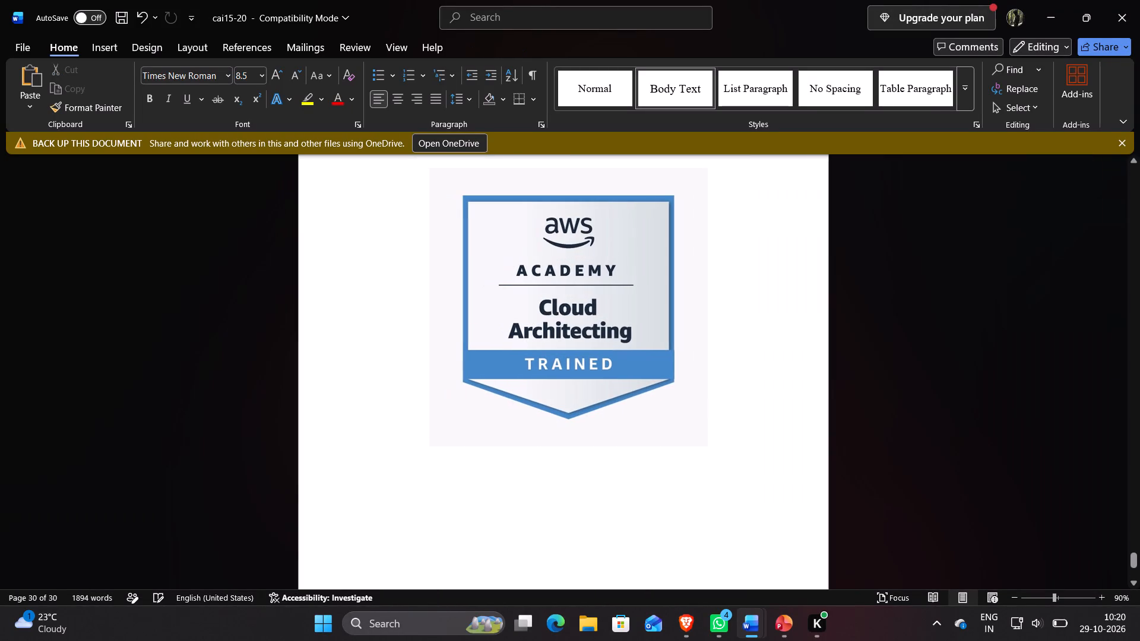
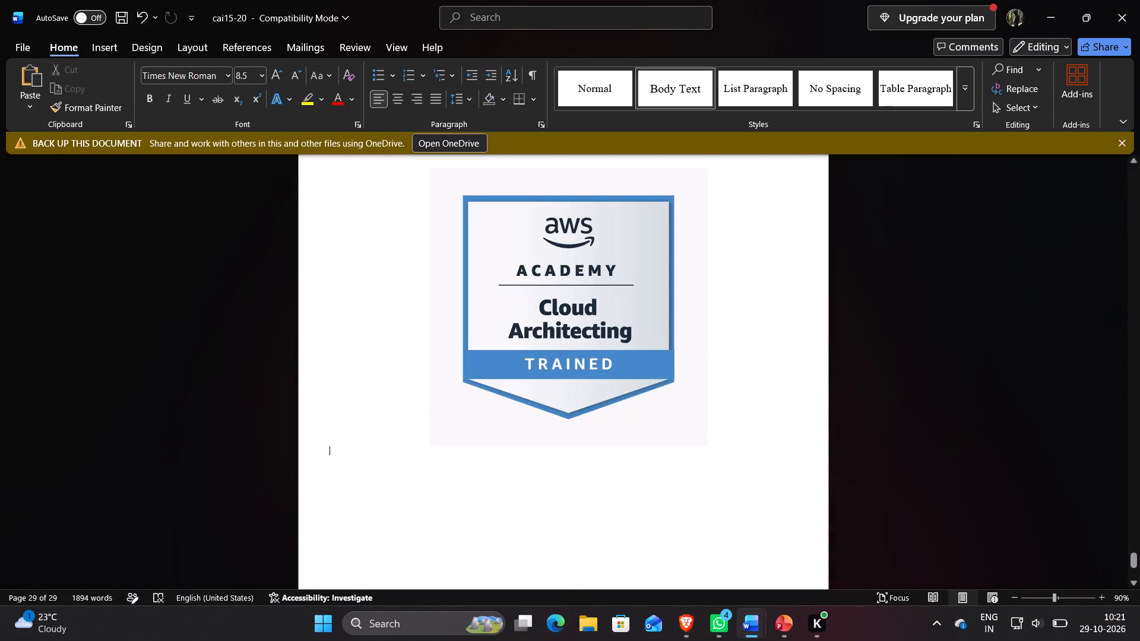
Paste the AWS Academy certificate picture below the badge and shrink it proportionally to about 90% so it fits on page 29.
key("ctrl+v")
left_click(858, 327)
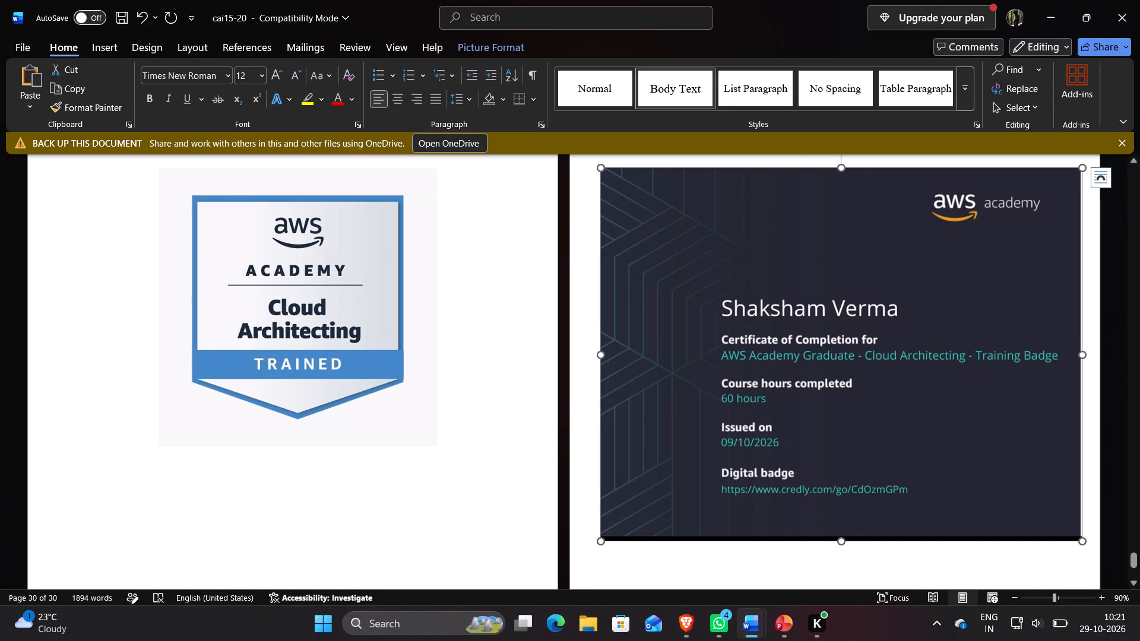
left_click_drag(1082, 540, 1036, 490)
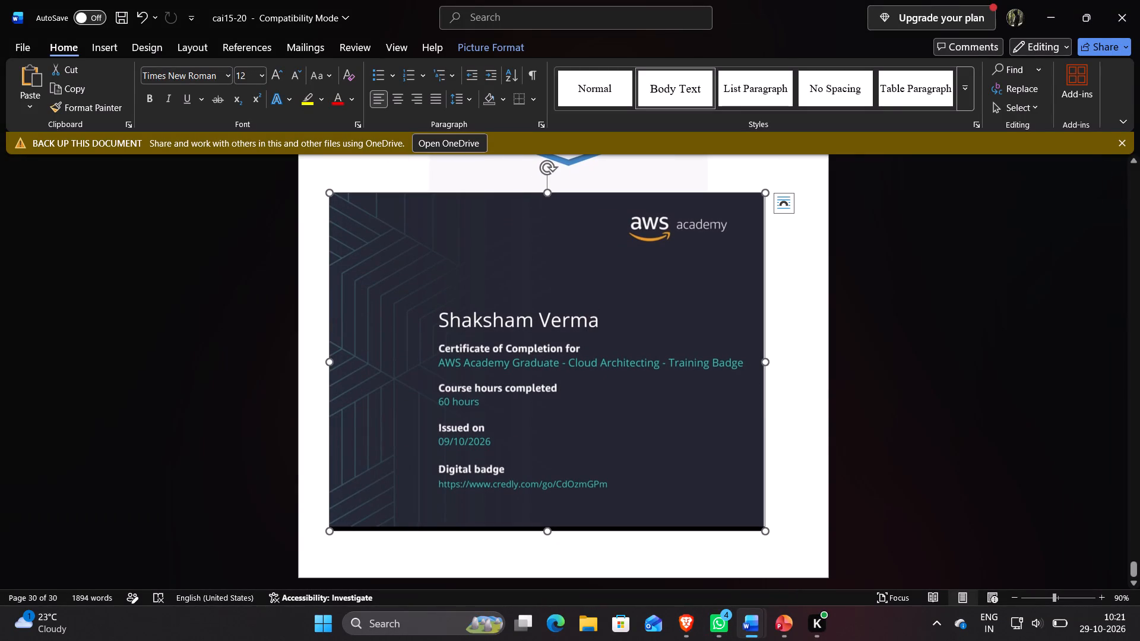
Insert seven spaces before the certificate picture to shift it toward the middle of the page.
left_click(323, 266)
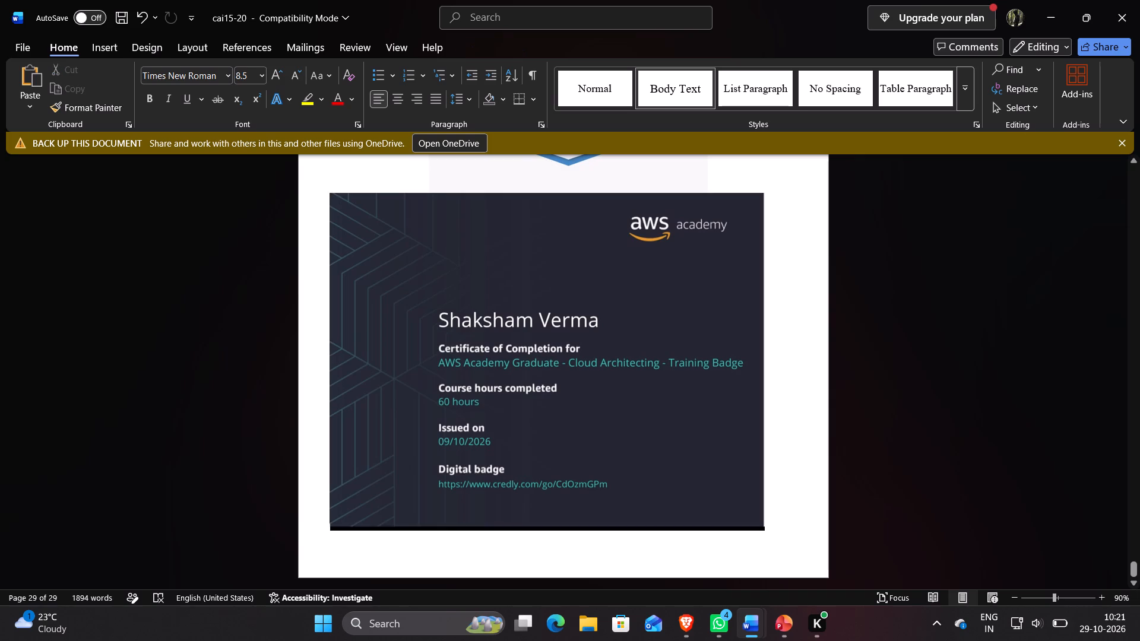
key("space")
key("space")
key("space")
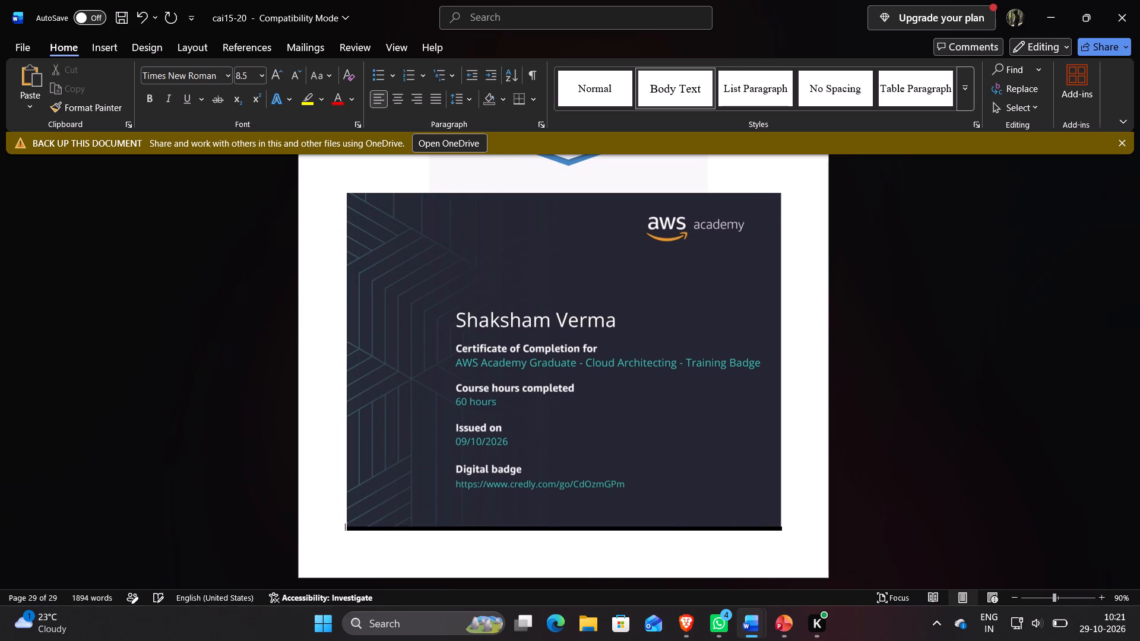
key("space")
key("space")
key("space")
key("space")
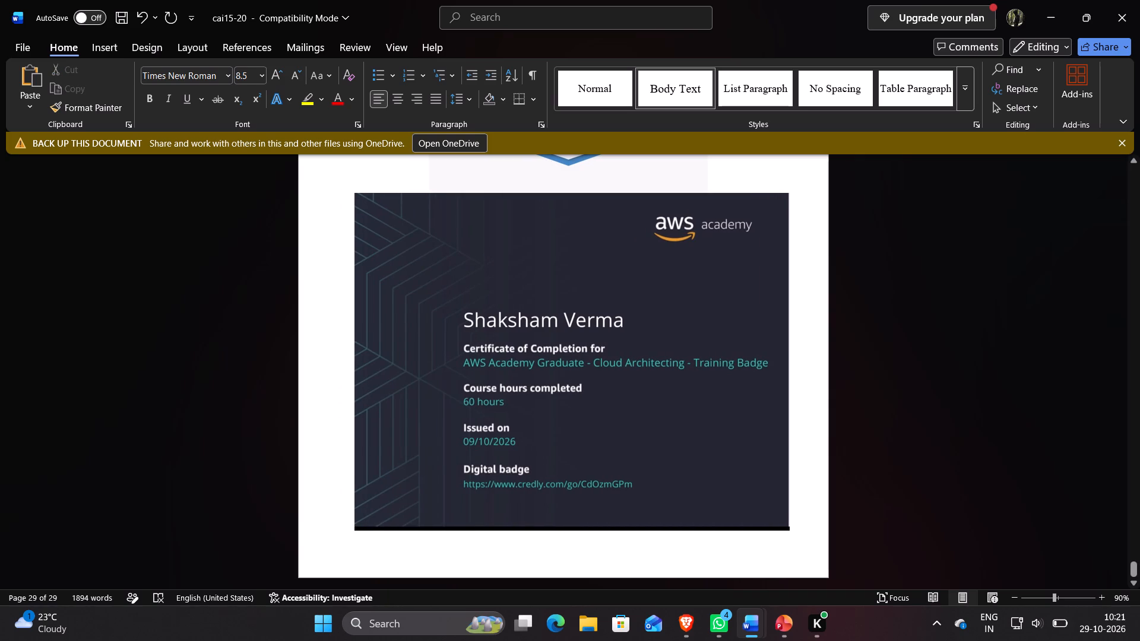
left_click(1033, 345)
Review the document's pages from the badge page back to the Lab 16 opening page, checking the layout.
scroll(844, 379, "up", 2)
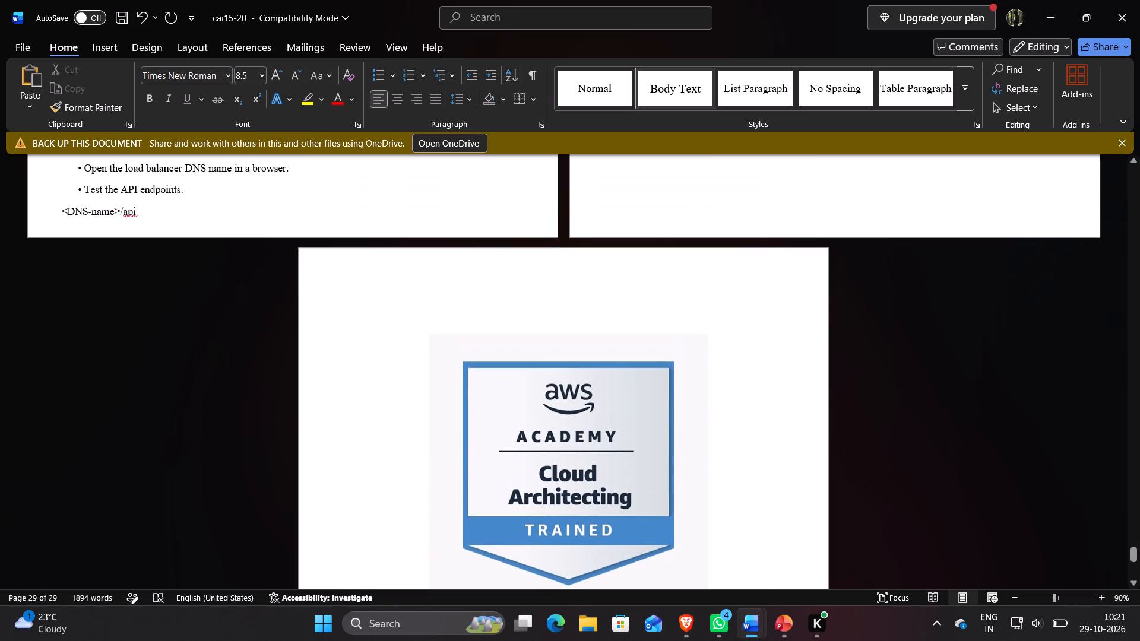
scroll(559, 326, "up", 4)
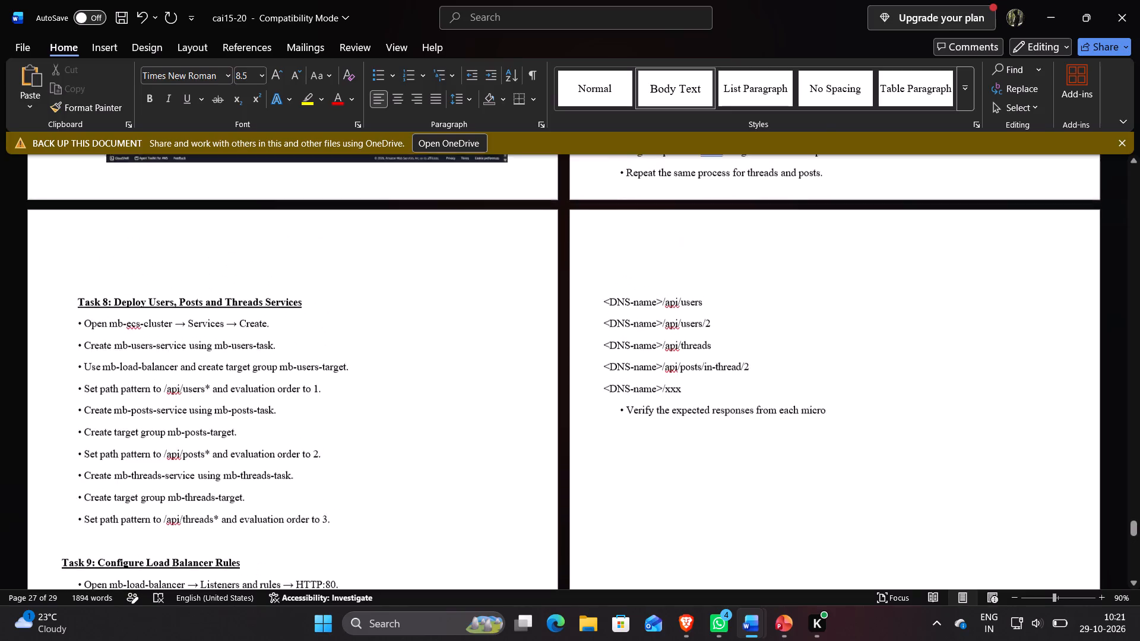
scroll(559, 326, "up", 8)
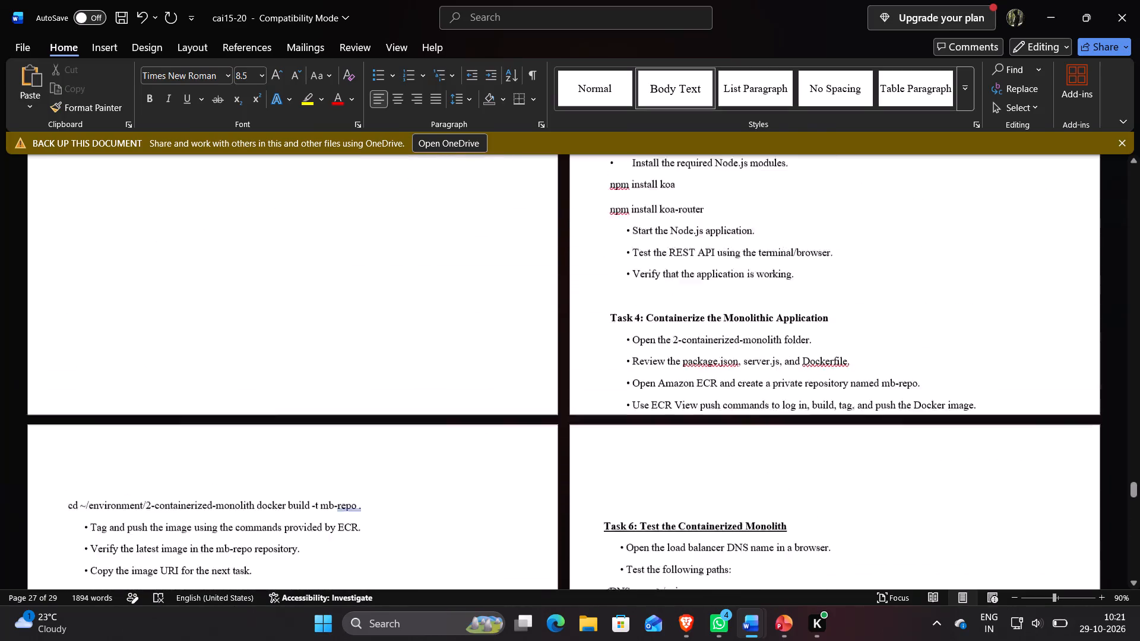
scroll(559, 326, "up", 3)
scroll(559, 326, "down", 2)
scroll(559, 326, "up", 2)
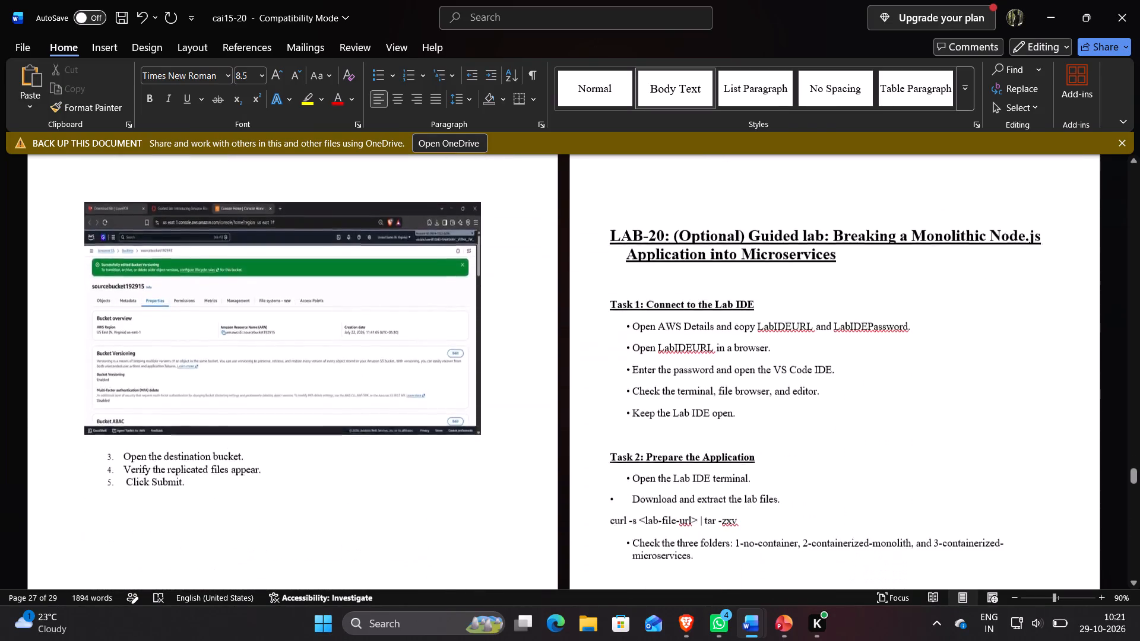
scroll(559, 326, "up", 12)
scroll(559, 326, "up", 9)
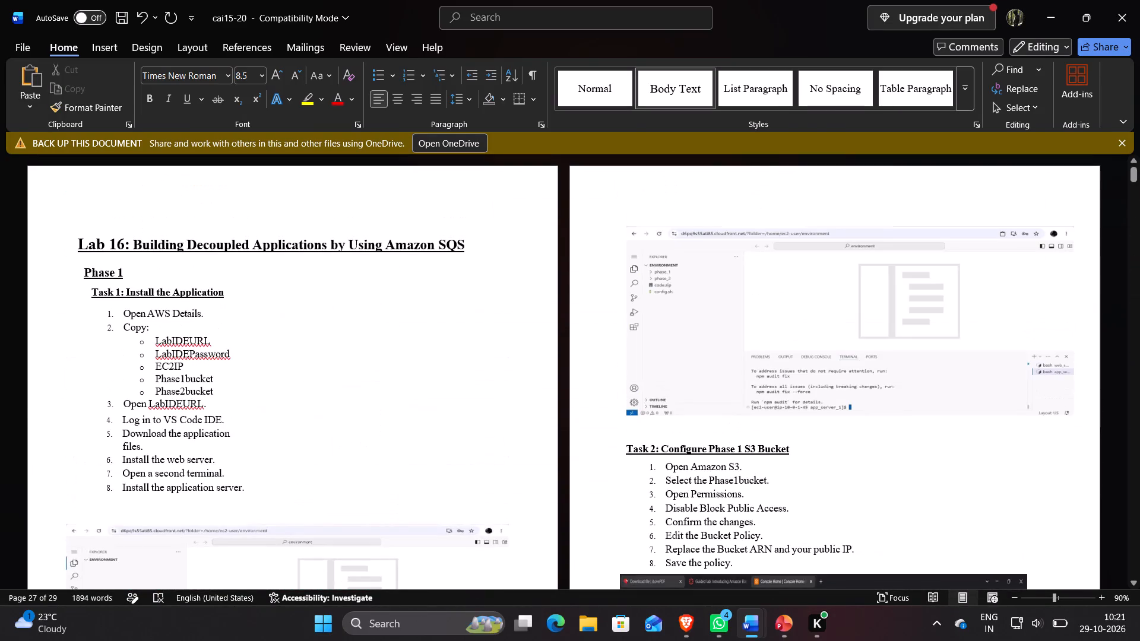
Set up saving a copy of the document as a PDF named cai15-20 in the Documents folder.
left_click(30, 42)
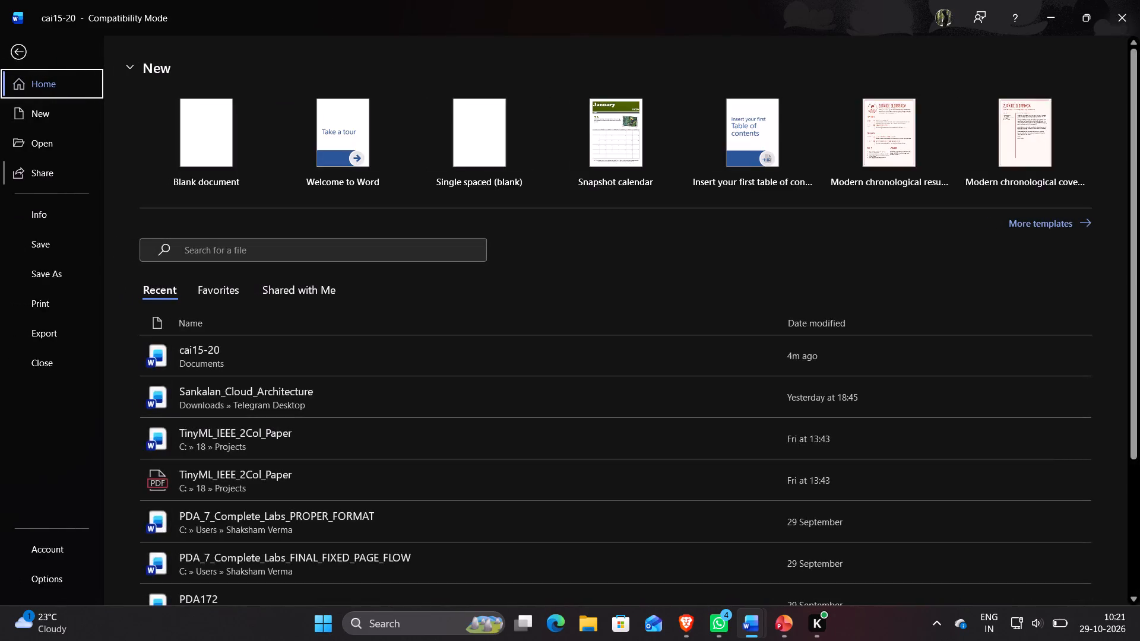
left_click(56, 272)
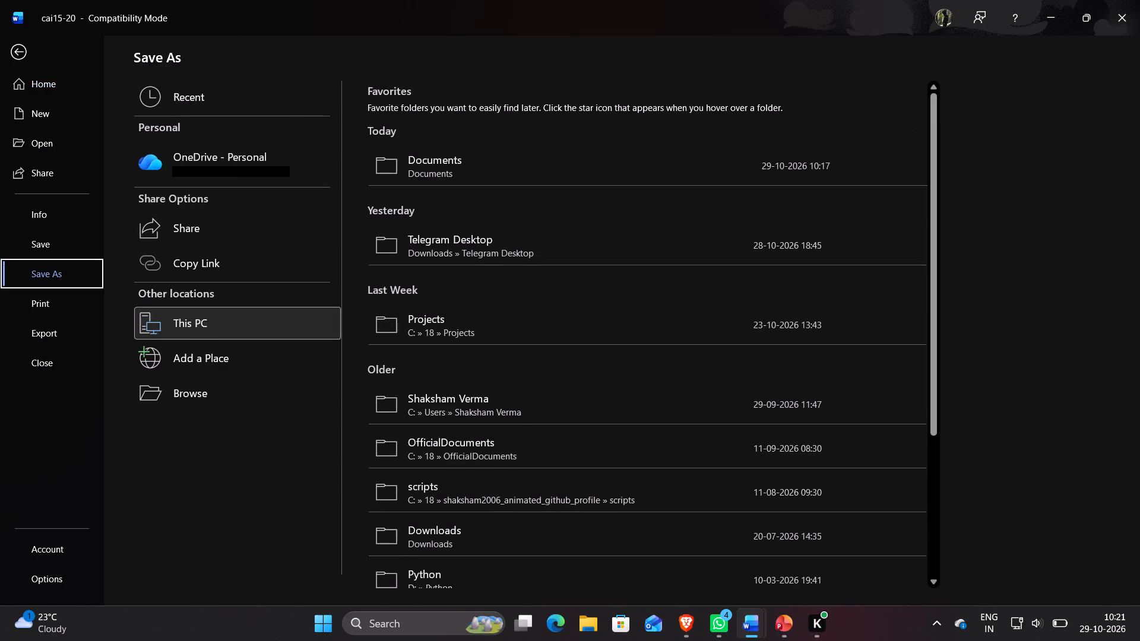
double_click(216, 328)
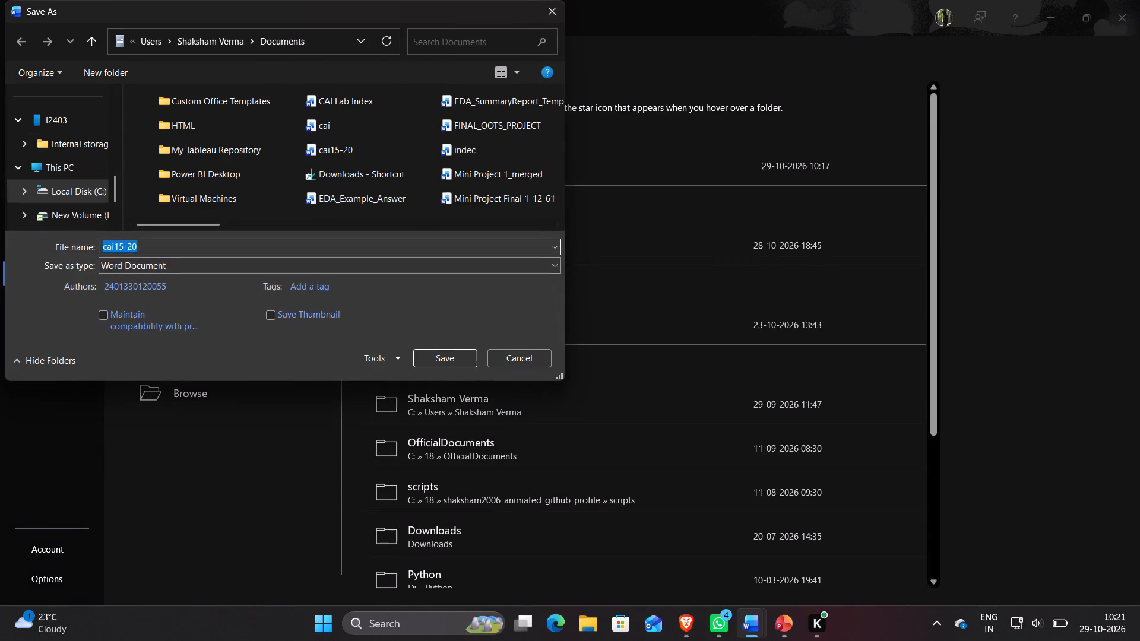
left_click(160, 267)
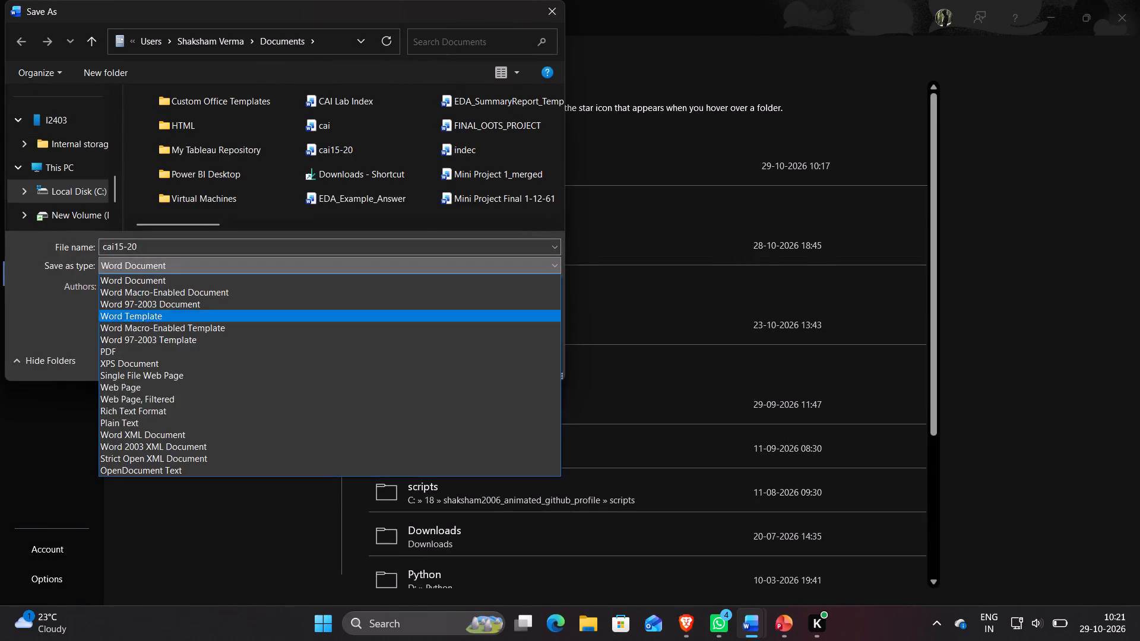
left_click(155, 347)
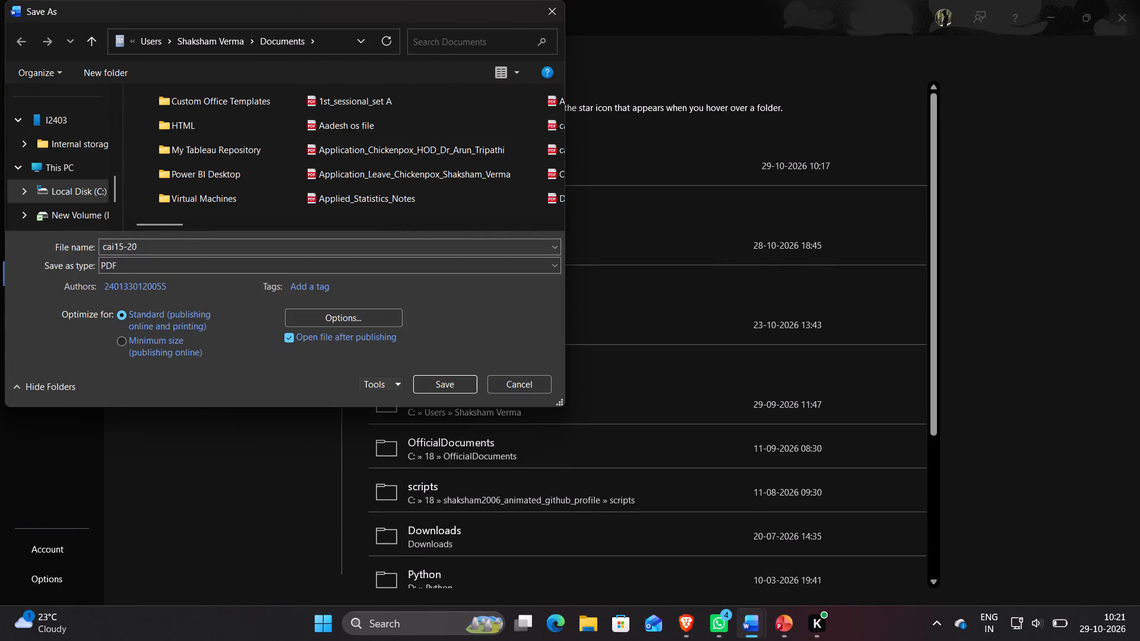
Save the PDF copy as cai15-20 in the Documents folder, replacing the existing file of that name.
left_click(426, 384)
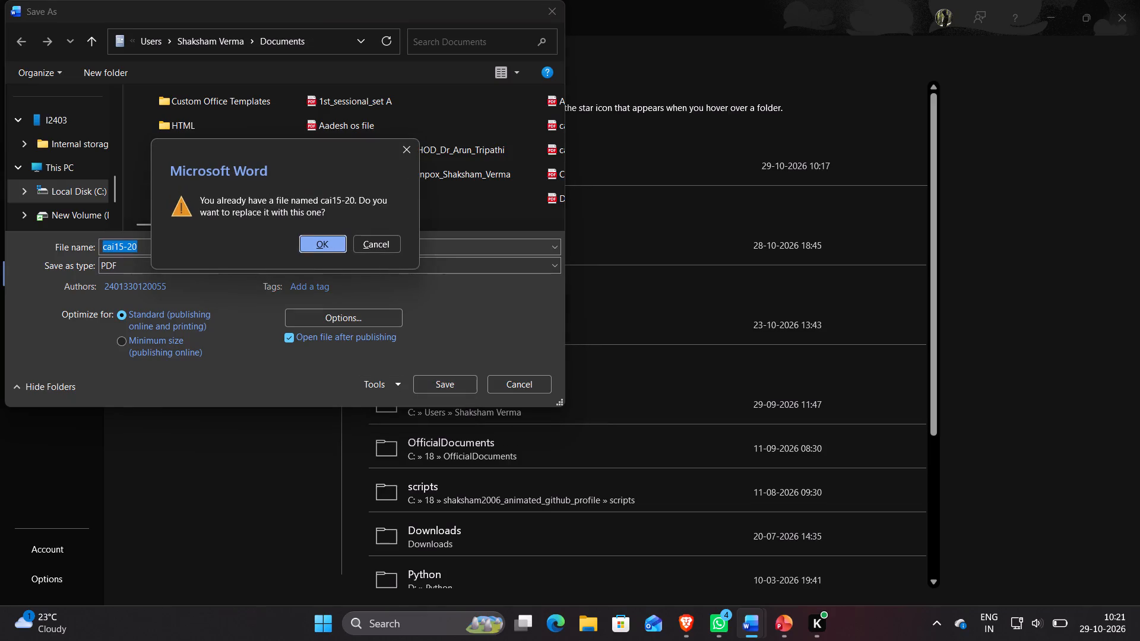
left_click(329, 248)
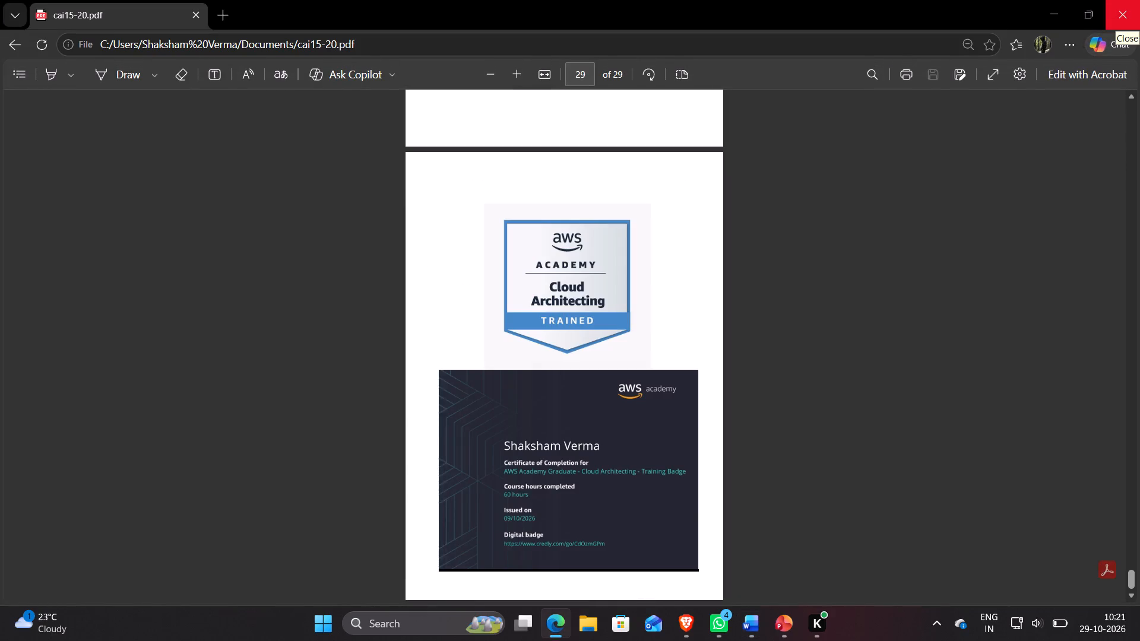
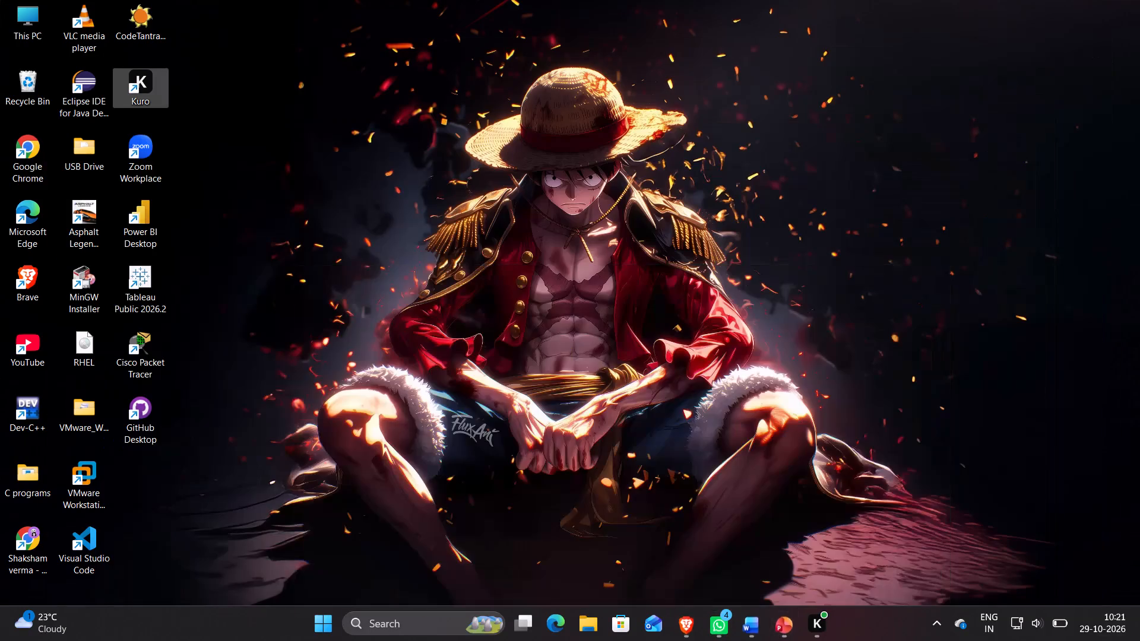
Go to the Documents folder in File Explorer and delete the cai15-20 Word document.
left_click(586, 625)
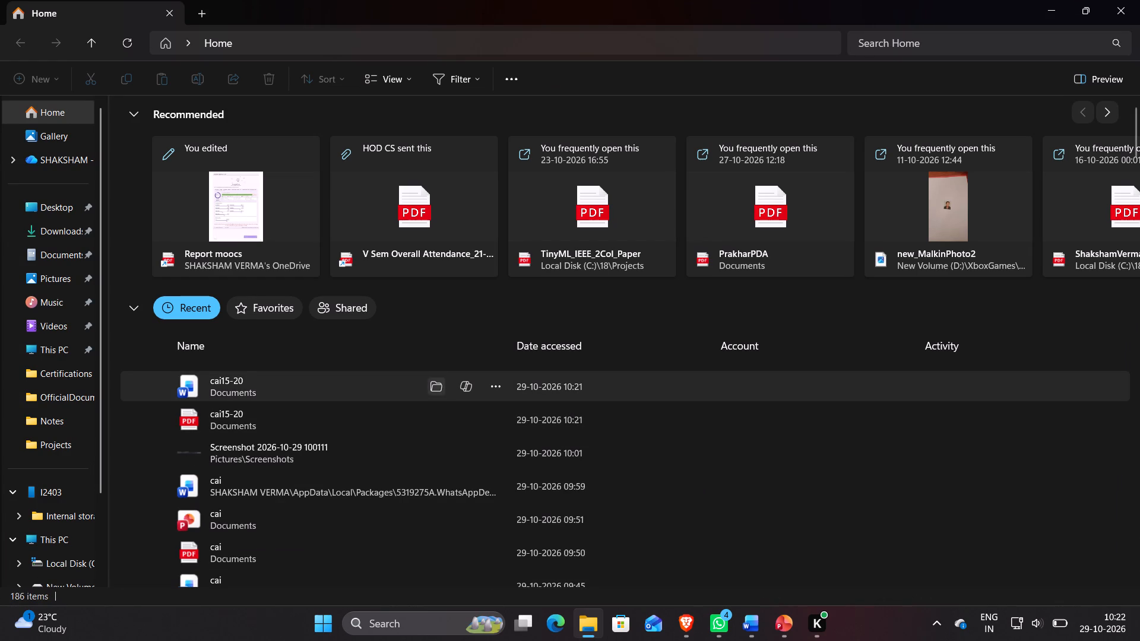
left_click(433, 384)
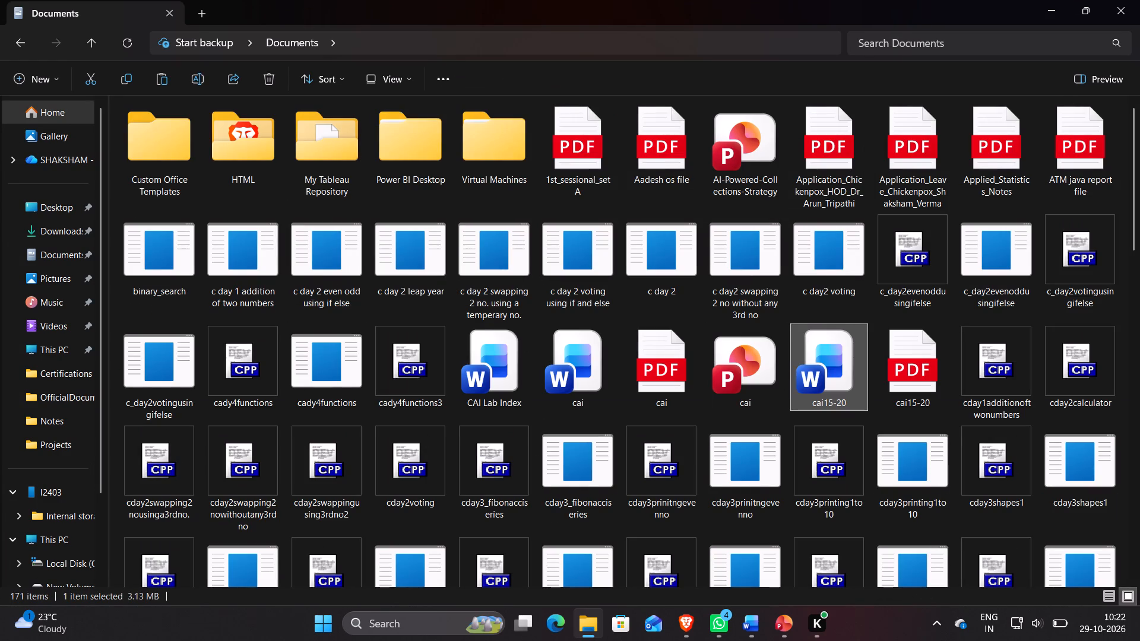
right_click(834, 388)
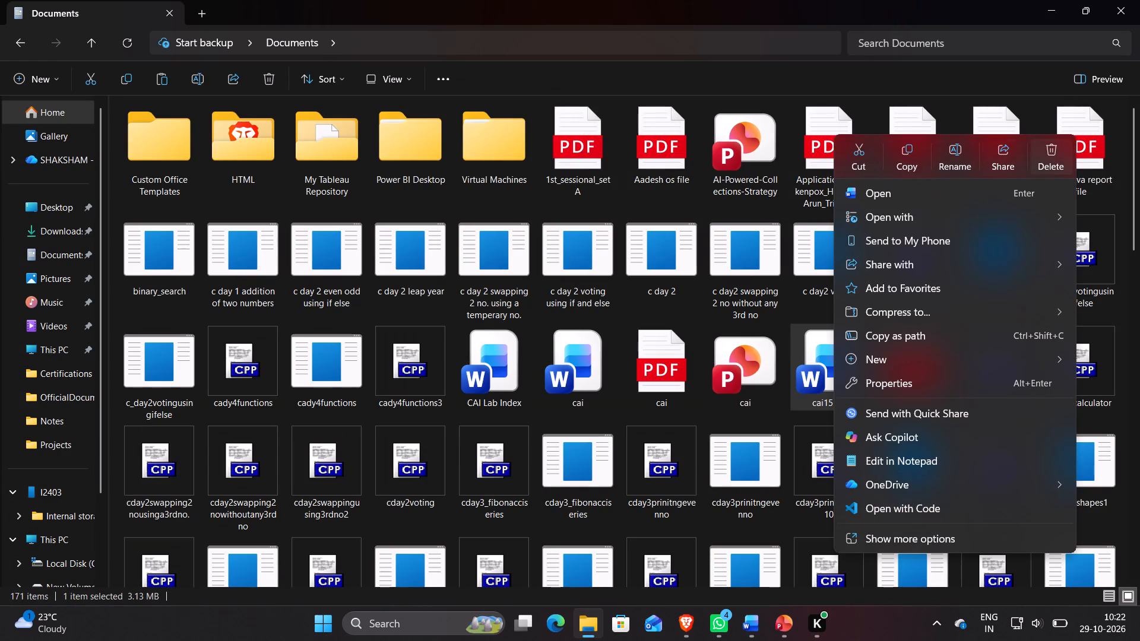
left_click(1064, 167)
Select the cai PowerPoint presentation in the Documents folder and bring up its file actions.
right_click(736, 350)
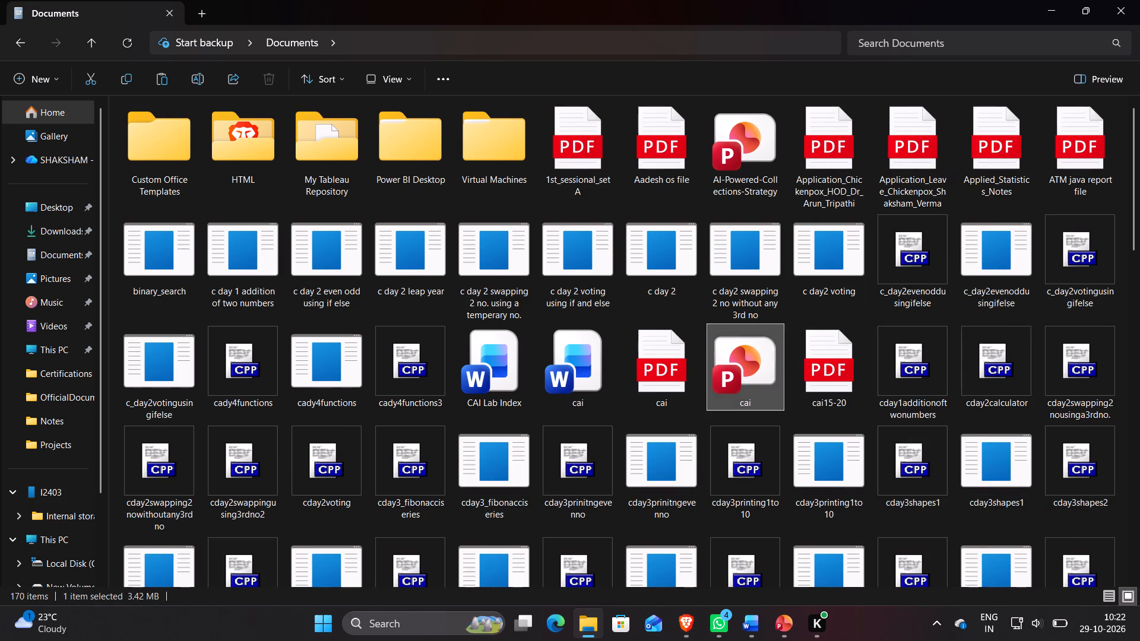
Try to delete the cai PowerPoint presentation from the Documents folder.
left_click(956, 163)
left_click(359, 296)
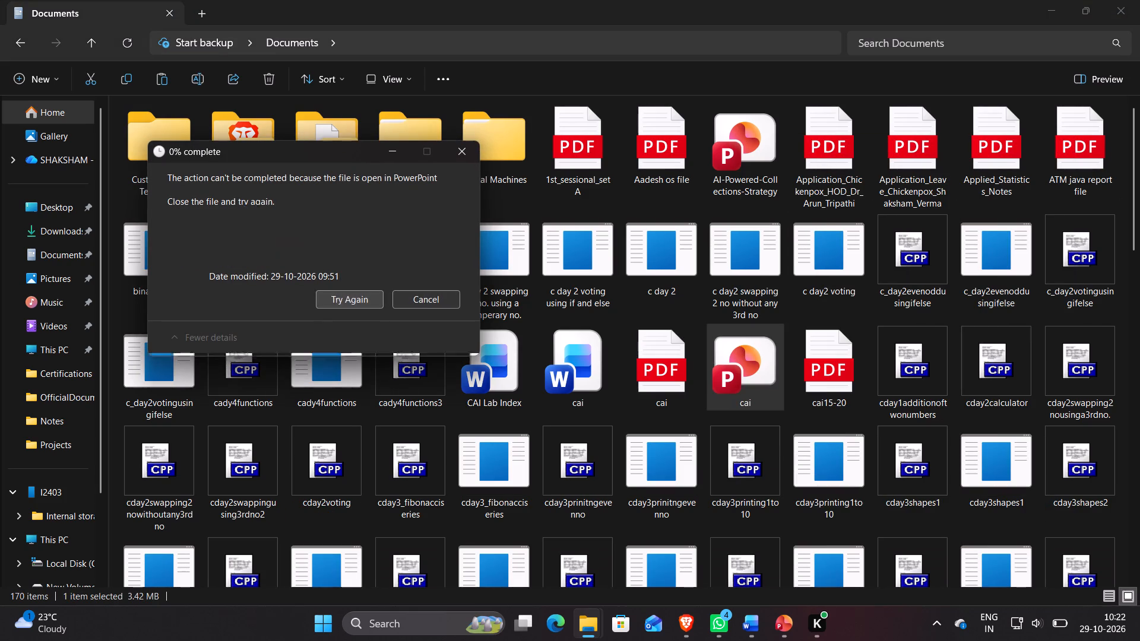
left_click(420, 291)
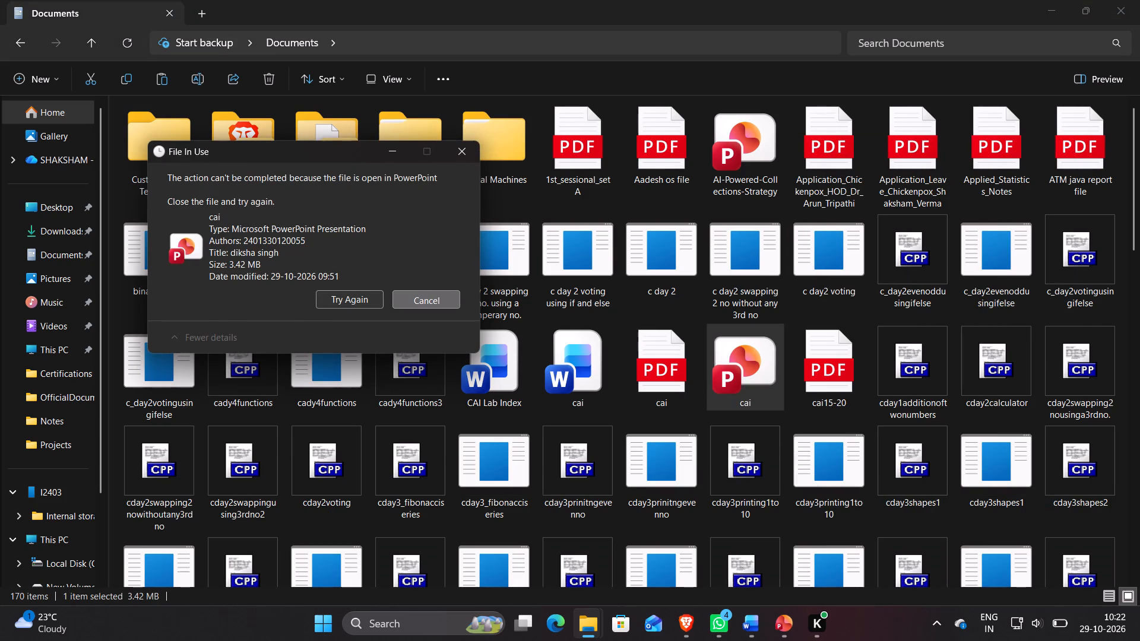
Delete the cai Word document from the Documents folder.
right_click(587, 361)
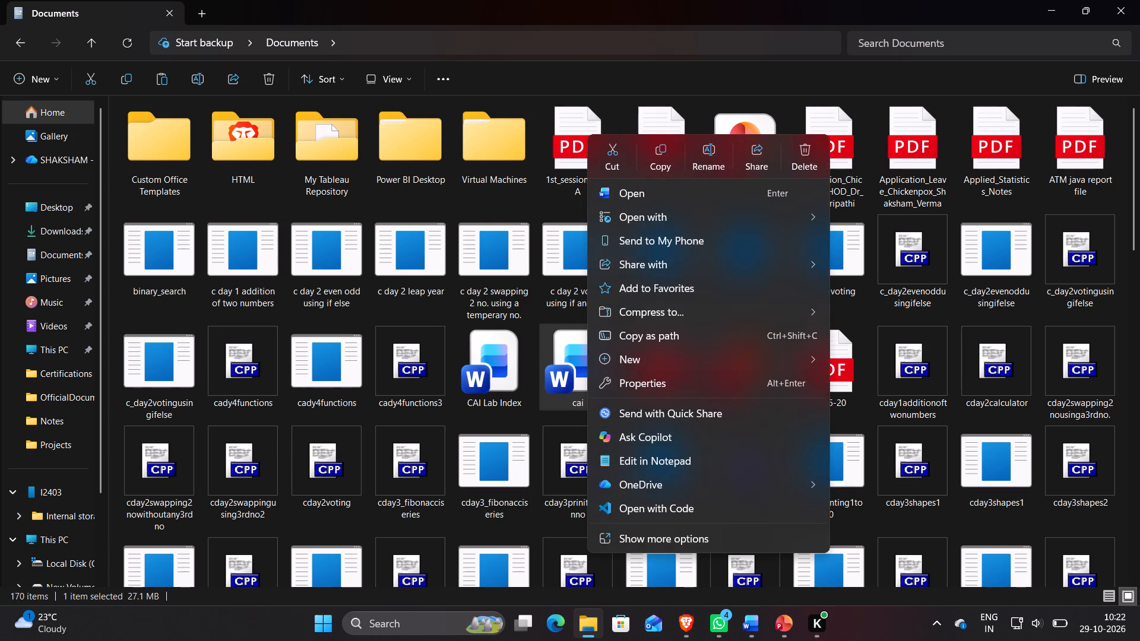
left_click(796, 160)
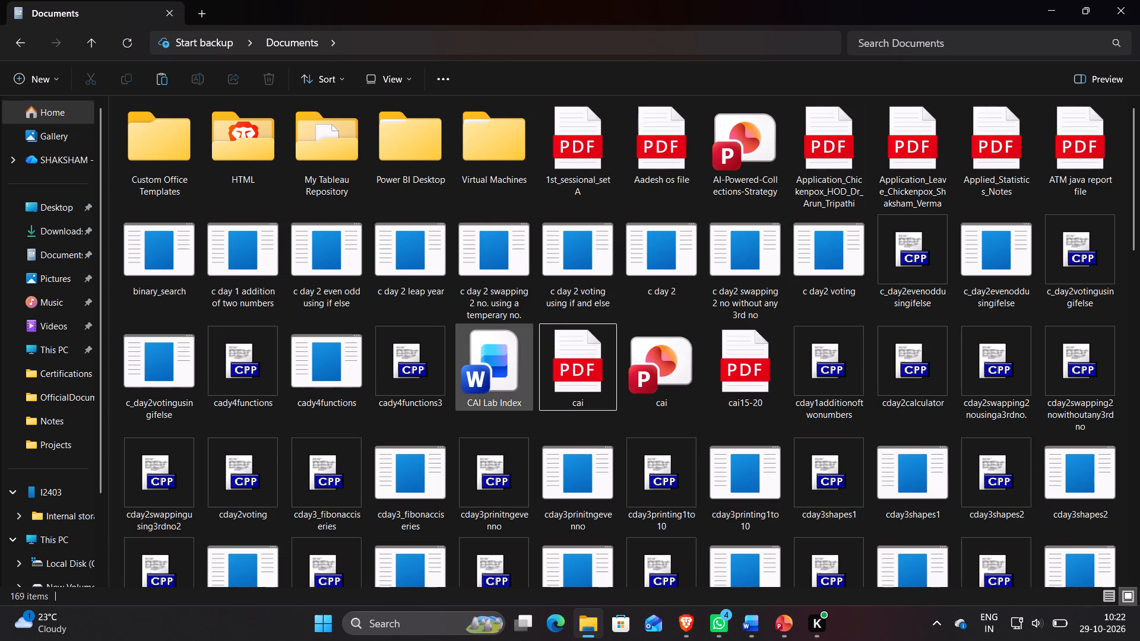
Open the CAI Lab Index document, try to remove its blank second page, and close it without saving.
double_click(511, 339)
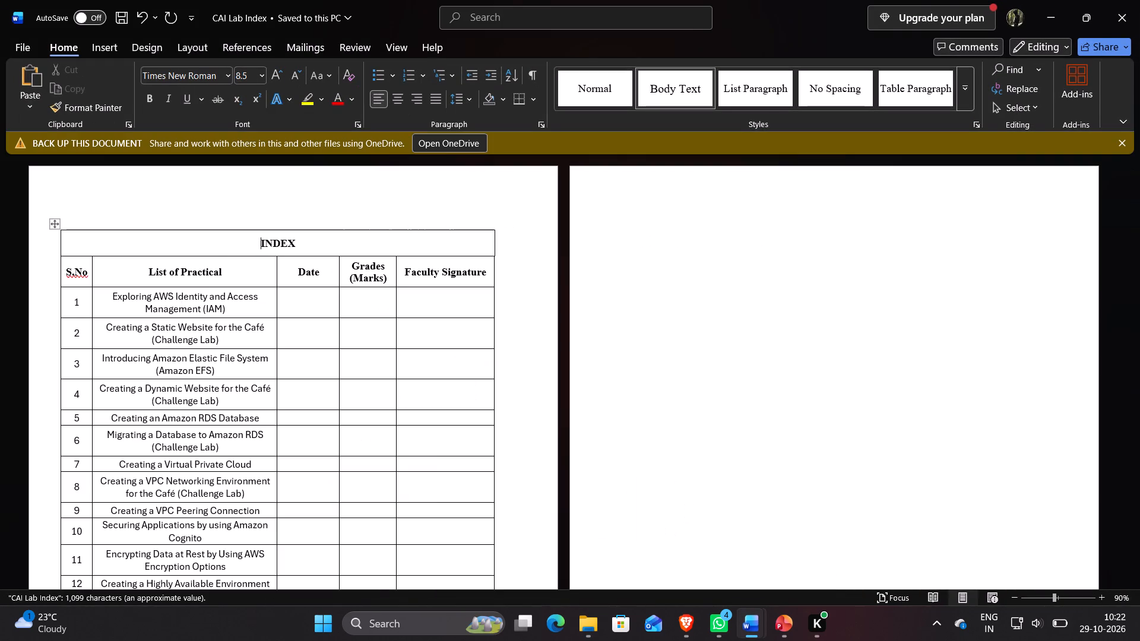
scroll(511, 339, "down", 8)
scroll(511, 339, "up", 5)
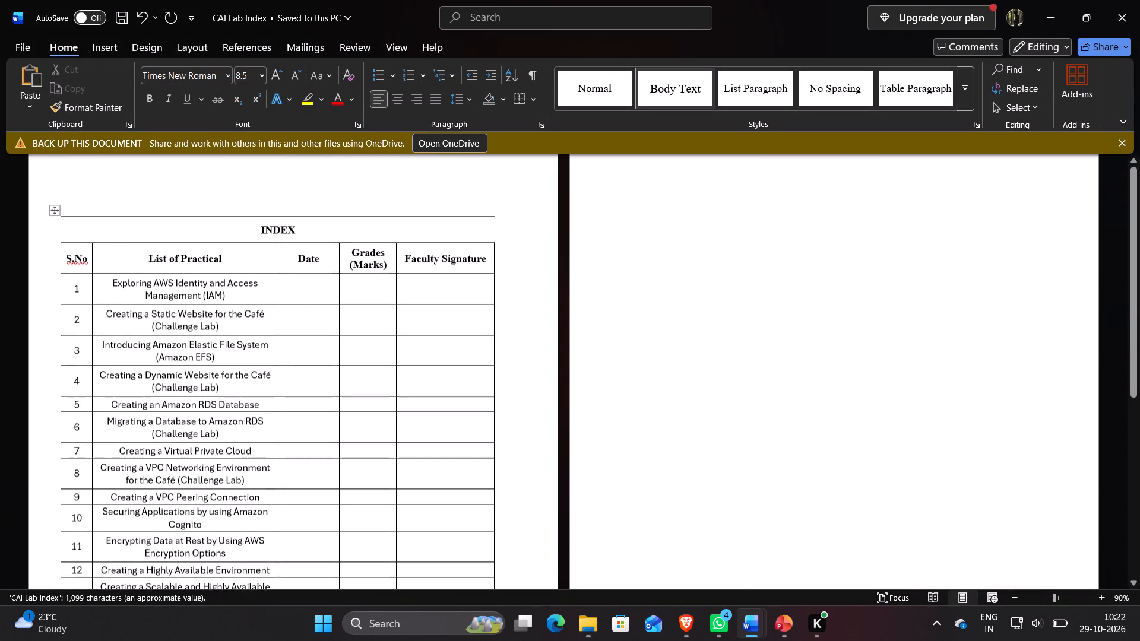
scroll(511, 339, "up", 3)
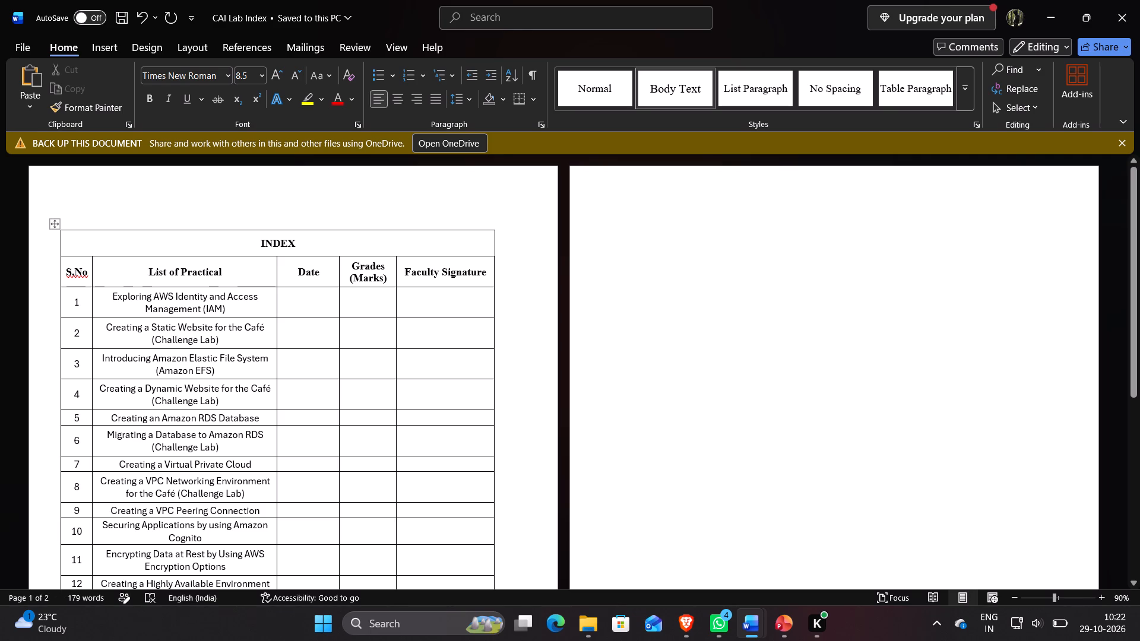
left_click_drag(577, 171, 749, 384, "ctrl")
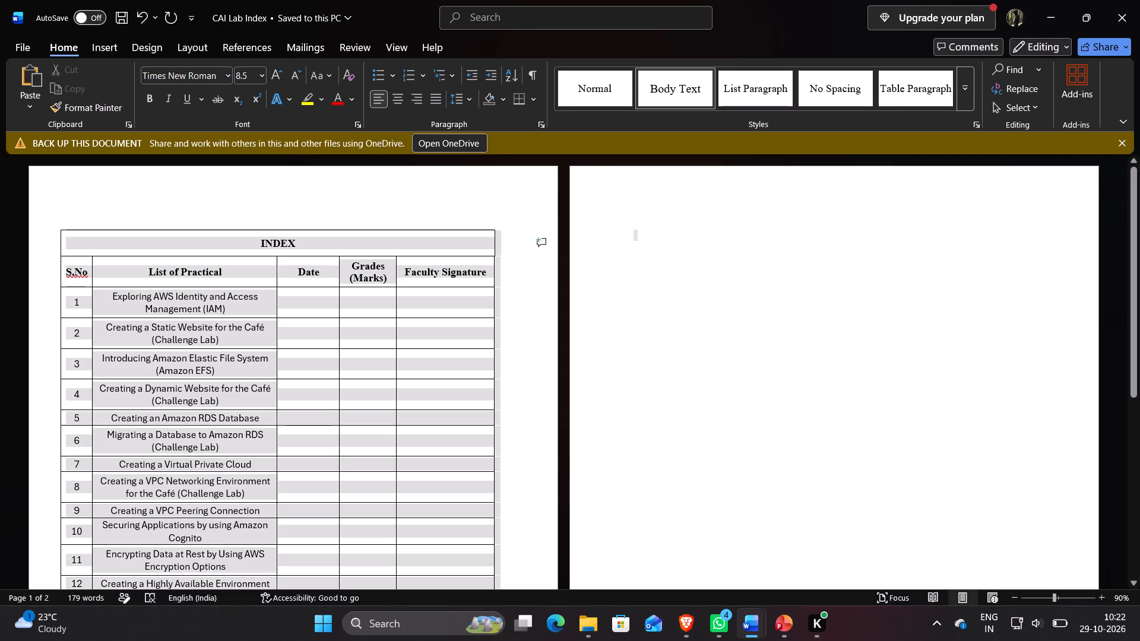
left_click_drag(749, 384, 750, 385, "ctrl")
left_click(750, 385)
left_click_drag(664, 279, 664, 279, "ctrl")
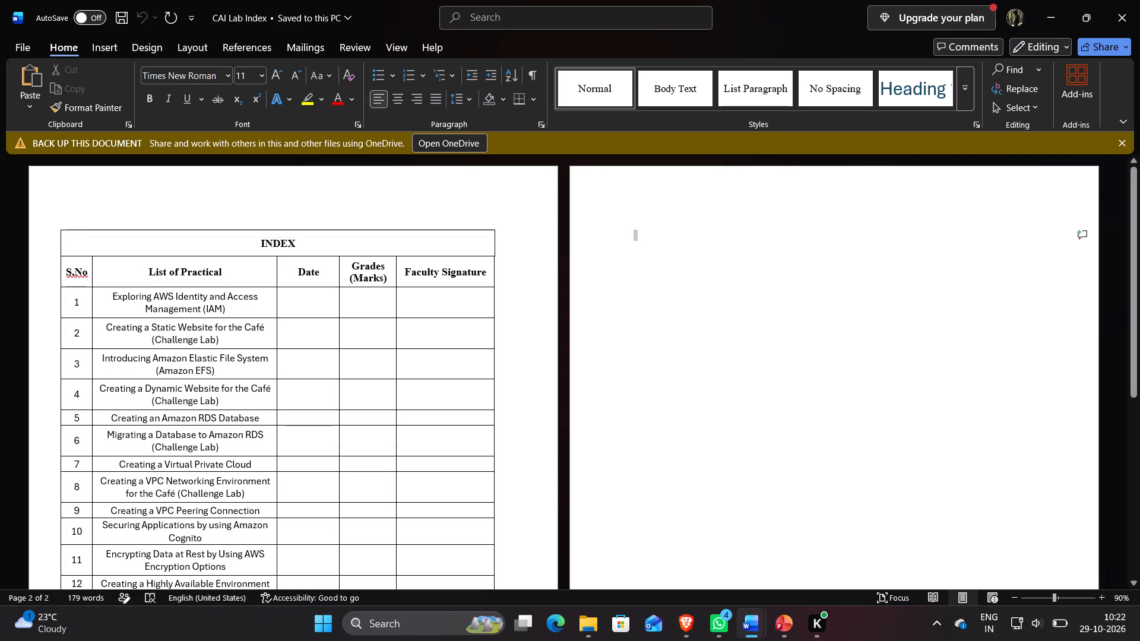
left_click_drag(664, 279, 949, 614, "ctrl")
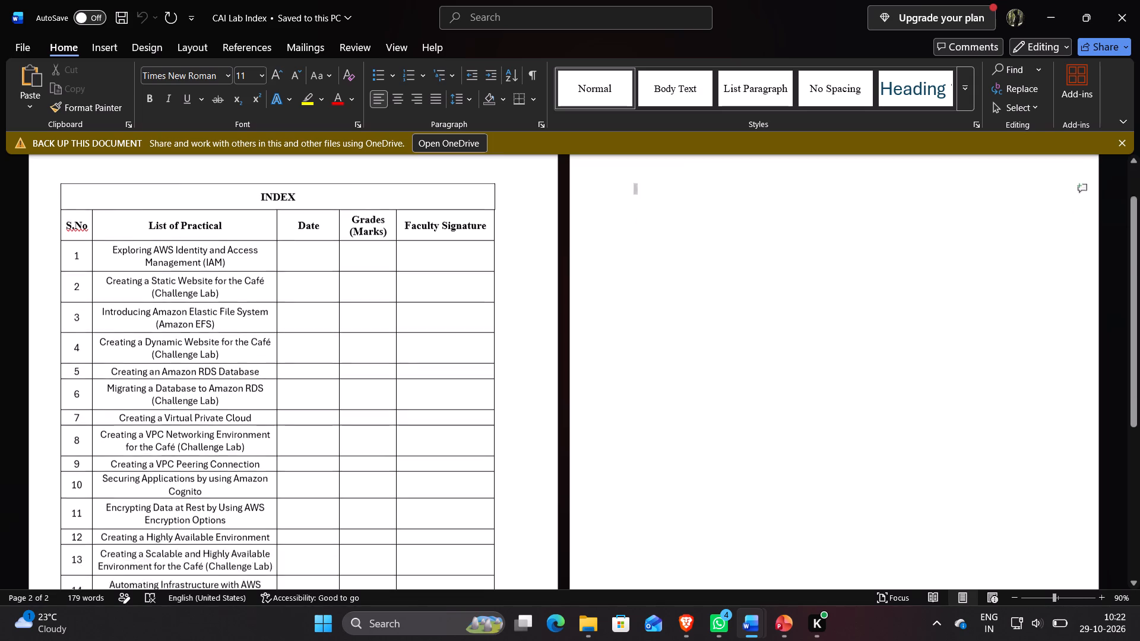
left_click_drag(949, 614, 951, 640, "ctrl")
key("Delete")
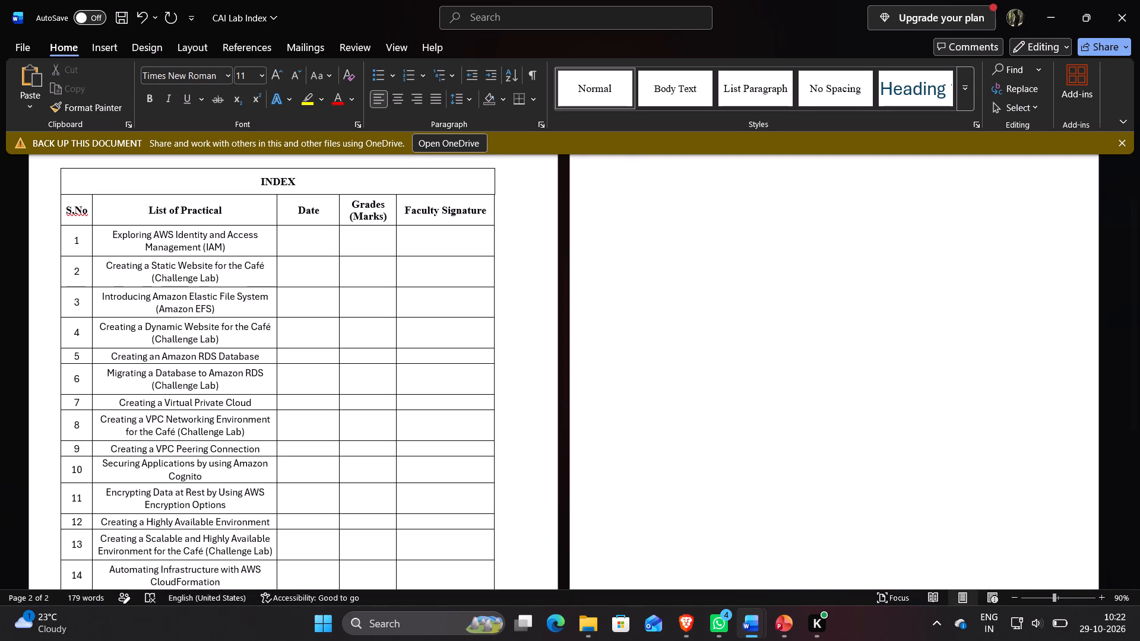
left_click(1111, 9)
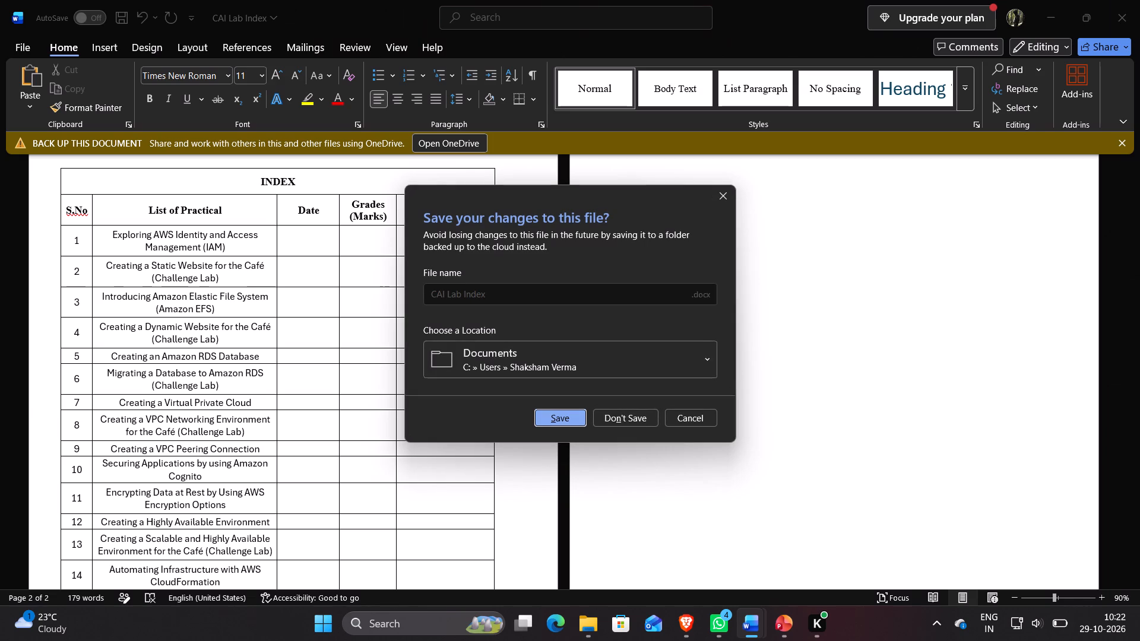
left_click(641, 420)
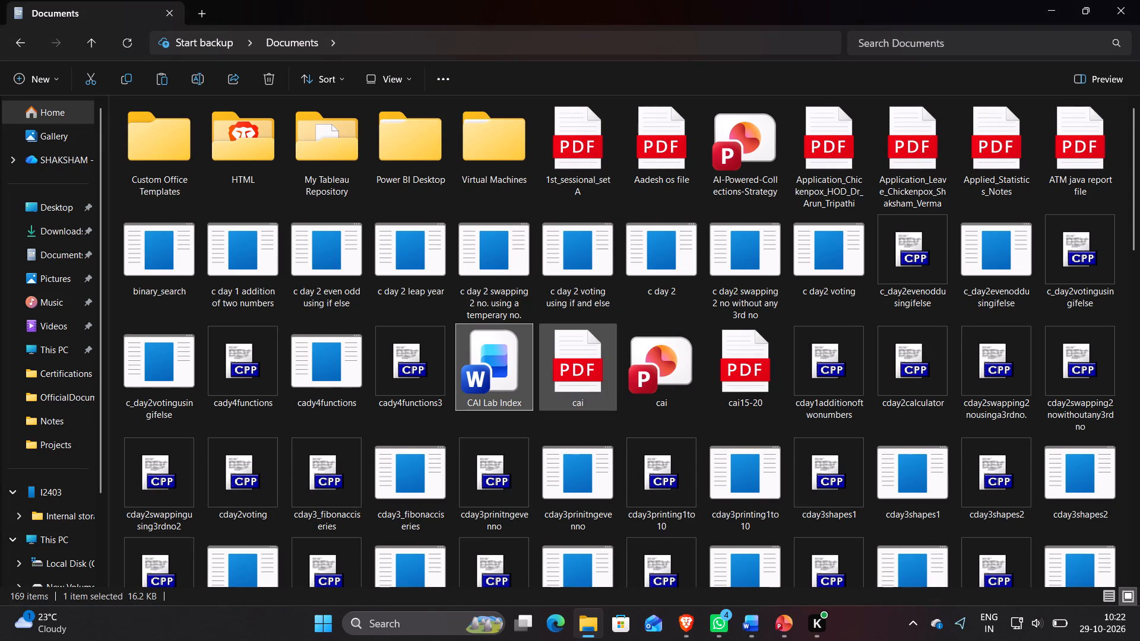
Find the FinalCAILabFile PDF among the recent files and open it.
scroll(343, 377, "up", 2)
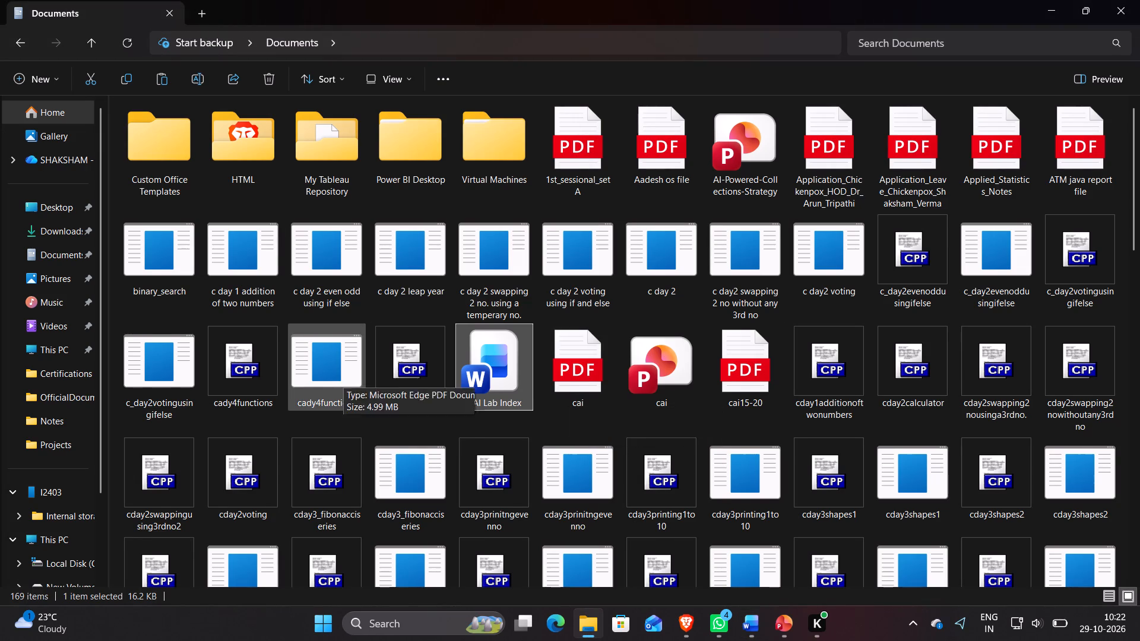
scroll(343, 377, "right", 1)
double_click(44, 243)
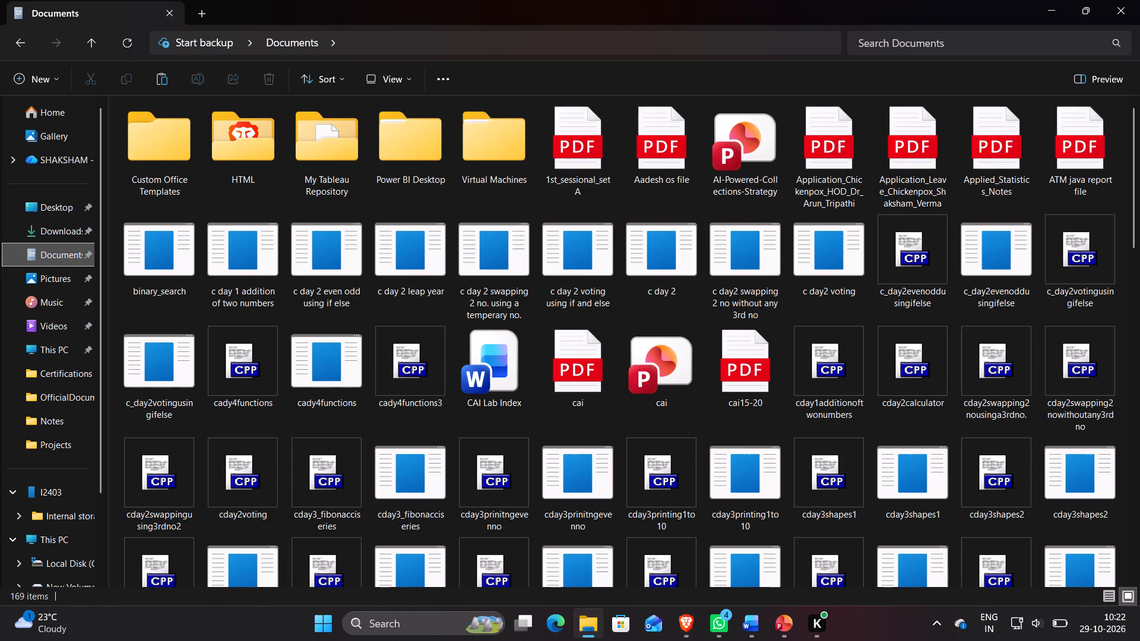
scroll(652, 293, "down", 6)
scroll(652, 293, "up", 2)
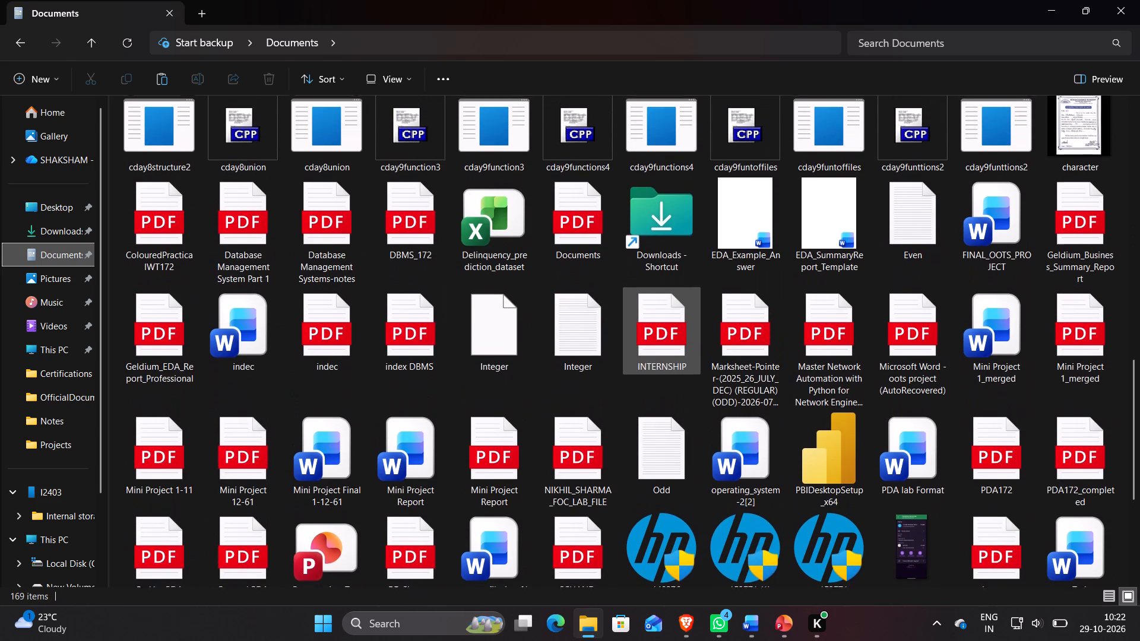
scroll(652, 293, "up", 5)
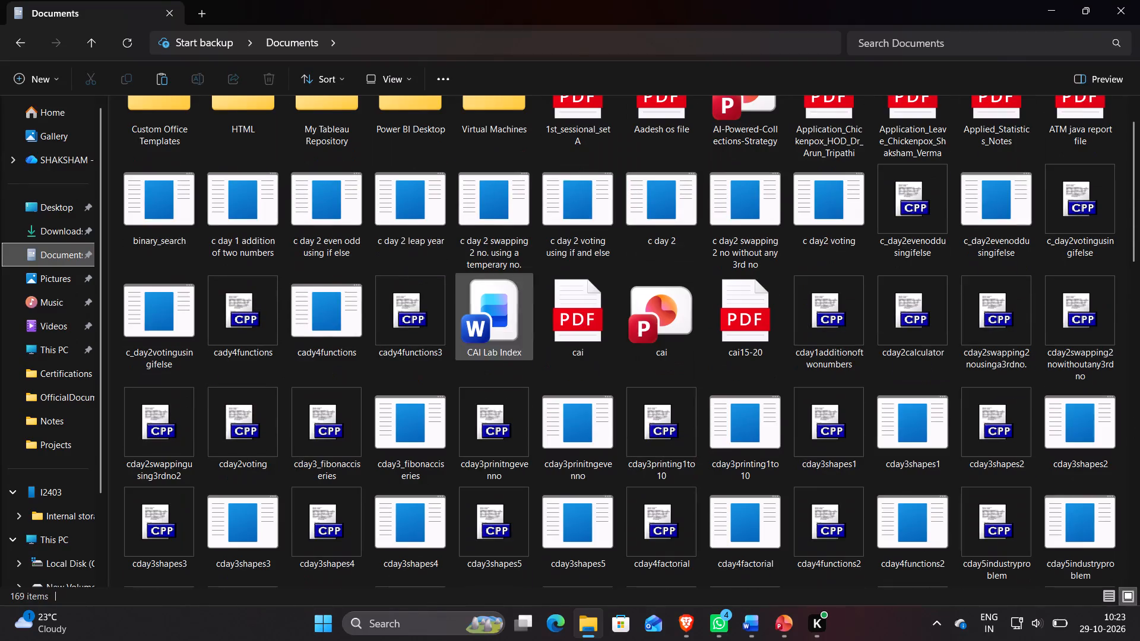
left_click(70, 111)
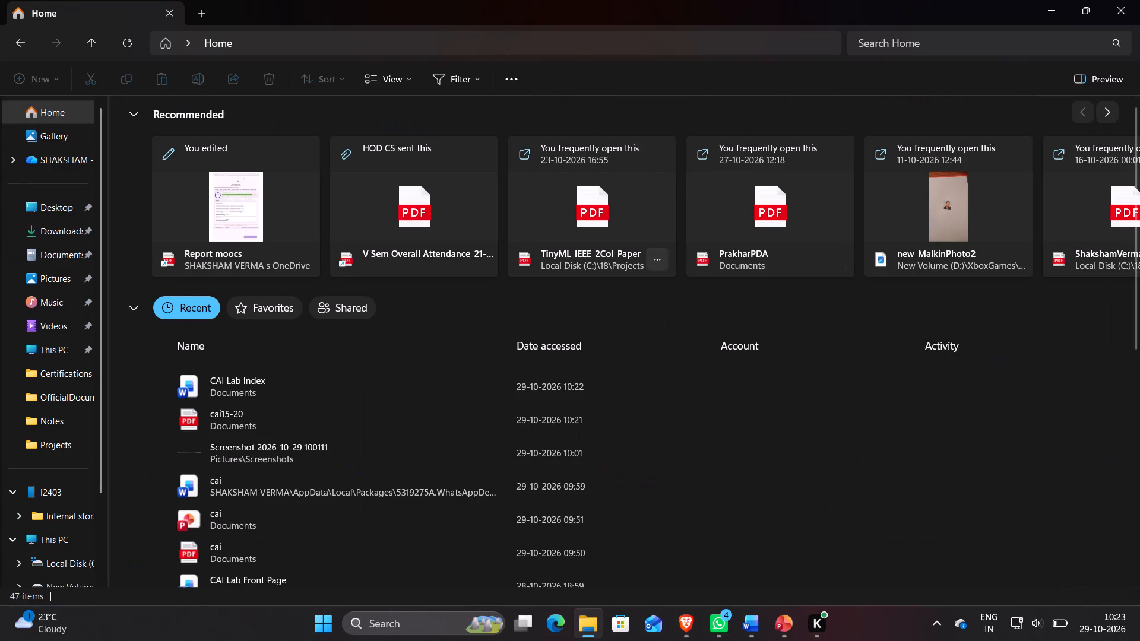
scroll(239, 450, "down", 1)
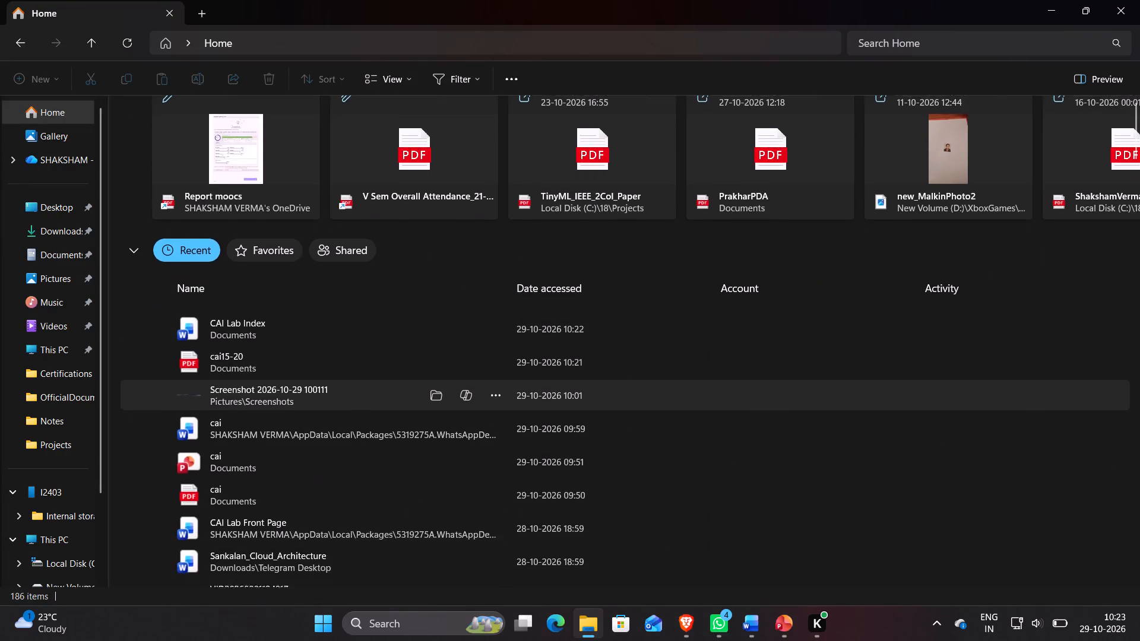
scroll(239, 450, "down", 4)
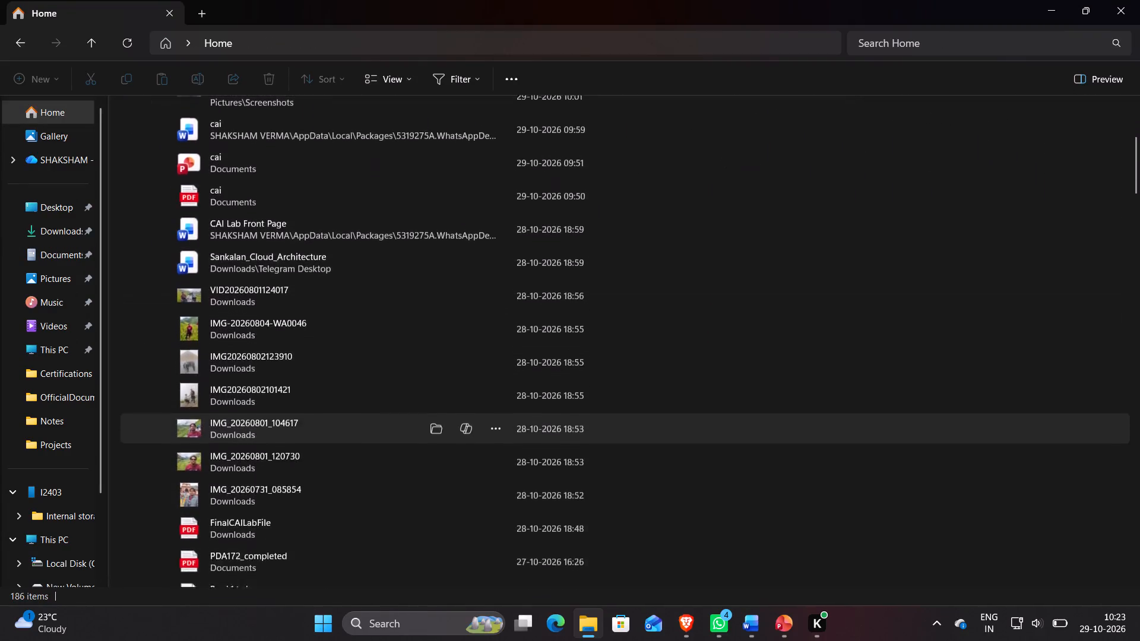
scroll(239, 450, "down", 1)
scroll(239, 450, "up", 2)
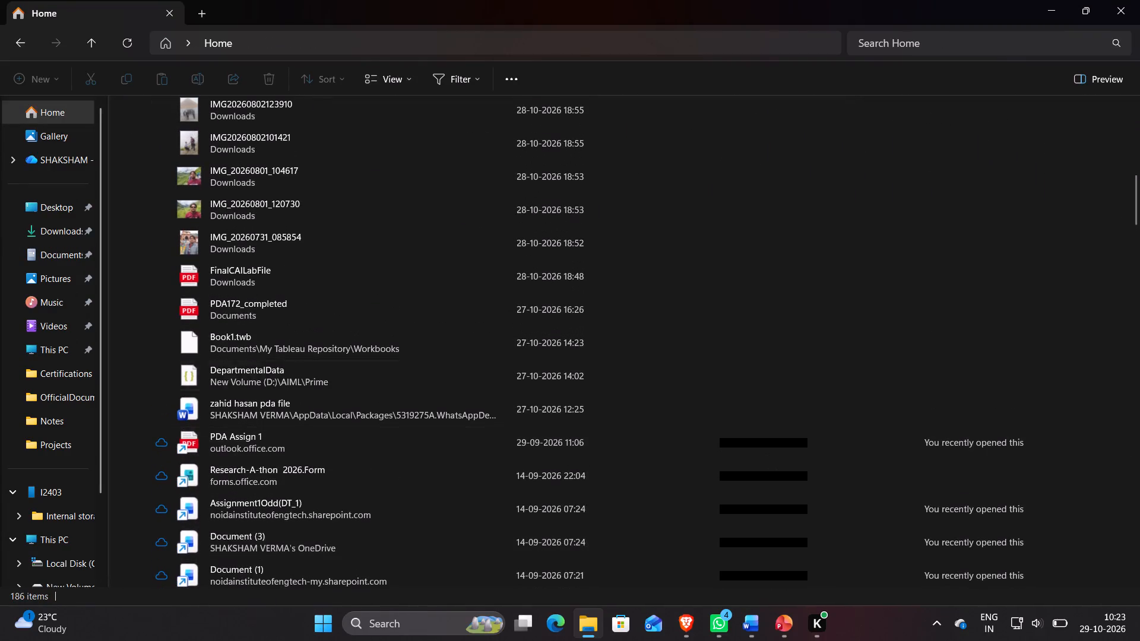
double_click(265, 269)
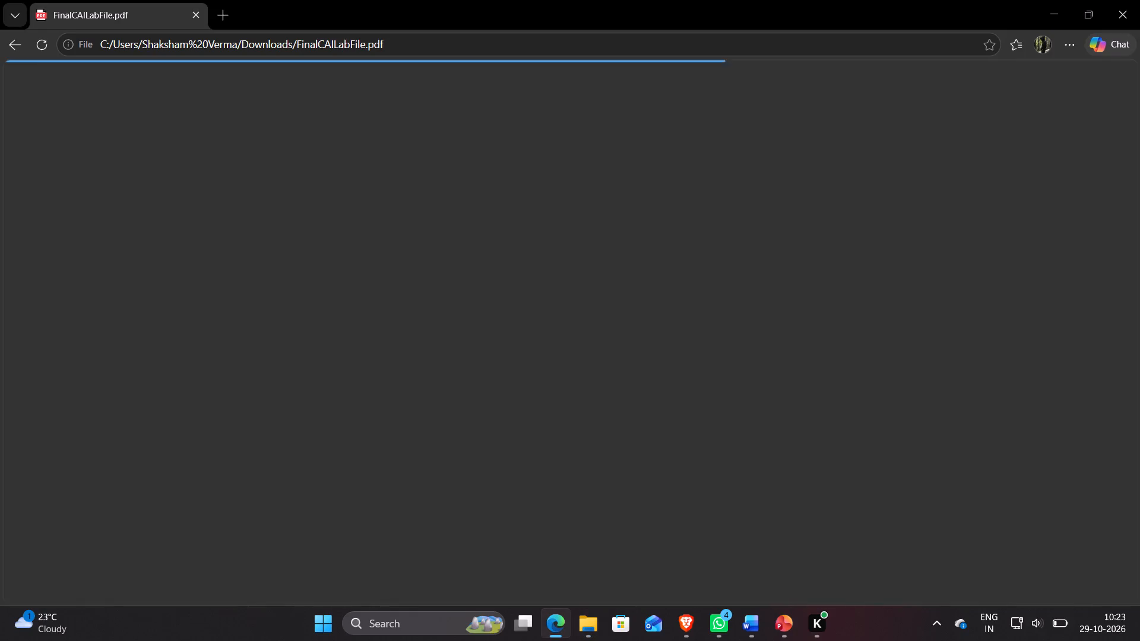
Look through the FinalCAILabFile PDF from the index page to its closing pages to check which labs it covers.
scroll(543, 321, "up", 4)
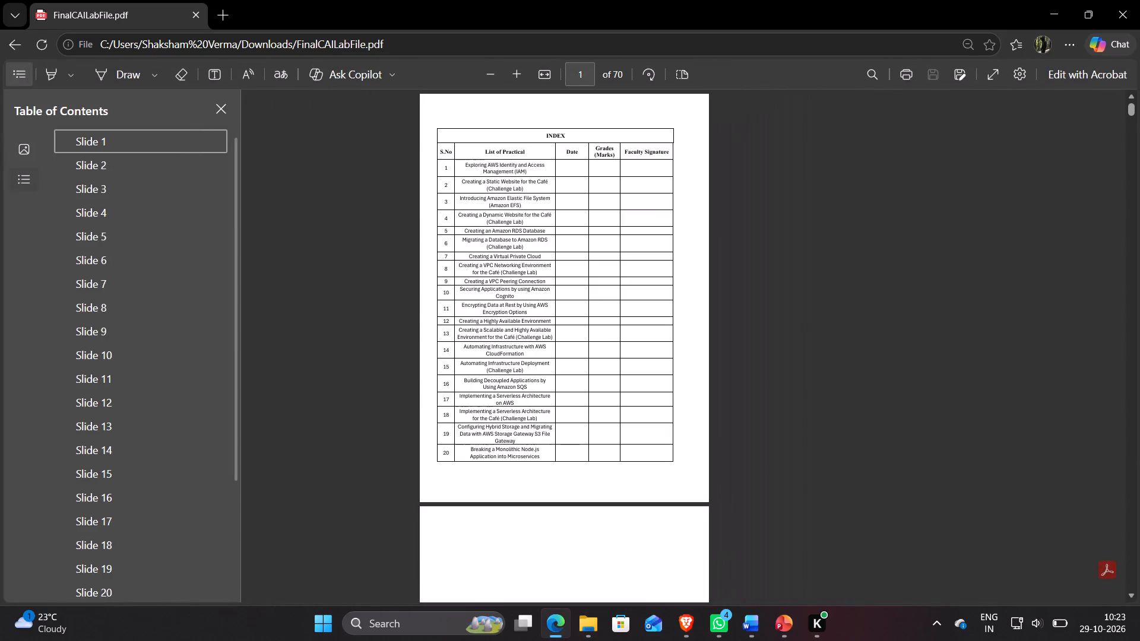
scroll(543, 321, "down", 13)
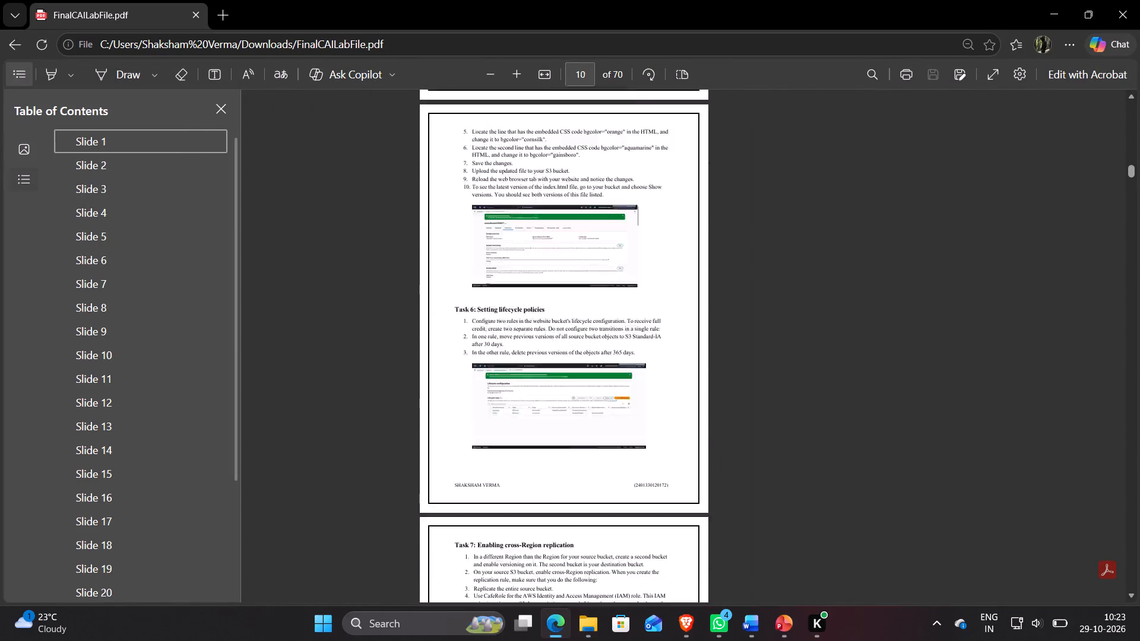
scroll(543, 321, "down", 17)
scroll(543, 321, "down", 11)
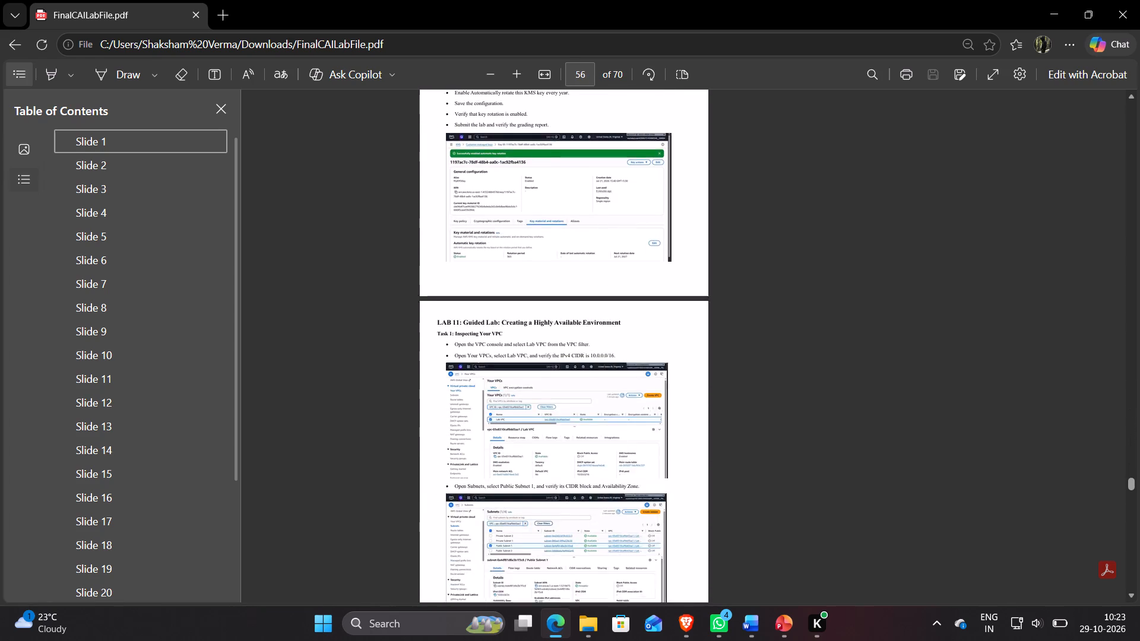
scroll(543, 321, "up", 16)
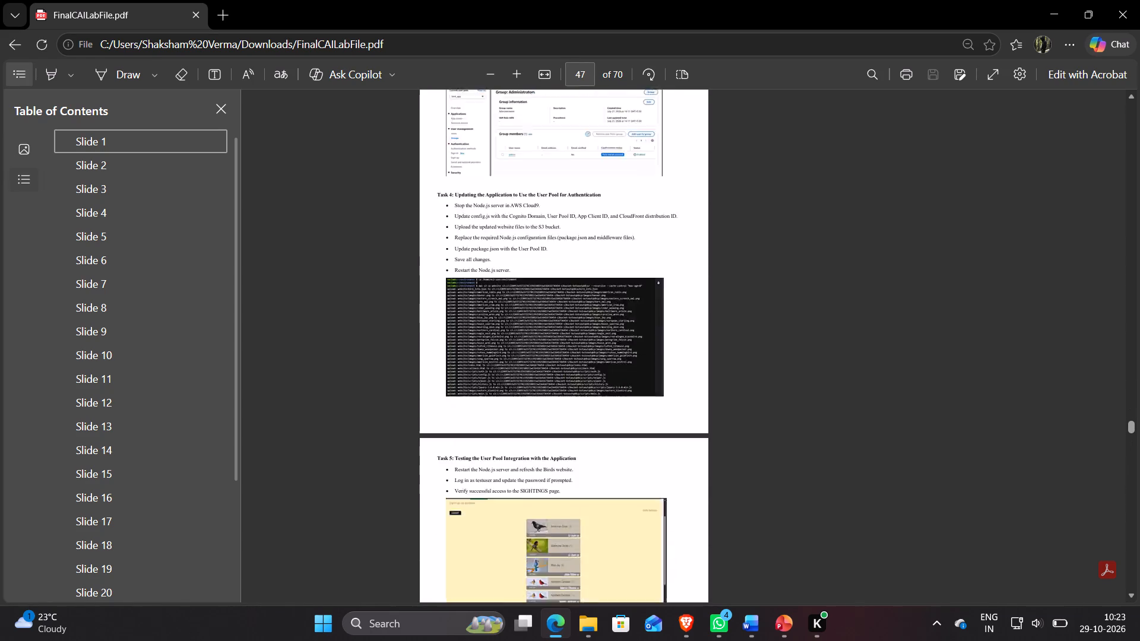
scroll(543, 321, "down", 19)
scroll(543, 321, "down", 19)
scroll(543, 321, "up", 6)
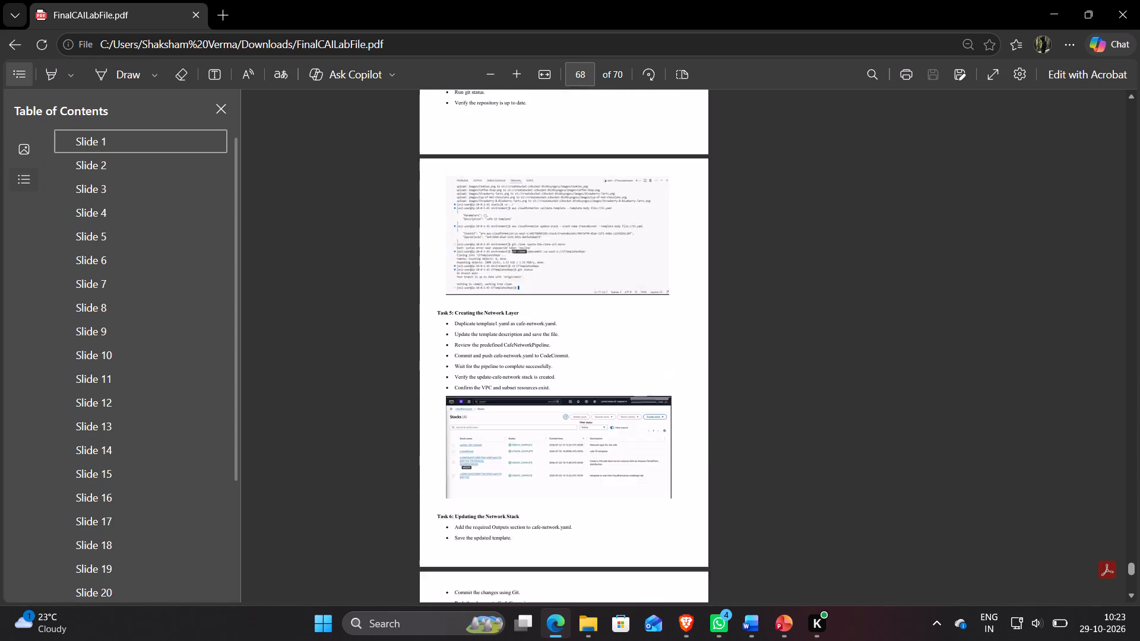
scroll(543, 321, "down", 2)
scroll(543, 321, "up", 9)
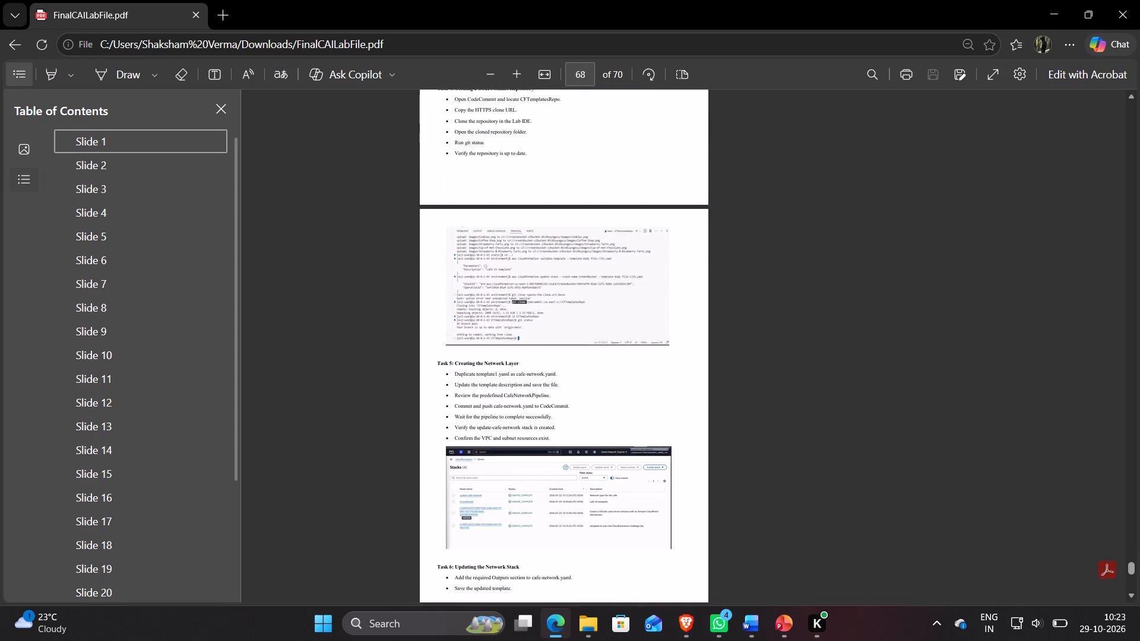
Look back through the PDF from page 68 to the opening of Lab 9, checking the page layout.
scroll(543, 321, "up", 7)
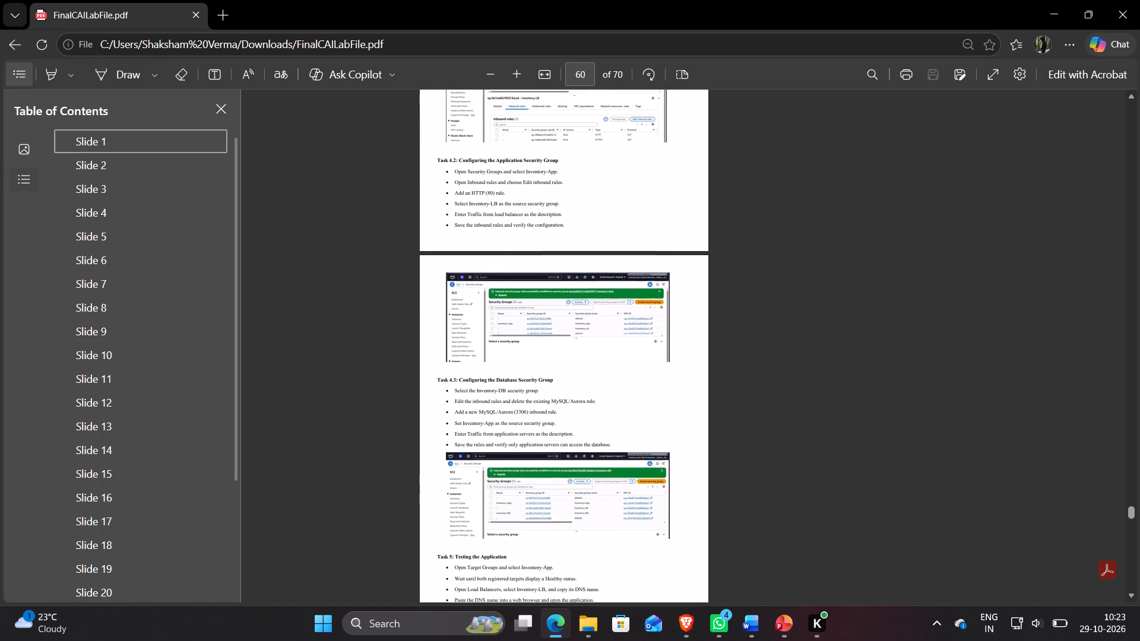
scroll(543, 321, "up", 5)
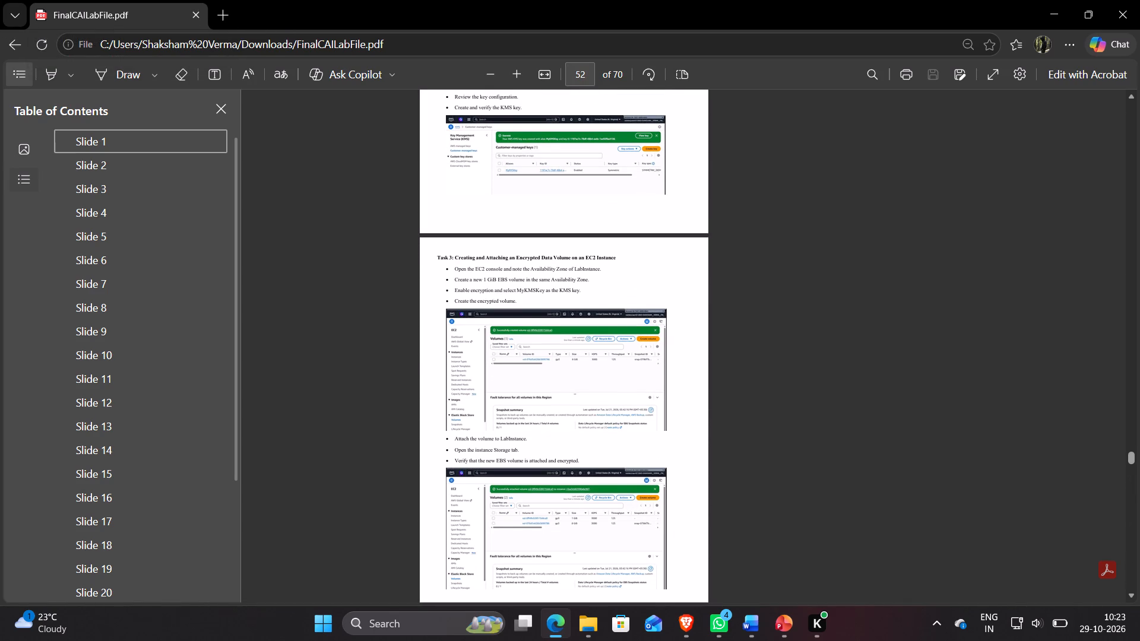
scroll(646, 396, "up", 11)
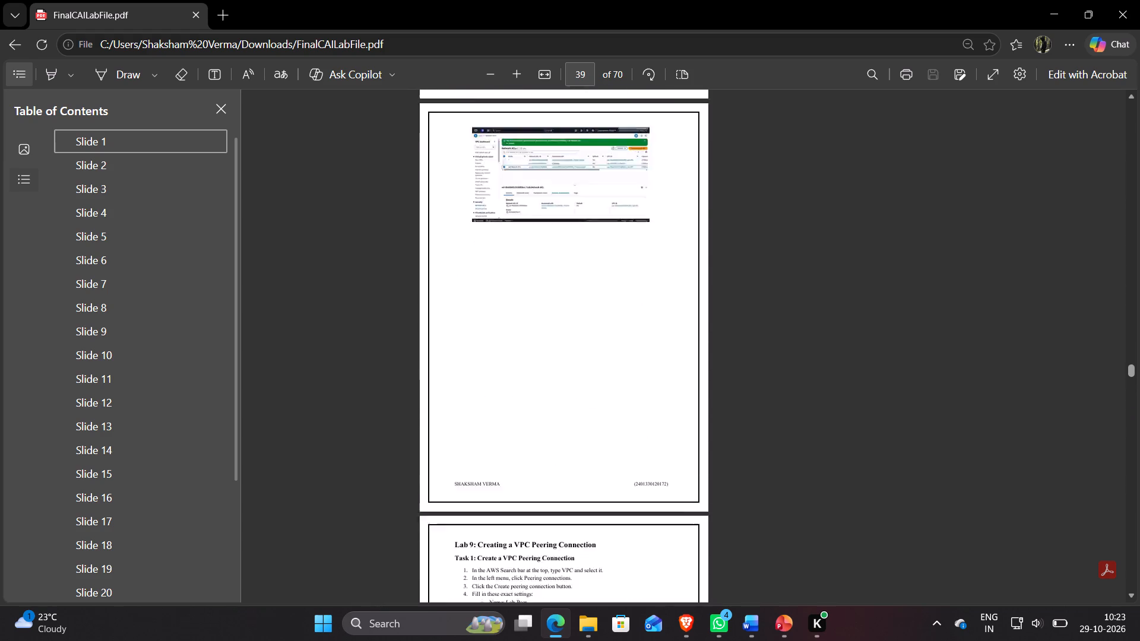
scroll(646, 396, "down", 3)
scroll(646, 396, "up", 3)
scroll(646, 396, "down", 8)
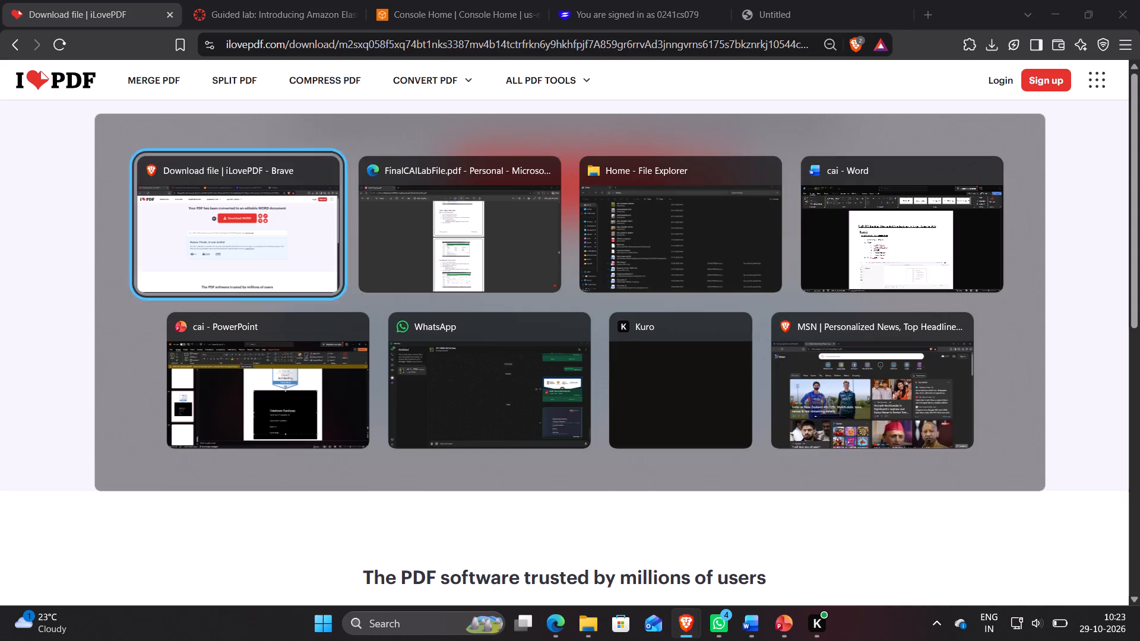
Load the recently used FinalCAILabFile PDF into iLovePDF's Split PDF tool.
left_click(239, 80)
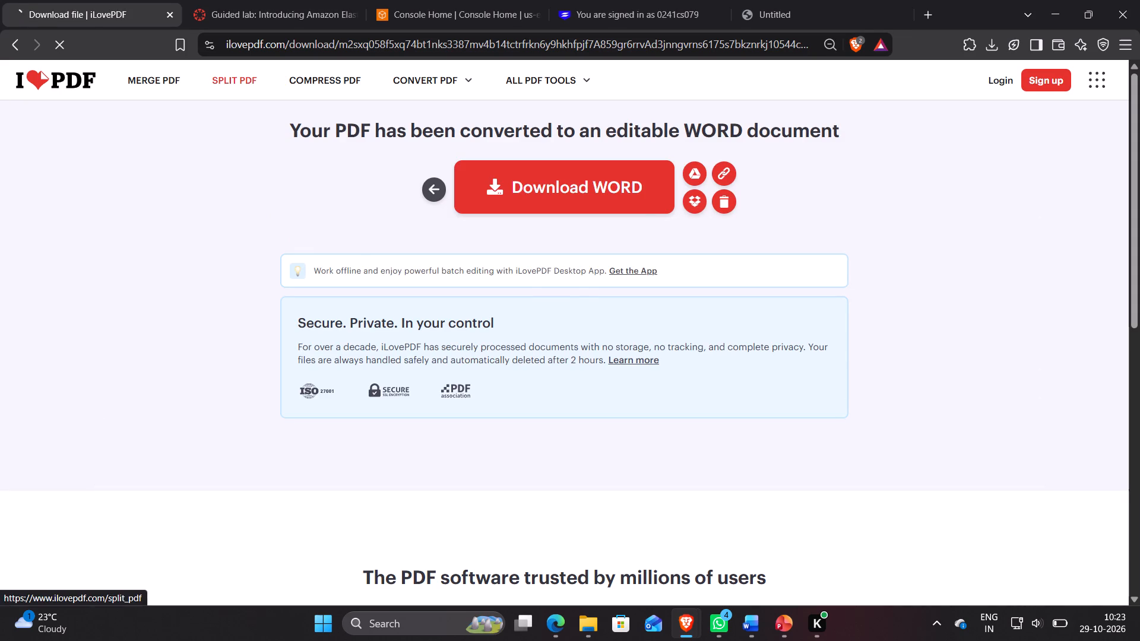
left_click(503, 252)
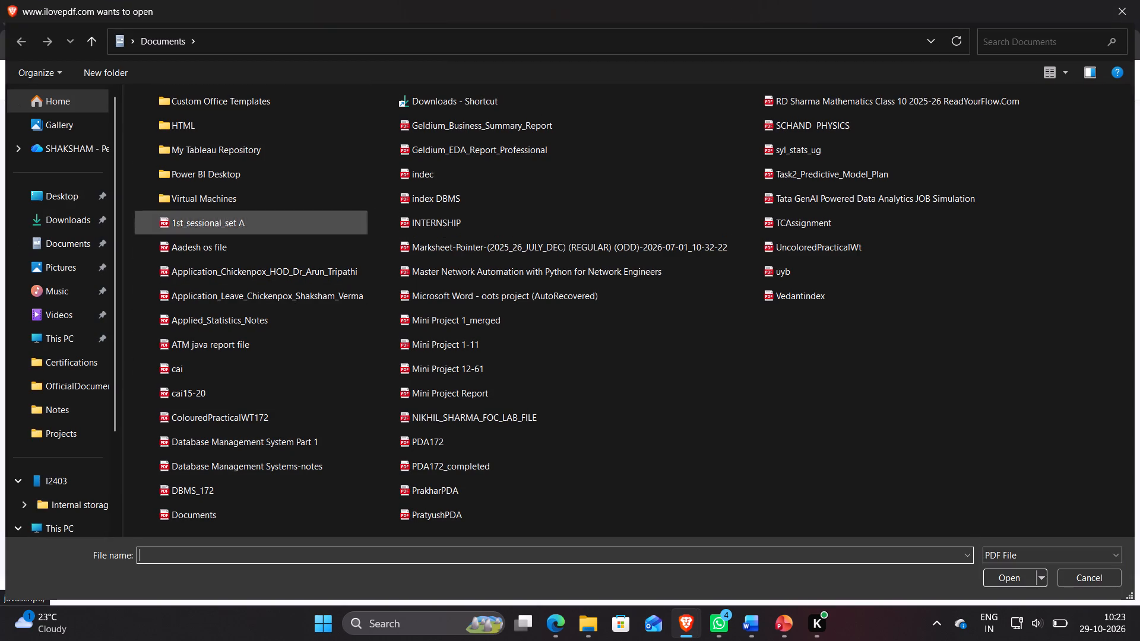
scroll(12, 211, "up", 3)
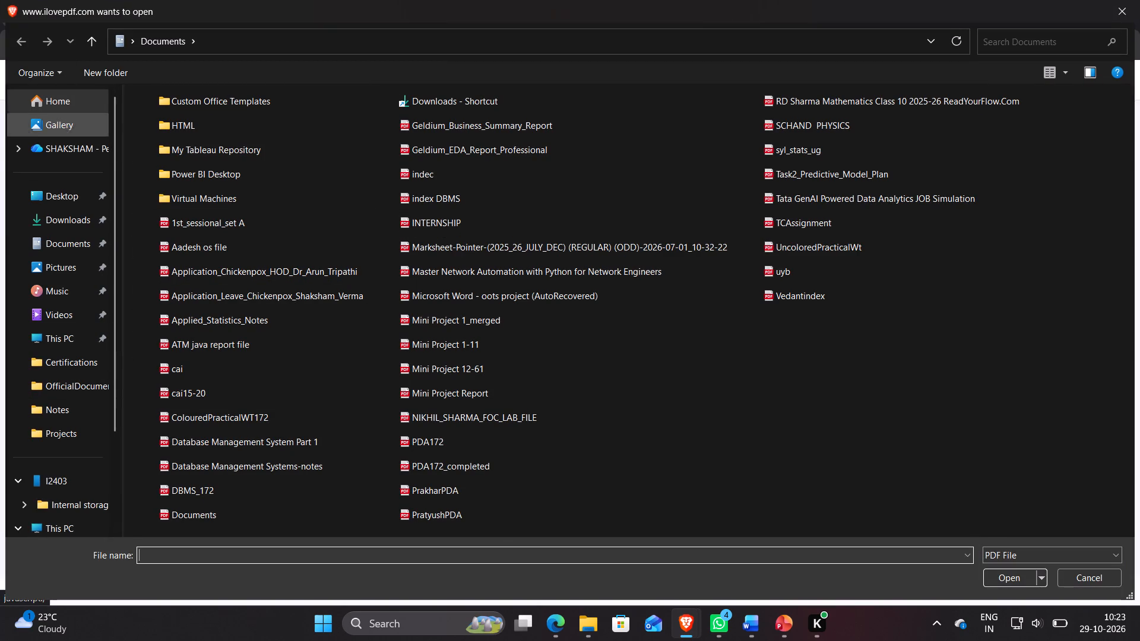
double_click(20, 109)
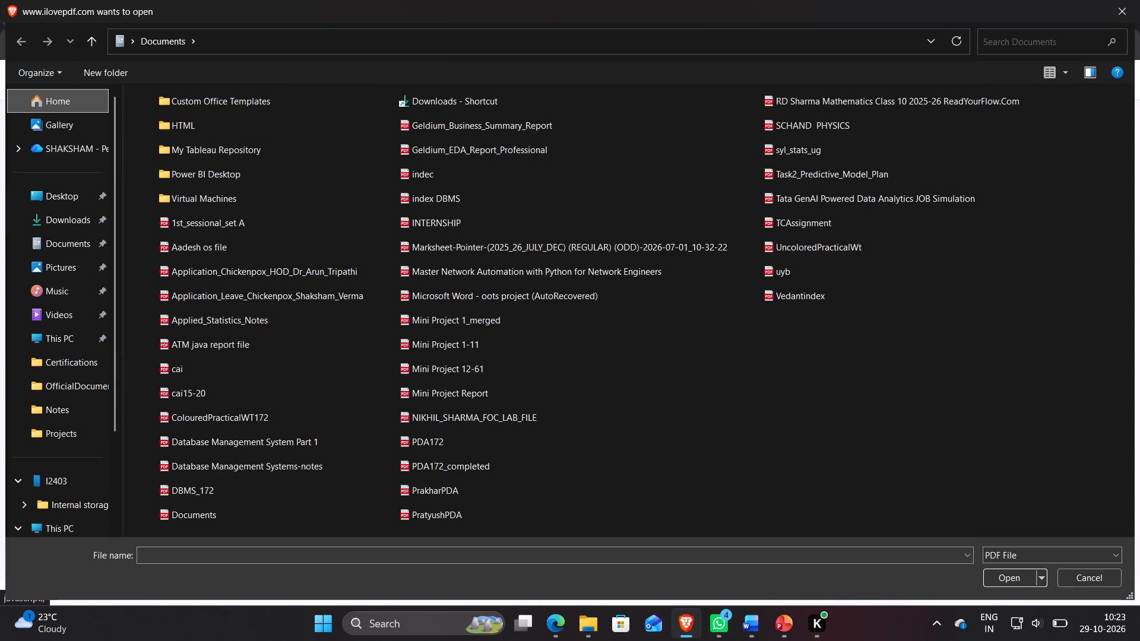
double_click(41, 108)
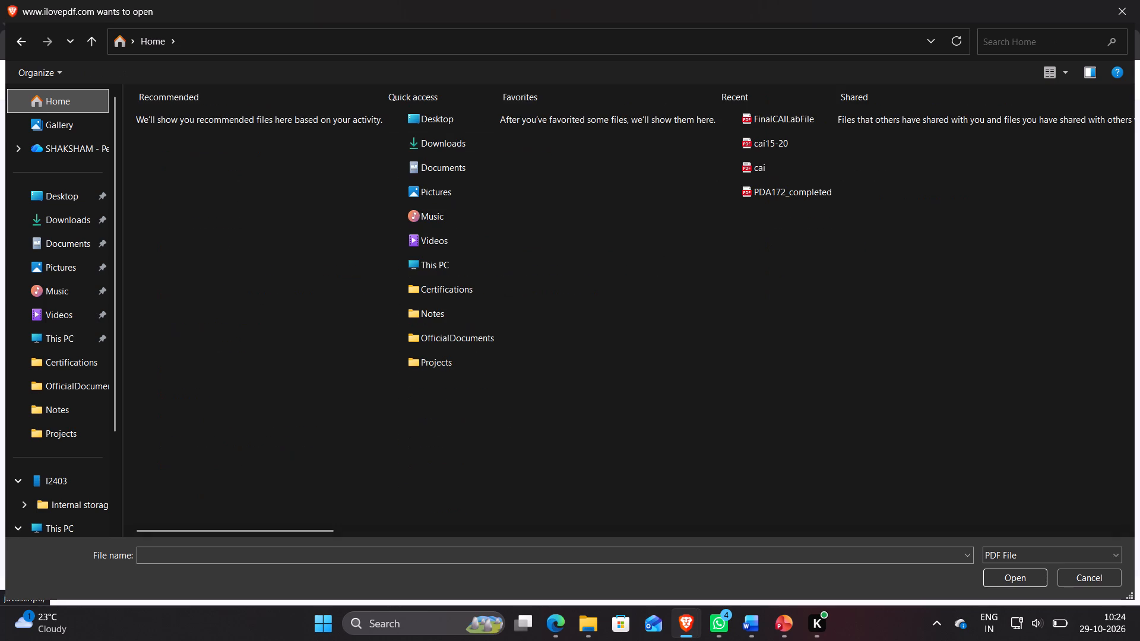
left_click(791, 125)
key("Return")
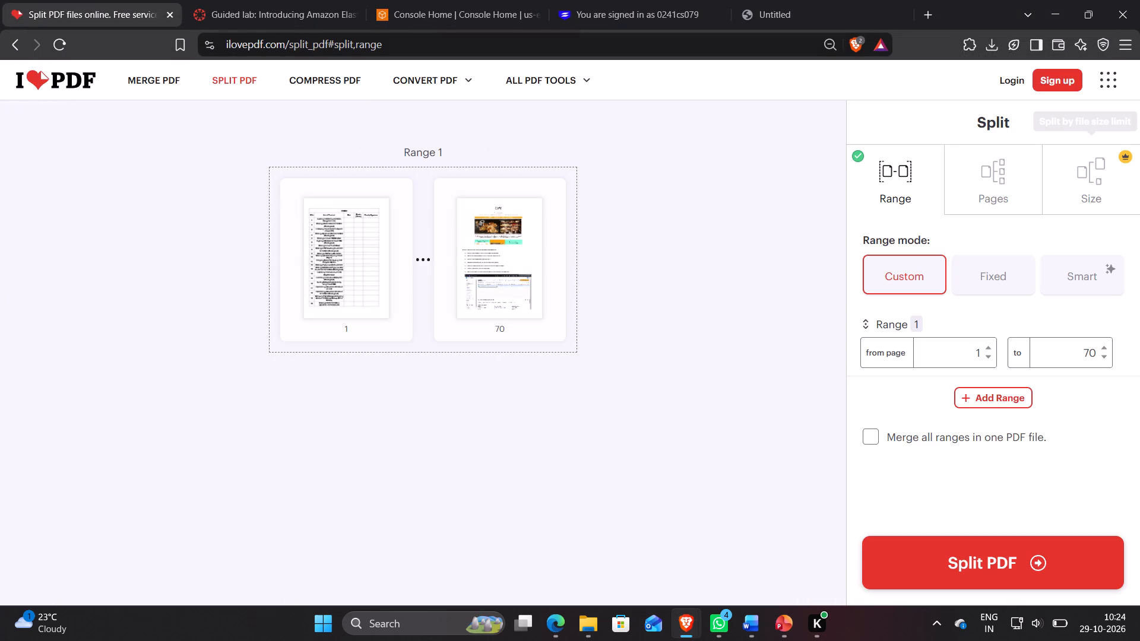
Set the custom split range to start at page 3 and end at page 70, and split the PDF.
left_click(1094, 358)
left_click(987, 350)
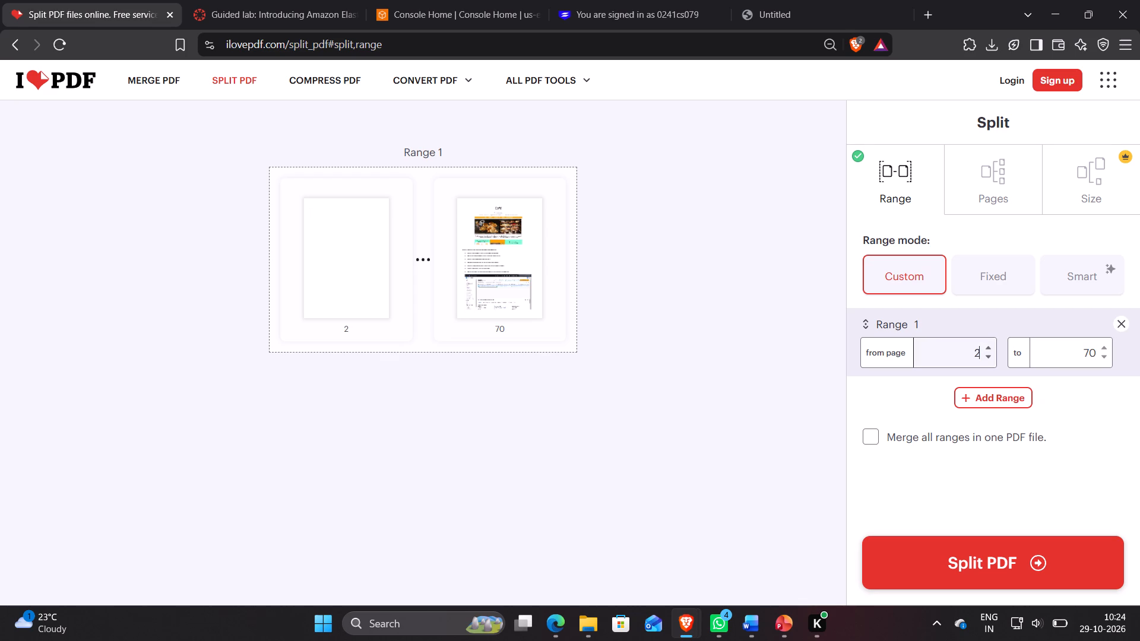
left_click(987, 350)
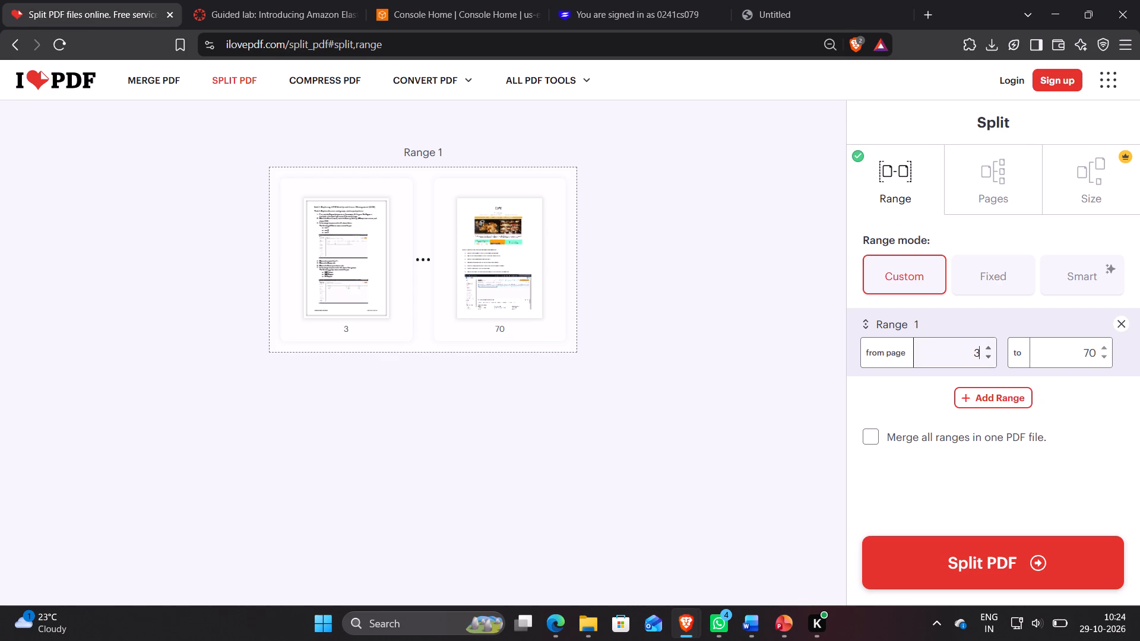
left_click(992, 558)
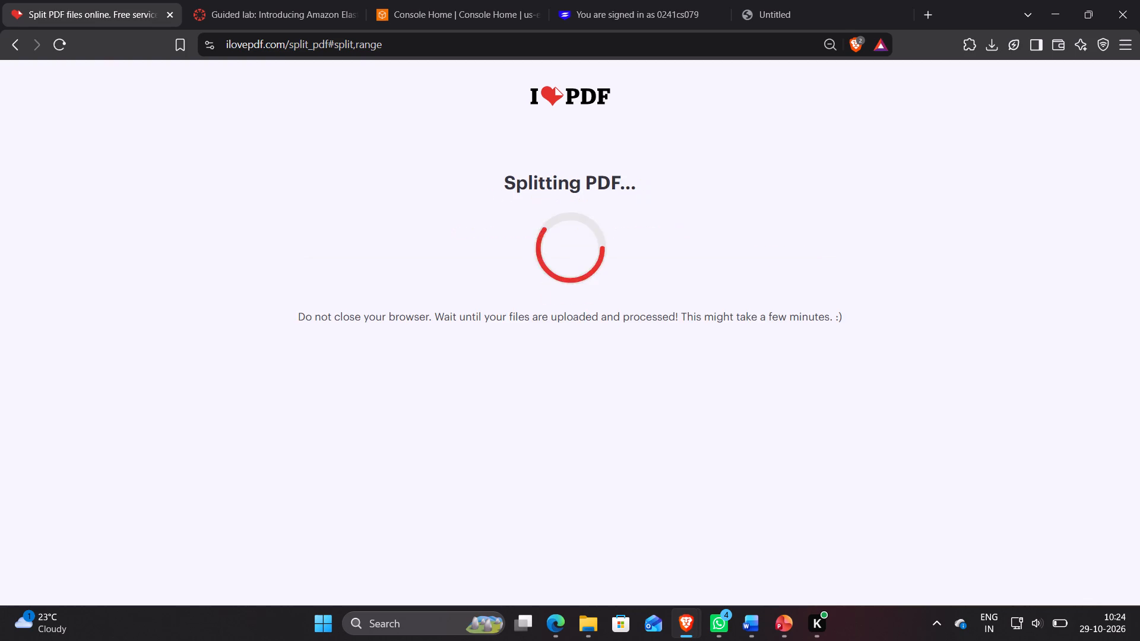
Download the split PDF into the Documents folder under the name FinalCAILabFile.
left_click(701, 179)
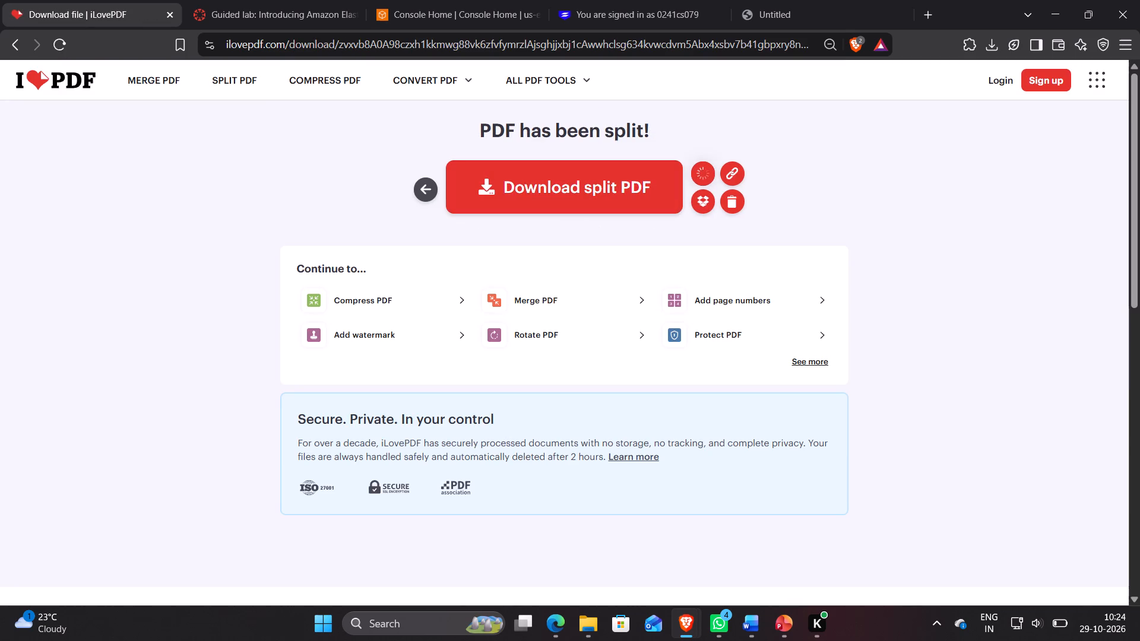
left_click(632, 208)
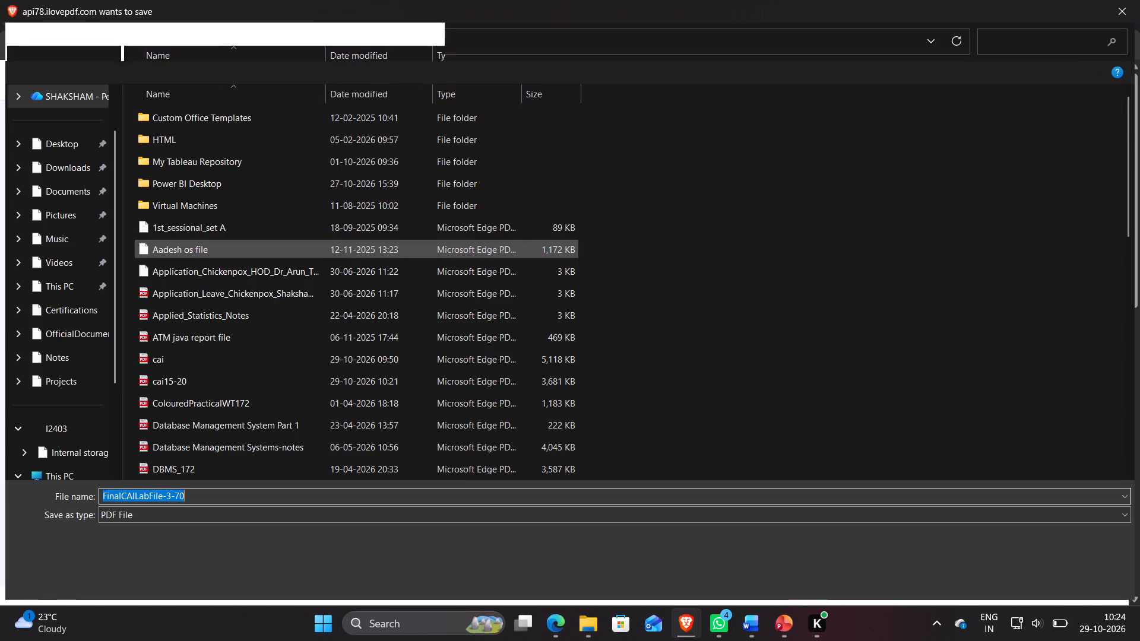
left_click(251, 499)
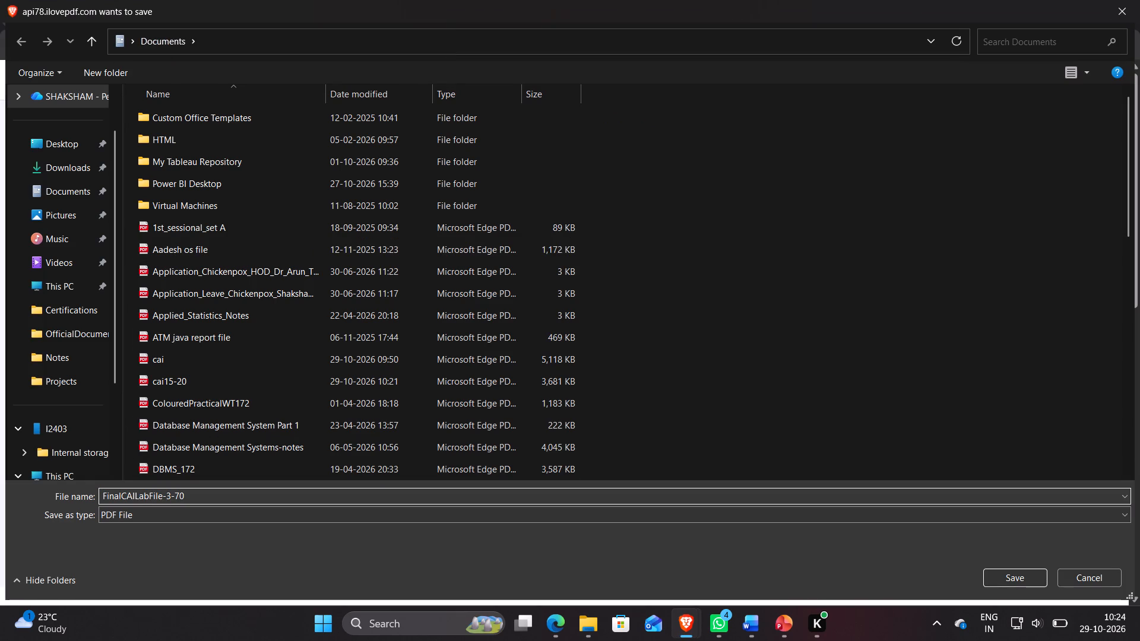
key("BackSpace")
key("BackSpace")
key("BackSpace")
key("BackSpace")
key("BackSpace")
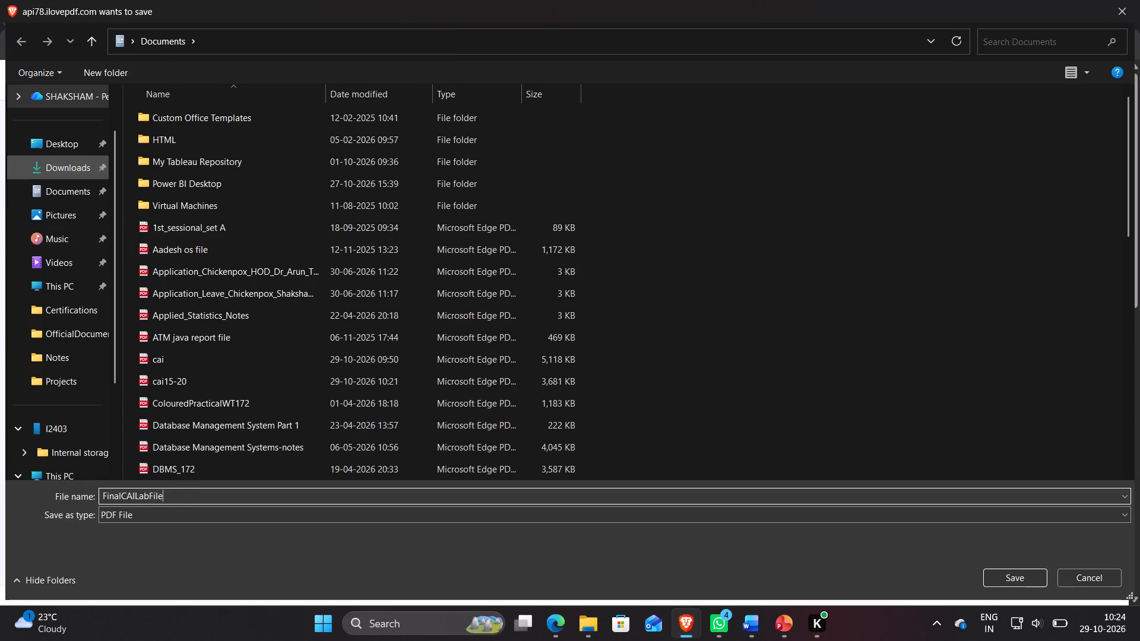
key("Return")
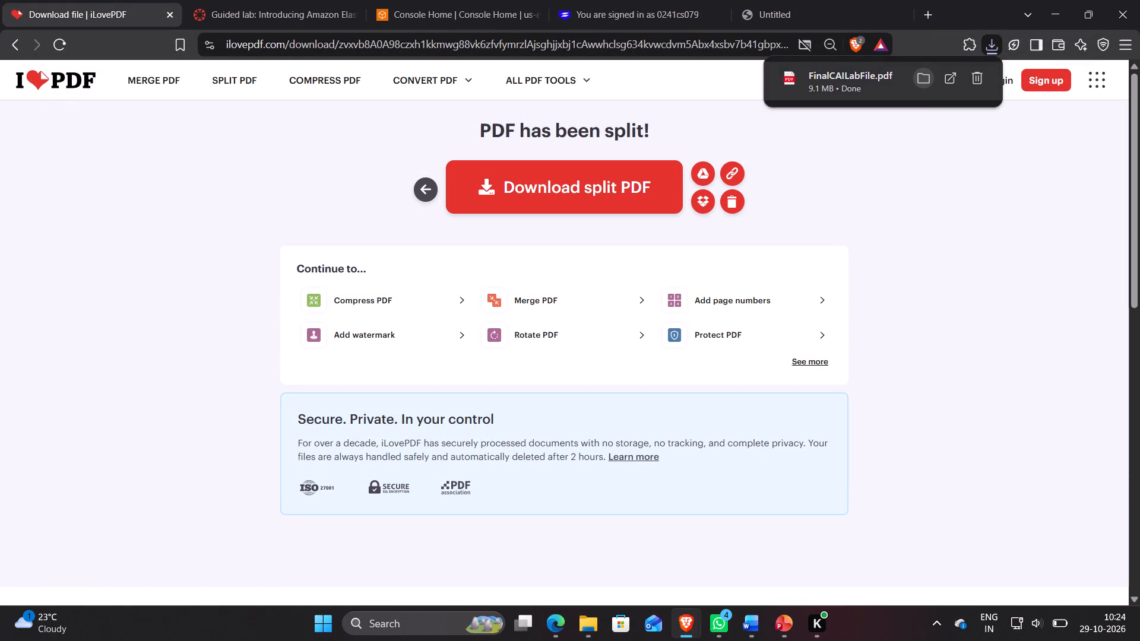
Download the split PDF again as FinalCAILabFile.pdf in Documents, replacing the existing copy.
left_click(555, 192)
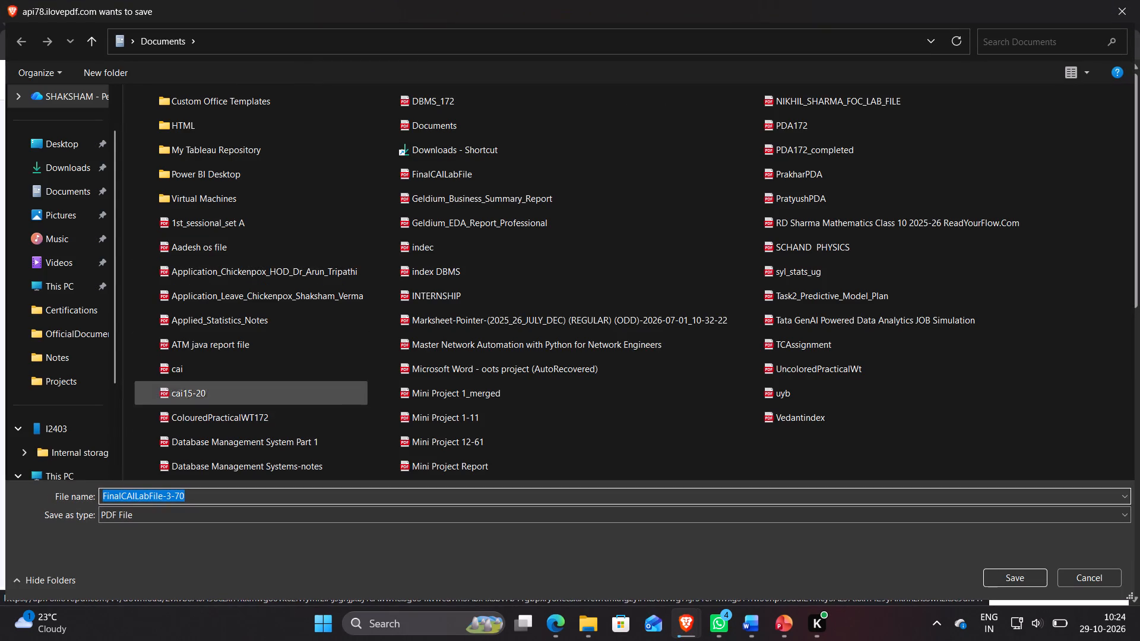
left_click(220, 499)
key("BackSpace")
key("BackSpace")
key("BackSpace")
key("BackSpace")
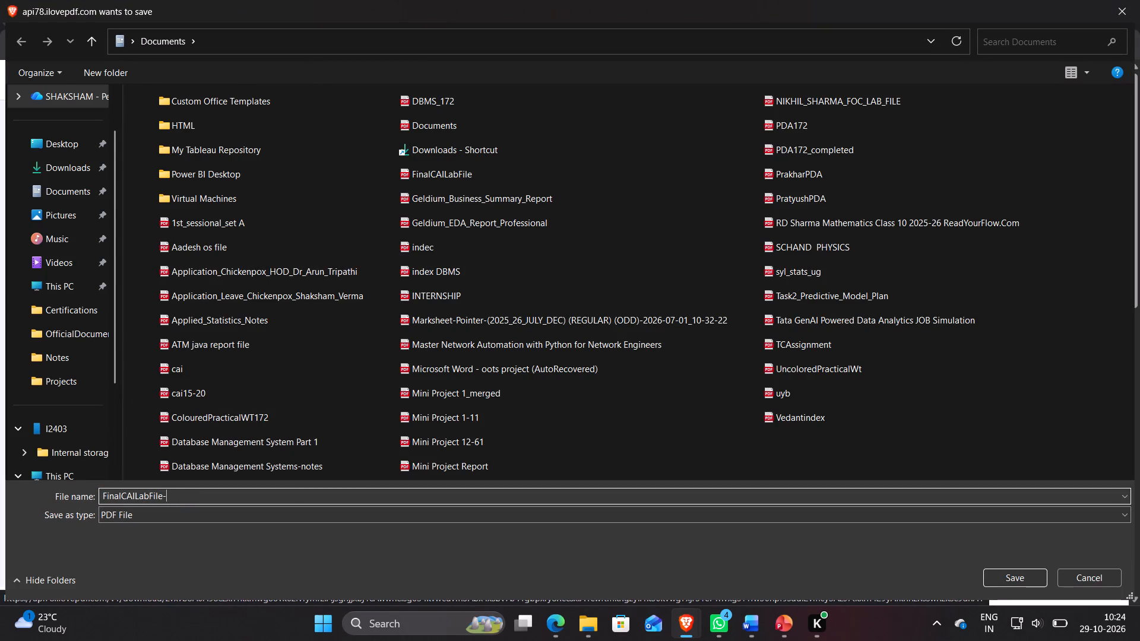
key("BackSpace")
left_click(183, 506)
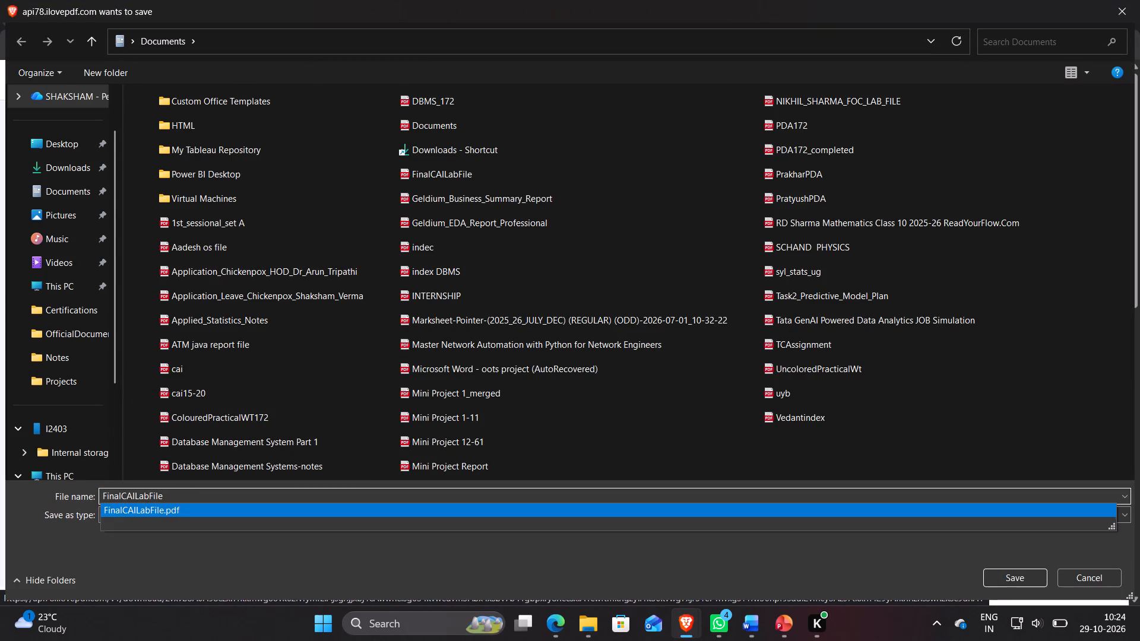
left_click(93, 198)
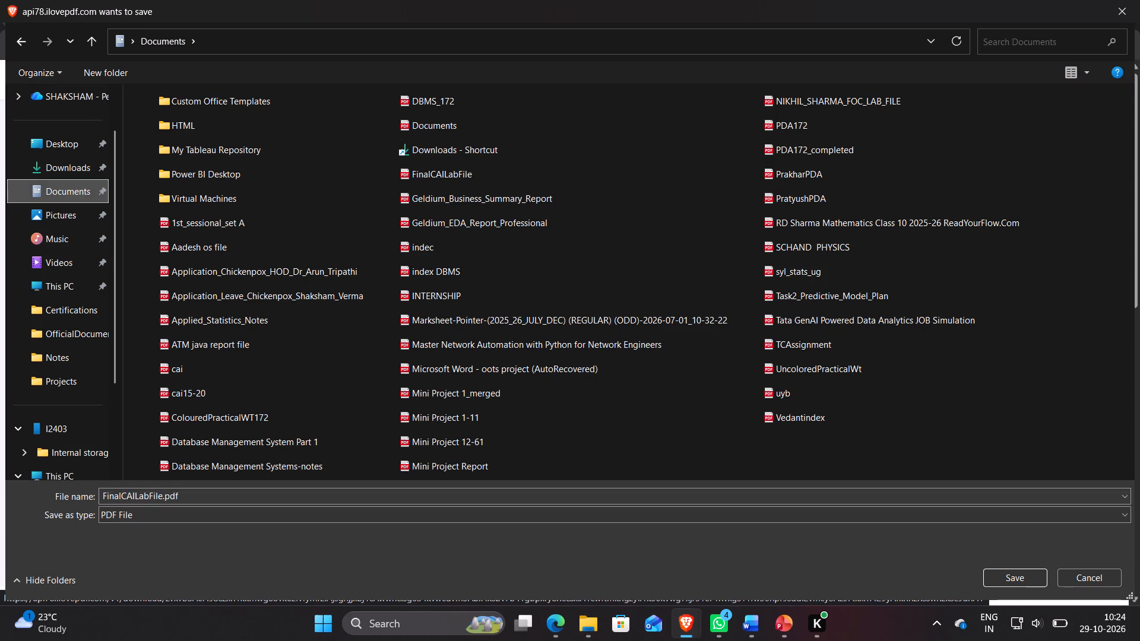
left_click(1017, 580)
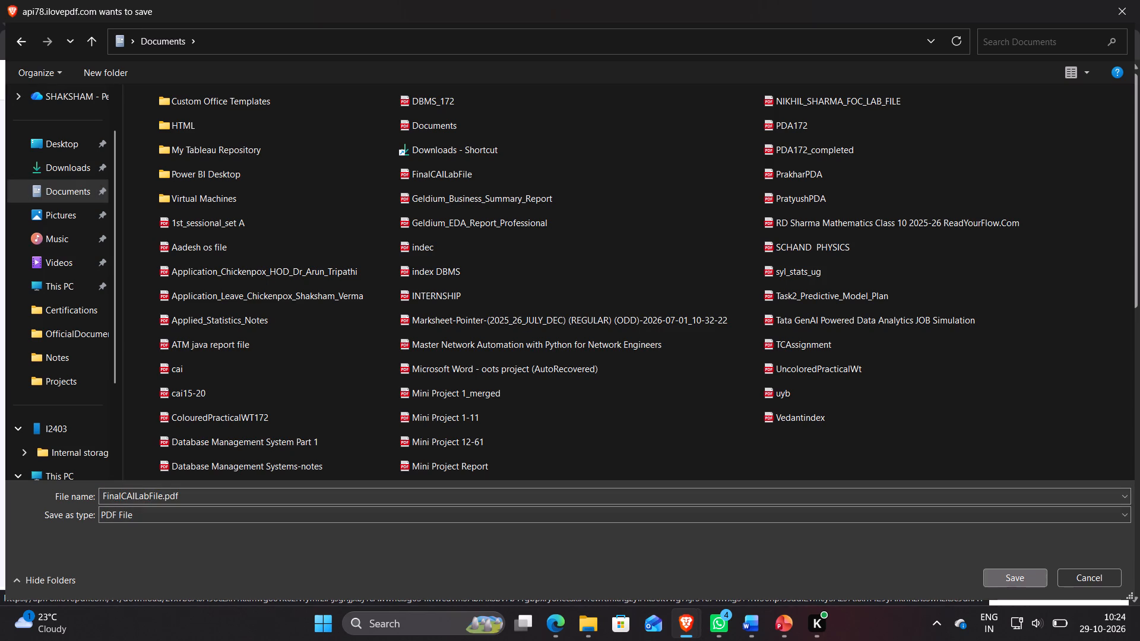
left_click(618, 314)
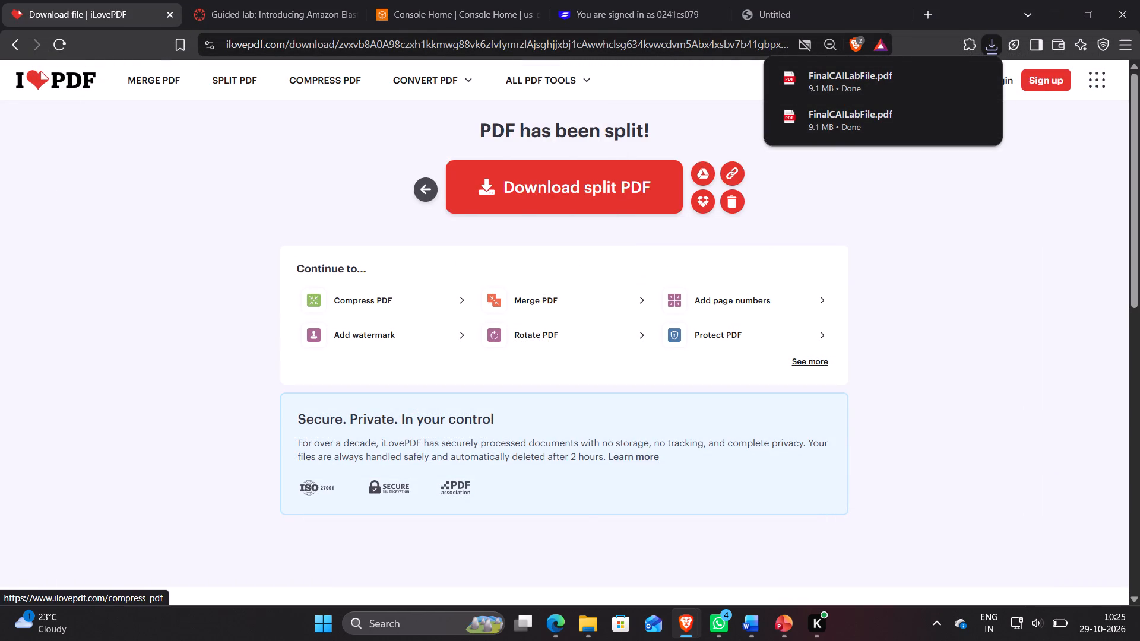
Merge the FinalCAILabFile and cai15-20 PDFs from Documents, in that order, with the Merge PDF tool.
left_click(171, 88)
left_click(167, 85)
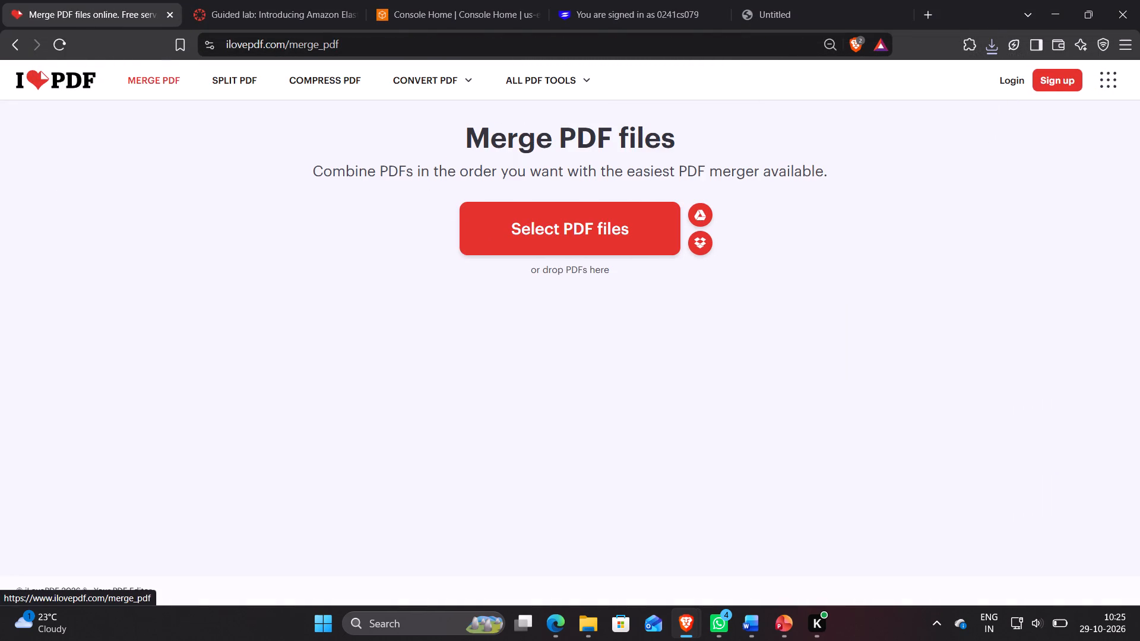
left_click(652, 247)
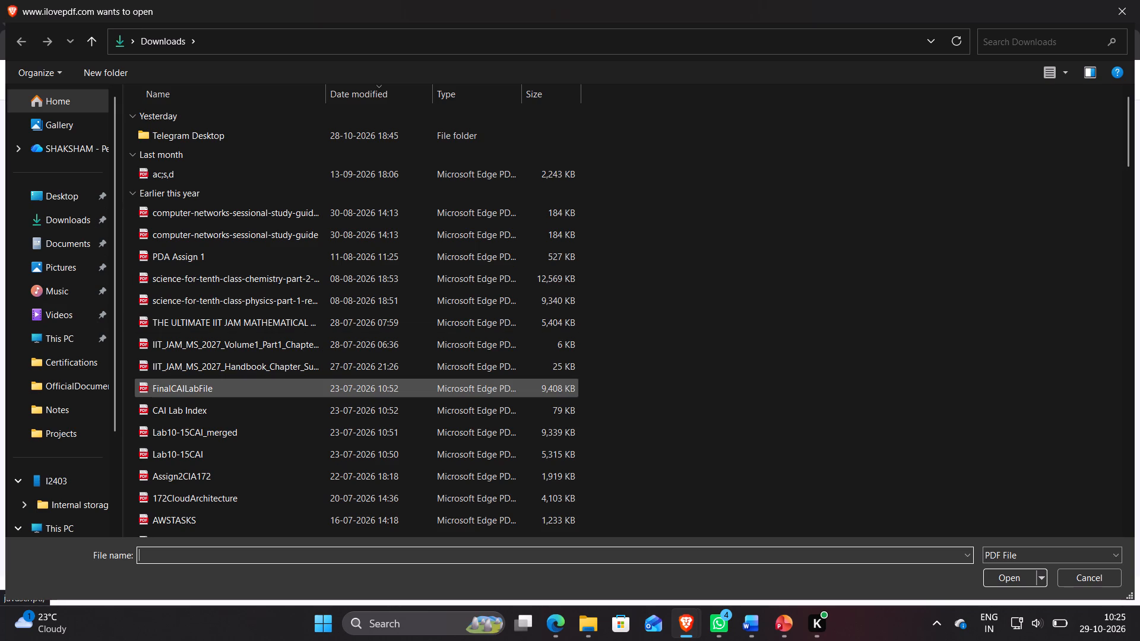
left_click(69, 238)
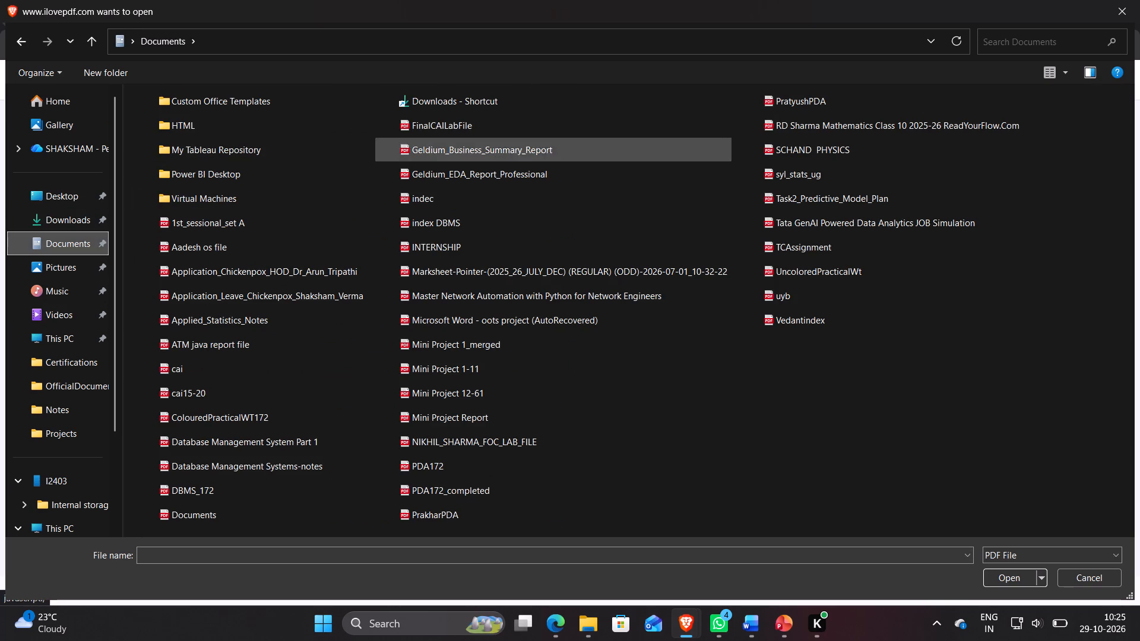
left_click(458, 122)
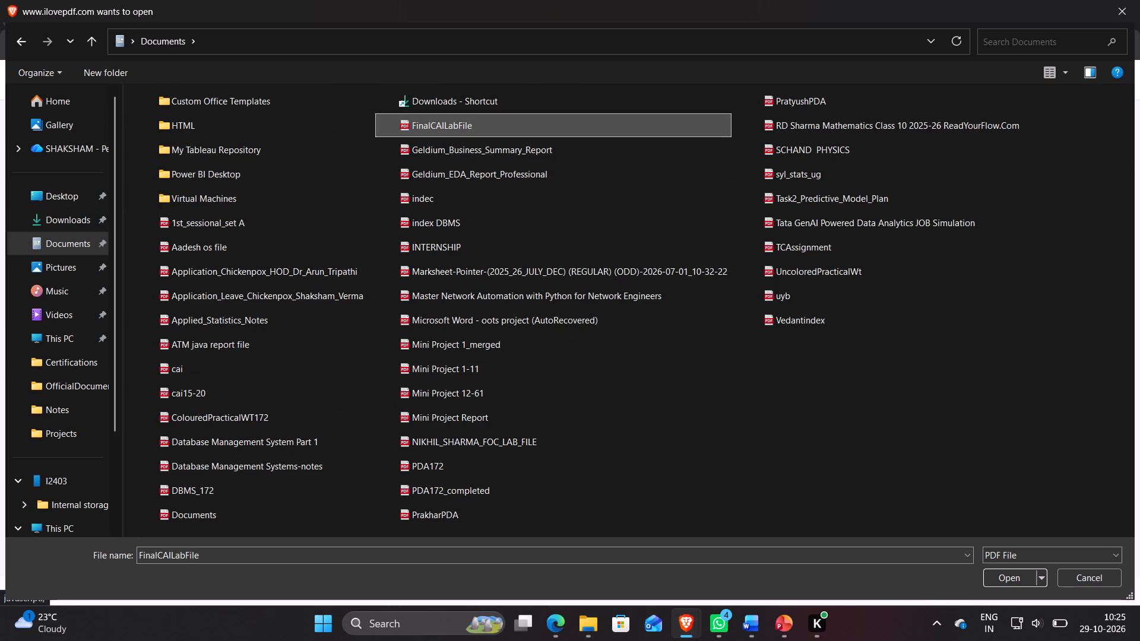
key("Return")
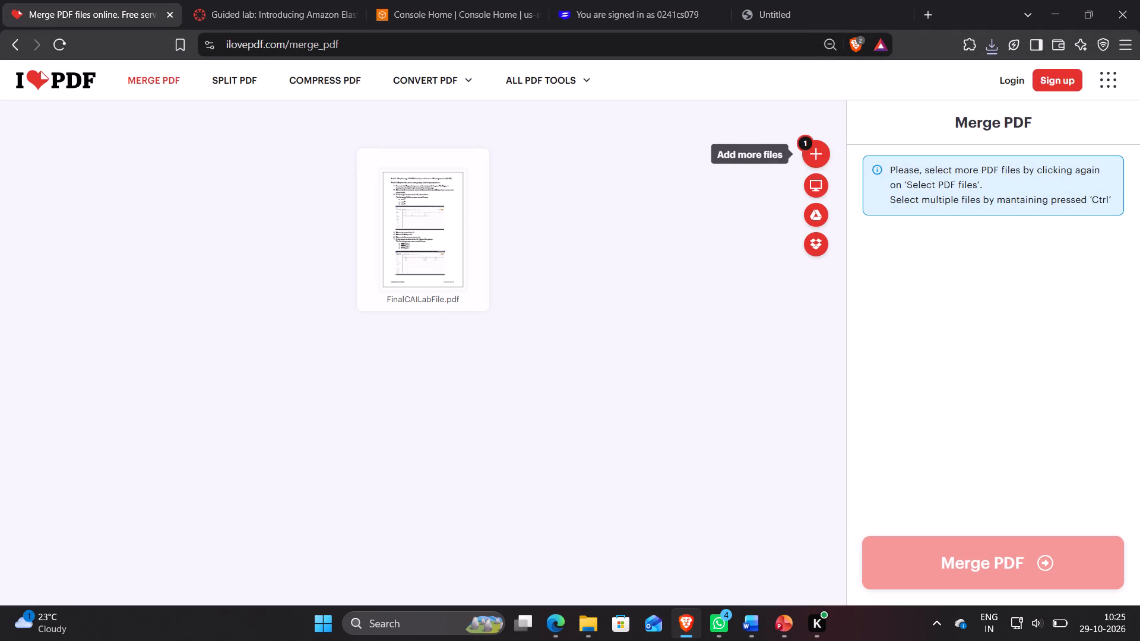
left_click(813, 148)
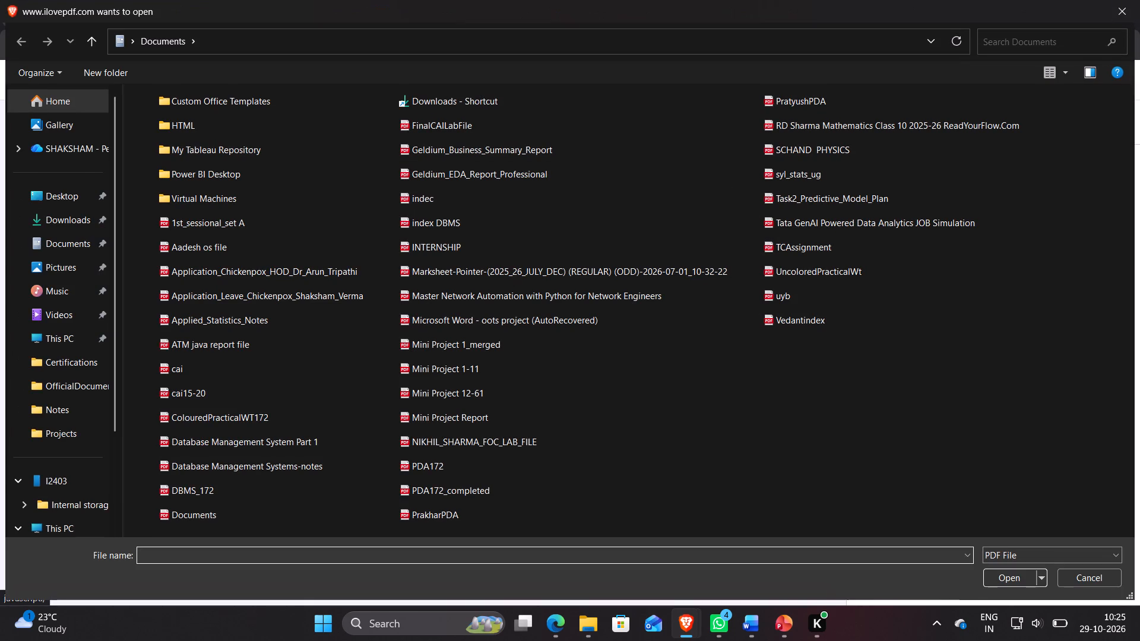
left_click(199, 385)
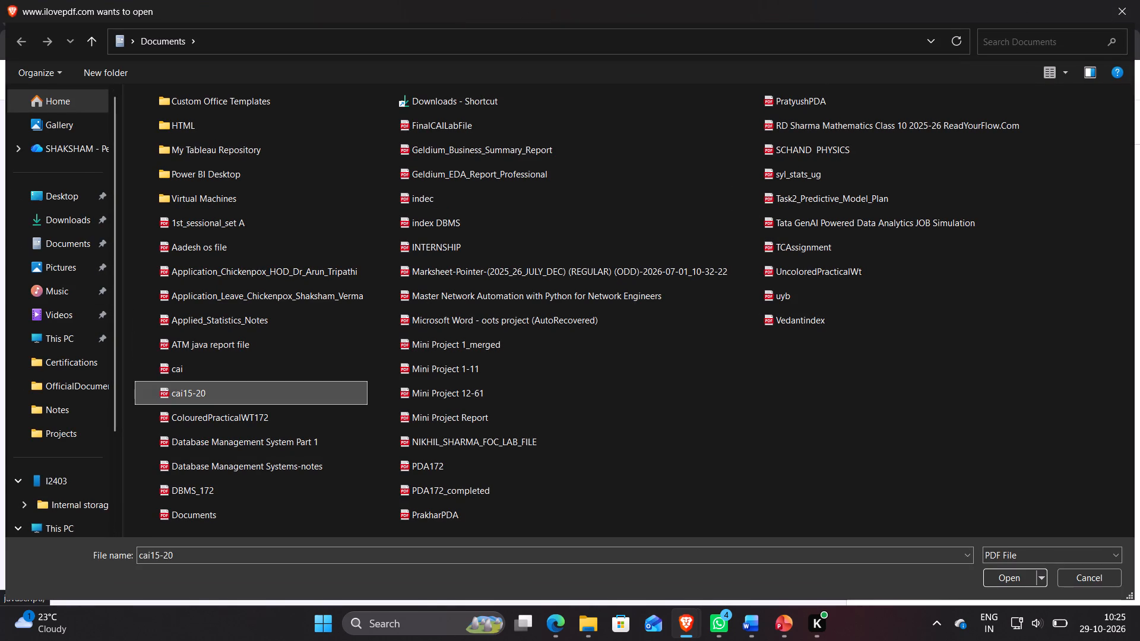
key("Return")
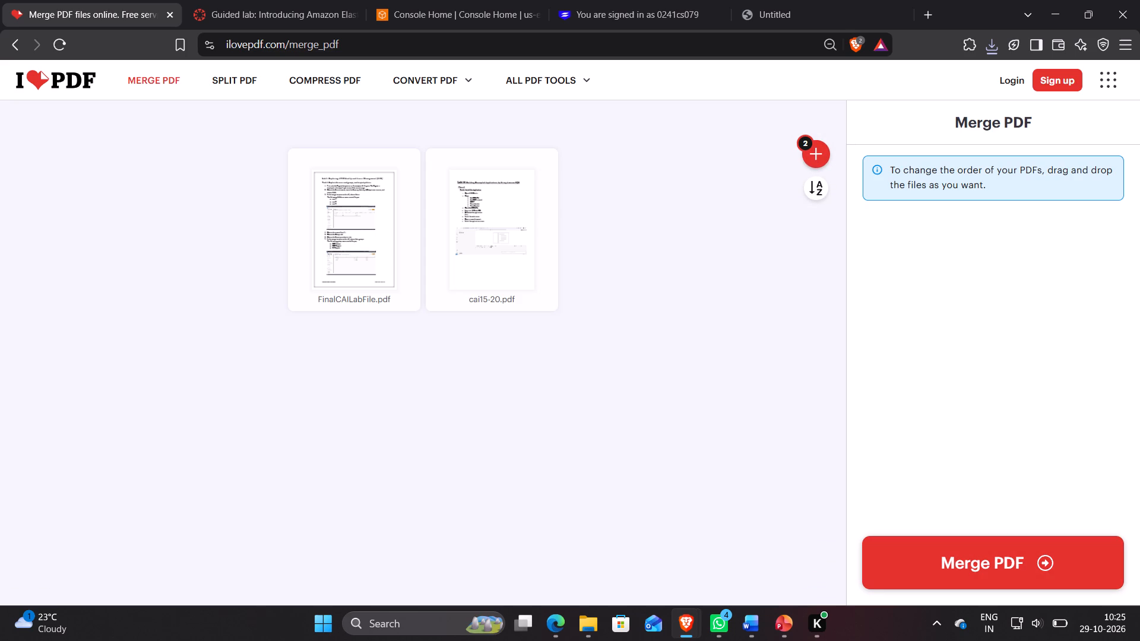
left_click(993, 544)
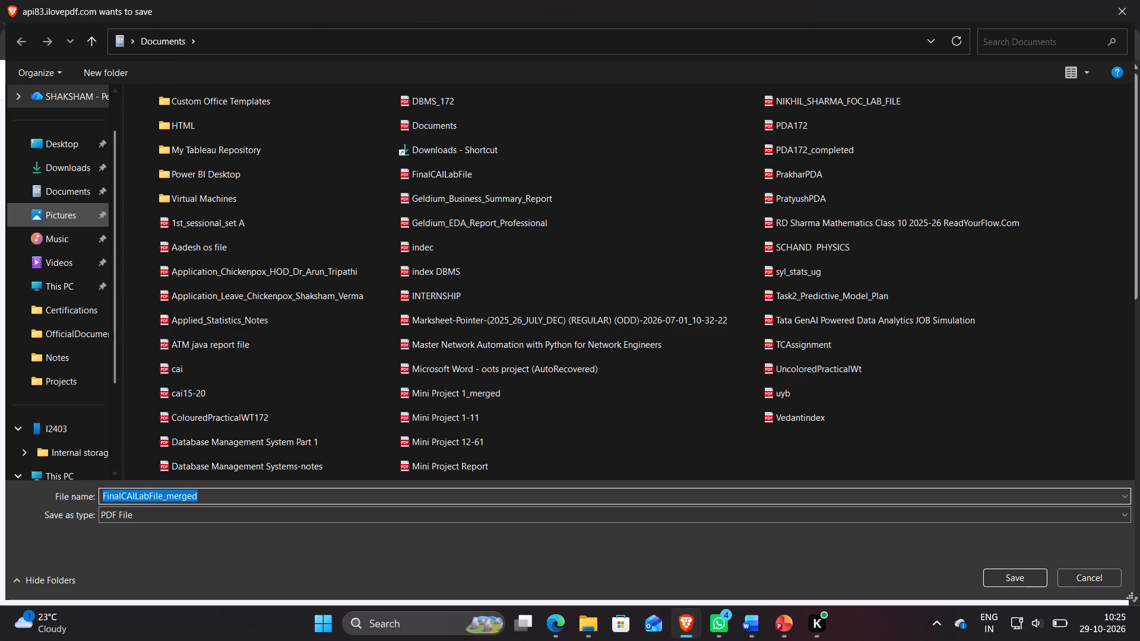
Save the merged PDF in Documents as FinalCAILabFile, replacing the existing file.
left_click(88, 191)
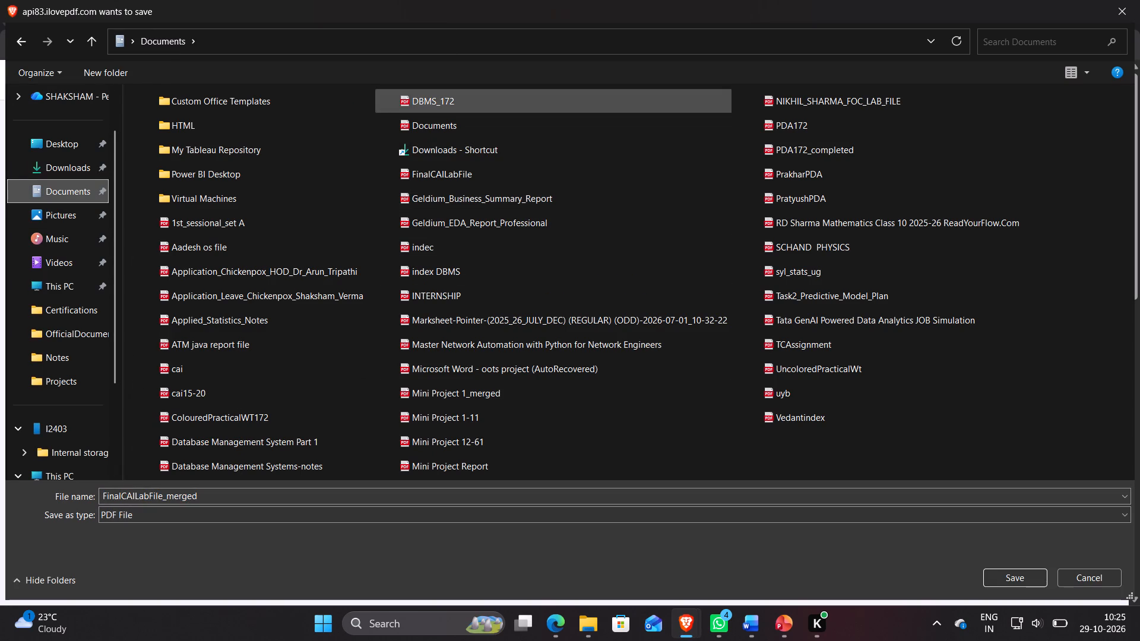
left_click(448, 172)
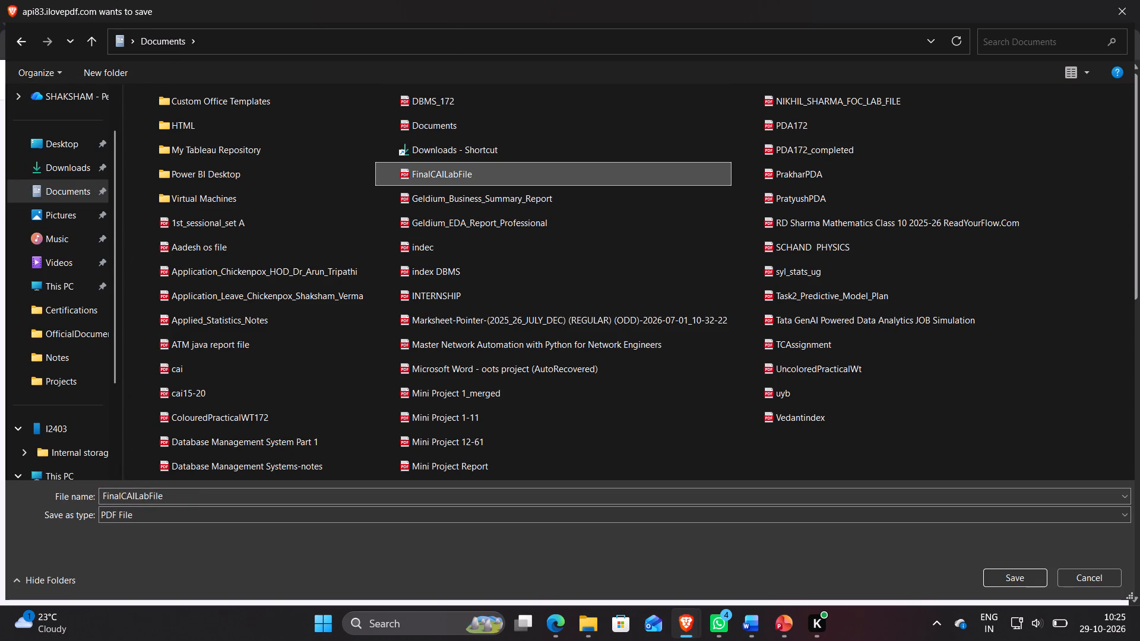
key("Return")
left_click(601, 305)
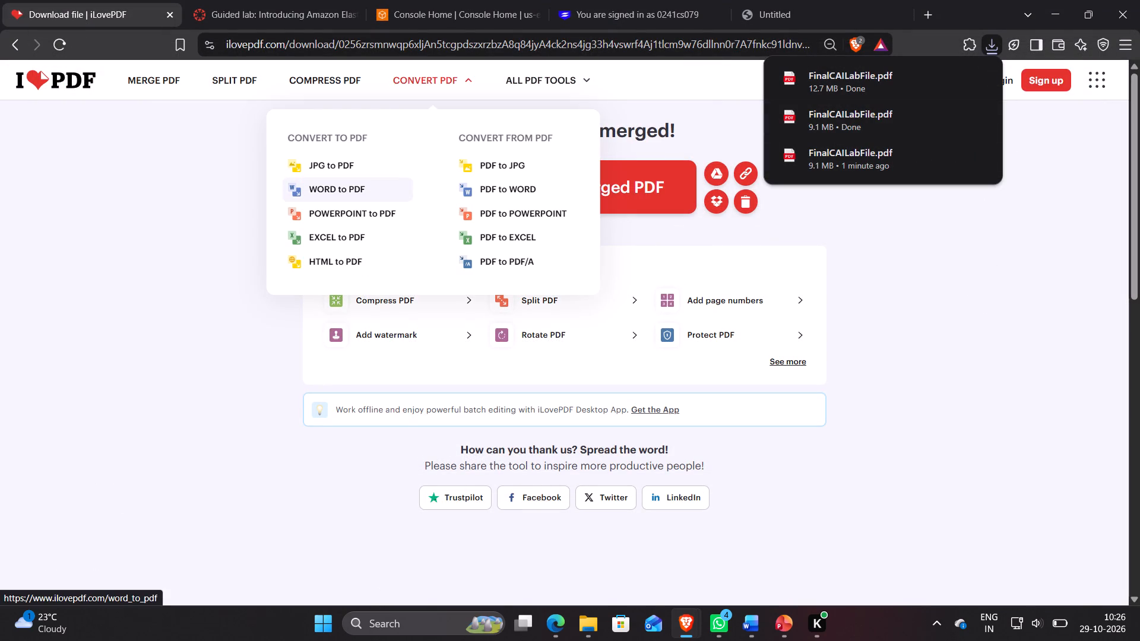
Load the merged FinalCAILabFile PDF from Documents into the PDF to Word converter.
left_click(489, 191)
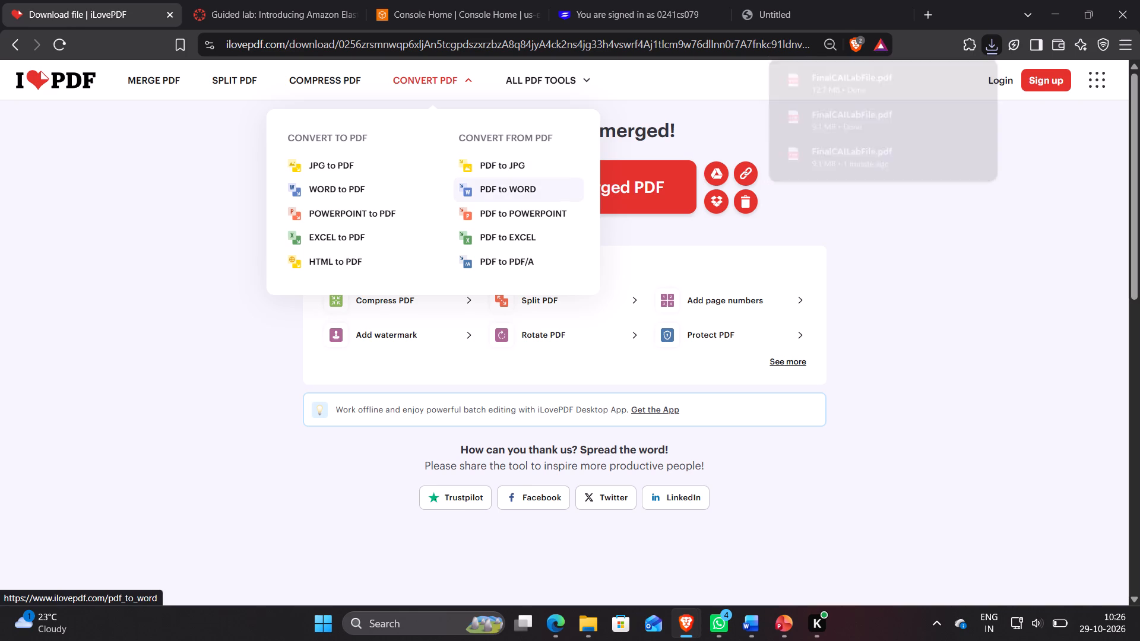
left_click(577, 269)
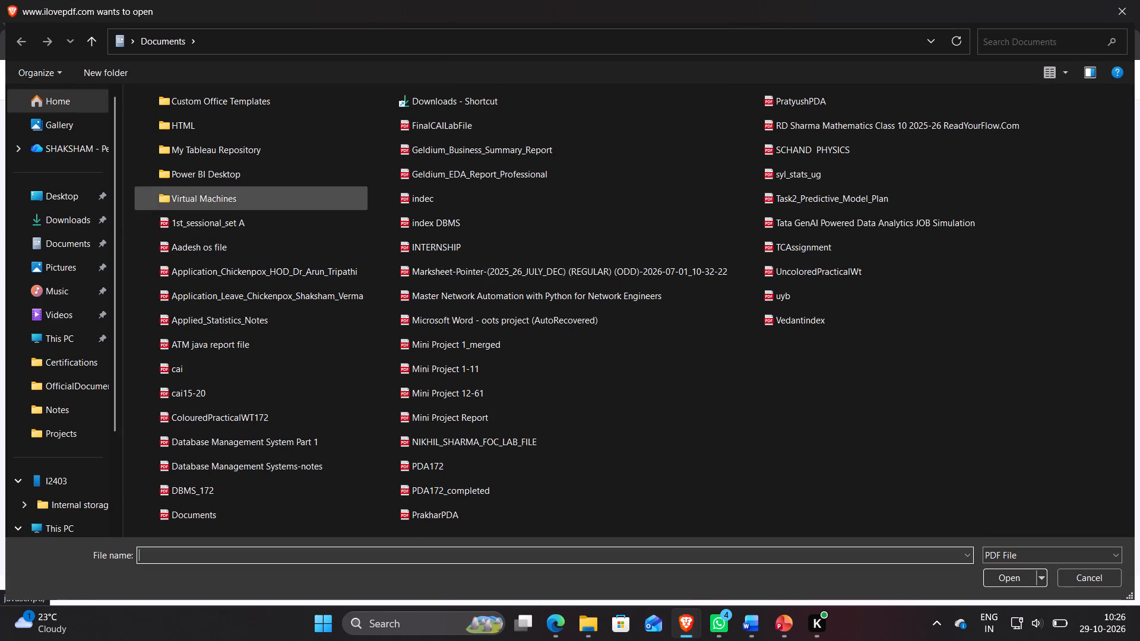
left_click(442, 128)
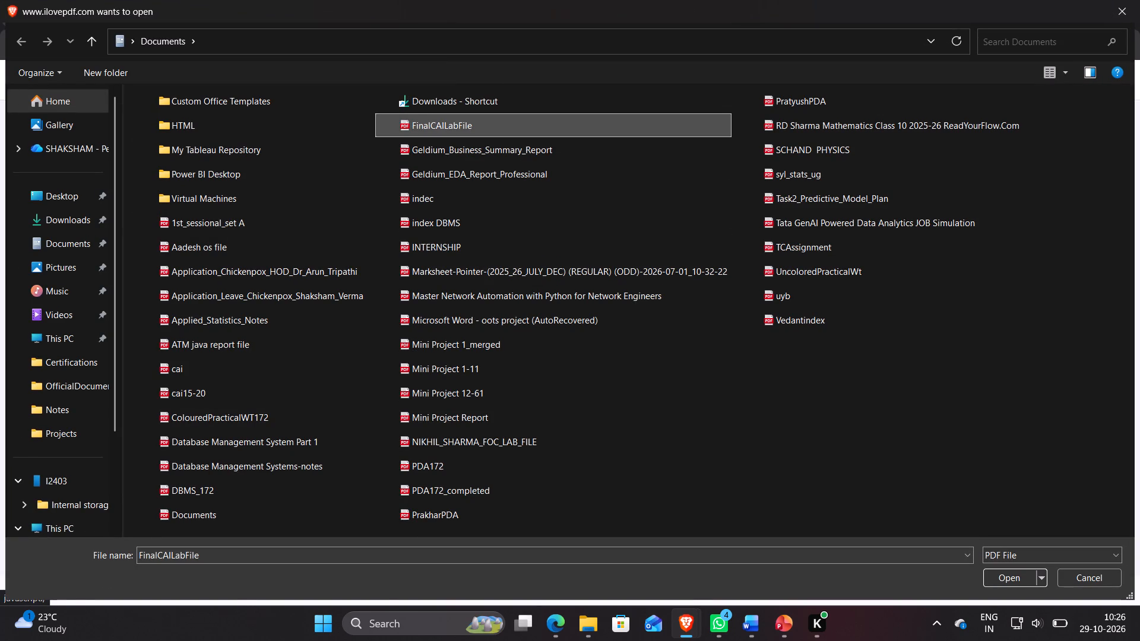
left_click(1012, 576)
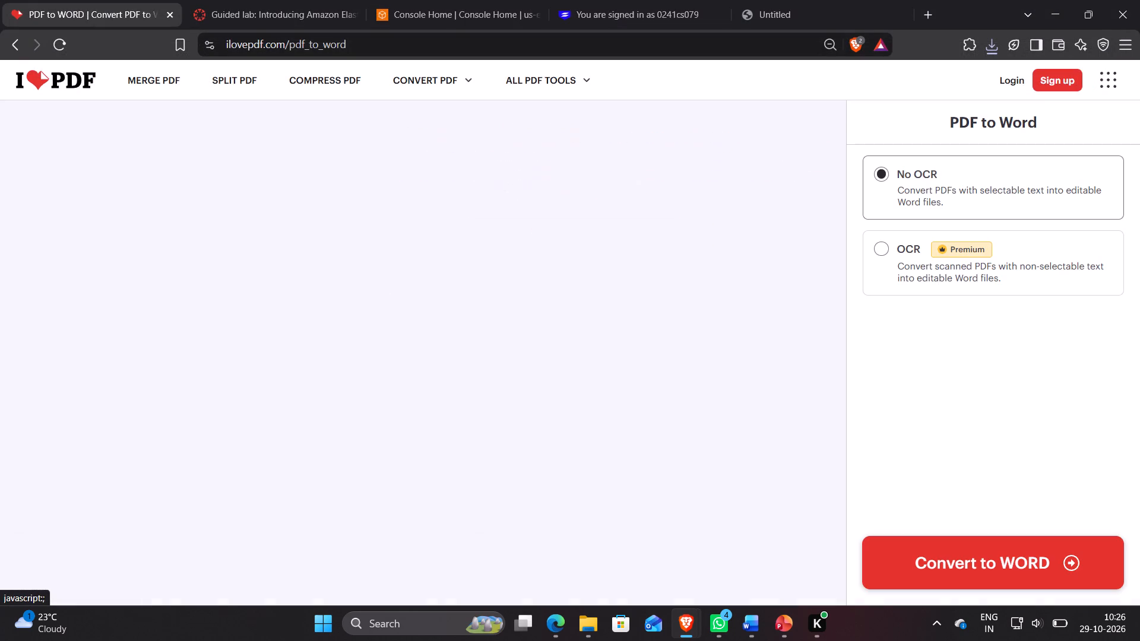
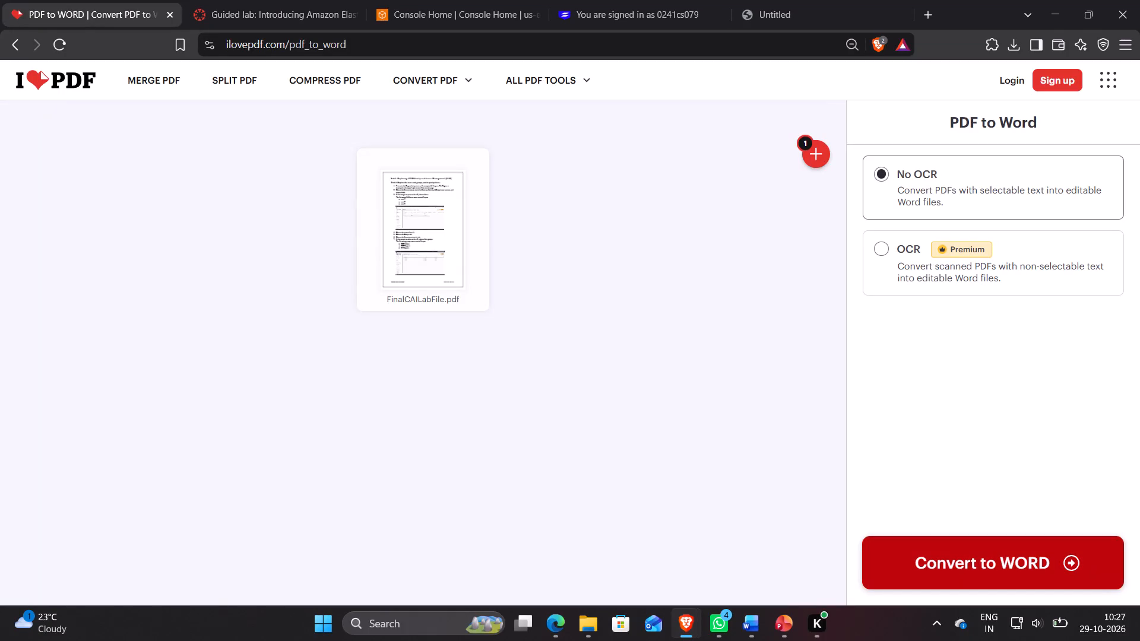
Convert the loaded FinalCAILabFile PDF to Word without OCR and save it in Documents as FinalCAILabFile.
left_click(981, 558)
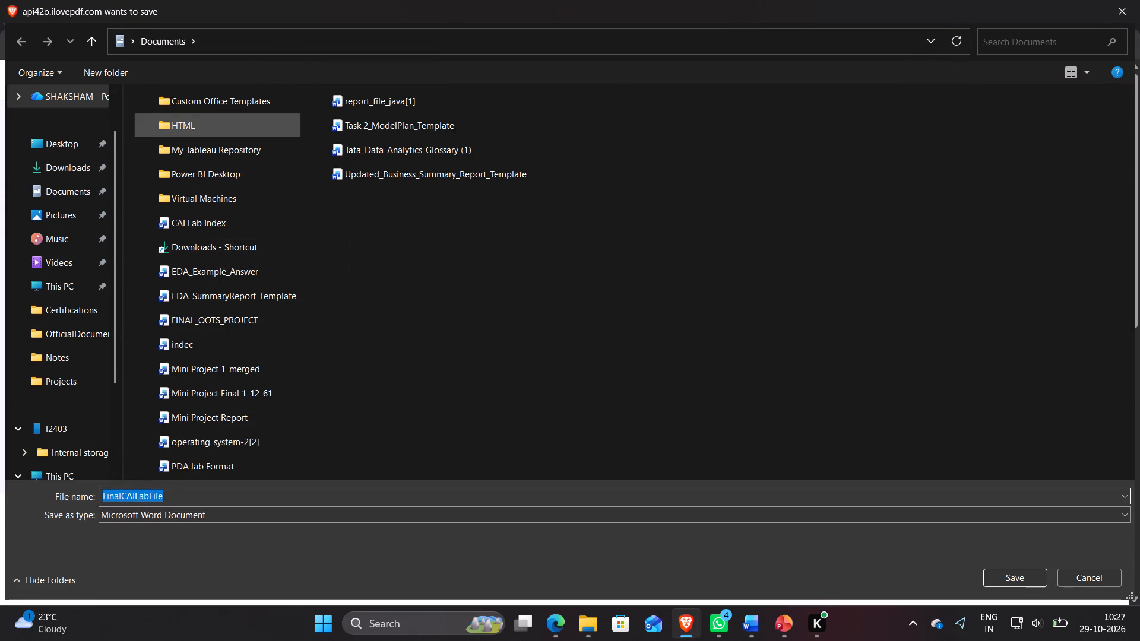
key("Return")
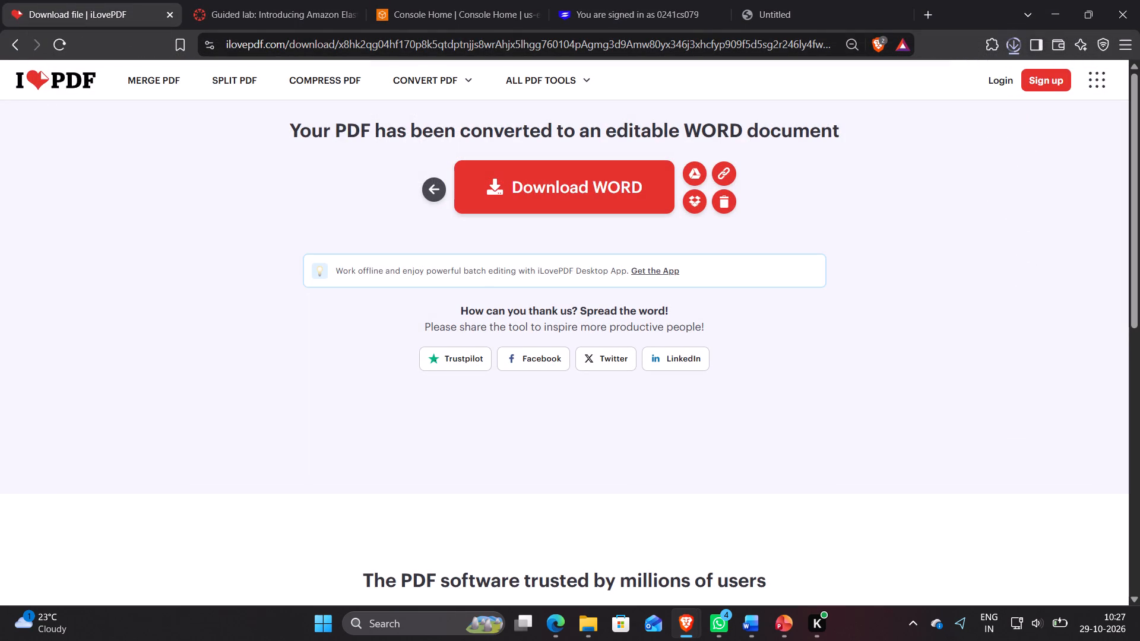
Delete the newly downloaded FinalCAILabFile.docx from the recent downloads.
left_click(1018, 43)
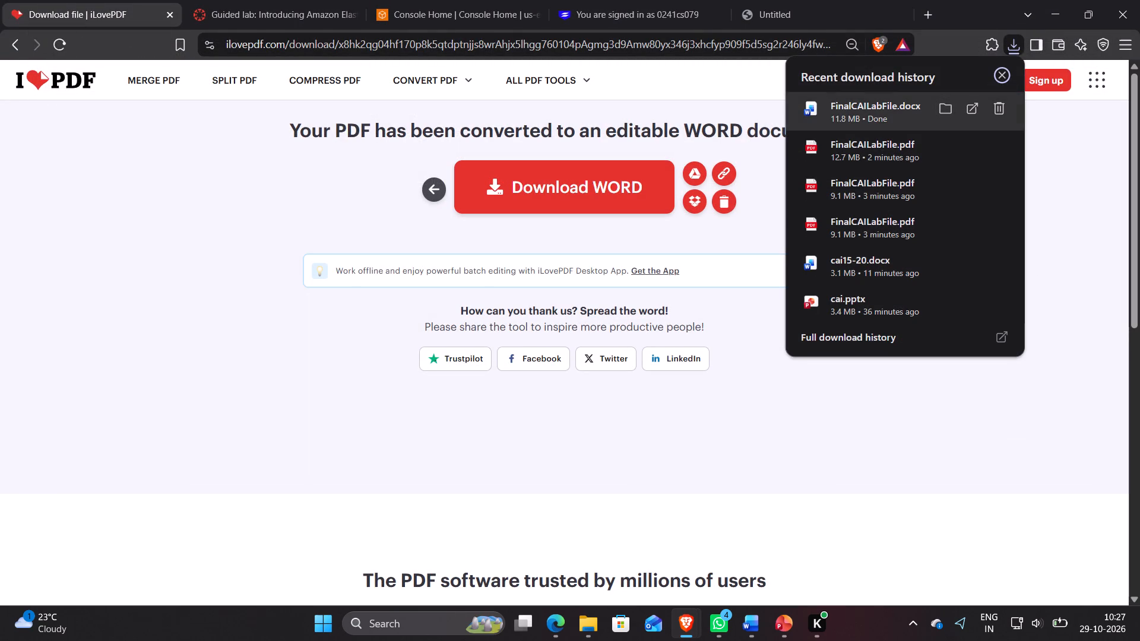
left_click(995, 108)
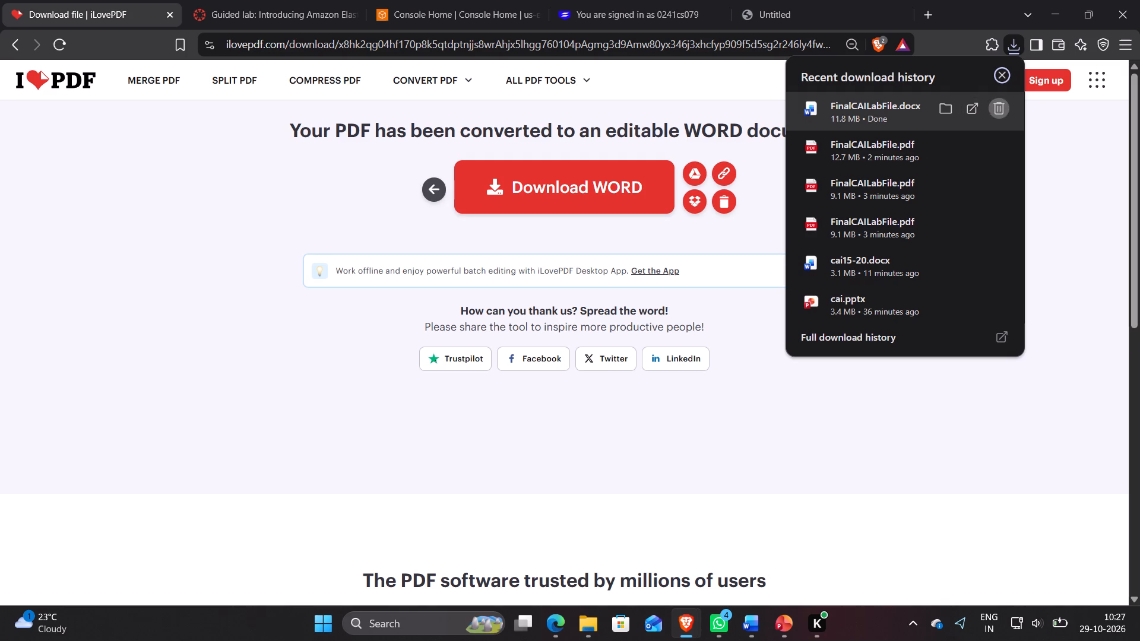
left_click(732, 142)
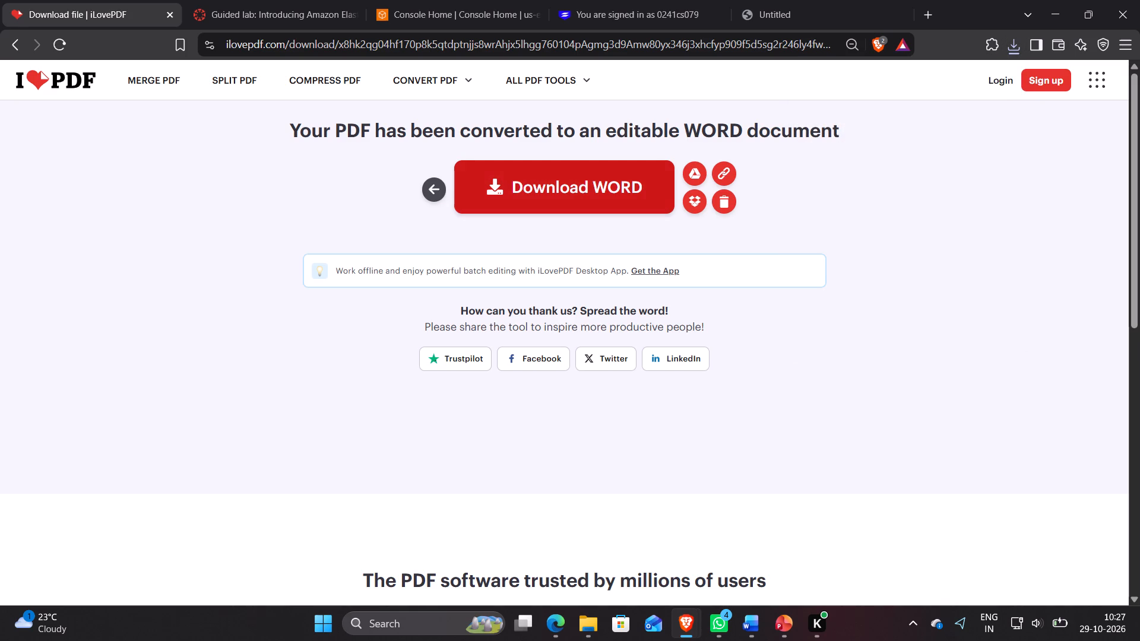
Convert the FinalCAILabFile PDF from Documents to Word again without OCR and save it in Documents as FinalCAILabFile.
scroll(565, 191, "right", 4)
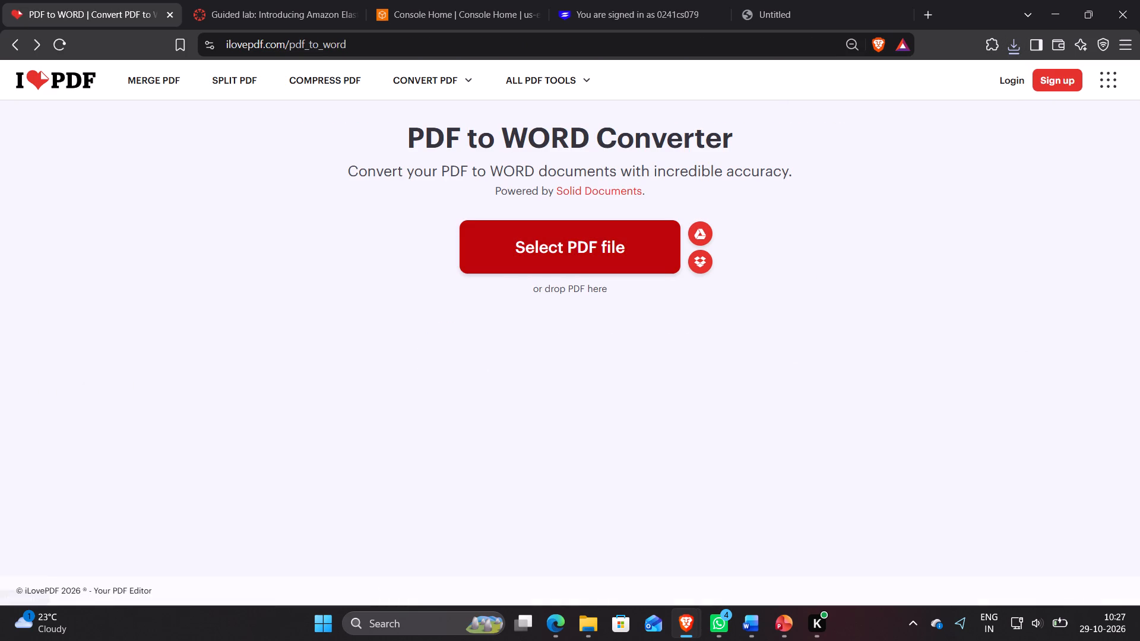
left_click(620, 244)
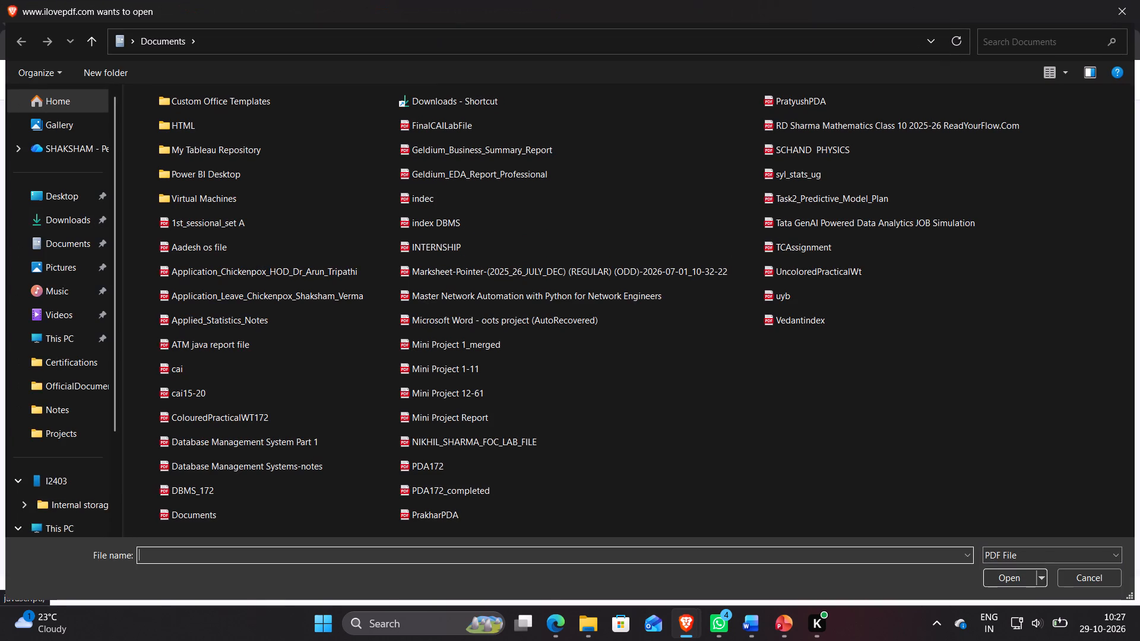
left_click(512, 119)
key("Return")
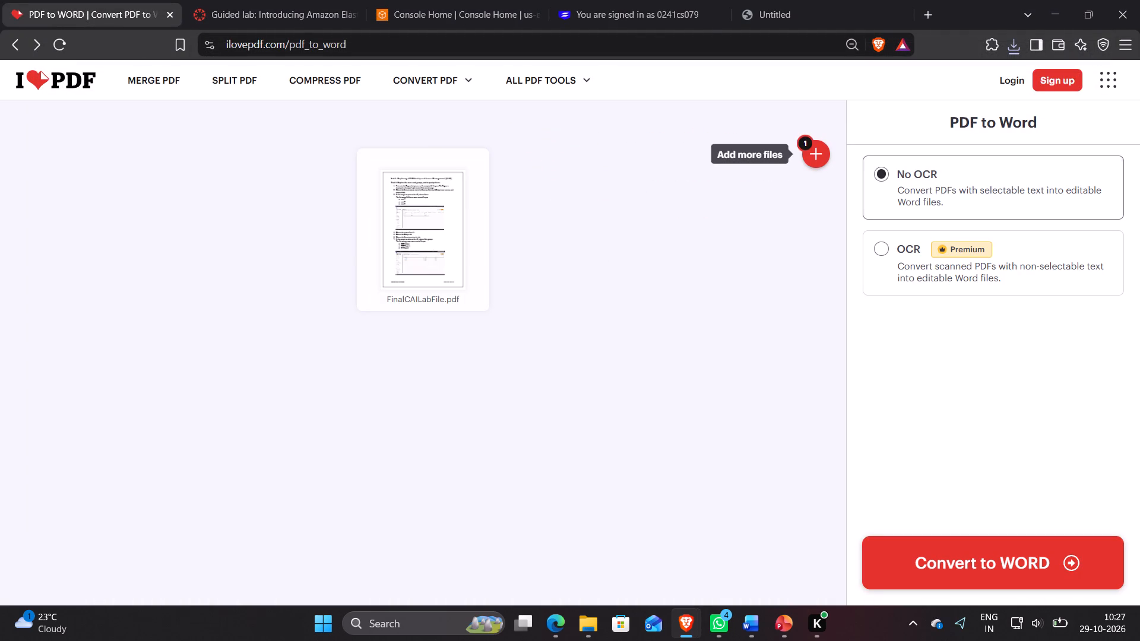
left_click(953, 546)
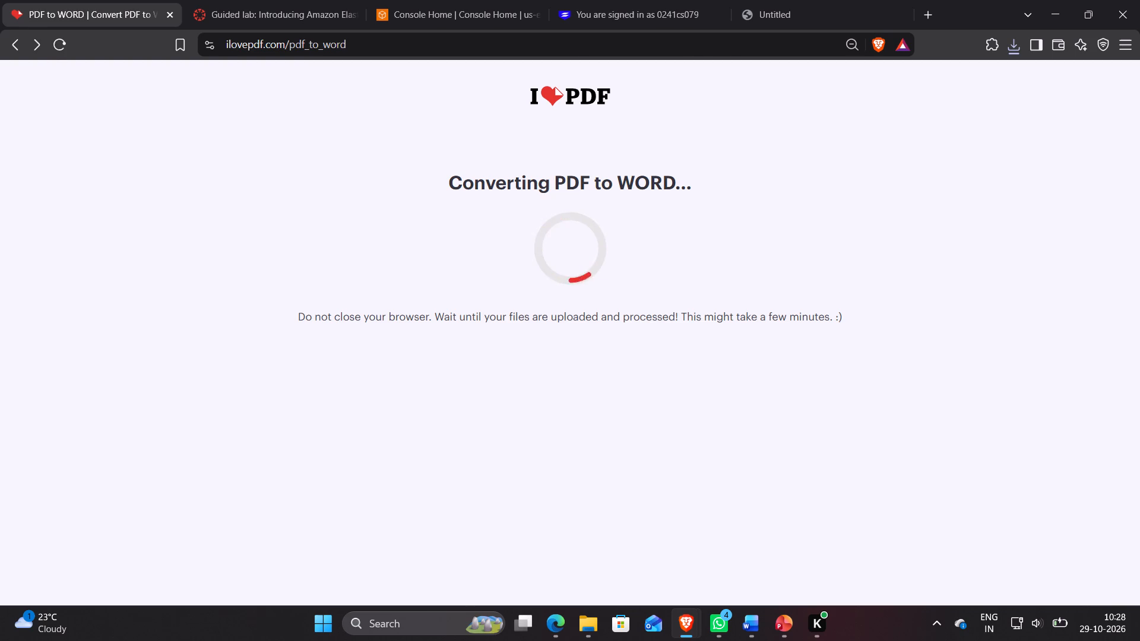
left_click(617, 188)
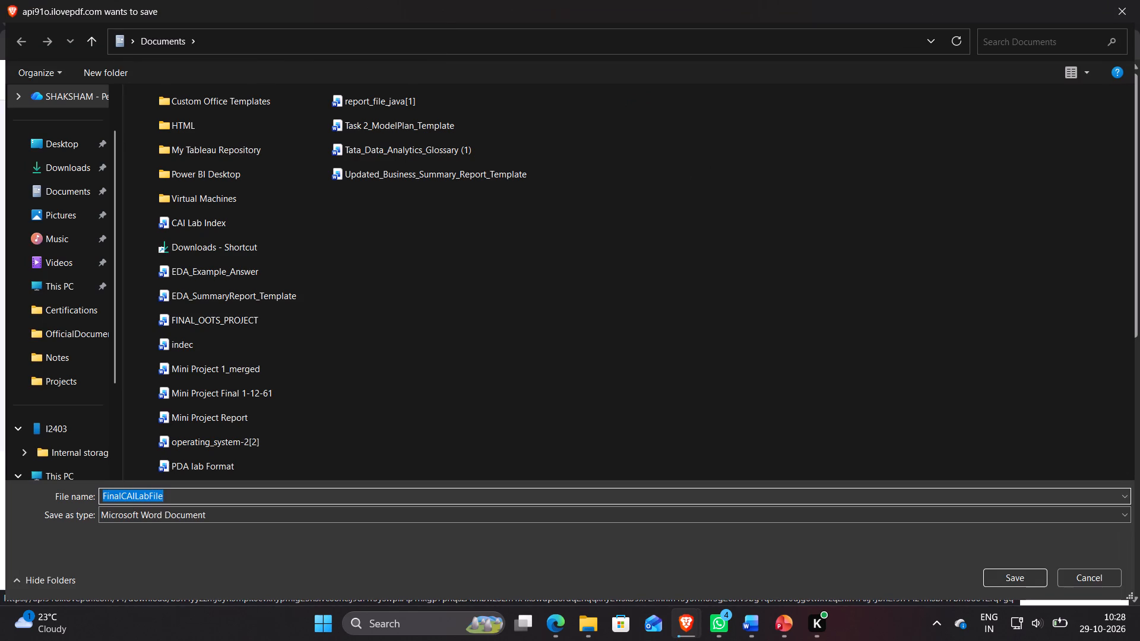
key("Return")
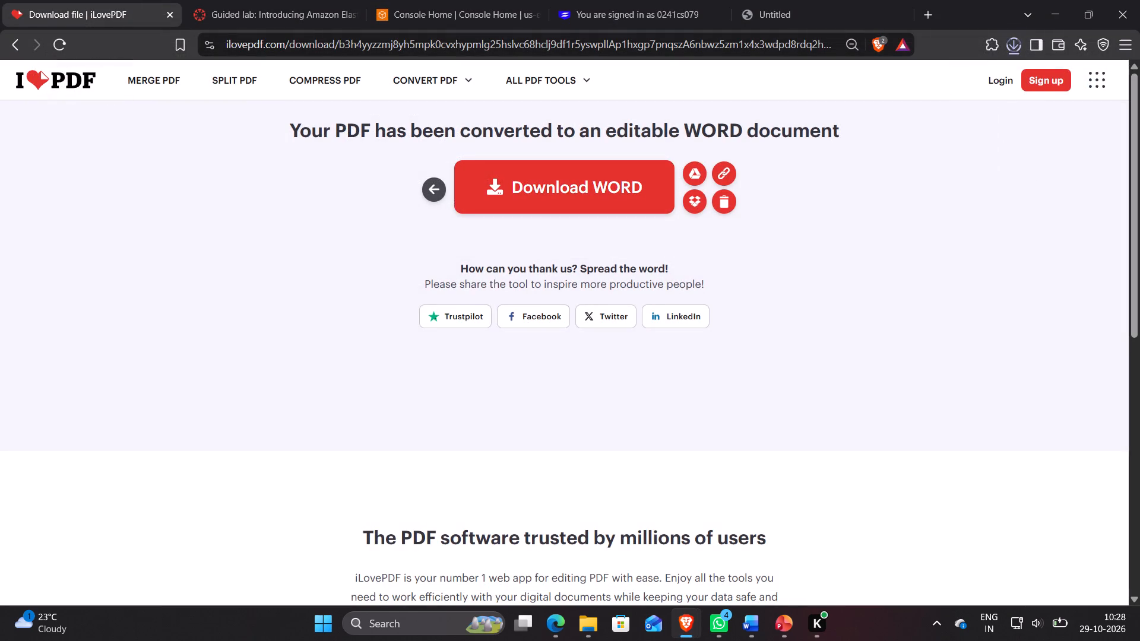
Open the downloaded FinalCAILabFile.docx in Word and enable editing.
left_click(1009, 53)
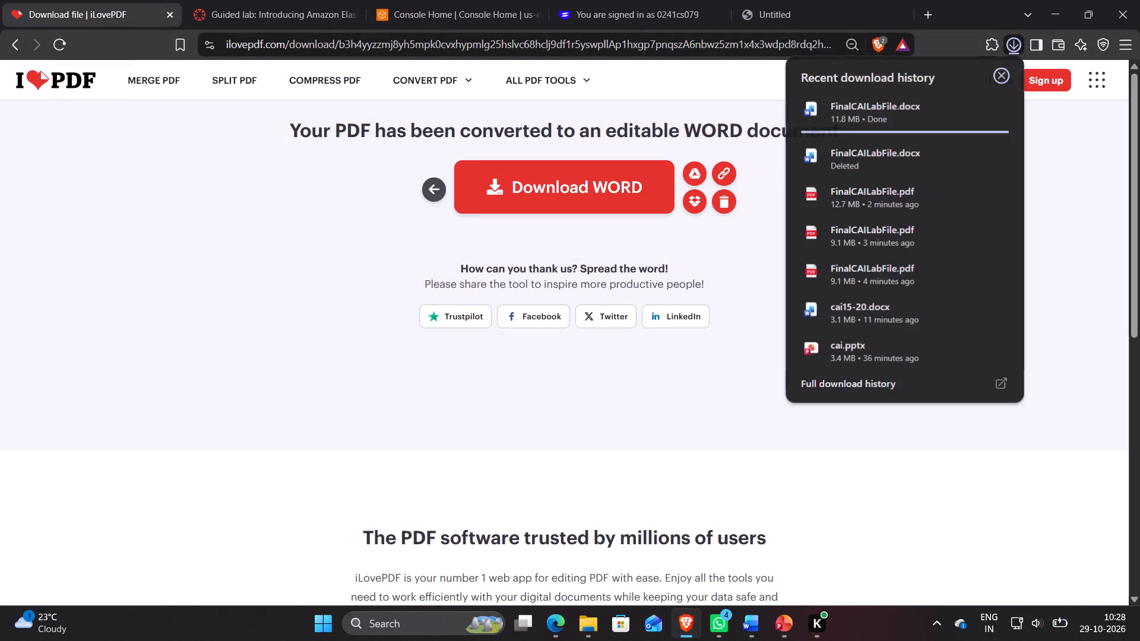
left_click(904, 109)
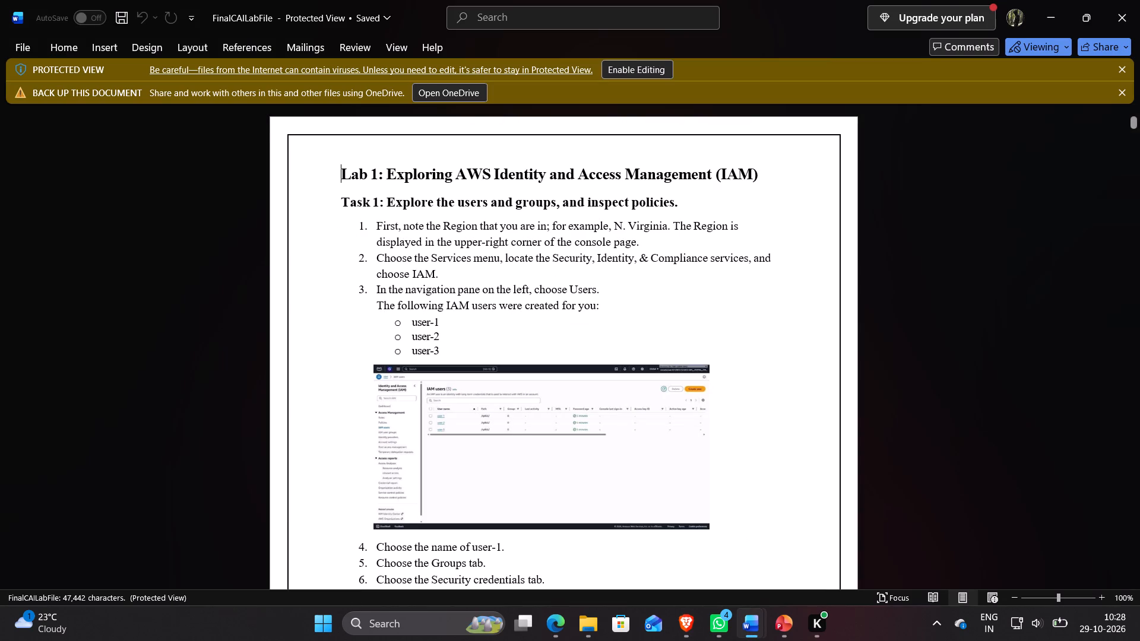
left_click(635, 73)
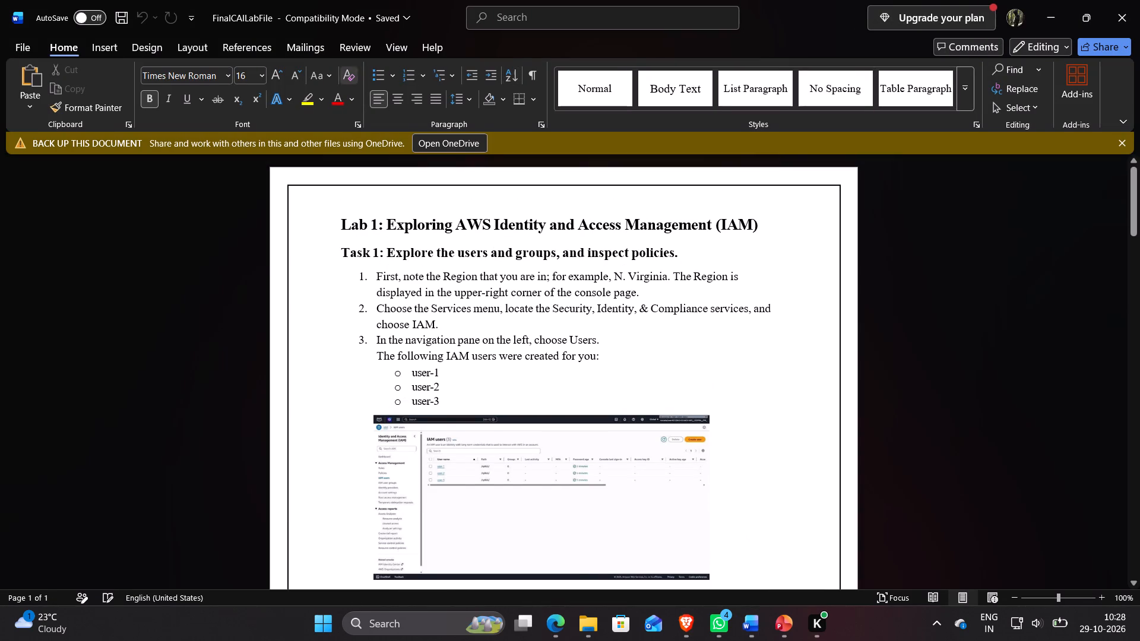
Apply a black 1½ pt solid Box page border to the whole document.
left_click(148, 46)
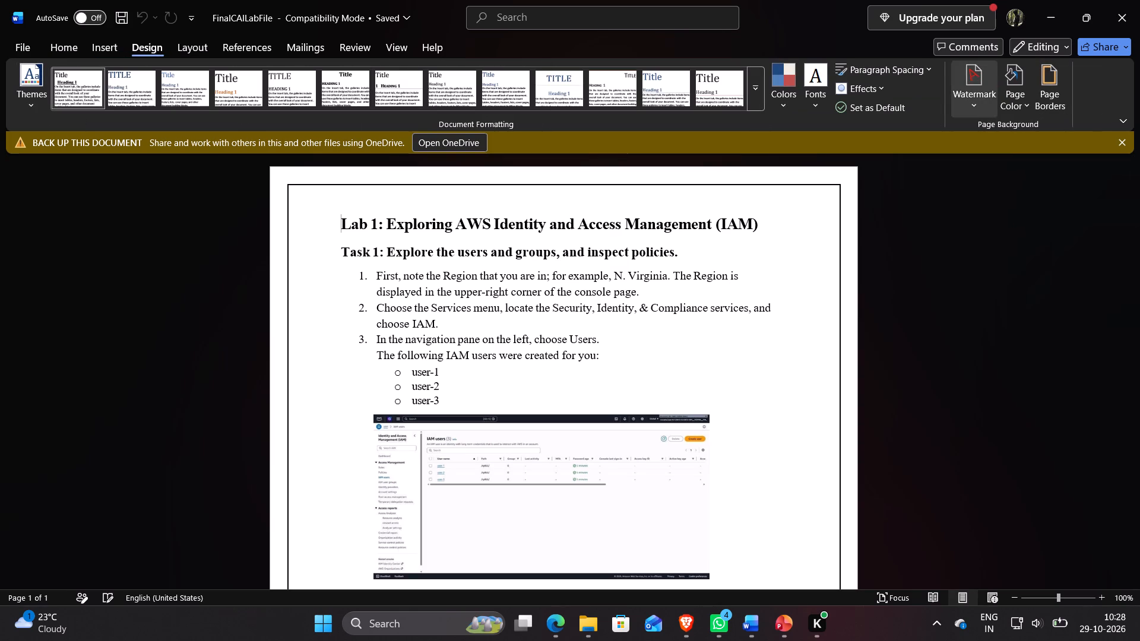
left_click(1047, 103)
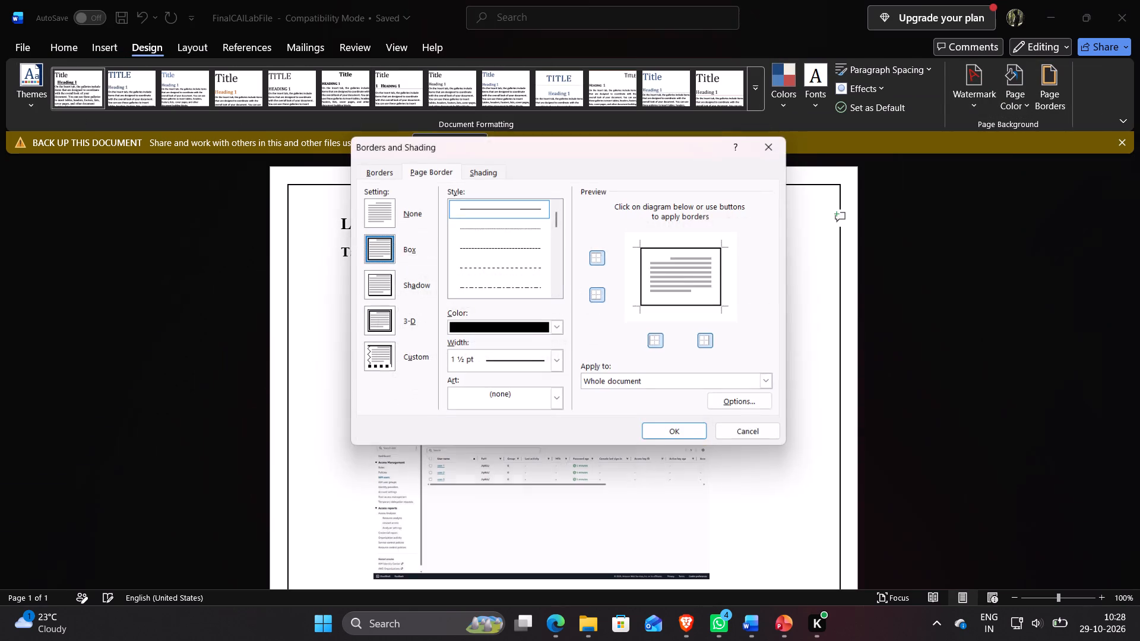
left_click(678, 429)
Examine the page borders and layout throughout the converted lab file, from Lab 1 to the closing certificate pages.
scroll(678, 429, "down", 17)
scroll(678, 429, "down", 18)
scroll(678, 429, "down", 18)
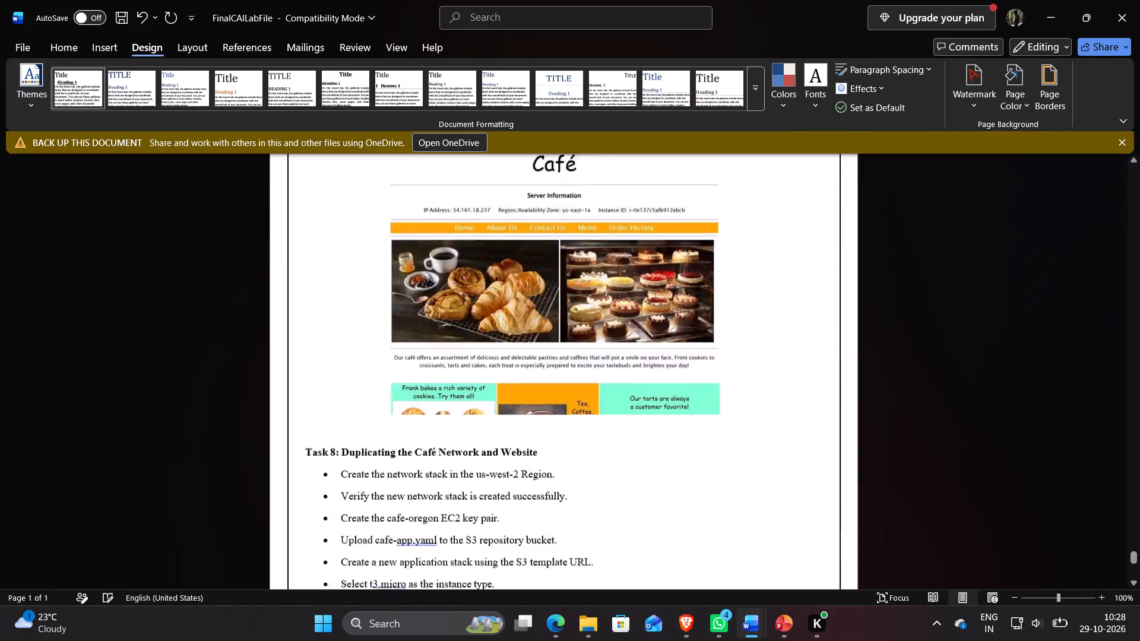
scroll(678, 429, "down", 20)
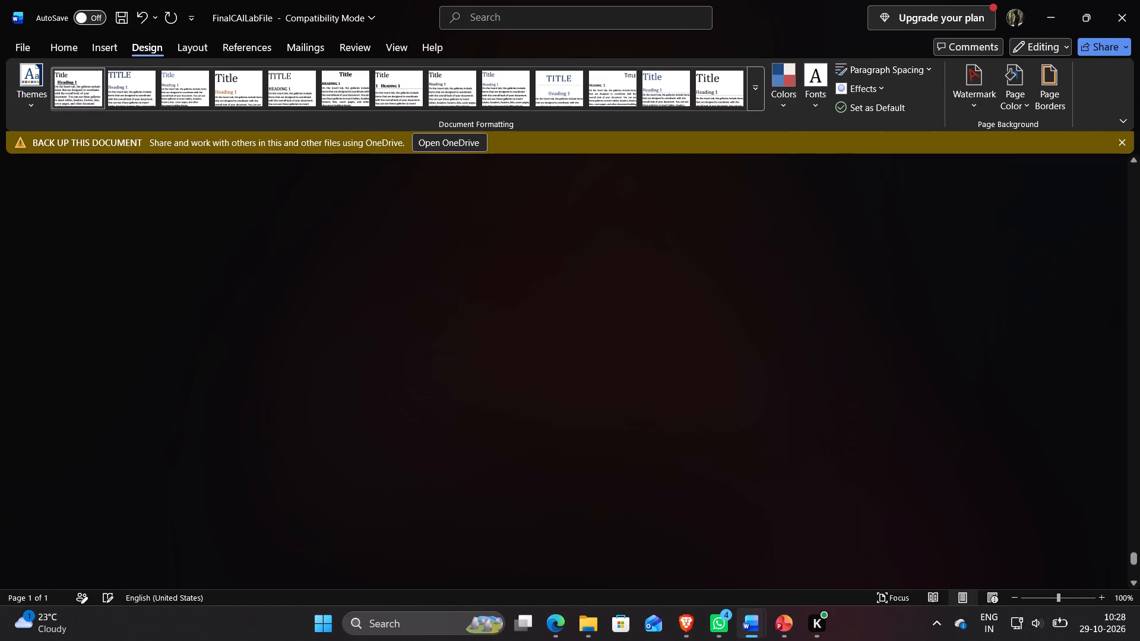
scroll(678, 429, "down", 14)
scroll(678, 429, "down", 8)
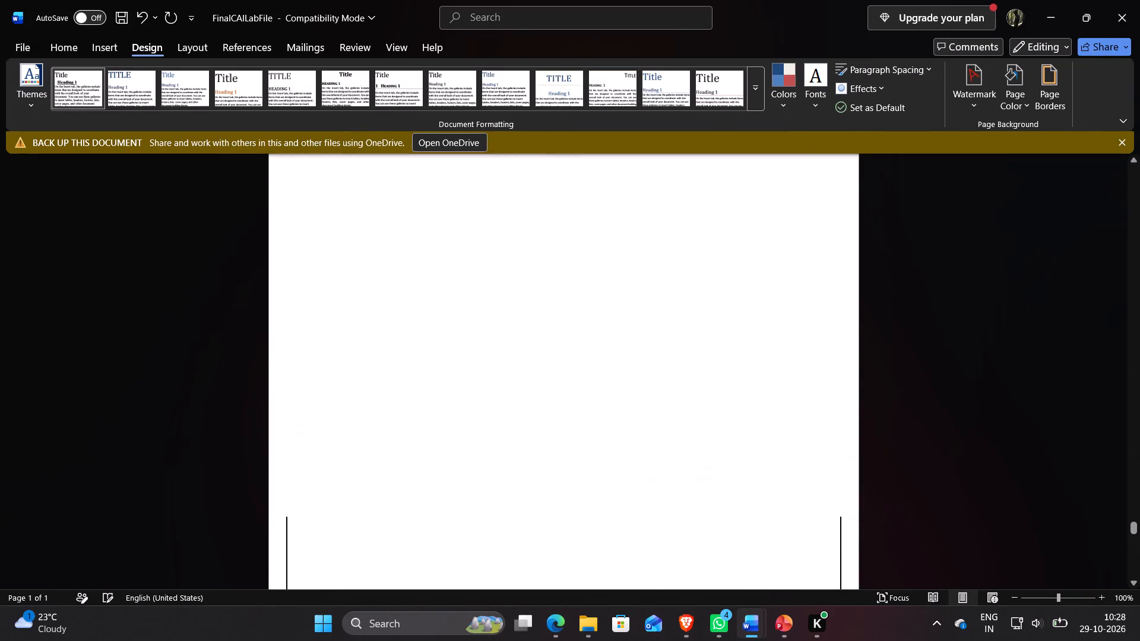
scroll(678, 429, "down", 13)
scroll(678, 429, "down", 13)
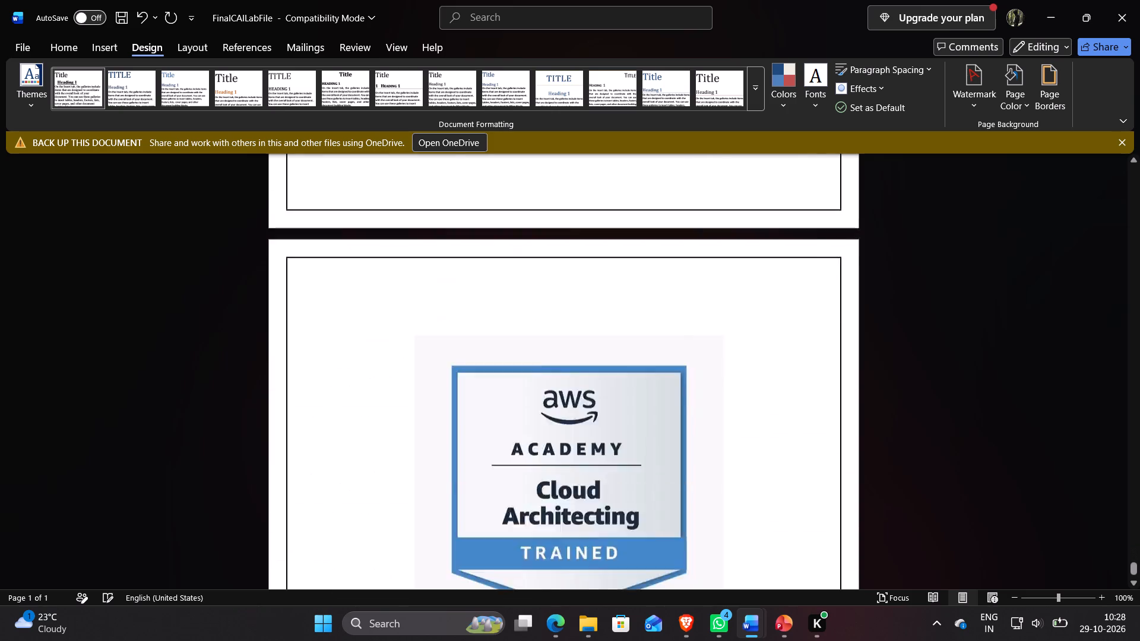
scroll(678, 429, "down", 4)
scroll(678, 429, "up", 14)
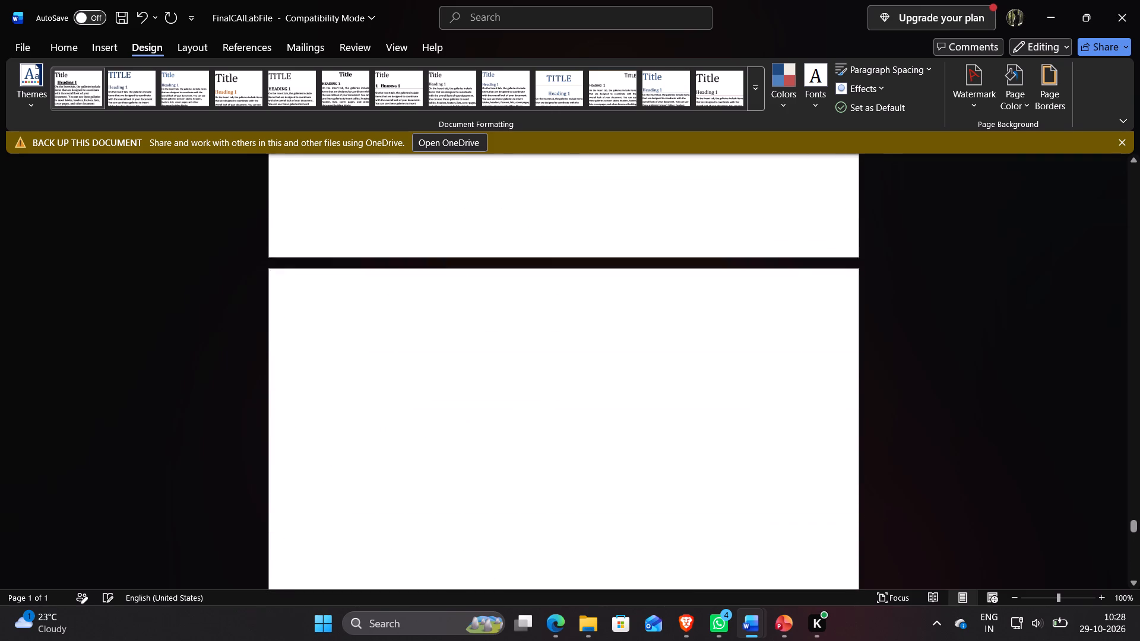
scroll(678, 429, "up", 19)
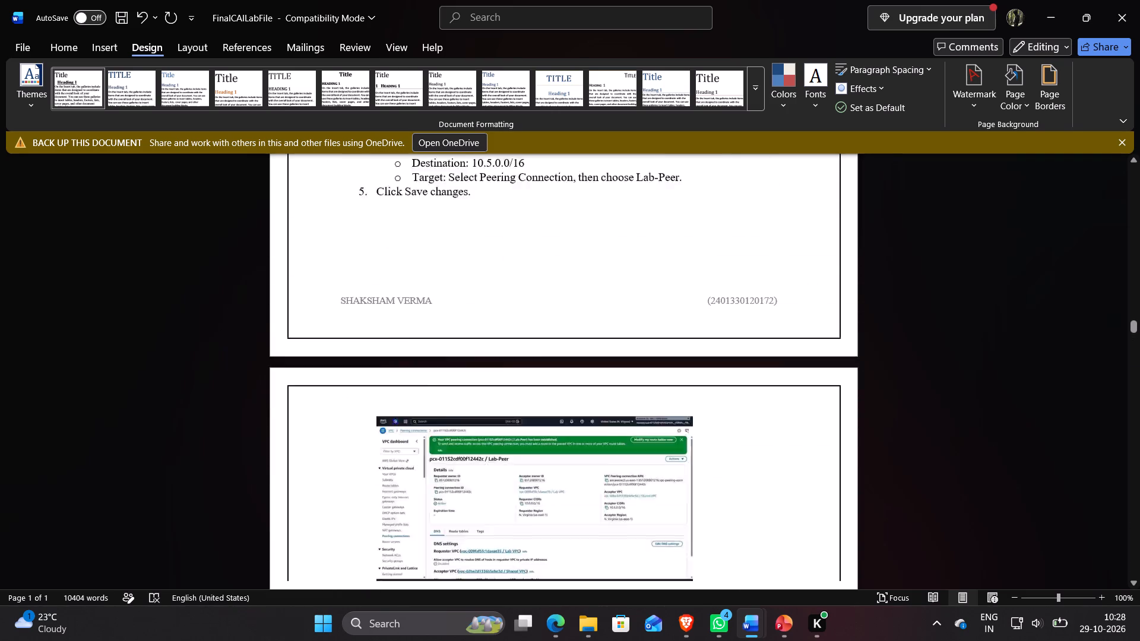
scroll(678, 429, "up", 13)
scroll(678, 429, "up", 17)
scroll(678, 429, "up", 14)
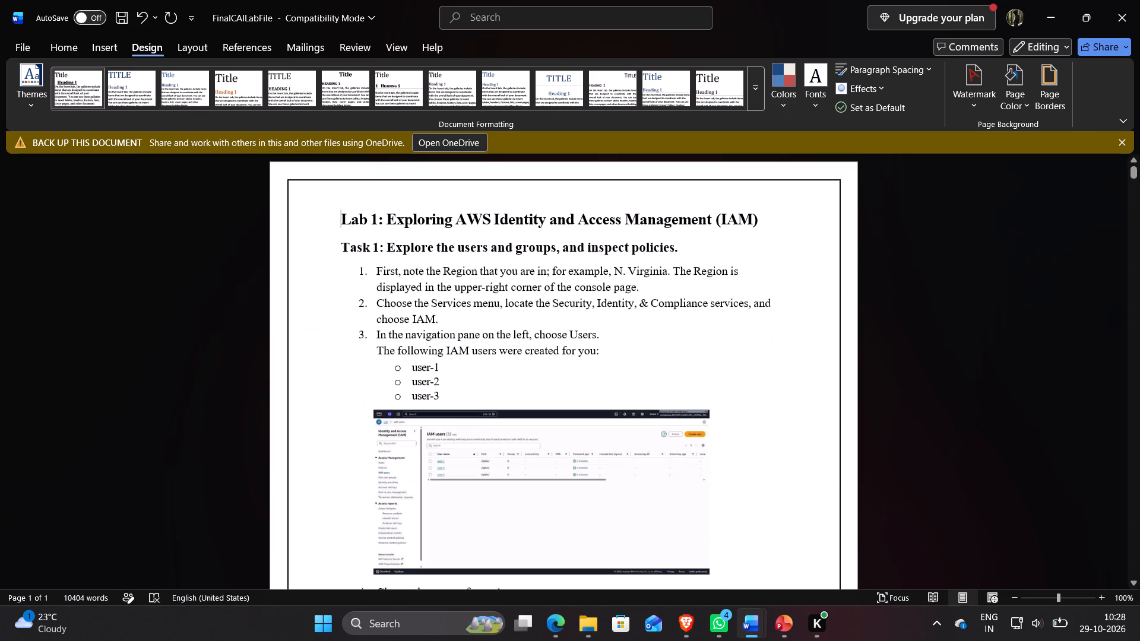
scroll(678, 429, "up", 20)
scroll(678, 429, "up", 2)
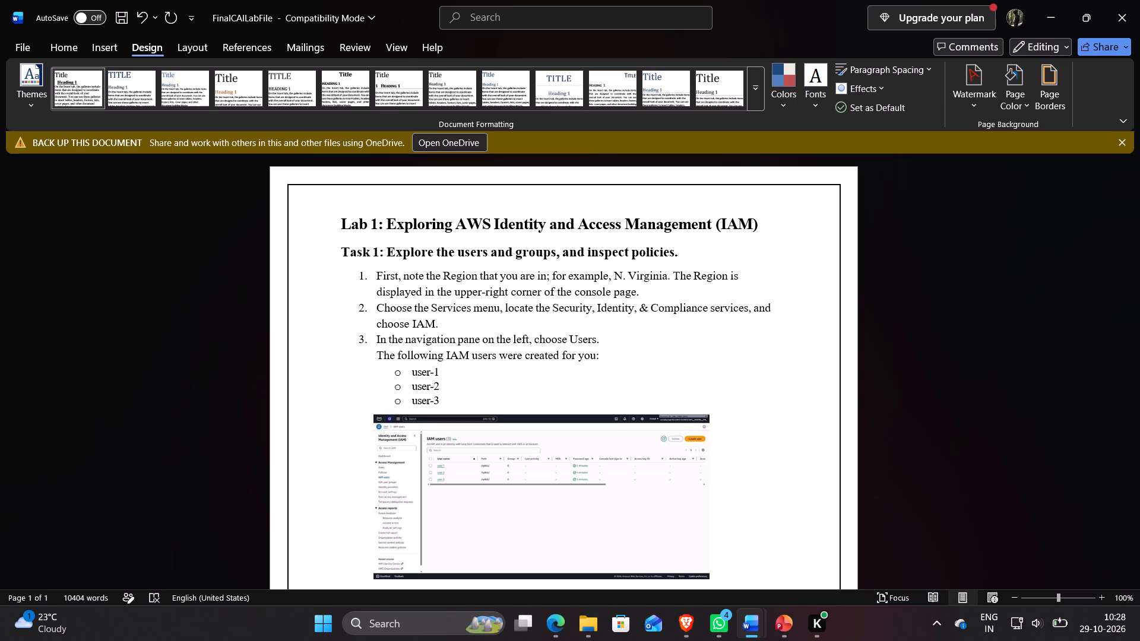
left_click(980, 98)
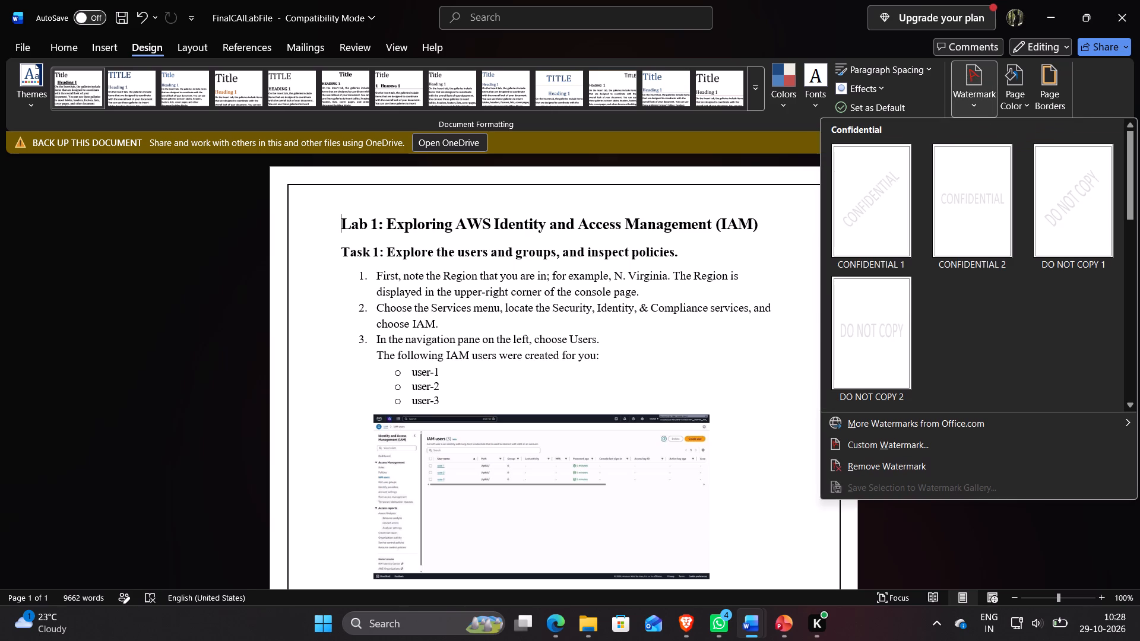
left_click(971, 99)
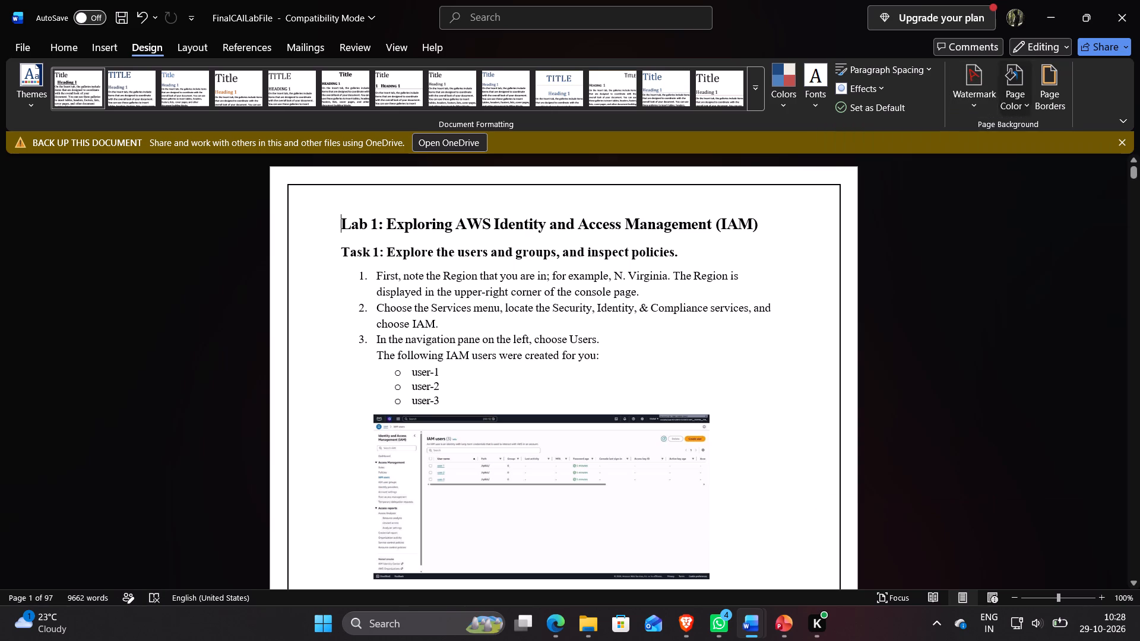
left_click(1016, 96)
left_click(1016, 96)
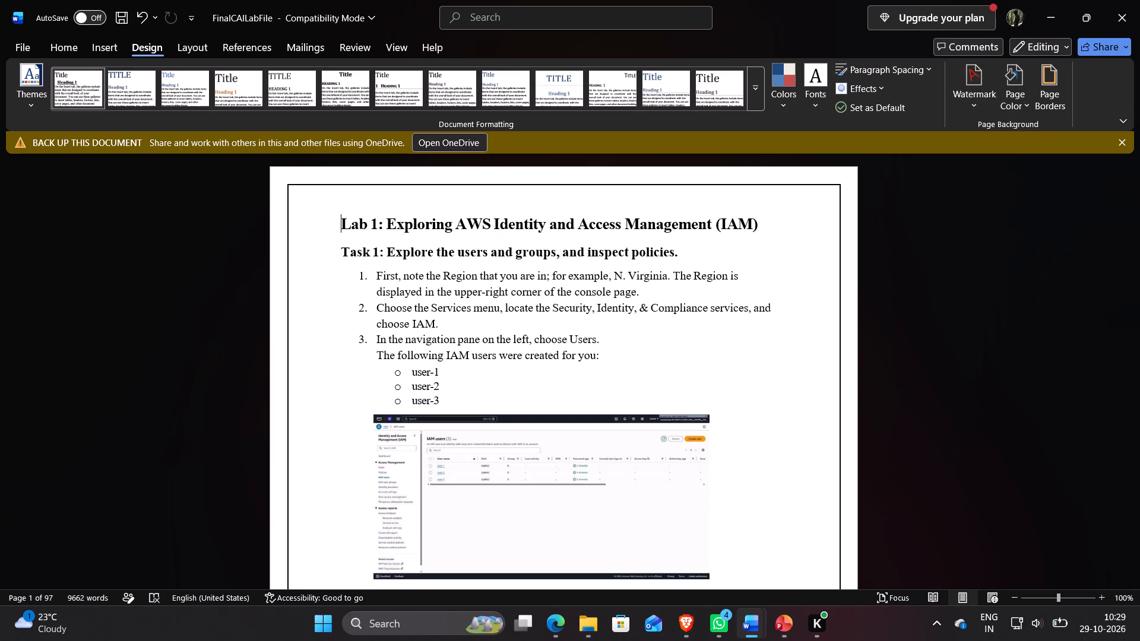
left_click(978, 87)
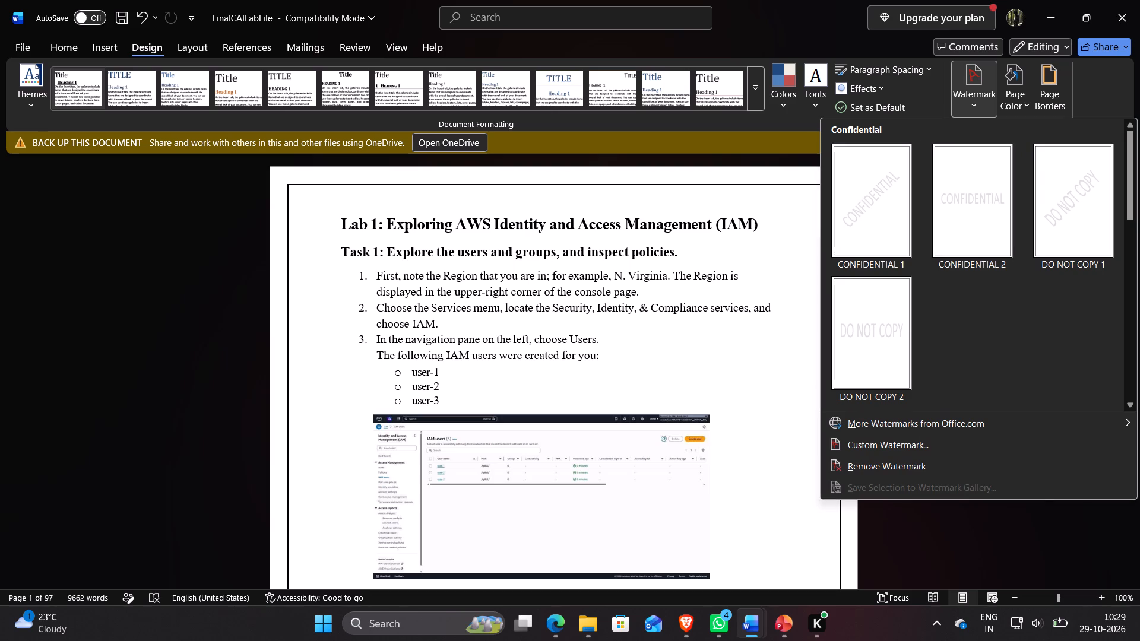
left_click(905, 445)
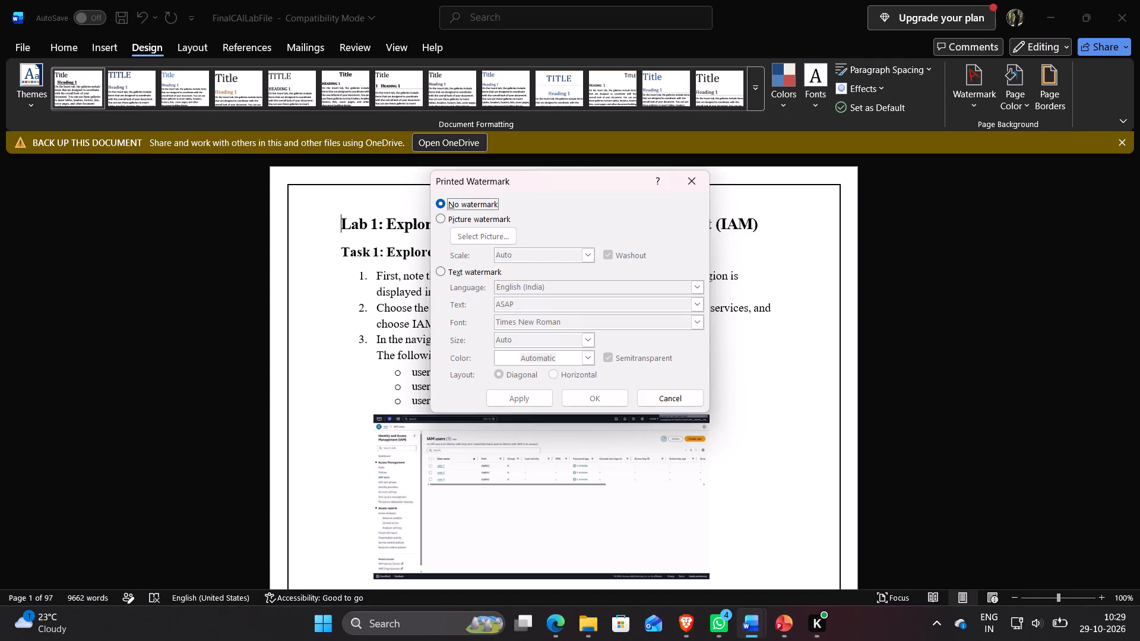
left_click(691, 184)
Check the converted document's pages again for consistent borders, footers and content, through to the AWS Academy badge and certificate.
scroll(584, 406, "down", 15)
scroll(584, 406, "down", 8)
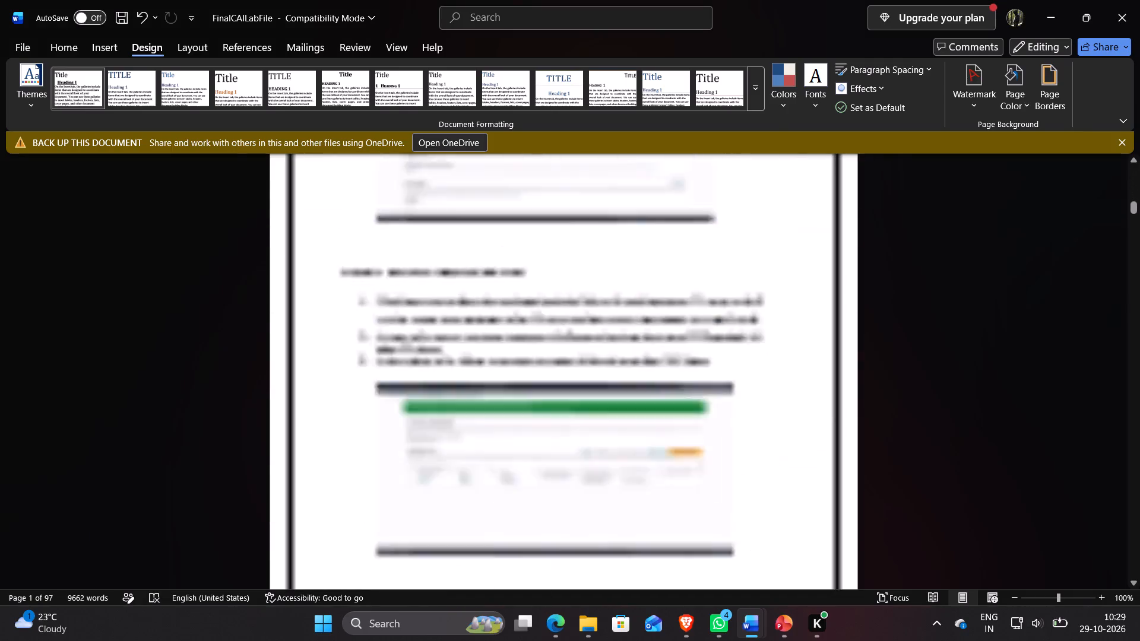
scroll(584, 406, "down", 6)
scroll(584, 406, "down", 20)
scroll(584, 406, "down", 20)
scroll(584, 406, "down", 18)
scroll(584, 406, "up", 12)
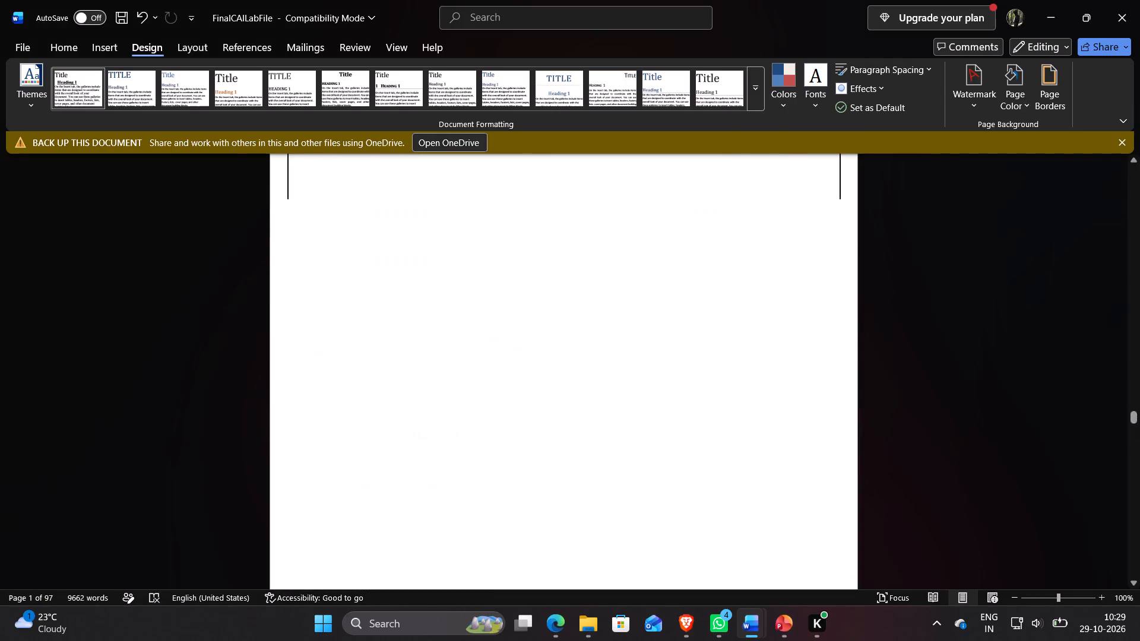
scroll(584, 406, "up", 10)
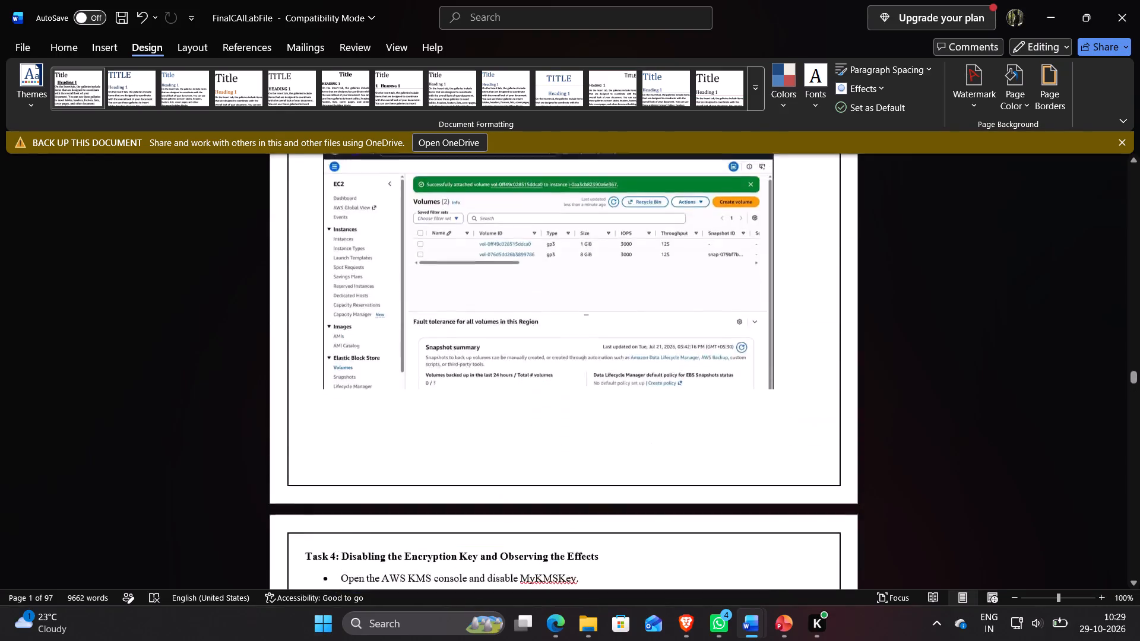
scroll(584, 406, "down", 10)
scroll(584, 406, "down", 20)
scroll(584, 406, "down", 15)
scroll(584, 406, "down", 13)
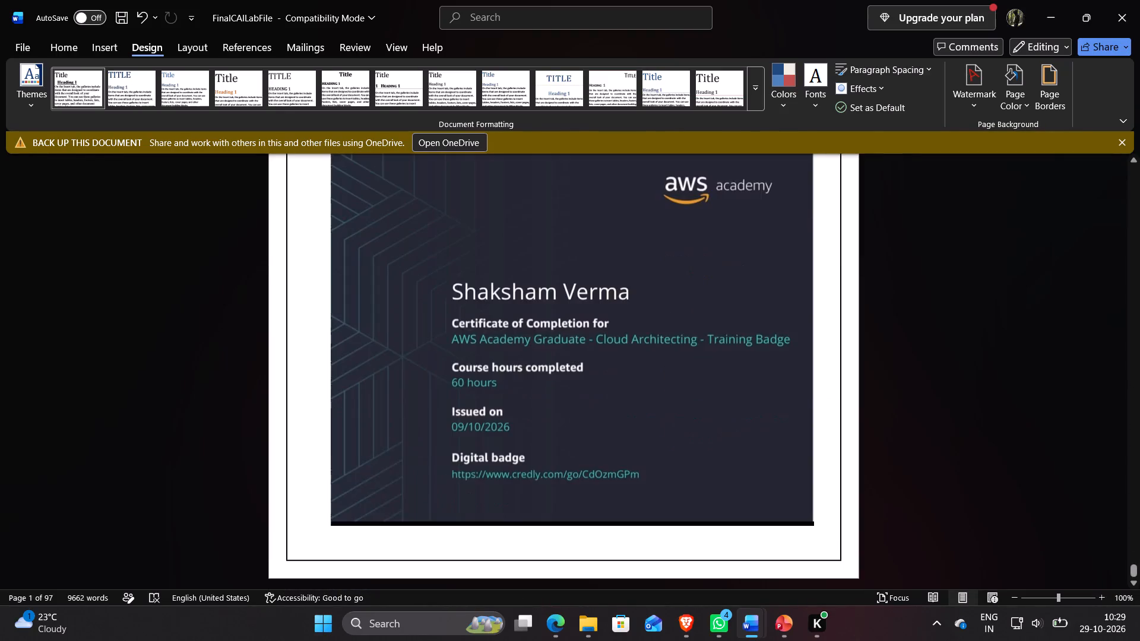
scroll(584, 406, "up", 8)
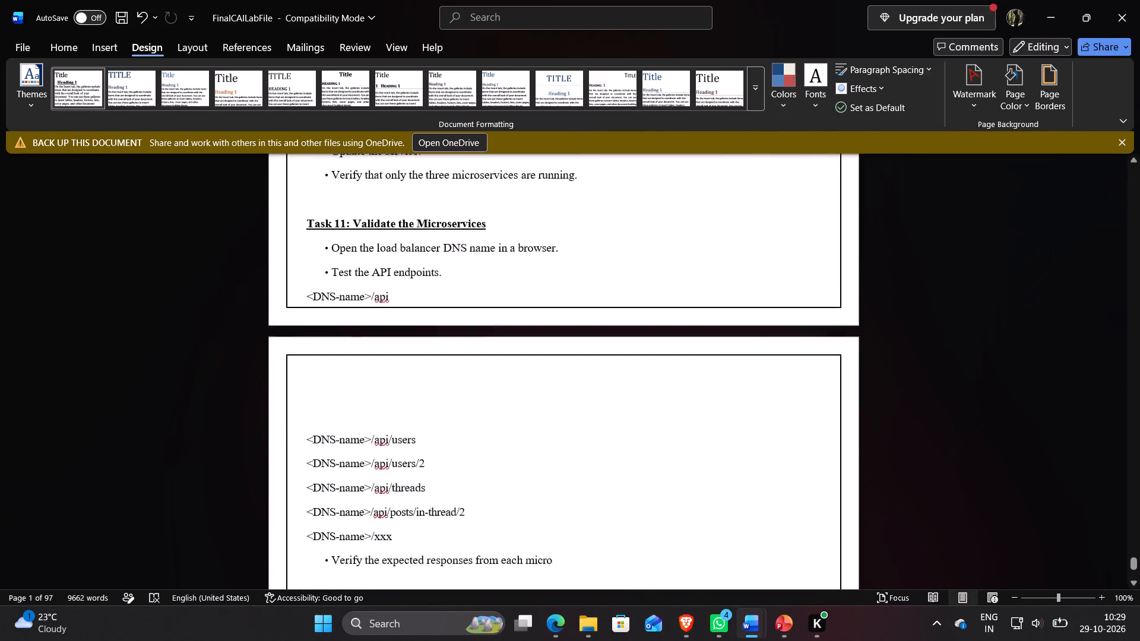
scroll(584, 406, "up", 18)
scroll(584, 406, "up", 5)
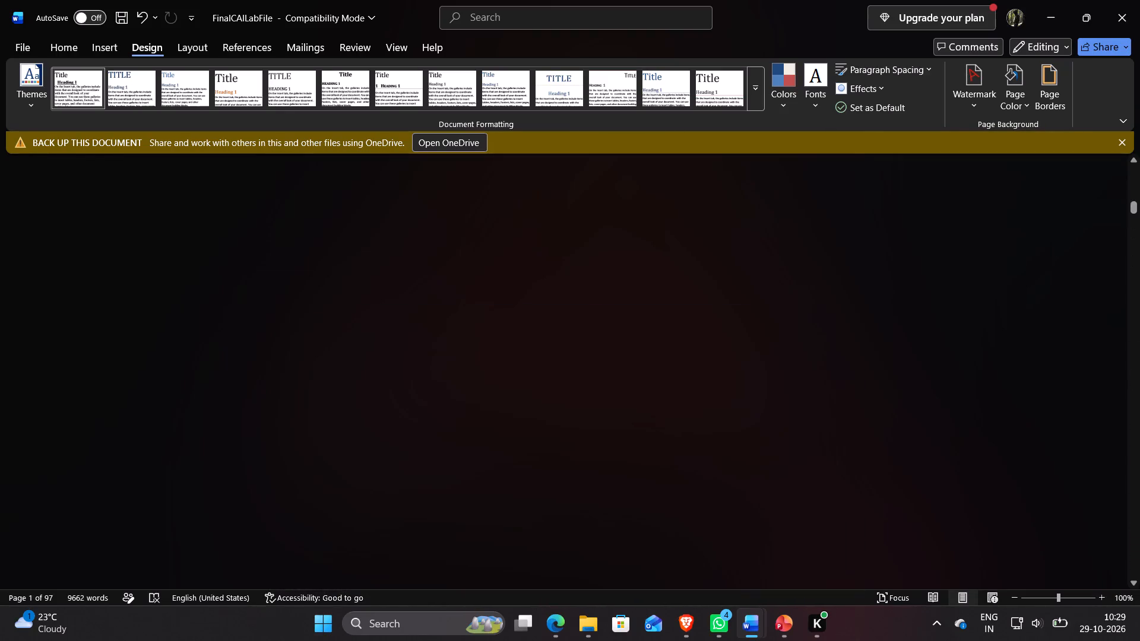
scroll(584, 406, "up", 5)
scroll(584, 406, "down", 2)
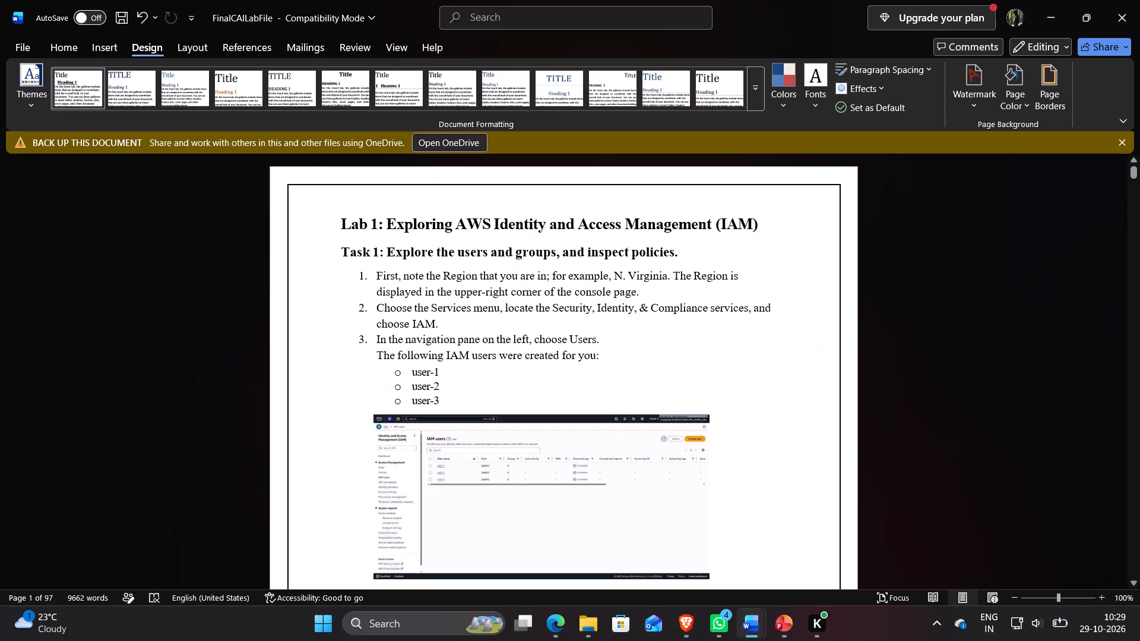
scroll(584, 406, "down", 10)
scroll(584, 406, "down", 17)
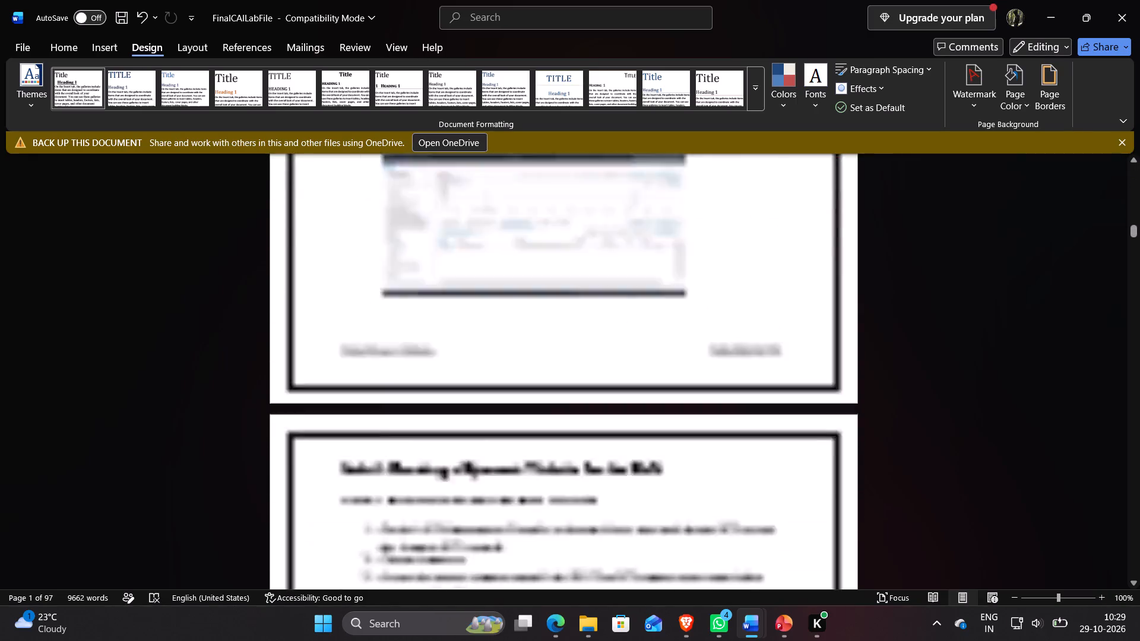
scroll(584, 406, "down", 6)
scroll(584, 406, "up", 1)
scroll(584, 406, "down", 5)
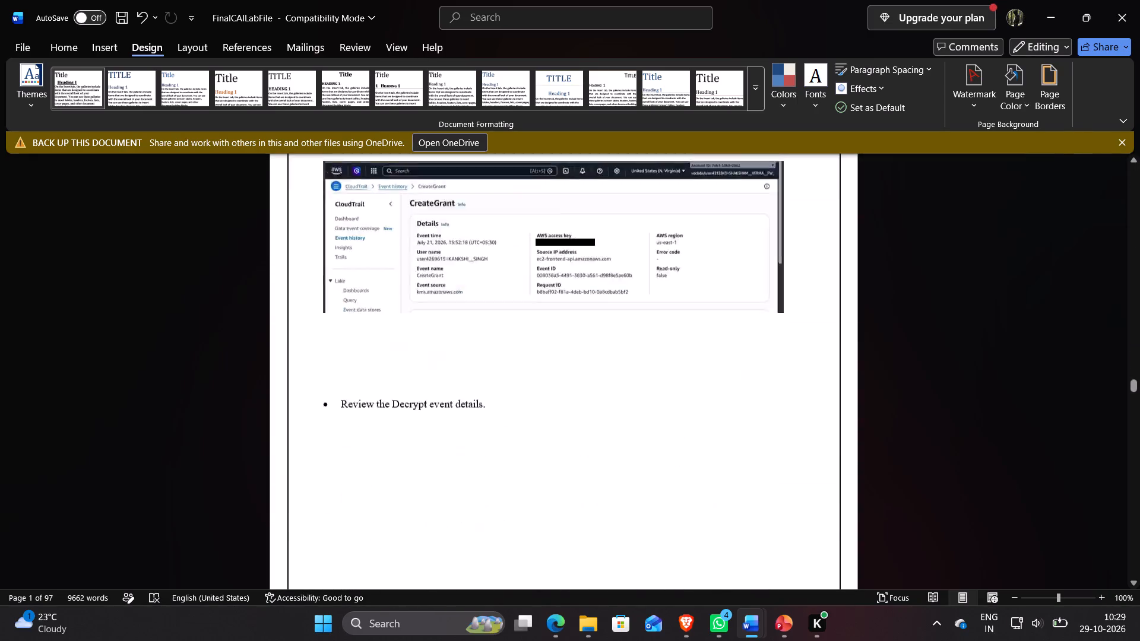
scroll(584, 406, "down", 11)
scroll(584, 406, "up", 3)
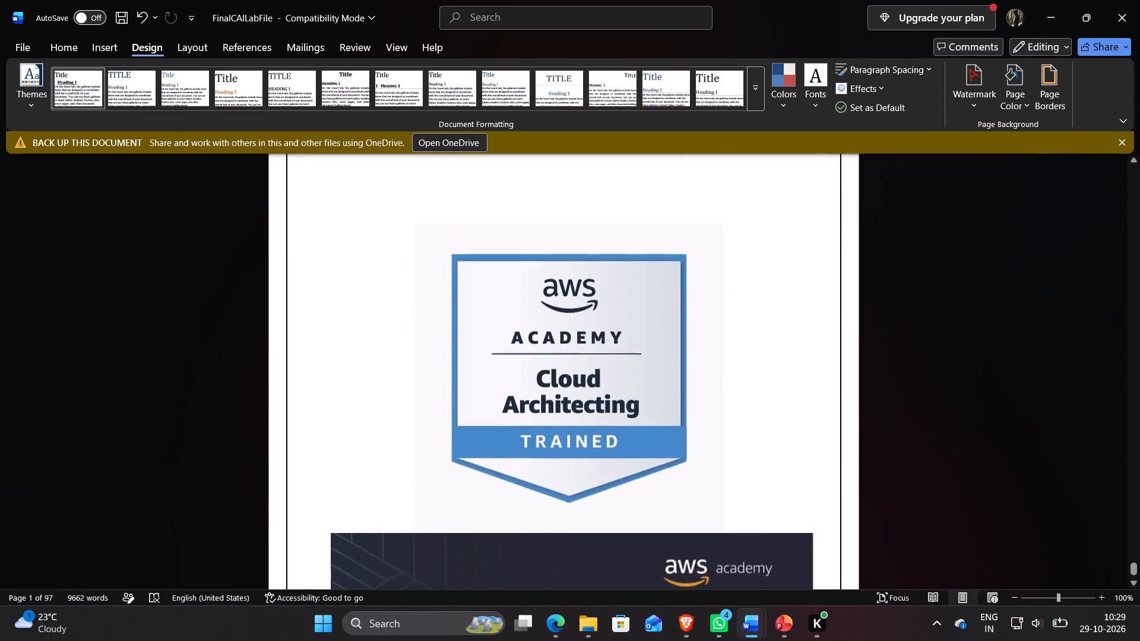
Examine the end of the document, checking the spacing and page borders around the AWS Academy badge and completion certificate.
scroll(584, 406, "down", 4)
scroll(584, 406, "up", 4)
scroll(515, 489, "down", 2)
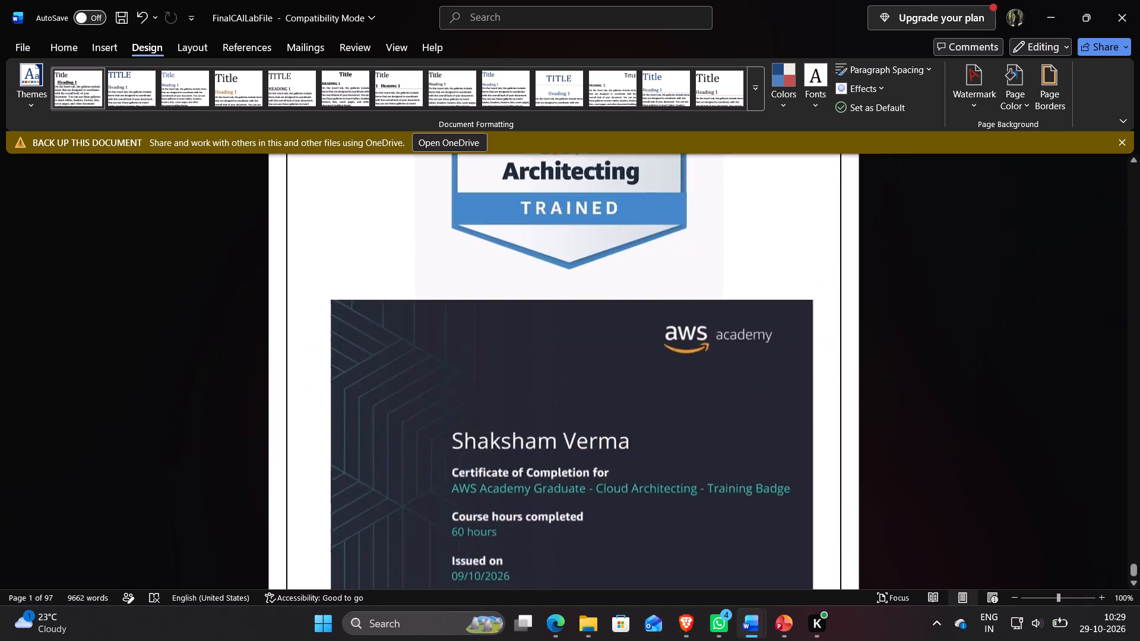
scroll(468, 408, "up", 2)
left_click_drag(493, 411, 499, 377)
scroll(499, 377, "up", 1)
left_click(440, 384)
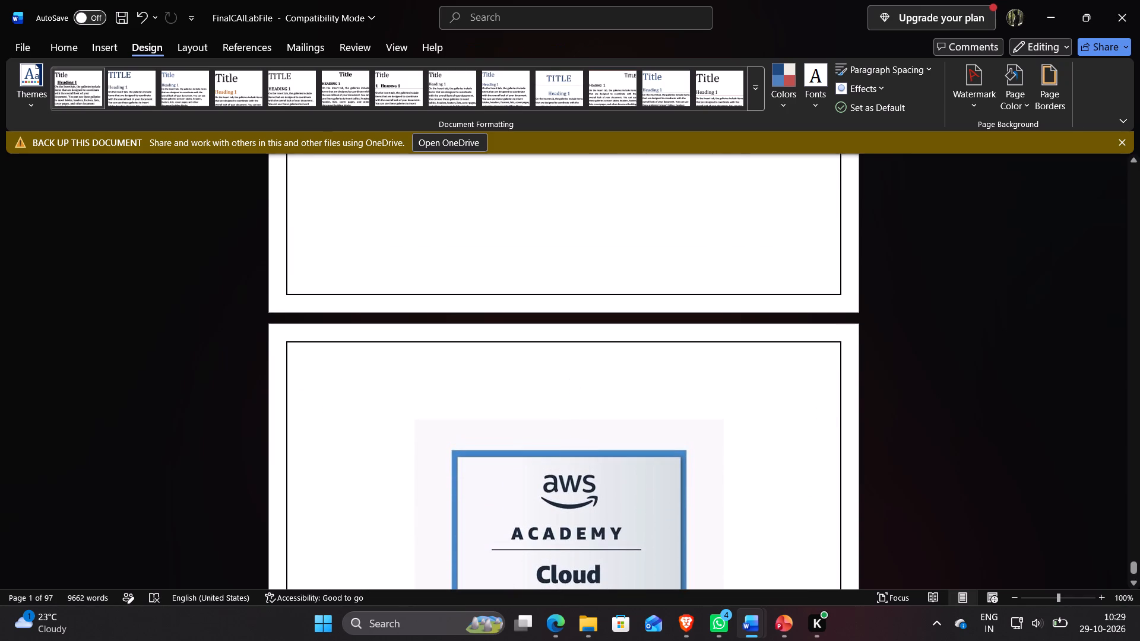
left_click(386, 392)
left_click_drag(386, 392, 326, 360)
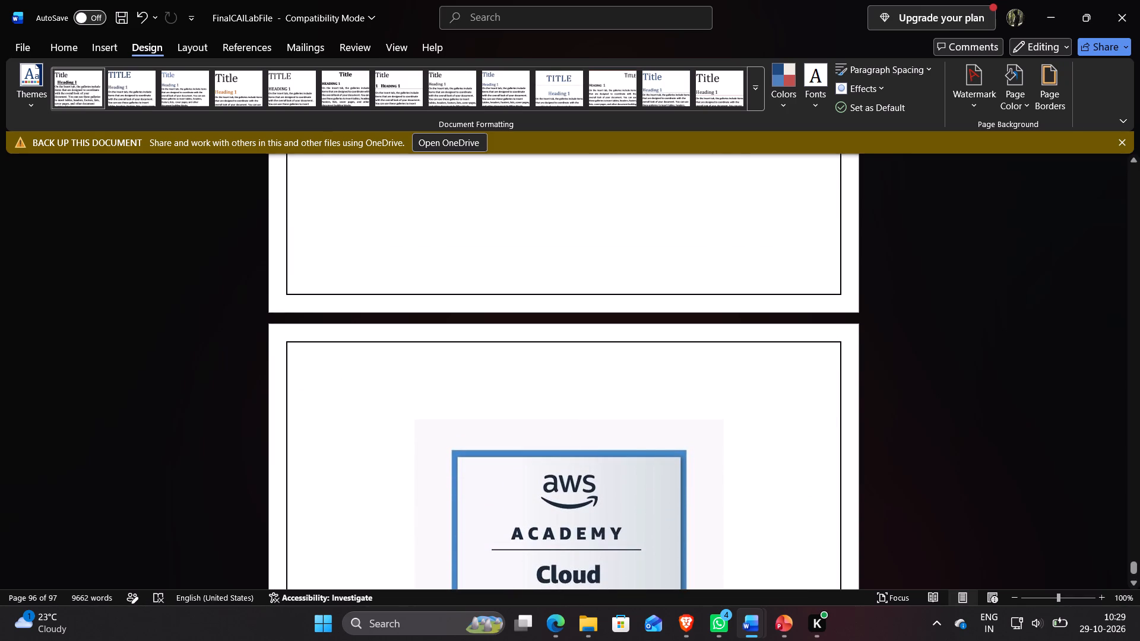
left_click_drag(326, 360, 325, 360)
left_click_drag(325, 360, 325, 467)
left_click_drag(335, 418, 319, 364)
scroll(319, 364, "up", 1)
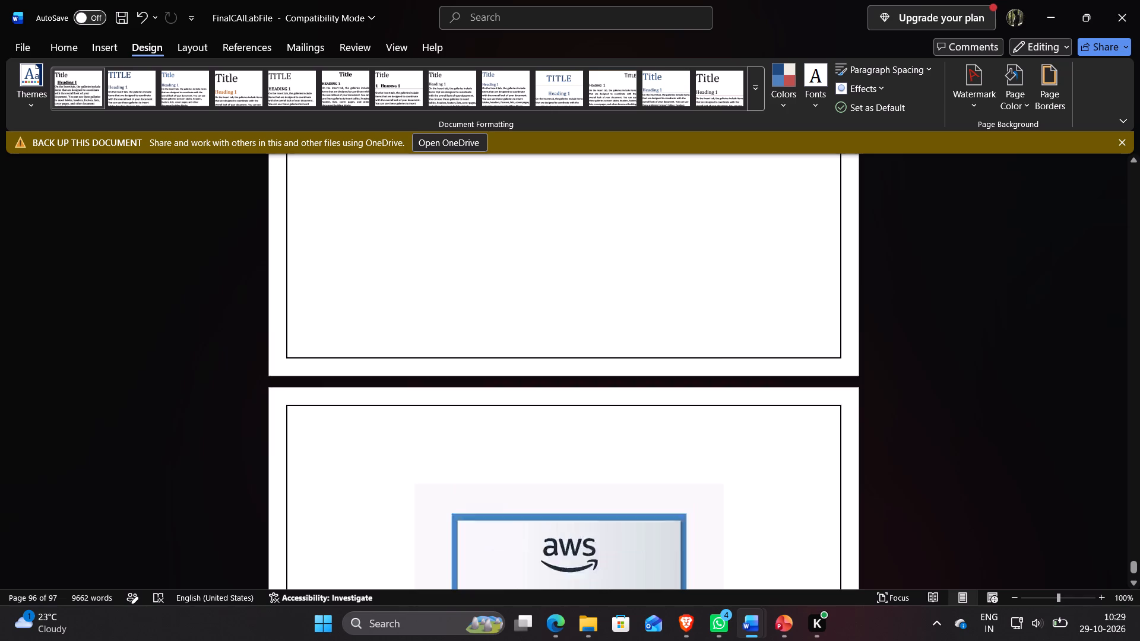
scroll(319, 364, "up", 3)
scroll(319, 364, "down", 8)
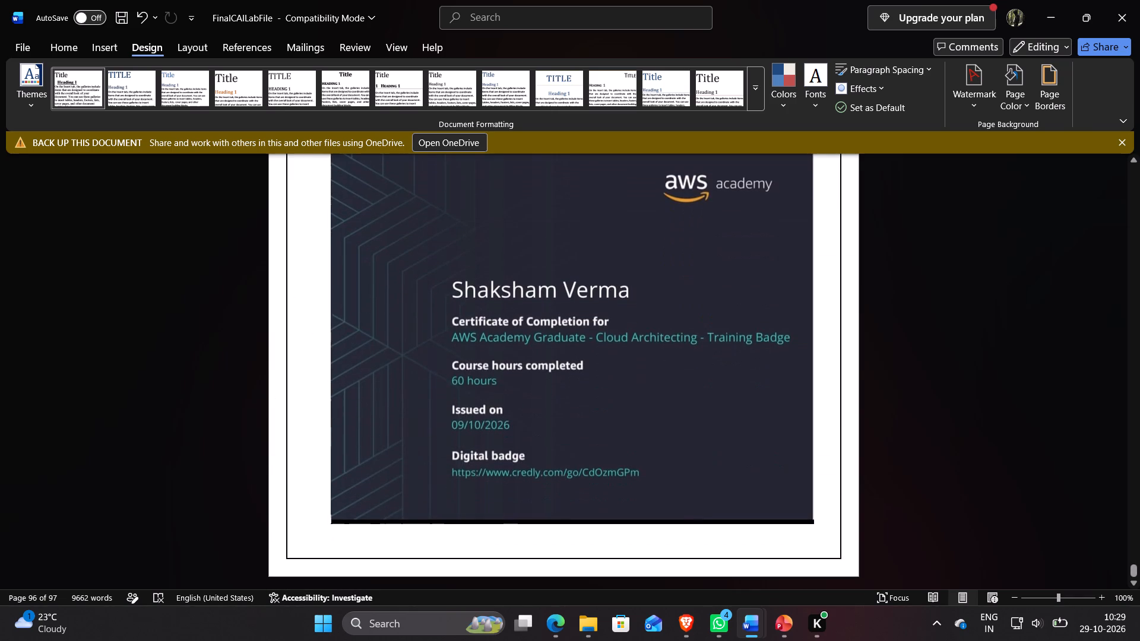
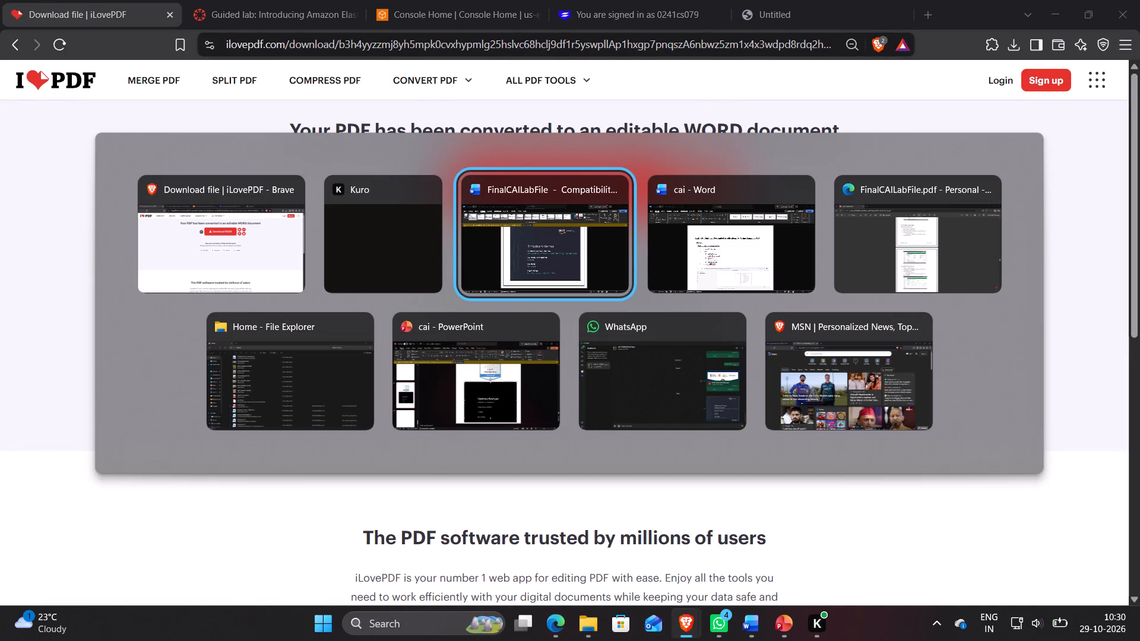
Save the bordered lab document as a PDF named FinalCAILabFile in the Documents folder, replacing the existing file.
scroll(676, 214, "up", 7)
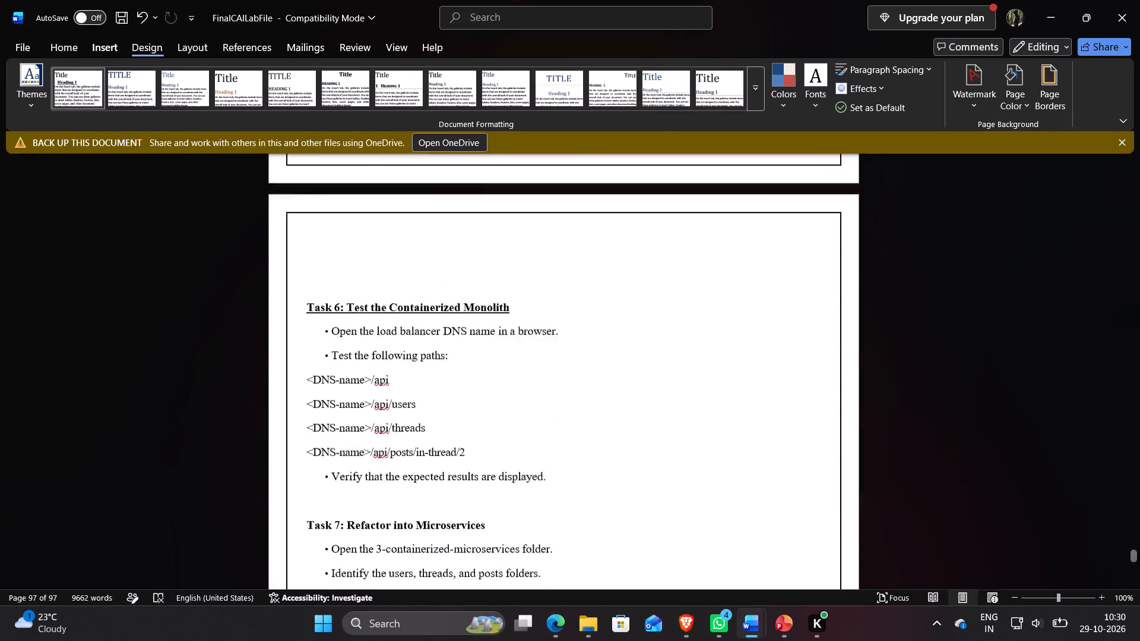
left_click(18, 46)
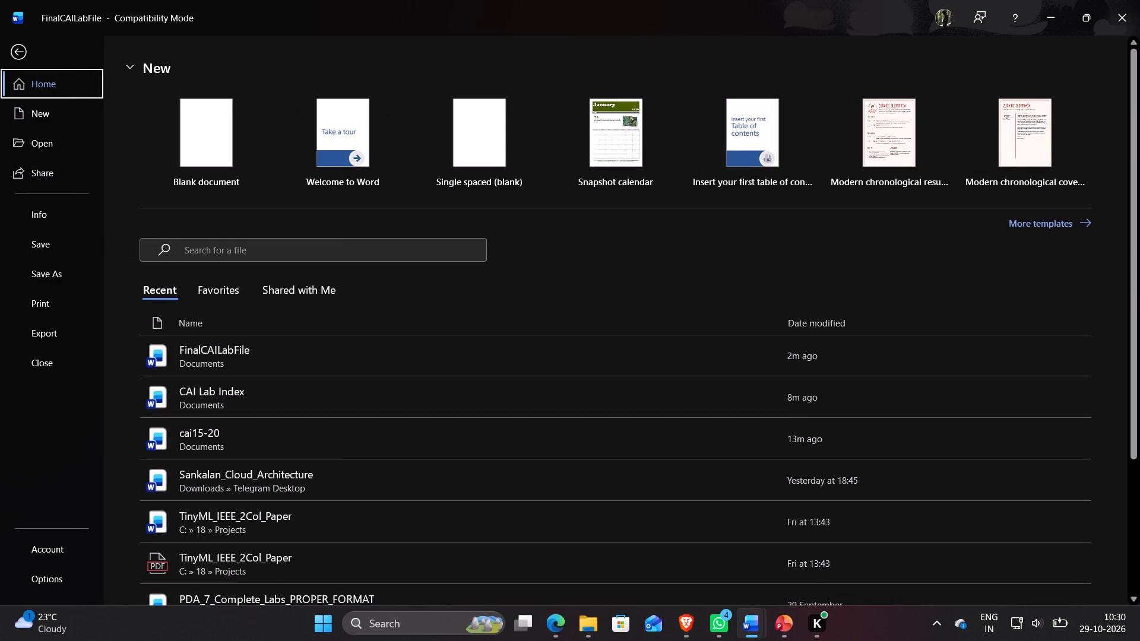
left_click(34, 271)
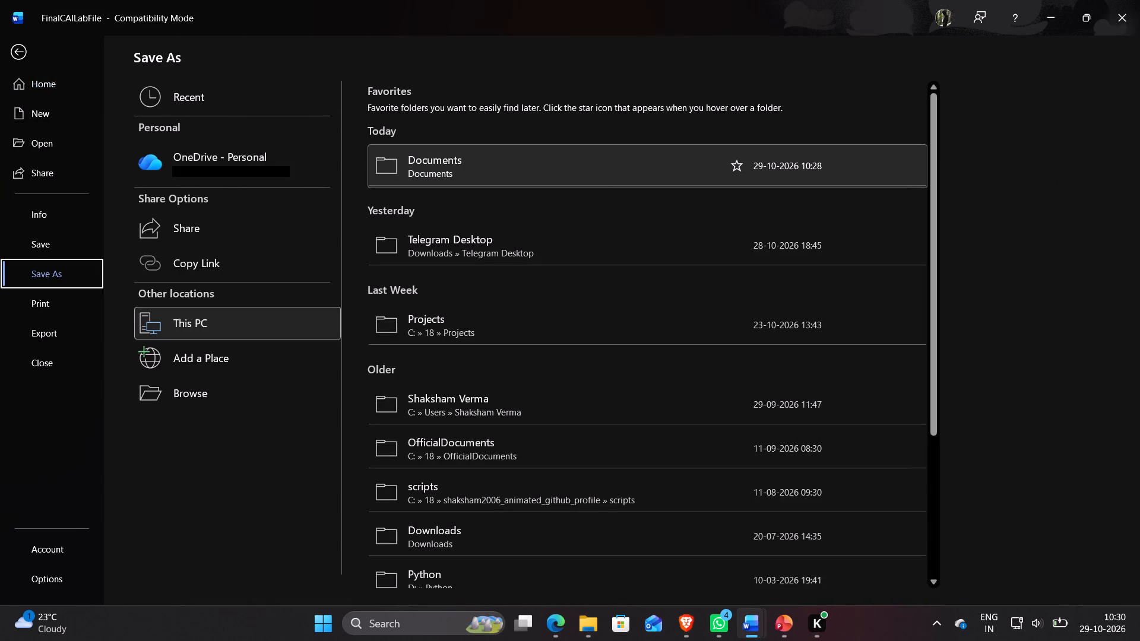
double_click(269, 319)
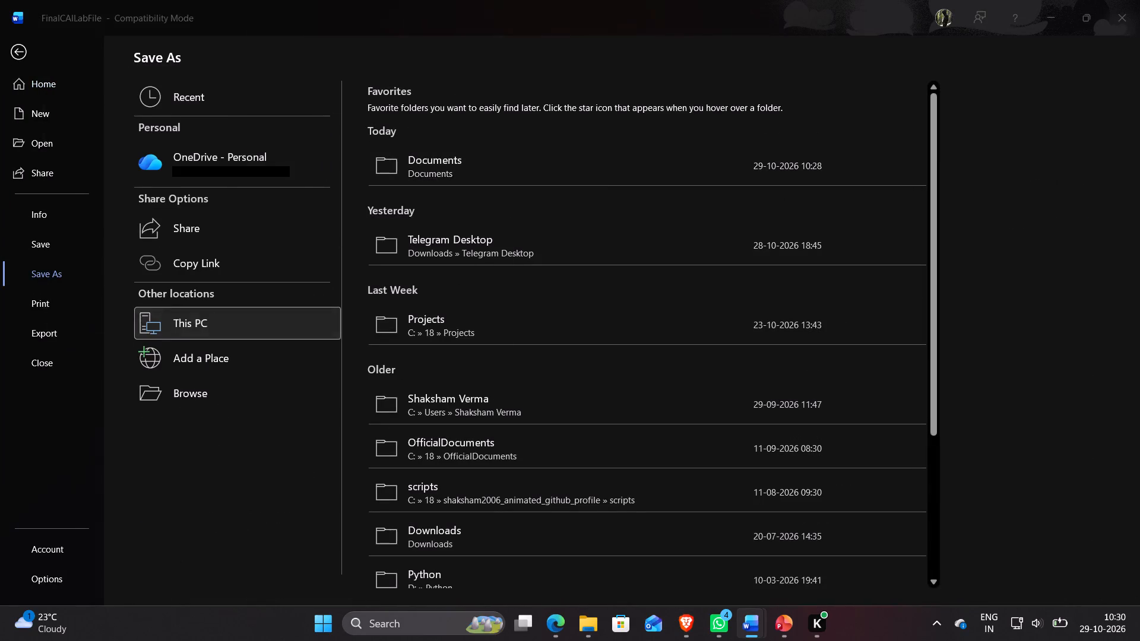
left_click(177, 269)
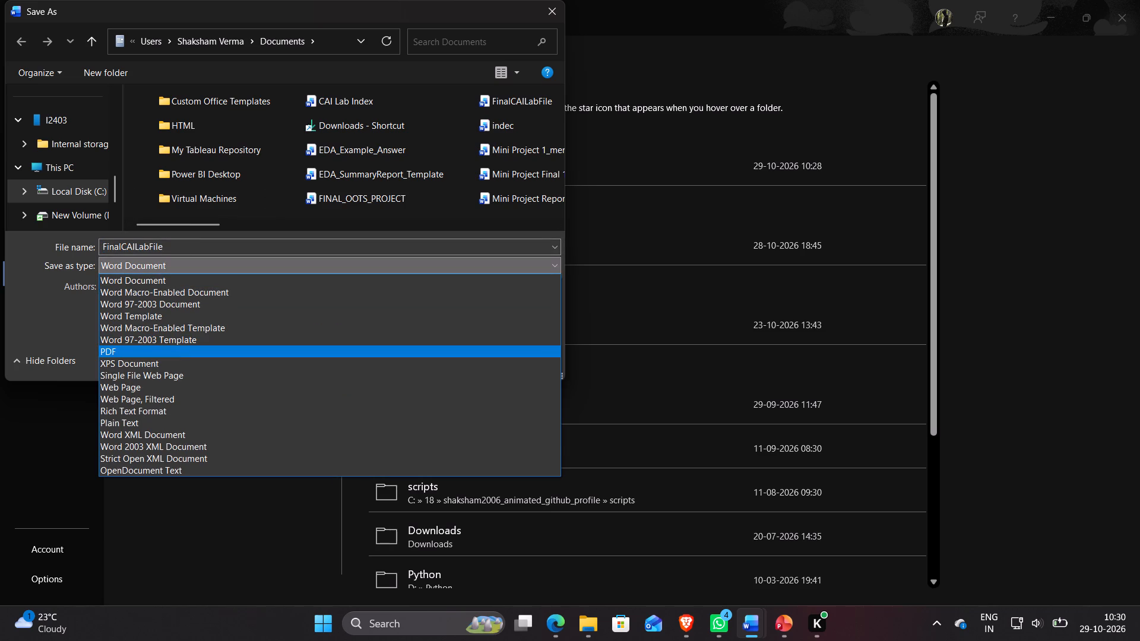
left_click(180, 347)
scroll(53, 141, "up", 3)
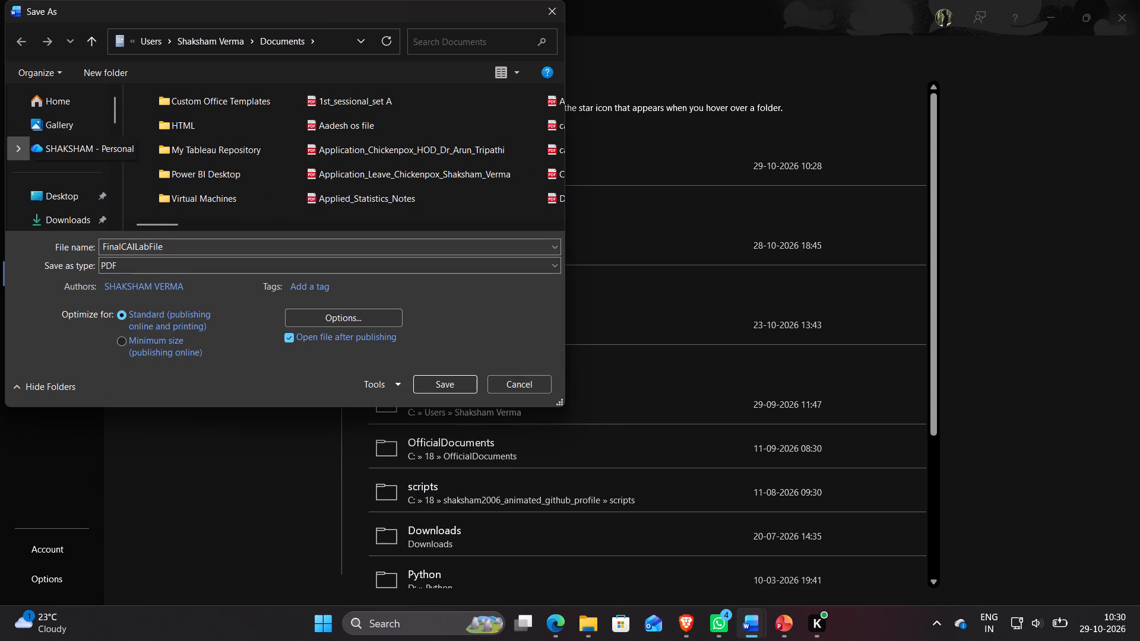
double_click(77, 211)
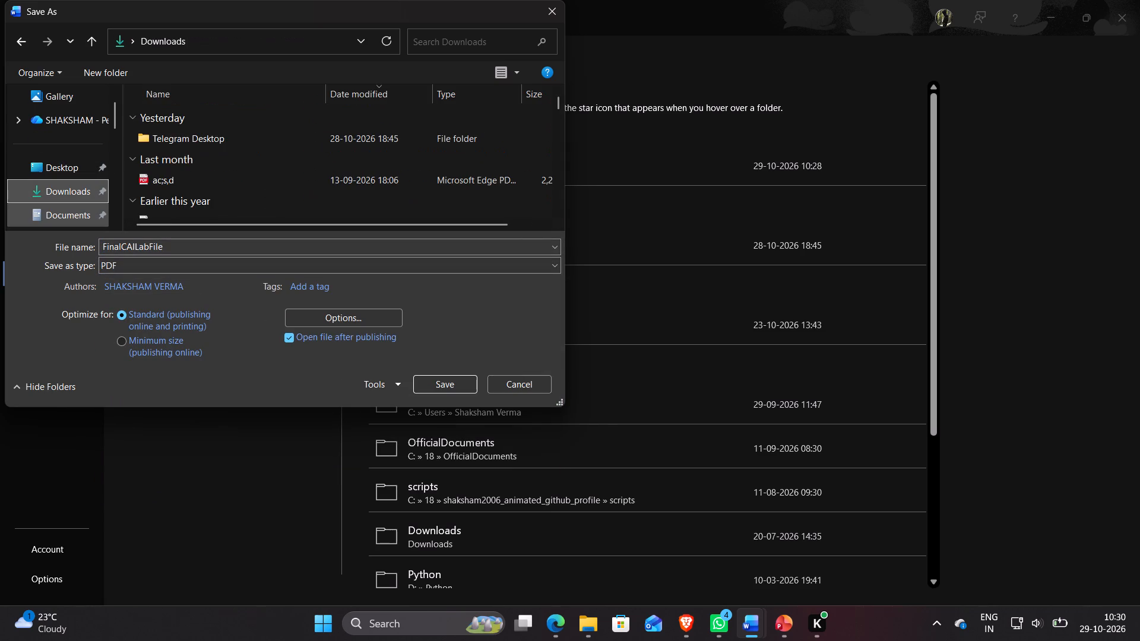
double_click(77, 211)
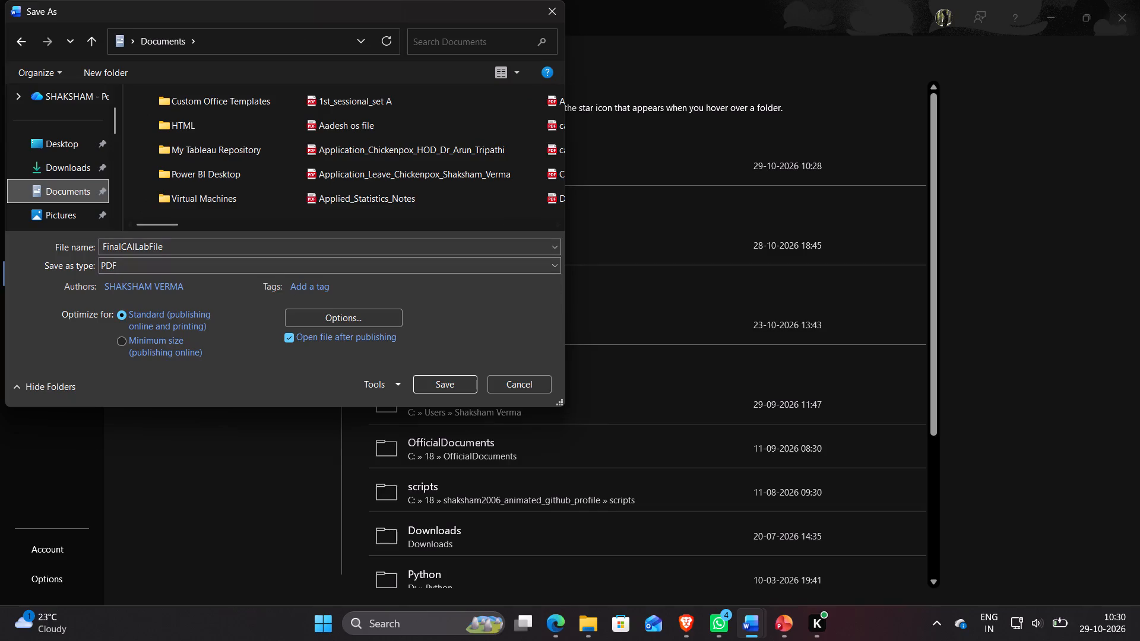
left_click(454, 388)
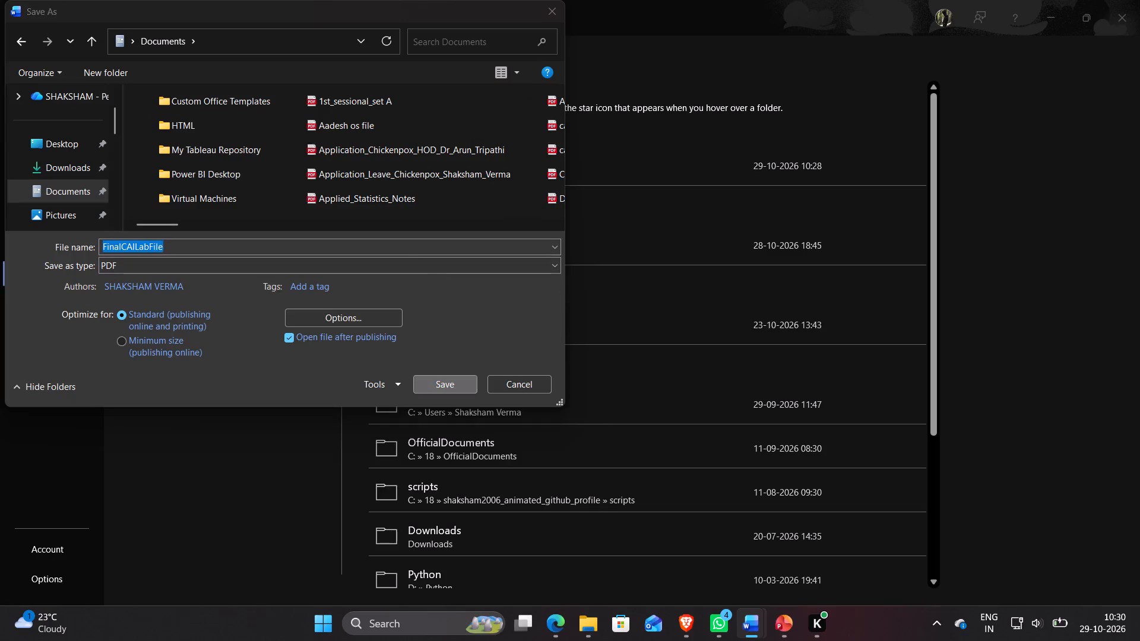
left_click(335, 245)
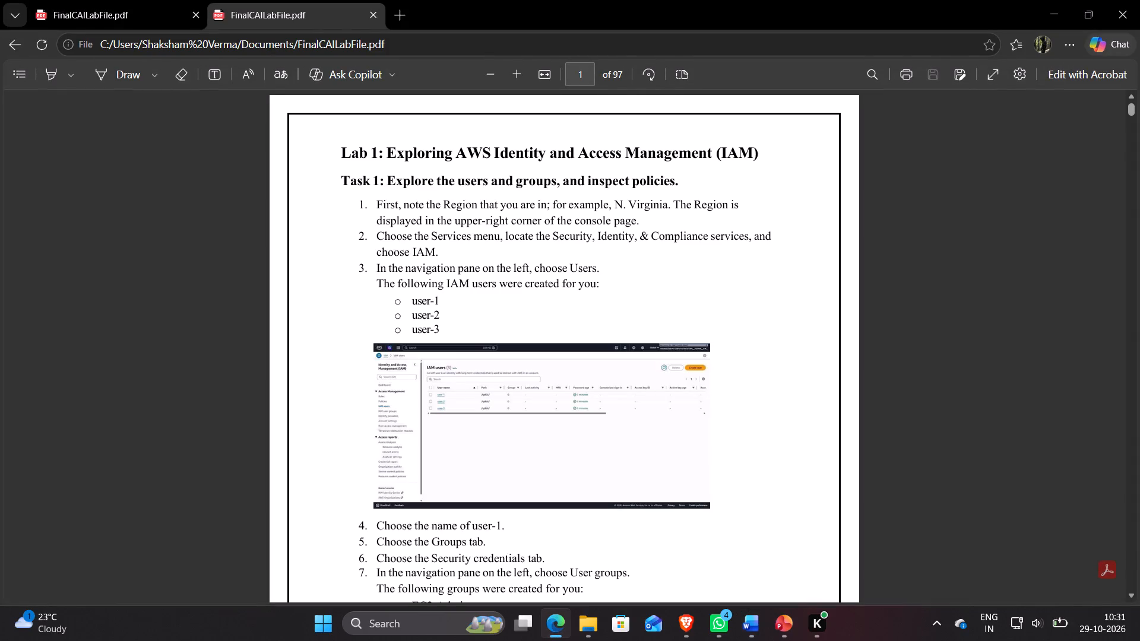
Examine the exported FinalCAILabFile PDF from Lab 1 onward, checking the page borders, footers and layout.
scroll(599, 278, "down", 18)
scroll(599, 278, "down", 9)
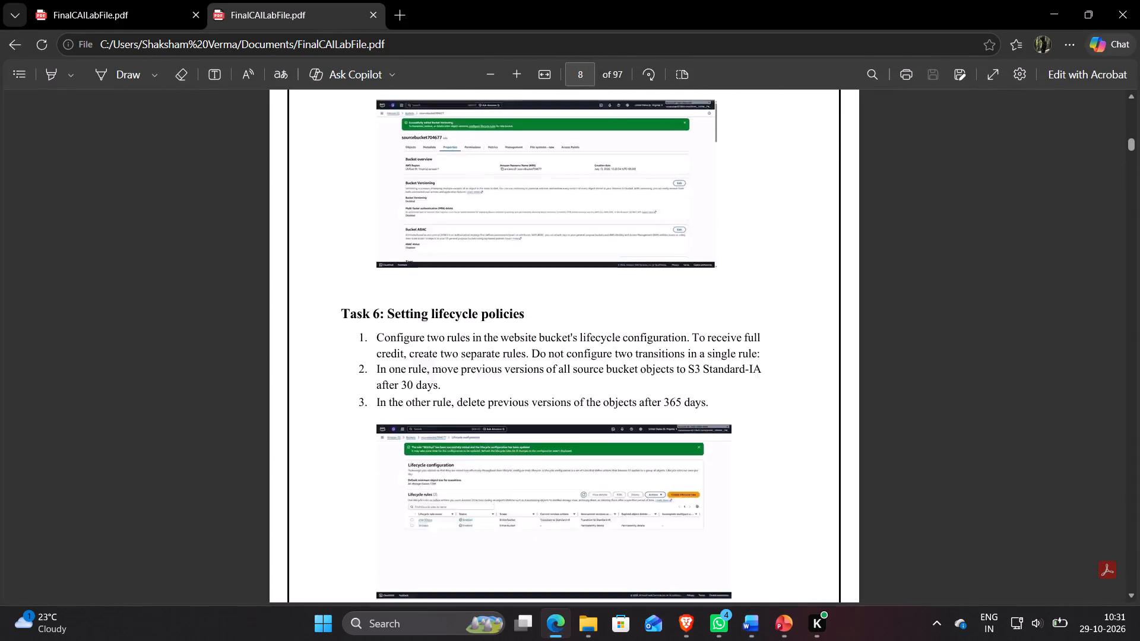
scroll(599, 278, "down", 20)
scroll(599, 278, "down", 16)
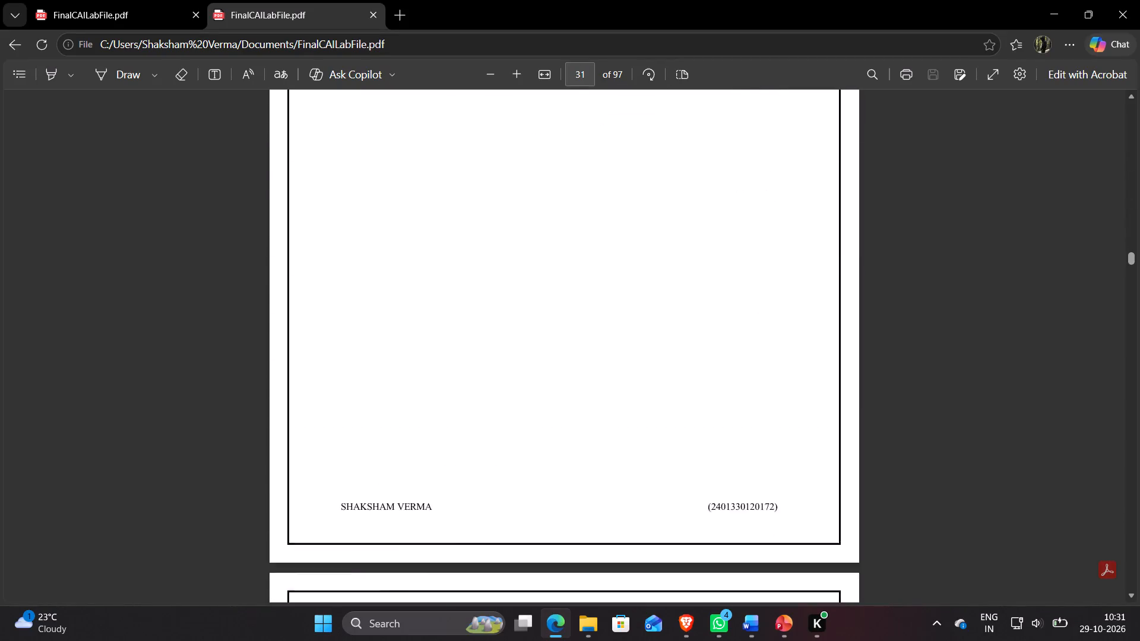
scroll(599, 278, "down", 9)
scroll(599, 278, "up", 1)
scroll(599, 278, "down", 3)
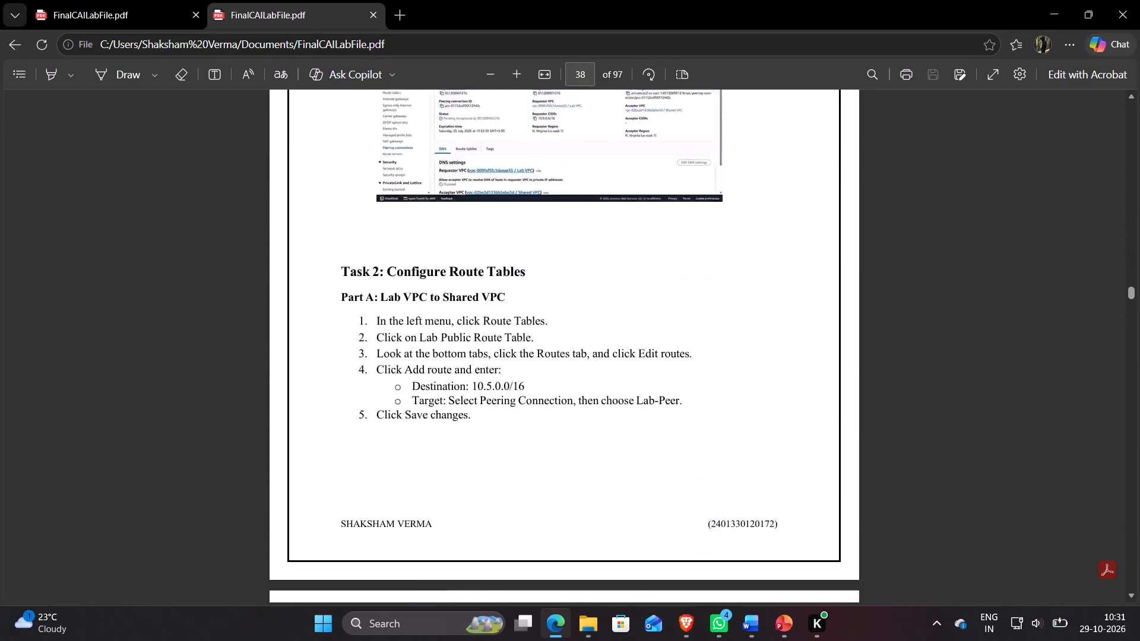
scroll(599, 278, "down", 15)
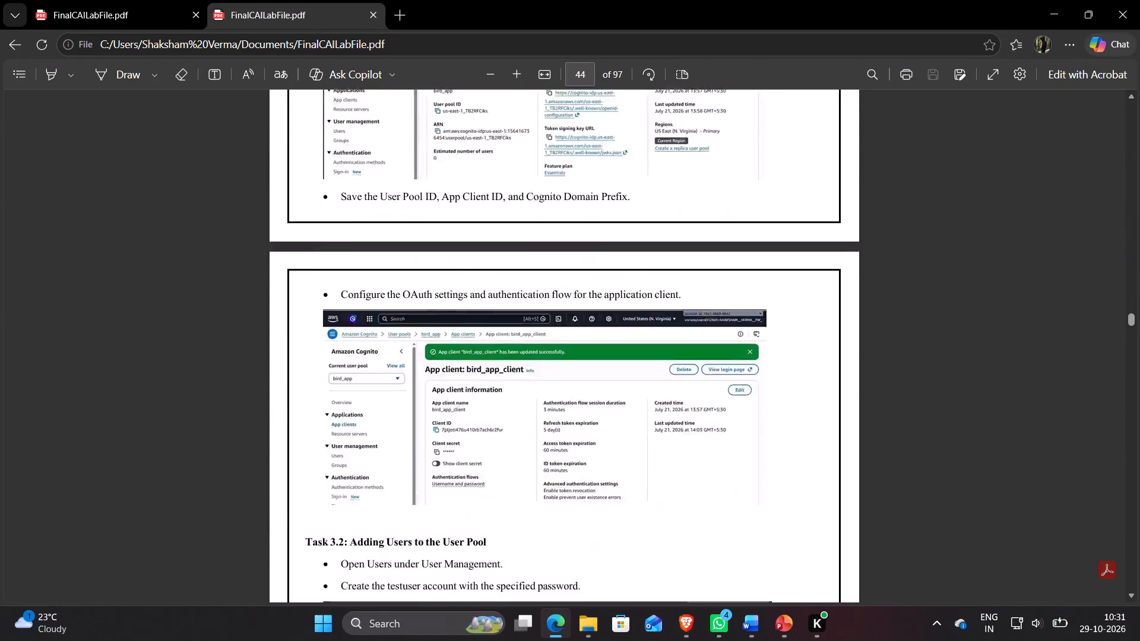
scroll(599, 278, "down", 19)
scroll(599, 278, "down", 13)
scroll(599, 278, "down", 13)
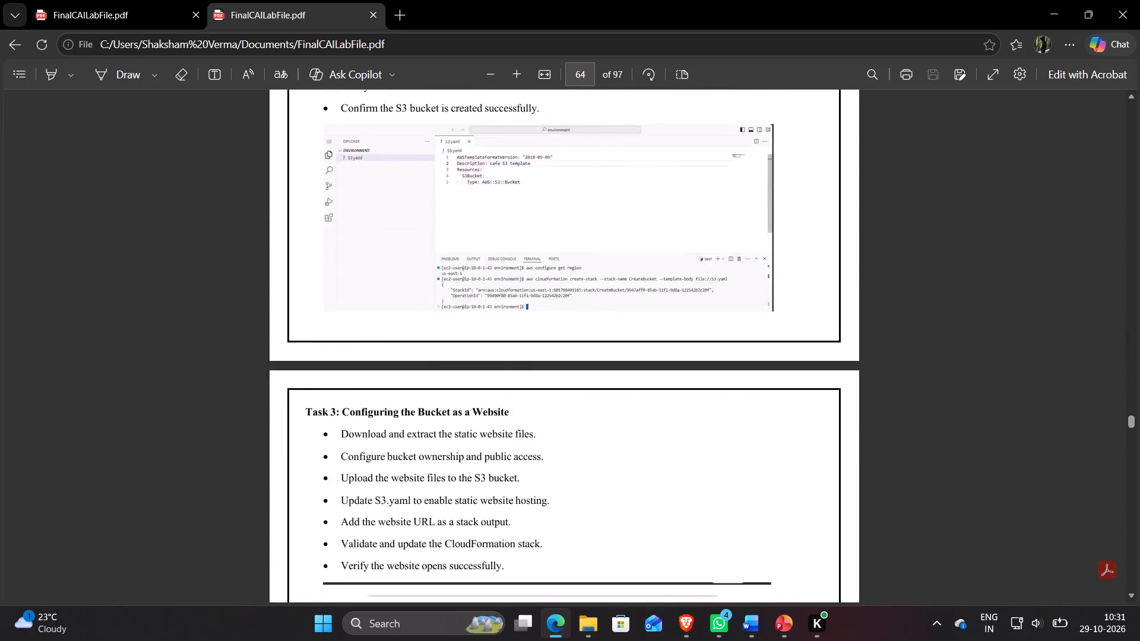
scroll(599, 278, "down", 12)
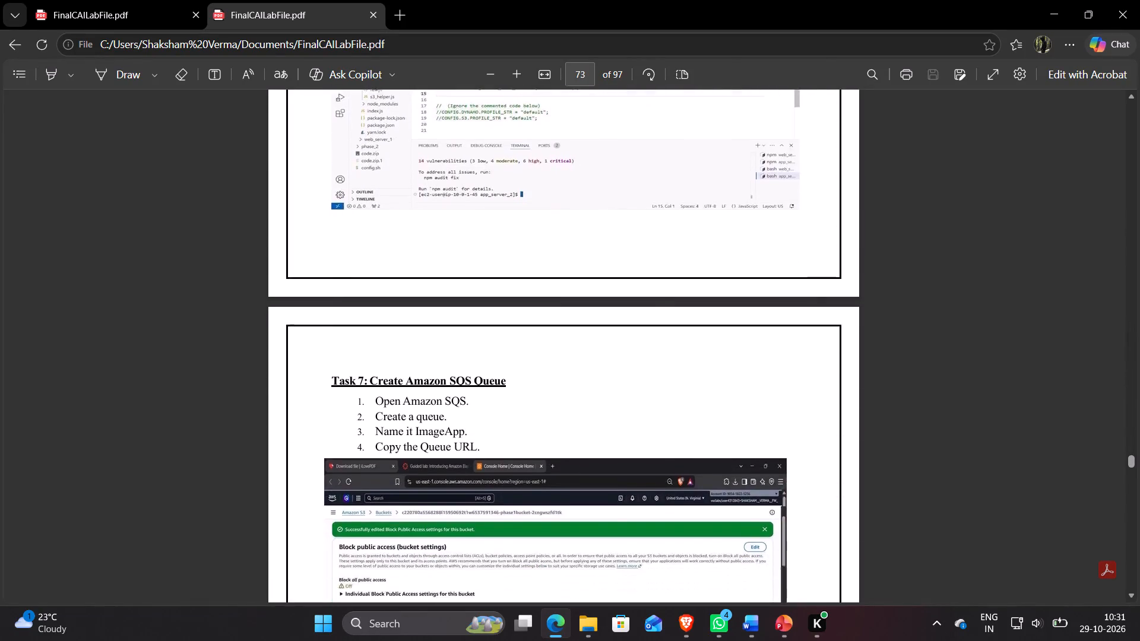
scroll(599, 278, "down", 18)
scroll(599, 278, "down", 15)
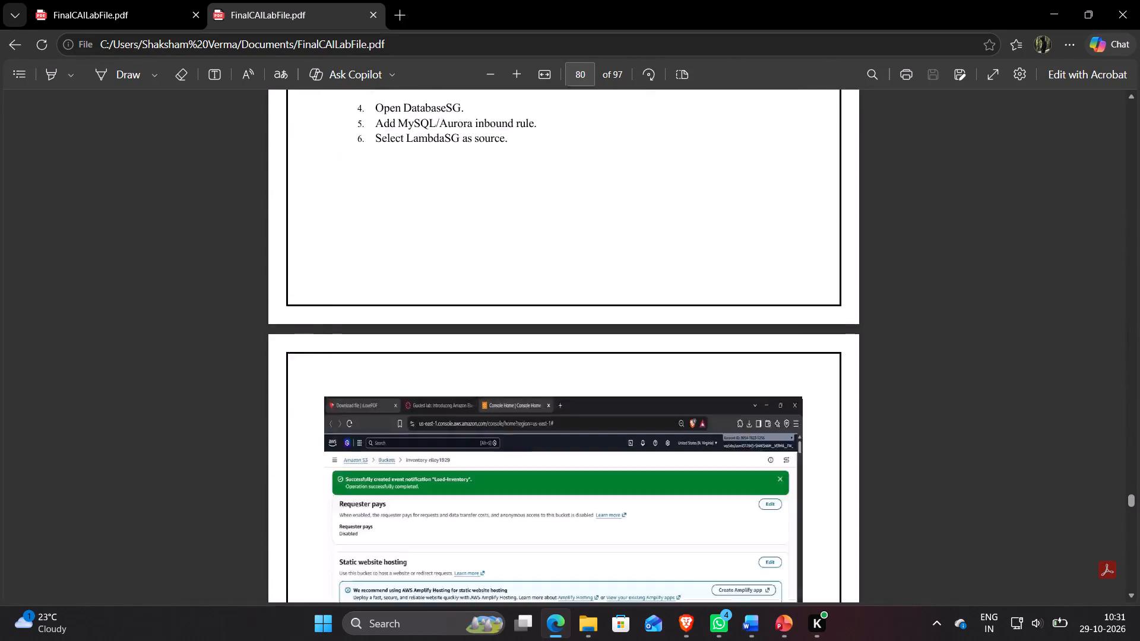
scroll(599, 278, "down", 20)
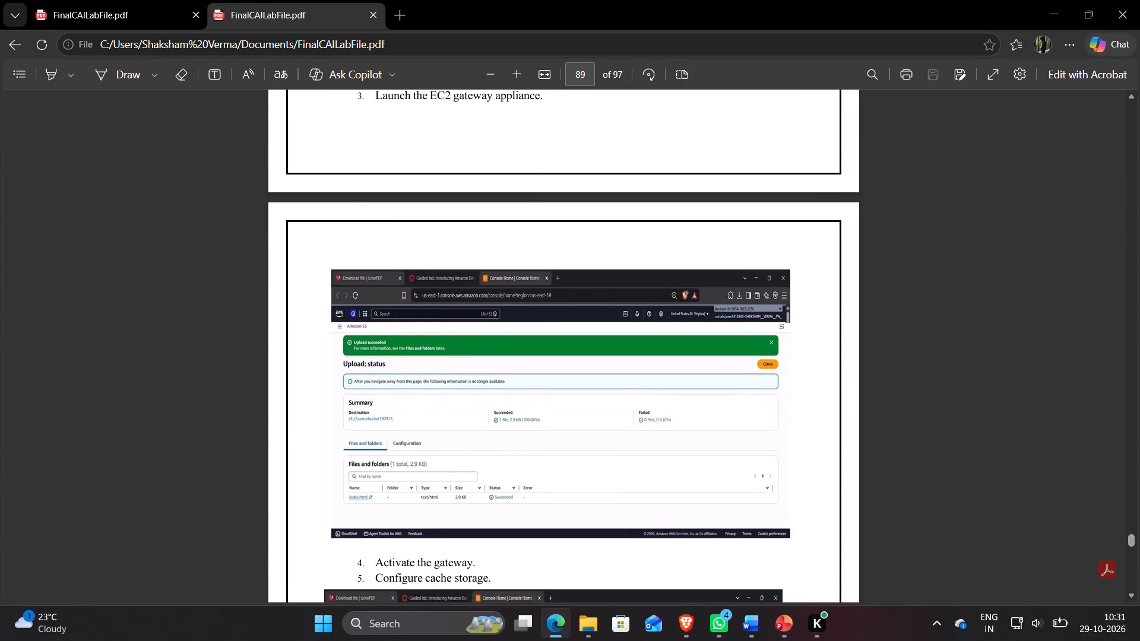
scroll(599, 278, "up", 1)
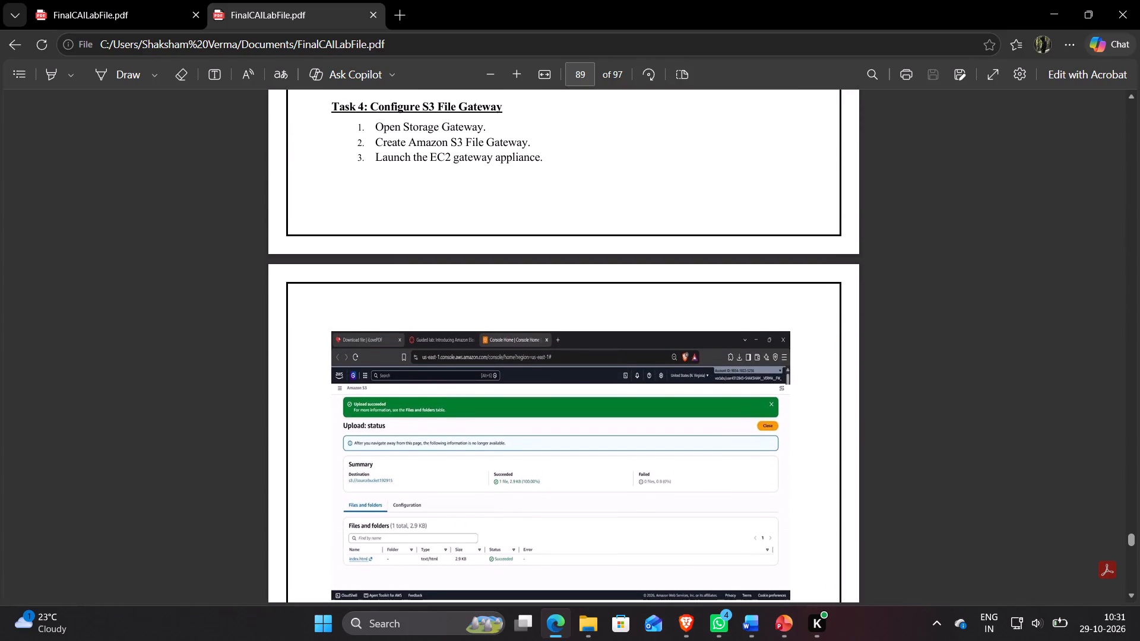
scroll(599, 278, "down", 12)
scroll(599, 278, "down", 18)
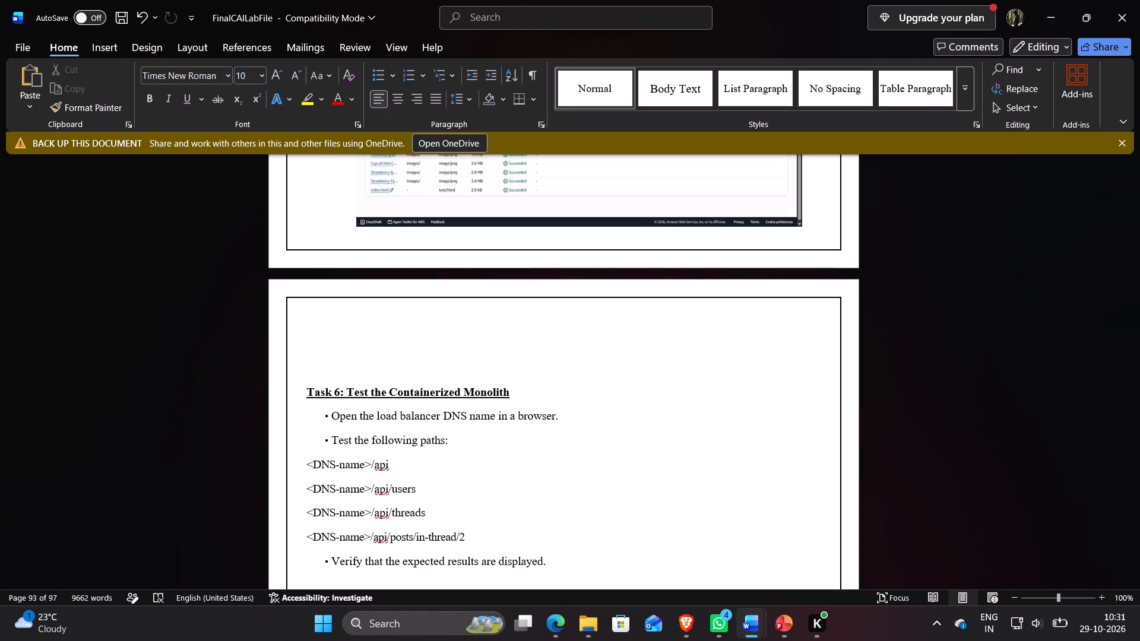
In the Word document, set the page border to None for the whole document.
left_click(135, 47)
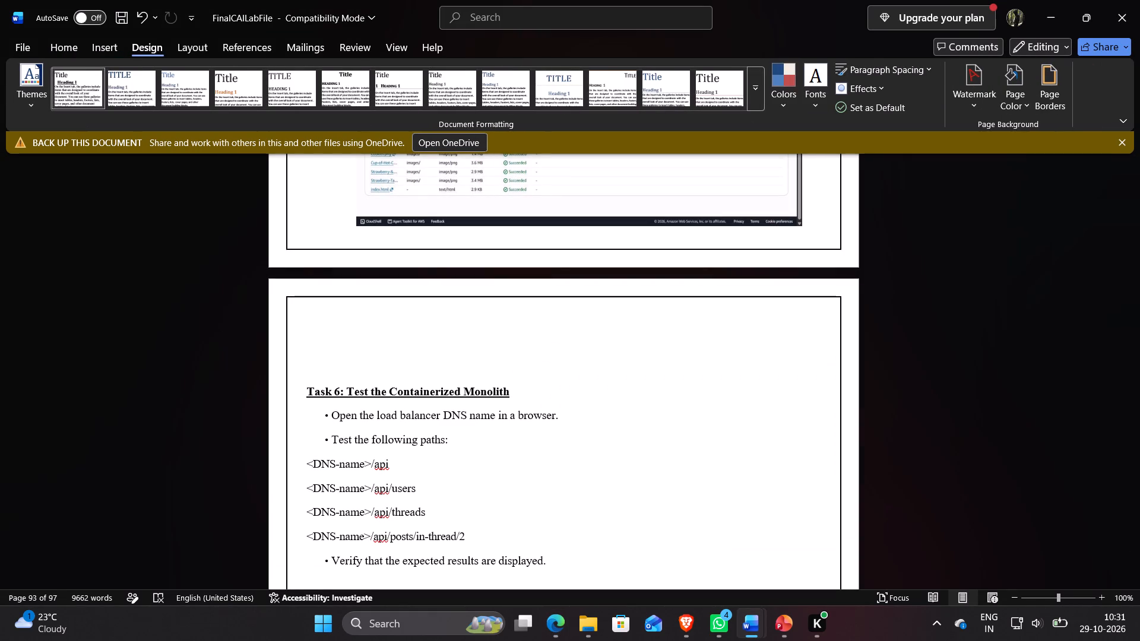
left_click(1049, 91)
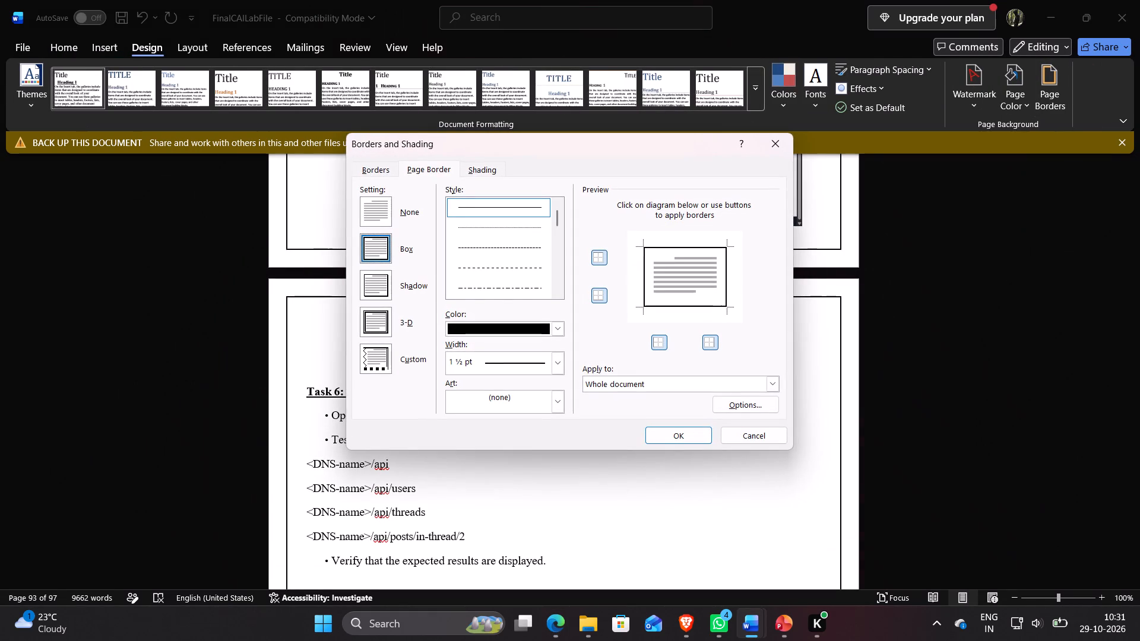
left_click(386, 214)
left_click(667, 433)
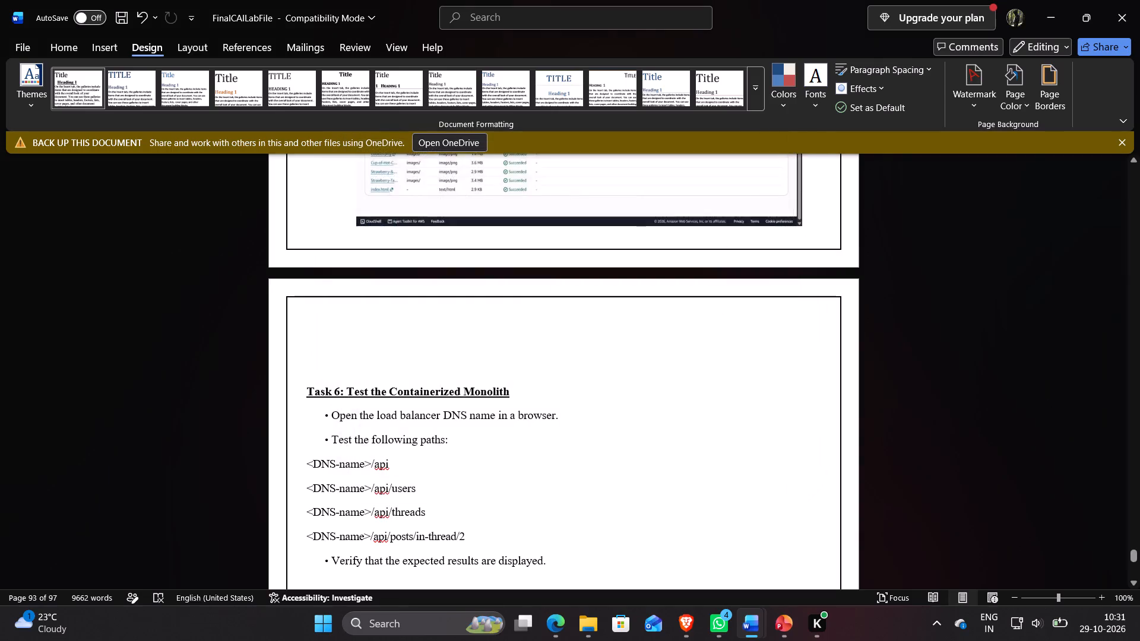
Check the document's pages from the containerized monolith task back to Lab 1 for leftover page borders.
scroll(741, 369, "up", 15)
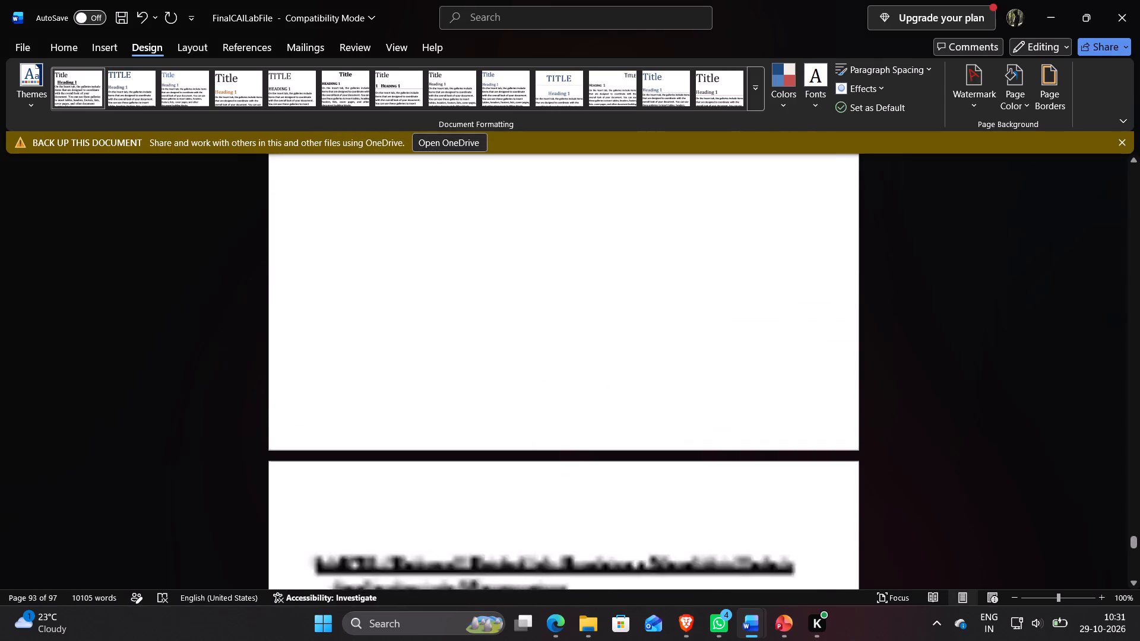
scroll(741, 369, "up", 14)
scroll(741, 369, "up", 14)
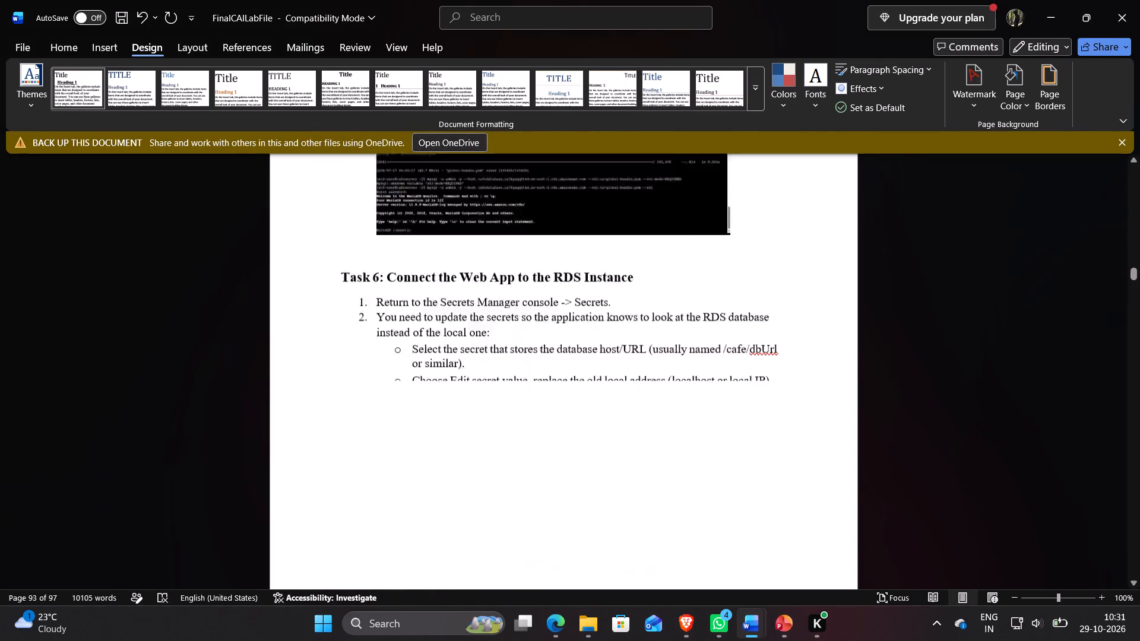
scroll(741, 369, "up", 14)
scroll(741, 369, "up", 14)
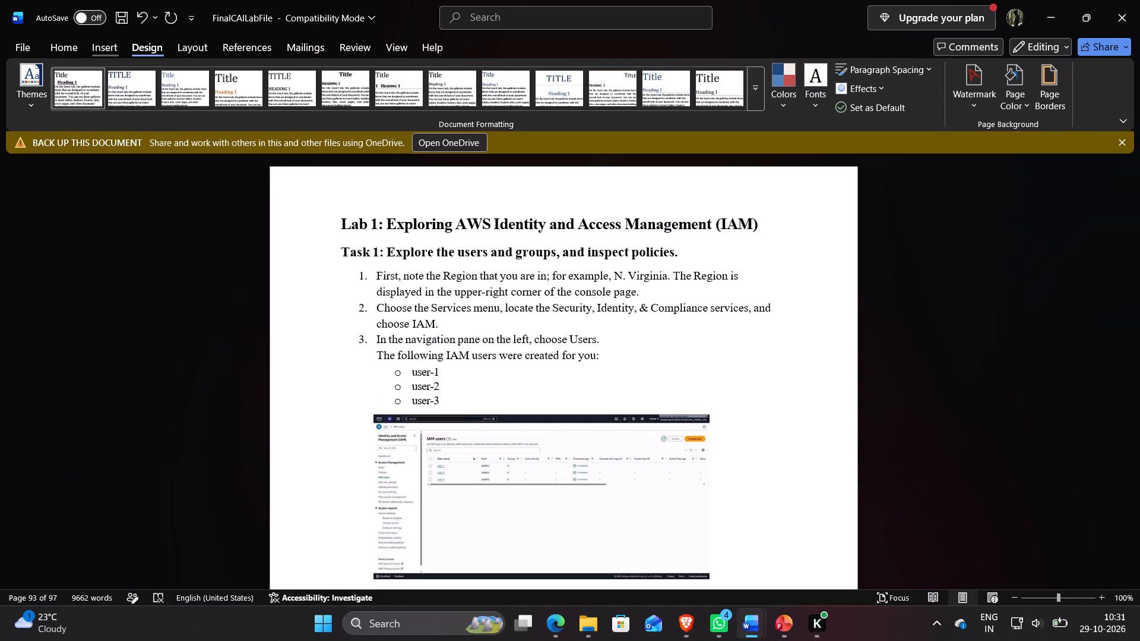
Save the borderless lab document as a PDF named FinalCAILabFile in the Documents folder, replacing the existing file.
left_click(34, 50)
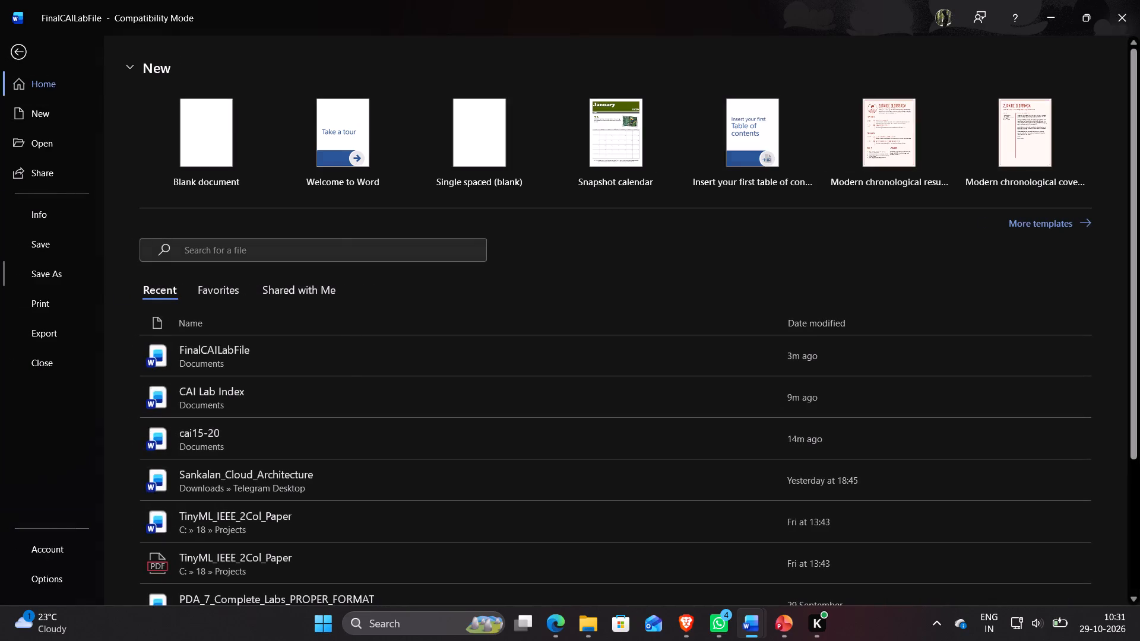
left_click(63, 268)
double_click(212, 321)
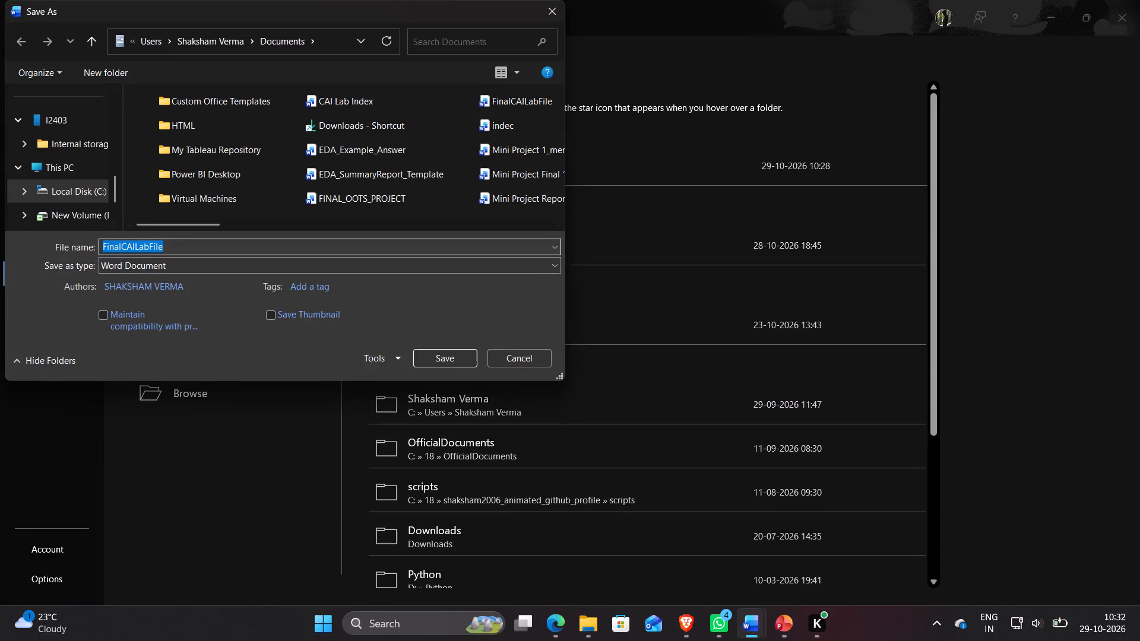
left_click(118, 269)
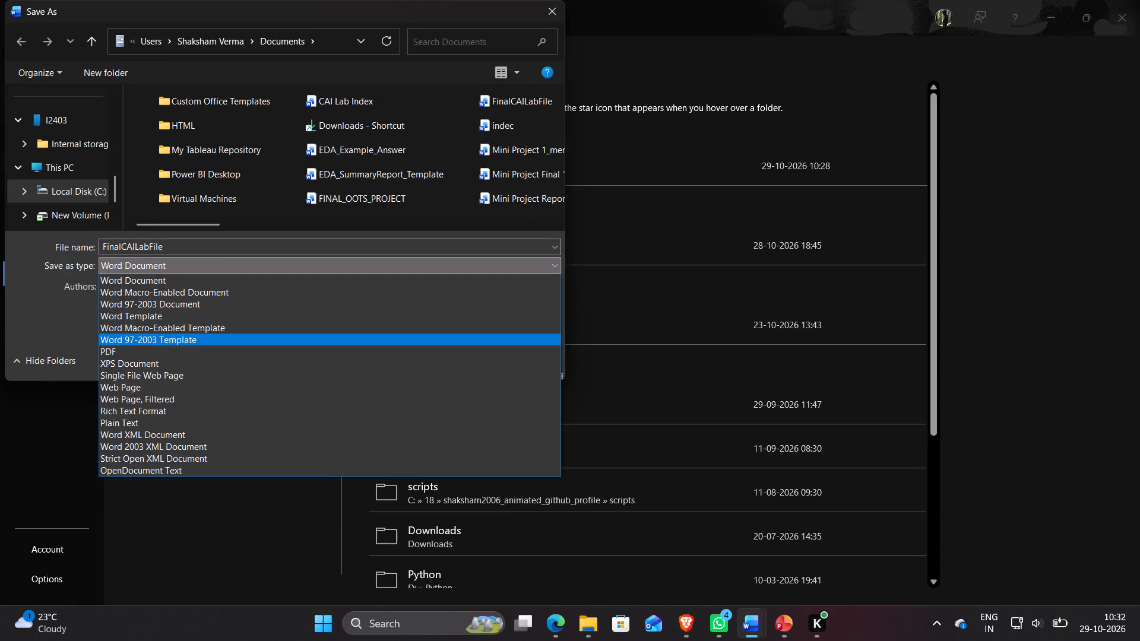
left_click(131, 347)
scroll(76, 189, "up", 1)
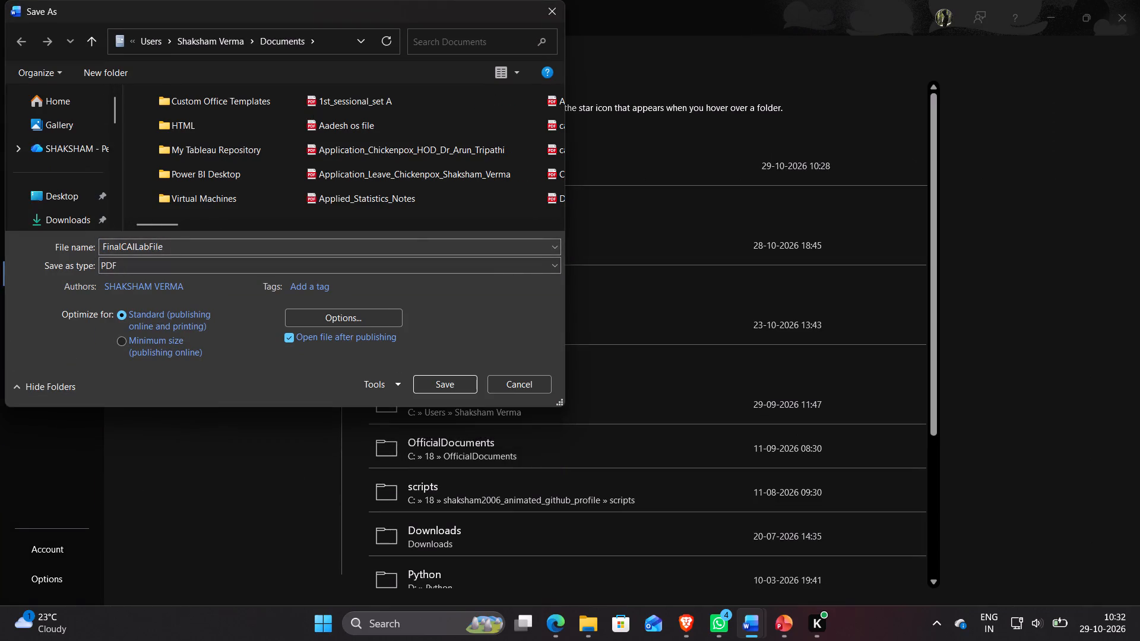
scroll(73, 217, "down", 1)
scroll(73, 142, "up", 1)
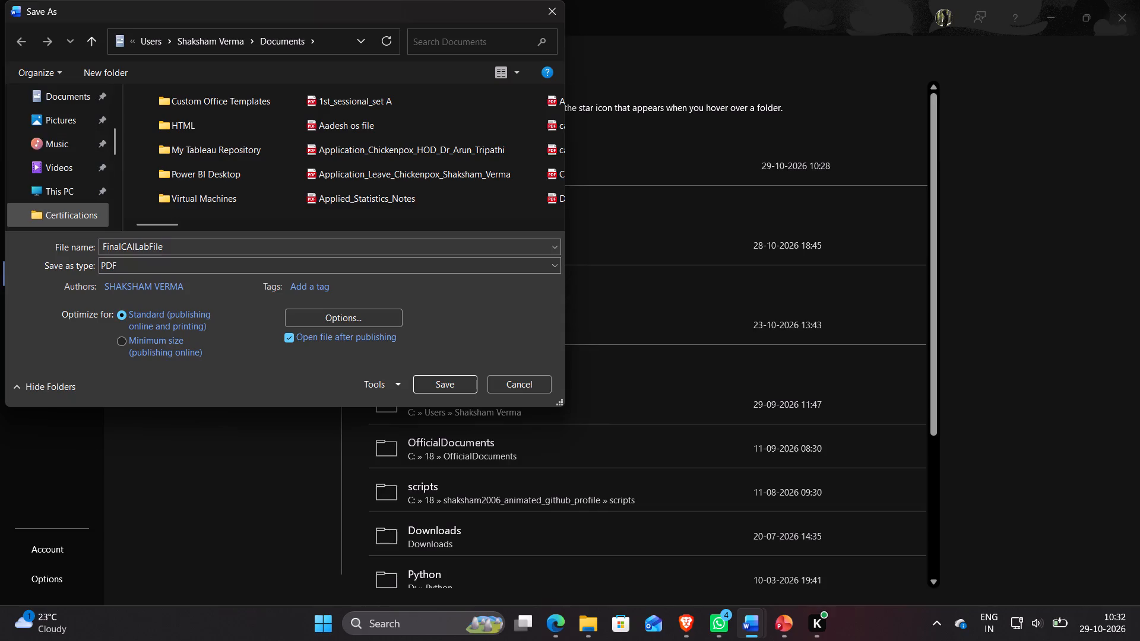
double_click(67, 94)
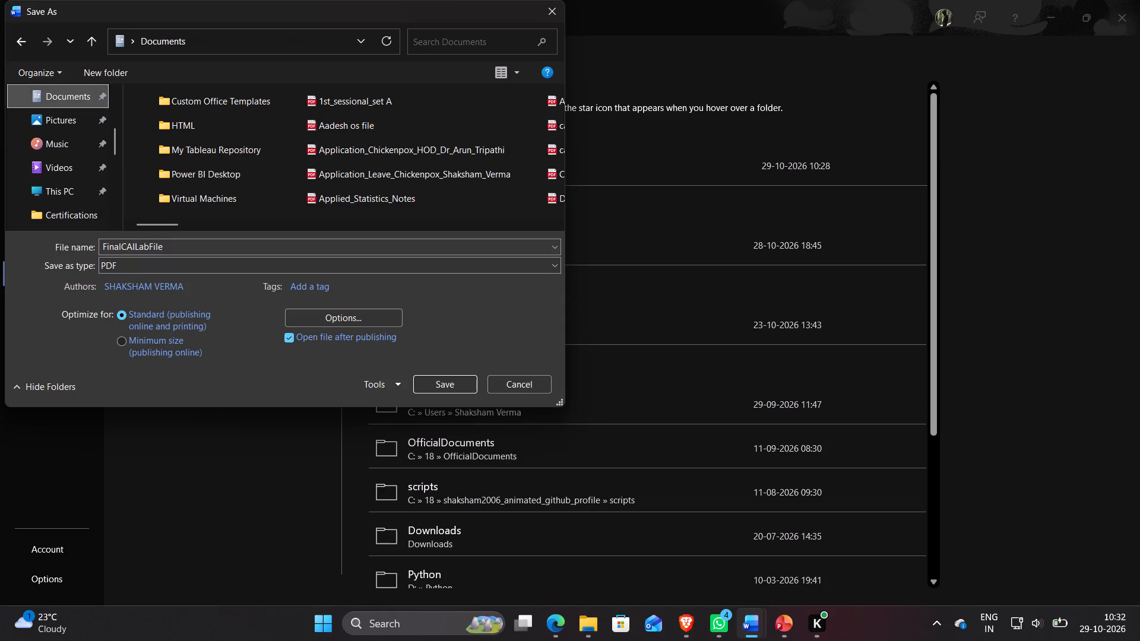
key("Return")
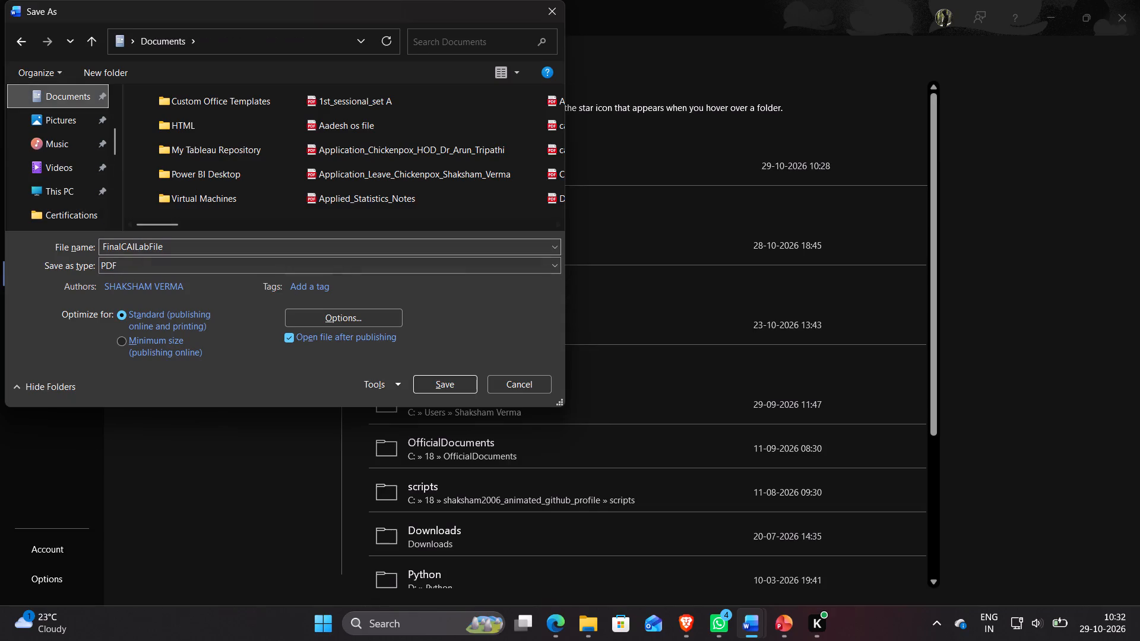
left_click(433, 377)
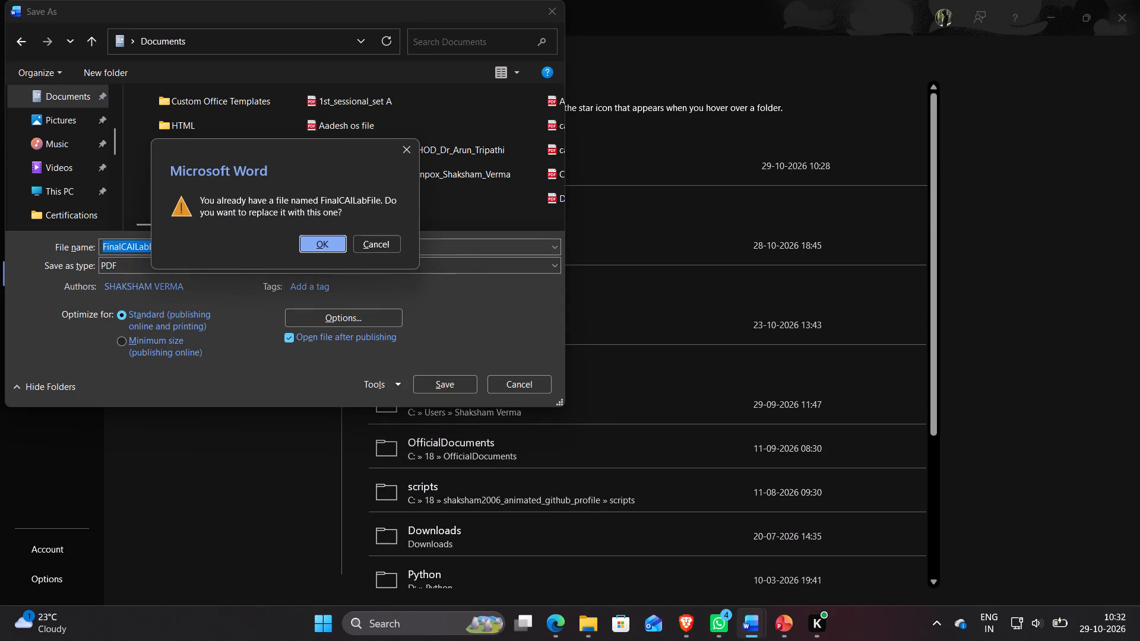
left_click(325, 242)
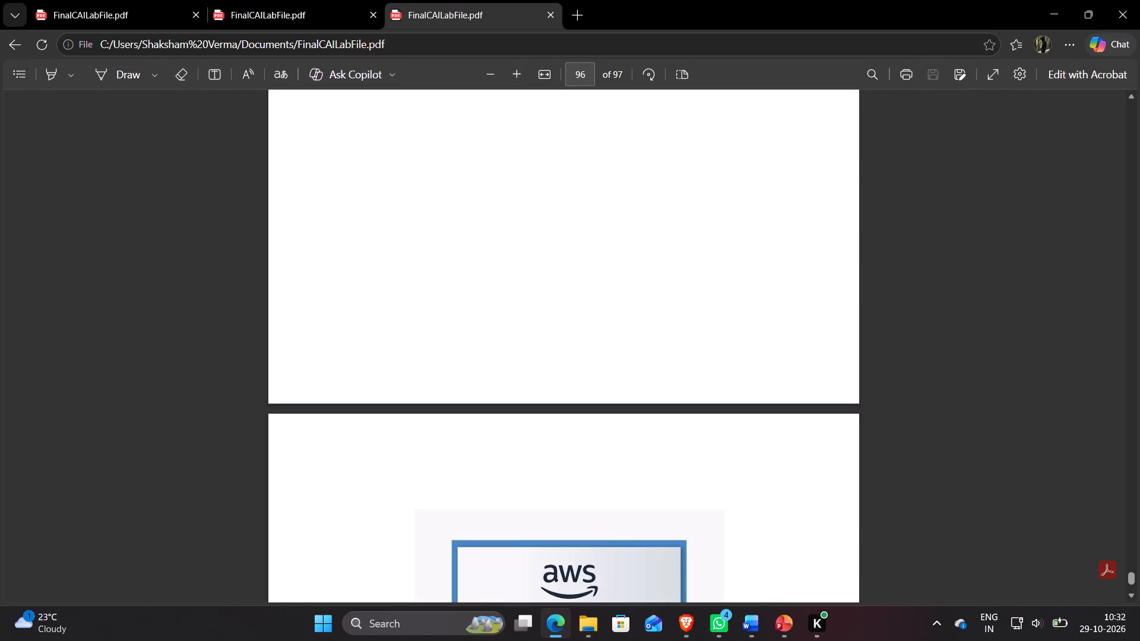
Examine the exported FinalCAILabFile PDF from its end back to the pages before Lab 10, checking borders, footers and layout, and close it.
scroll(537, 125, "up", 20)
scroll(537, 125, "up", 14)
scroll(537, 125, "up", 15)
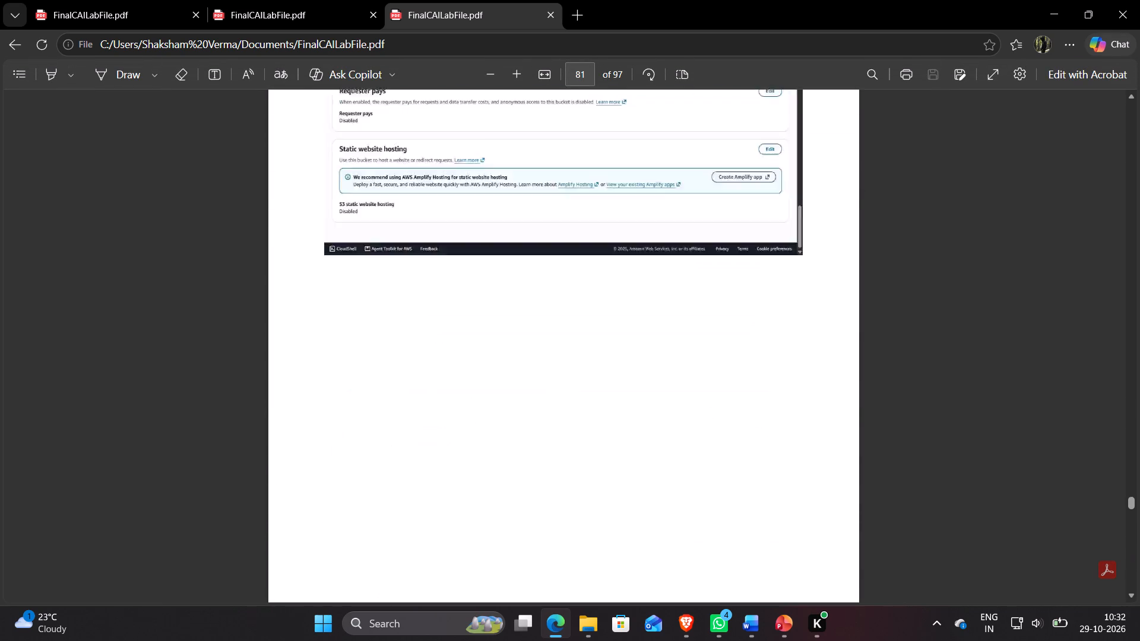
scroll(537, 125, "up", 9)
scroll(537, 125, "up", 12)
scroll(537, 125, "up", 19)
scroll(537, 125, "up", 11)
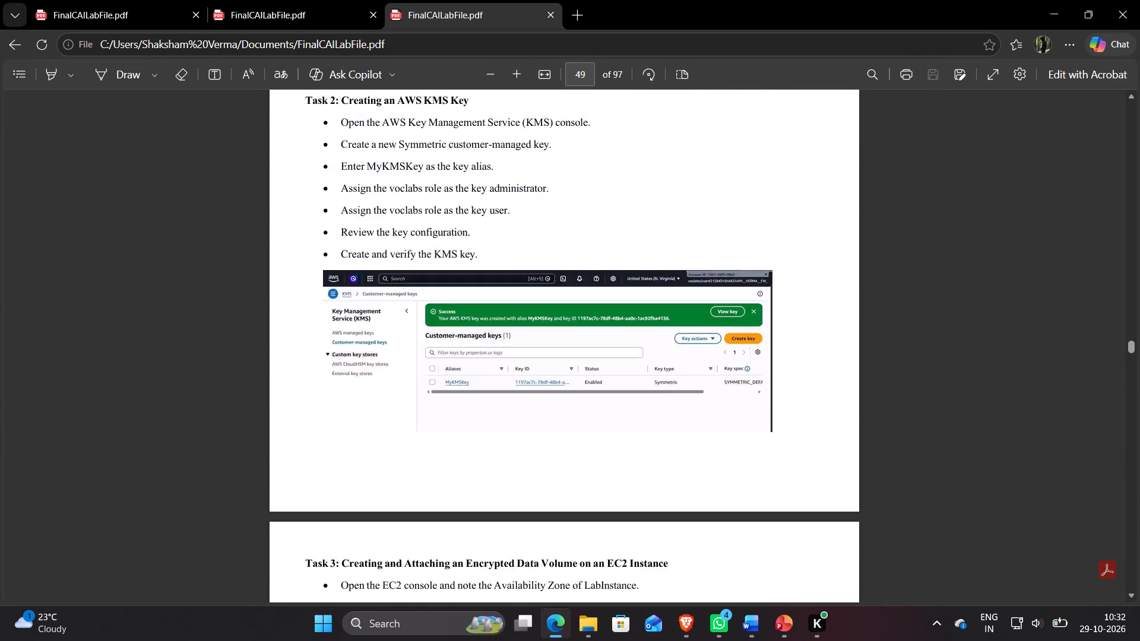
scroll(537, 125, "up", 14)
scroll(537, 125, "down", 2)
scroll(537, 125, "up", 2)
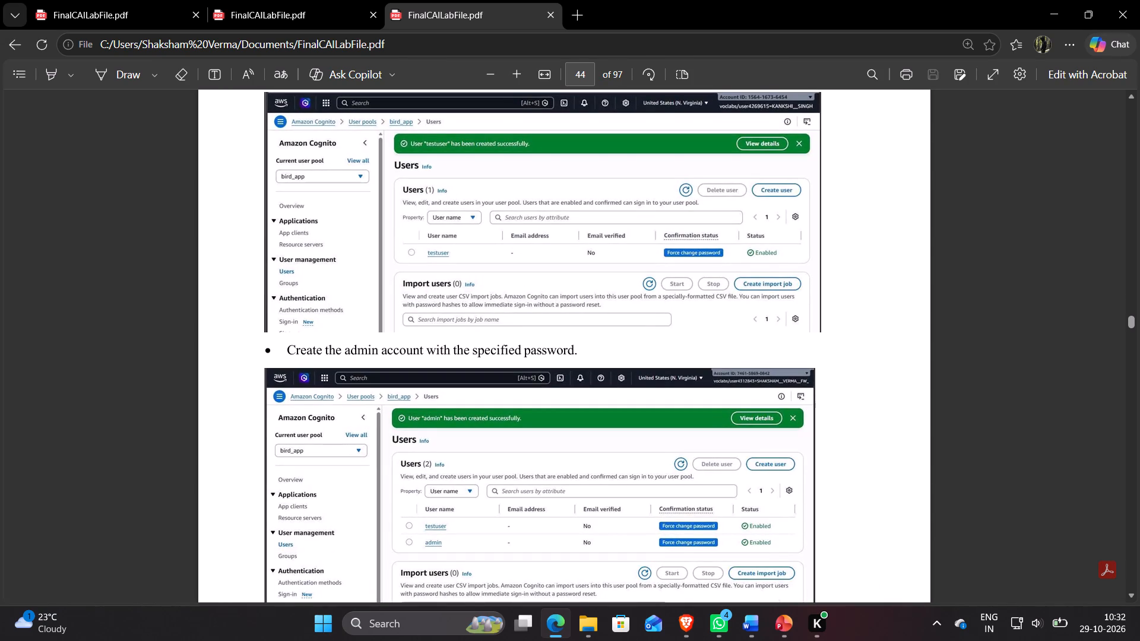
scroll(537, 125, "up", 1)
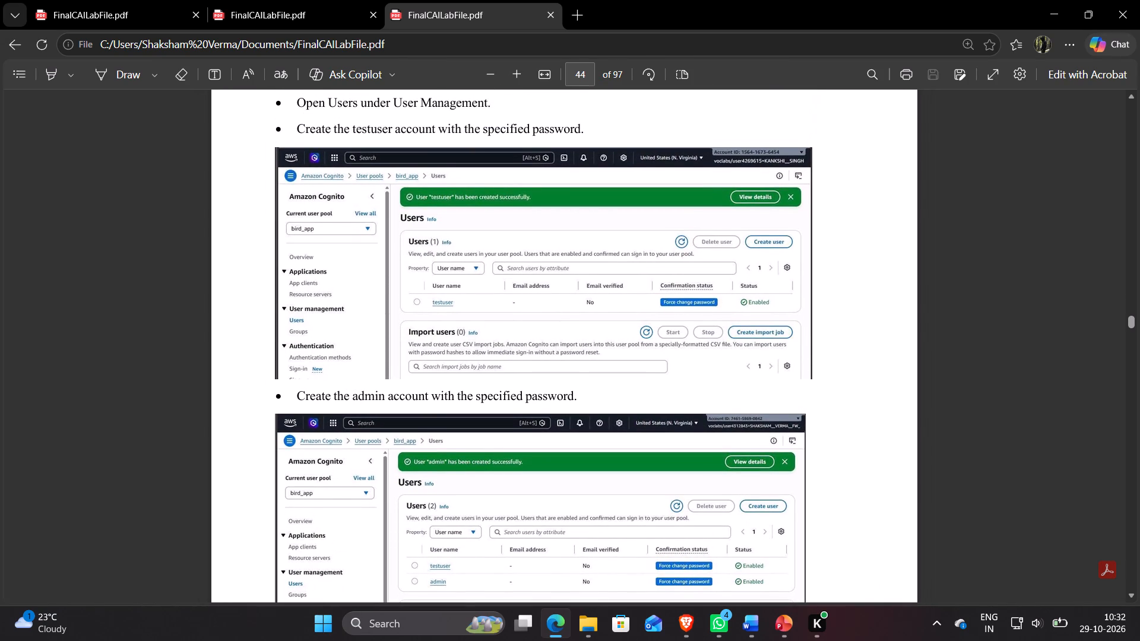
scroll(537, 125, "up", 1)
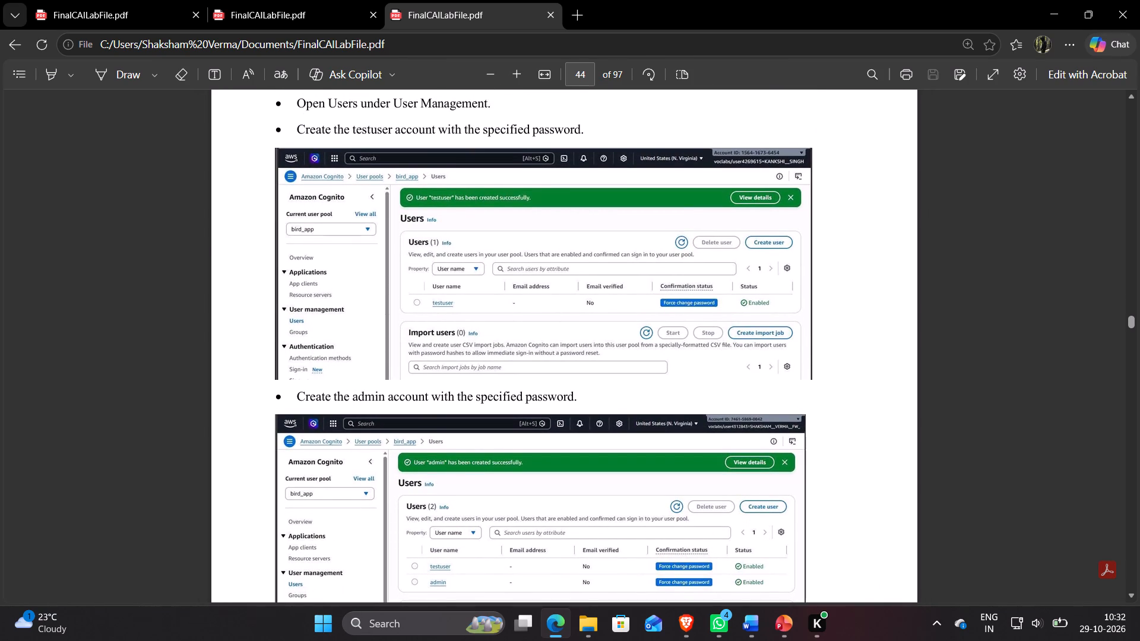
scroll(669, 151, "up", 6)
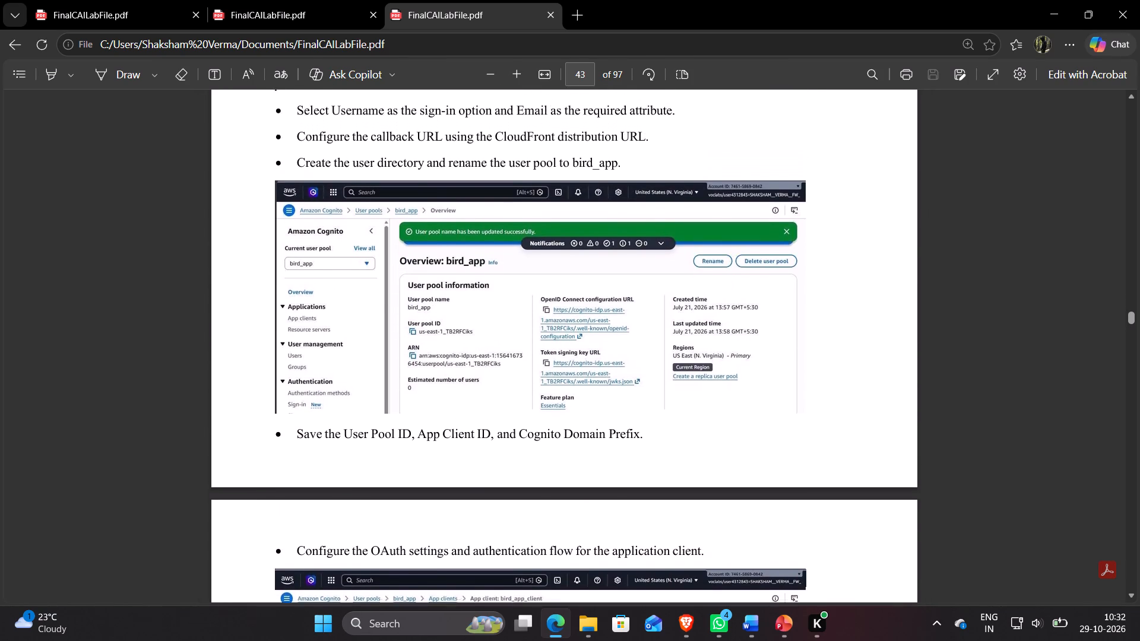
scroll(669, 151, "up", 10)
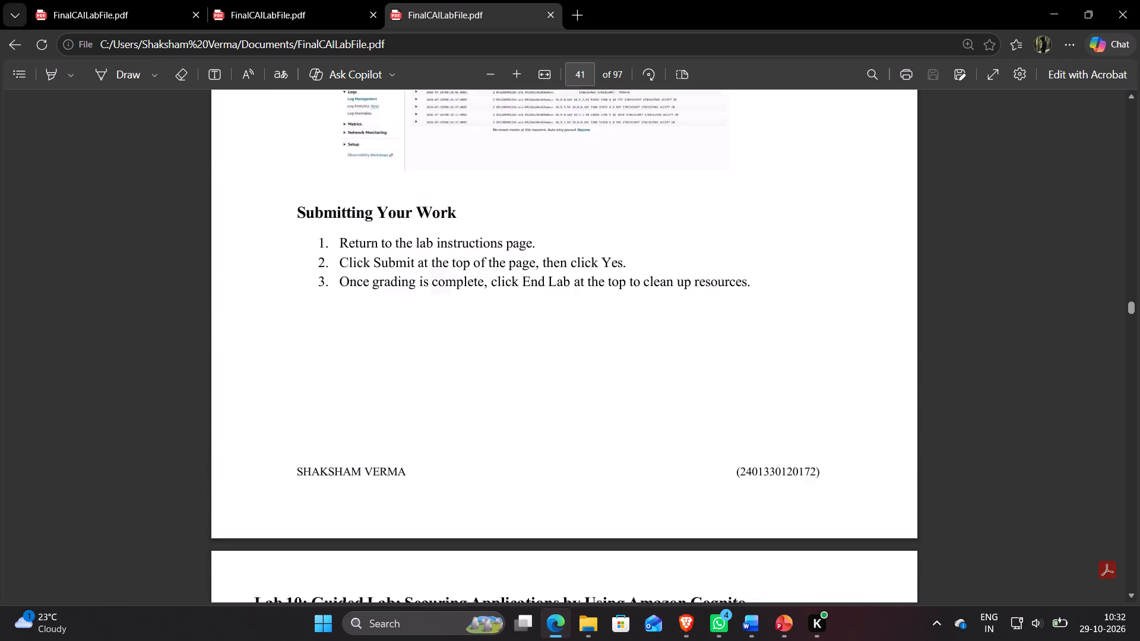
scroll(669, 151, "up", 5)
scroll(669, 151, "down", 4)
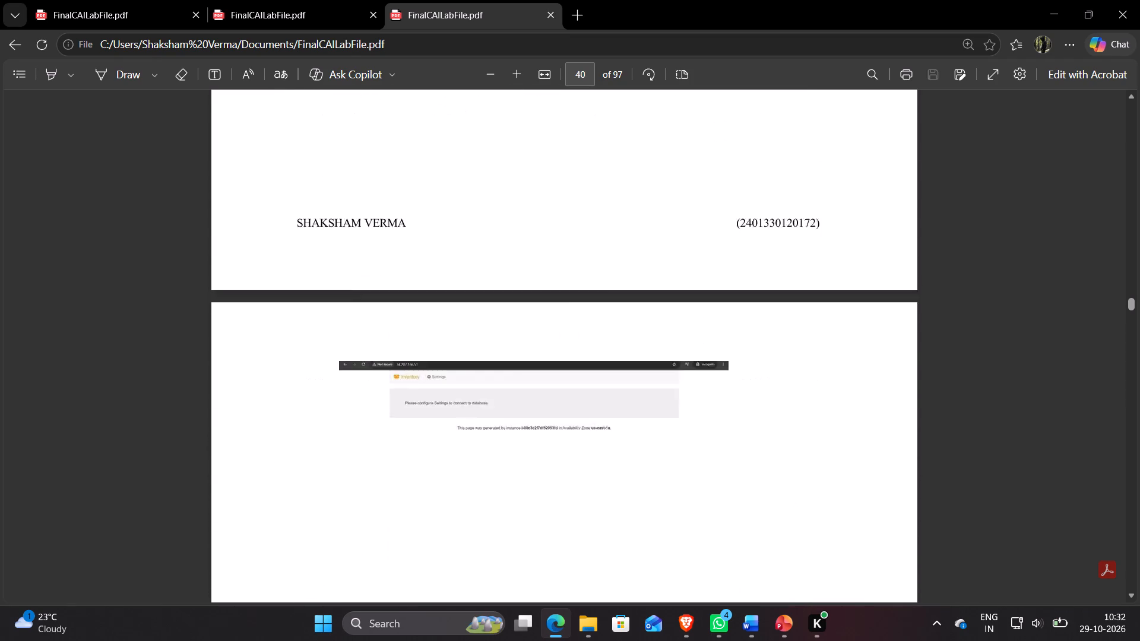
scroll(669, 151, "down", 4)
left_click(552, 14)
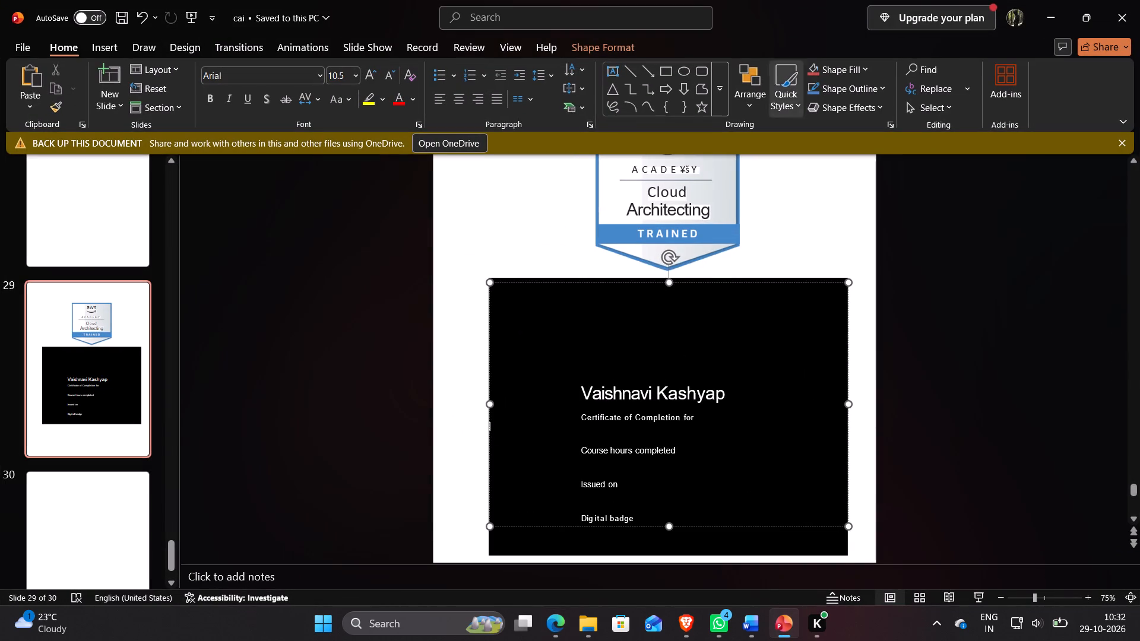
Close the cai presentation in PowerPoint without saving its changes.
scroll(715, 310, "up", 20)
scroll(715, 310, "up", 20)
scroll(715, 310, "up", 20)
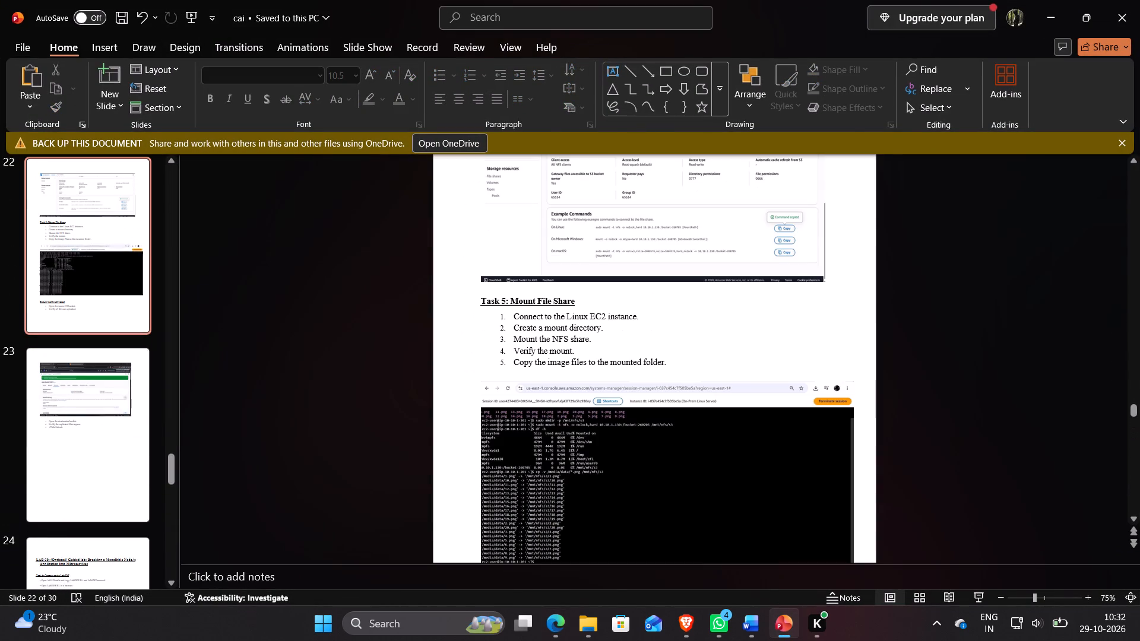
left_click(1132, 3)
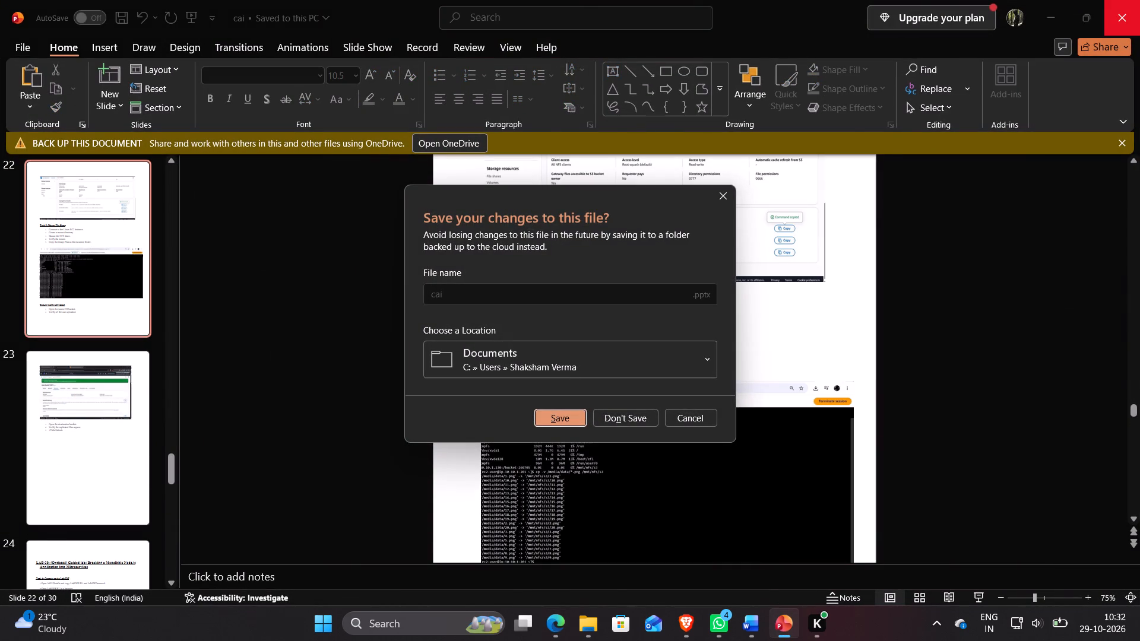
left_click(621, 417)
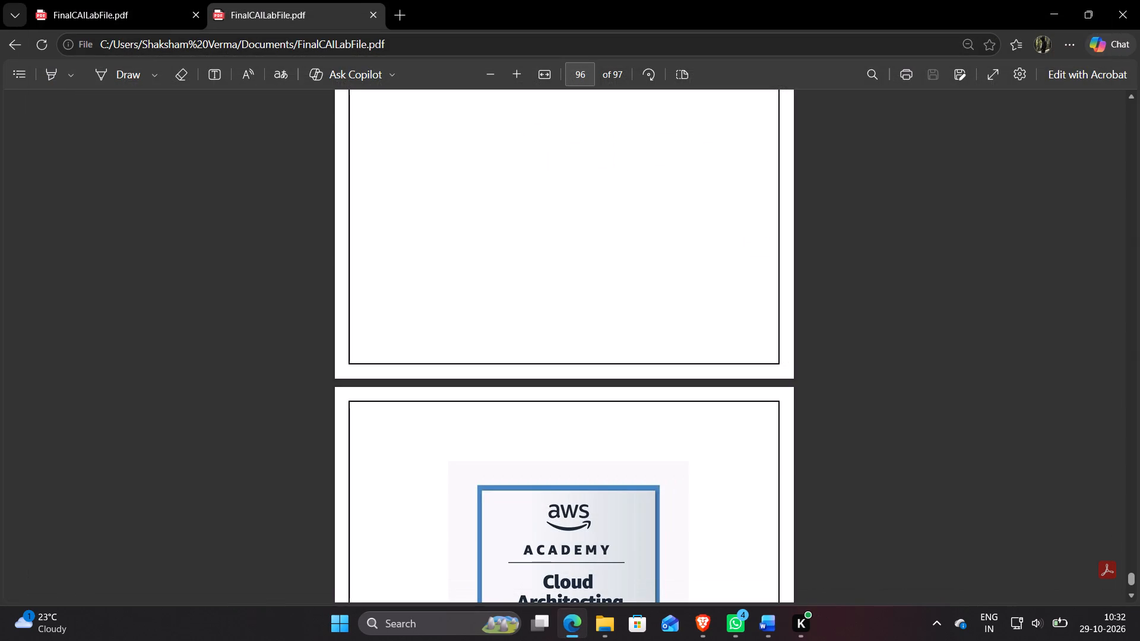
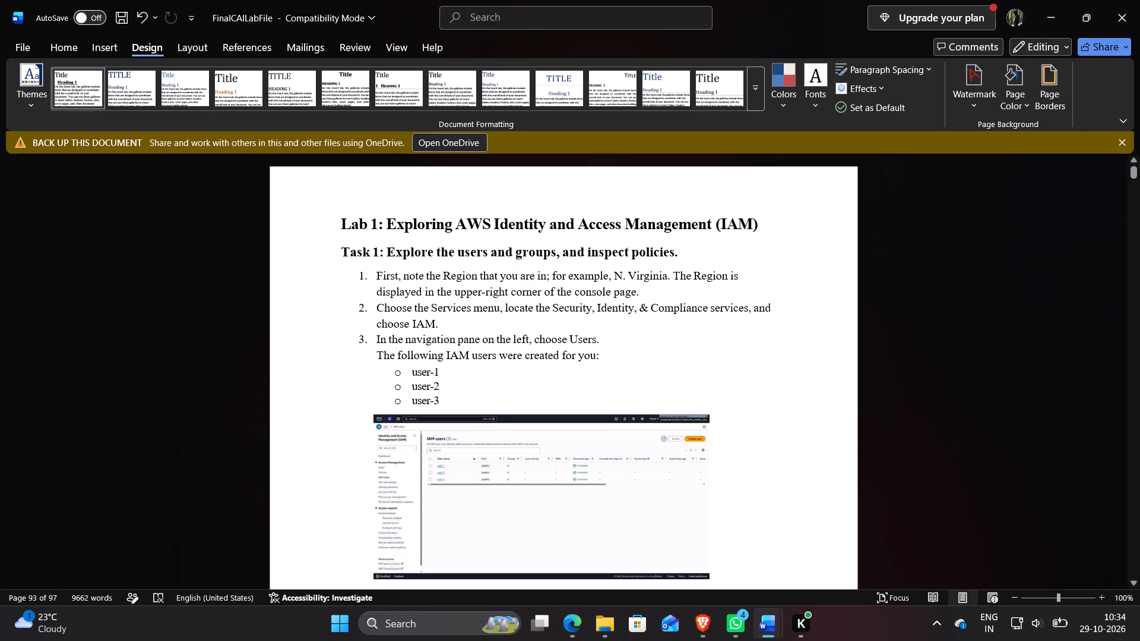
Examine the pages of Lab 1 and Lab 2 in the Word lab document at closer zoom, checking their layout, borders and footers.
scroll(665, 321, "up", 4)
scroll(665, 321, "down", 10)
scroll(665, 321, "up", 7)
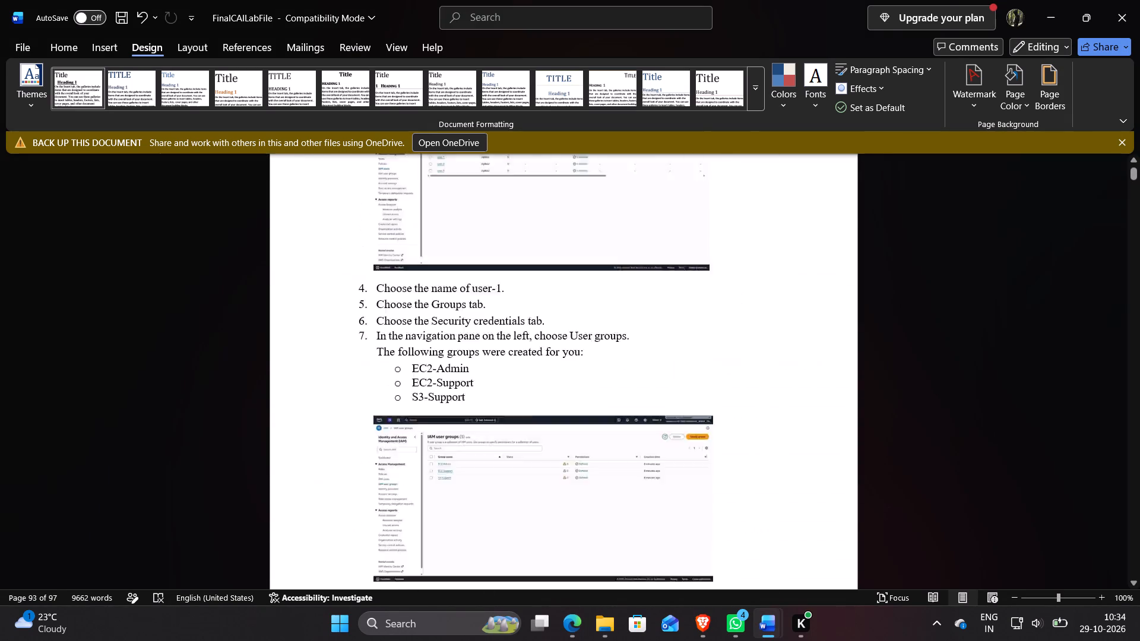
scroll(665, 321, "up", 3, "ctrl")
scroll(665, 321, "up", 3)
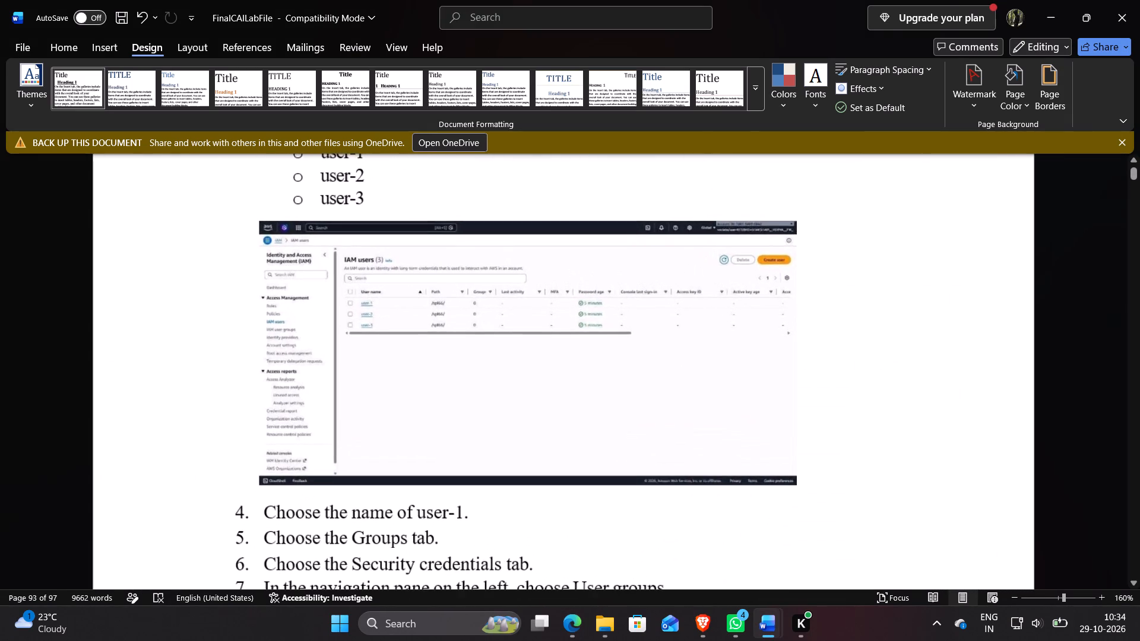
scroll(665, 321, "up", 2)
scroll(665, 321, "down", 4)
scroll(665, 321, "up", 1)
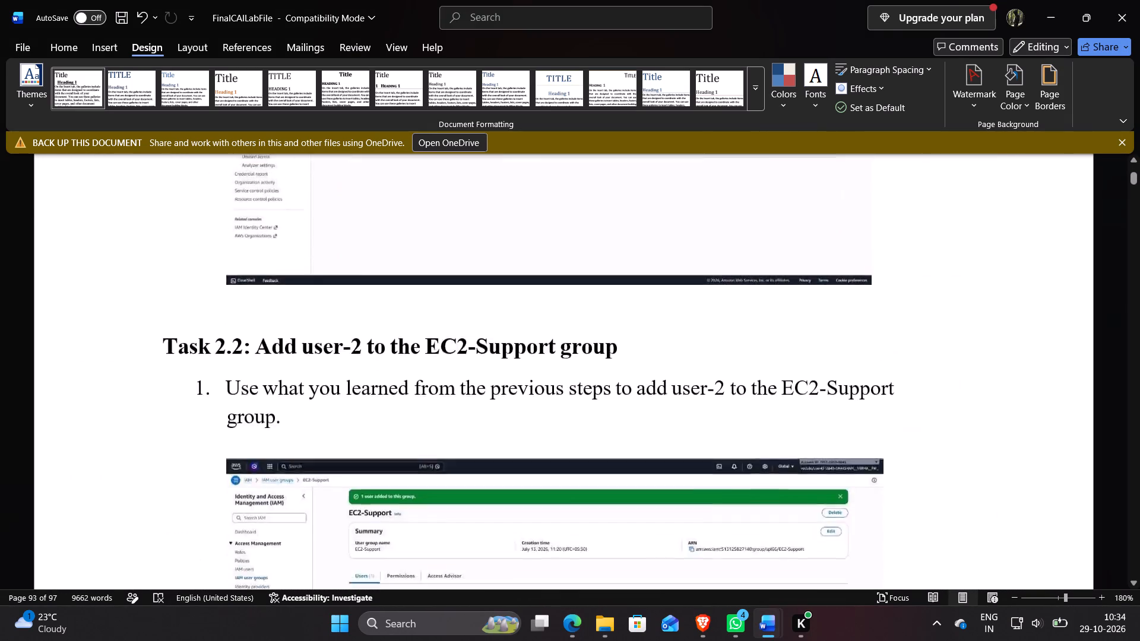
scroll(665, 321, "up", 2)
scroll(665, 321, "right", 1)
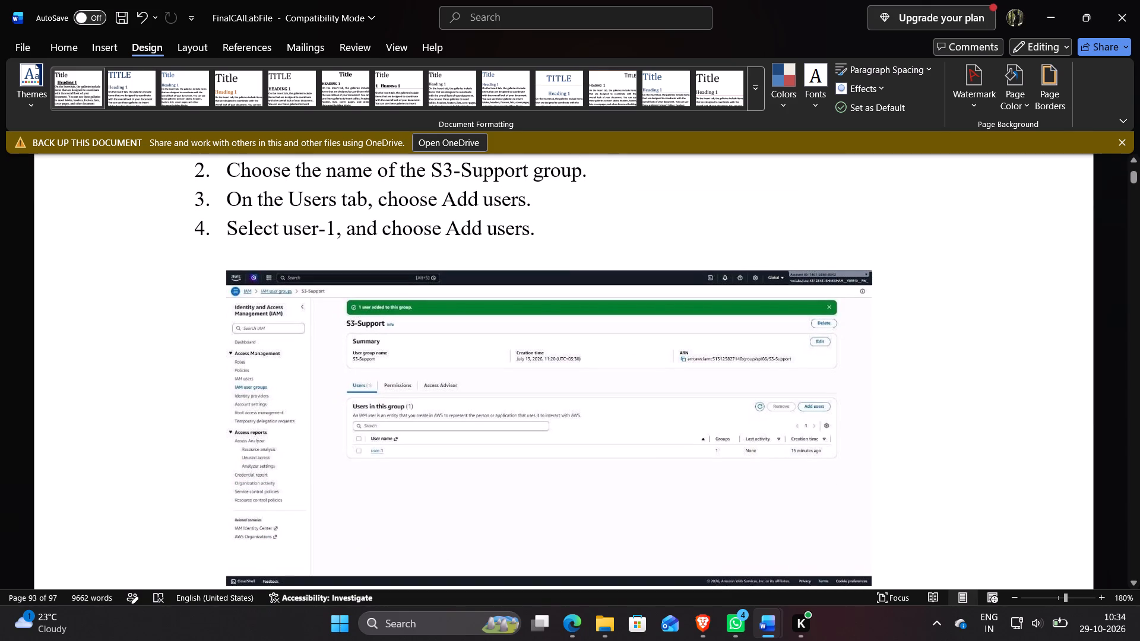
scroll(665, 321, "down", 4)
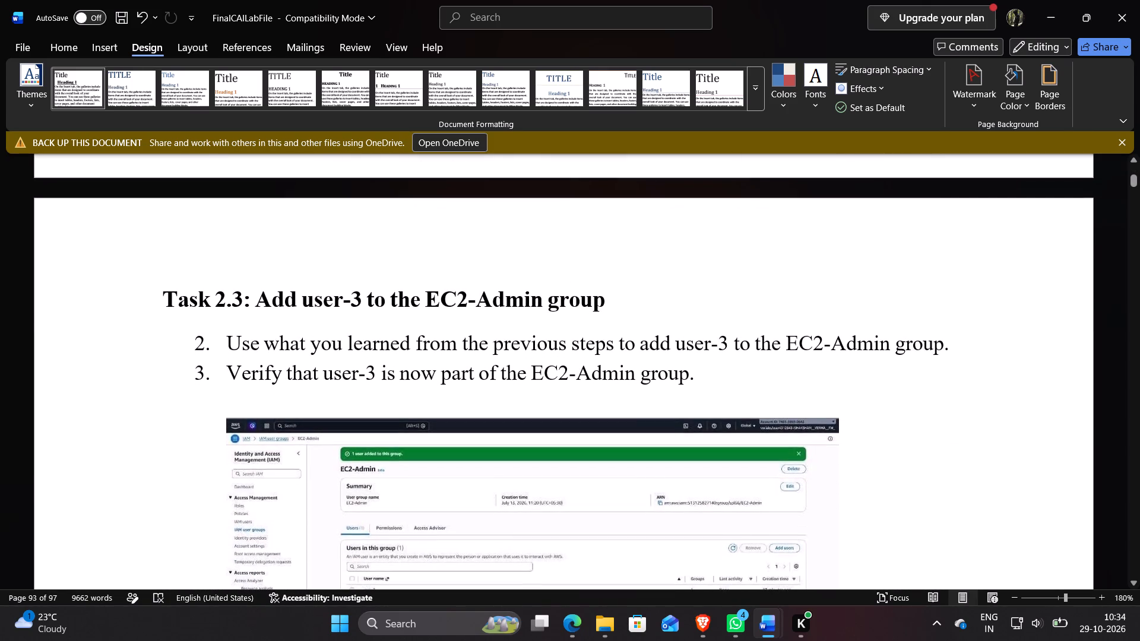
scroll(665, 321, "down", 5)
scroll(665, 321, "down", 4, "ctrl")
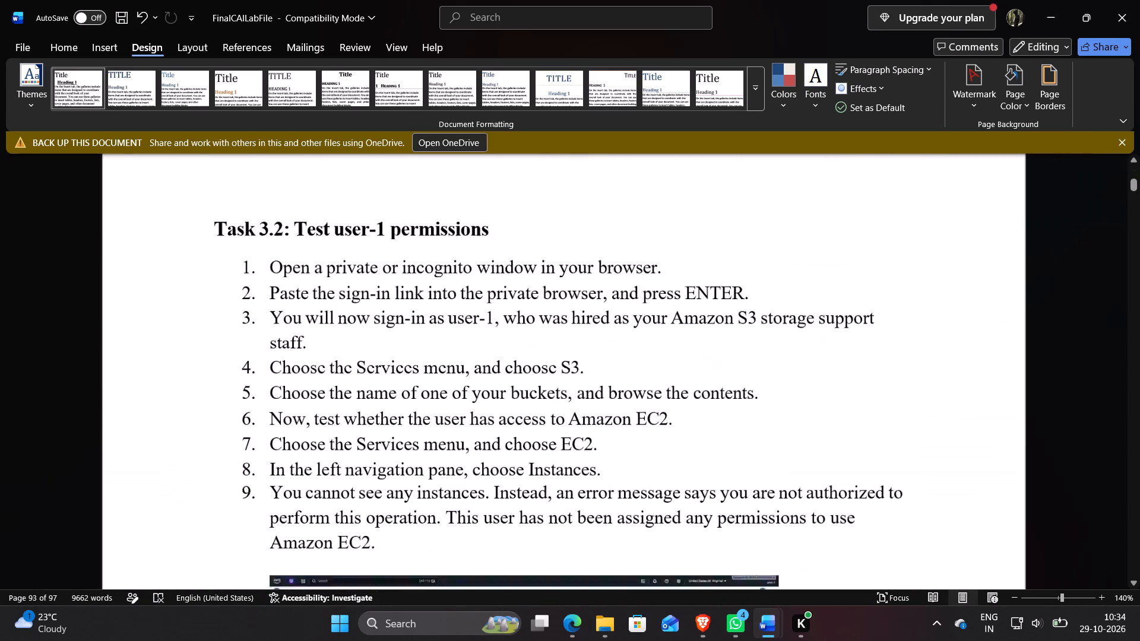
scroll(665, 321, "down", 5)
scroll(665, 321, "up", 7)
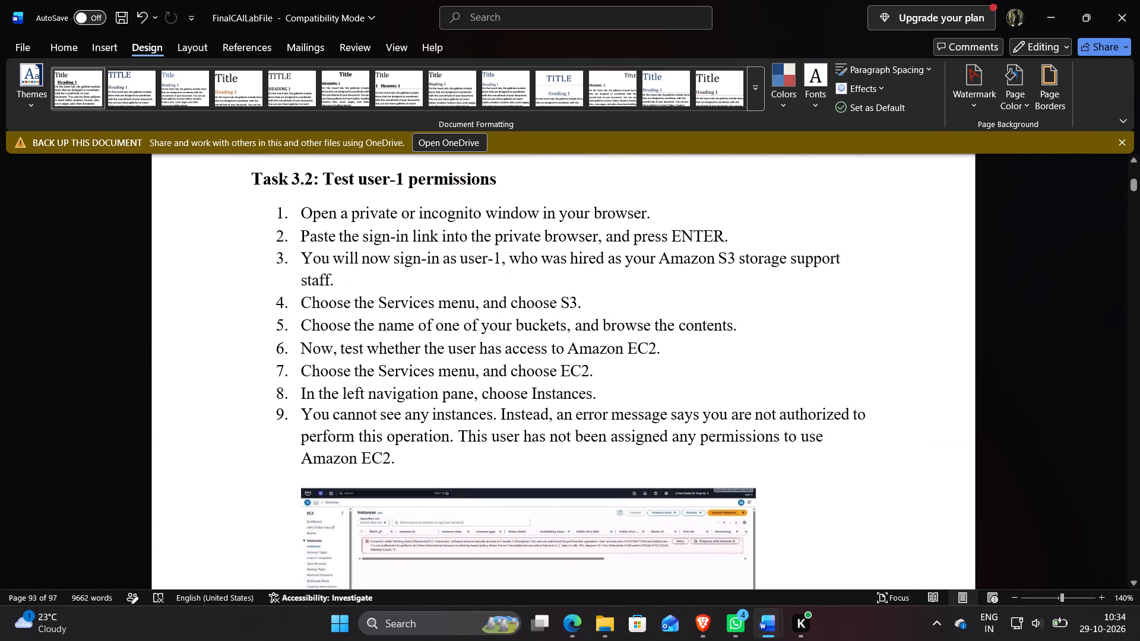
scroll(665, 321, "down", 2)
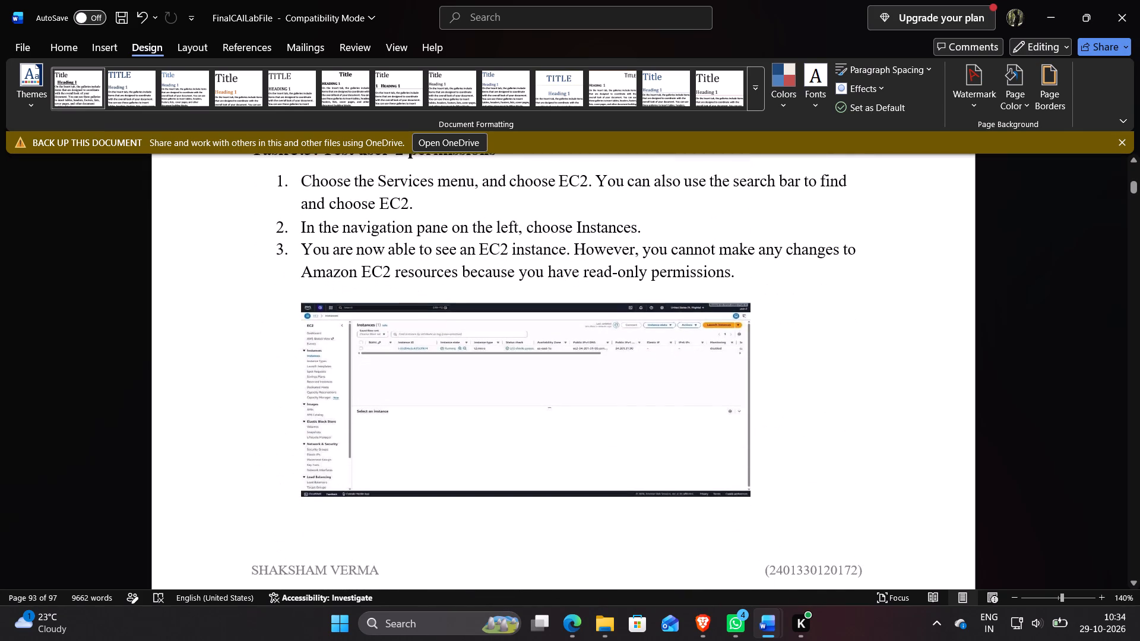
scroll(665, 321, "down", 5)
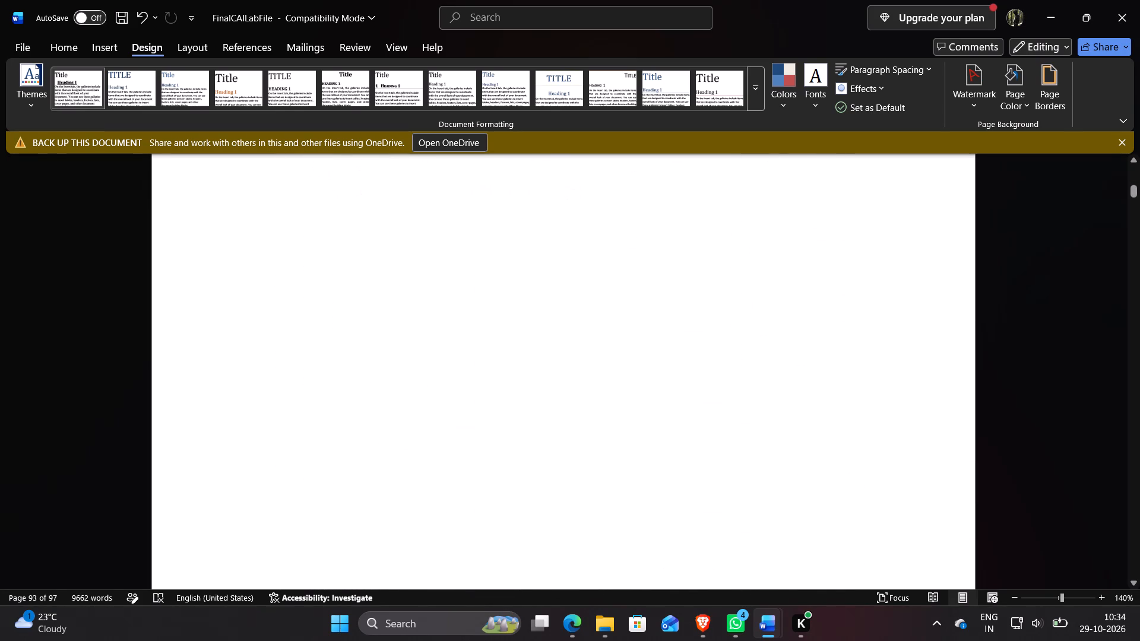
scroll(665, 321, "down", 3)
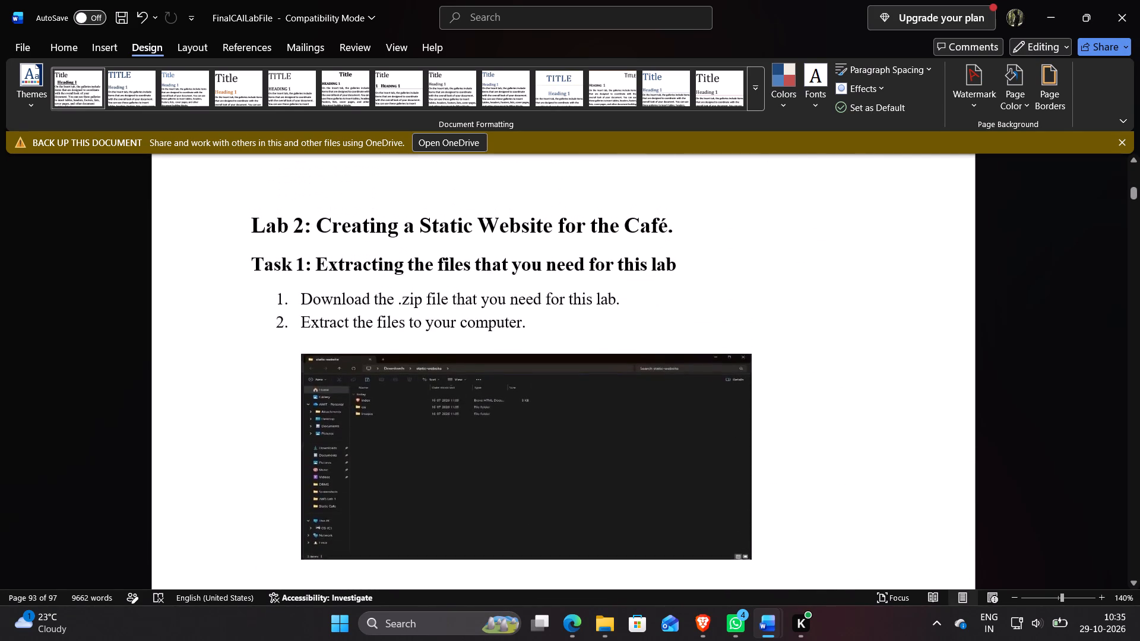
scroll(665, 321, "down", 1)
scroll(665, 321, "up", 3)
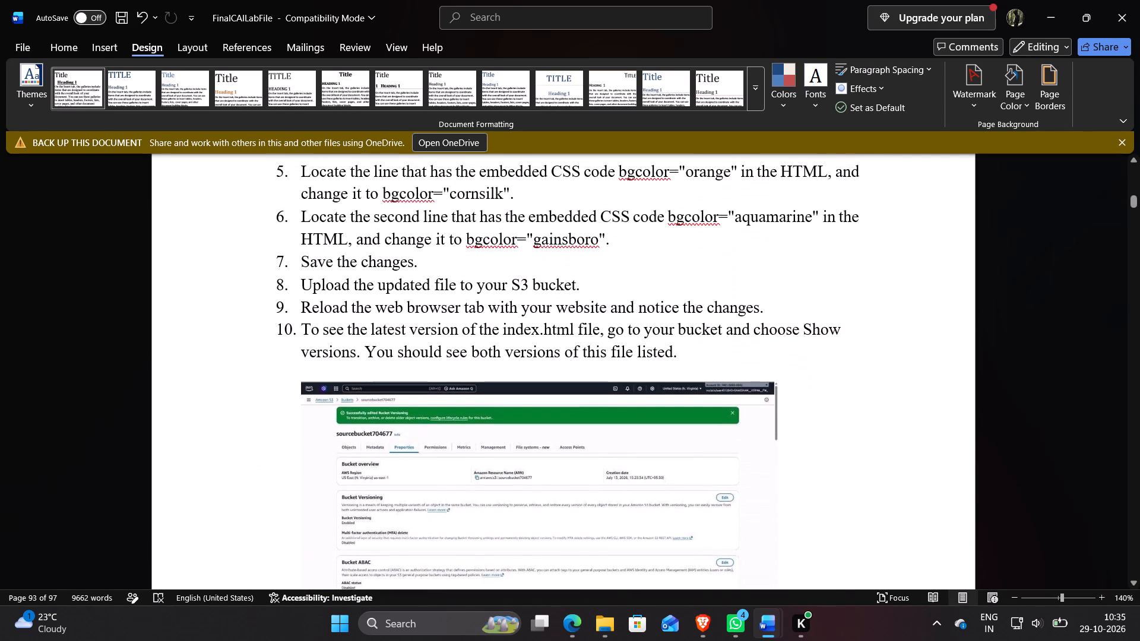
scroll(665, 321, "down", 2, "ctrl")
scroll(665, 321, "up", 18)
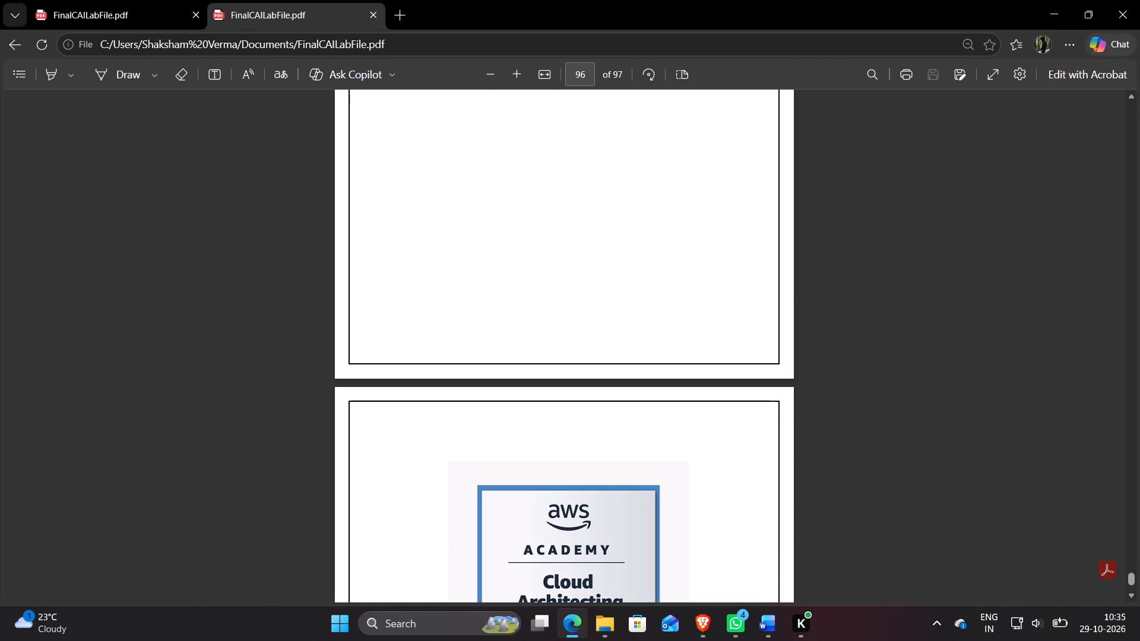
Switch to Microsoft Edge and close both open FinalCAILabFile PDF documents.
key("ctrl+w")
key("ctrl+w")
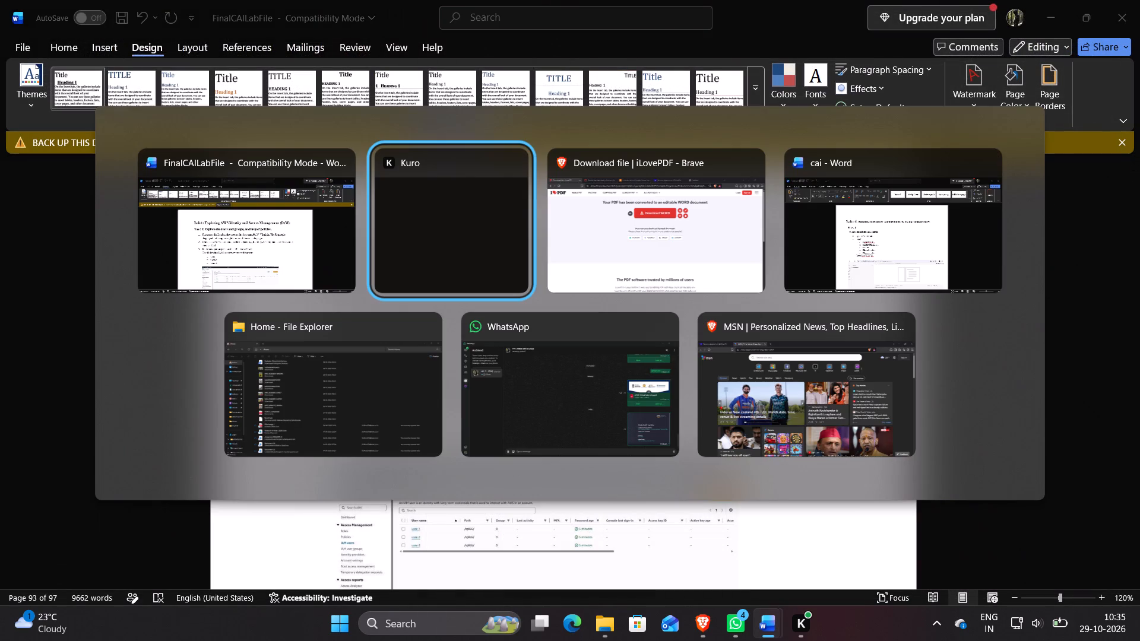
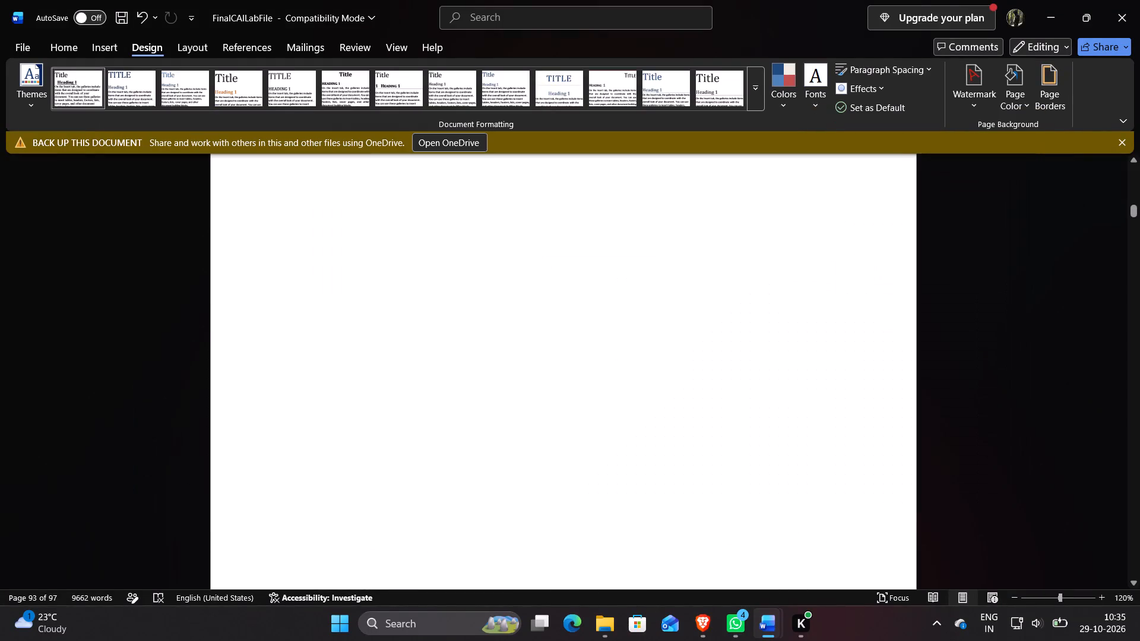
Review the lab file's pages covering the VPC subnets, the VPC Flow Logs task and the KMS key rotation steps.
scroll(586, 256, "down", 12)
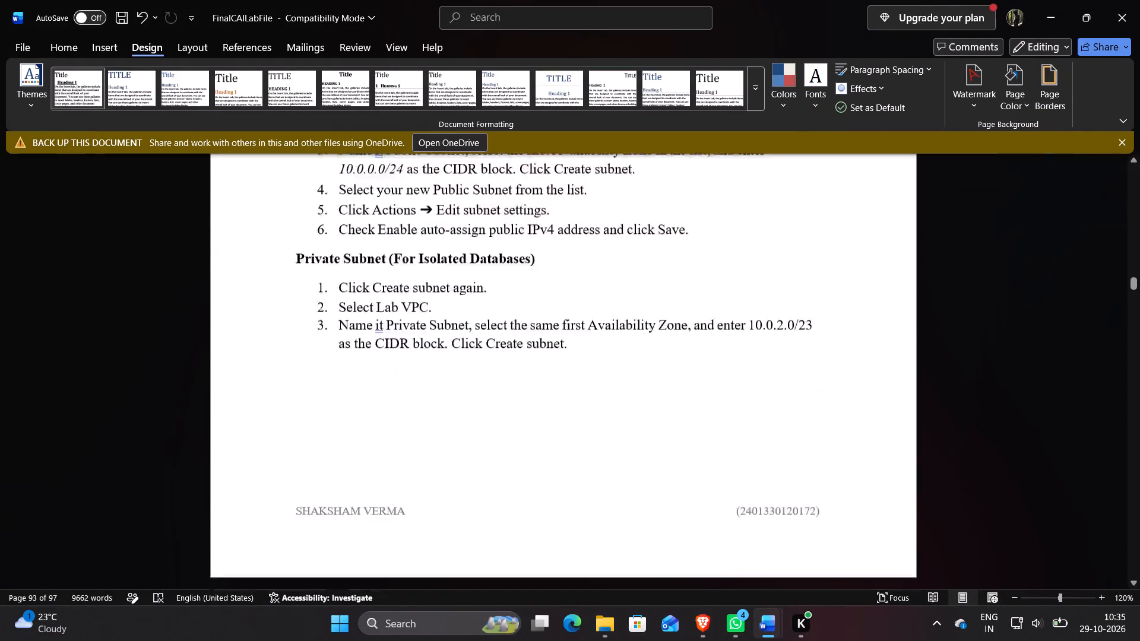
scroll(586, 256, "down", 20)
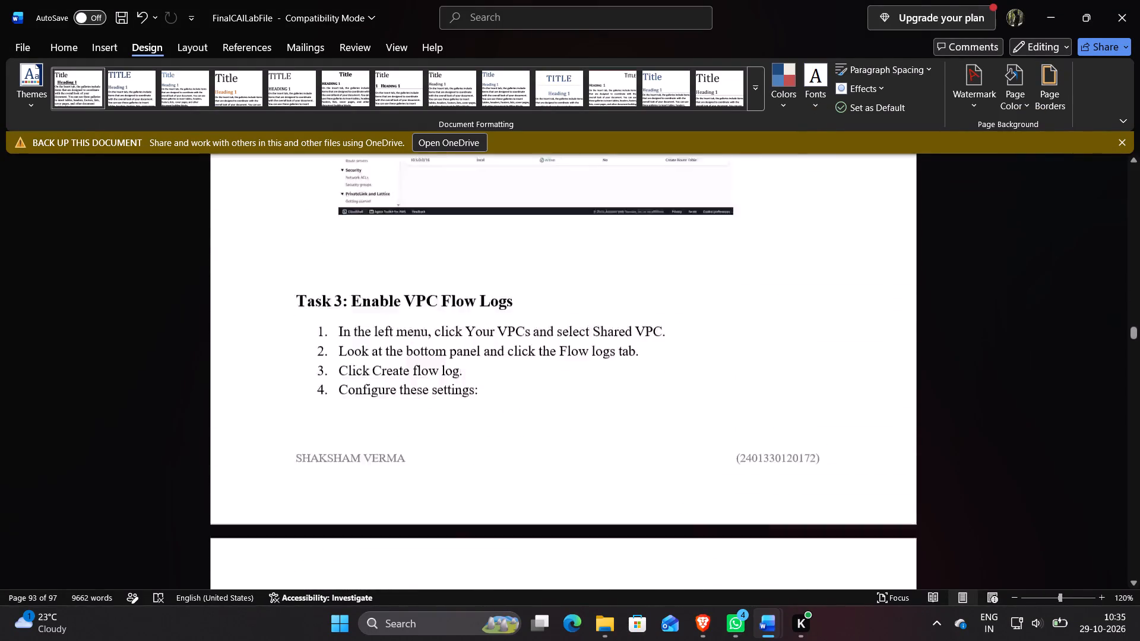
scroll(586, 256, "down", 18)
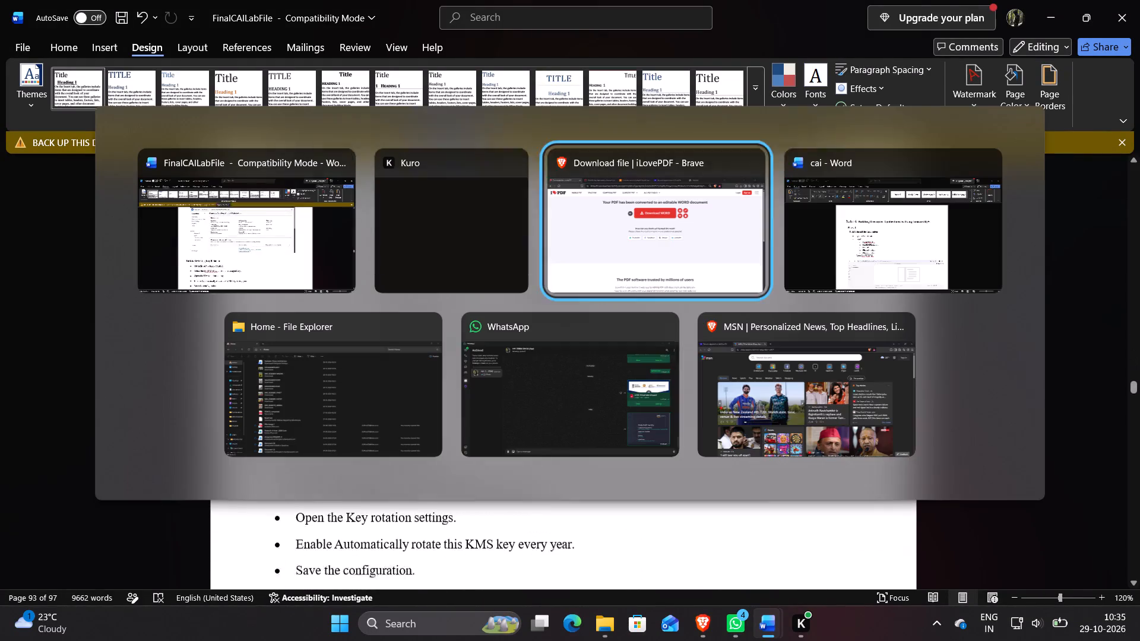
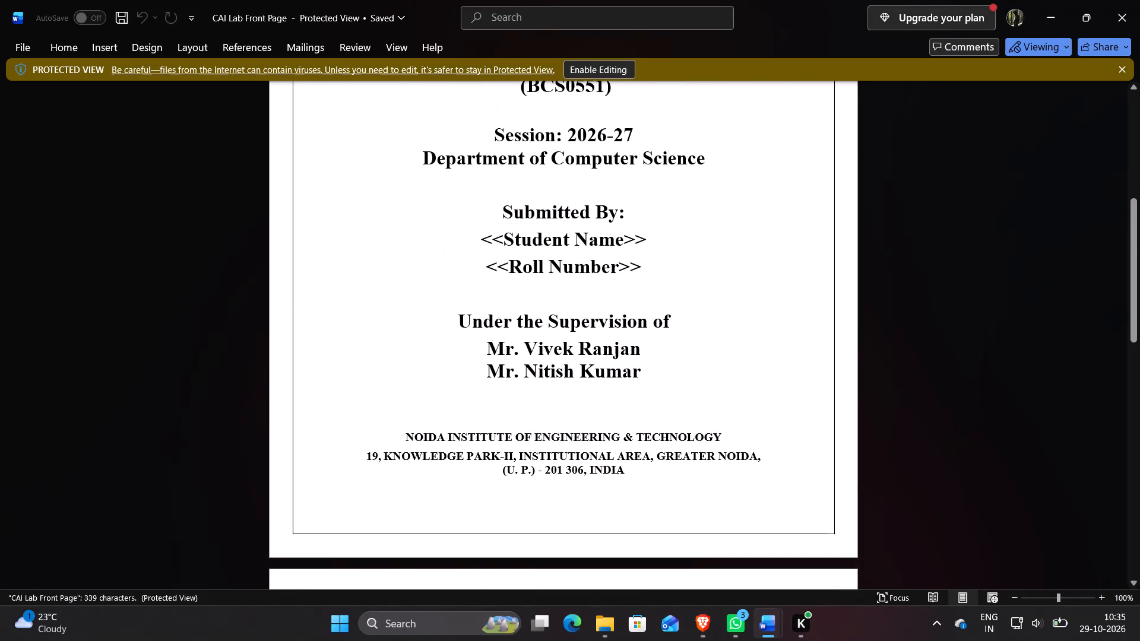
Enable editing of the protected CAI Lab Front Page document so its placeholders can be replaced.
left_click_drag(650, 242, 524, 236)
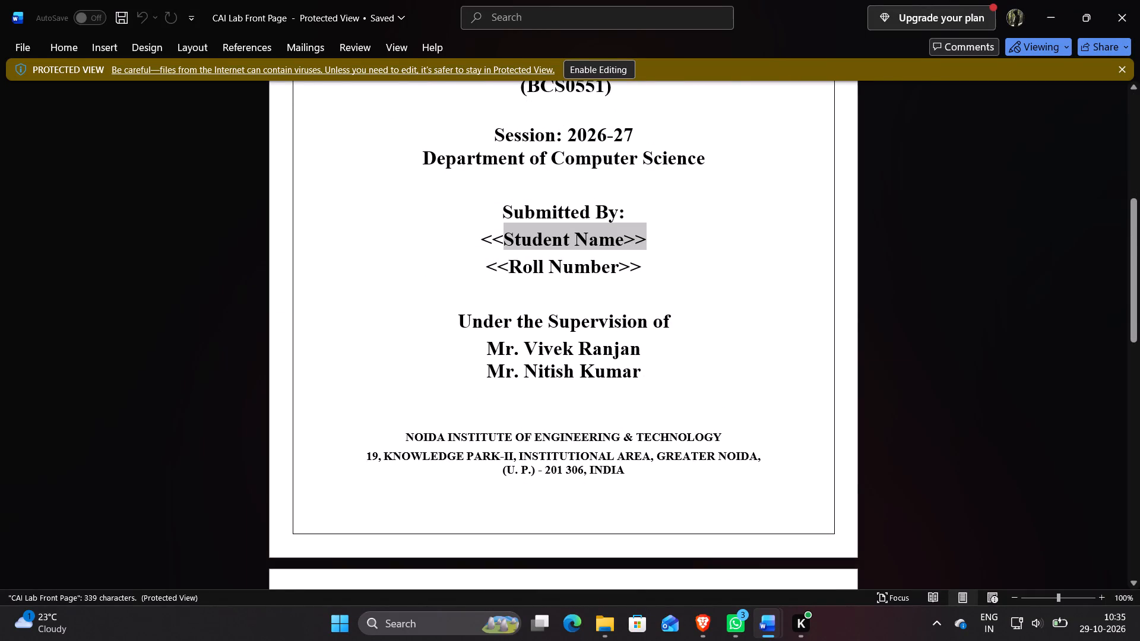
left_click_drag(524, 236, 543, 238)
left_click(543, 238)
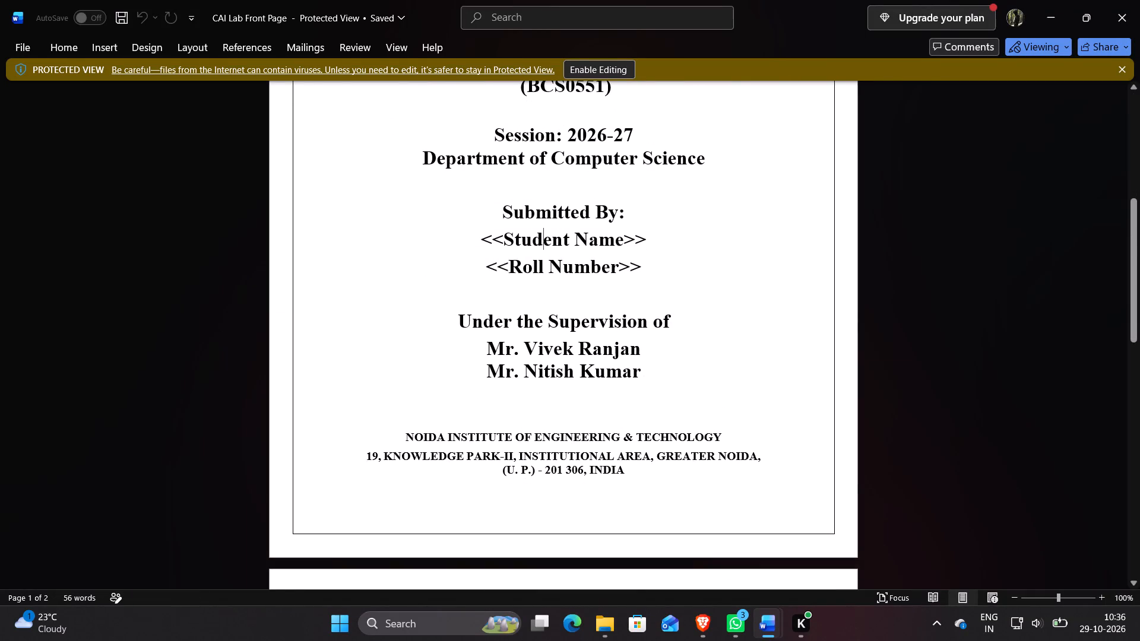
left_click_drag(649, 243, 493, 244)
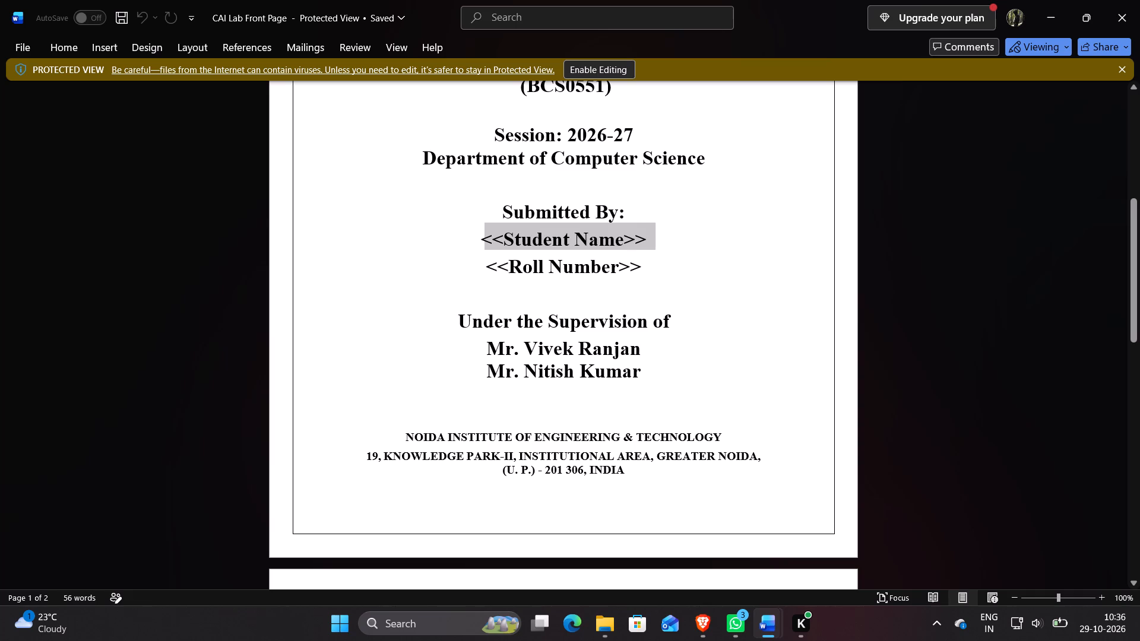
left_click_drag(493, 244, 490, 244)
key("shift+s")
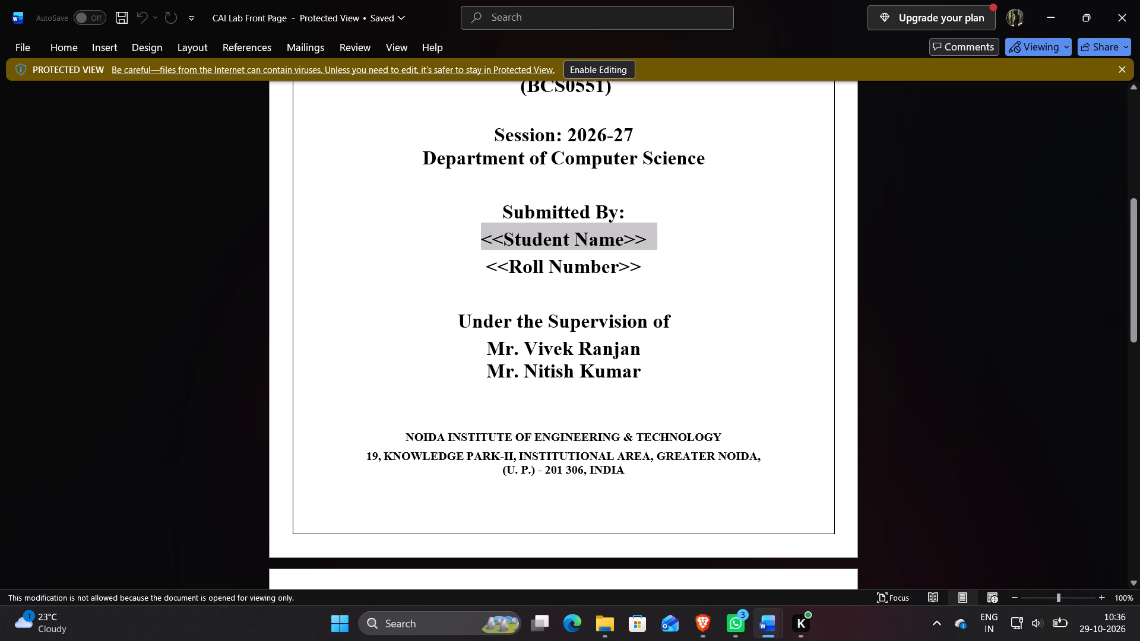
left_click(571, 72)
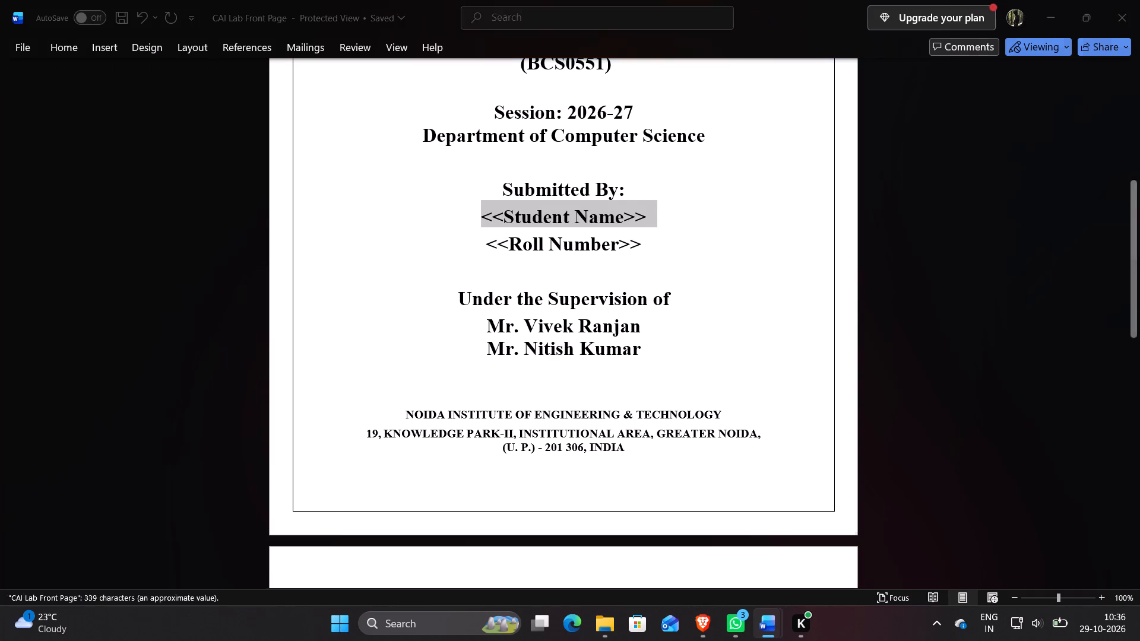
Replace the <<Student Name>> placeholder under Submitted By with the student's full name.
scroll(636, 381, "down", 2)
scroll(644, 405, "up", 2)
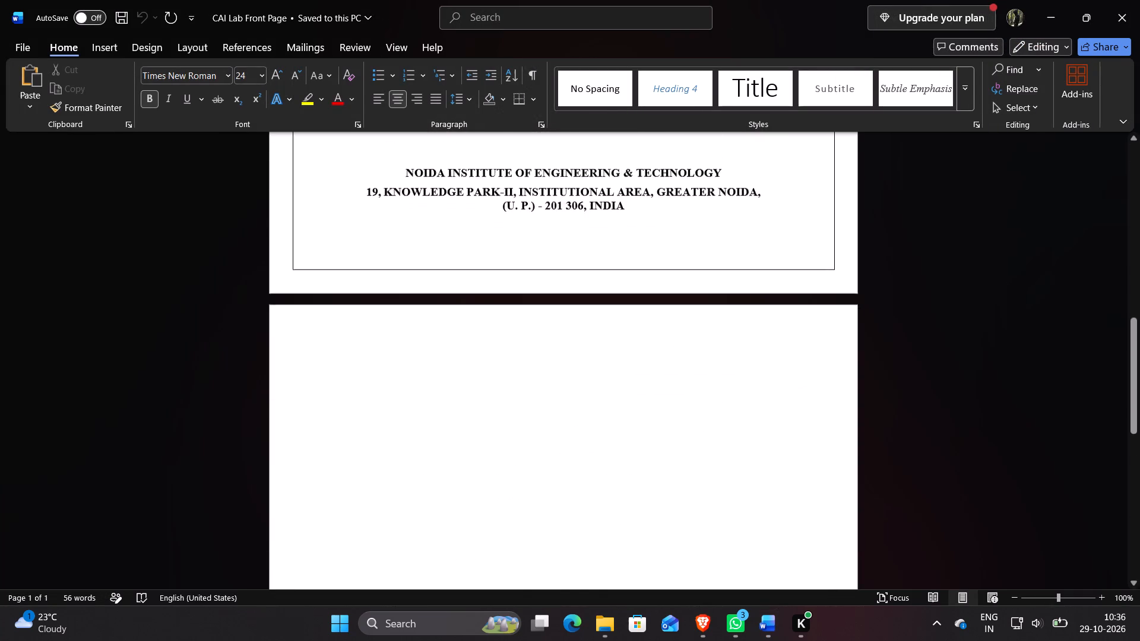
scroll(644, 405, "up", 1)
left_click_drag(645, 269, 519, 263)
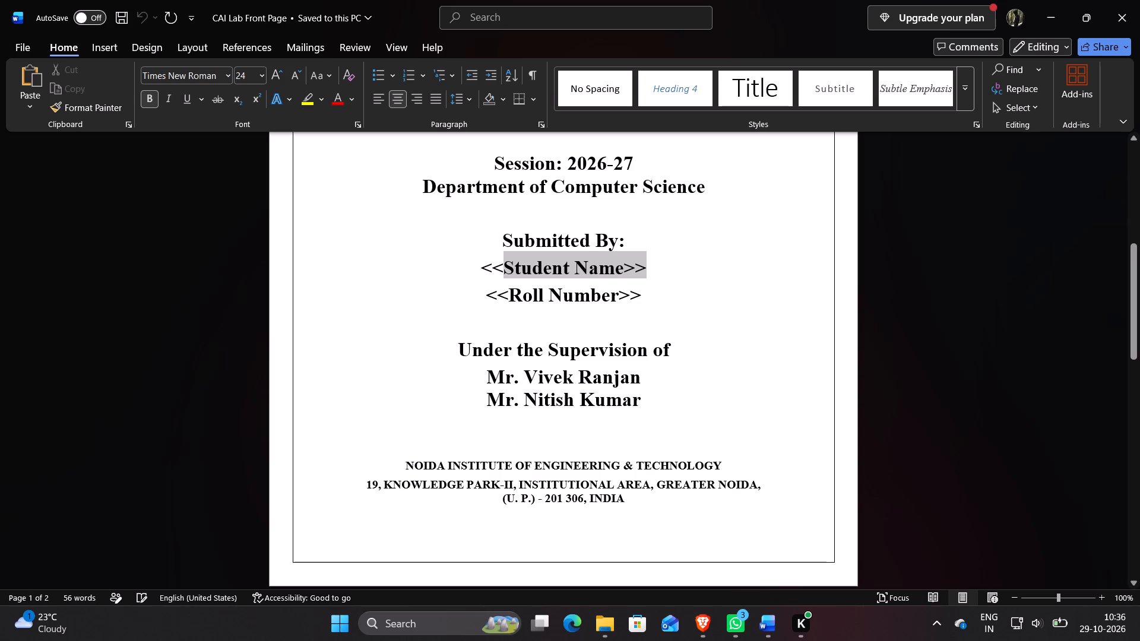
left_click_drag(519, 263, 487, 266)
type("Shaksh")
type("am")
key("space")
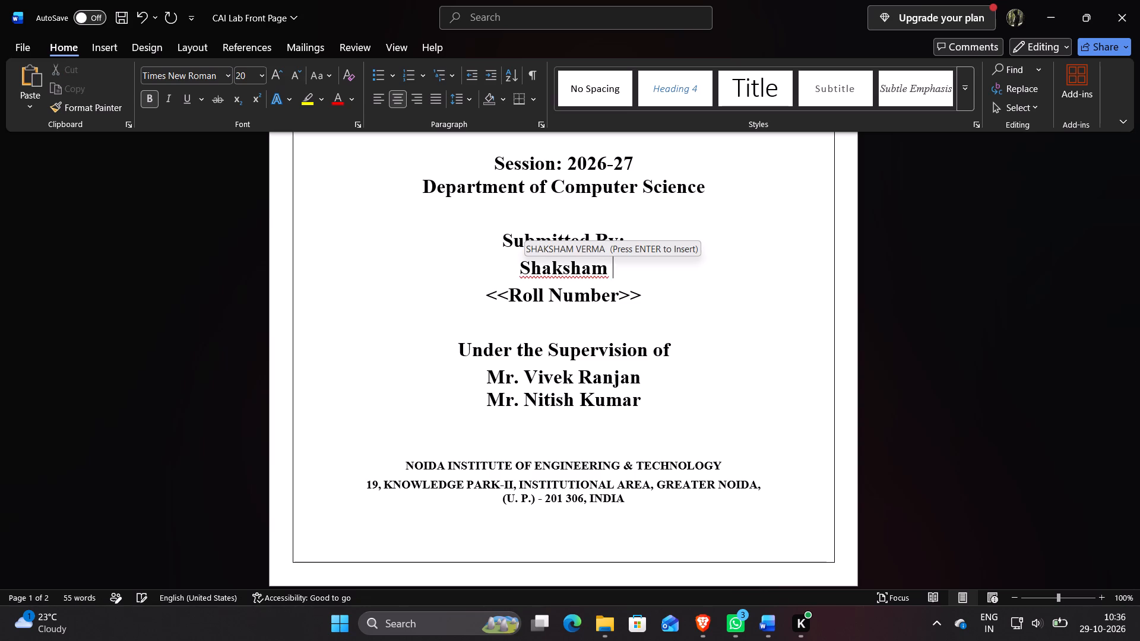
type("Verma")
Replace the <<Roll Number>> placeholder with the student's roll number.
left_click_drag(641, 295, 550, 295)
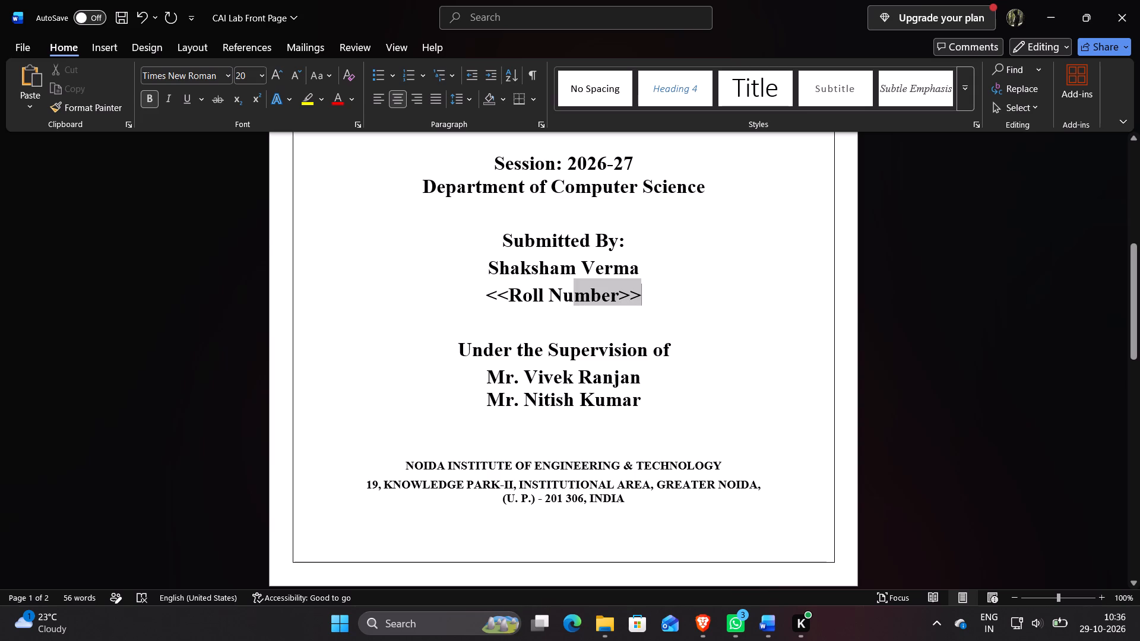
left_click_drag(550, 295, 493, 294)
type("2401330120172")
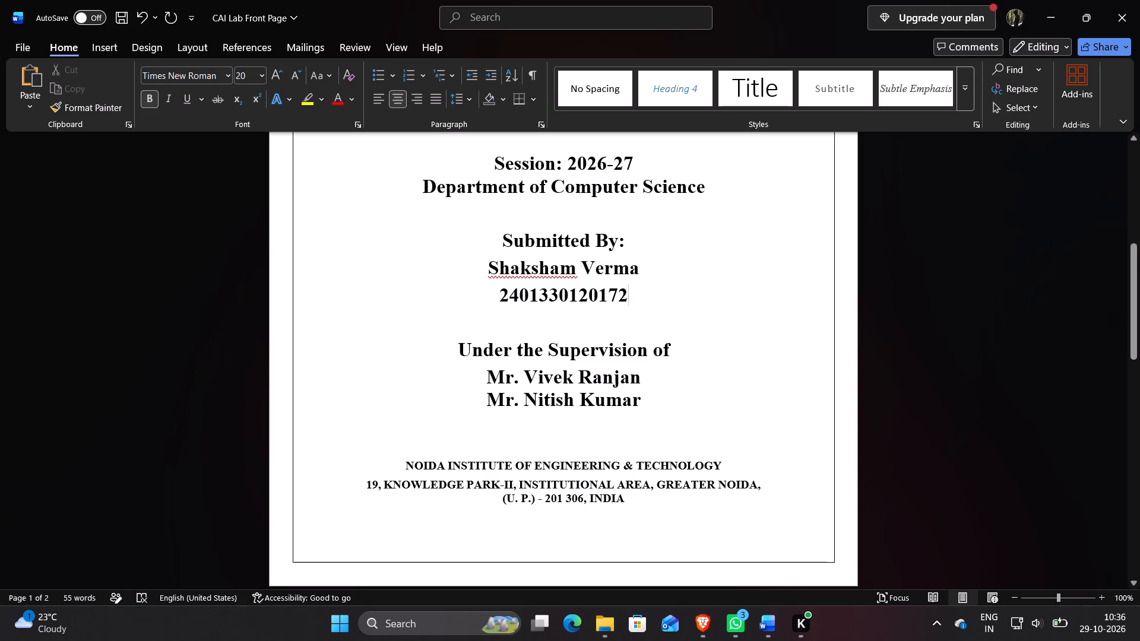
Select the first supervisor's name without the title, switch to Brave, and log in to the NIET cloud portal with the saved credentials.
left_click_drag(638, 379, 524, 377)
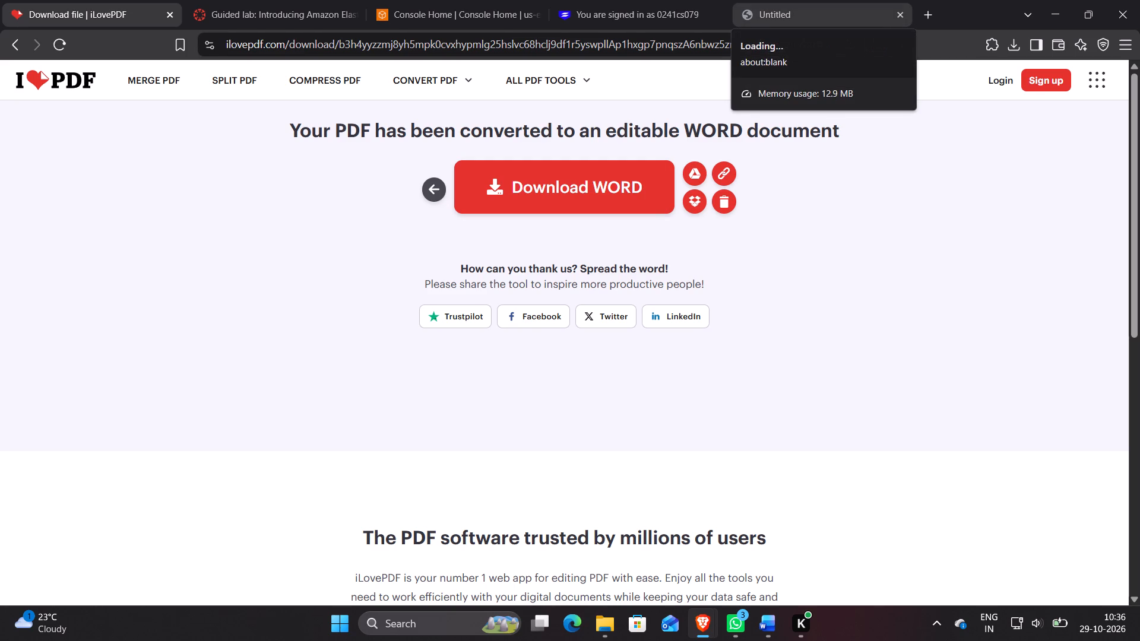
scroll(878, 6, "down", 1)
left_click(926, 11)
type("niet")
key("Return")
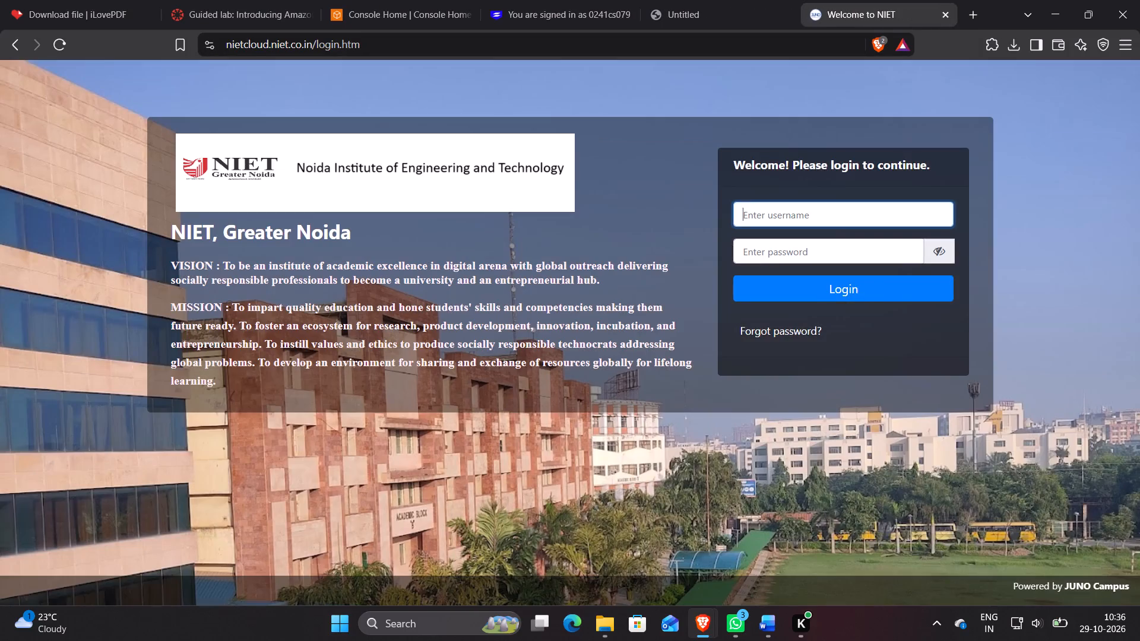
left_click(902, 243)
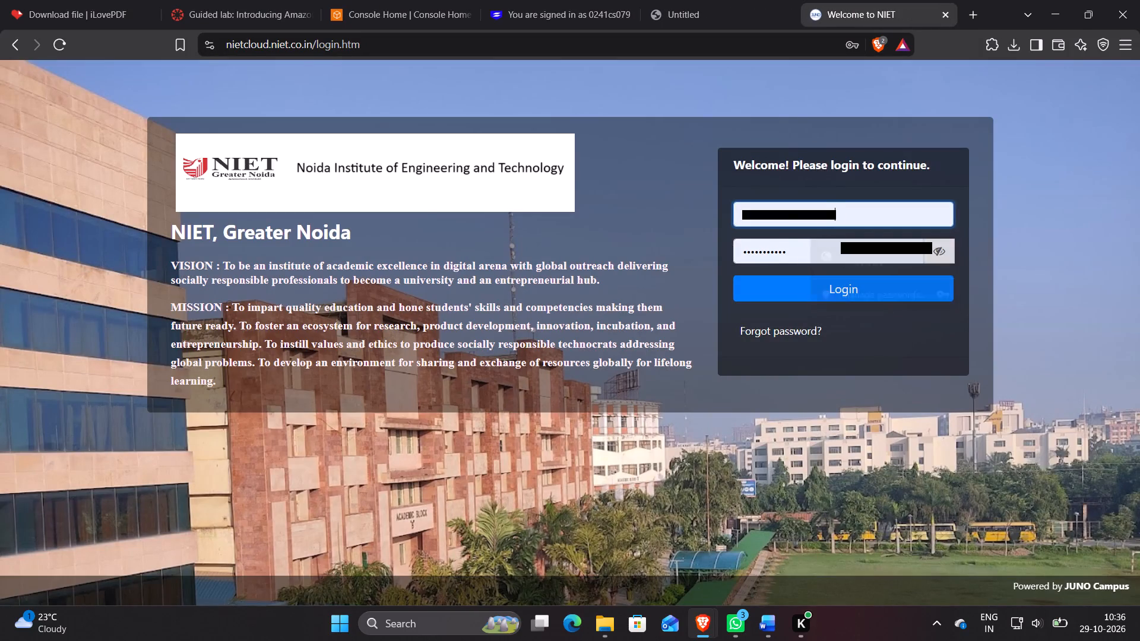
left_click(847, 279)
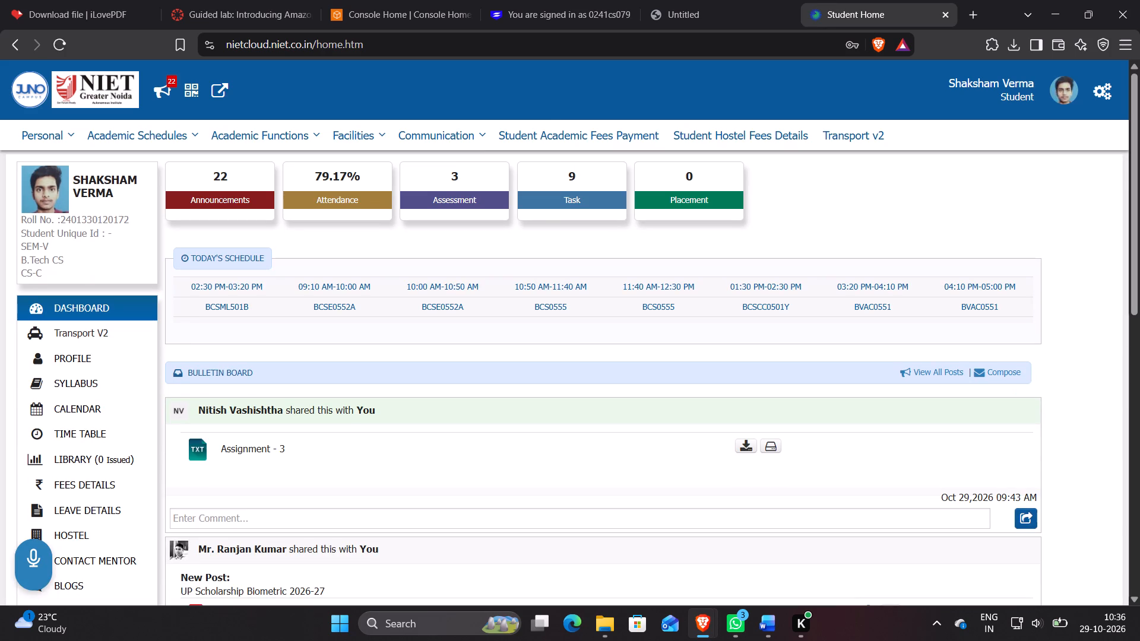
Open the portal's attendance details and copy the faculty name for Cloud Architecture and Infrastructure.
left_click(358, 185)
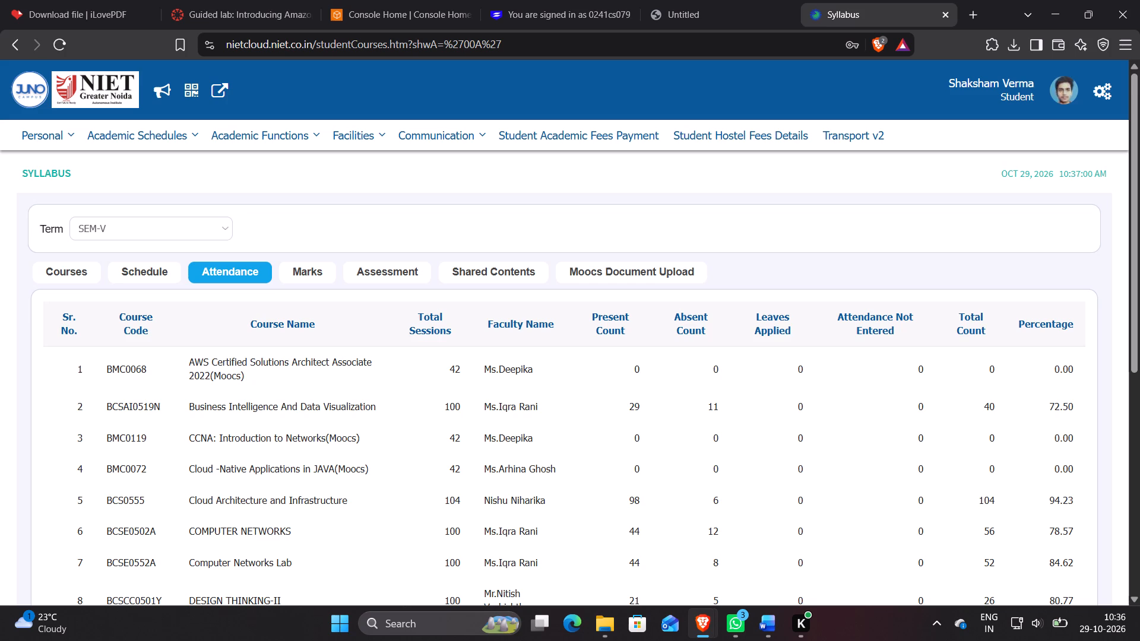
scroll(416, 345, "down", 2)
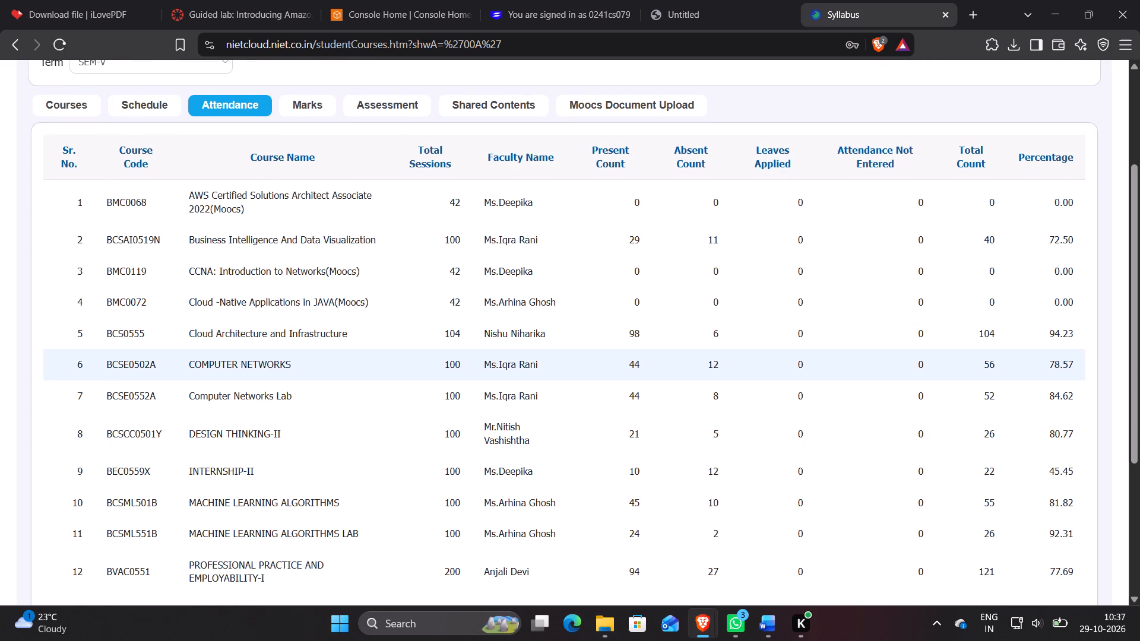
left_click_drag(484, 332, 552, 332)
key("ctrl+c")
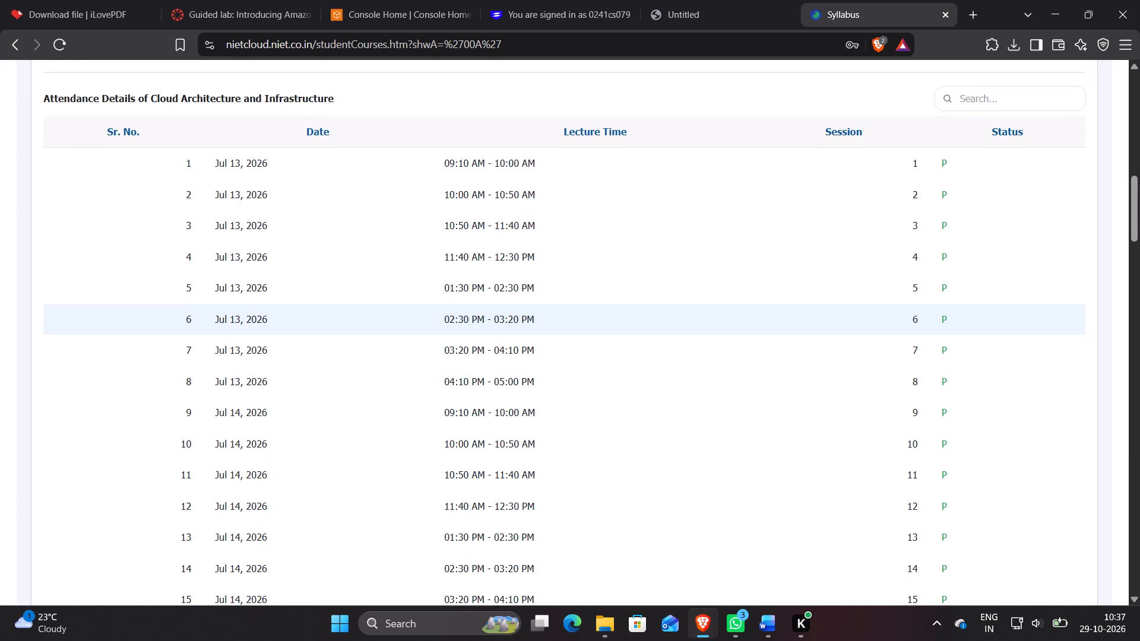
scroll(552, 332, "up", 5)
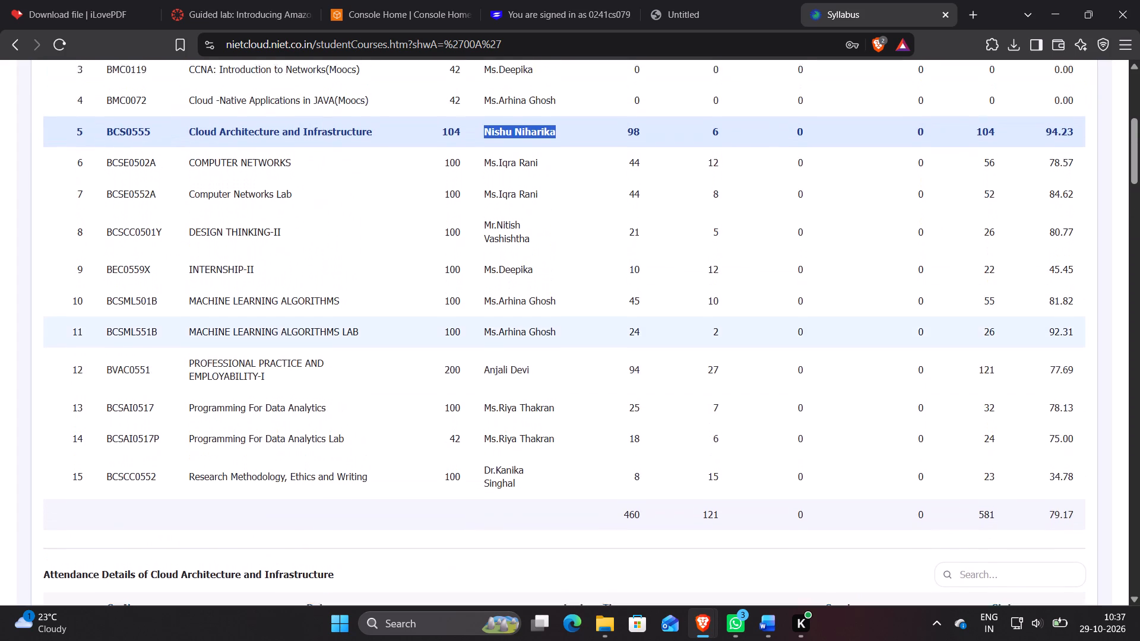
scroll(552, 332, "up", 2)
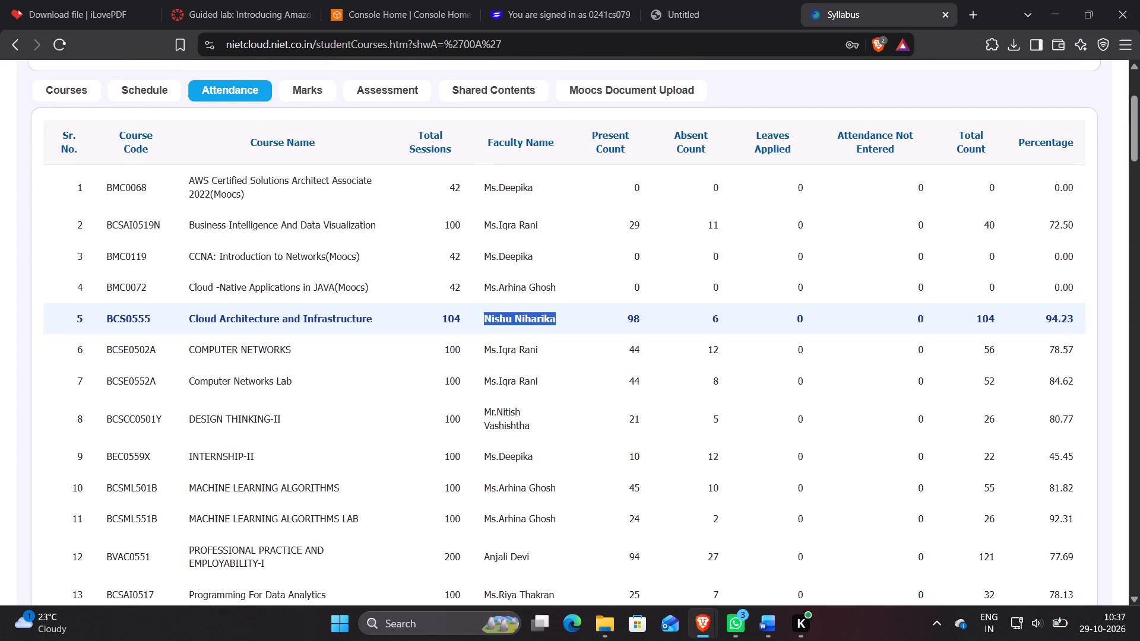
left_click(538, 320)
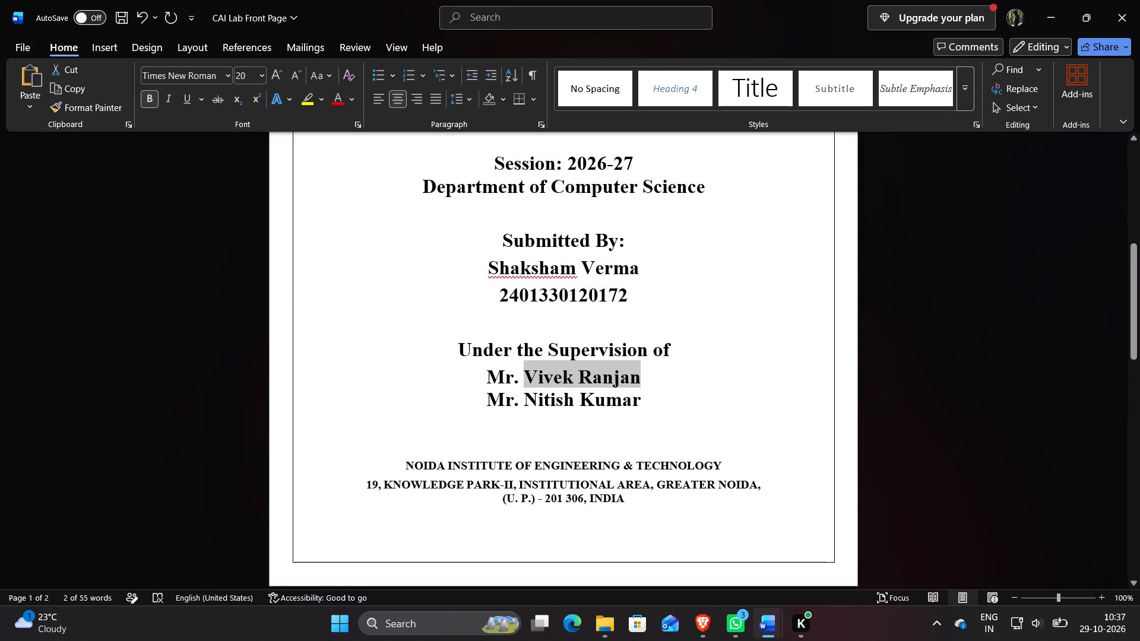
Back in Word, replace the first supervisor's name with the copied faculty name and change the title to Ms.
key("ctrl+v")
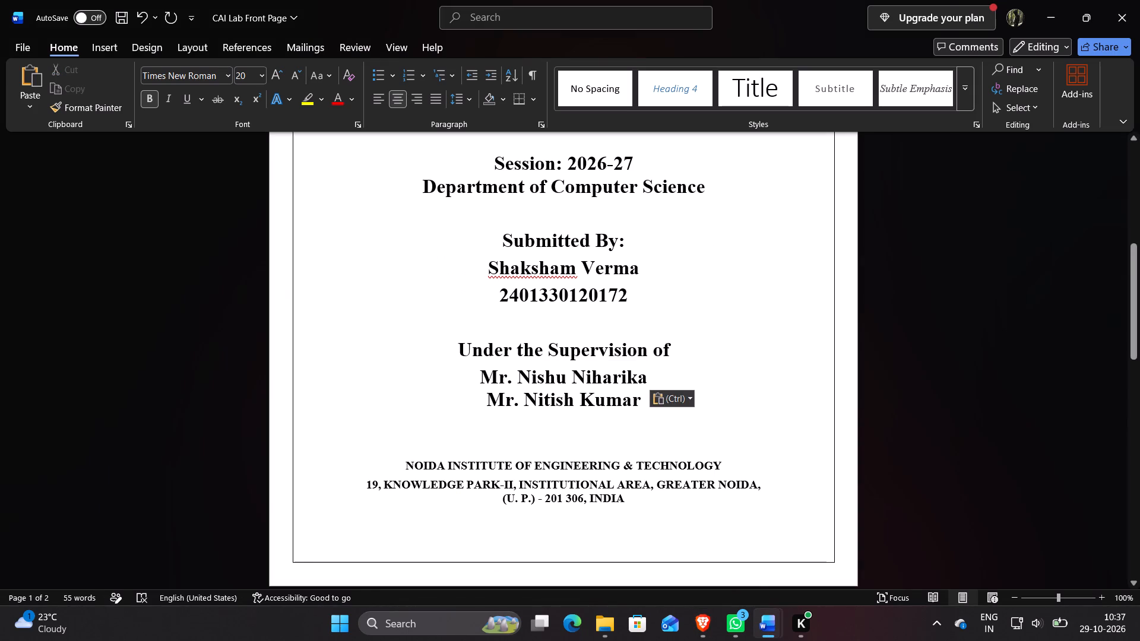
left_click(508, 381)
key("BackSpace")
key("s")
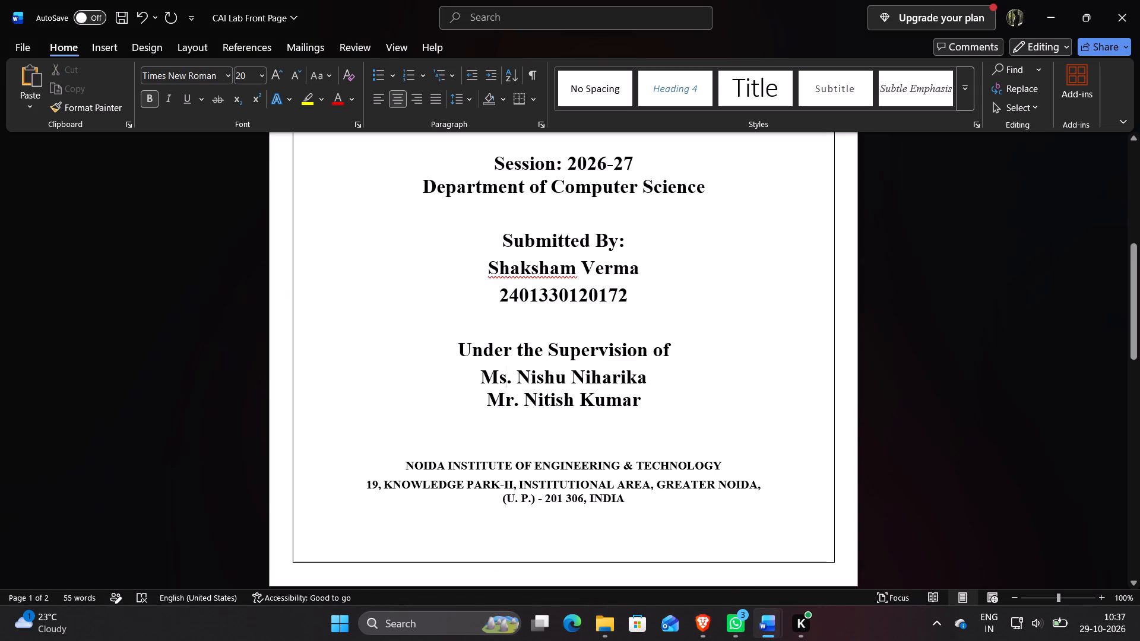
Return to the portal's attendance list in Brave and copy the faculty name for Machine Learning Algorithms, including the title.
left_click(514, 402)
scroll(534, 382, "right", 2)
scroll(534, 382, "left", 1)
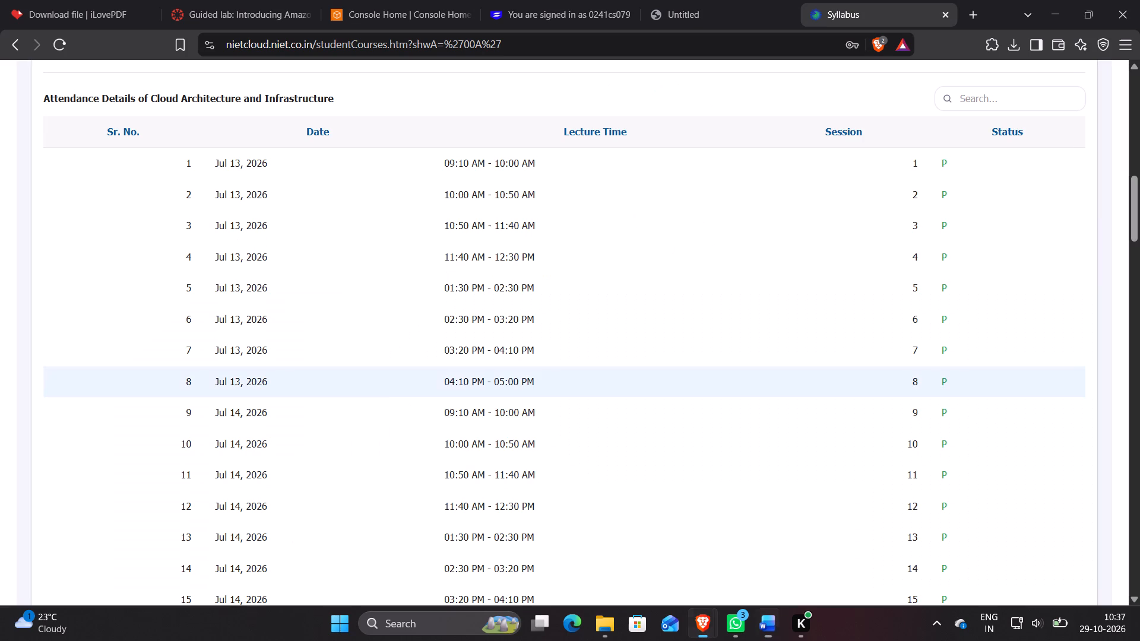
scroll(446, 290, "up", 4)
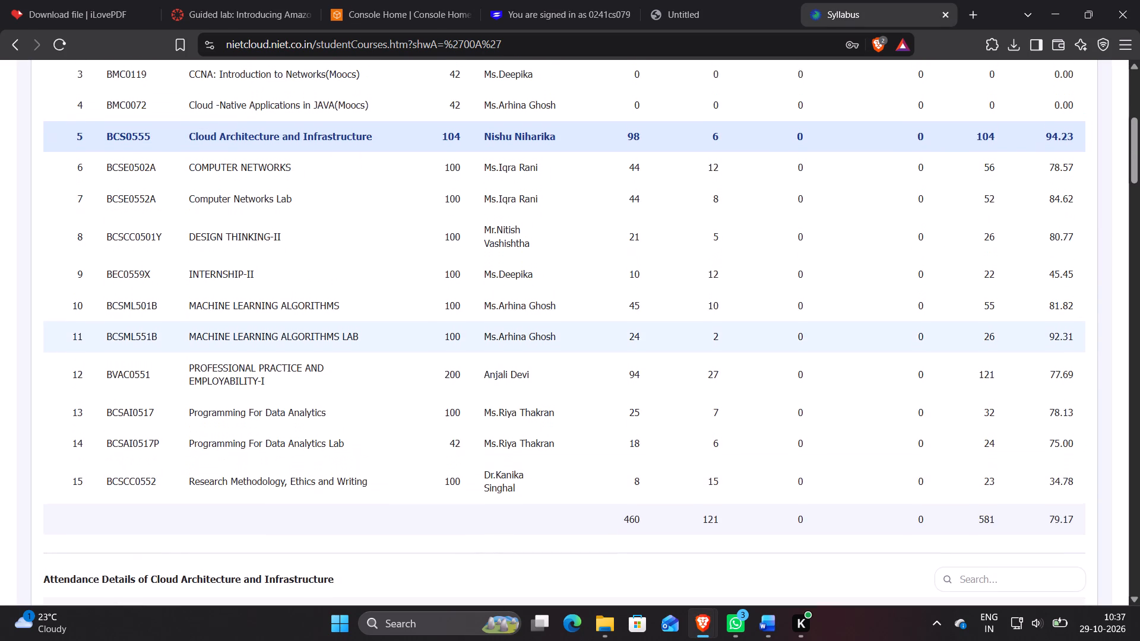
scroll(446, 290, "up", 1)
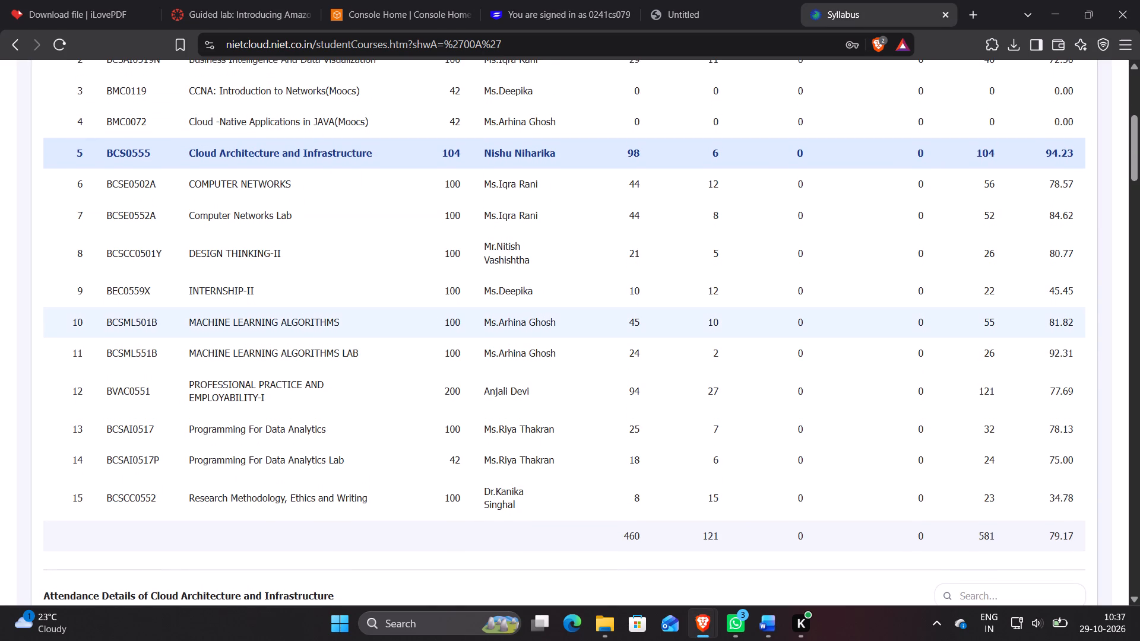
left_click_drag(483, 323, 560, 319)
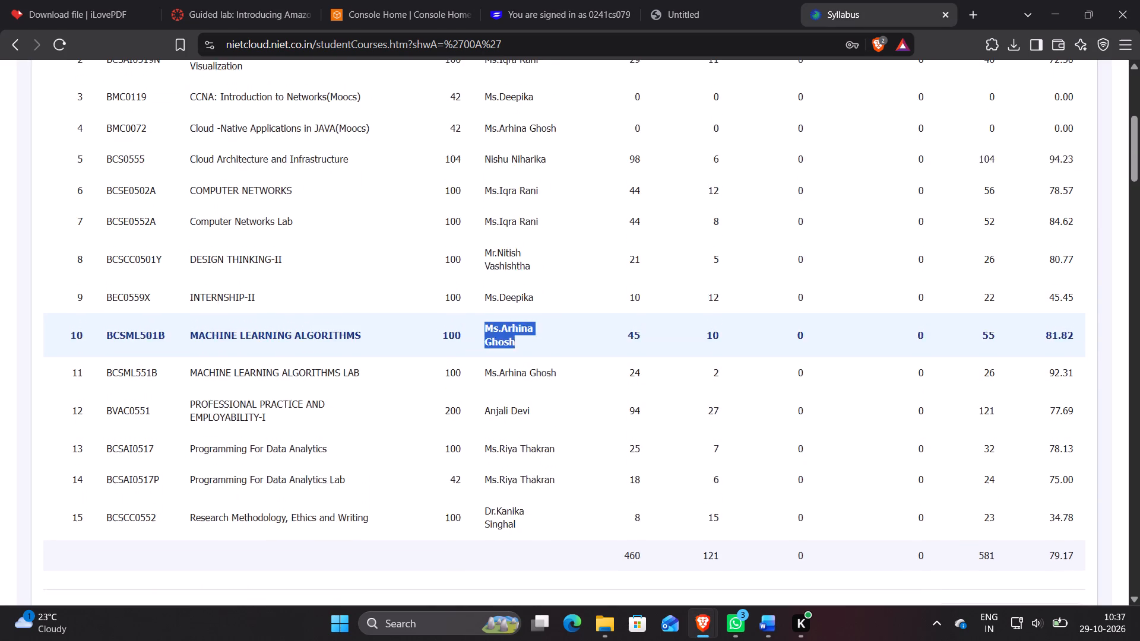
key("ctrl+c")
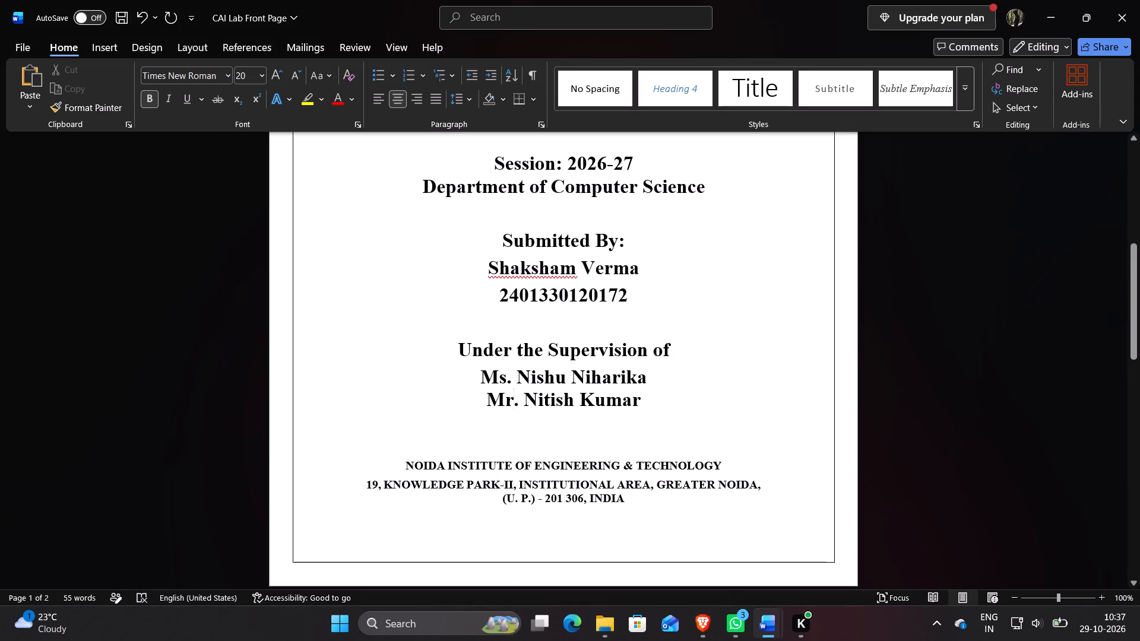
In Word, replace the whole second supervisor line with the copied title and name, adding a space after "Ms.".
left_click_drag(492, 398, 645, 395)
key("ctrl+v")
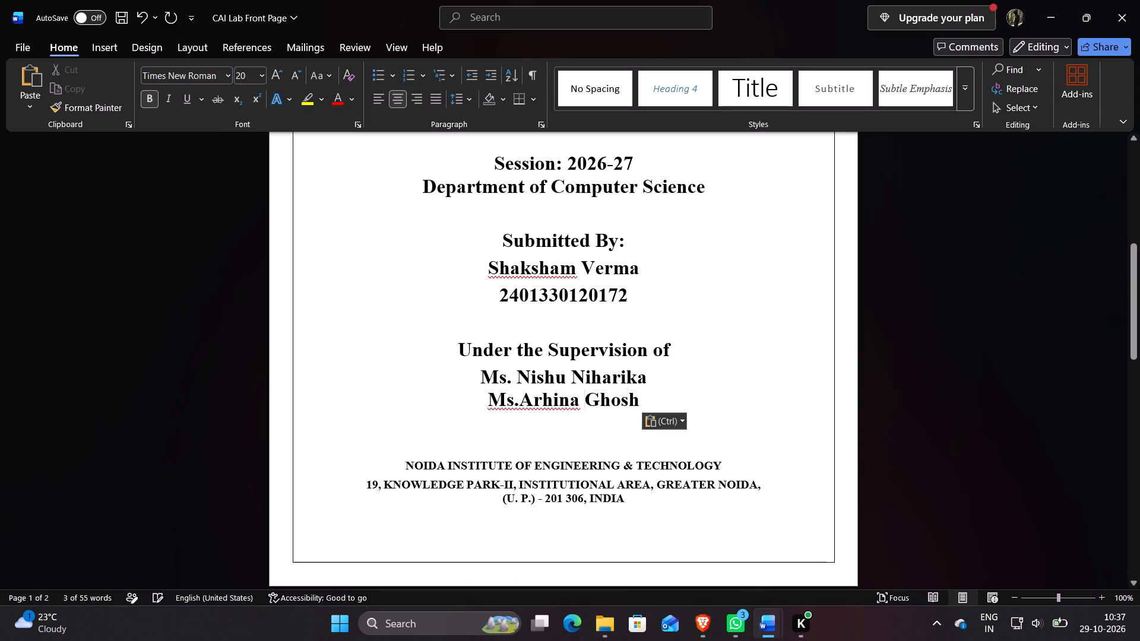
left_click(523, 403)
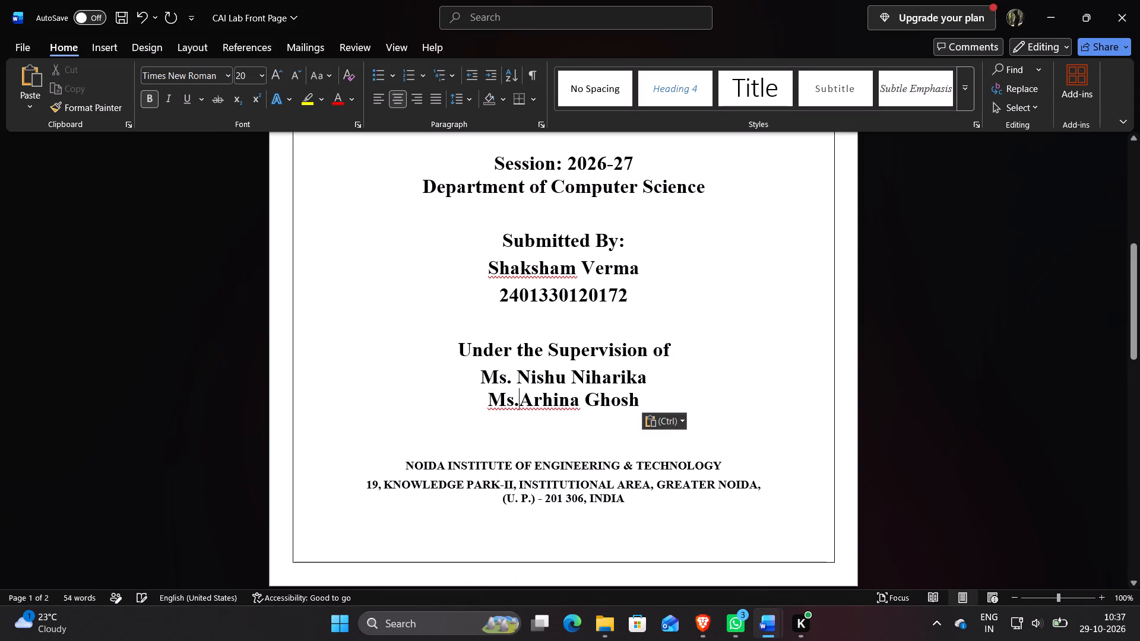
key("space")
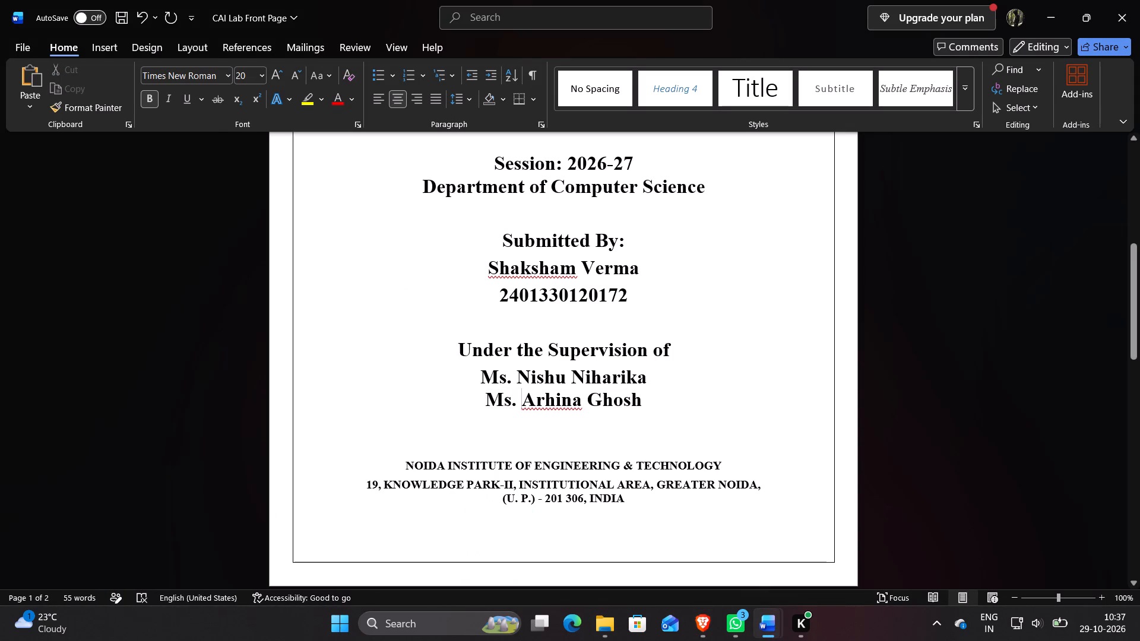
Check the completed front page and the page following it for content and layout.
scroll(674, 407, "up", 3)
scroll(674, 407, "down", 5)
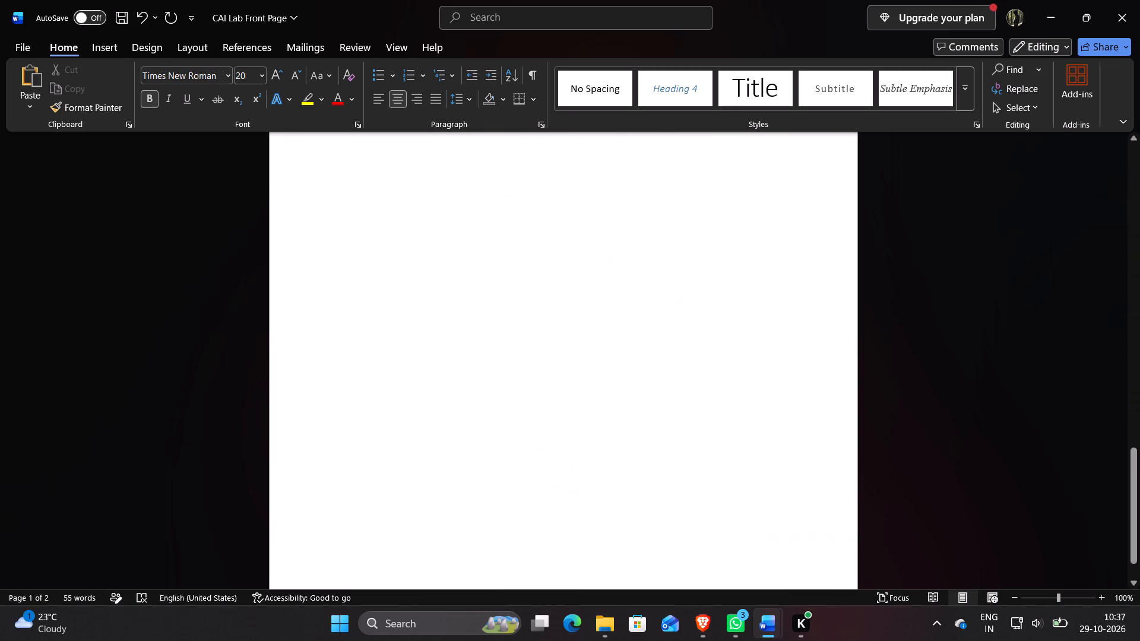
scroll(674, 407, "down", 1)
scroll(674, 407, "up", 3)
scroll(674, 407, "down", 3)
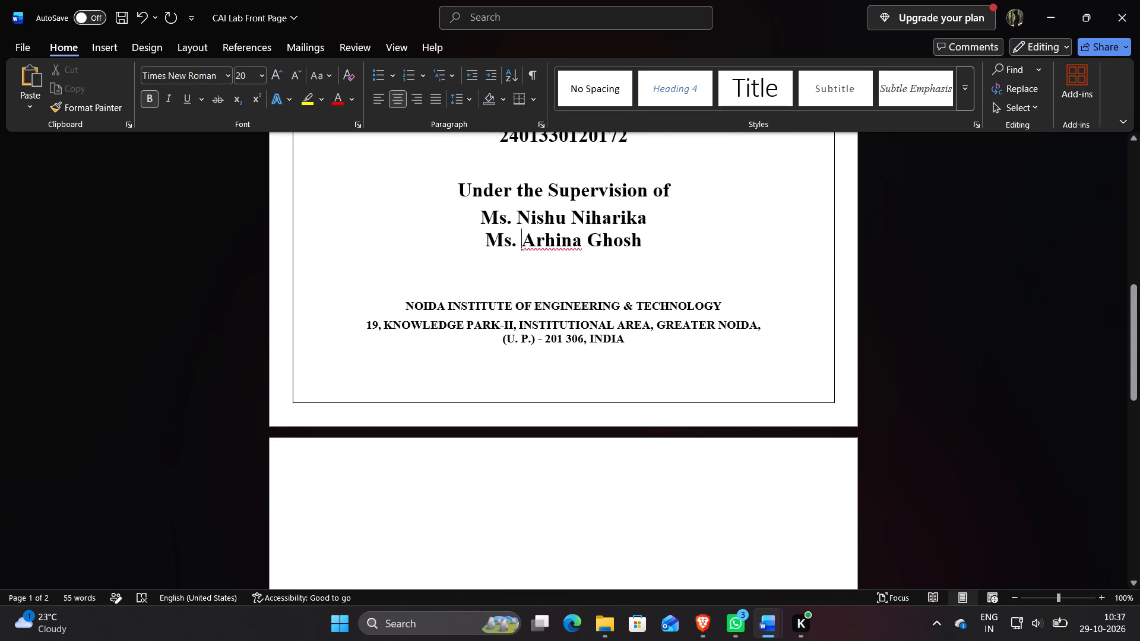
scroll(674, 407, "down", 1, "ctrl")
scroll(674, 407, "up", 2)
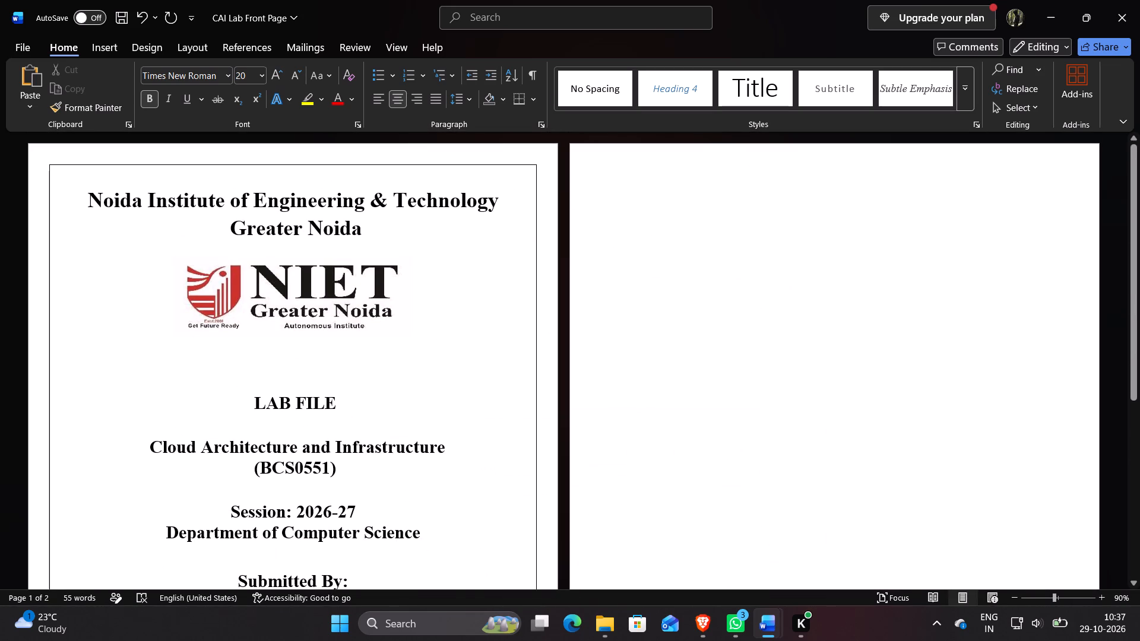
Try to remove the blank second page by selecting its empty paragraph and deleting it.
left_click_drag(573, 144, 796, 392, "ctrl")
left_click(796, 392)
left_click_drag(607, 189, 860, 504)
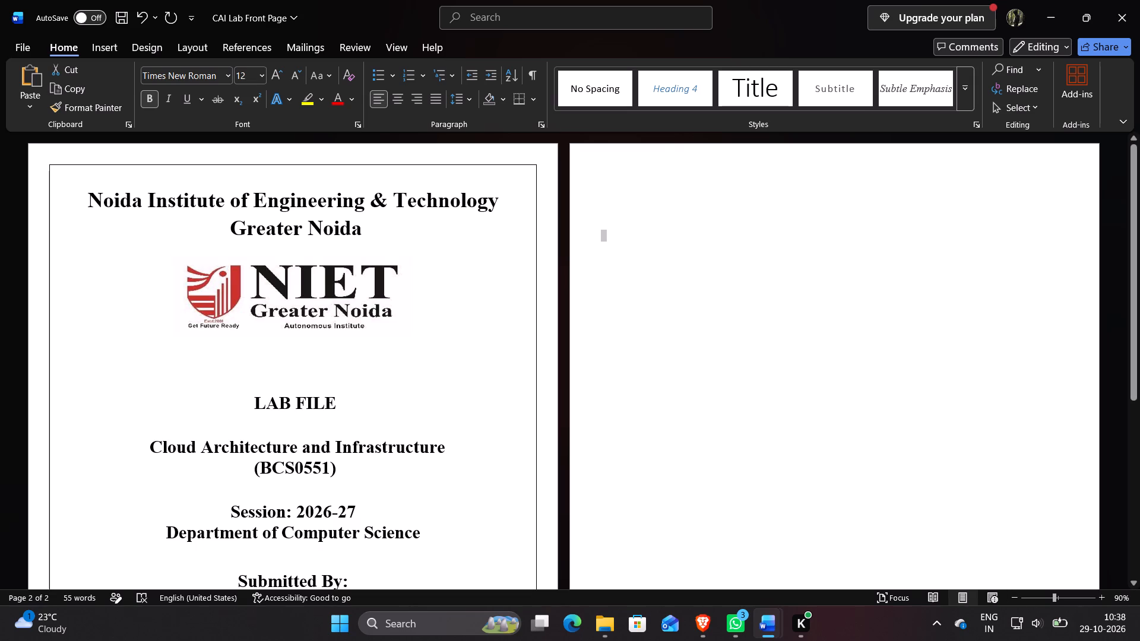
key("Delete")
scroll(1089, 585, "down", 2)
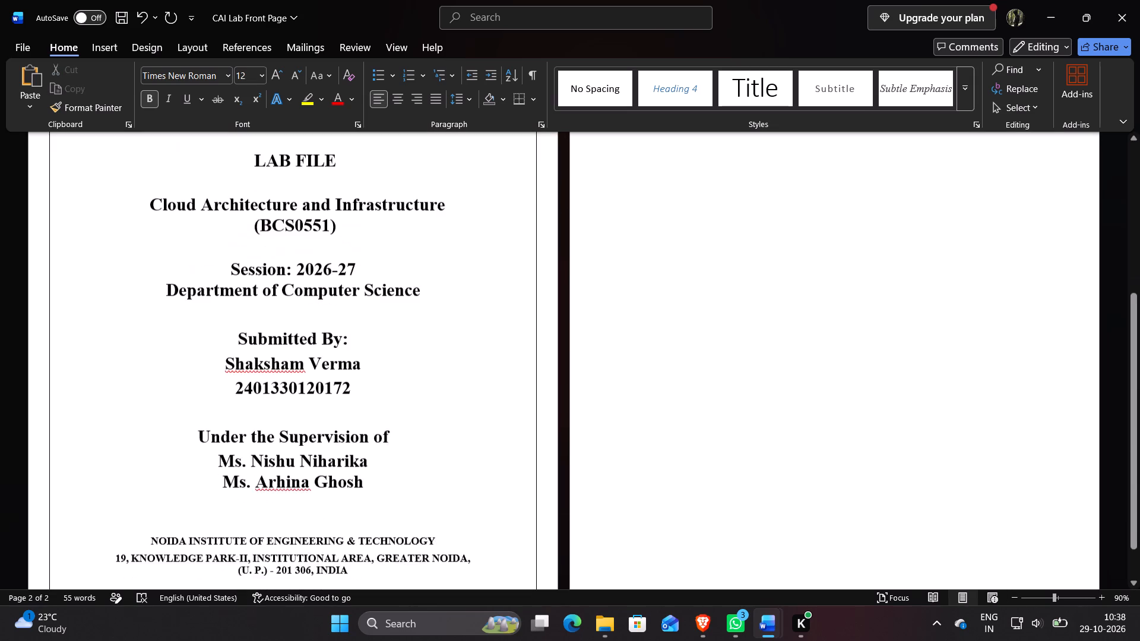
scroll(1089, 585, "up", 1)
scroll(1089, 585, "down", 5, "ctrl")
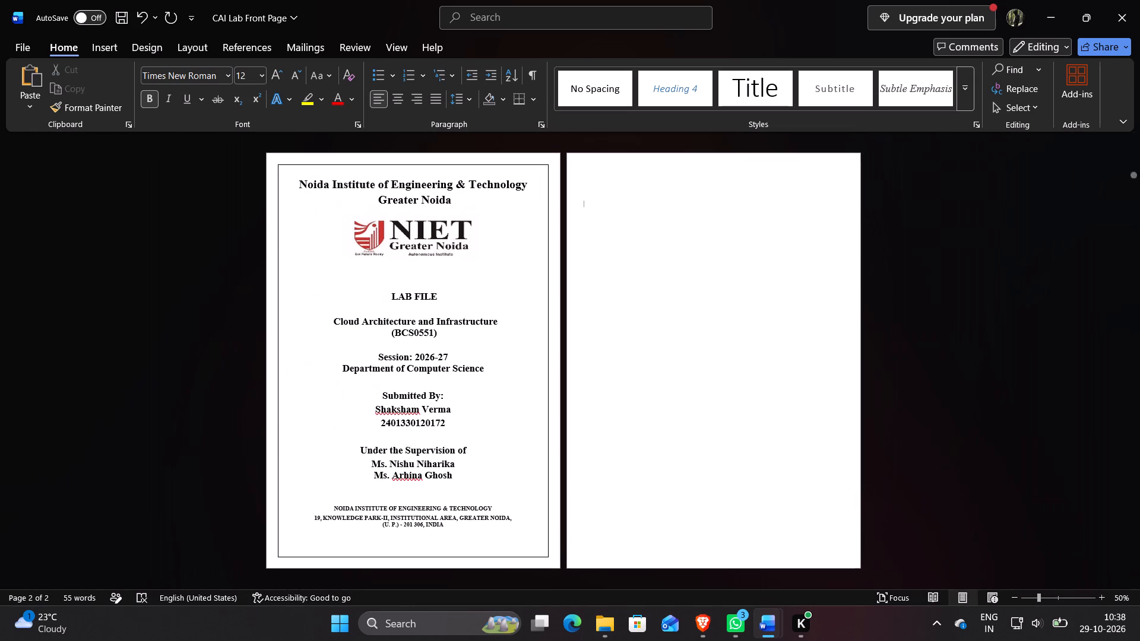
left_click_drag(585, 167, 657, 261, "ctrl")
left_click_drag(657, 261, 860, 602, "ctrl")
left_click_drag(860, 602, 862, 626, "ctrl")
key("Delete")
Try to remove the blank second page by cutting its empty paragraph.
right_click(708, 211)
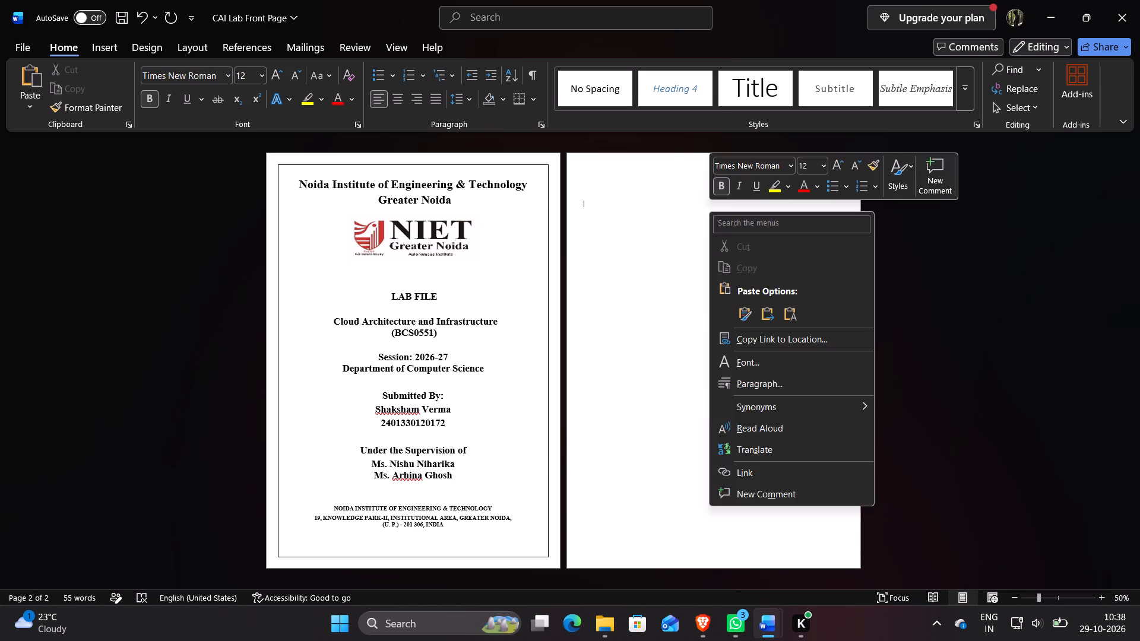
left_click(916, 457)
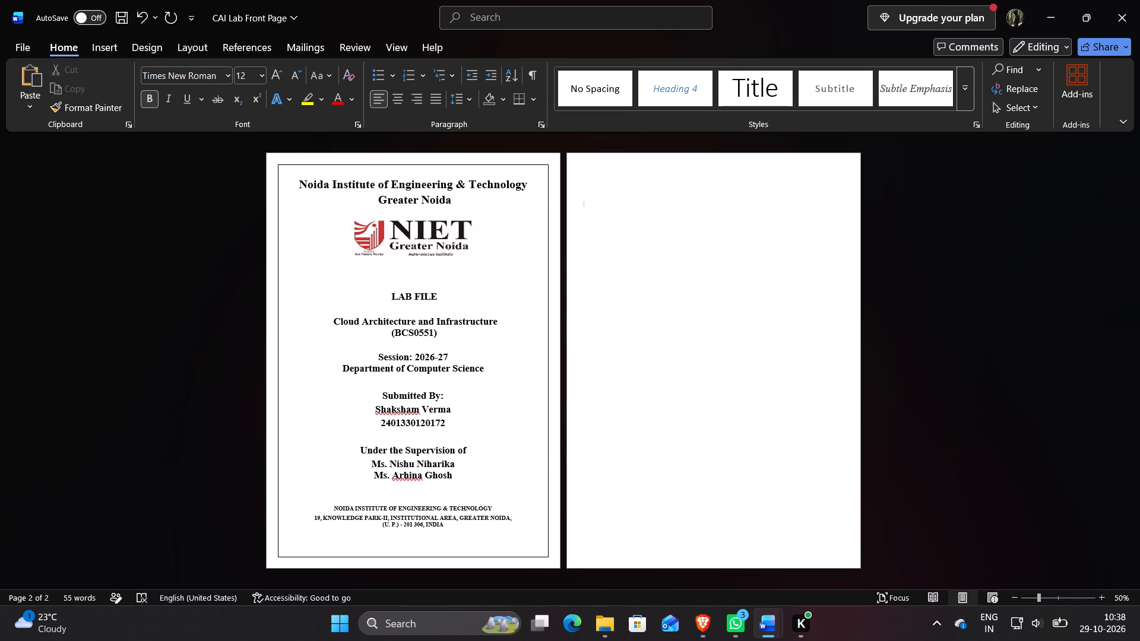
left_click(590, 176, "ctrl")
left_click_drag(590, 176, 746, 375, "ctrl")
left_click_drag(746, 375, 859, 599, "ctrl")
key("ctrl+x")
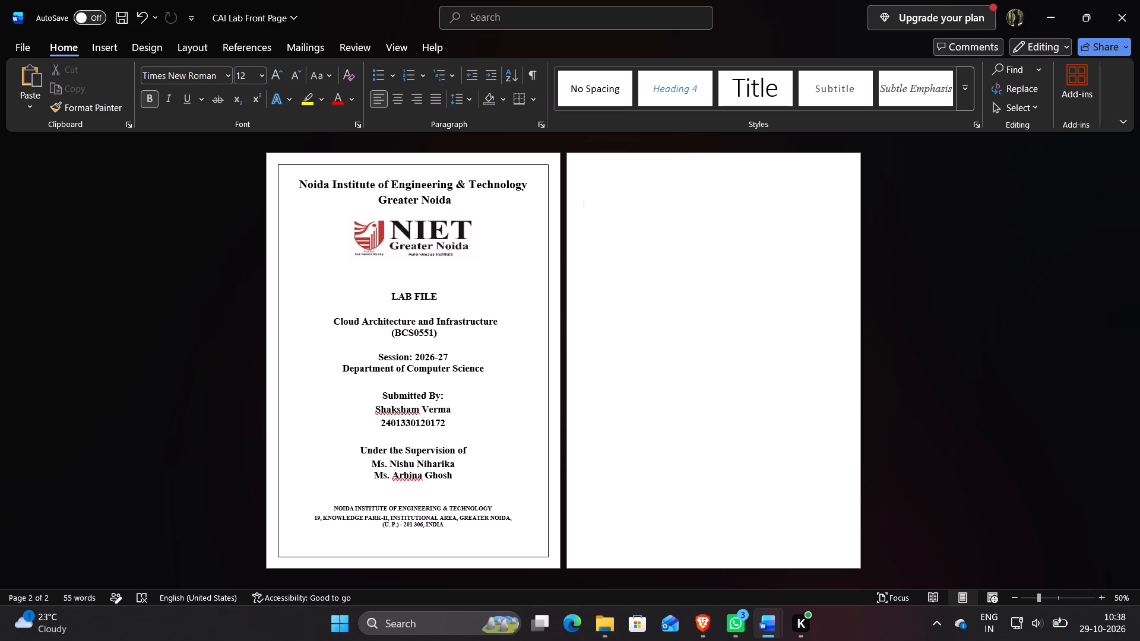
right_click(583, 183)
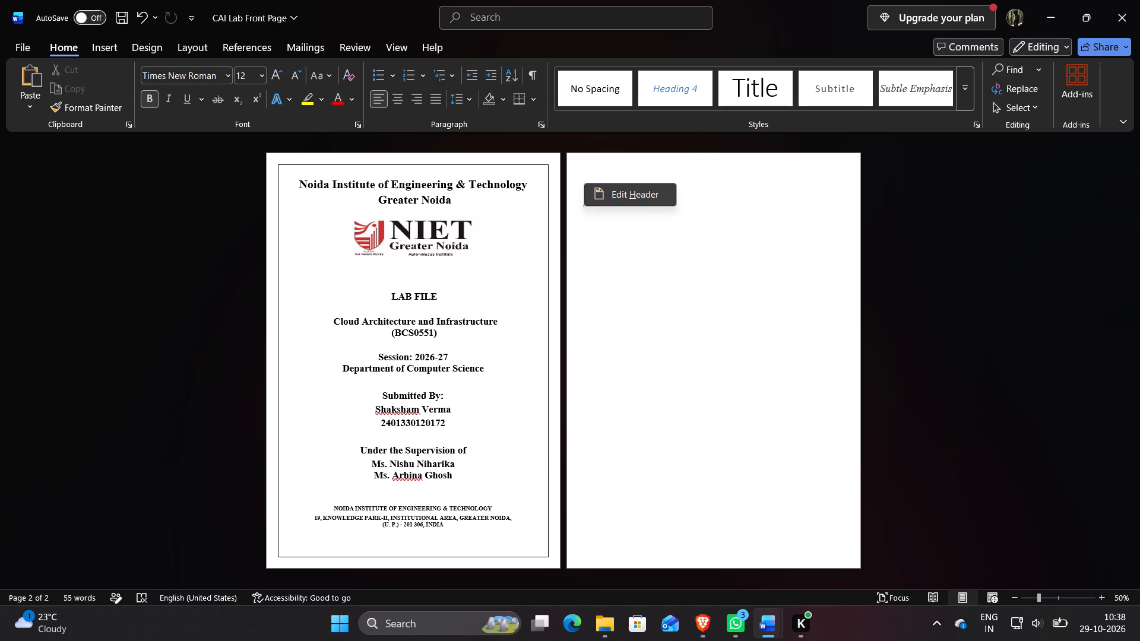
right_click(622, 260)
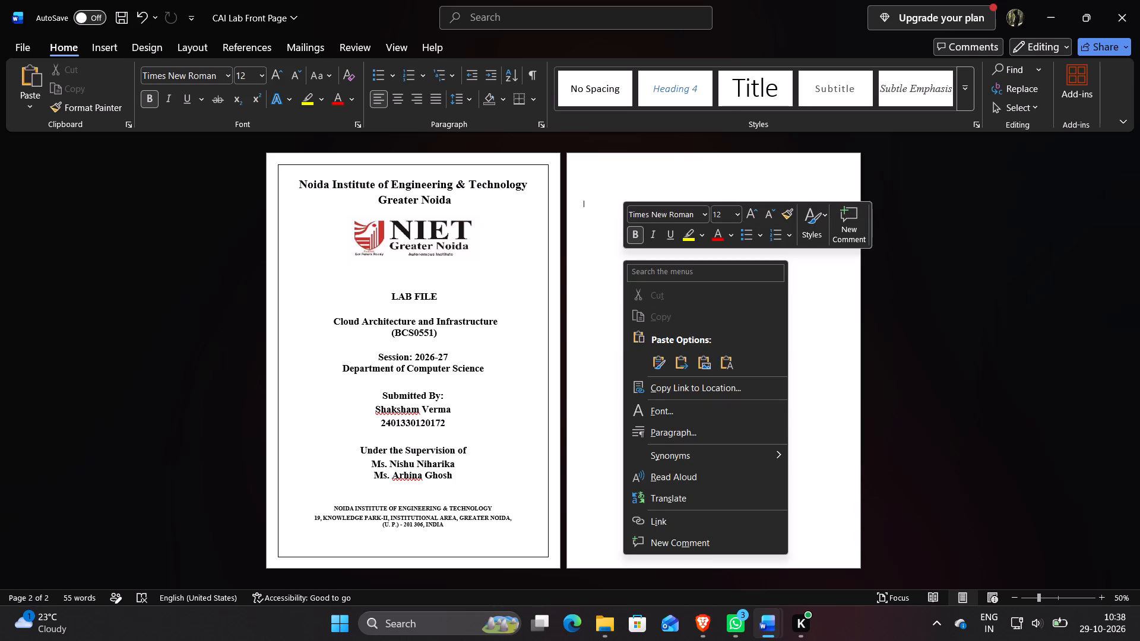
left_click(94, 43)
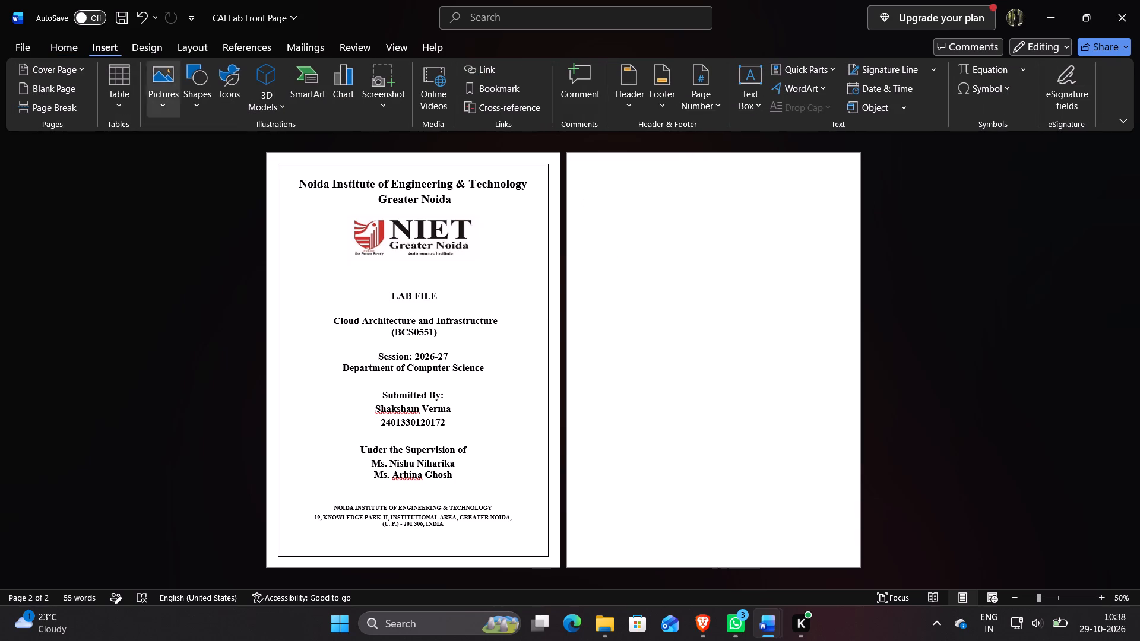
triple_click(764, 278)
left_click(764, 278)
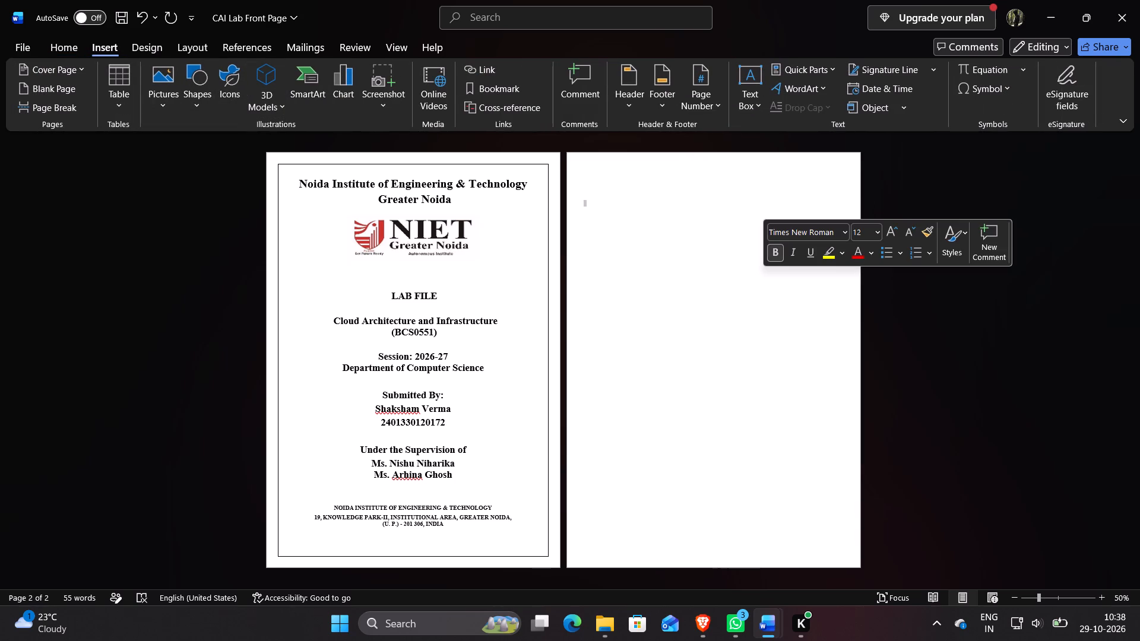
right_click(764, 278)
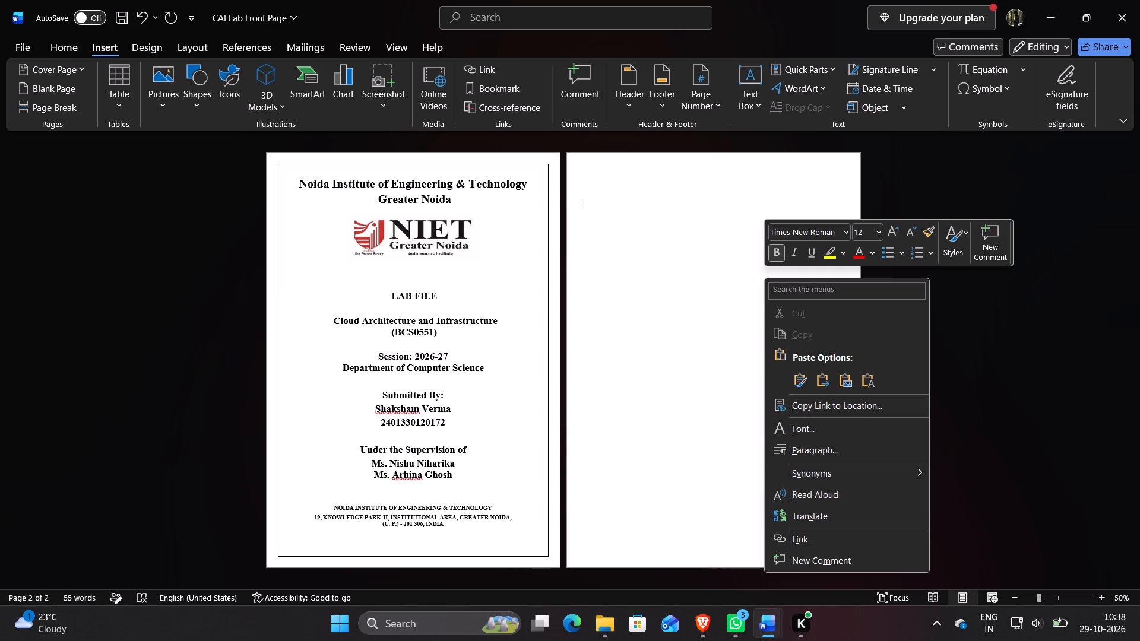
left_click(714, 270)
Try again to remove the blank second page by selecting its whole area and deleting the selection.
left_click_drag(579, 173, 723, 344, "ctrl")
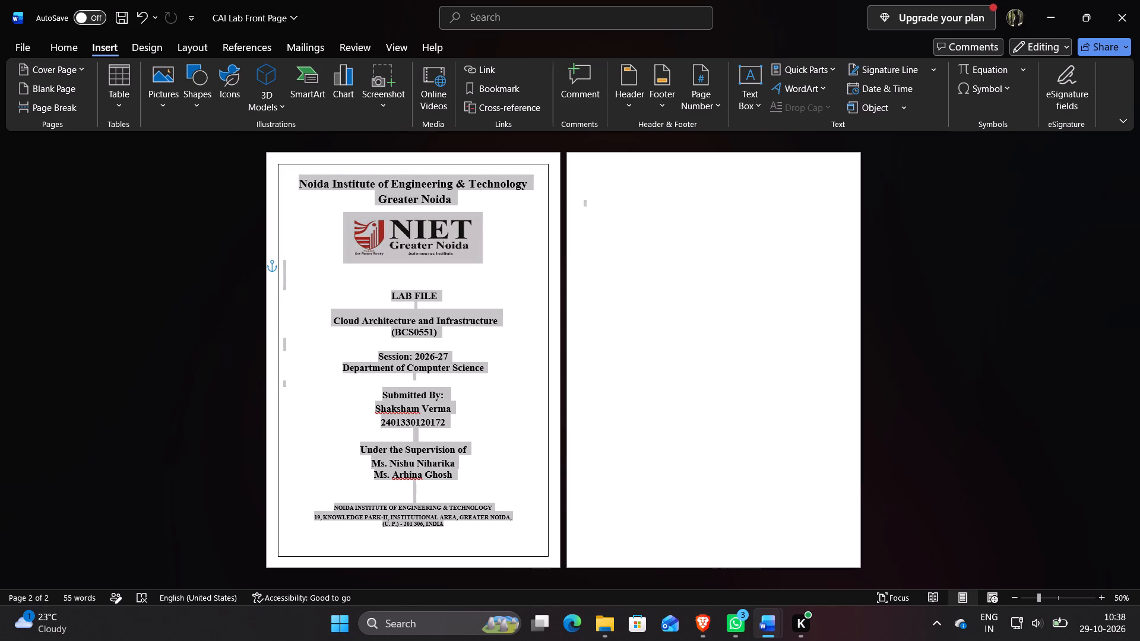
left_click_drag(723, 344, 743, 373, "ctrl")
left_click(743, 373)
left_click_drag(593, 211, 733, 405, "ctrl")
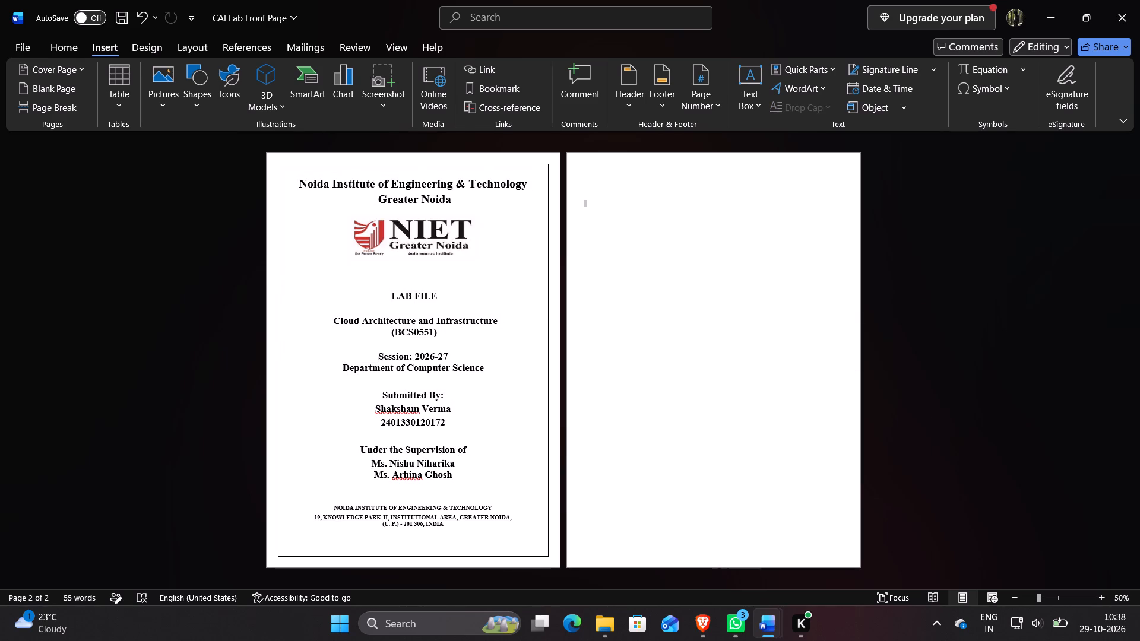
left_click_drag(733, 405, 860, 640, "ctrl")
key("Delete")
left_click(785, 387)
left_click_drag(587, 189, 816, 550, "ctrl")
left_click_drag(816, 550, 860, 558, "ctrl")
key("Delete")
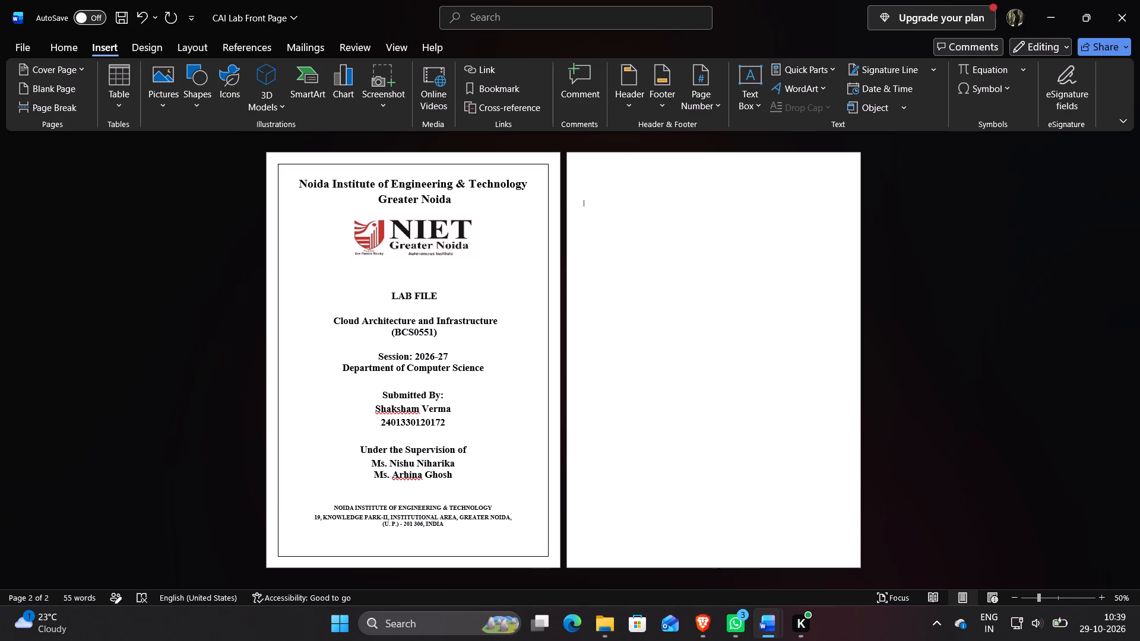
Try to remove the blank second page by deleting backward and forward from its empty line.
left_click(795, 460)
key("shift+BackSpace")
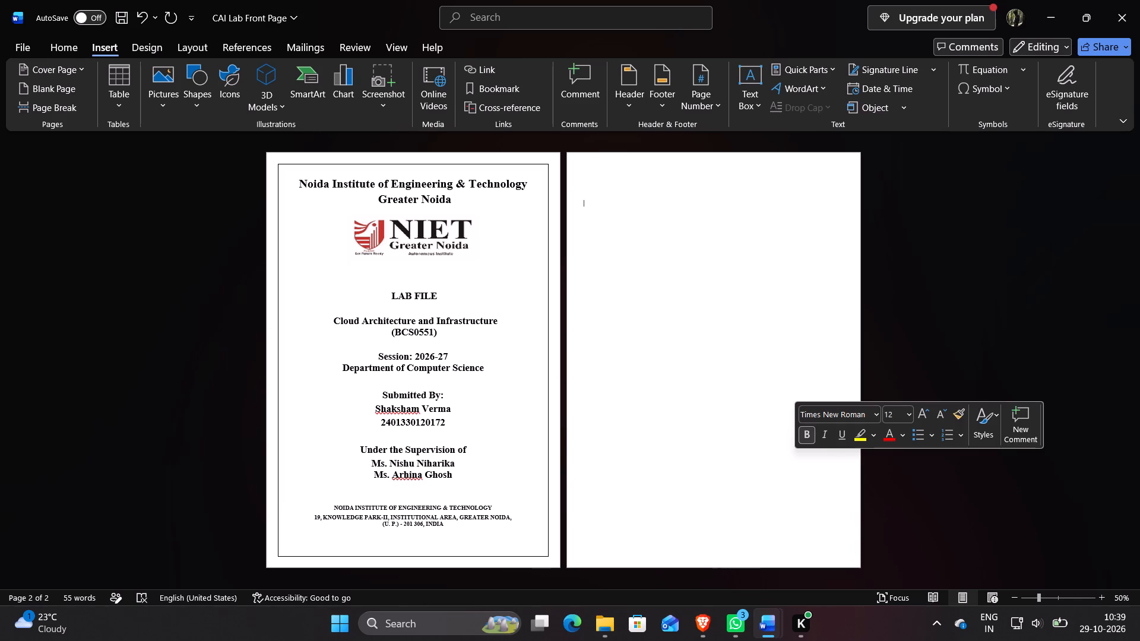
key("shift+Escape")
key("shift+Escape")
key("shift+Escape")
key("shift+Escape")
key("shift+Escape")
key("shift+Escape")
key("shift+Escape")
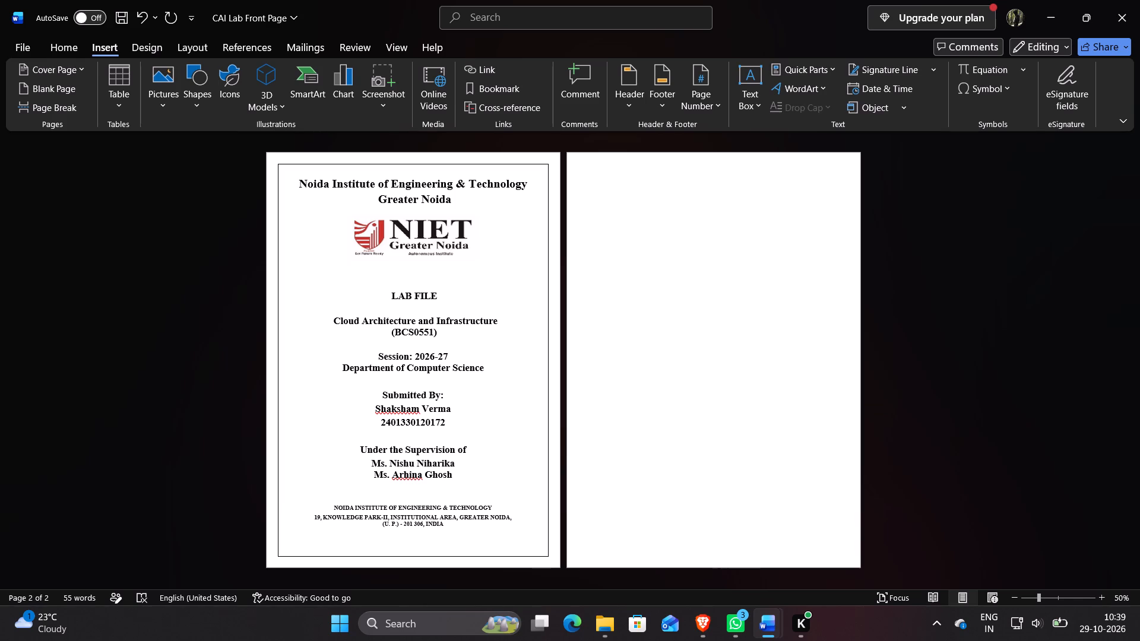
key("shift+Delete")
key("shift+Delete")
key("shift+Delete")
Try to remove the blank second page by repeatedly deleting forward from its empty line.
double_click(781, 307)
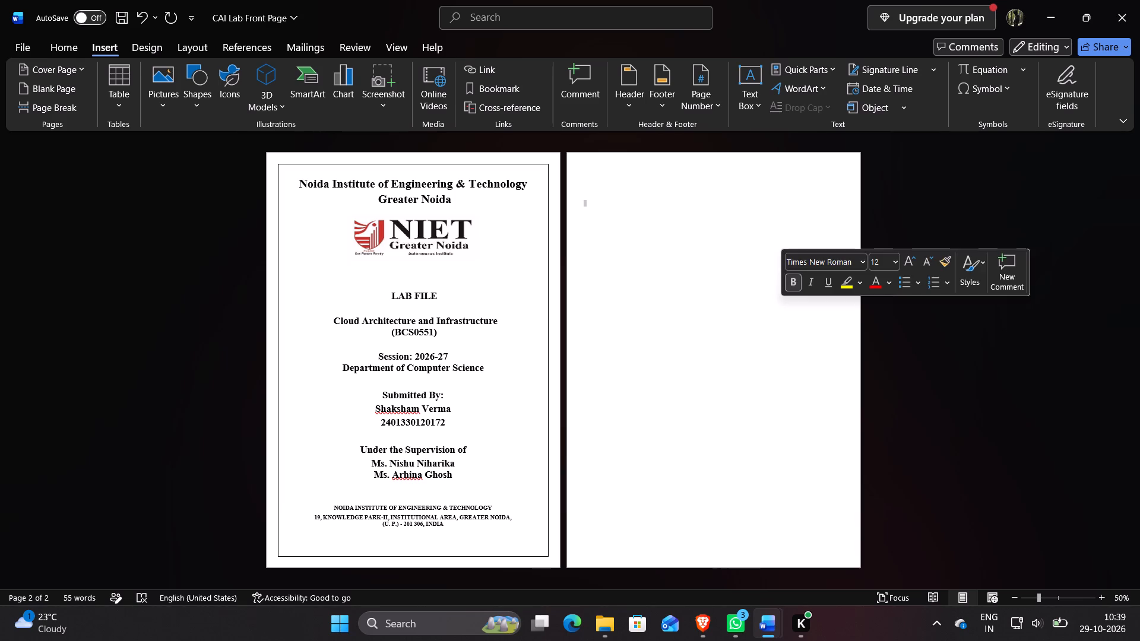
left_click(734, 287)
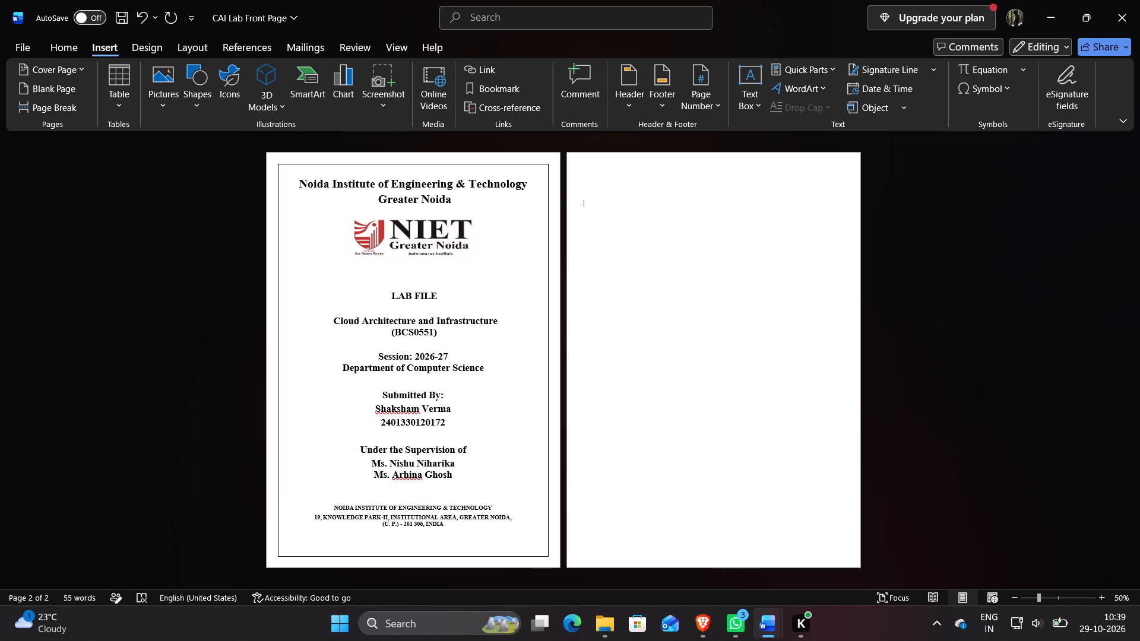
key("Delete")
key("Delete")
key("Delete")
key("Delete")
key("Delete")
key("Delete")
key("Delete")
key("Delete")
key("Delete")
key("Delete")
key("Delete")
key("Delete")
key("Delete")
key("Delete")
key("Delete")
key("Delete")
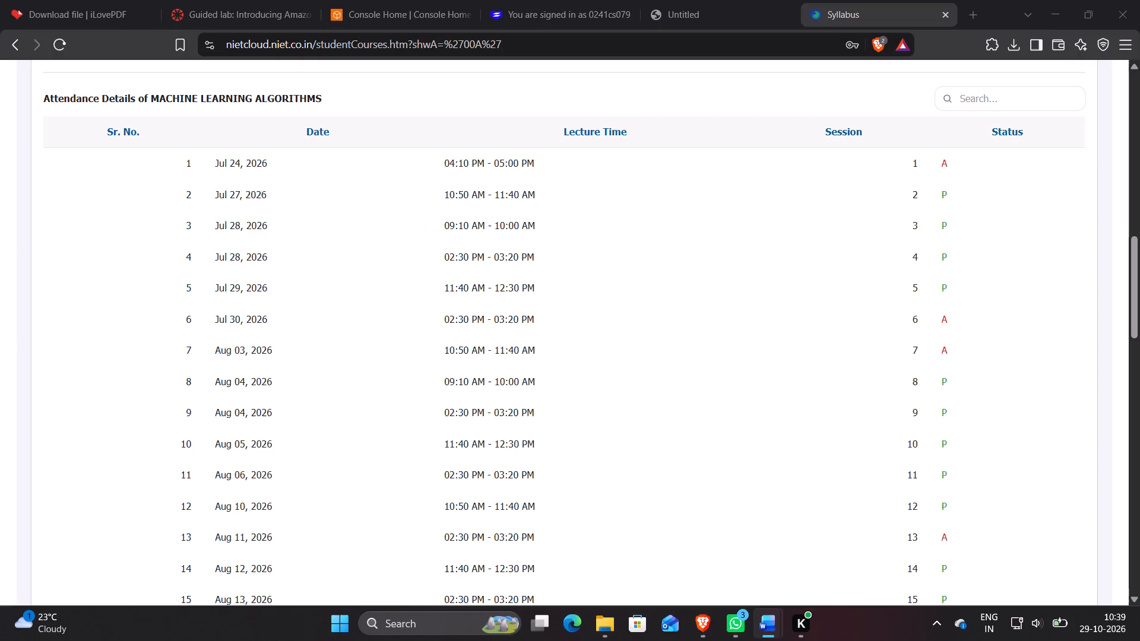
Switch to Brave, search Google in a new tab for "shortcut to delete a page in word", and look over the results.
left_click(970, 13)
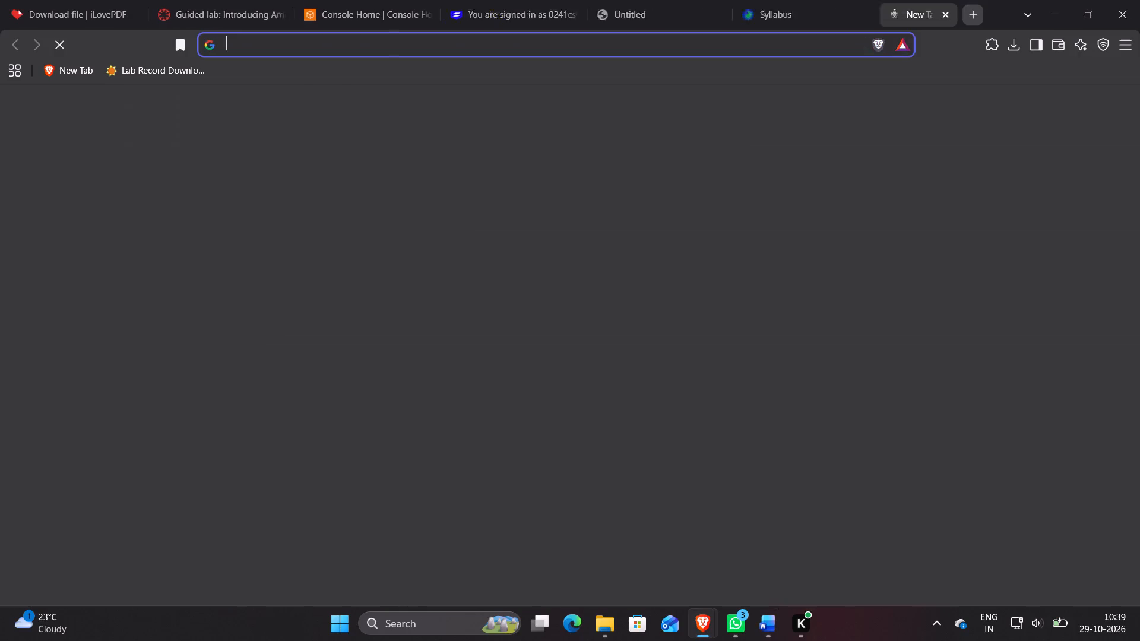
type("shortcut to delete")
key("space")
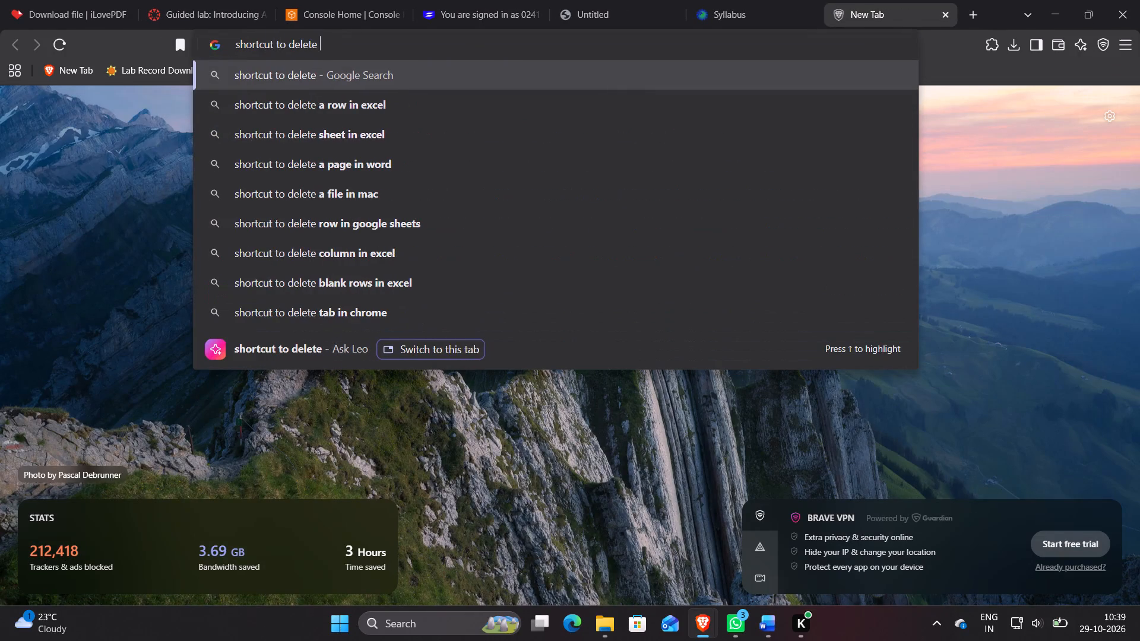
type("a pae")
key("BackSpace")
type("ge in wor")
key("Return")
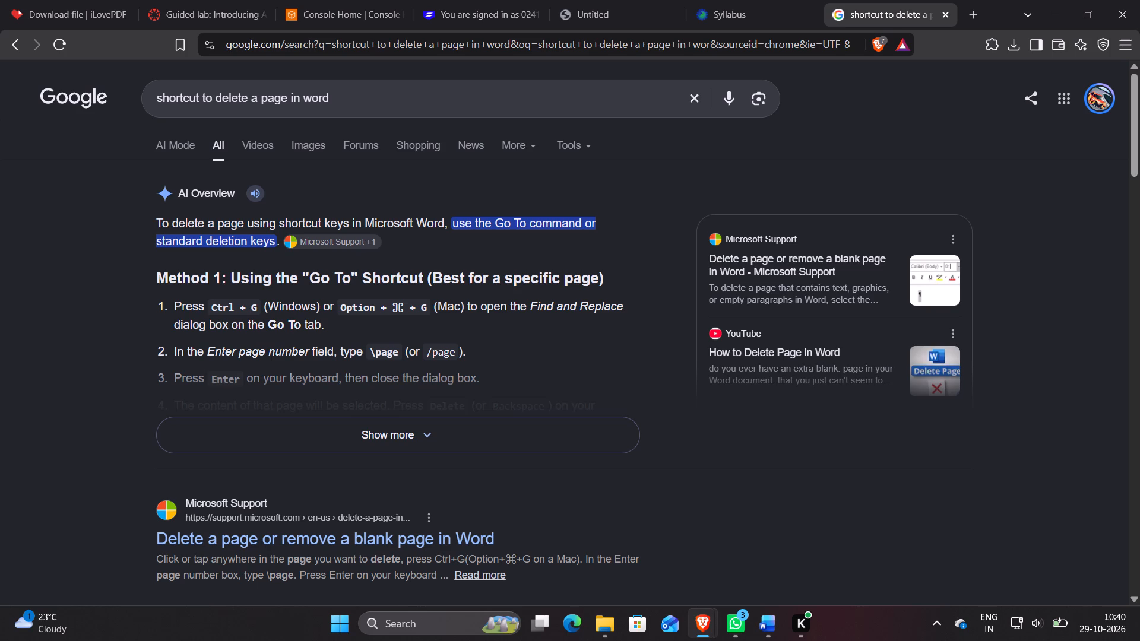
scroll(324, 313, "down", 1)
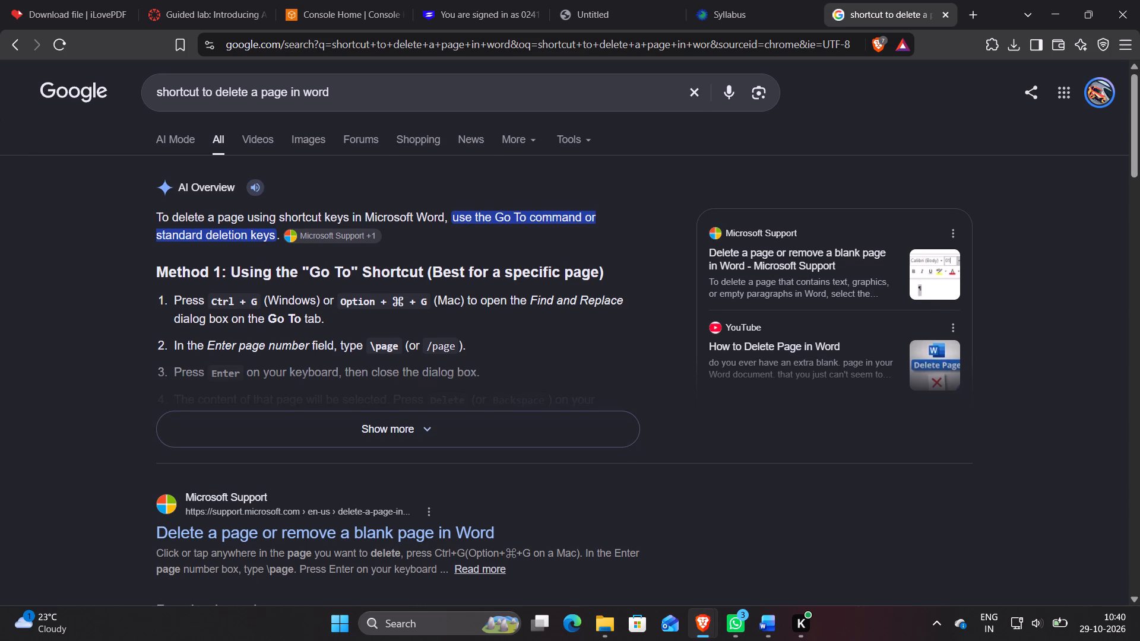
scroll(324, 313, "down", 2)
Read the search overview's instructions for deleting a specific page in Word.
scroll(324, 313, "down", 2)
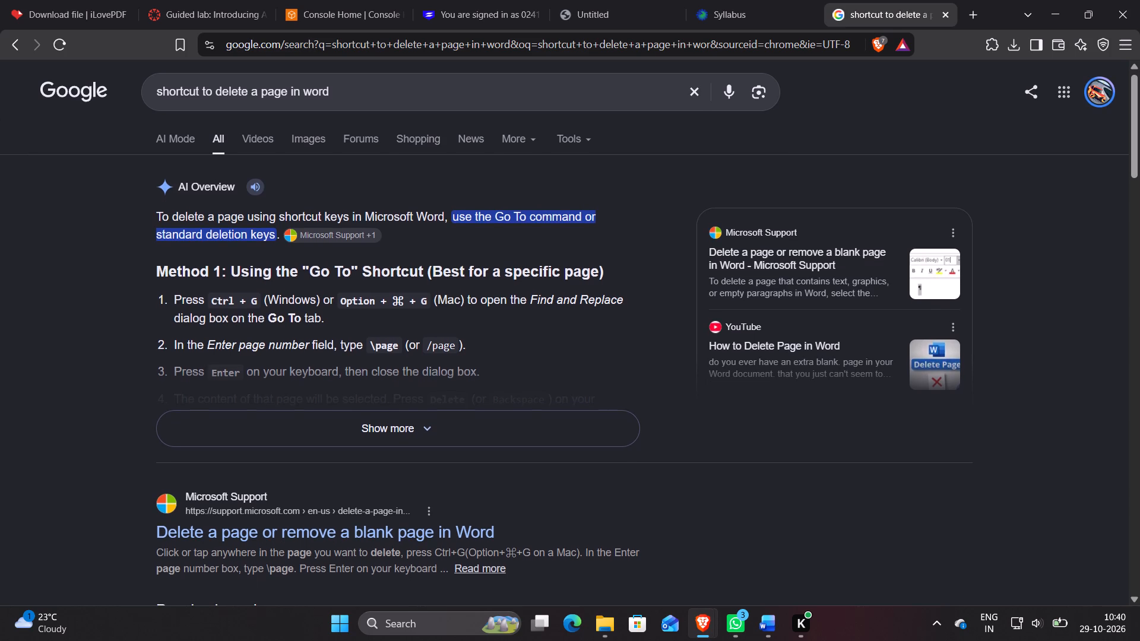
scroll(324, 313, "down", 1)
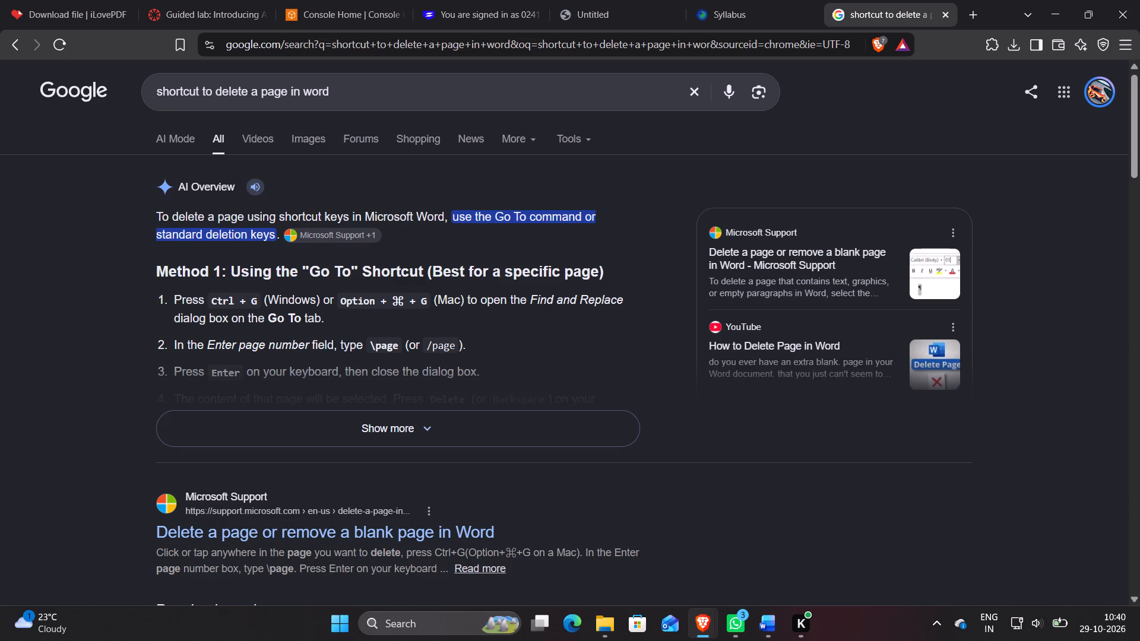
scroll(324, 313, "down", 4)
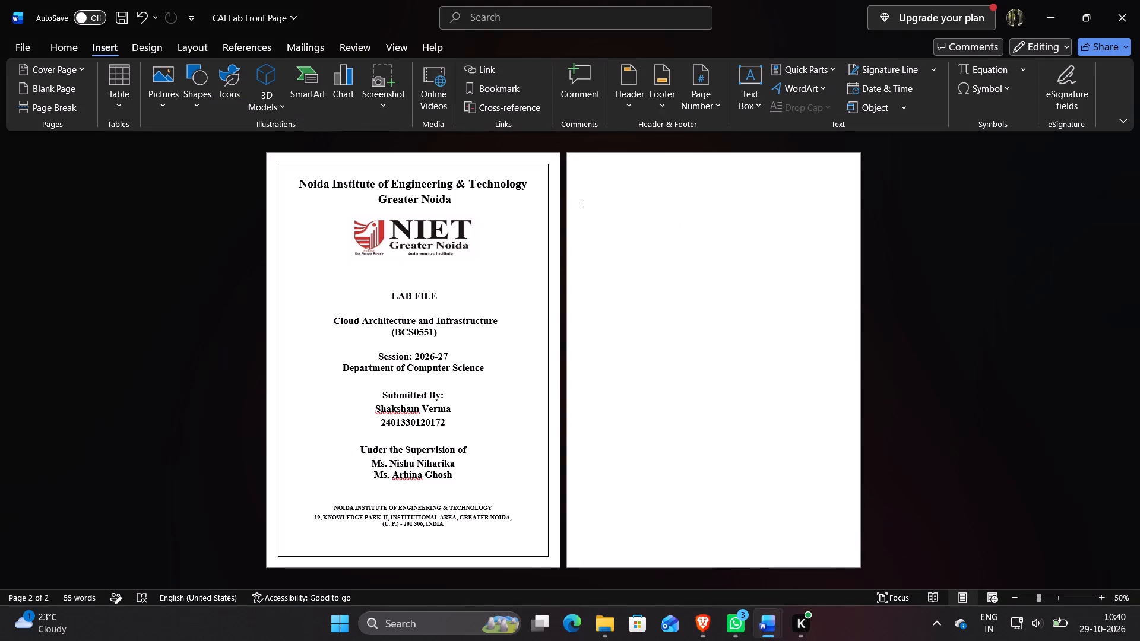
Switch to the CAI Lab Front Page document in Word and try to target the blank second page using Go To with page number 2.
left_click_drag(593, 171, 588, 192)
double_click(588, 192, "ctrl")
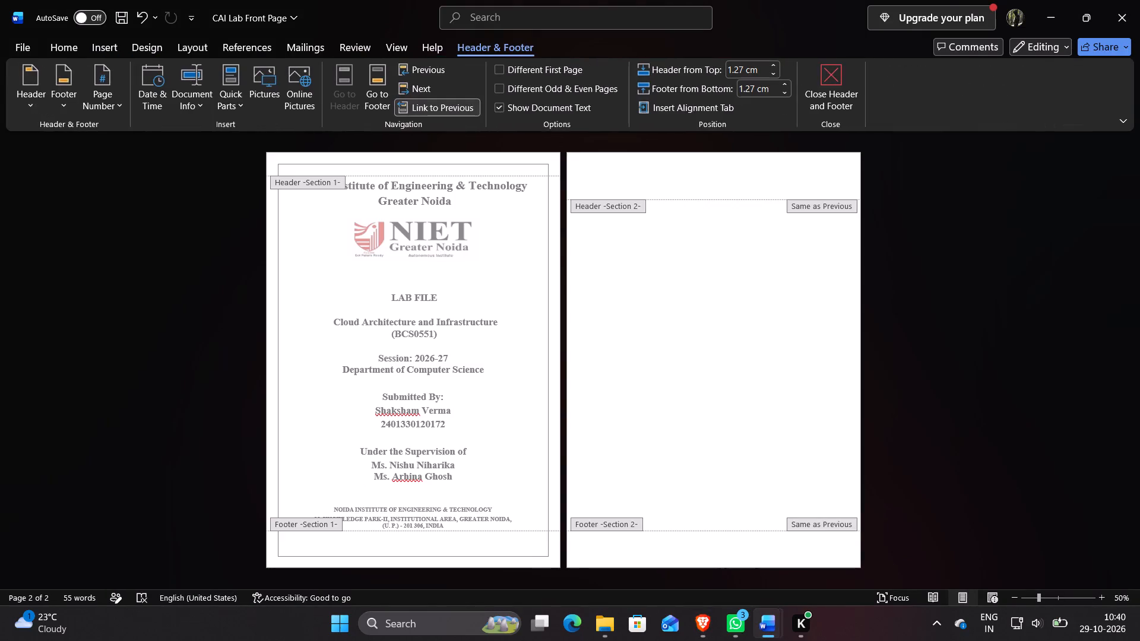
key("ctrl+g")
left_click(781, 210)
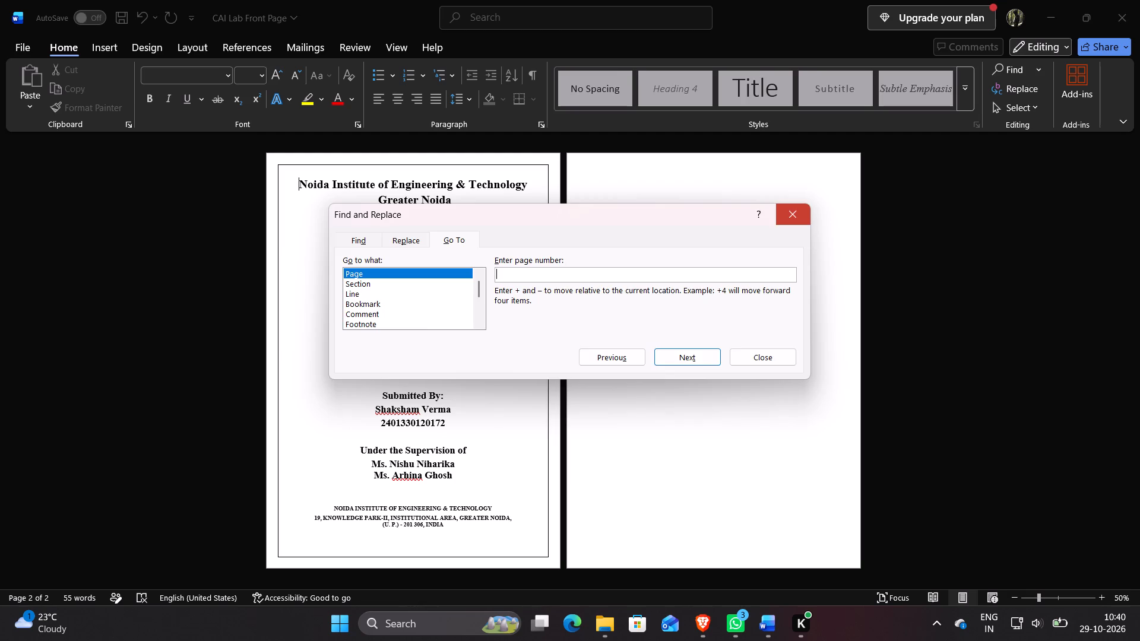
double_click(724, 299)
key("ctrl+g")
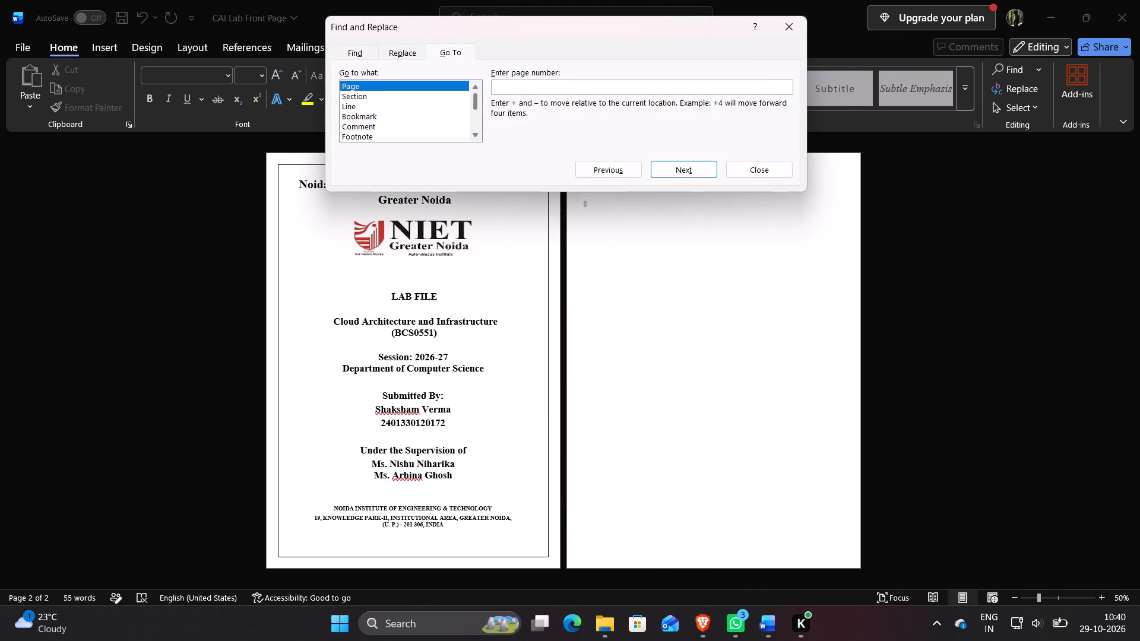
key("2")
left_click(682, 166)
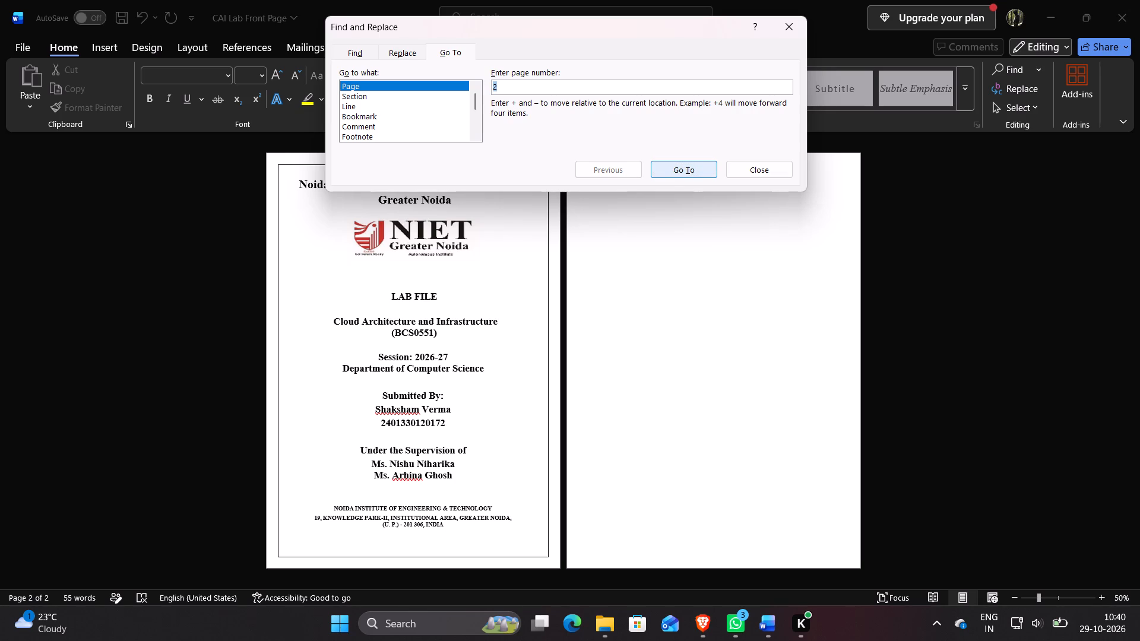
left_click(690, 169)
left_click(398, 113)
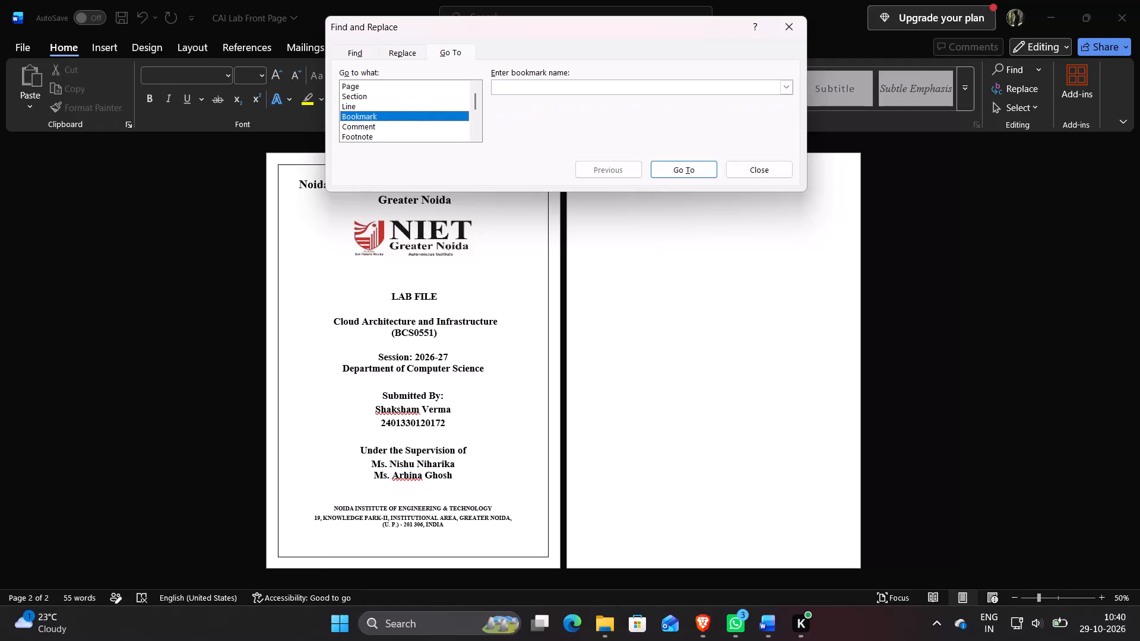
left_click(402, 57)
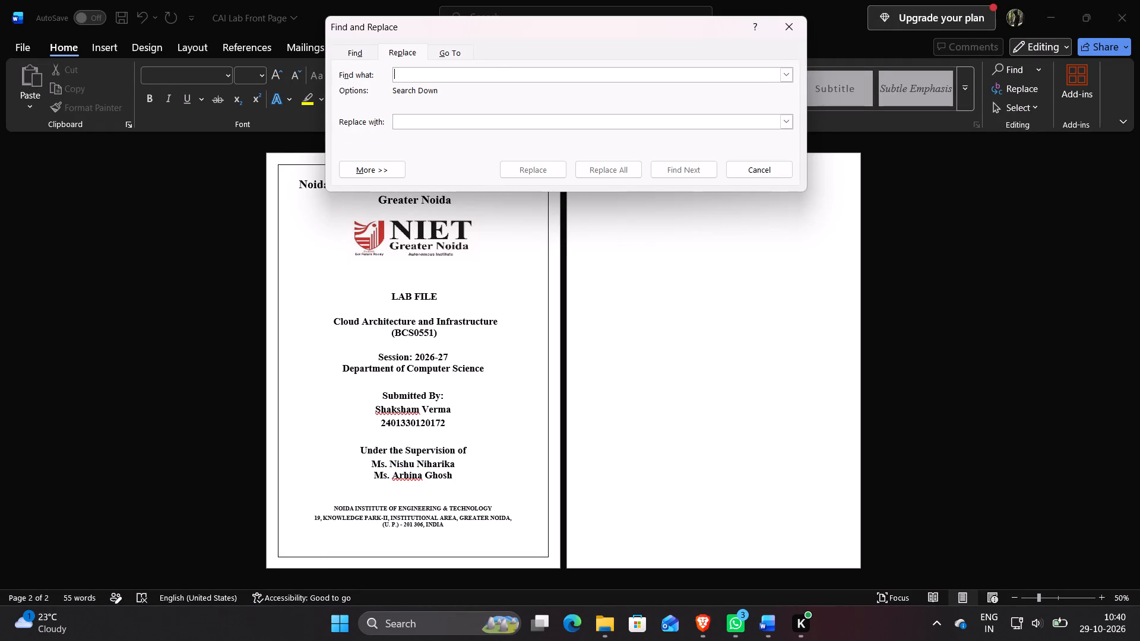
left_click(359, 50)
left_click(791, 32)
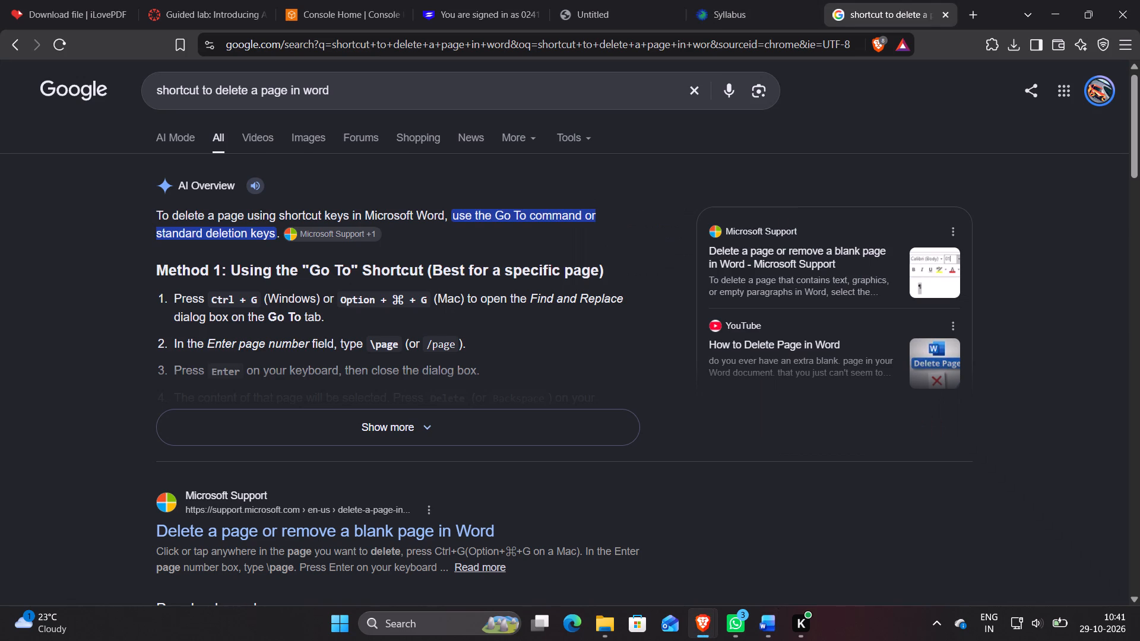
Switch to Brave and expand the search overview to read the full page-deletion instructions.
left_click(400, 412)
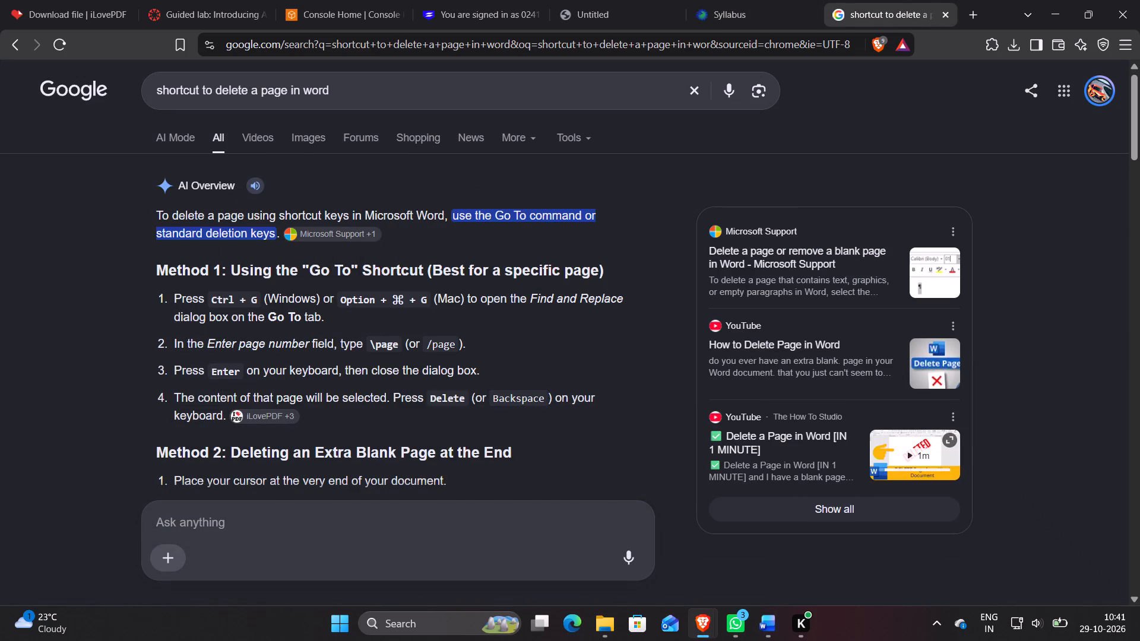
scroll(593, 326, "down", 2)
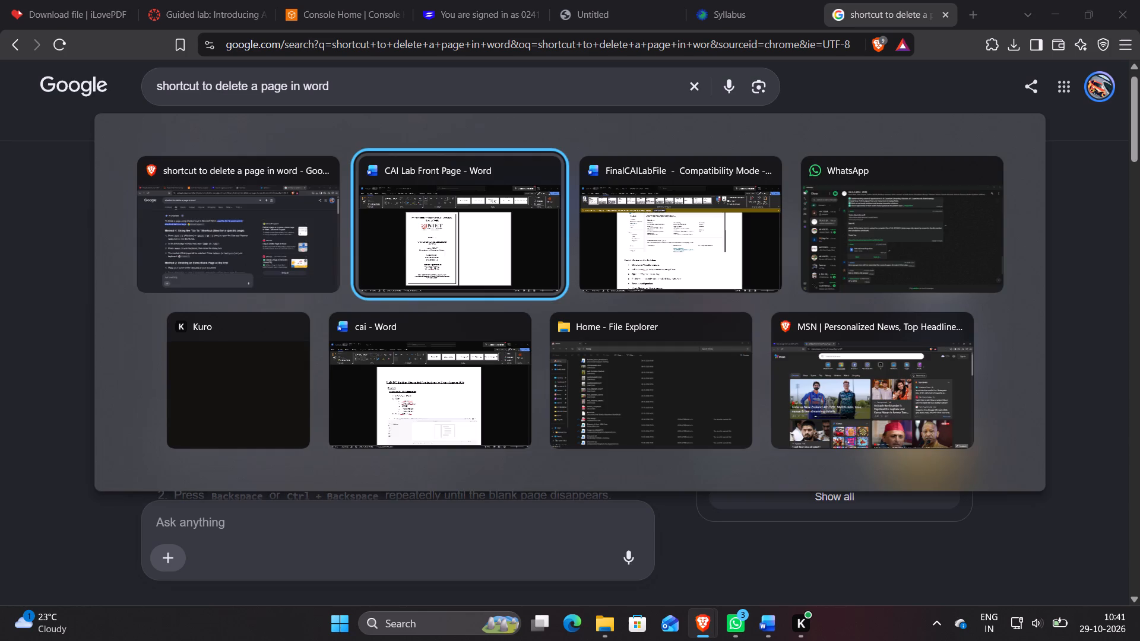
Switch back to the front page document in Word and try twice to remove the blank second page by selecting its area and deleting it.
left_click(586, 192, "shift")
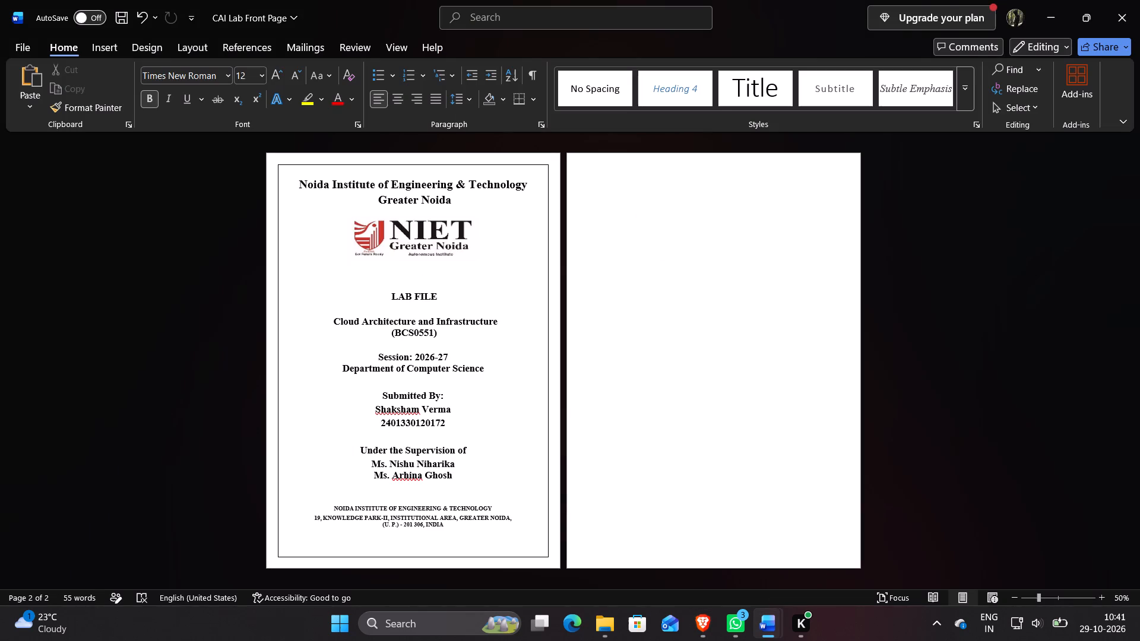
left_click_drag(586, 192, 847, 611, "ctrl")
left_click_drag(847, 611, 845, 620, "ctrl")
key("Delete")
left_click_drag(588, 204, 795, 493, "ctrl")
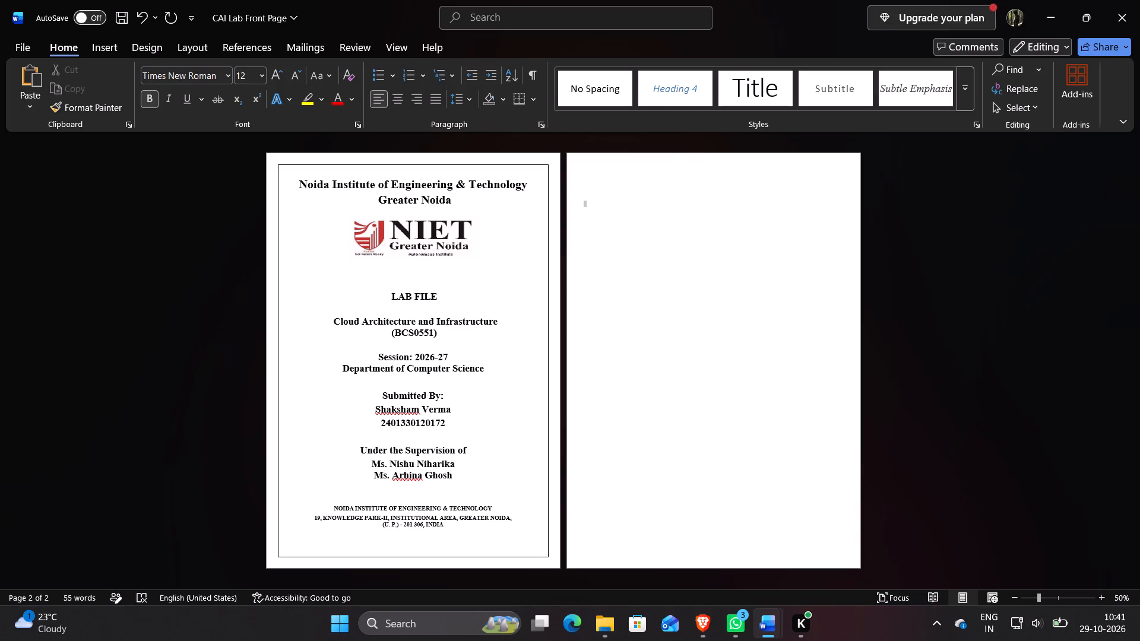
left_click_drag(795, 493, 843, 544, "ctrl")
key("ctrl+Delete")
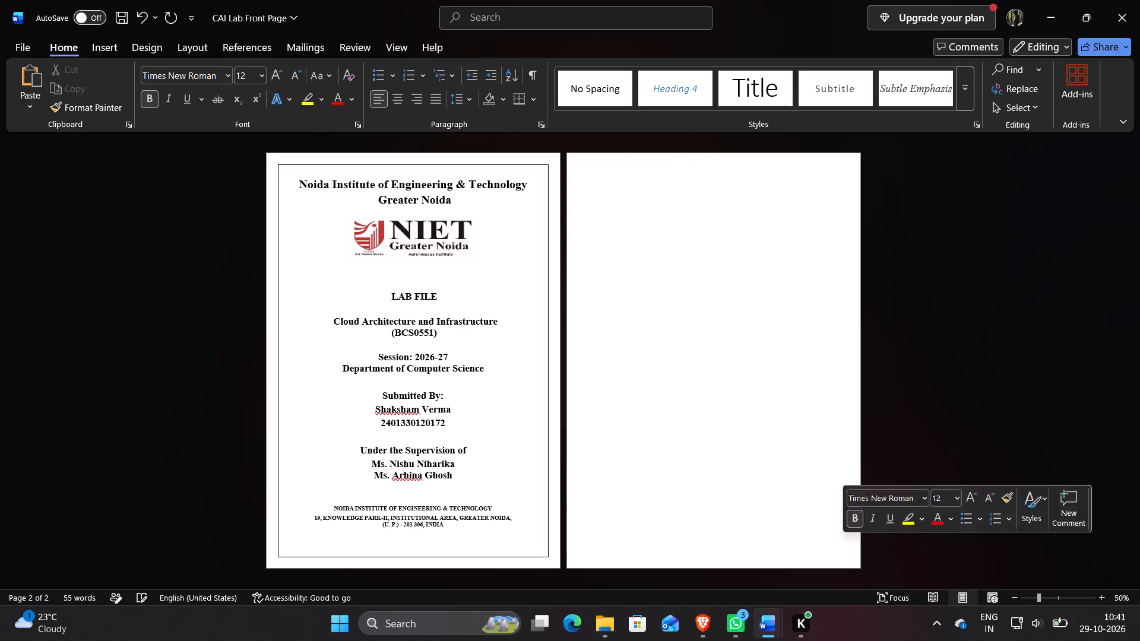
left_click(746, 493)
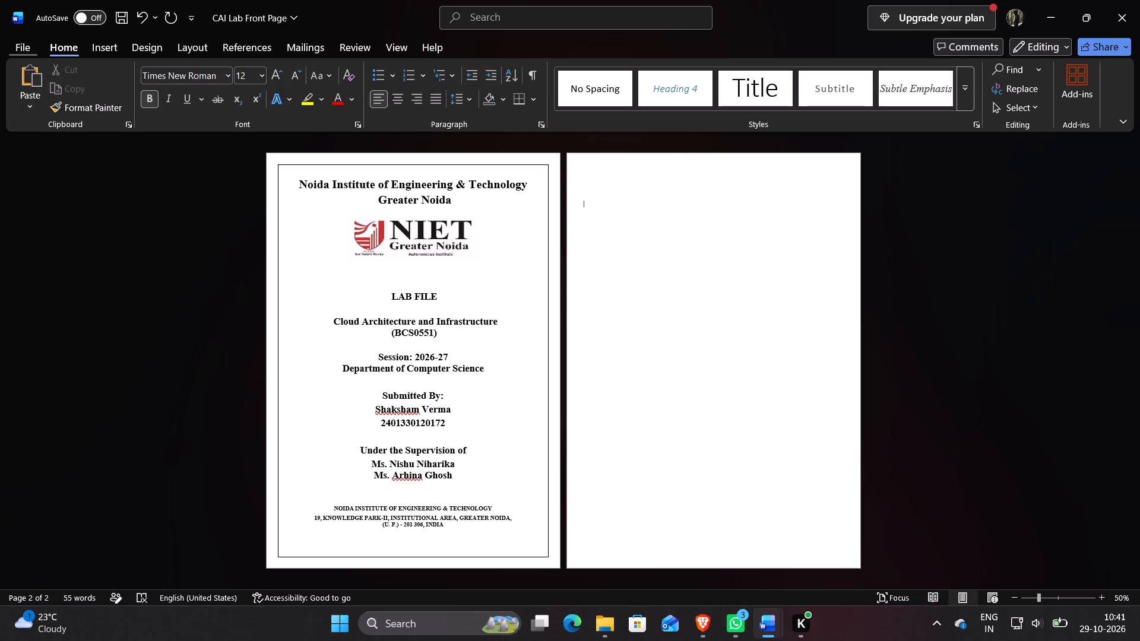
Save the document as a PDF named CAI Lab Front Page in the Documents folder and check its pages.
left_click(22, 39)
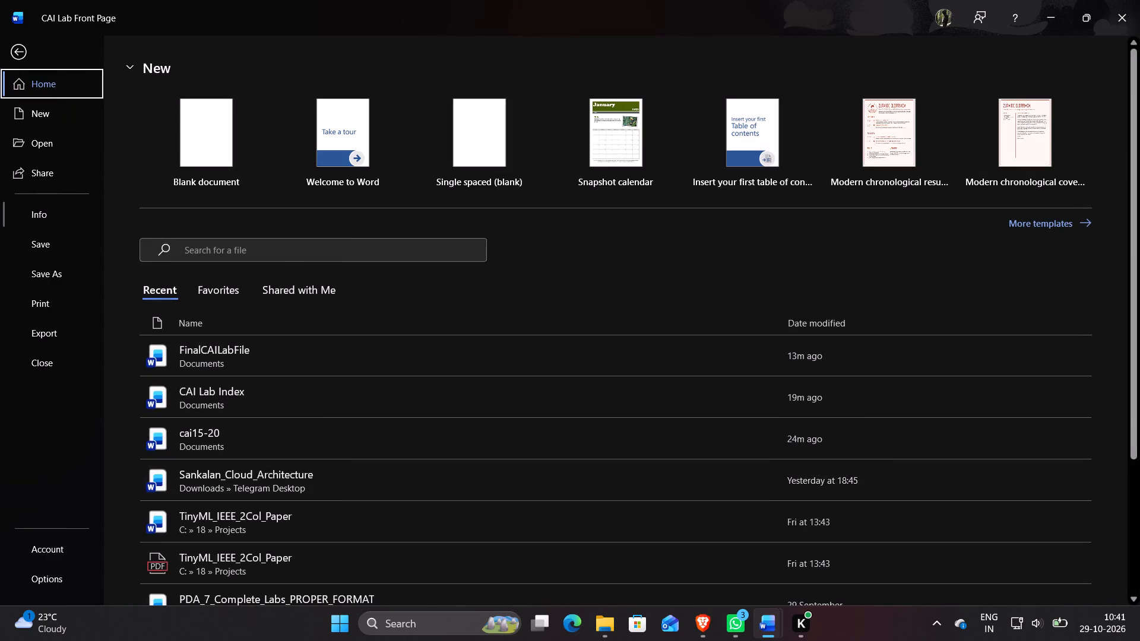
left_click(41, 269)
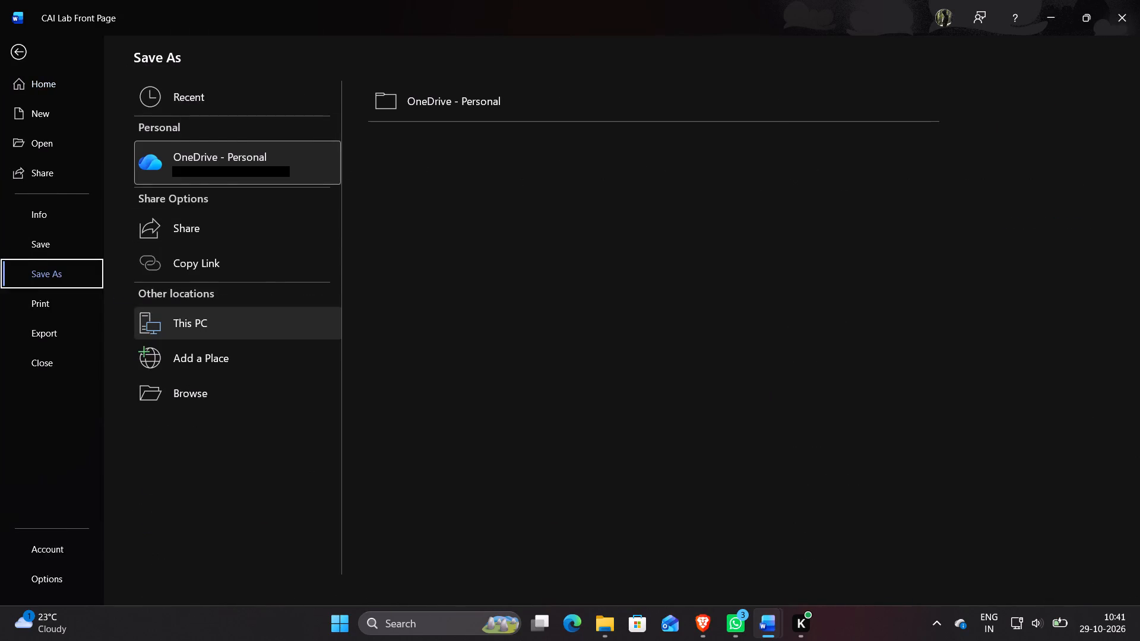
left_click(214, 326)
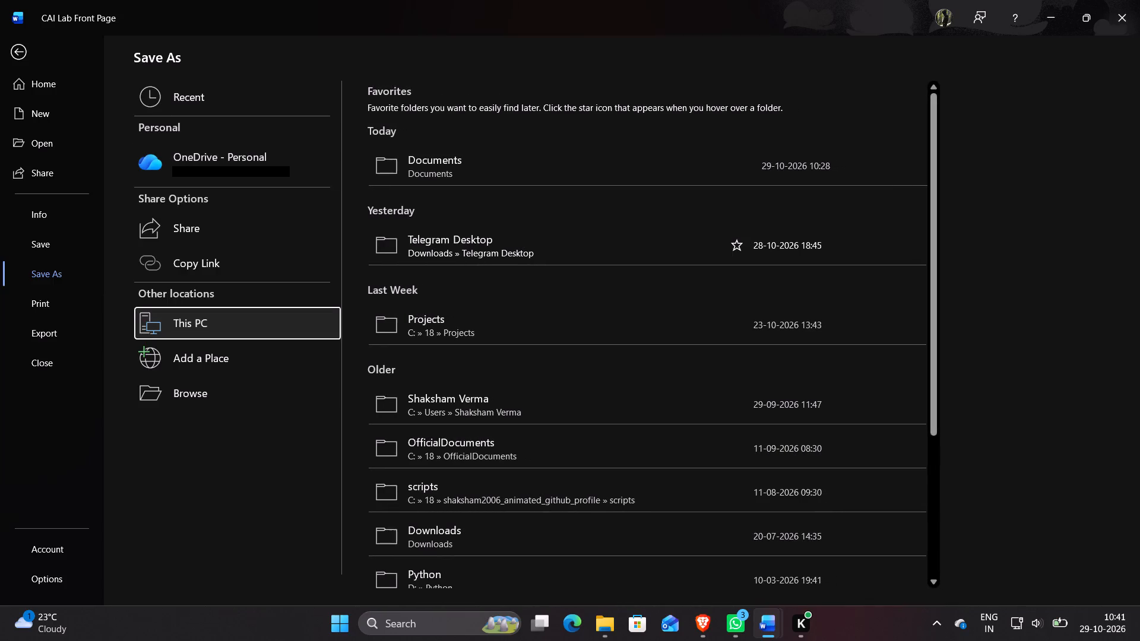
double_click(458, 171)
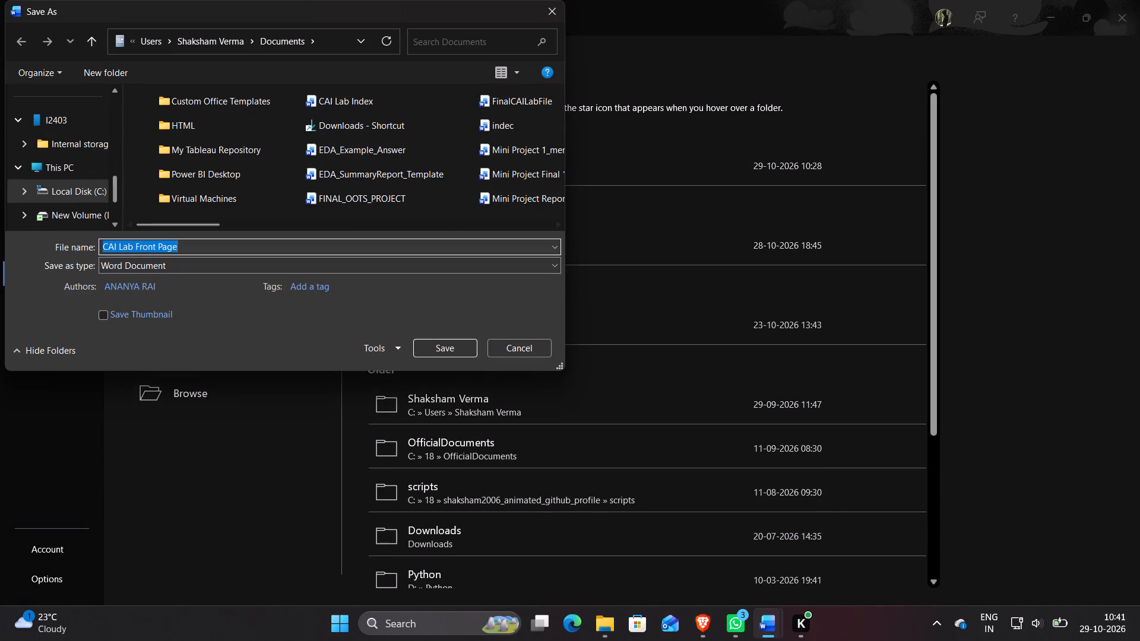
scroll(65, 119, "up", 1)
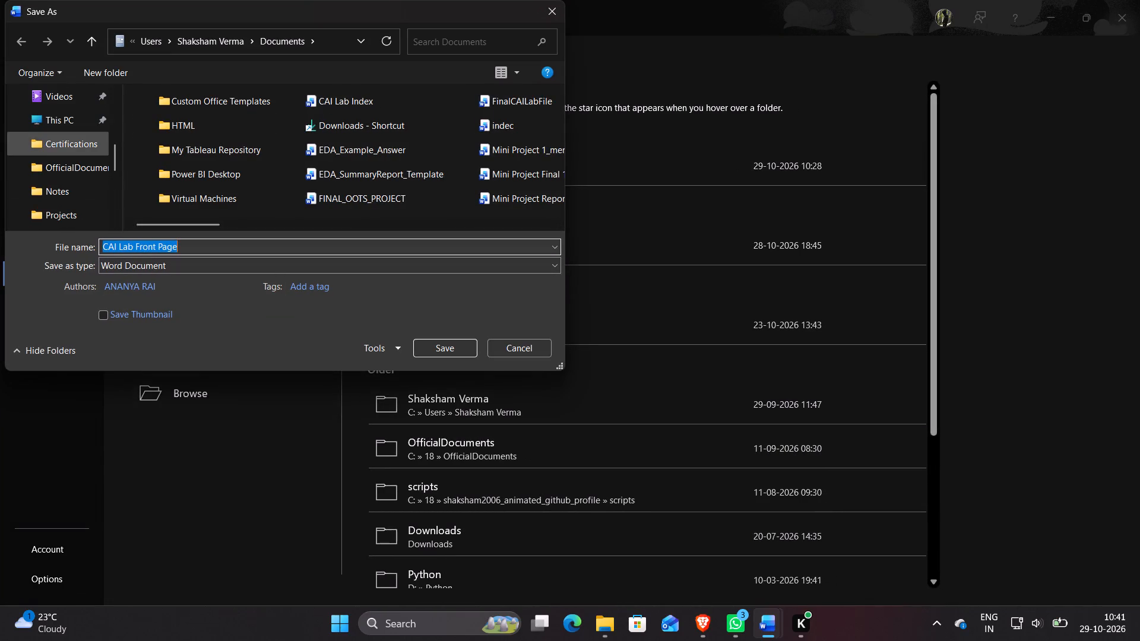
scroll(75, 127, "up", 1)
scroll(77, 171, "down", 1)
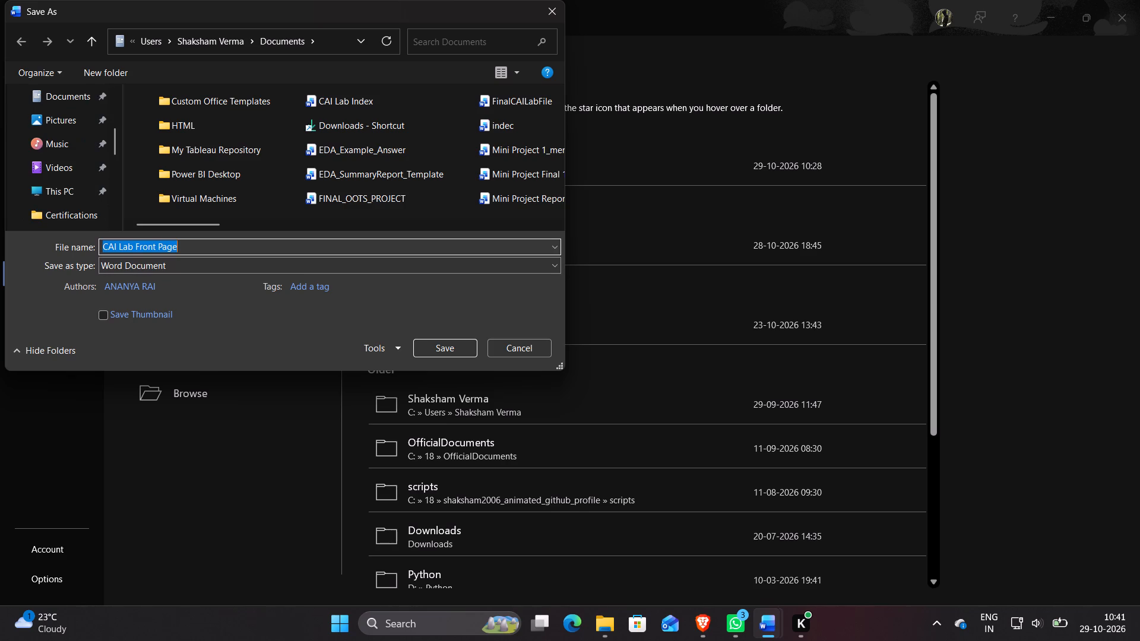
double_click(71, 95)
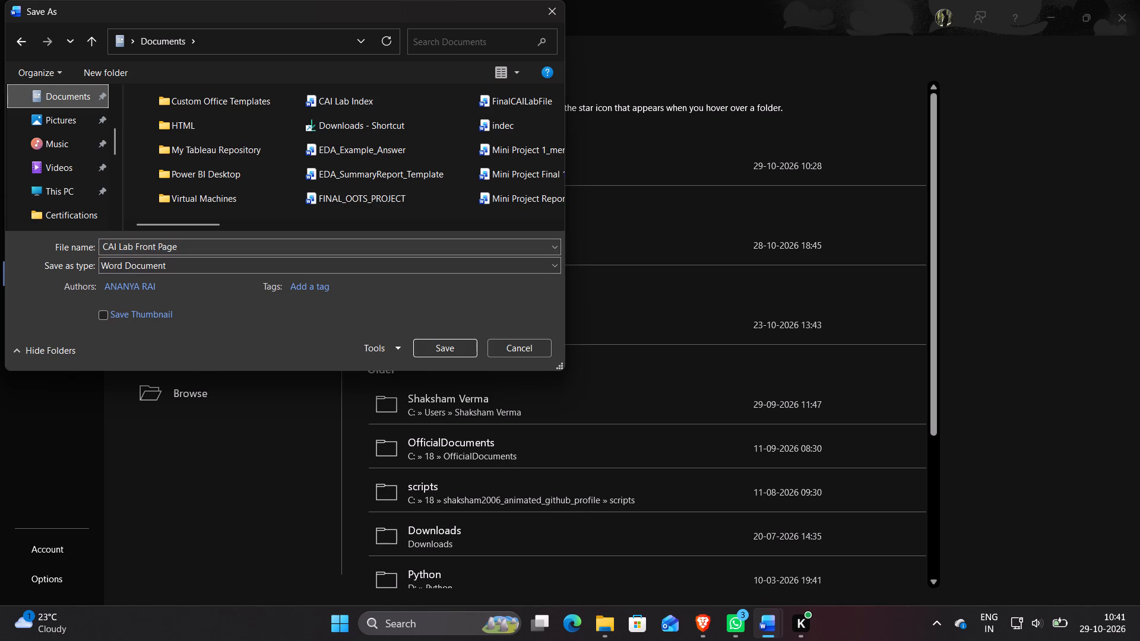
left_click(343, 267)
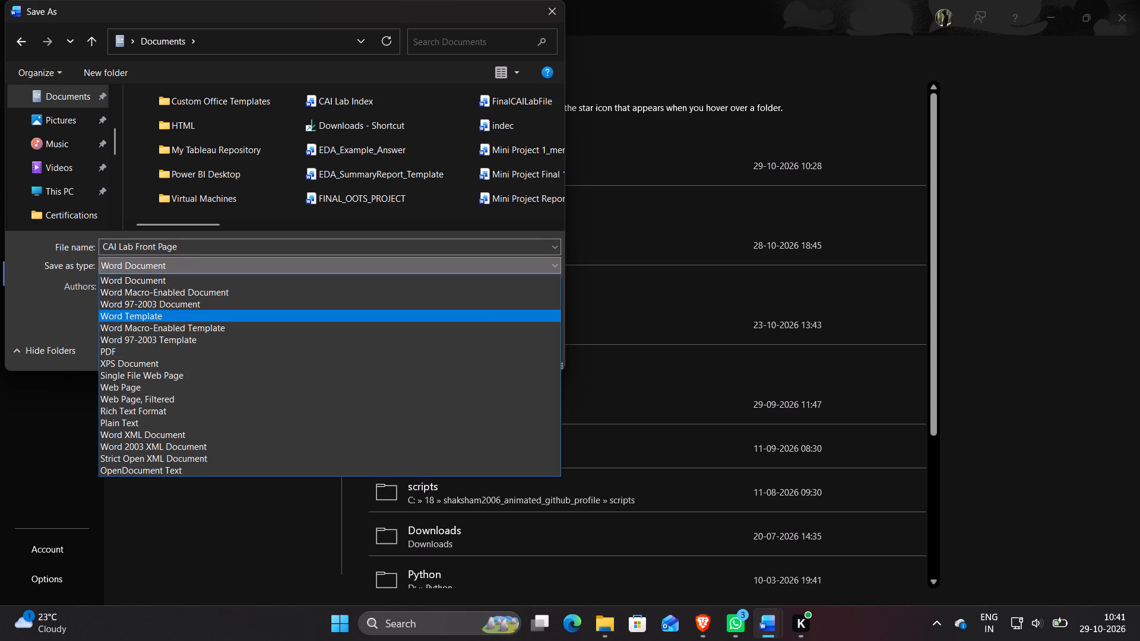
left_click(349, 346)
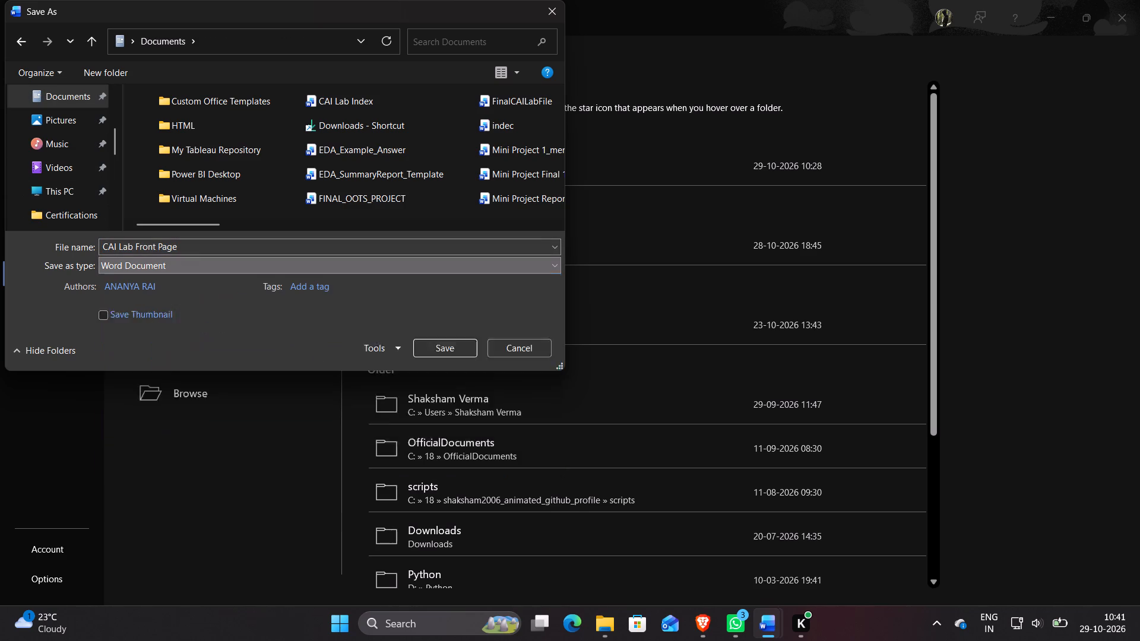
left_click(446, 385)
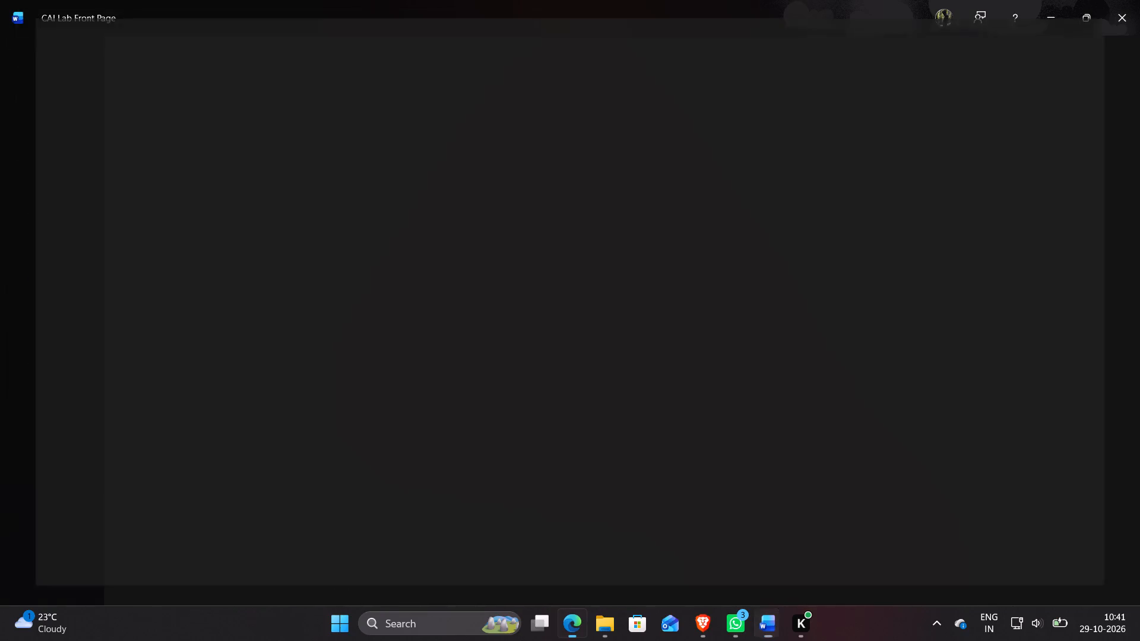
scroll(680, 248, "down", 8)
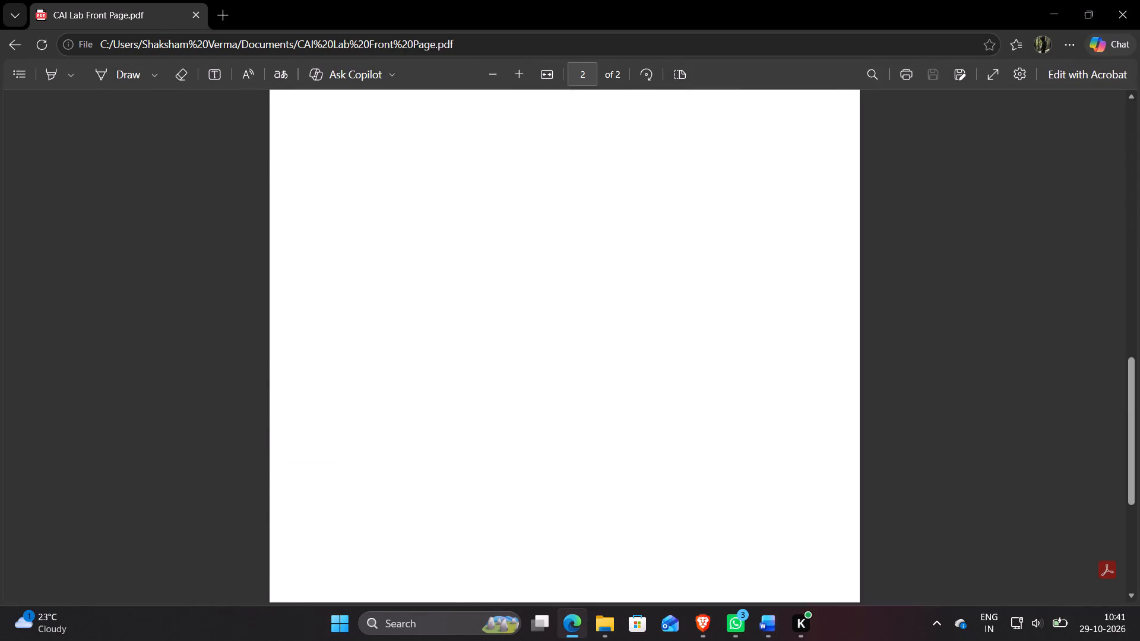
scroll(680, 248, "up", 6)
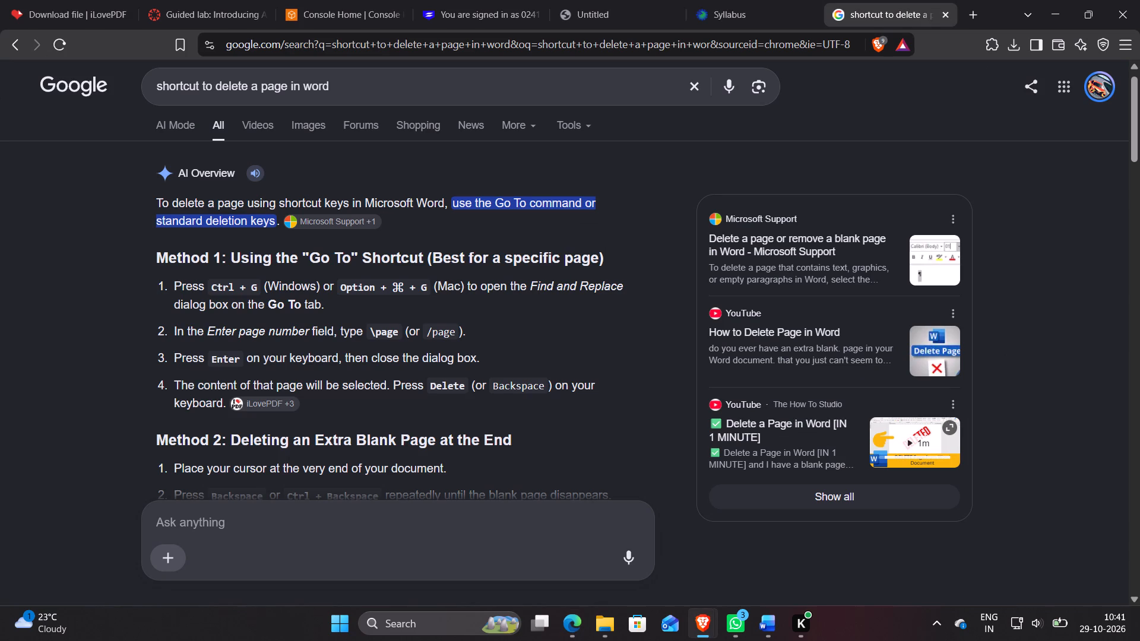
Close the search results and load the CAI Lab Front Page PDF from Documents into iLovePDF's Split PDF tool.
key("ctrl+w")
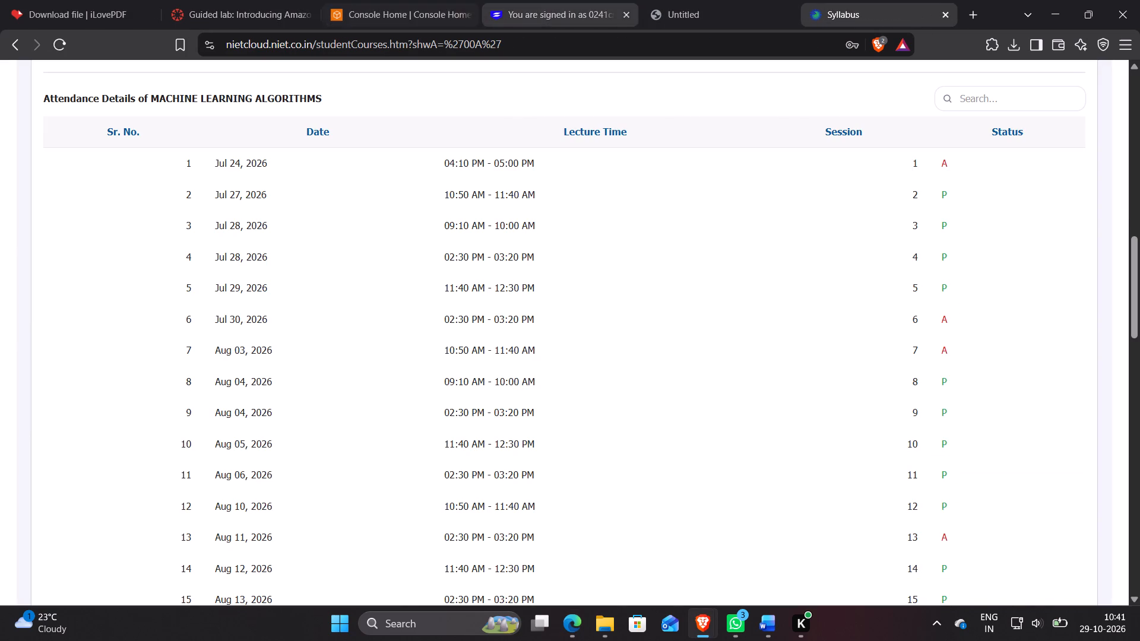
left_click(80, 0)
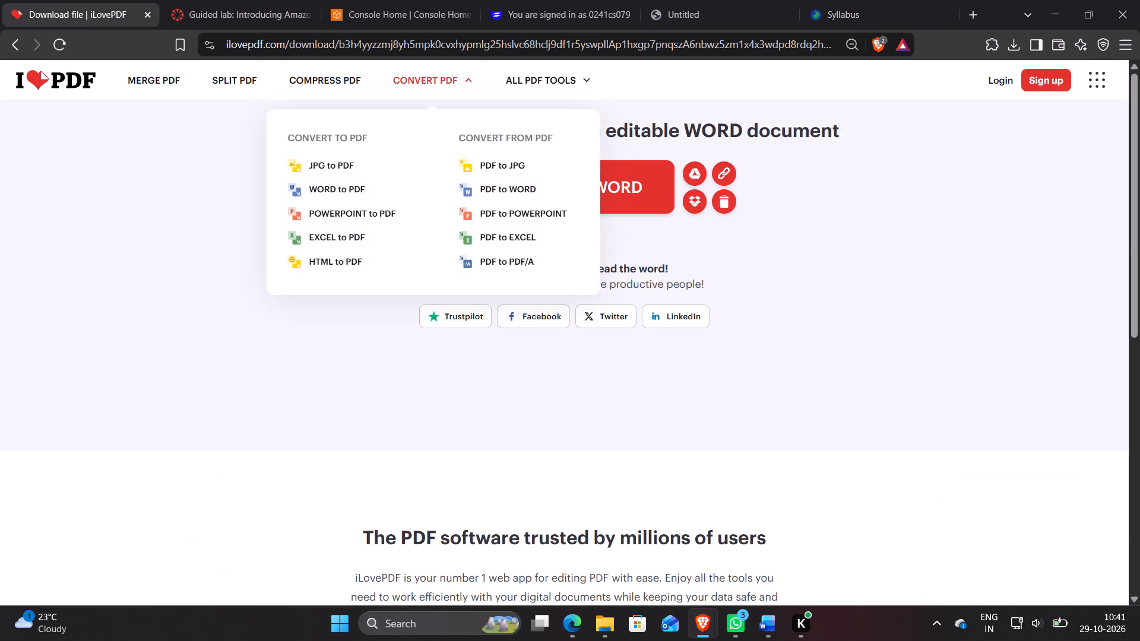
left_click(243, 85)
left_click(575, 251)
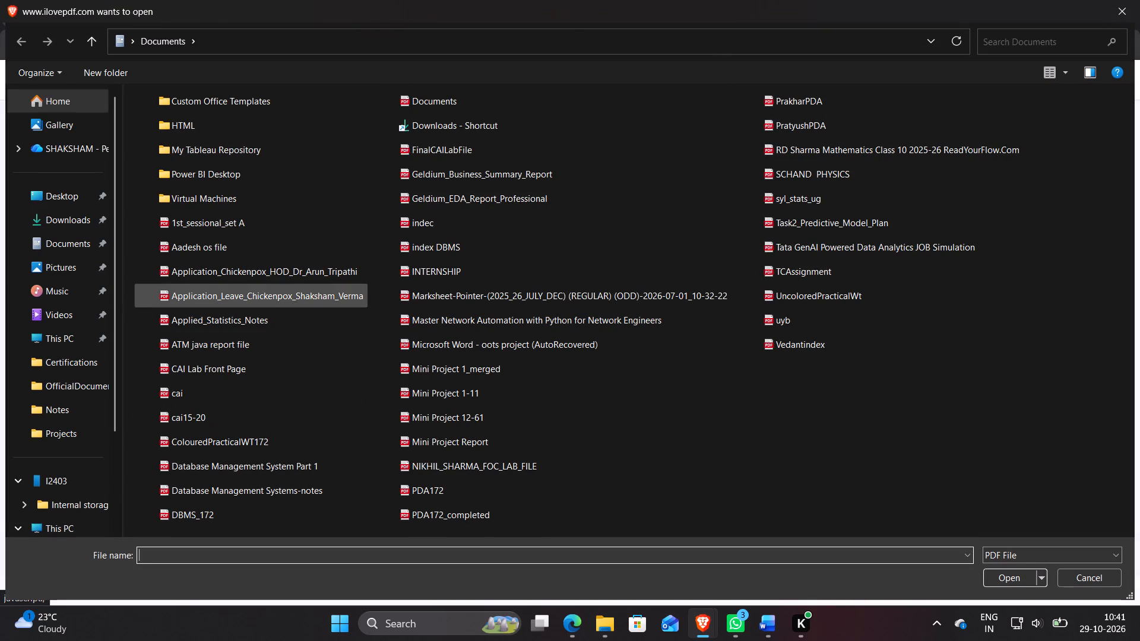
left_click(241, 368)
key("Return")
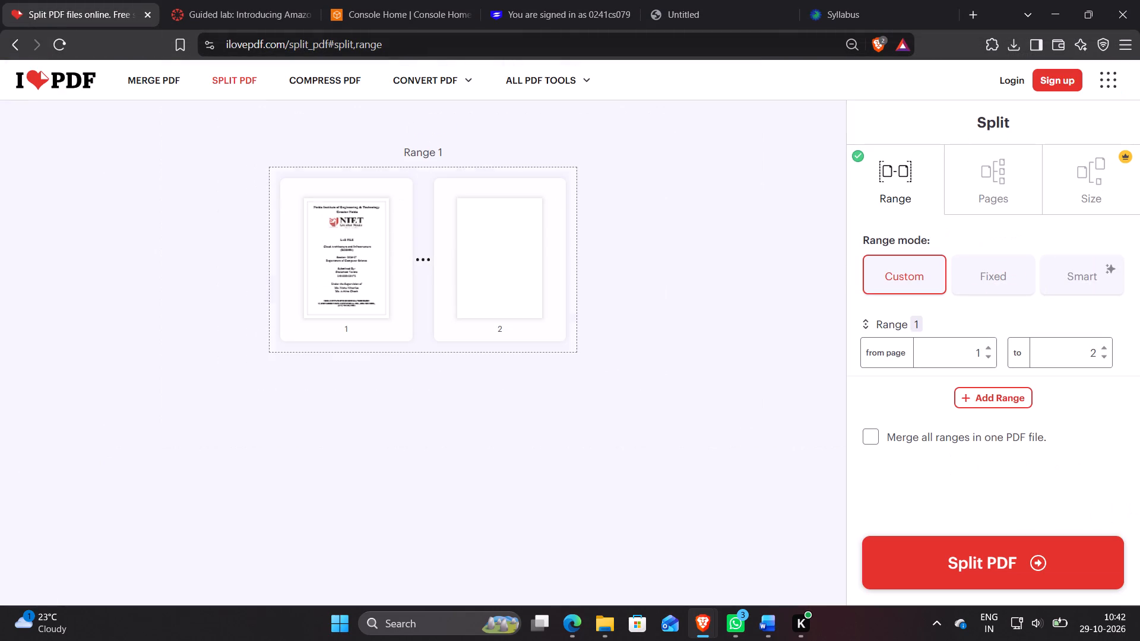
Set the custom split range from page 1 to 1 and split the PDF.
left_click(1103, 349)
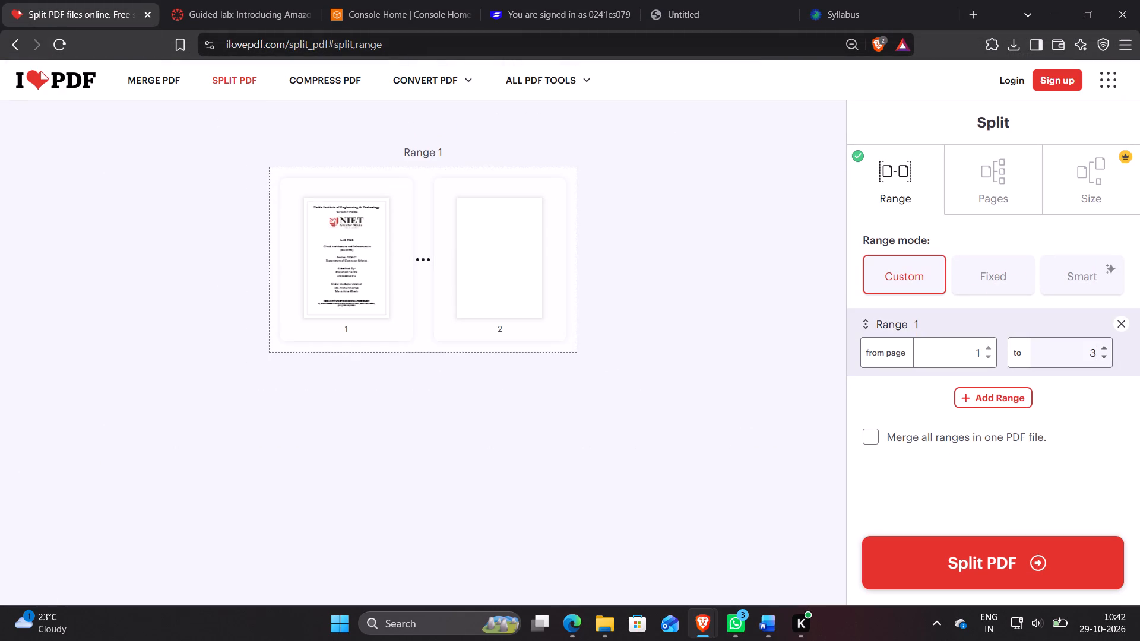
left_click(1105, 353)
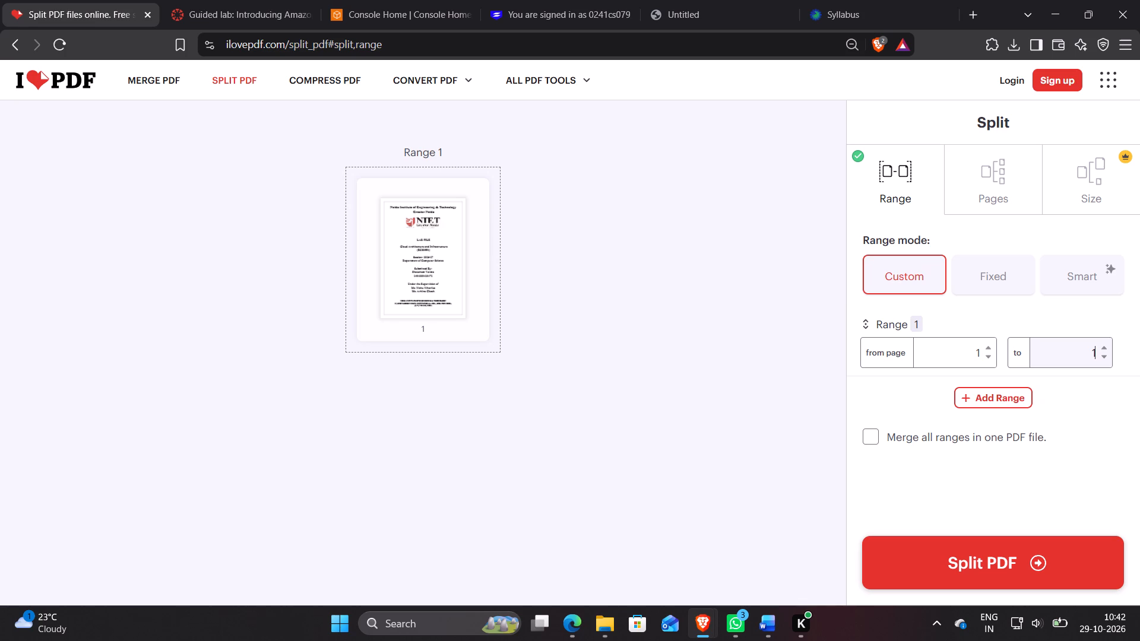
left_click(1014, 579)
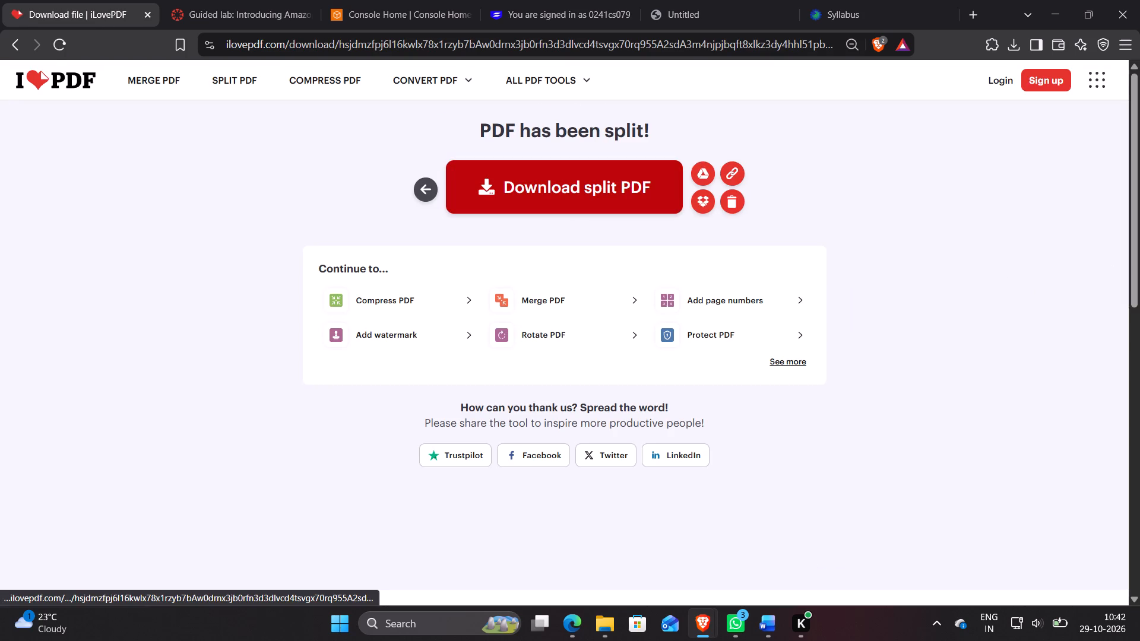
Download the split PDF to Documents as CAI Lab Front Page, replacing the existing file.
left_click(551, 183)
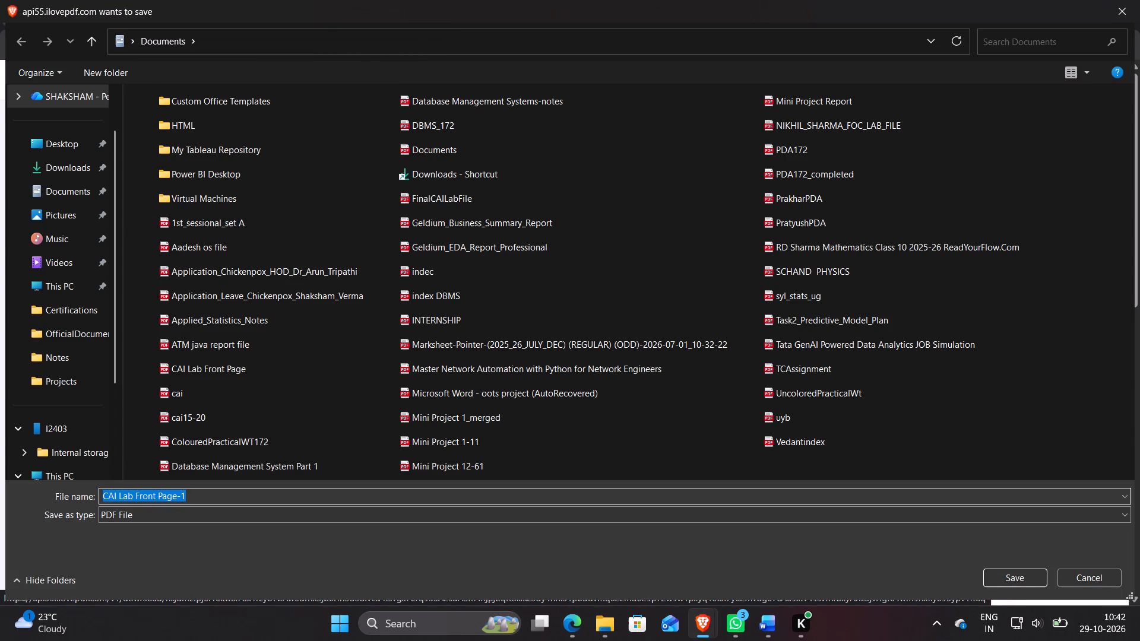
left_click(232, 499)
key("BackSpace")
key("BackSpace")
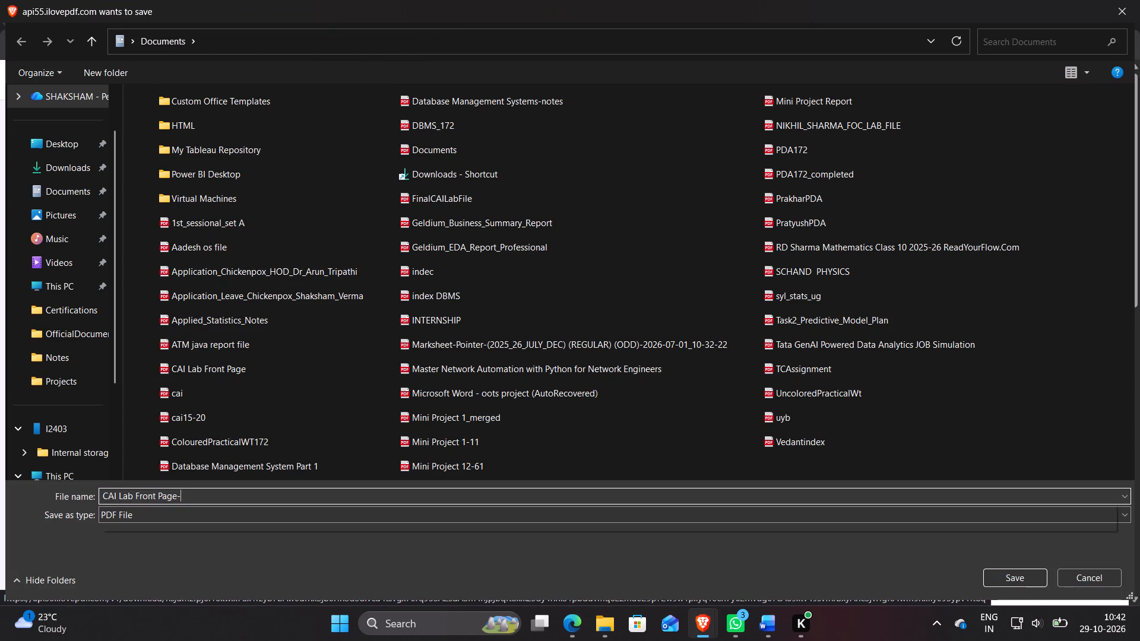
left_click(181, 514)
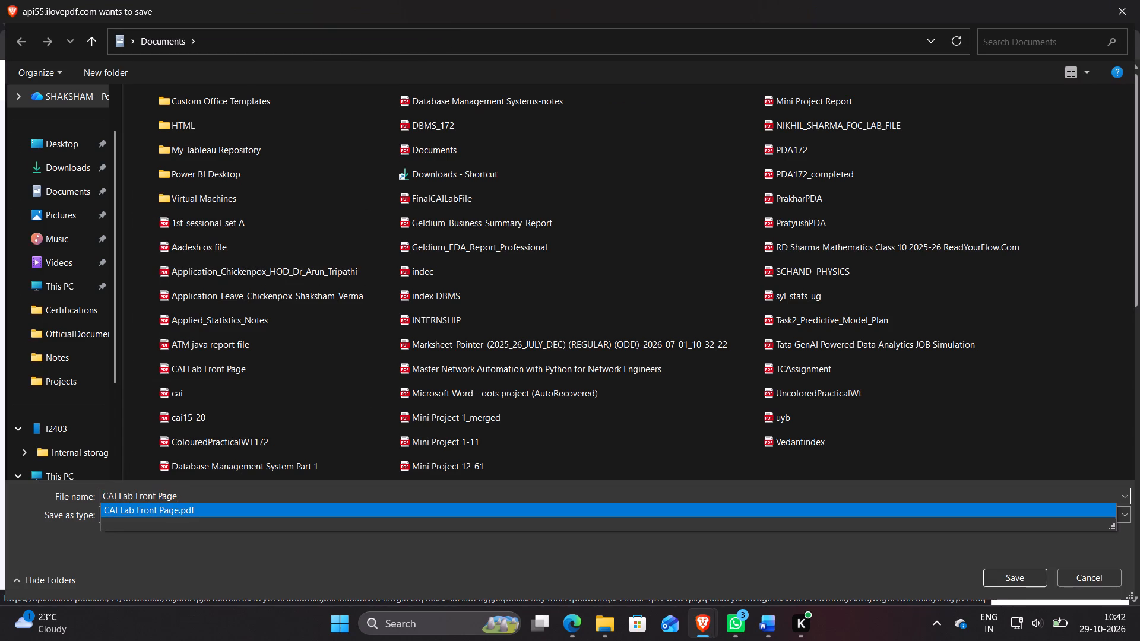
left_click(1002, 581)
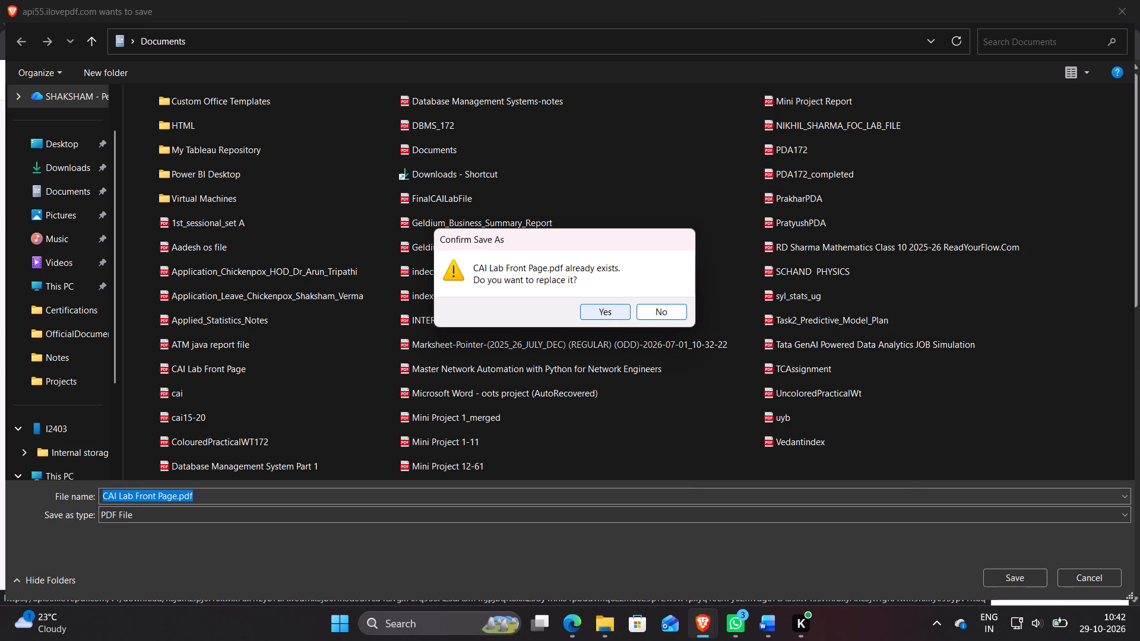
left_click(610, 316)
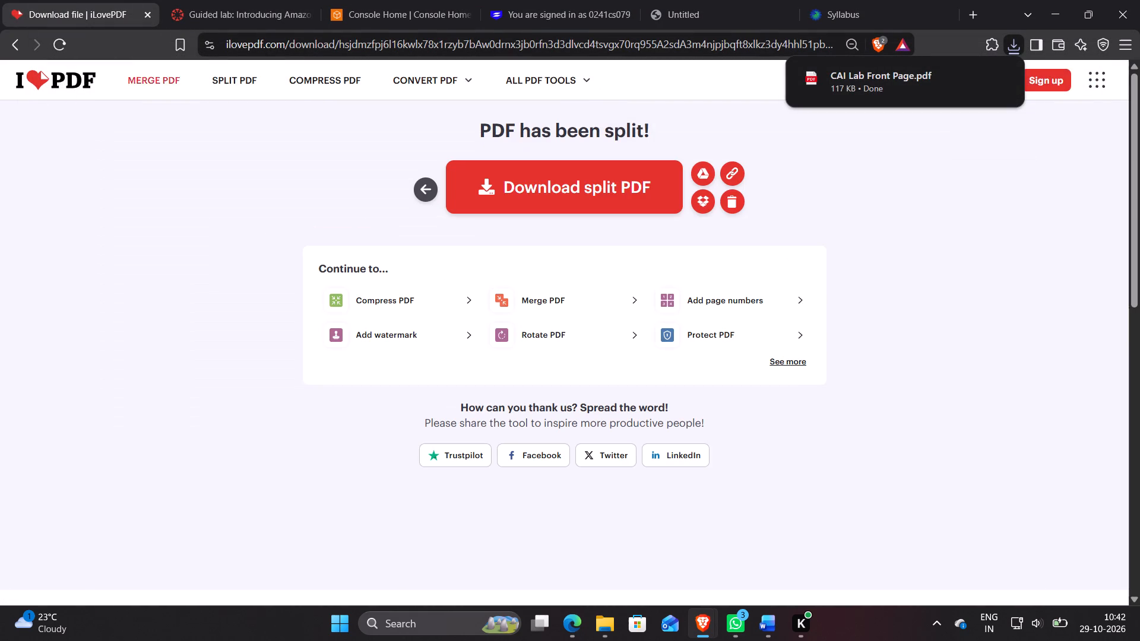
Open iLovePDF's Split PDF tool again for a new file.
left_click(244, 74)
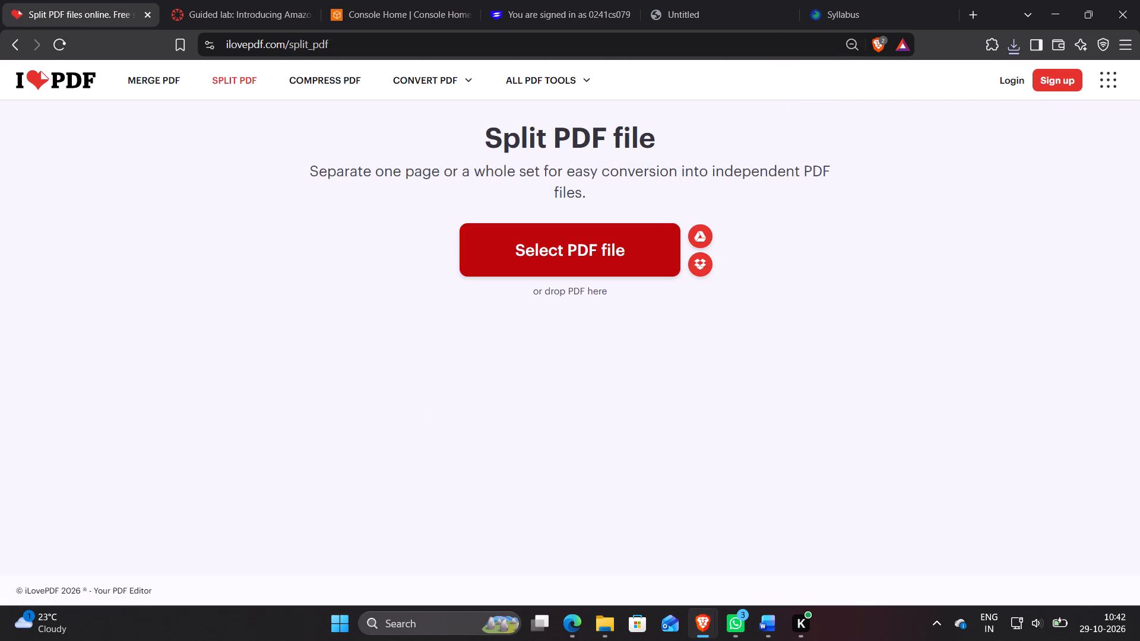
Browse the PDFs in Documents for the next file to load into the Split PDF tool.
left_click(503, 234)
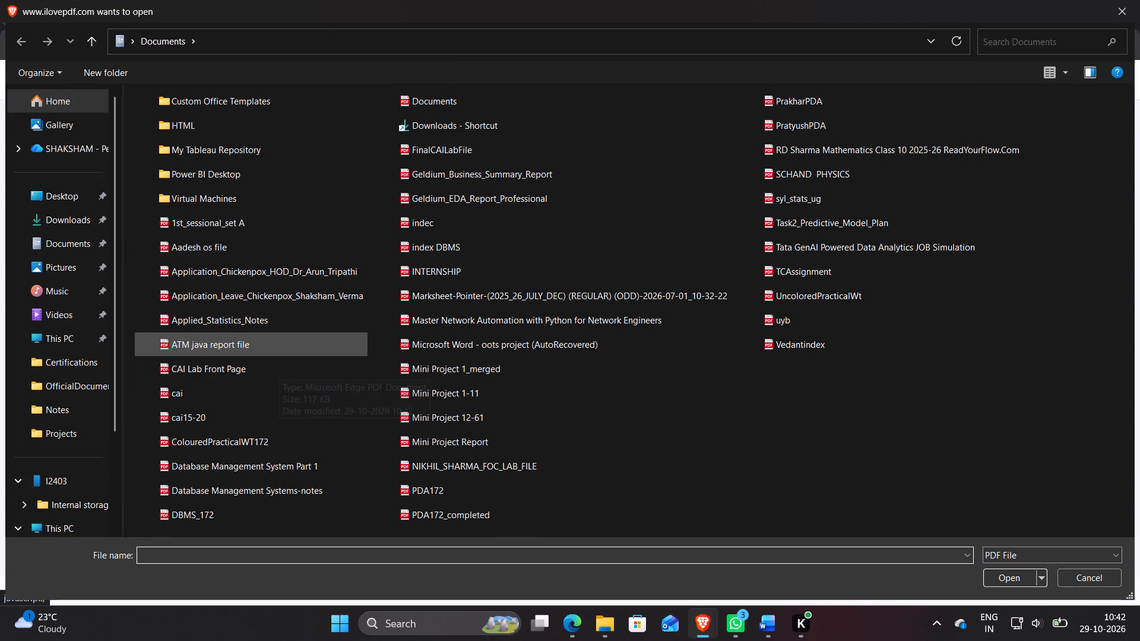
scroll(262, 389, "down", 1)
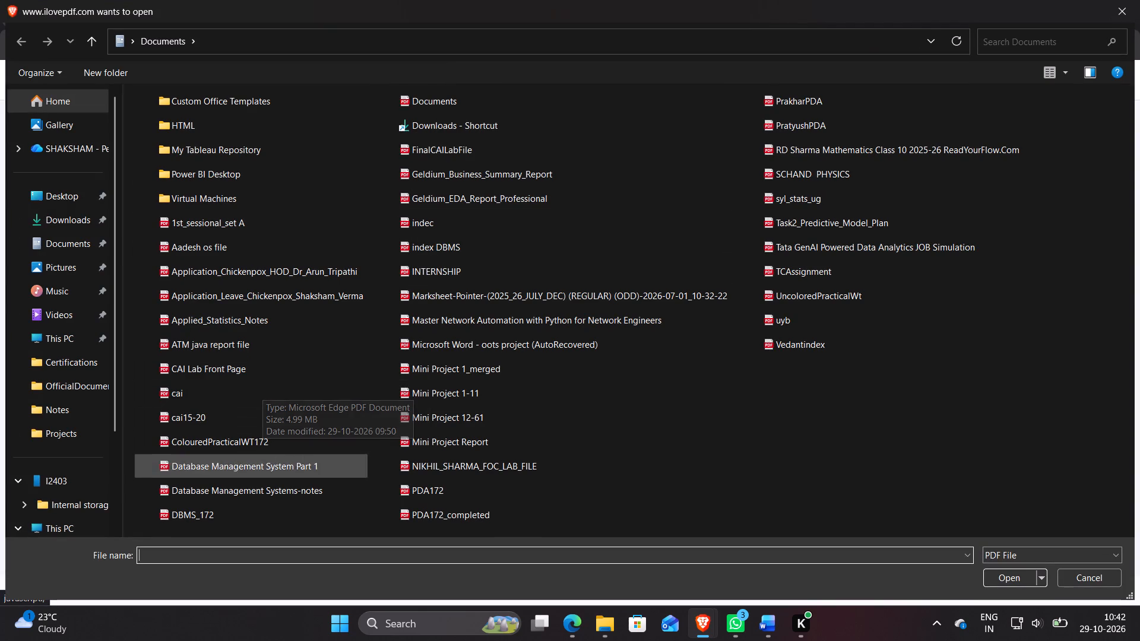
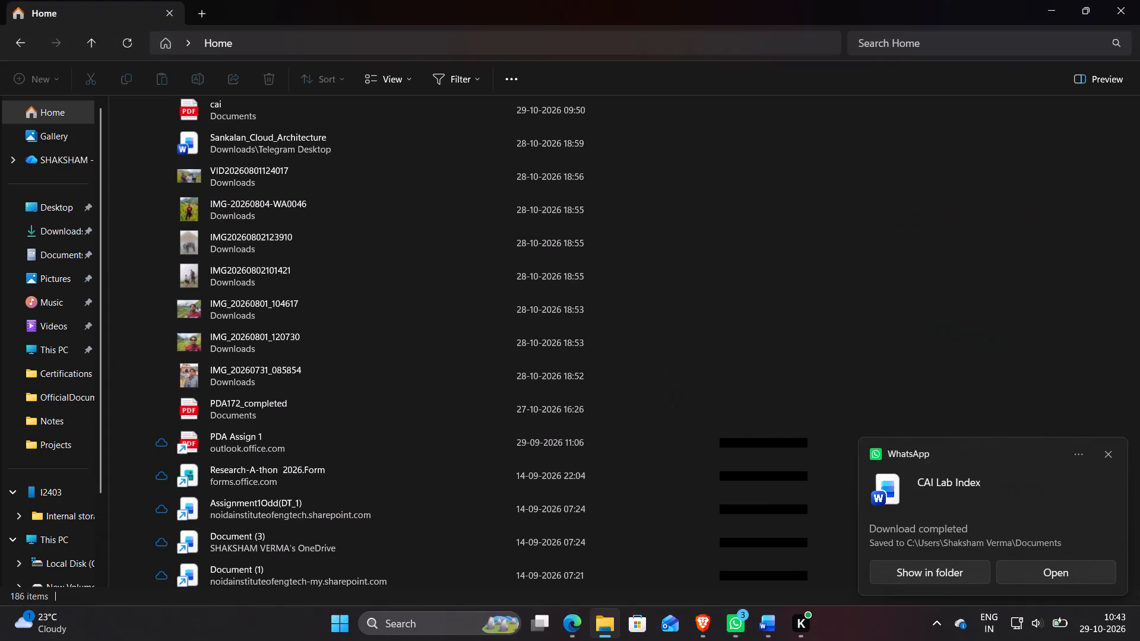
Open the CAI Lab Index Word document from the recent files in File Explorer.
scroll(389, 174, "up", 7)
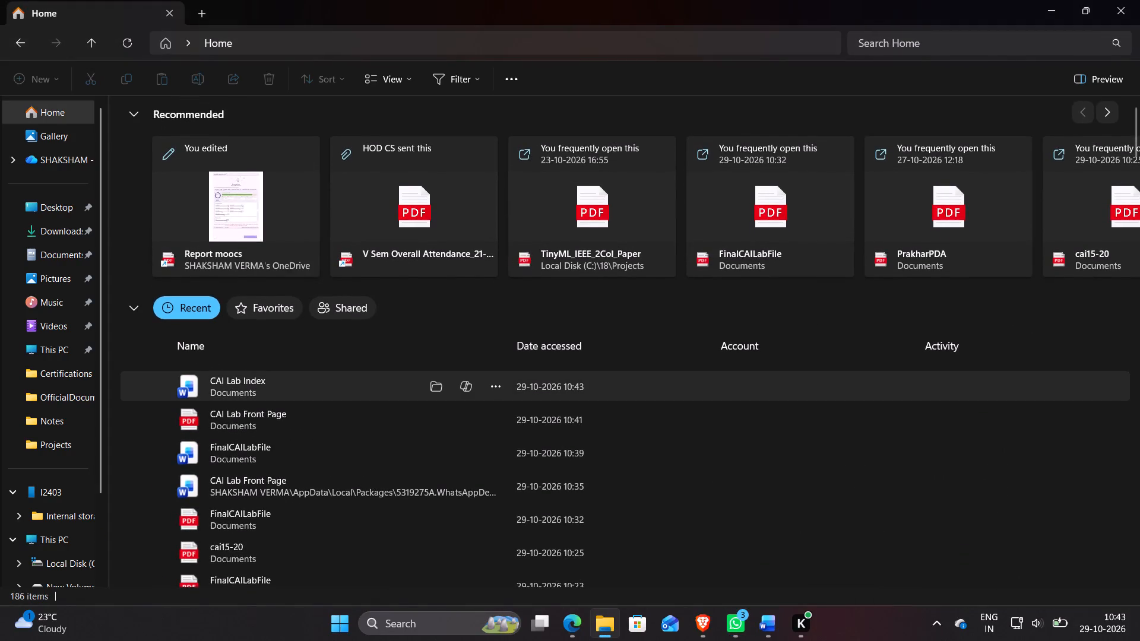
double_click(235, 398)
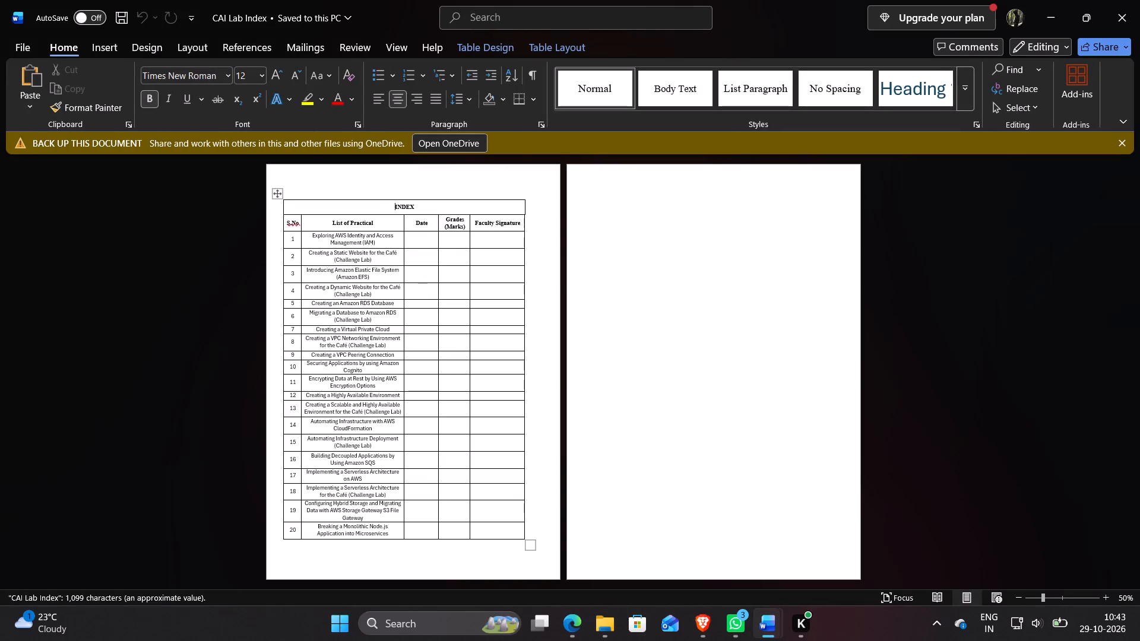
Save a copy of the document as a PDF named CAI Lab Index in the Documents folder.
left_click(16, 49)
left_click(35, 272)
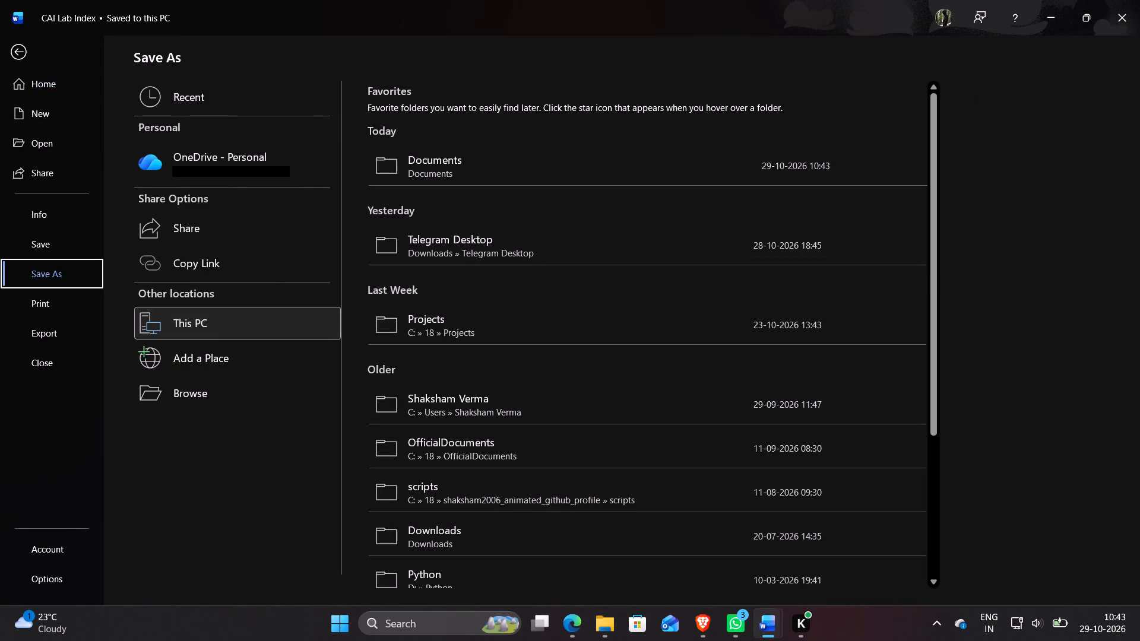
double_click(233, 316)
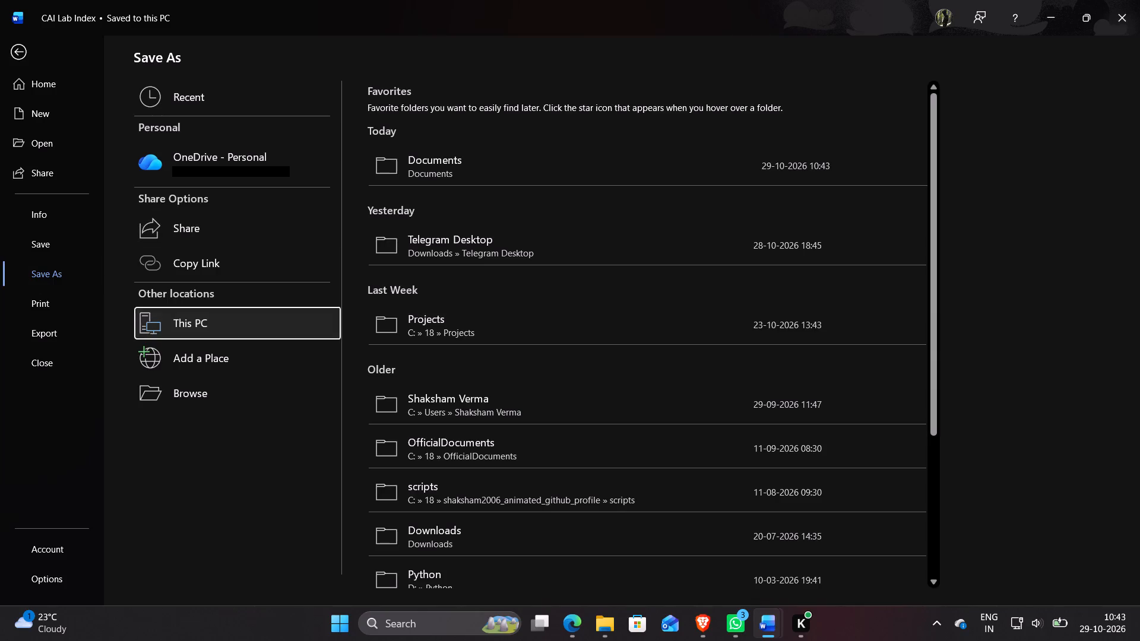
left_click(220, 265)
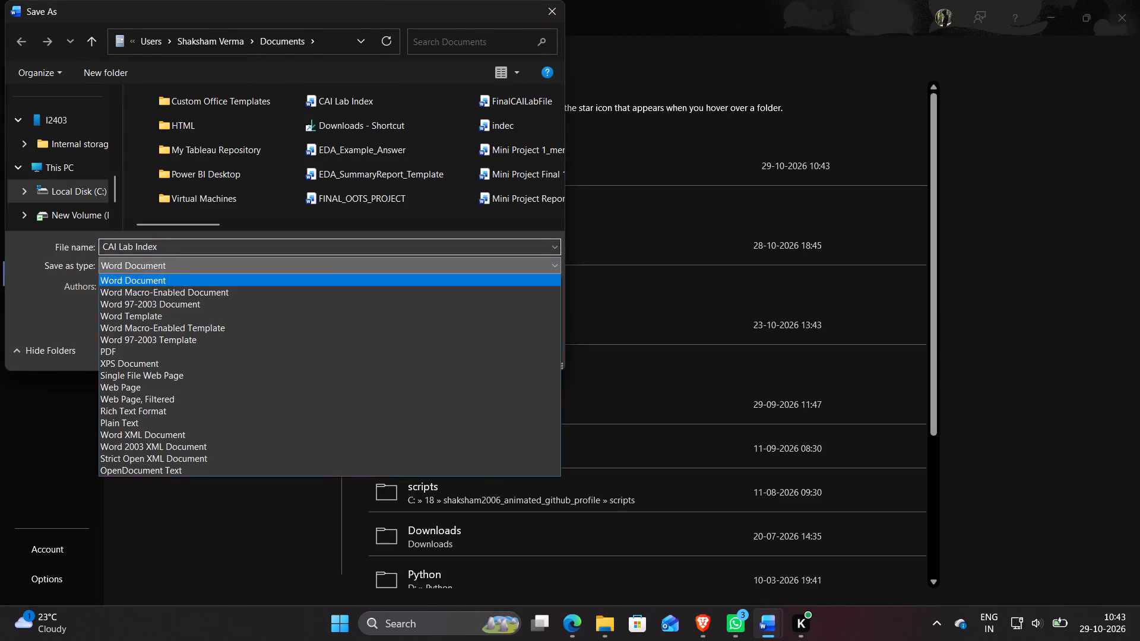
left_click(212, 348)
scroll(78, 162, "up", 1)
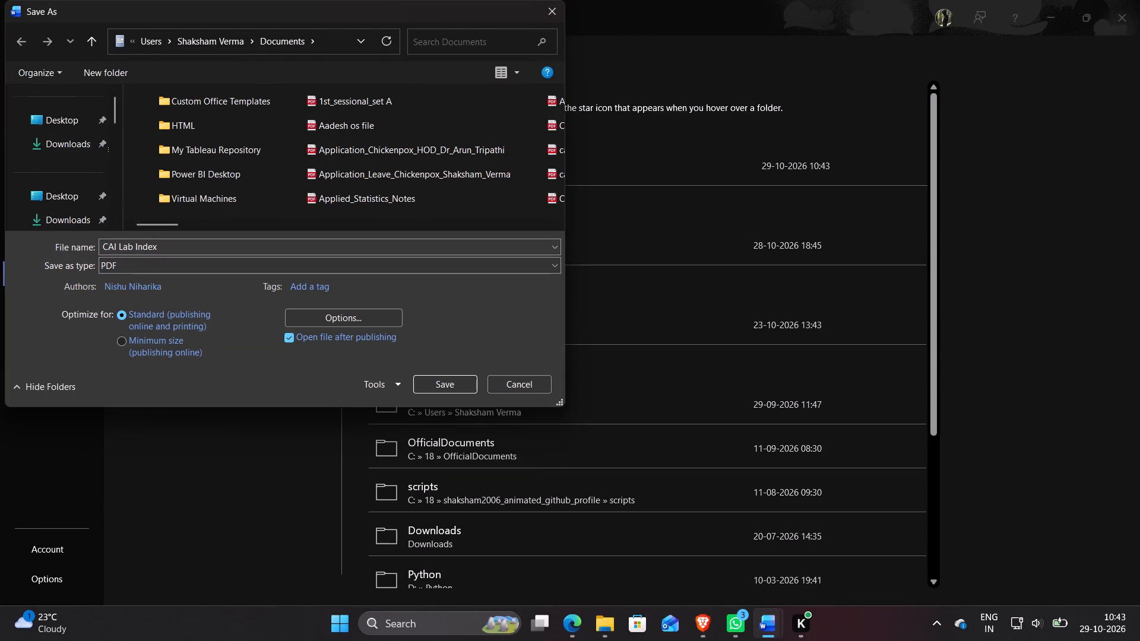
scroll(66, 192, "down", 1)
double_click(67, 167)
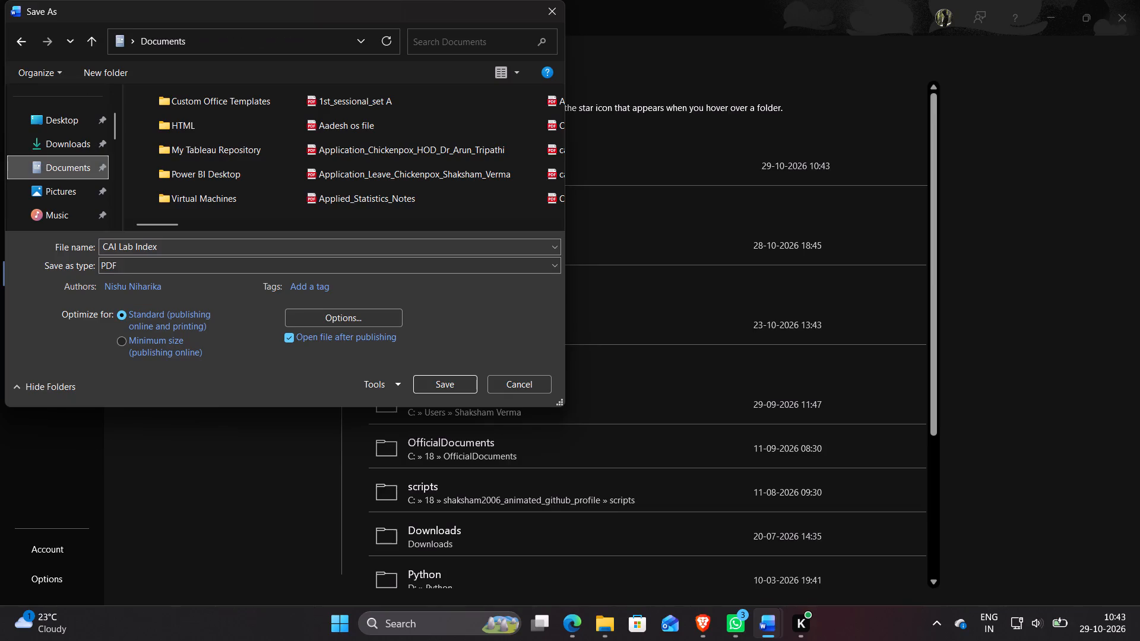
left_click(461, 379)
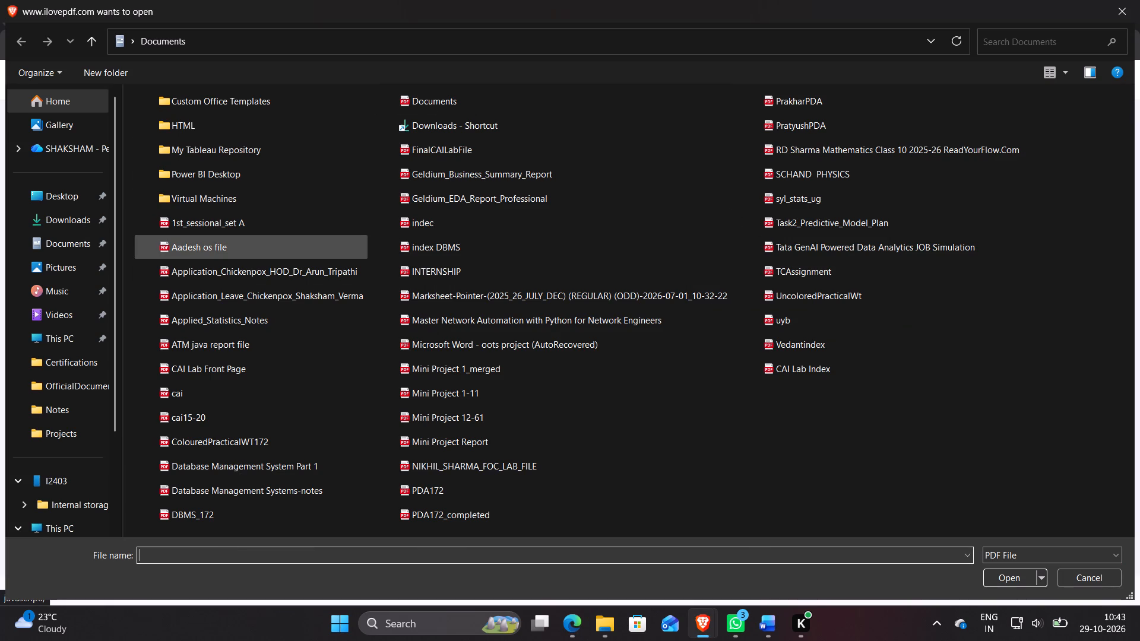
In the browser, load the recent CAI Lab Index PDF into iLovePDF's Split PDF tool.
scroll(212, 243, "up", 3)
double_click(65, 96)
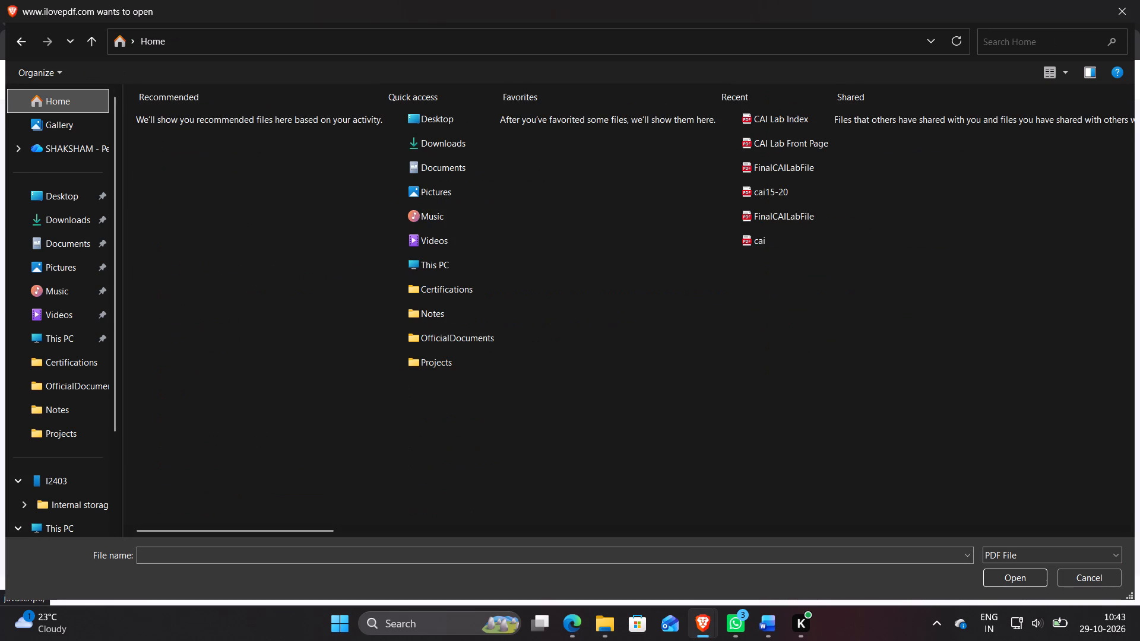
left_click(758, 115)
key("Return")
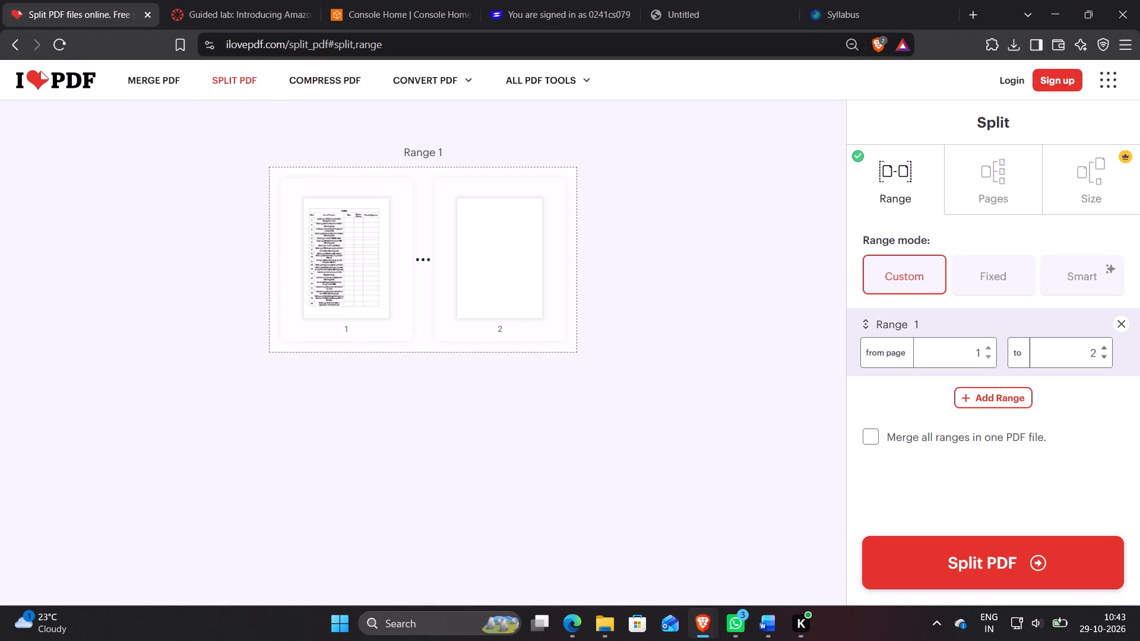
Set the custom split range of the index PDF from page 1 to 1 and split the PDF.
left_click(1105, 356)
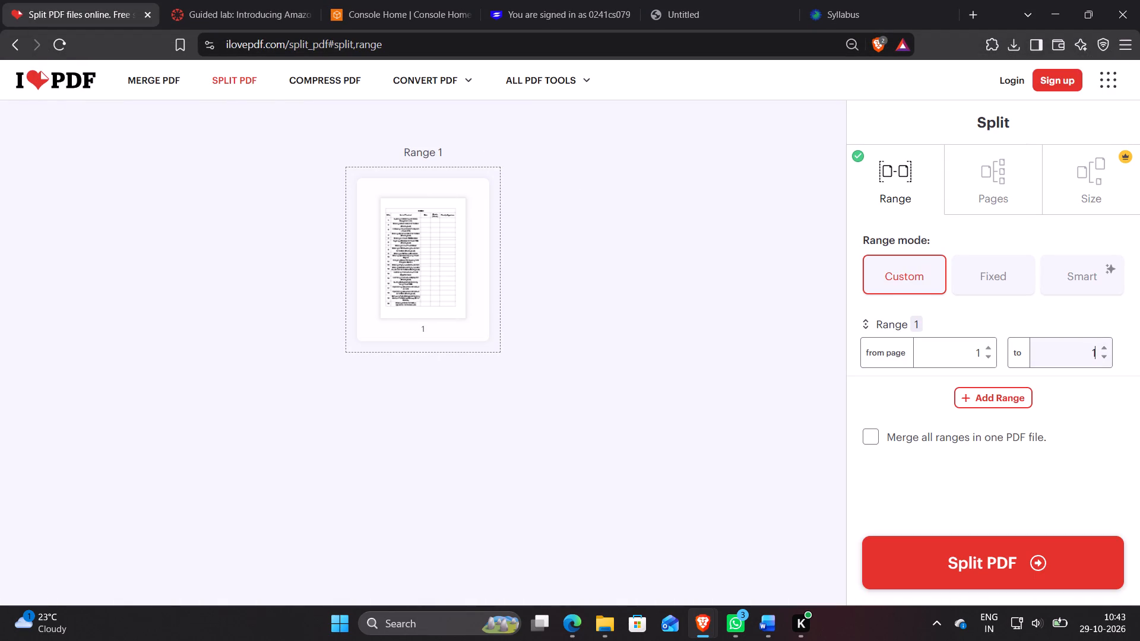
left_click(1003, 572)
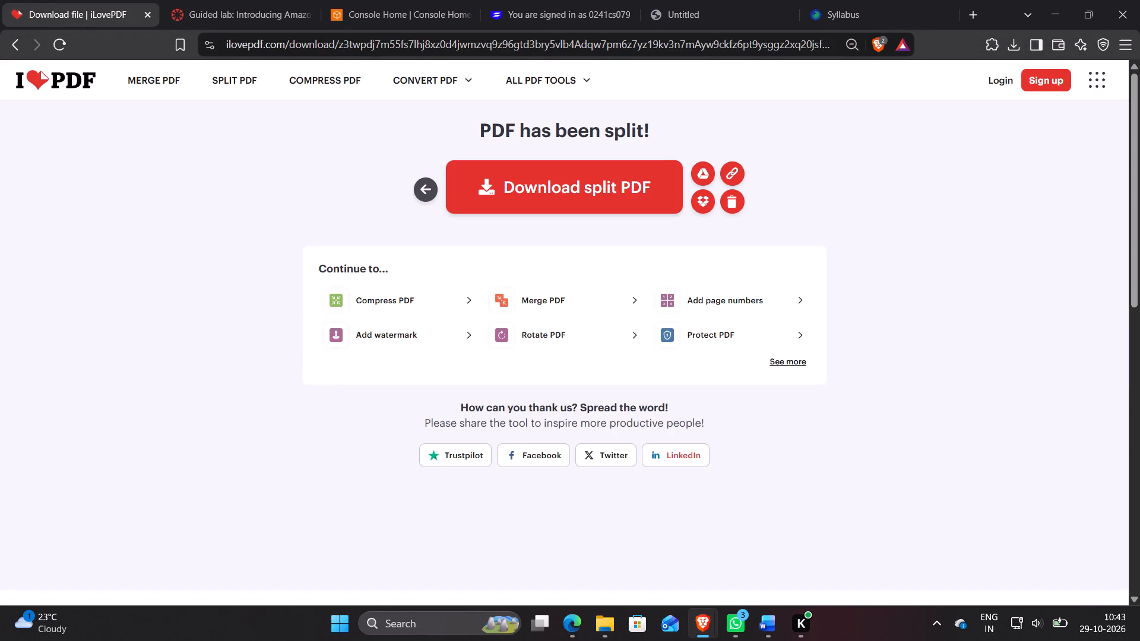
Download the split PDF to Documents as CAI Lab Index.pdf, replacing the existing file.
left_click(582, 197)
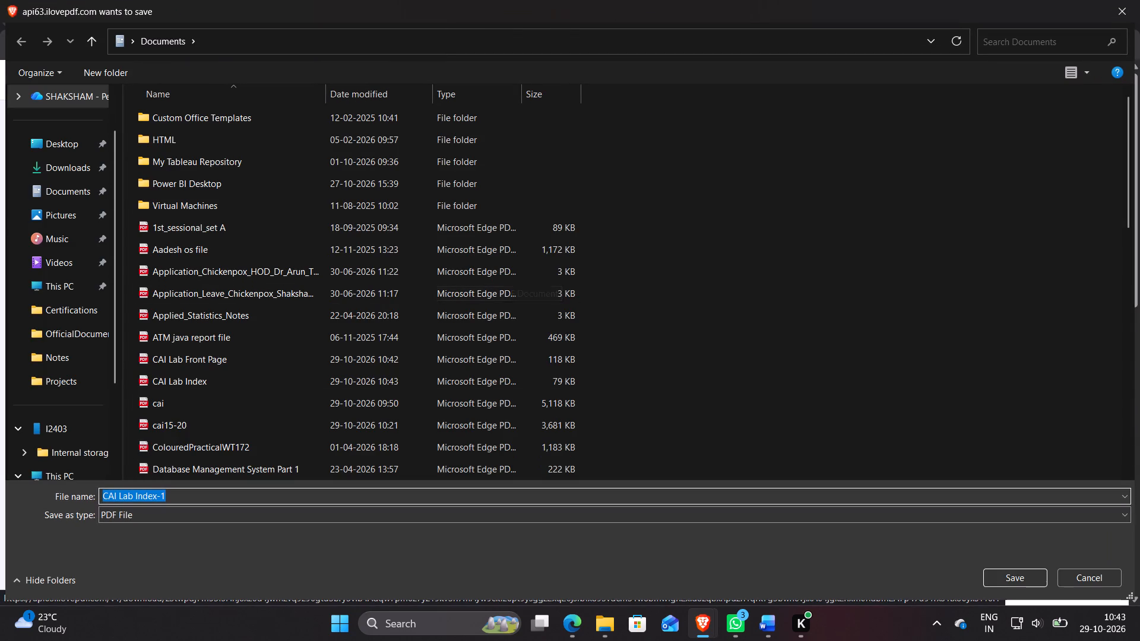
left_click(366, 494)
key("BackSpace")
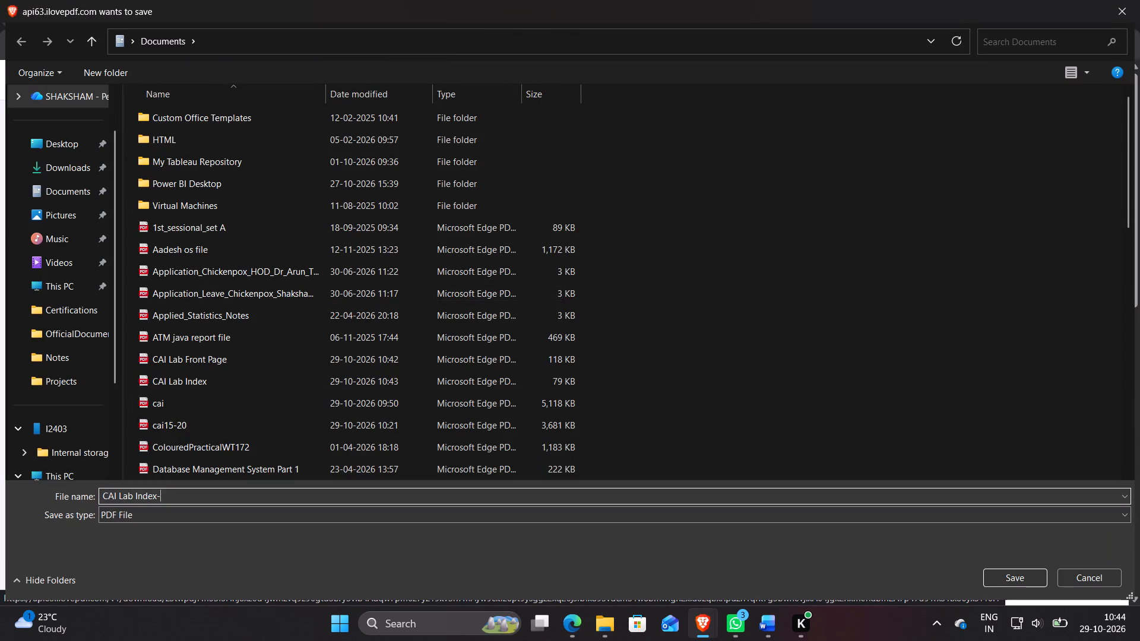
key("BackSpace")
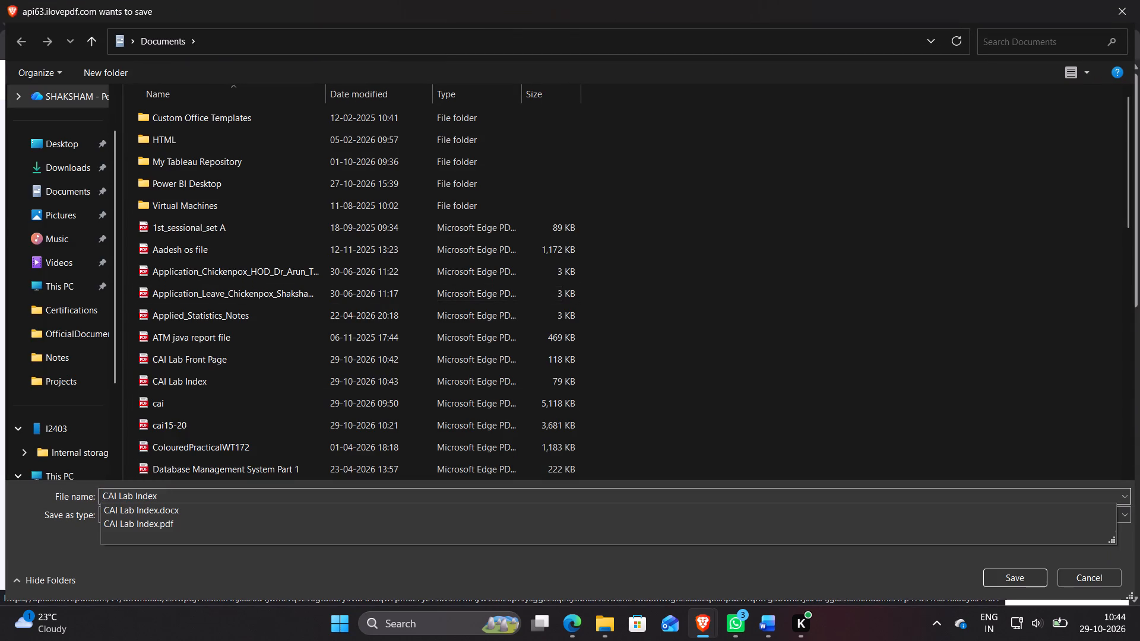
left_click(182, 521)
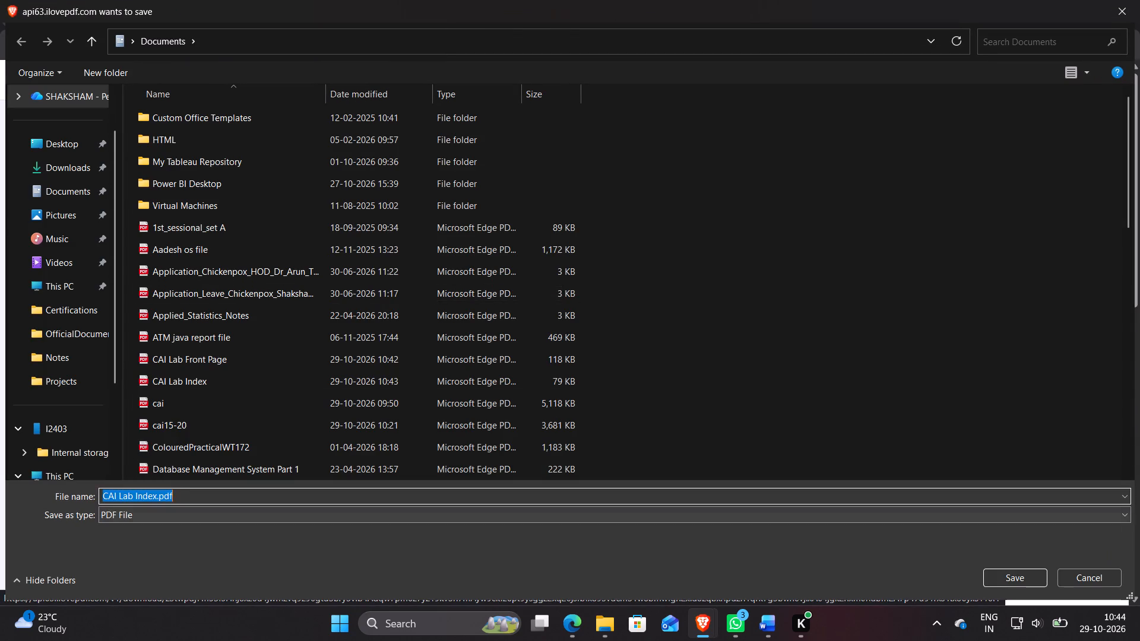
left_click(182, 521)
left_click(182, 521)
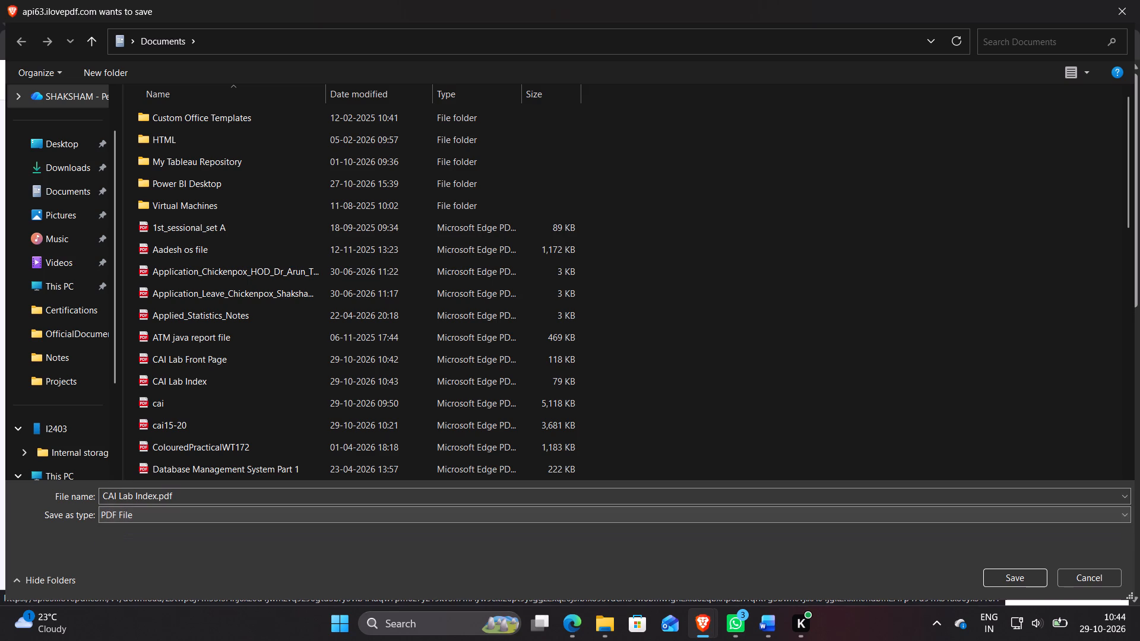
left_click(1012, 583)
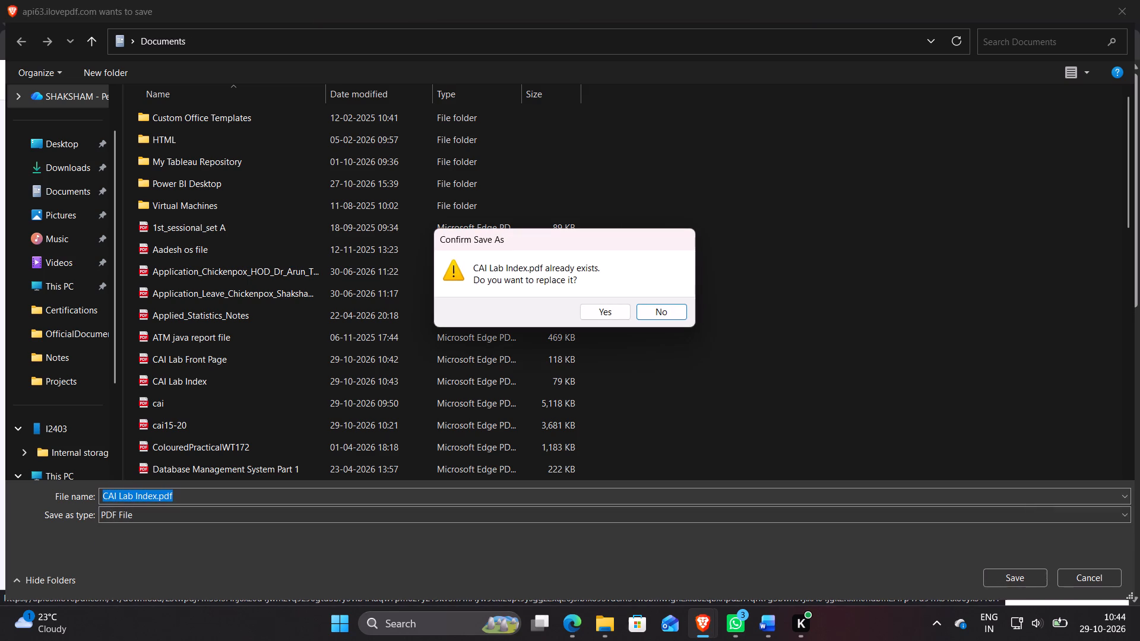
left_click(615, 313)
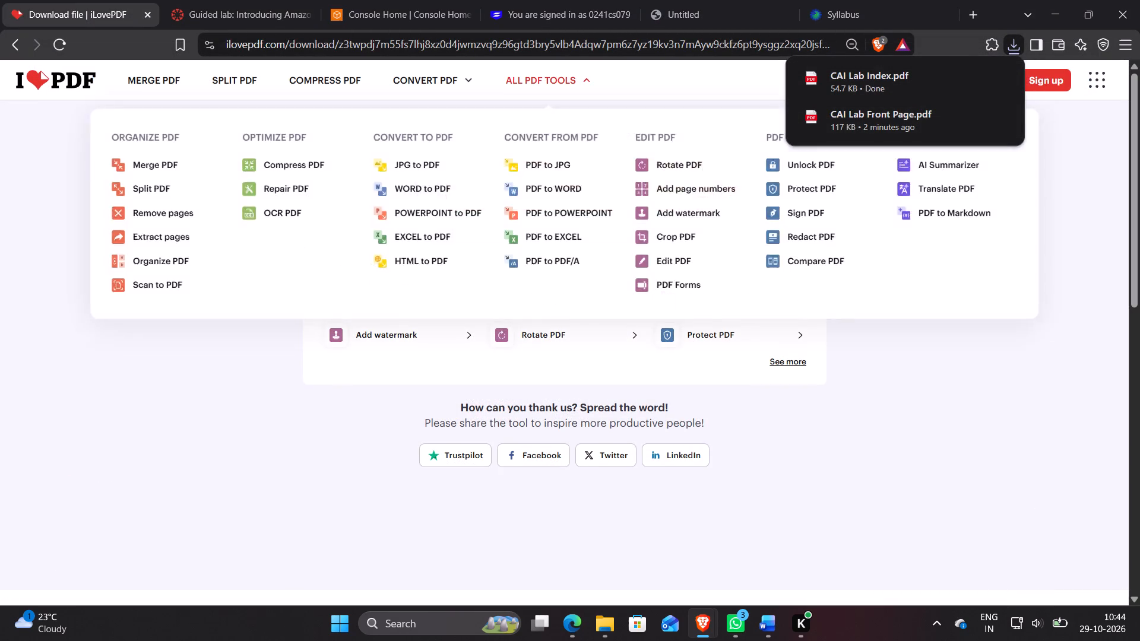
Merge CAI Lab Front Page, CAI Lab Index and FinalCAILabFile from Documents, in that order, with iLovePDF's Merge PDF tool.
left_click(145, 76)
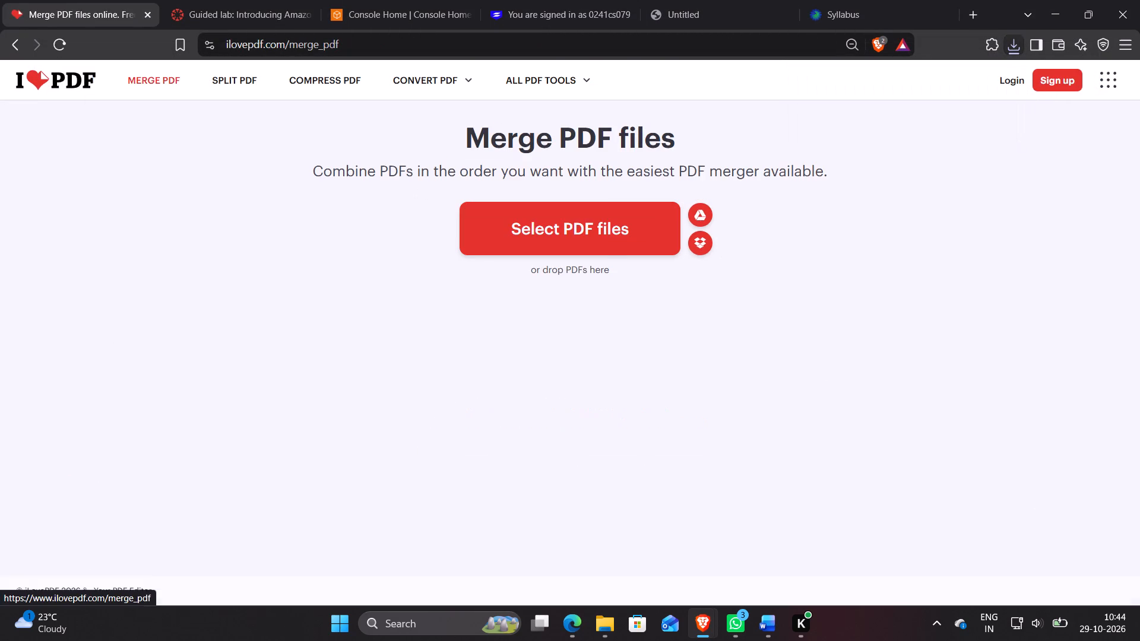
left_click(647, 227)
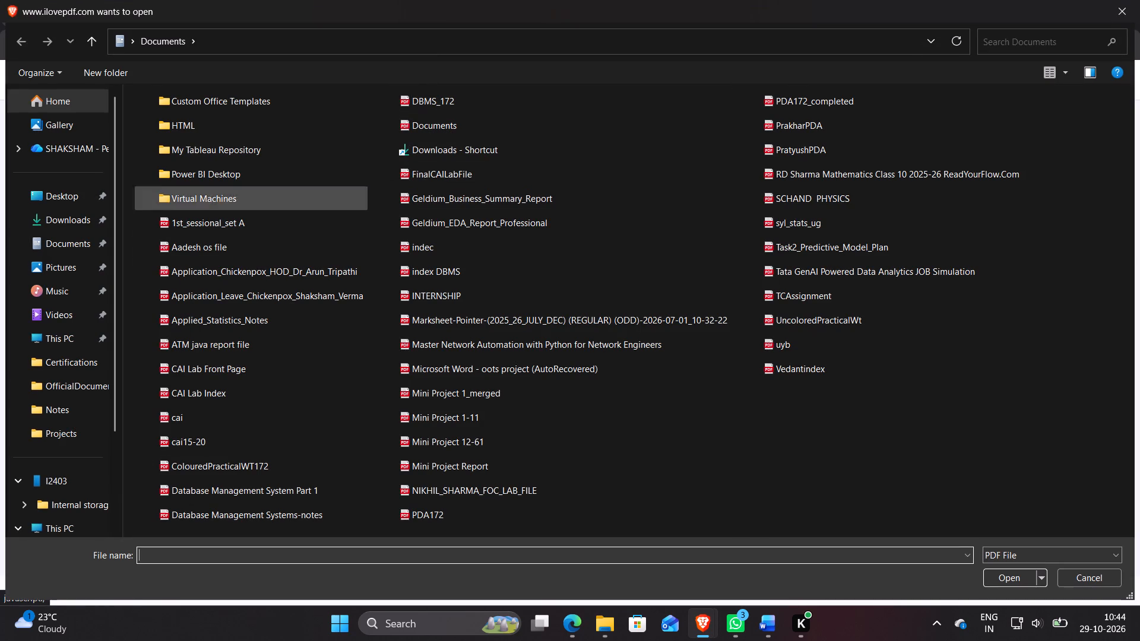
left_click(230, 376)
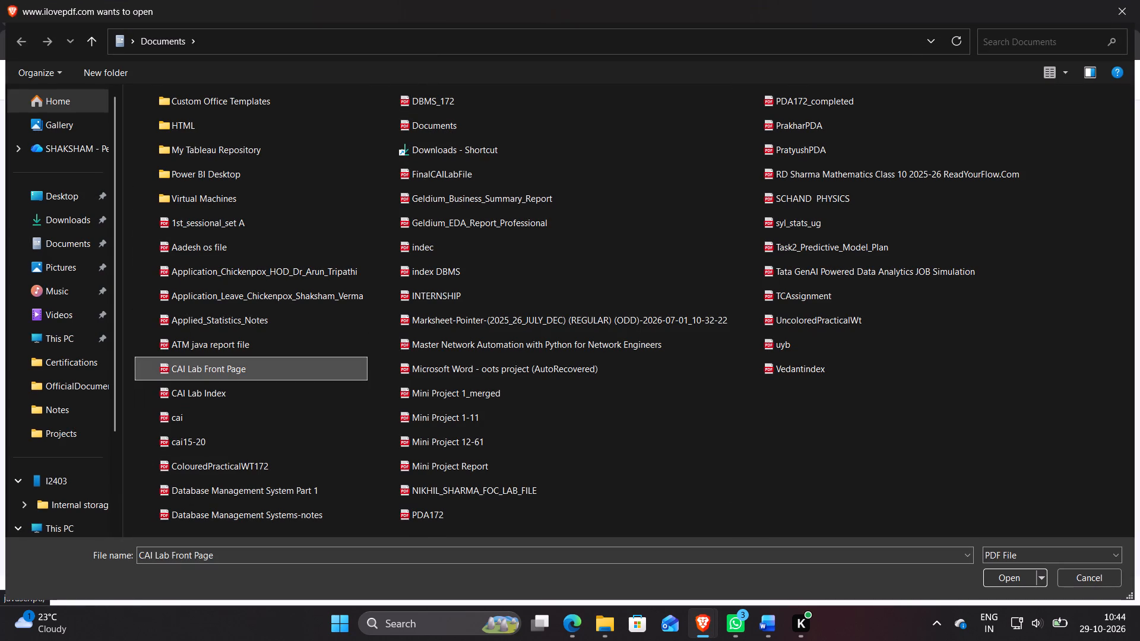
left_click(1003, 573)
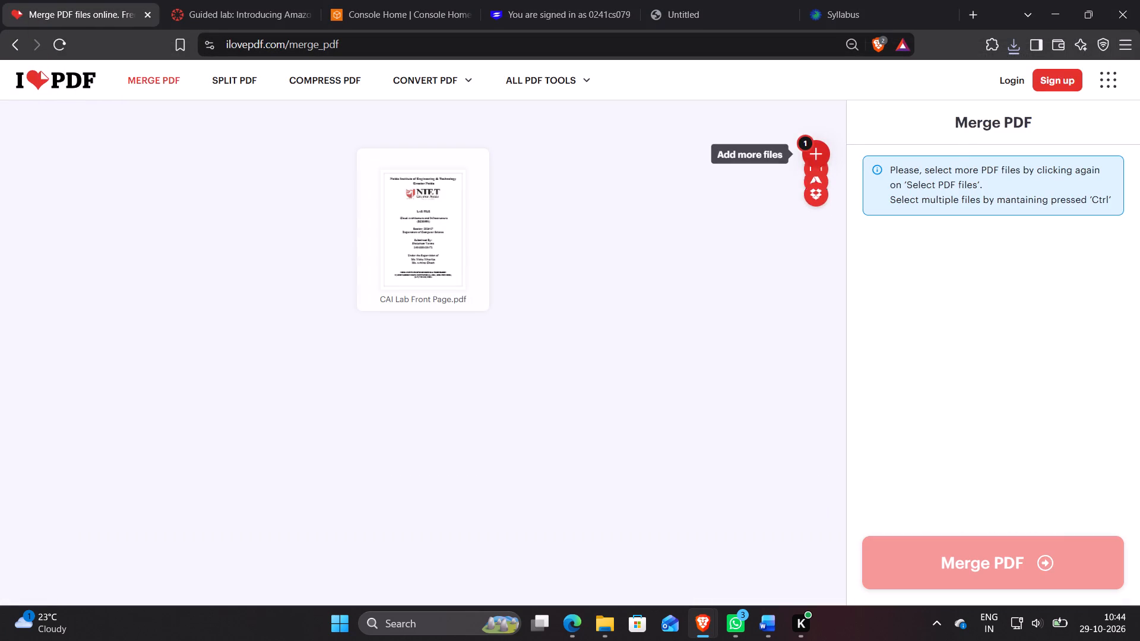
left_click(815, 160)
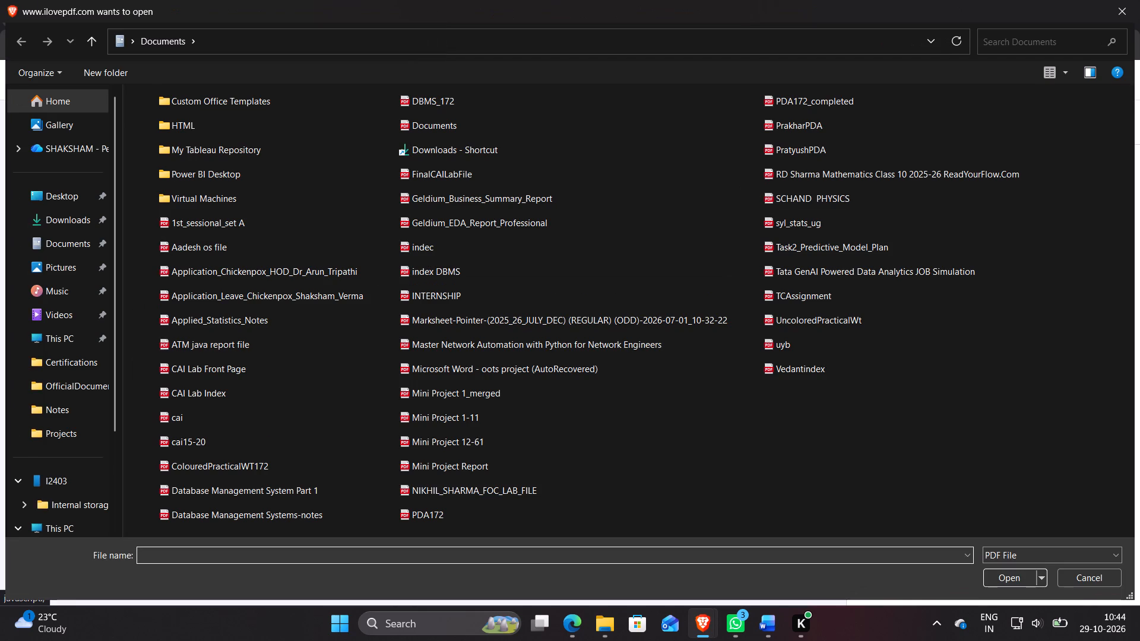
left_click(267, 399)
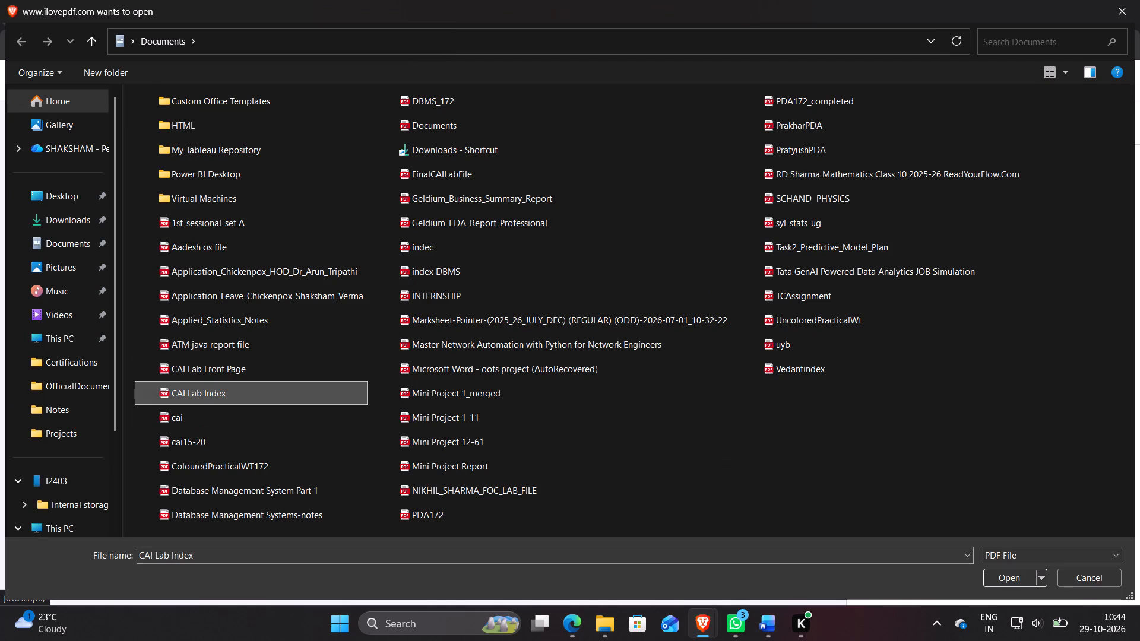
left_click(1003, 576)
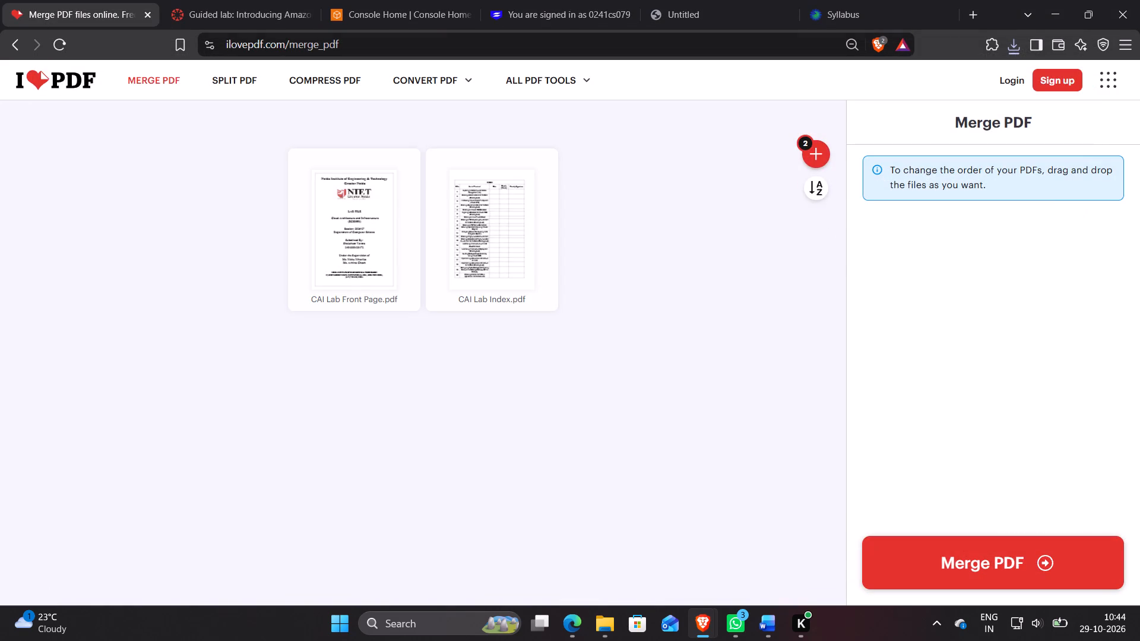
left_click(826, 145)
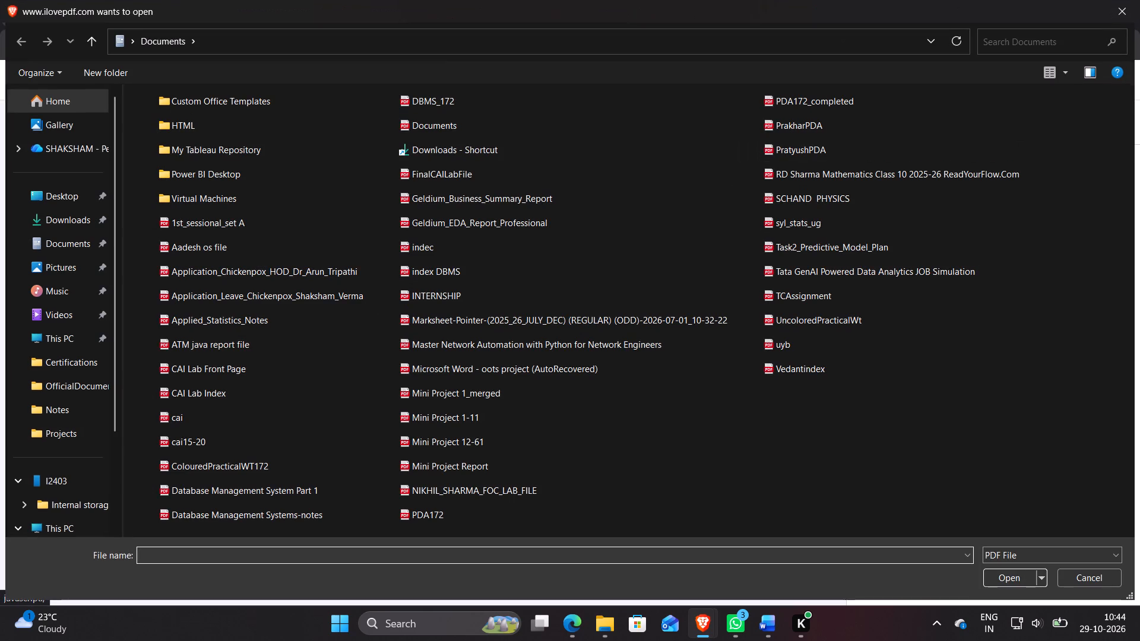
left_click(449, 169)
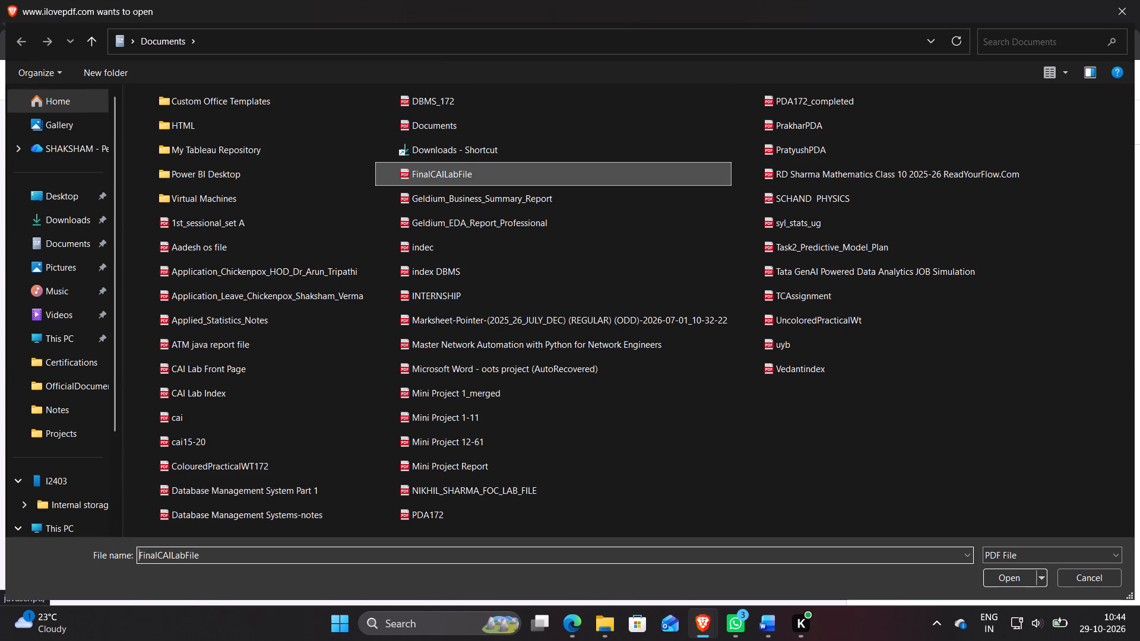
key("Return")
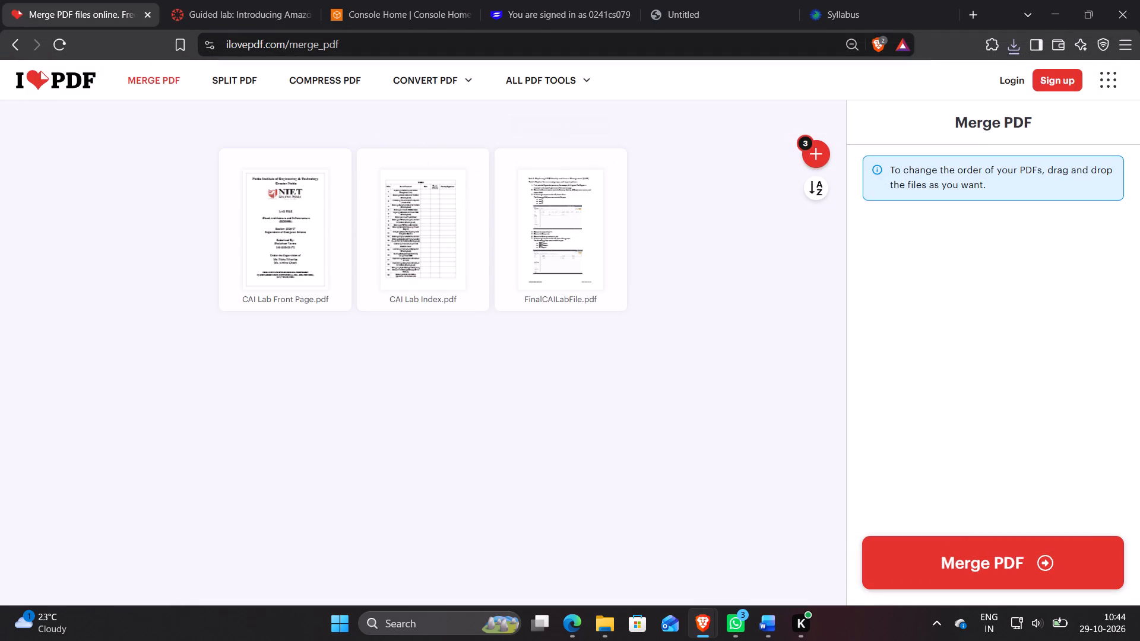
left_click(976, 556)
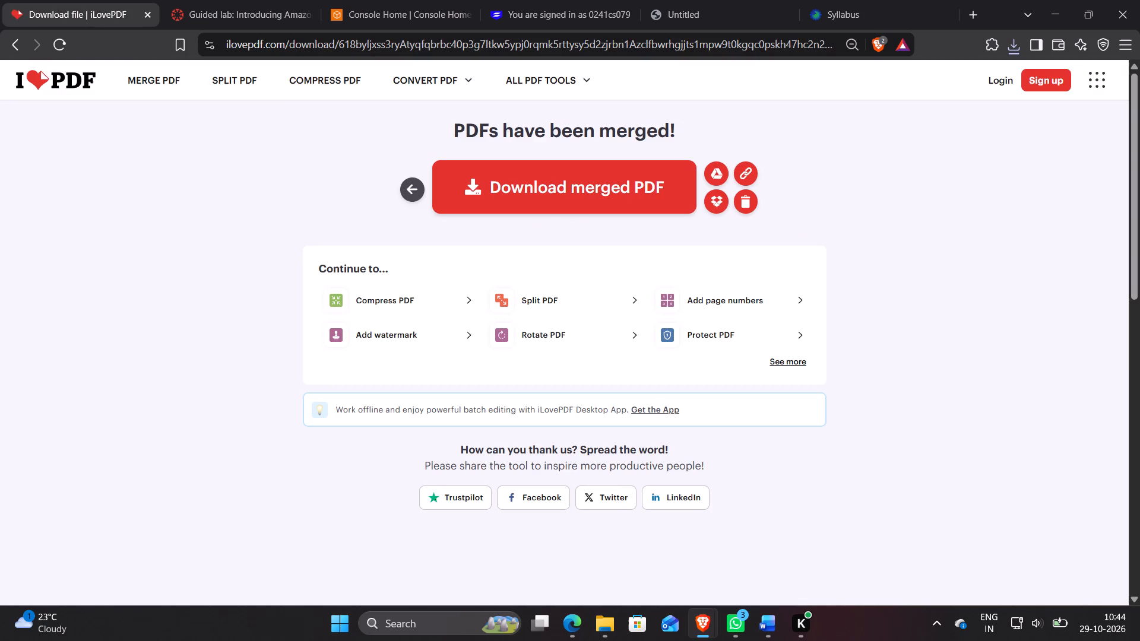
Download the merged PDF to Documents as FinalCAILabFile.pdf, replacing the existing file.
left_click(626, 161)
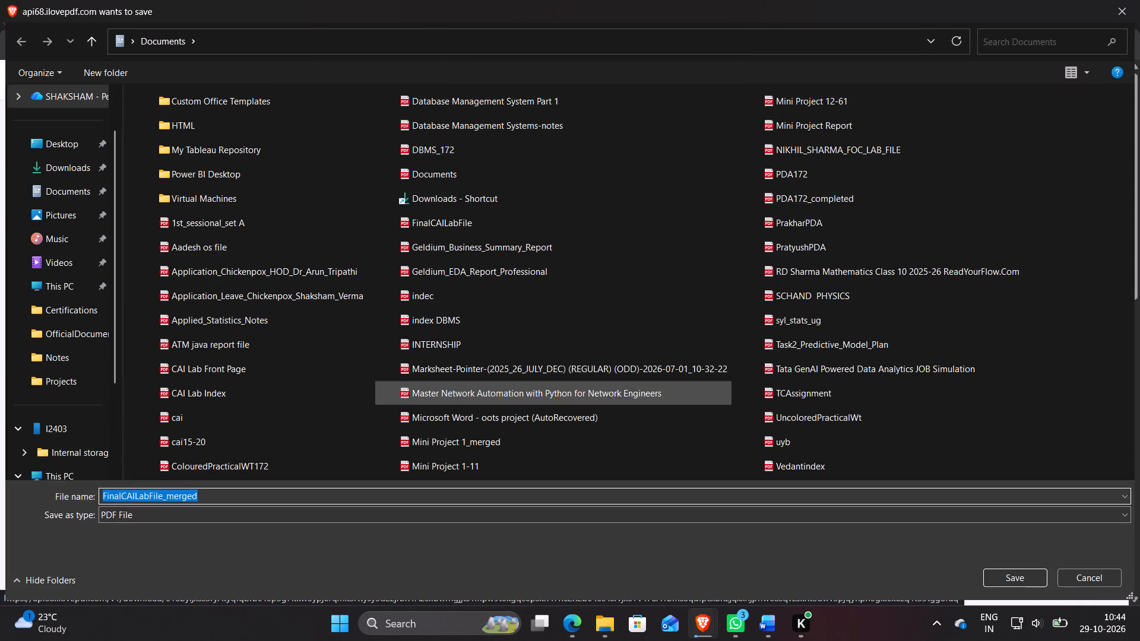
left_click(233, 496)
key("BackSpace")
key("BackSpace")
key("BackSpace")
key("BackSpace")
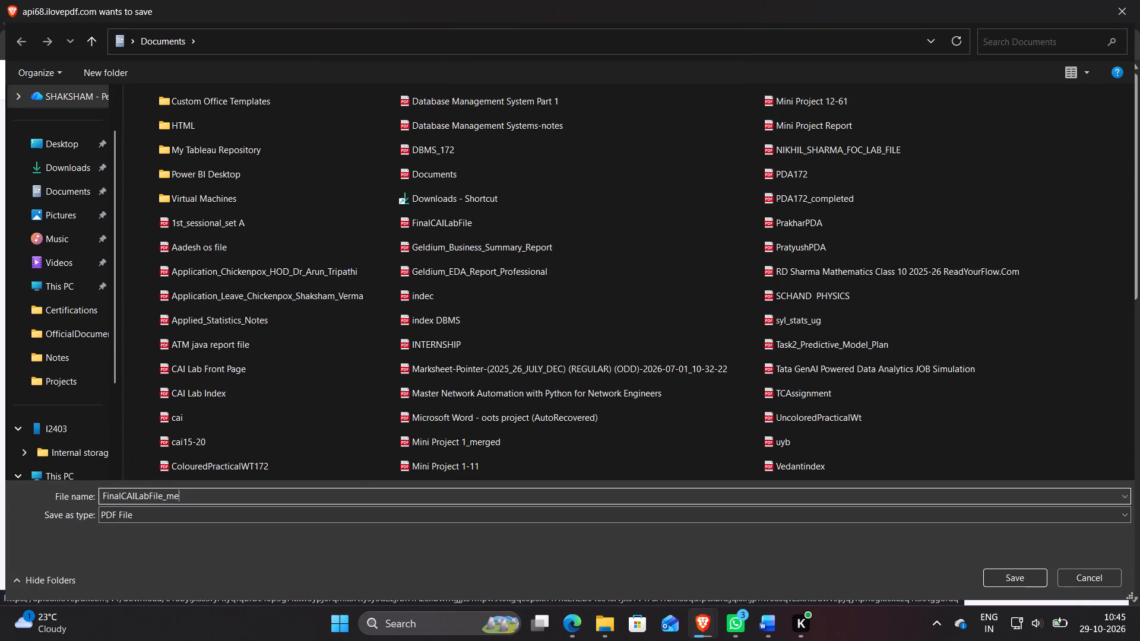
key("BackSpace")
key("BackSpace")
key("BackSpace")
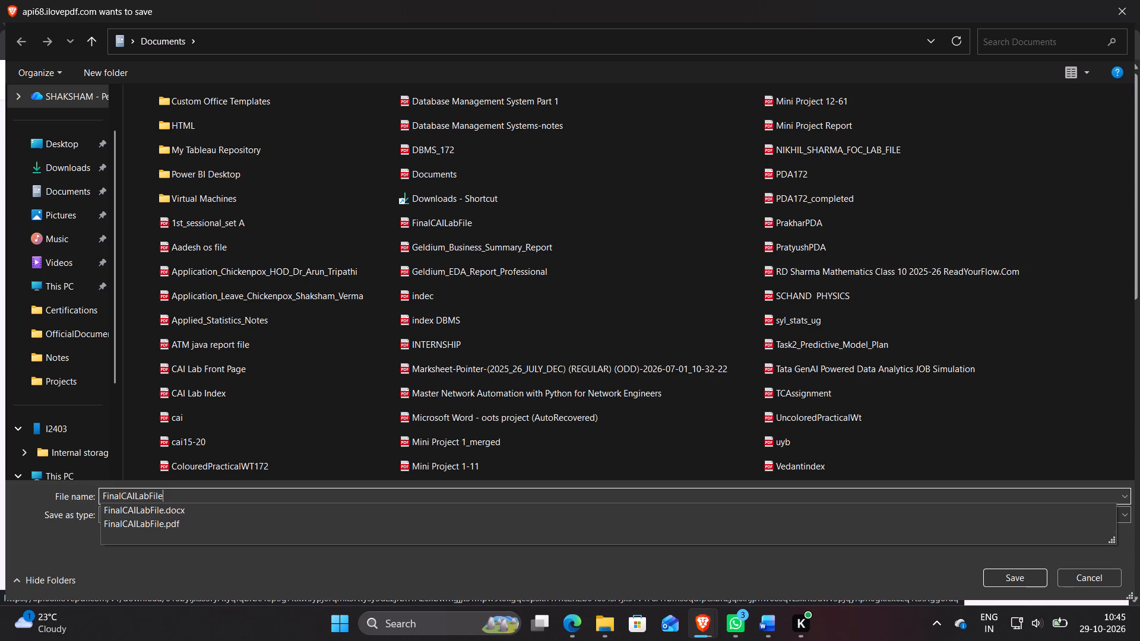
left_click(150, 520)
left_click(150, 520)
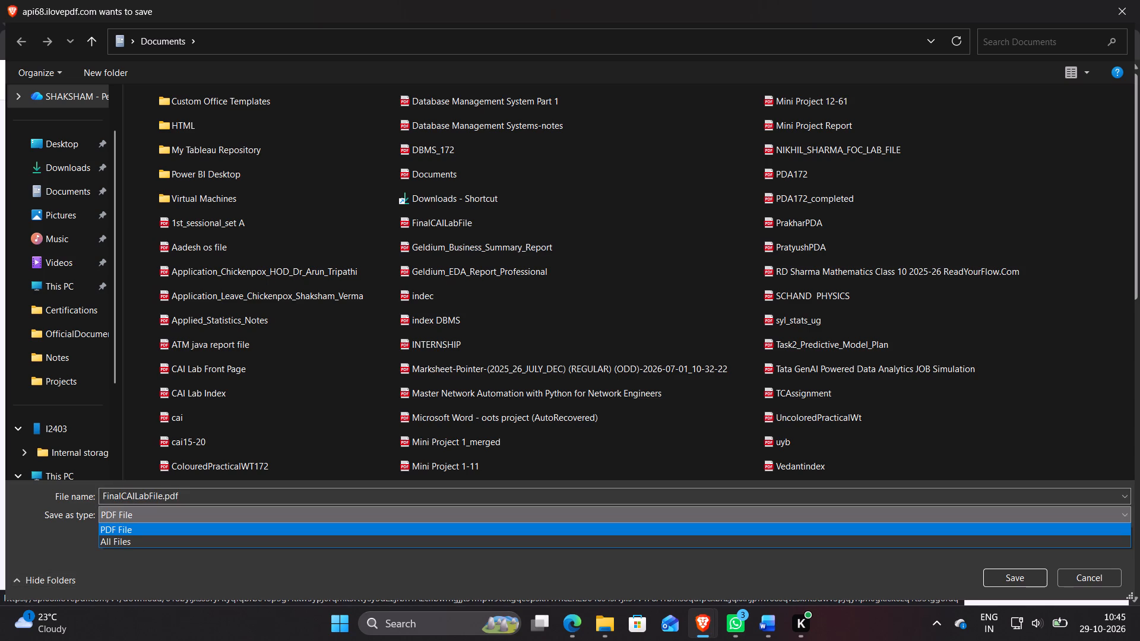
left_click(183, 575)
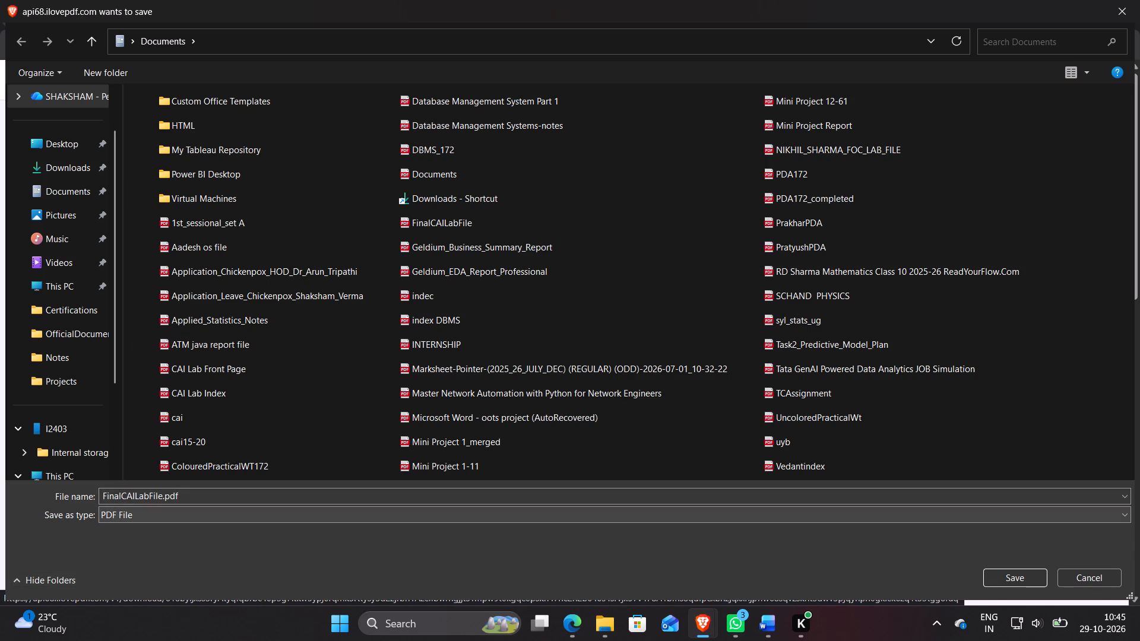
left_click(1033, 577)
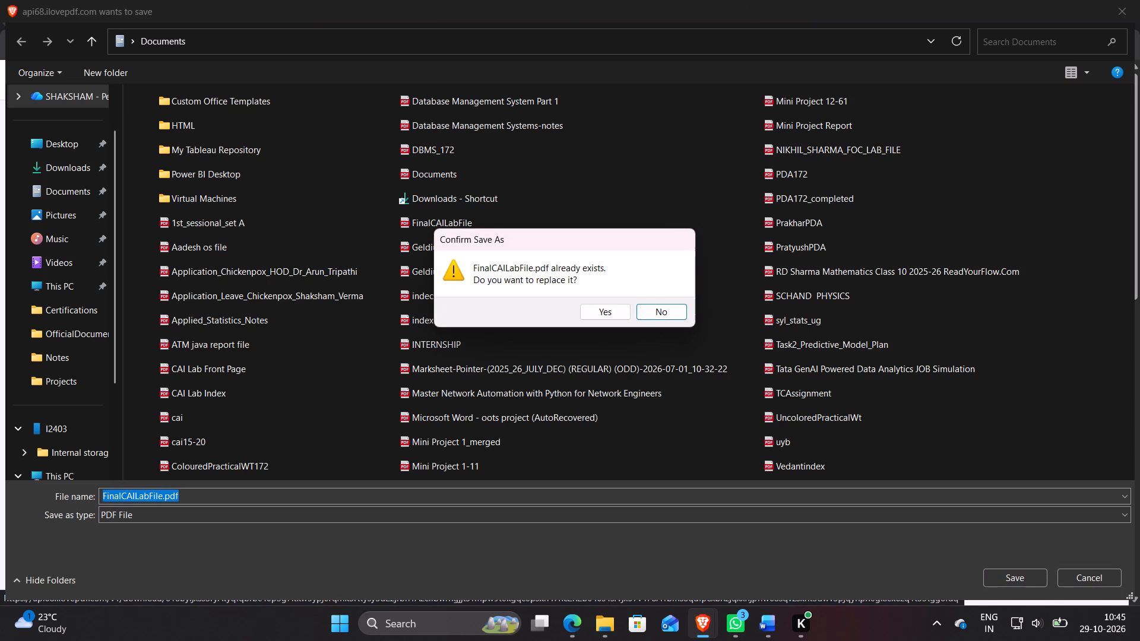
left_click(605, 310)
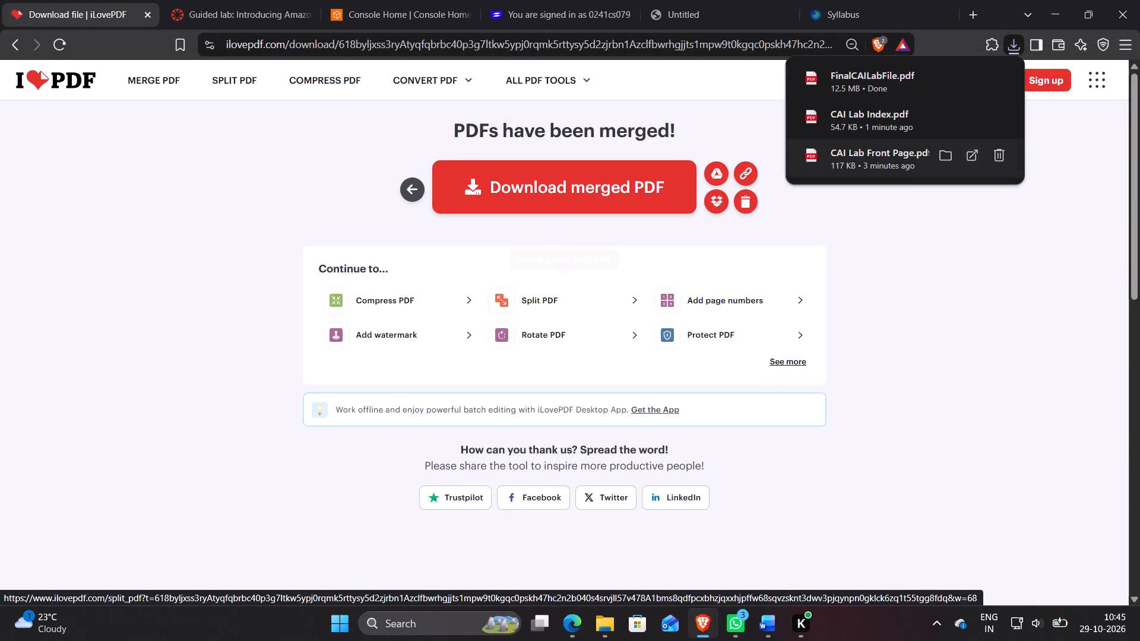
Show the downloaded FinalCAILabFile PDF in its Documents folder in File Explorer and copy the file.
left_click(943, 75)
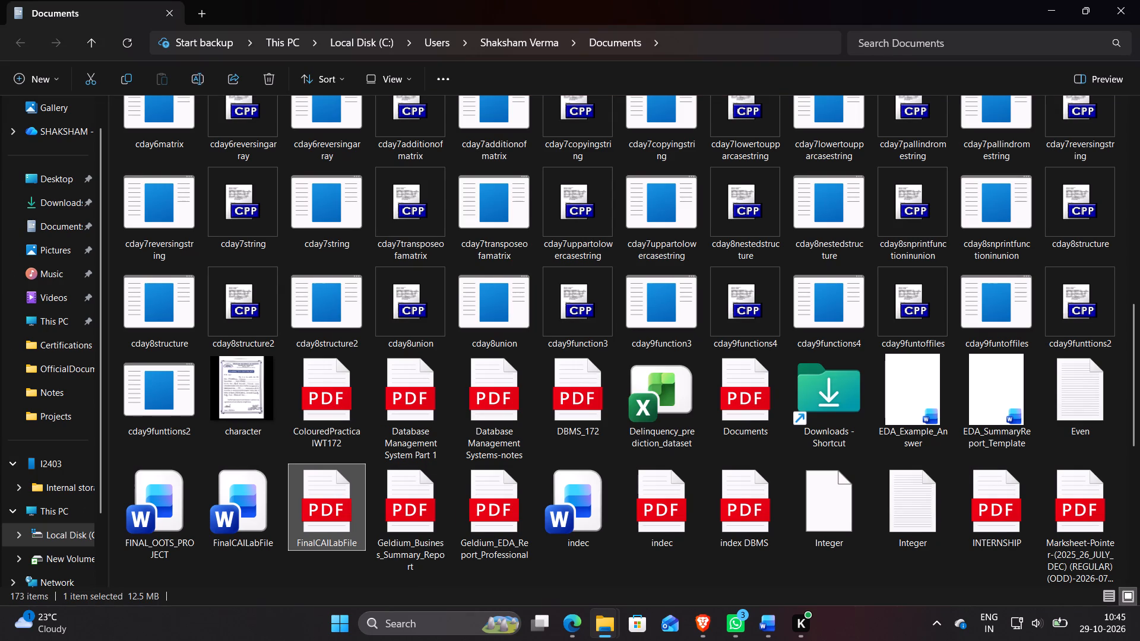
right_click(335, 484)
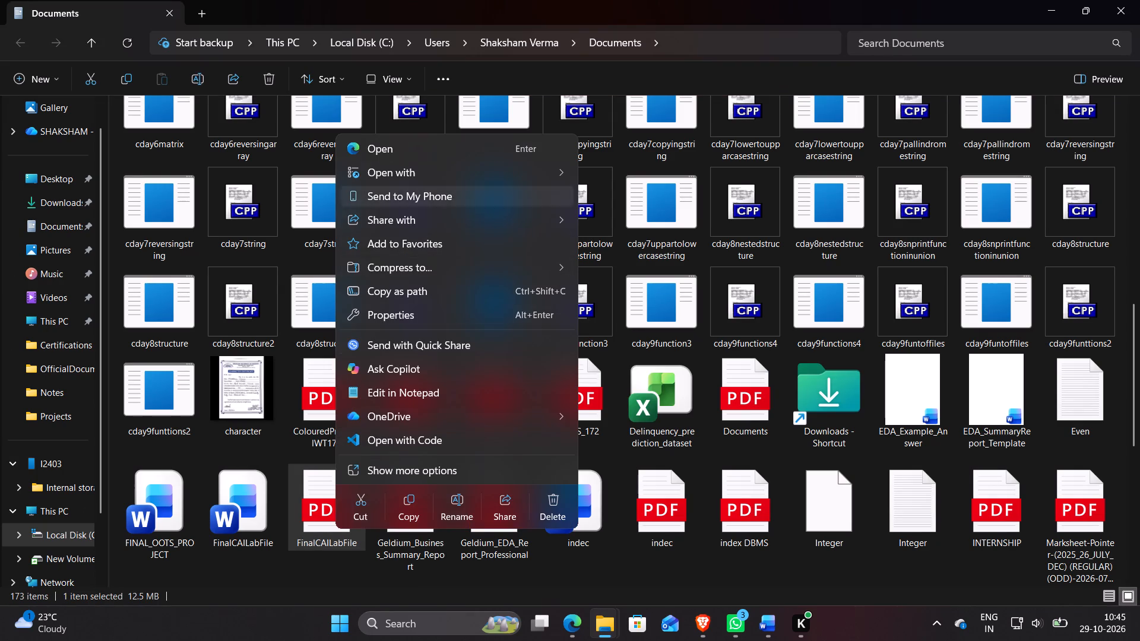
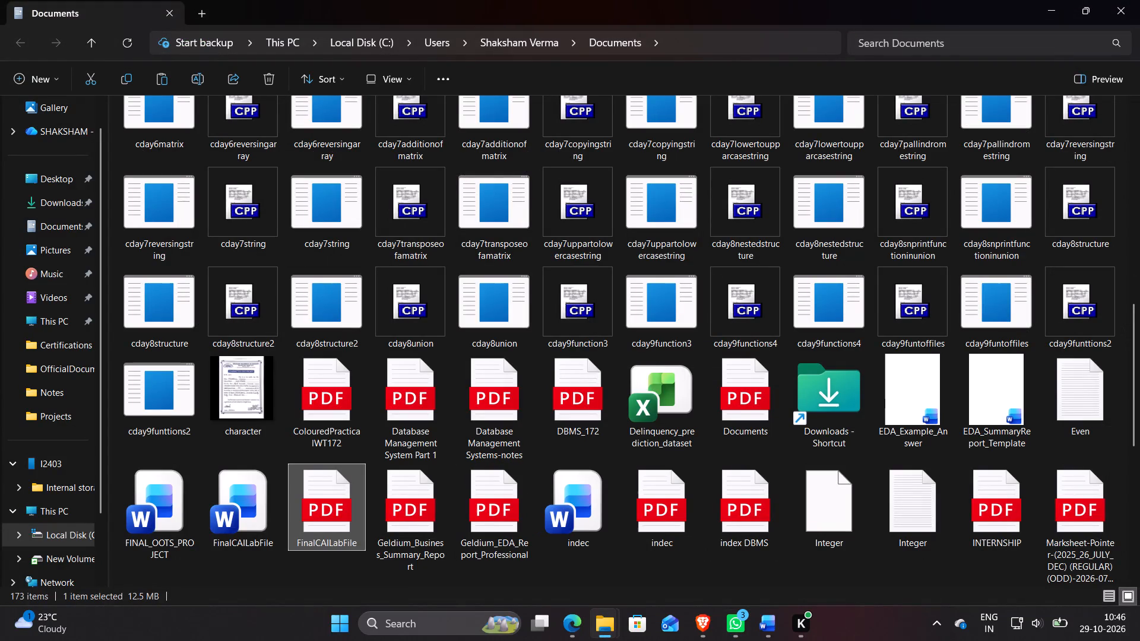
Rename the merged FinalCAILabFile PDF in Documents as CAI172.
right_click(331, 508)
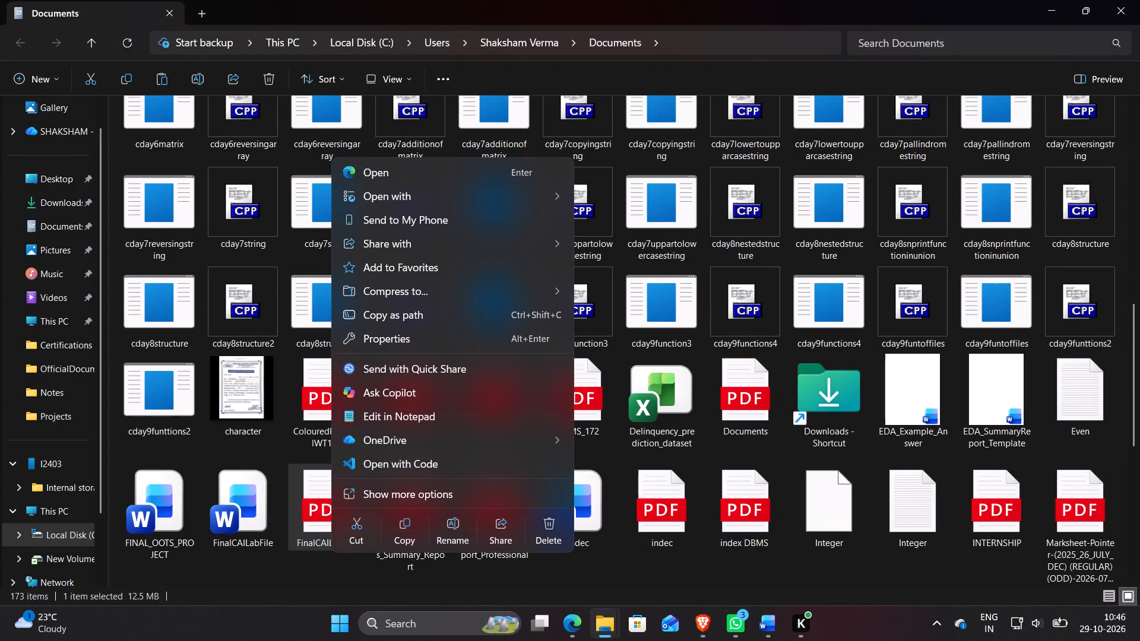
left_click(448, 516)
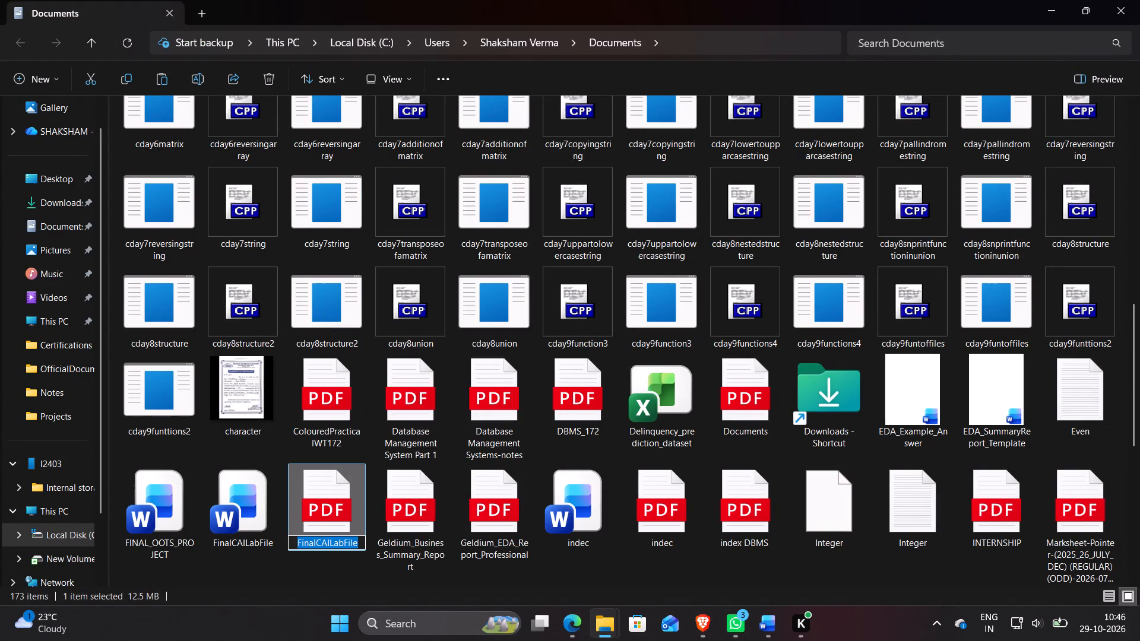
key("BackSpace")
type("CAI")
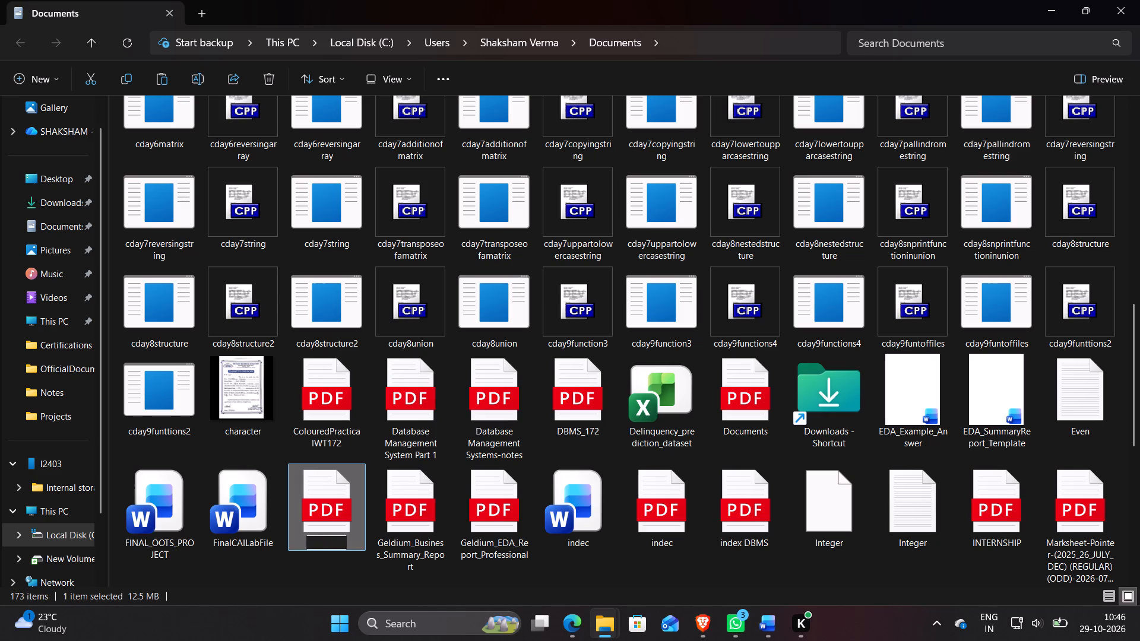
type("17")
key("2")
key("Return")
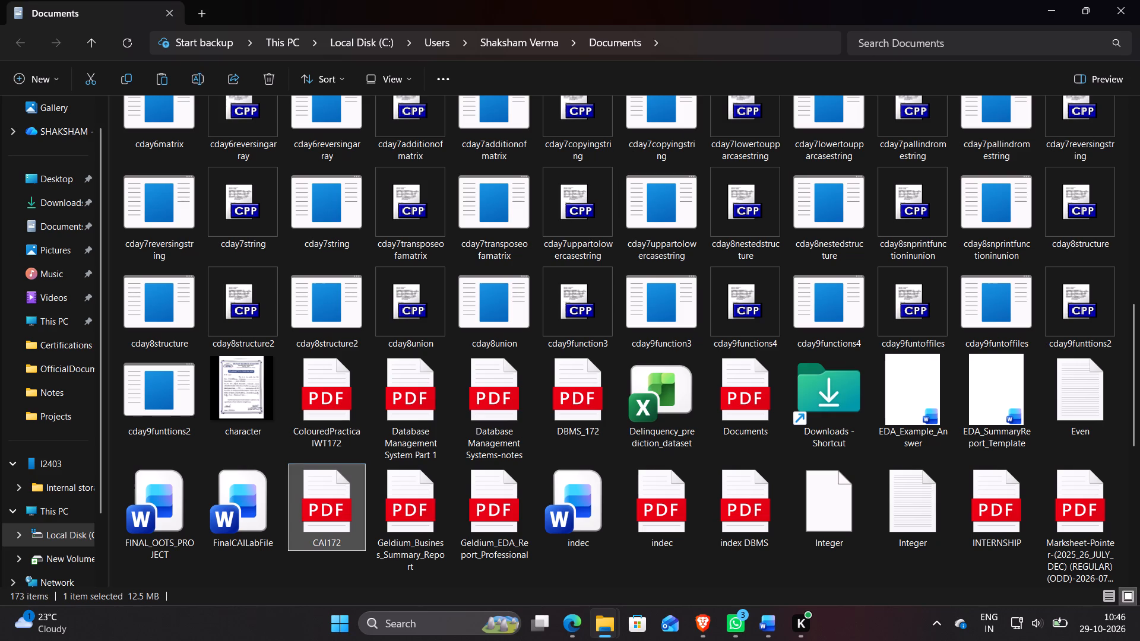
Copy the CAI172 PDF from the Documents folder.
right_click(334, 500)
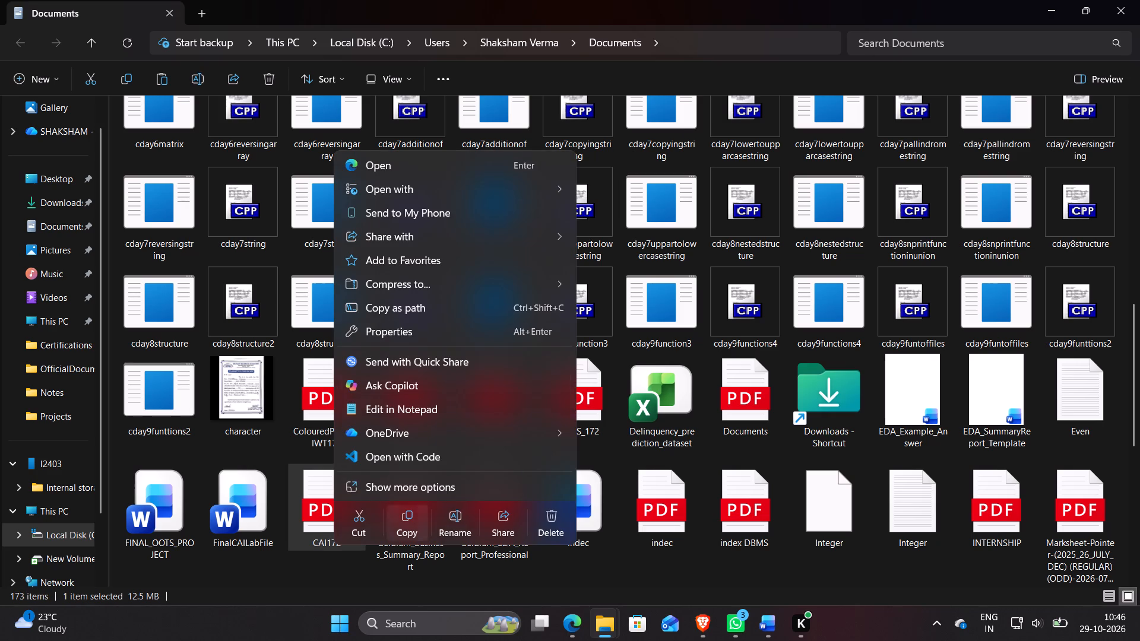
left_click(395, 532)
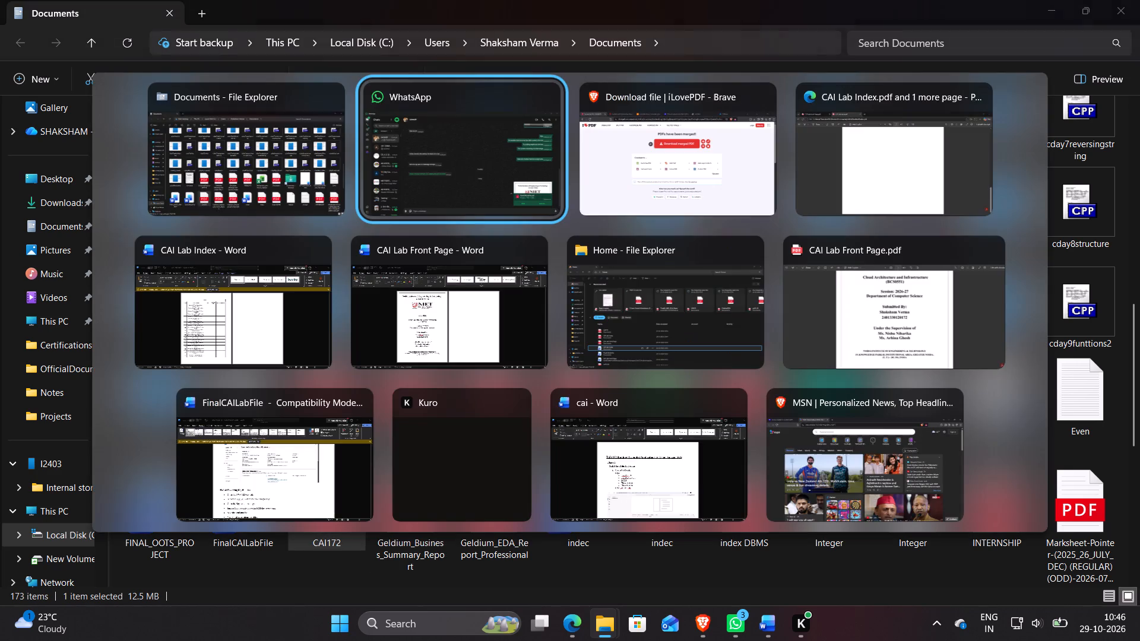
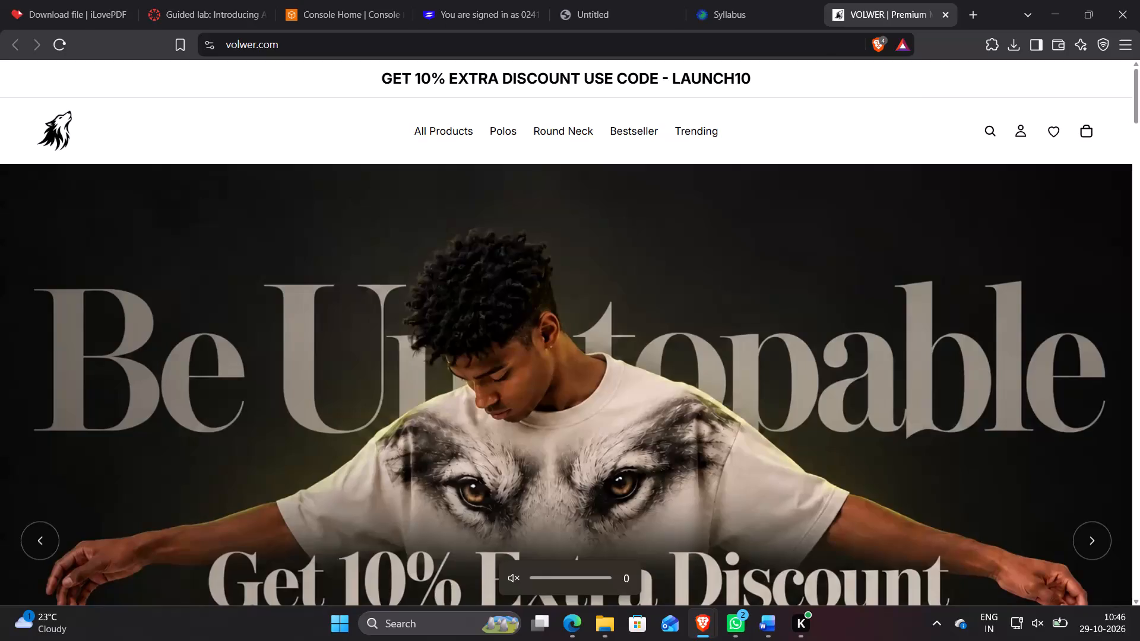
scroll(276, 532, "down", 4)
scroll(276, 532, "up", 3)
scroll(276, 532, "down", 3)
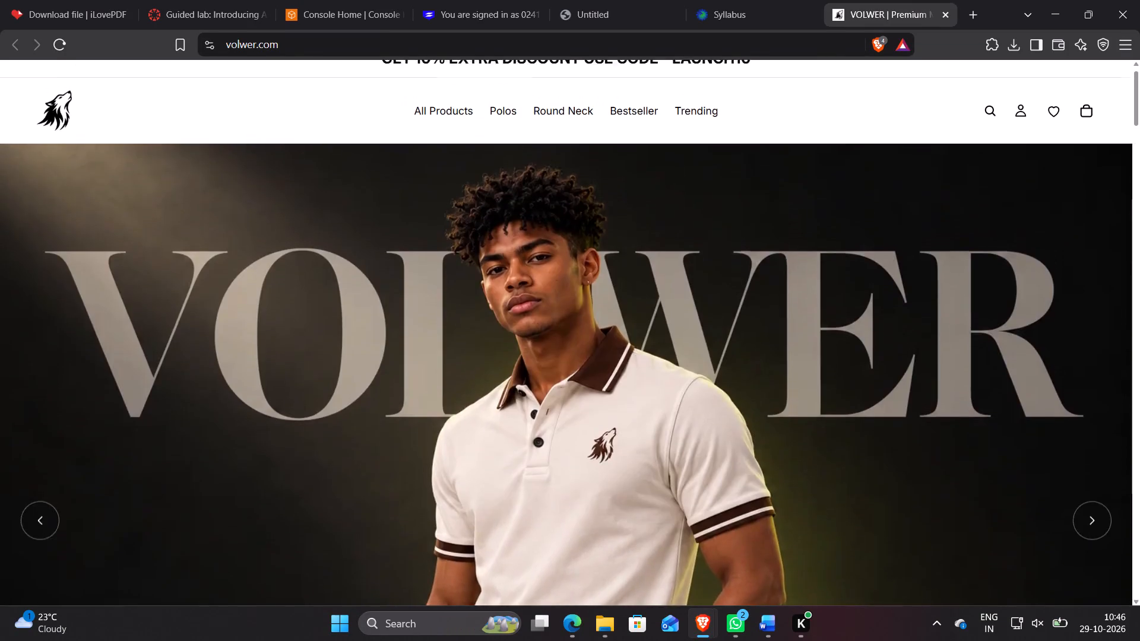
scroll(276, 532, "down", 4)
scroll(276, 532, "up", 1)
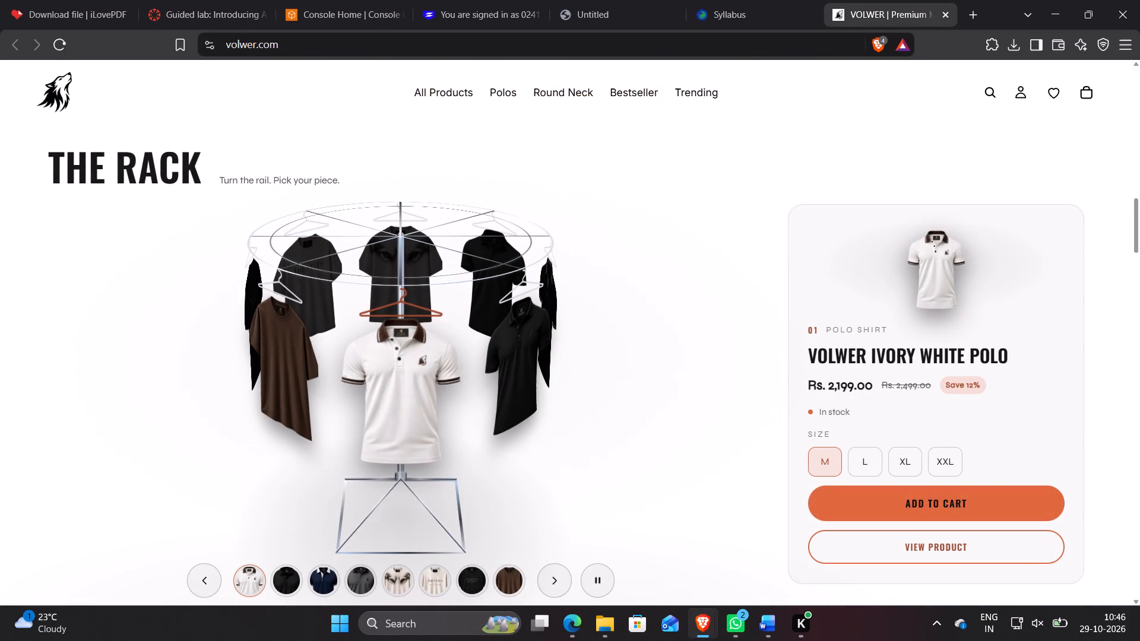
Close the VOLWER store tab and the iLovePDF download tab.
key("ctrl+w")
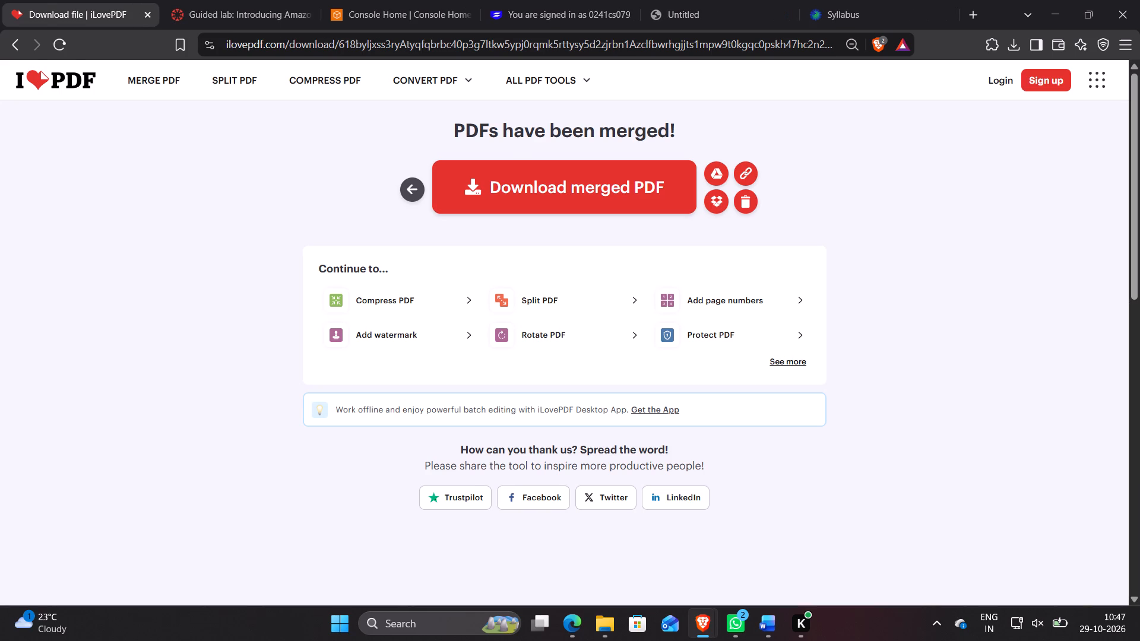
key("ctrl+w")
End the running guided lab session for Introducing Amazon Elastic File System (Amazon EFS), agreeing to delete its AWS resources.
left_click(276, 532, "ctrl")
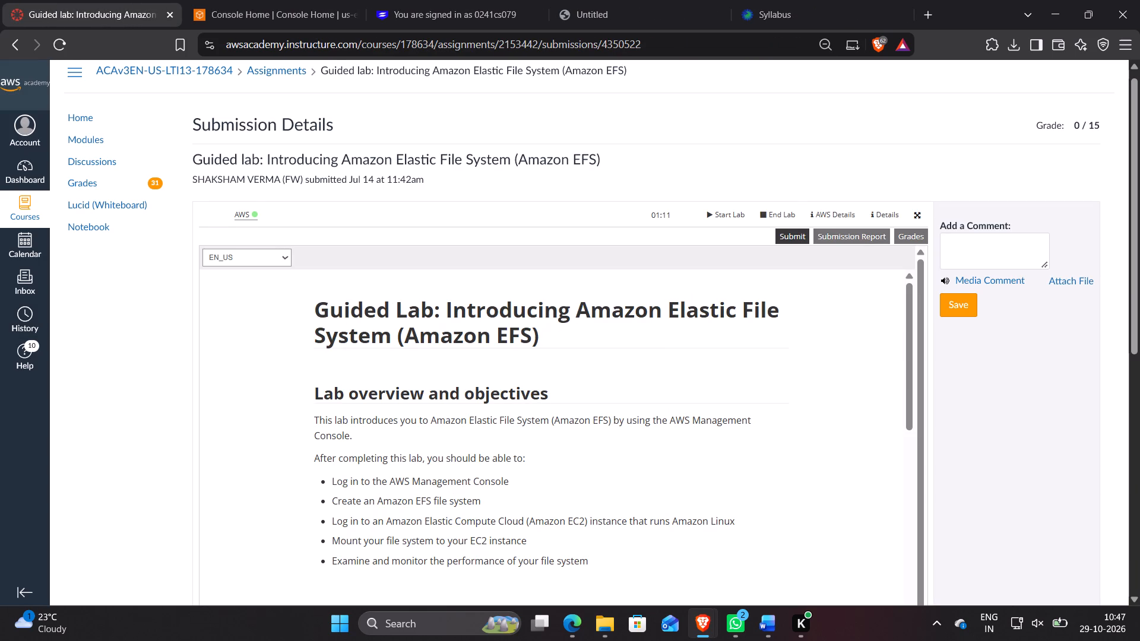
left_click(776, 217)
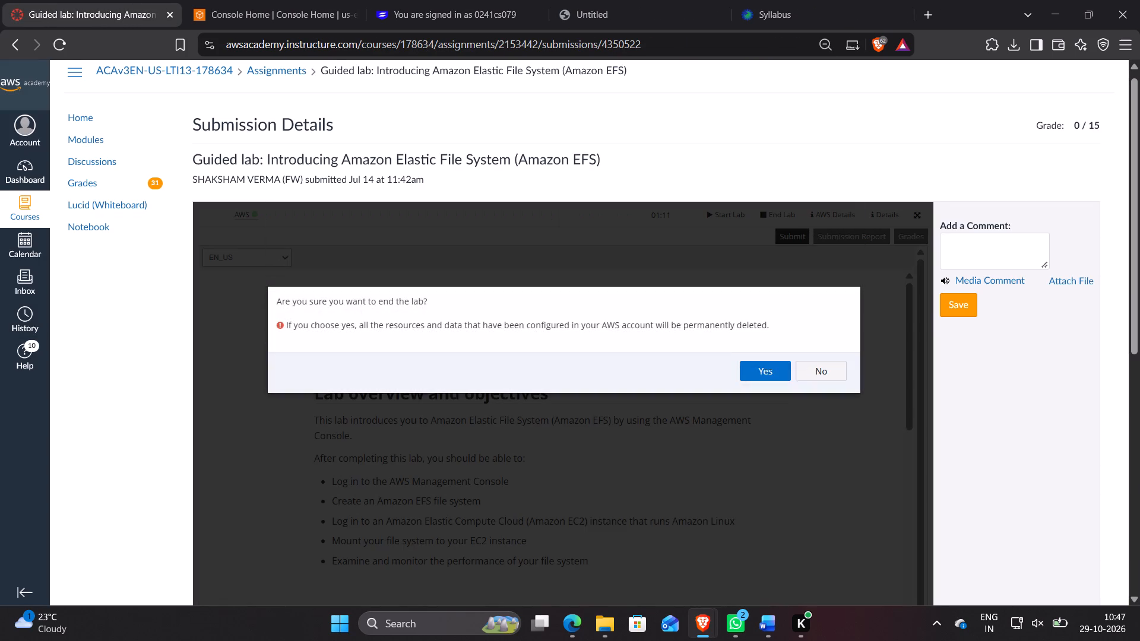
left_click(756, 367)
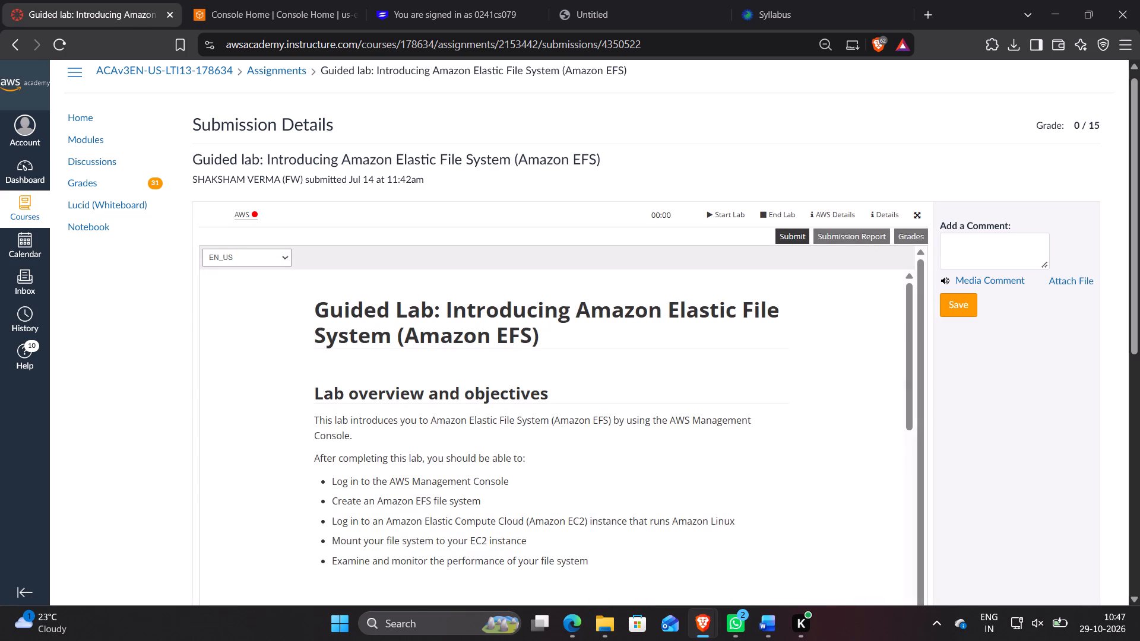
Close the AWS Academy lab tab, the AWS Console Home tab and the remaining browser tabs.
key("ctrl+w")
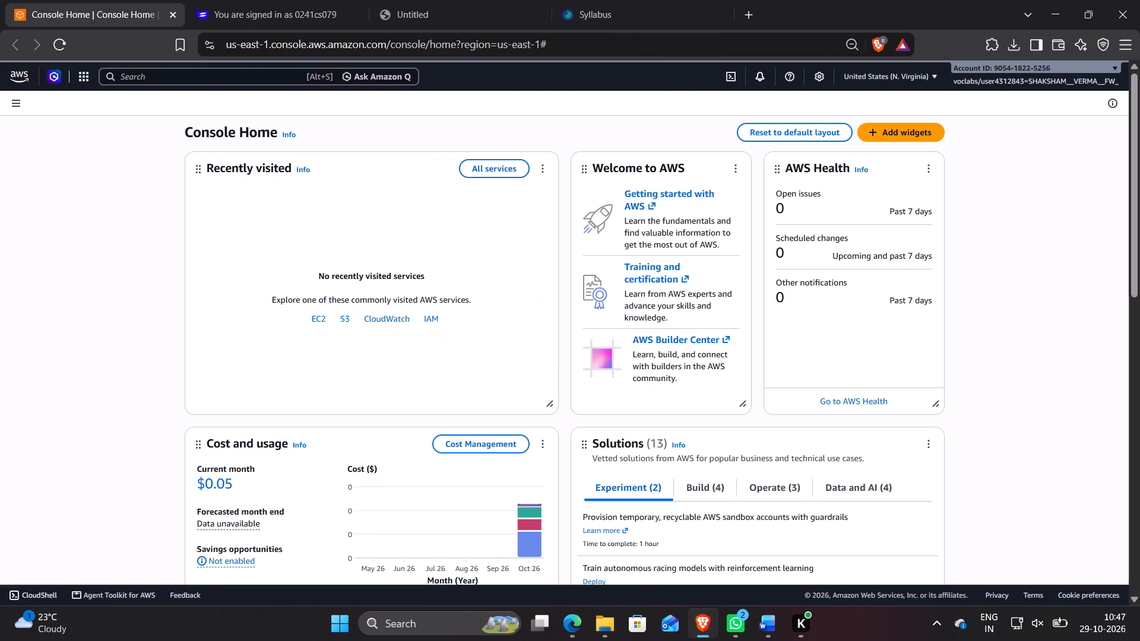
key("ctrl+w")
key("ctrl+w")
key("ctrl+w")
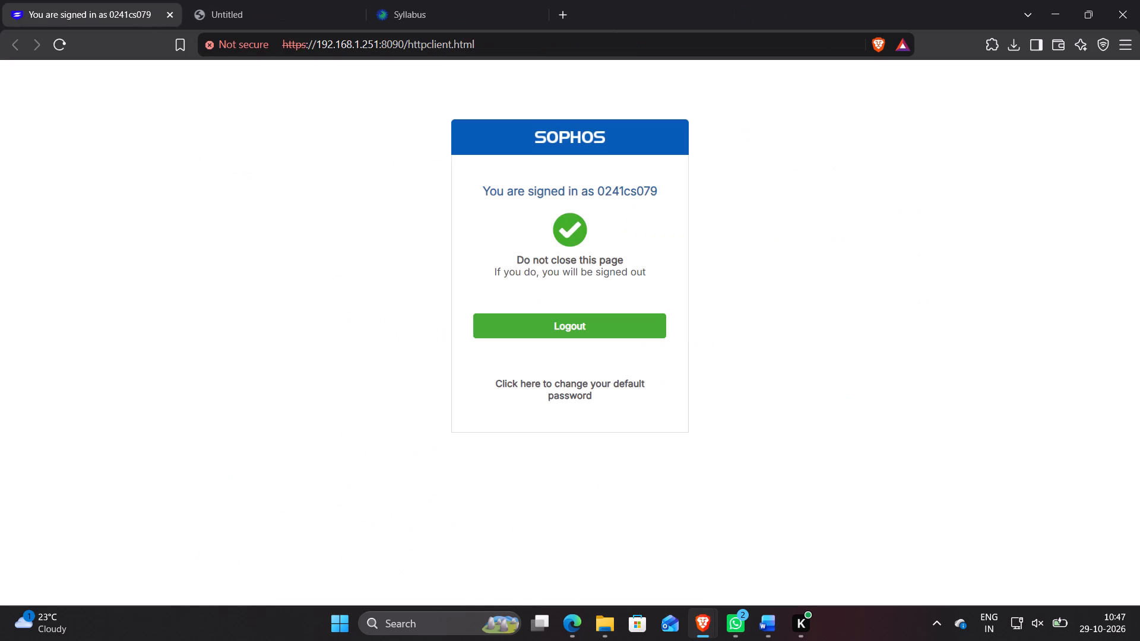
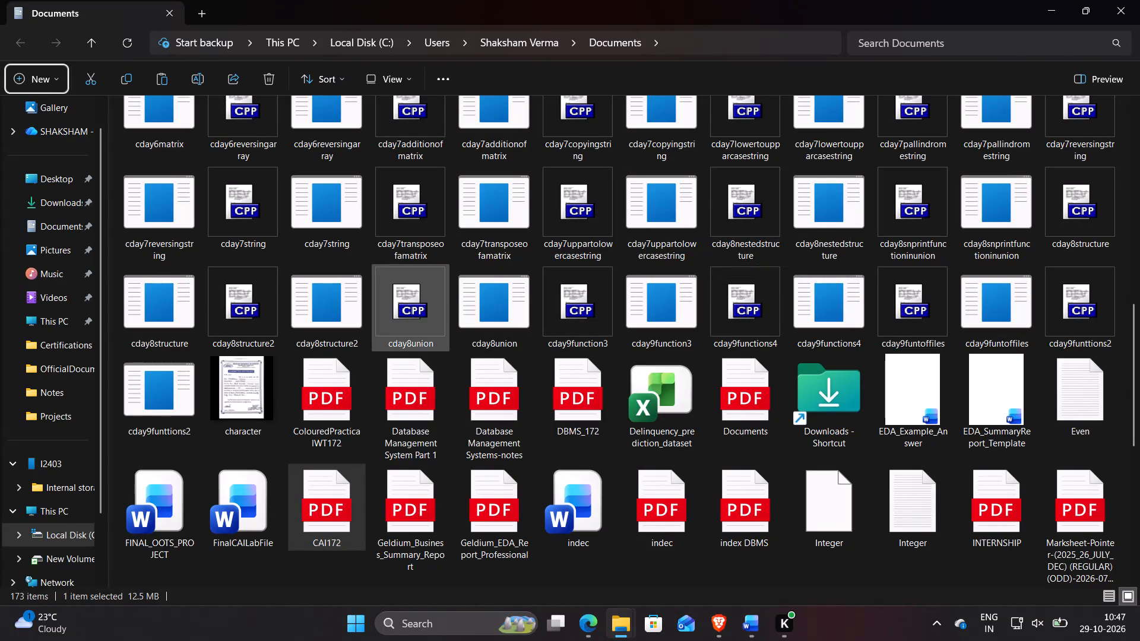
Close the Documents folder window and the CAI Lab Index and CAI Lab Front Page PDF tabs.
scroll(647, 406, "up", 8, "ctrl")
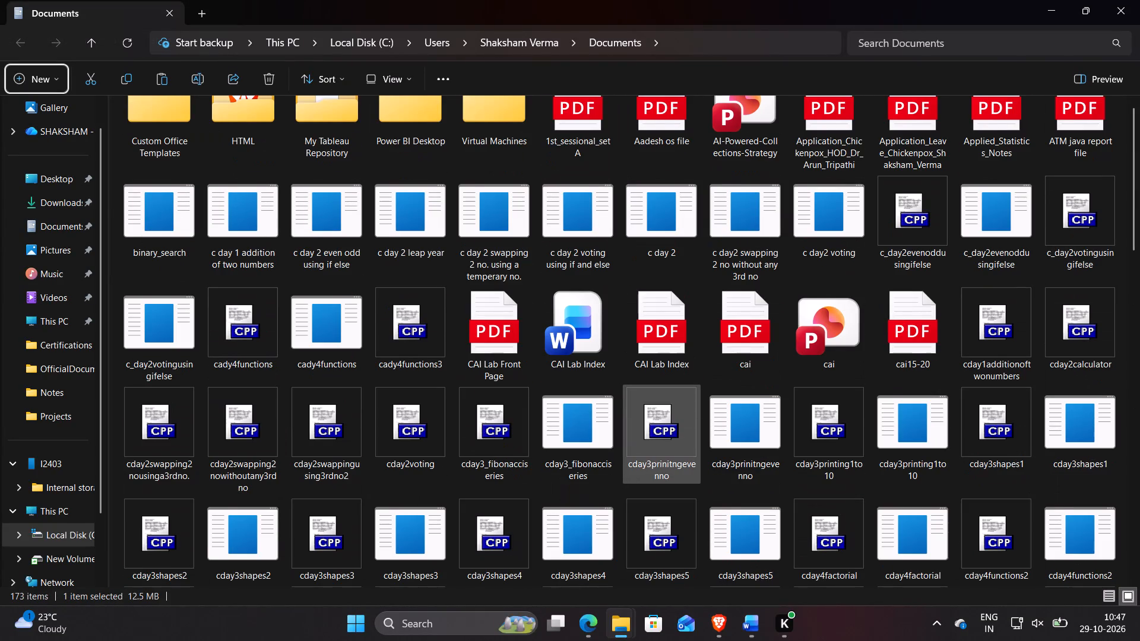
key("alt+F4")
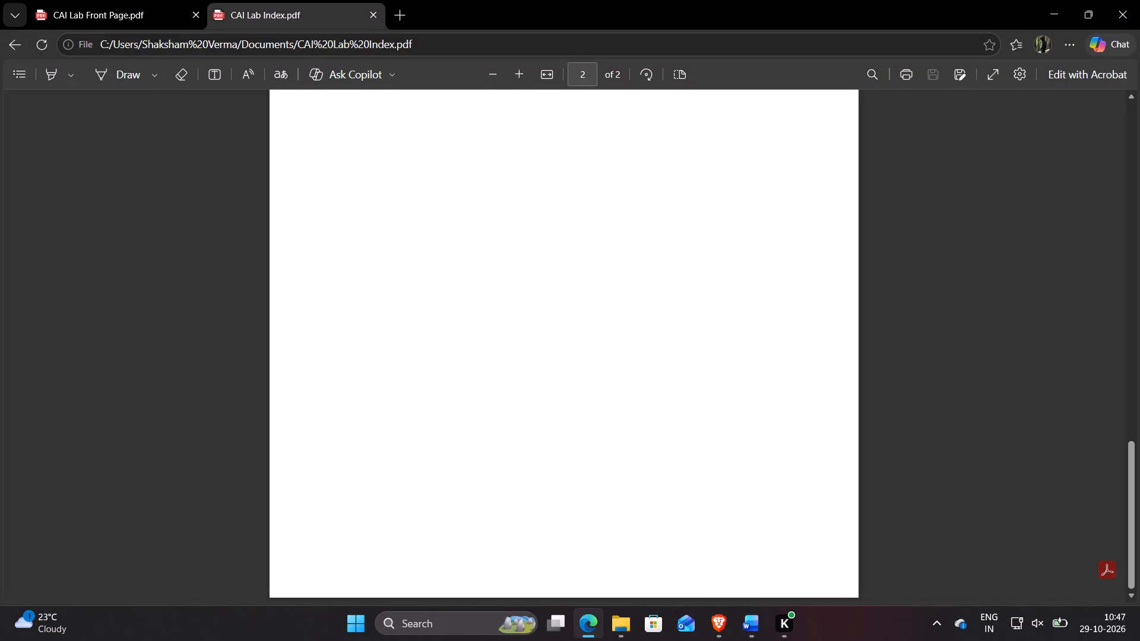
key("ctrl+w")
key("ctrl+w")
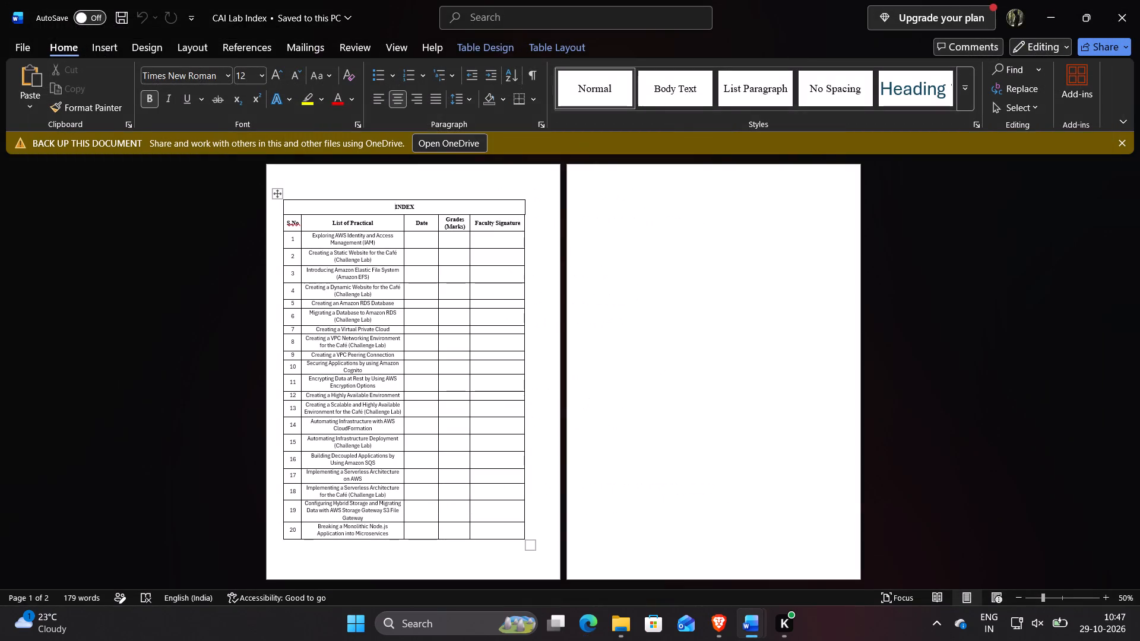
Close the CAI Lab Index and CAI Lab Front Page Word documents, discarding the Front Page's unsaved changes.
key("ctrl+w")
key("alt+F4")
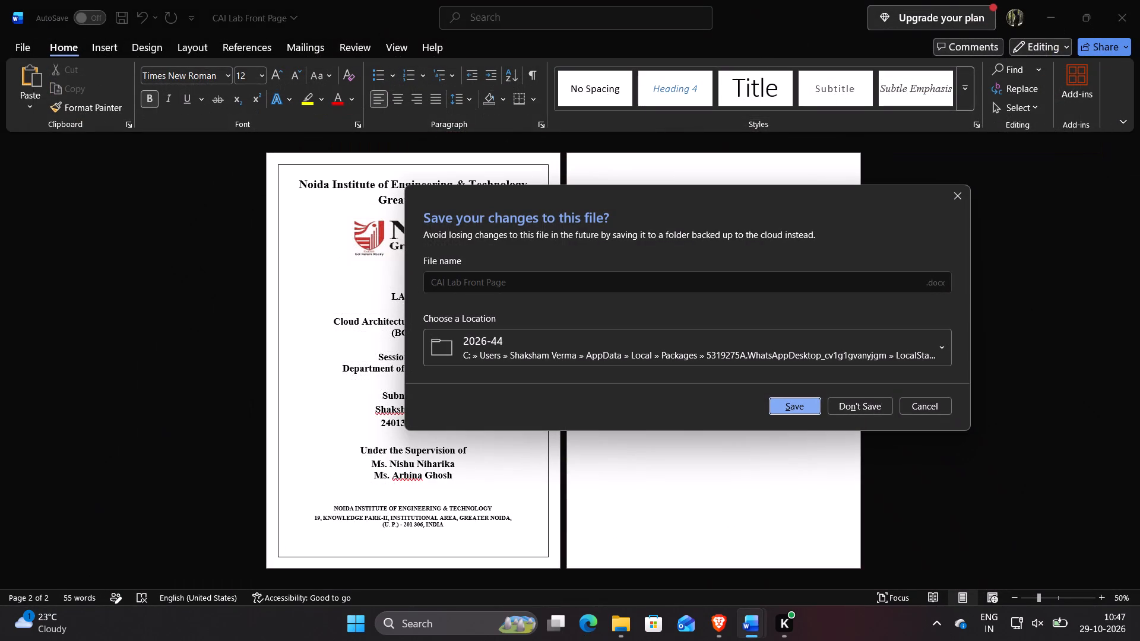
left_click(866, 410)
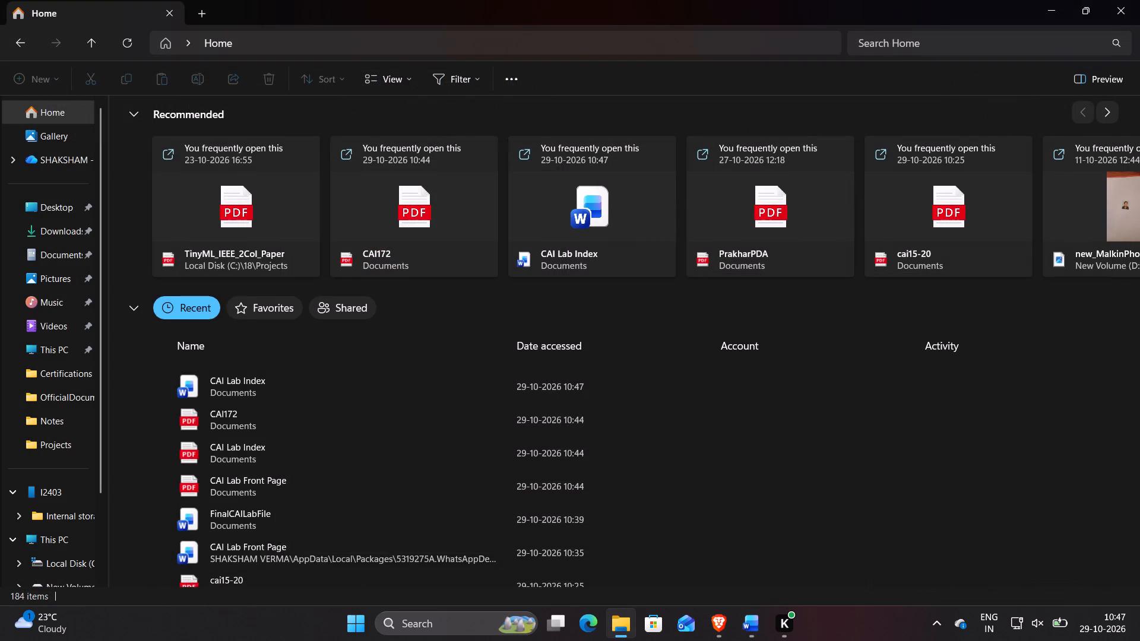